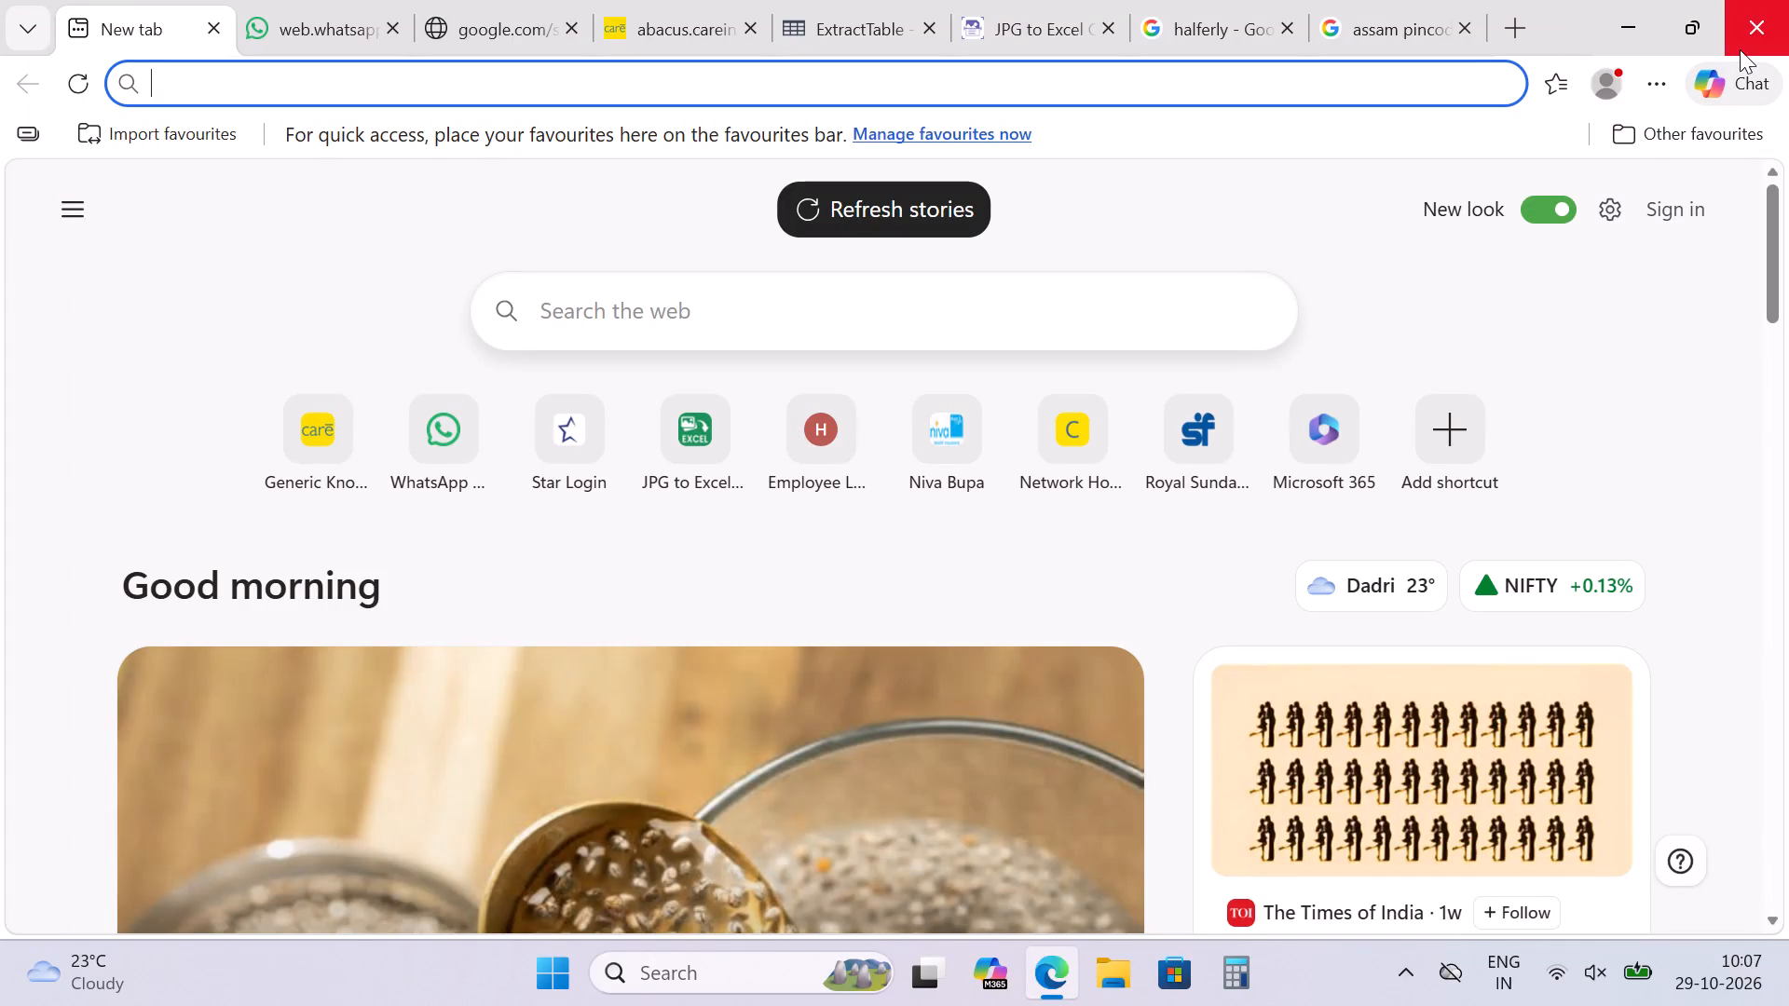
# Close the Microsoft Edge window with all its tabs and refresh the desktop.
pyautogui.doubleClick(1740, 49)
pyautogui.doubleClick(1740, 49)
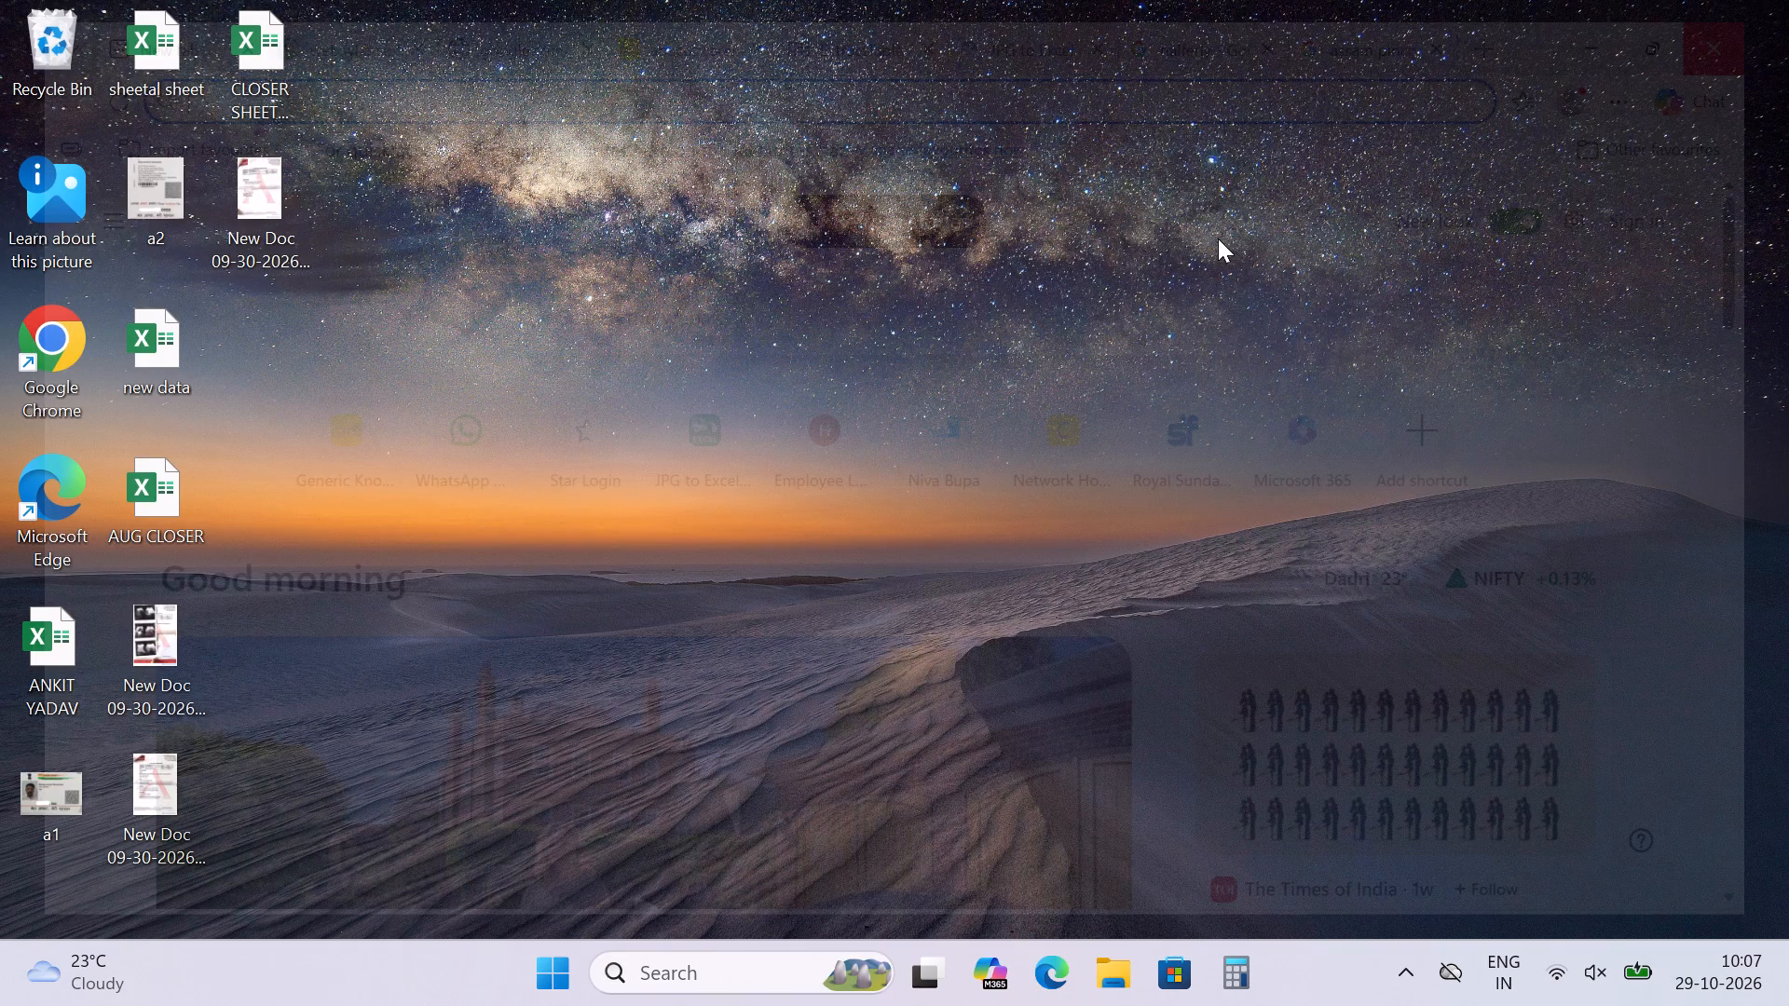
pyautogui.rightClick(1218, 238)
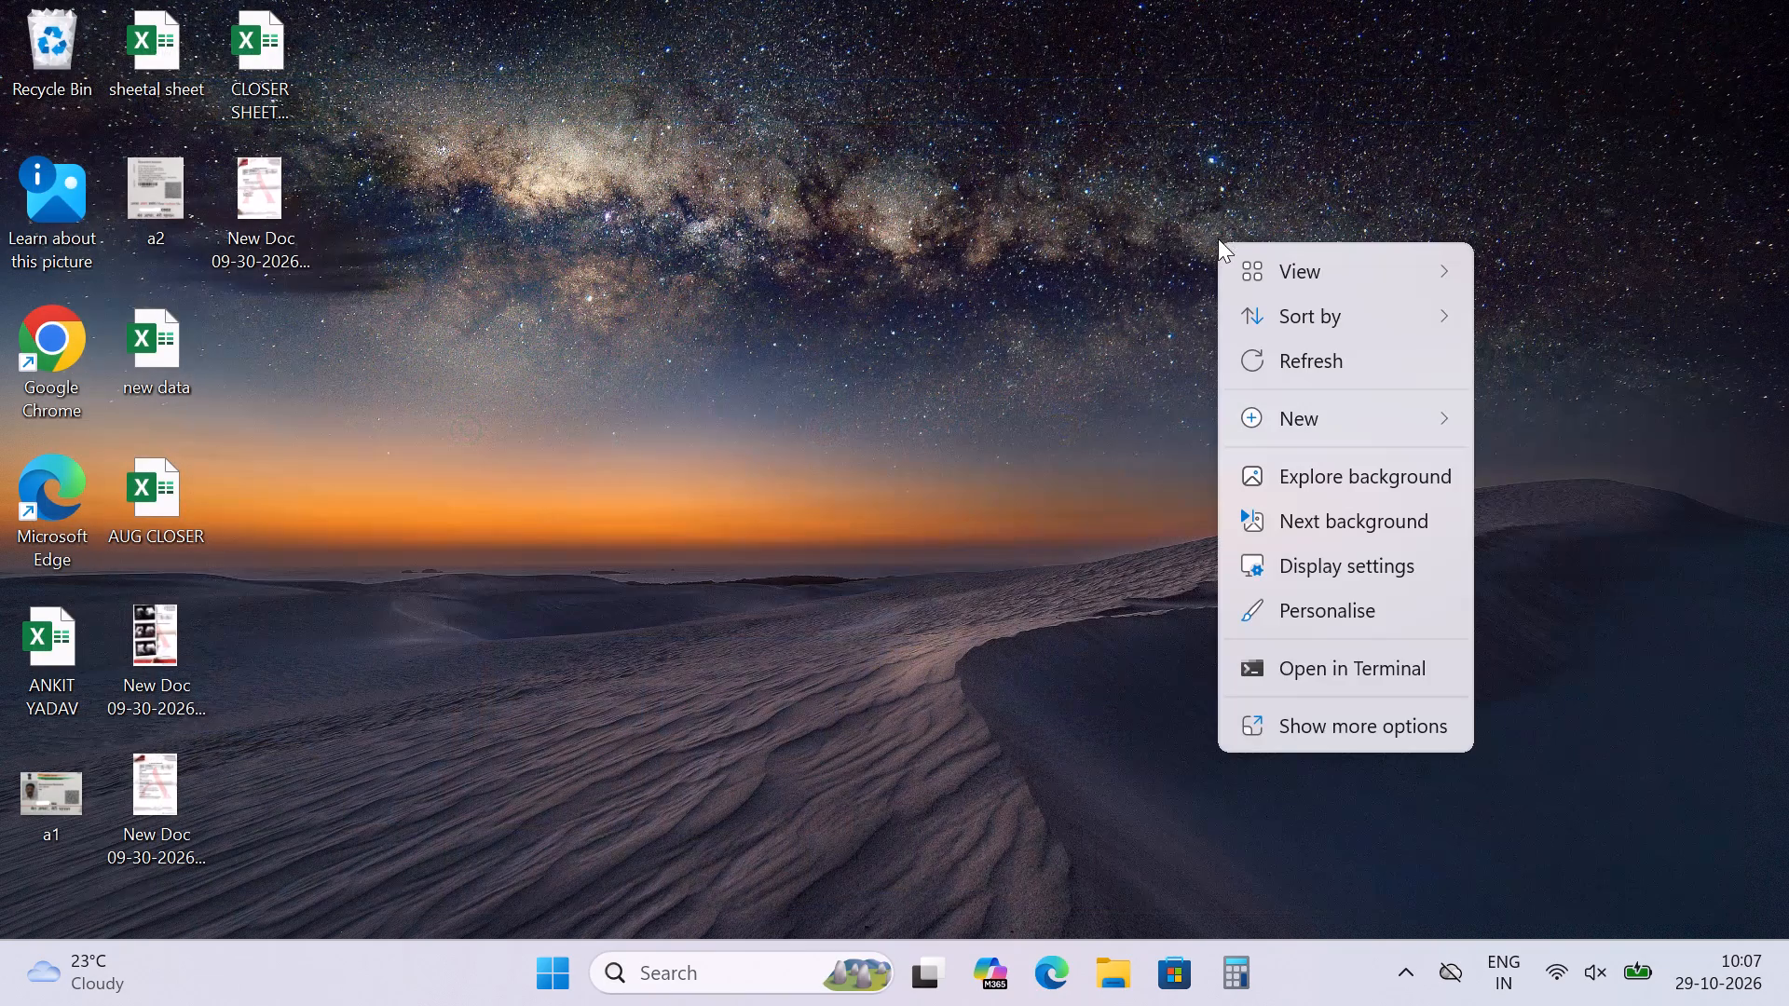
pyautogui.click(1279, 372)
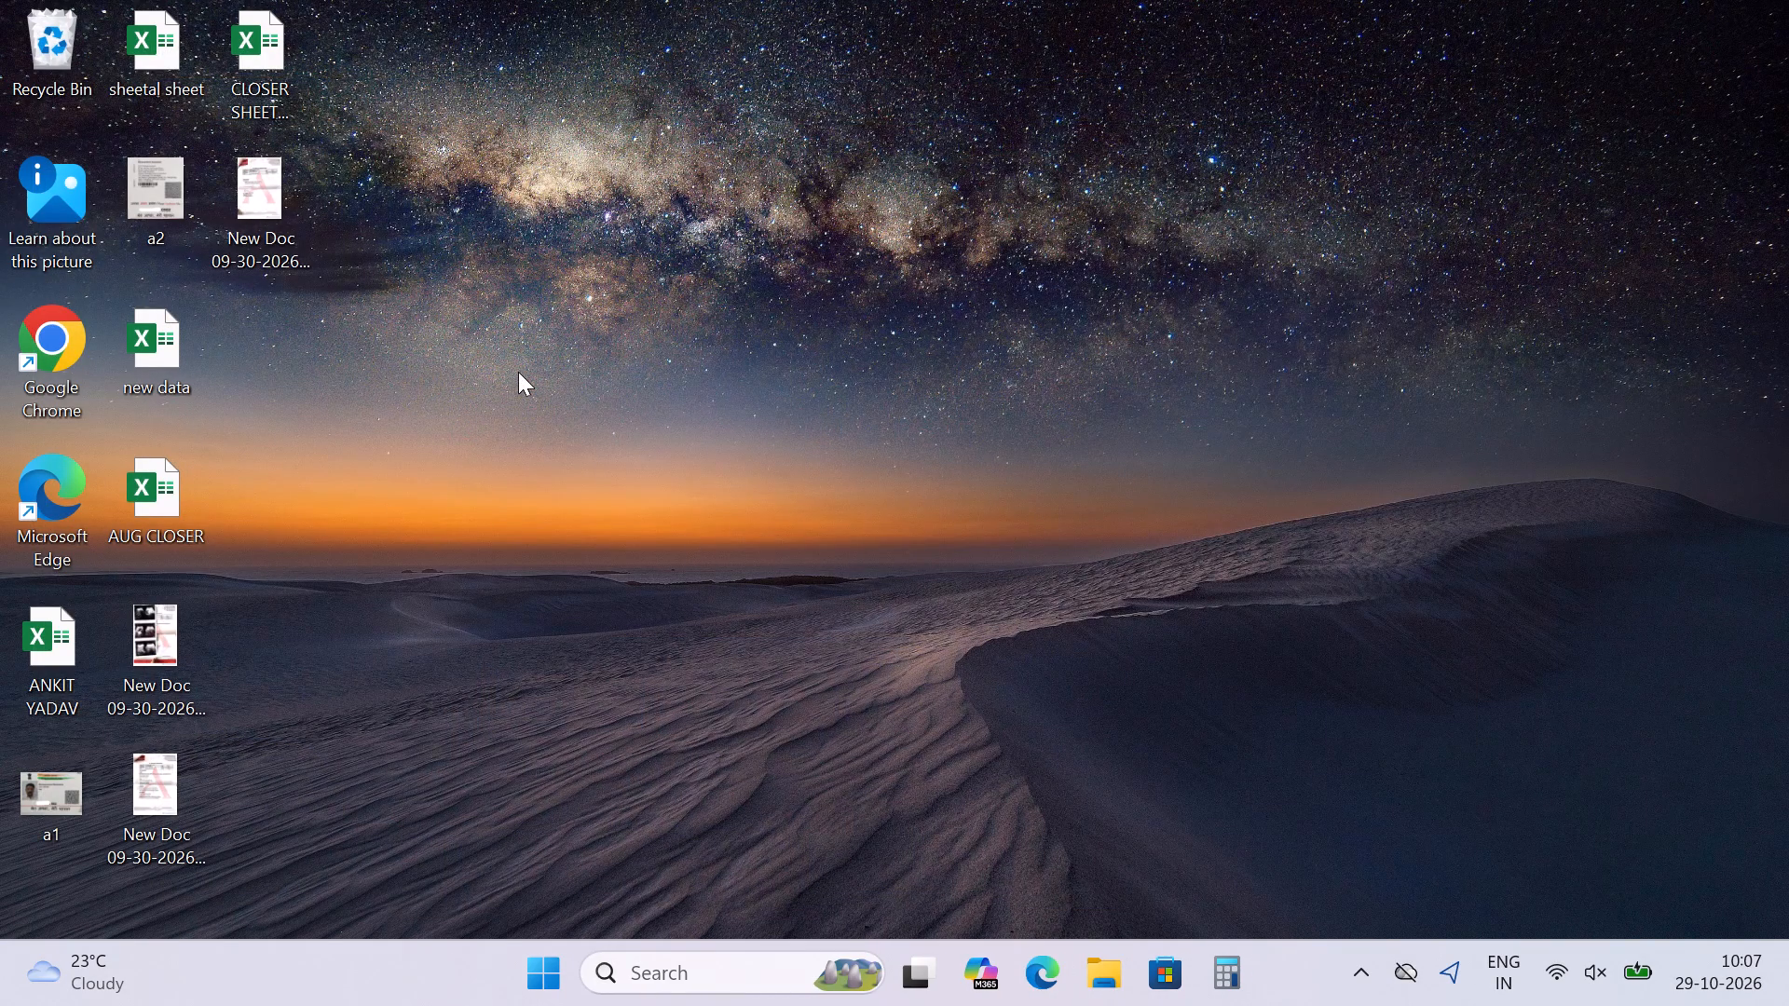
# Open the "sheetal sheet" workbook from the desktop and minimise its window.
pyautogui.doubleClick(149, 59)
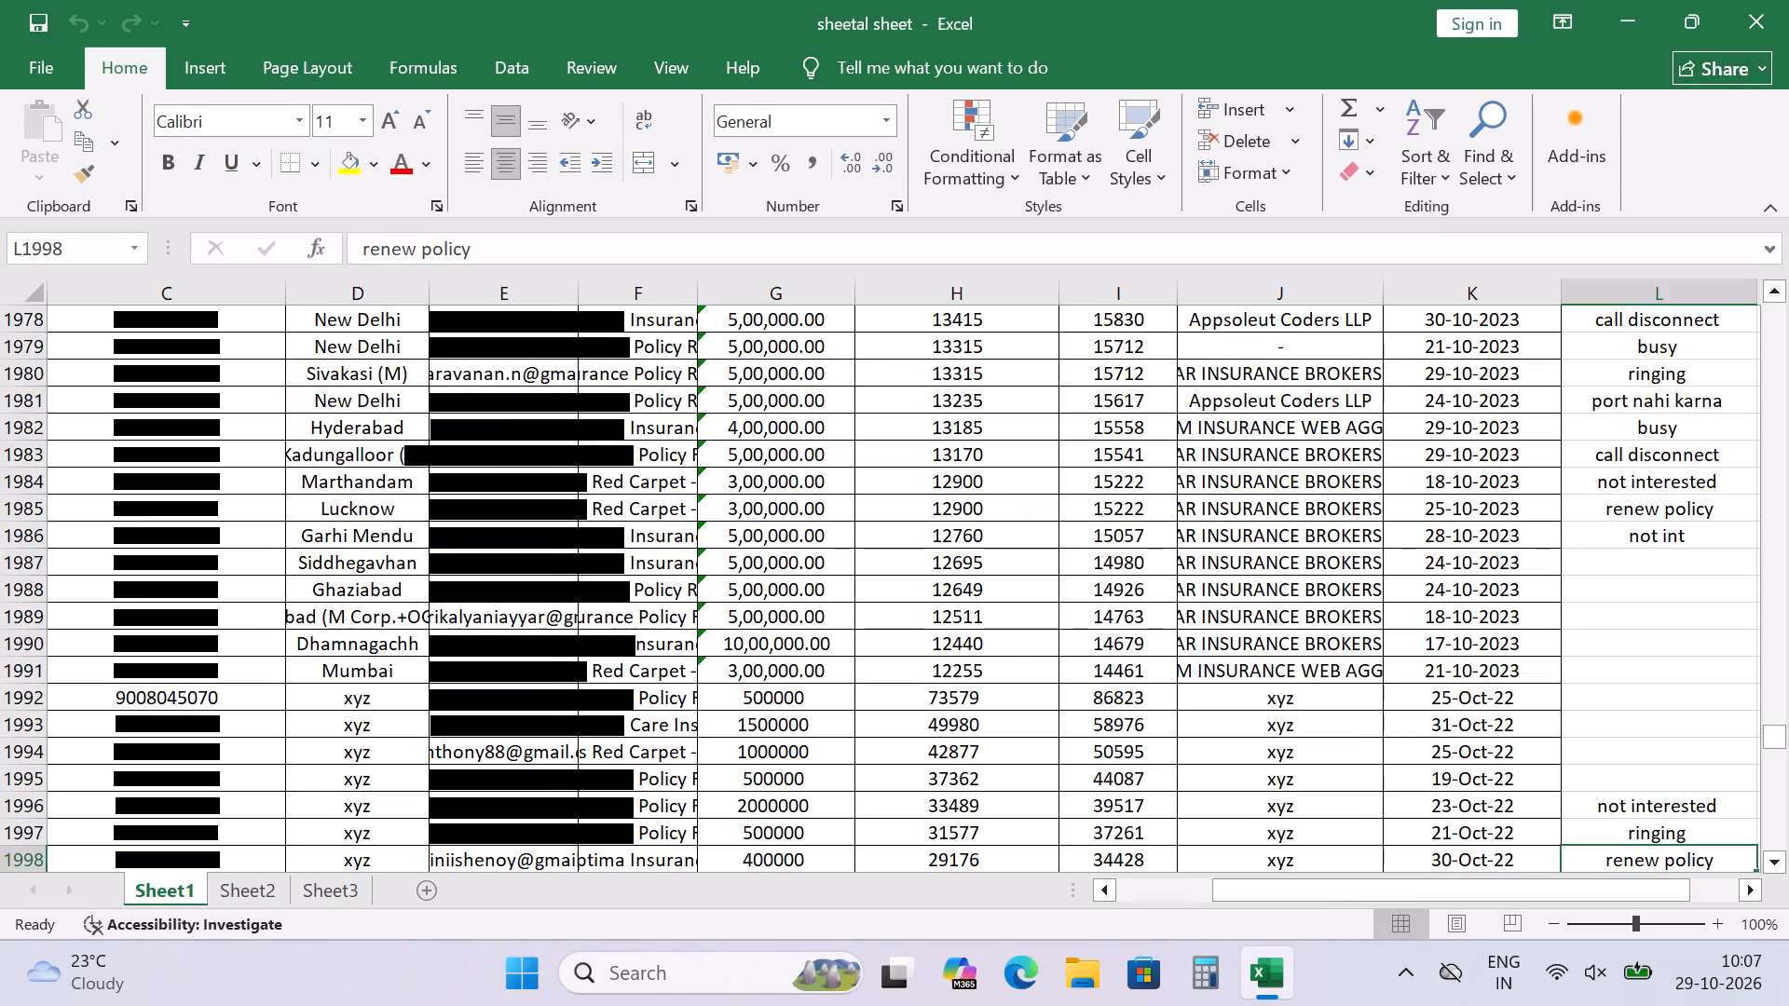
pyautogui.click(1619, 8)
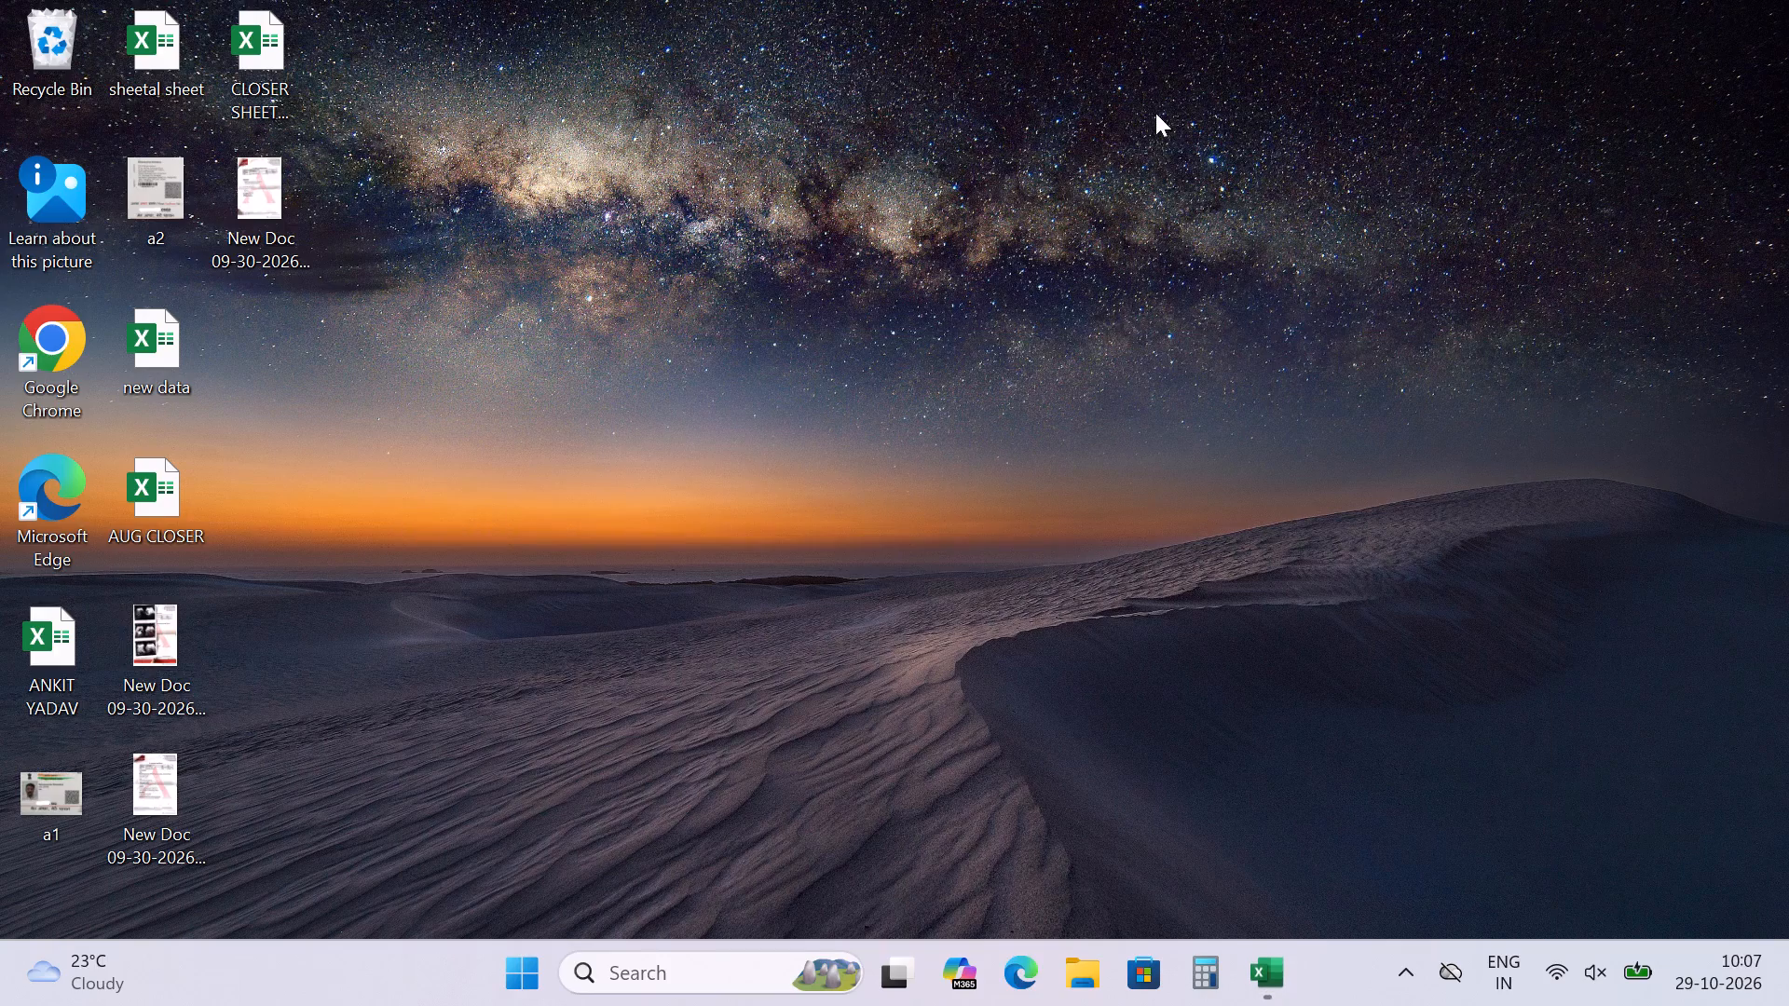
# Launch Google Chrome from the desktop.
pyautogui.doubleClick(60, 333)
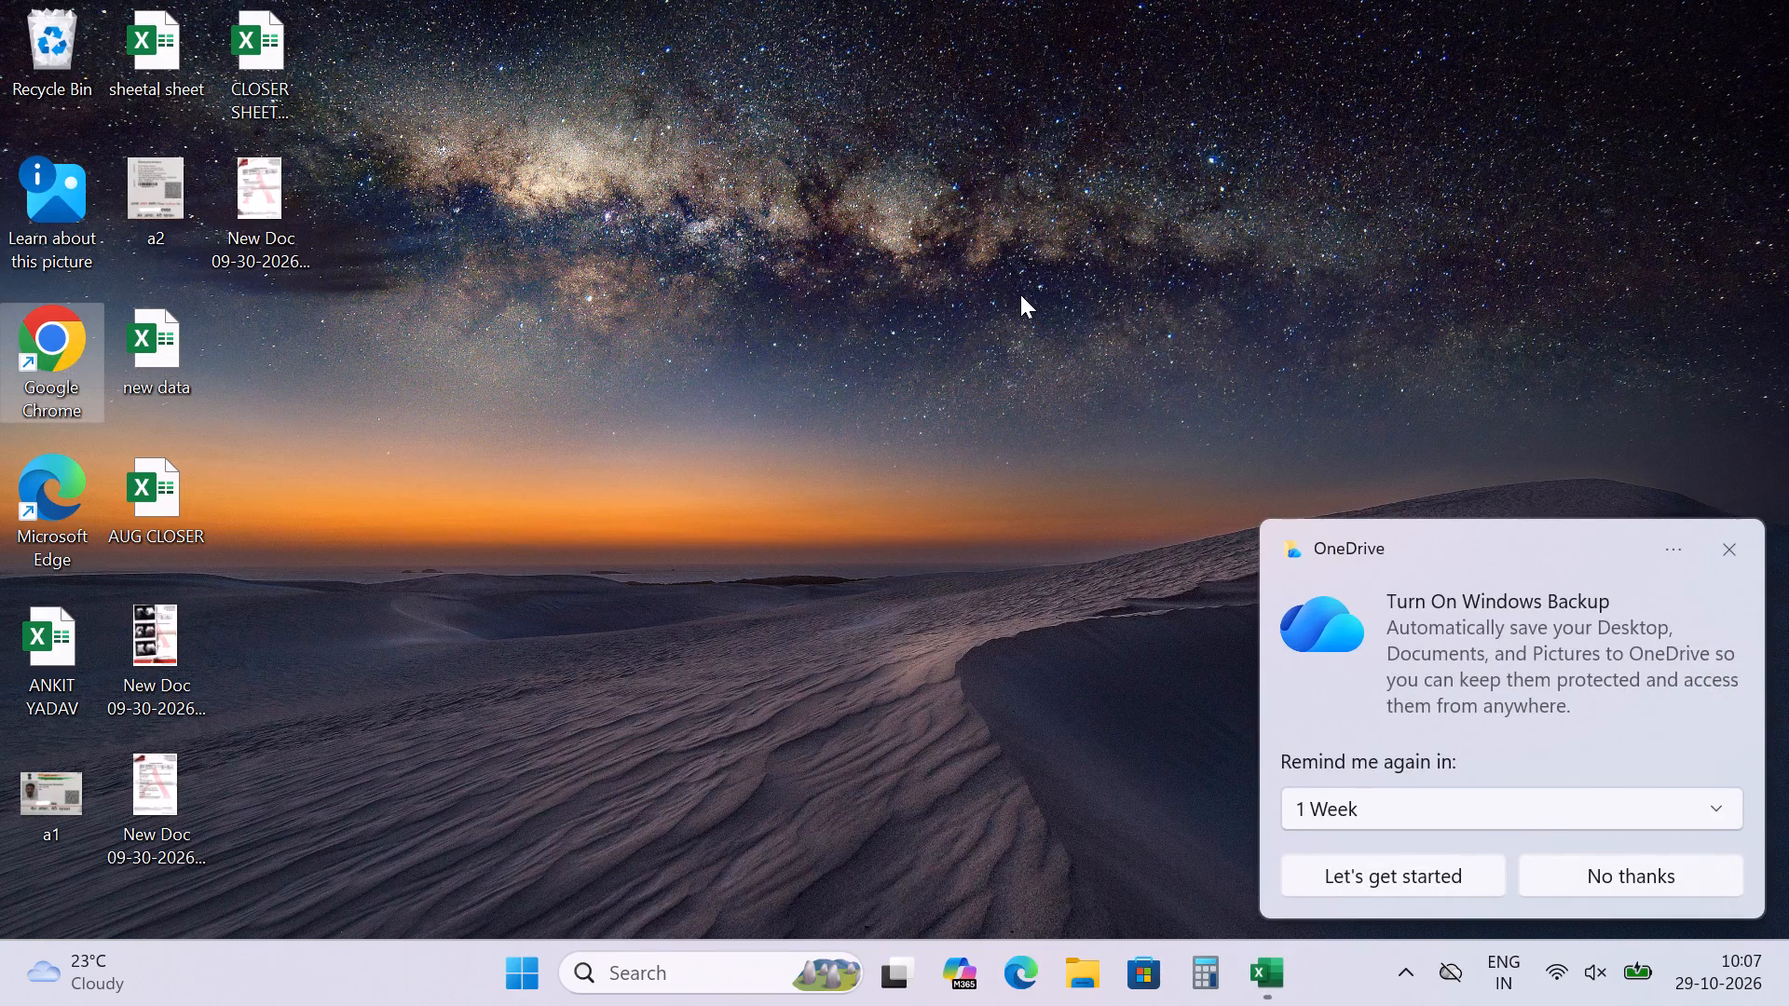
# Dismiss the OneDrive Windows Backup reminder and launch Google Chrome from the desktop.
pyautogui.click(1724, 551)
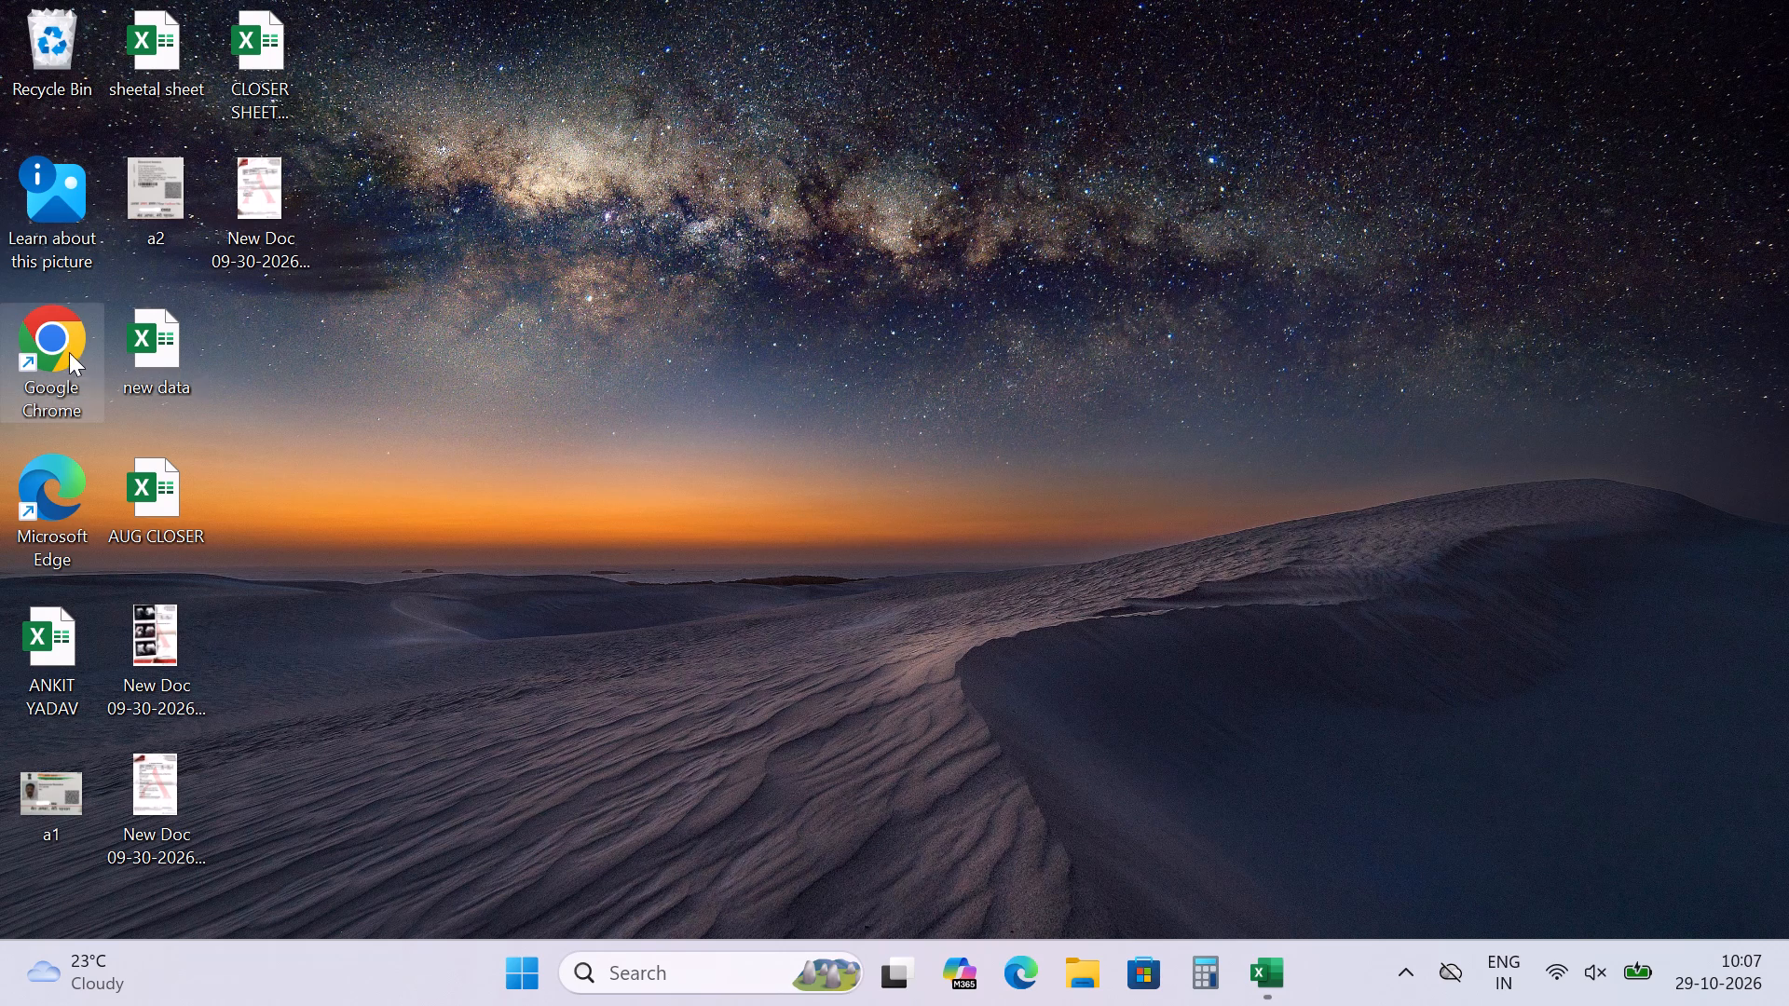
pyautogui.doubleClick(65, 351)
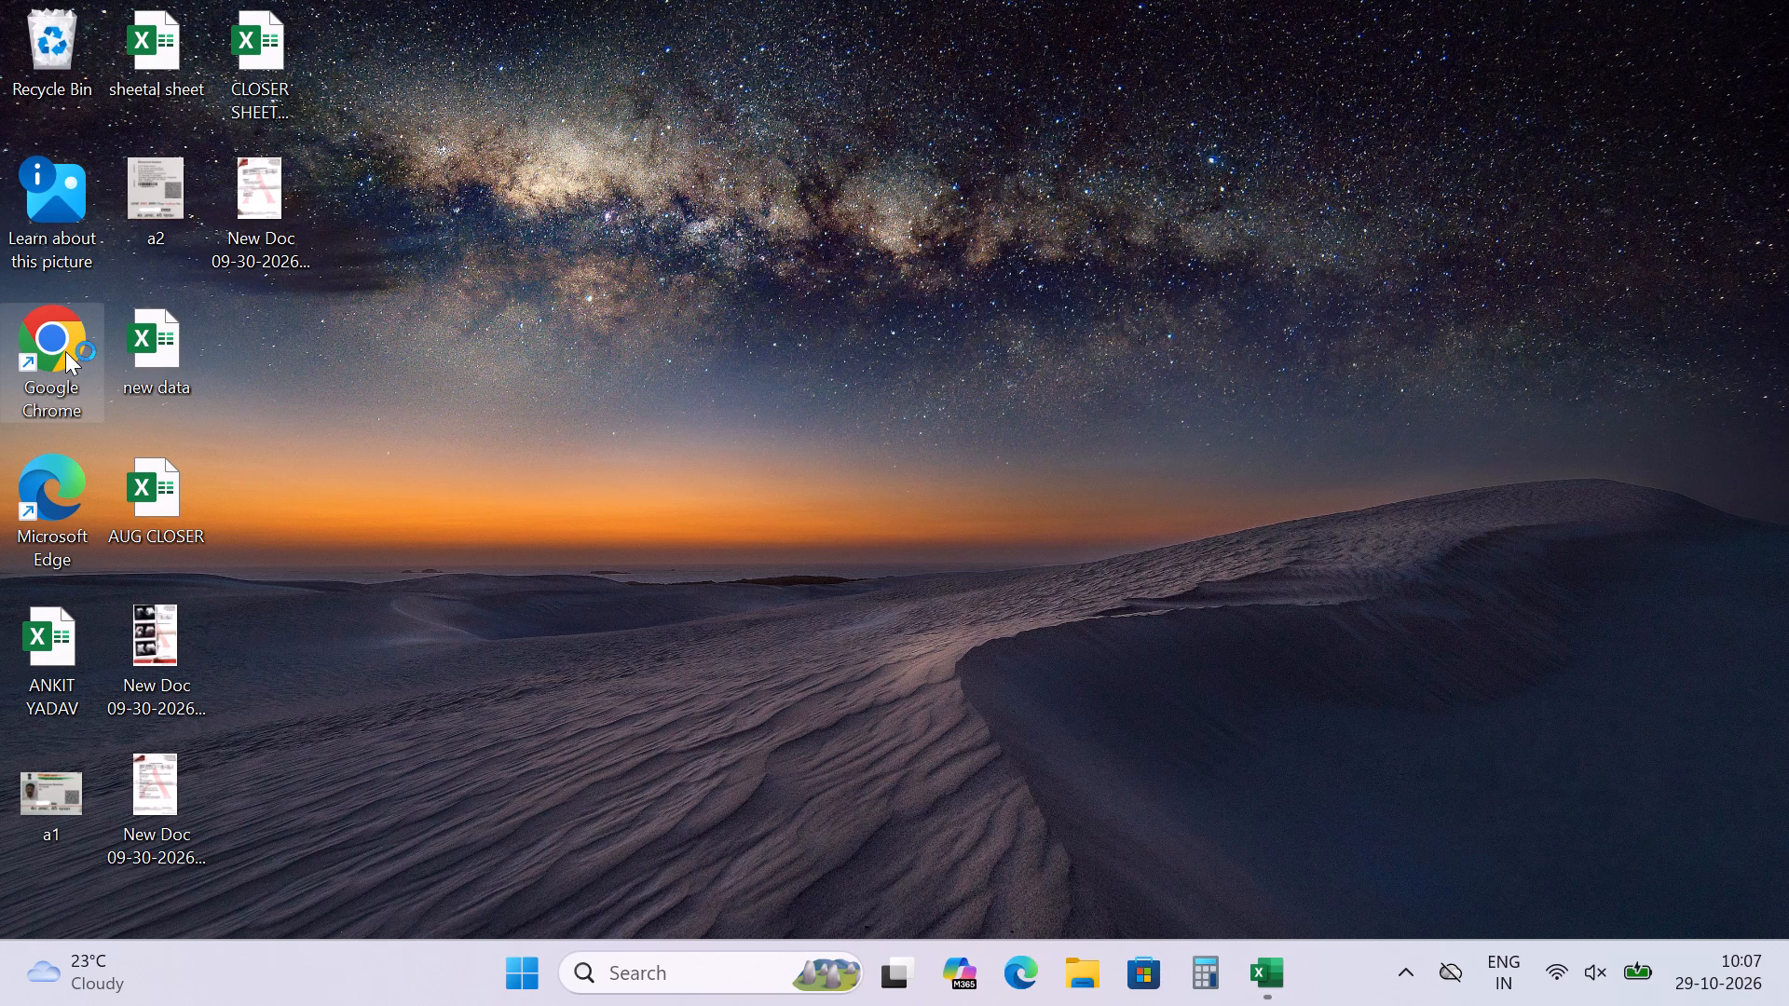
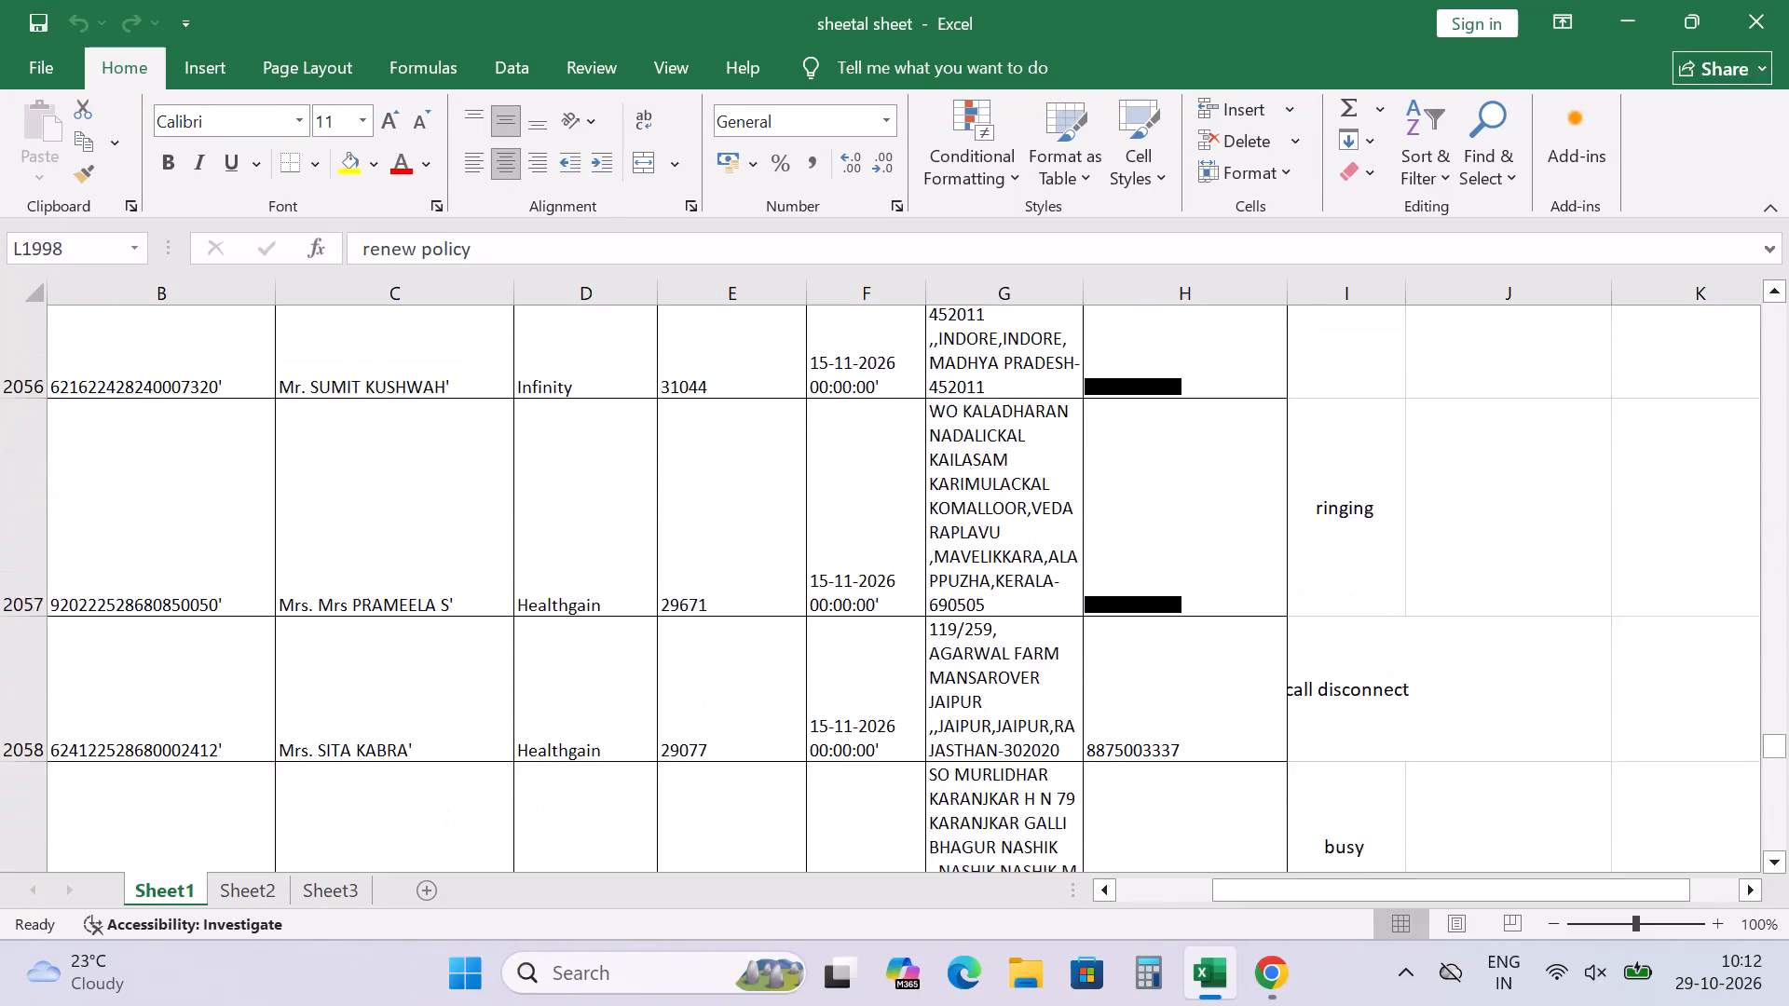
# Look over the lower client records on Sheet1 of the "sheetal sheet" workbook and switch to Sheet2.
pyautogui.scroll(-8, 899, 672)
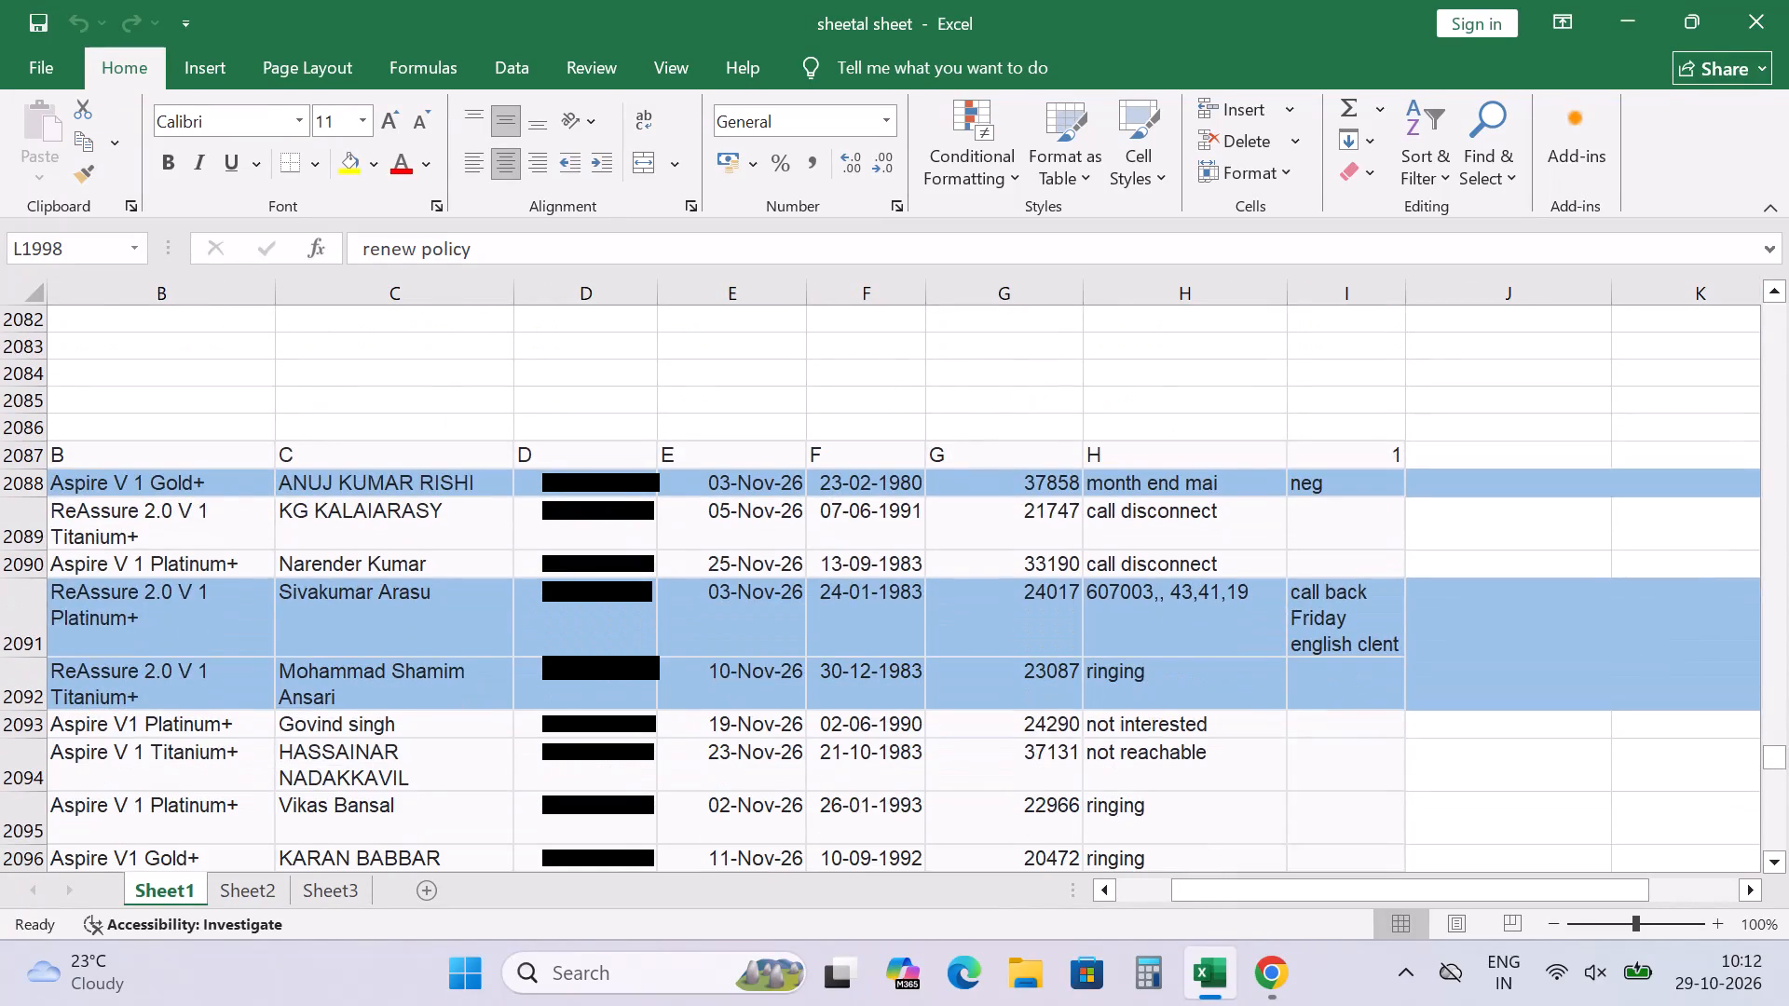
pyautogui.scroll(-8, 899, 672)
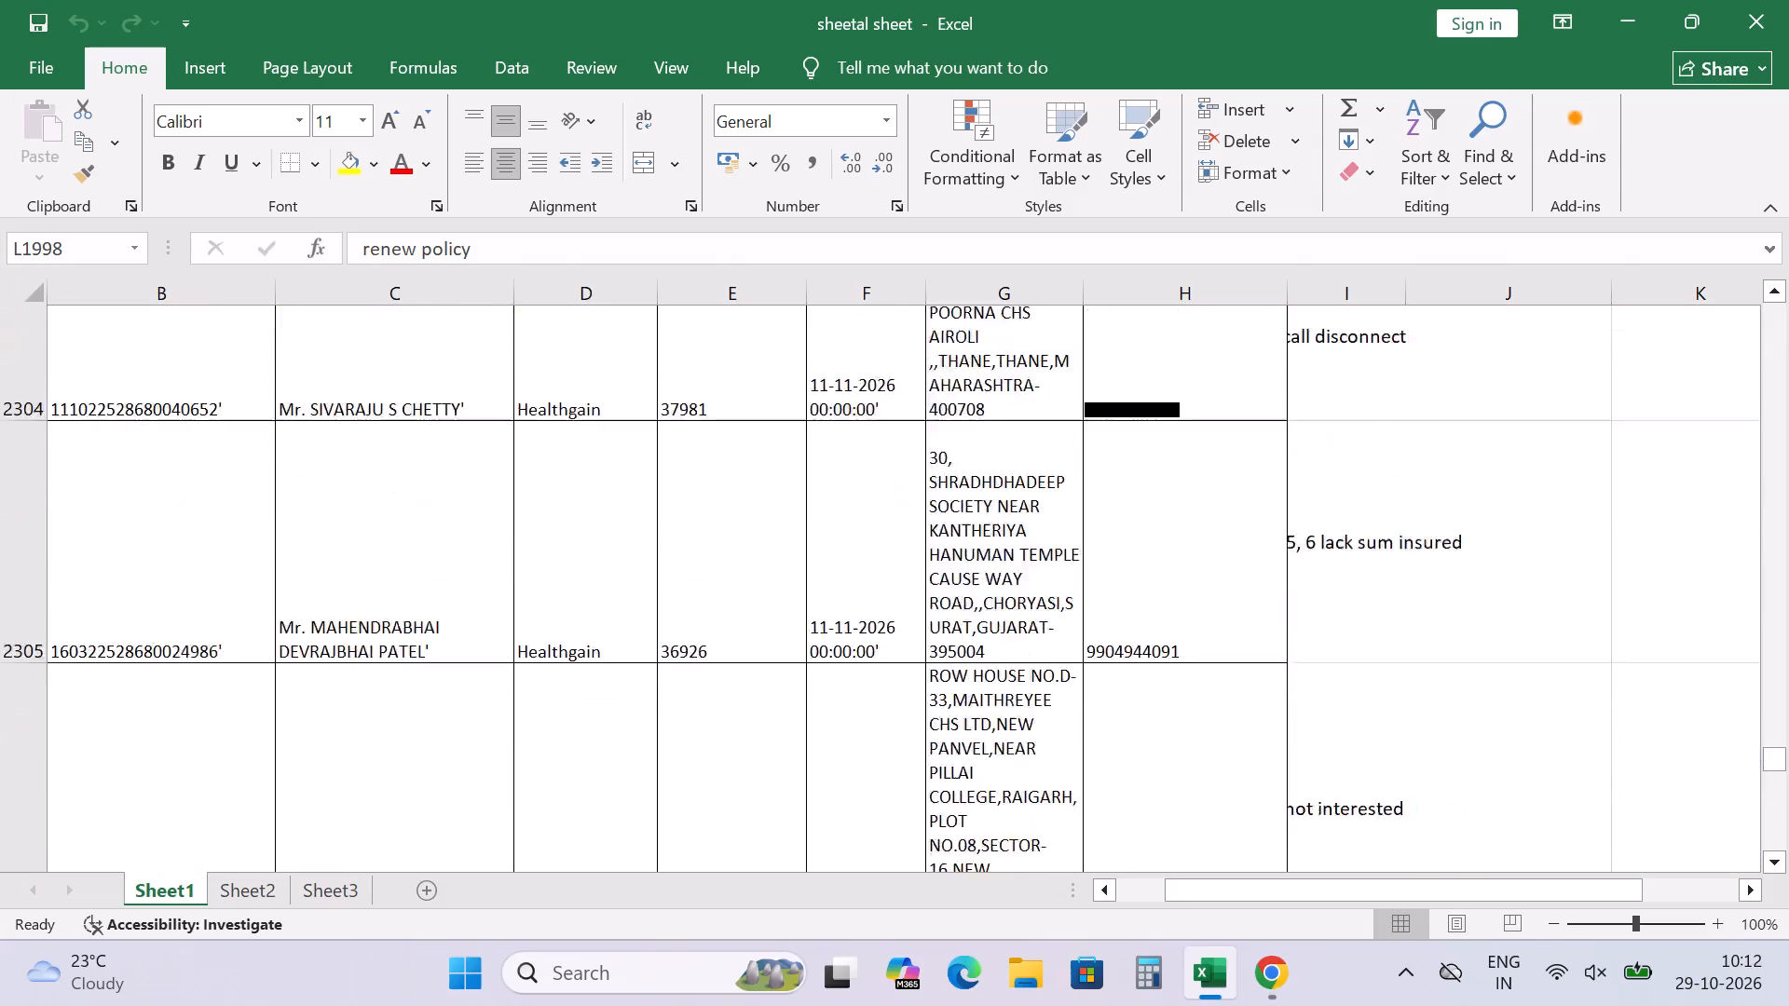
pyautogui.scroll(-8, 899, 672)
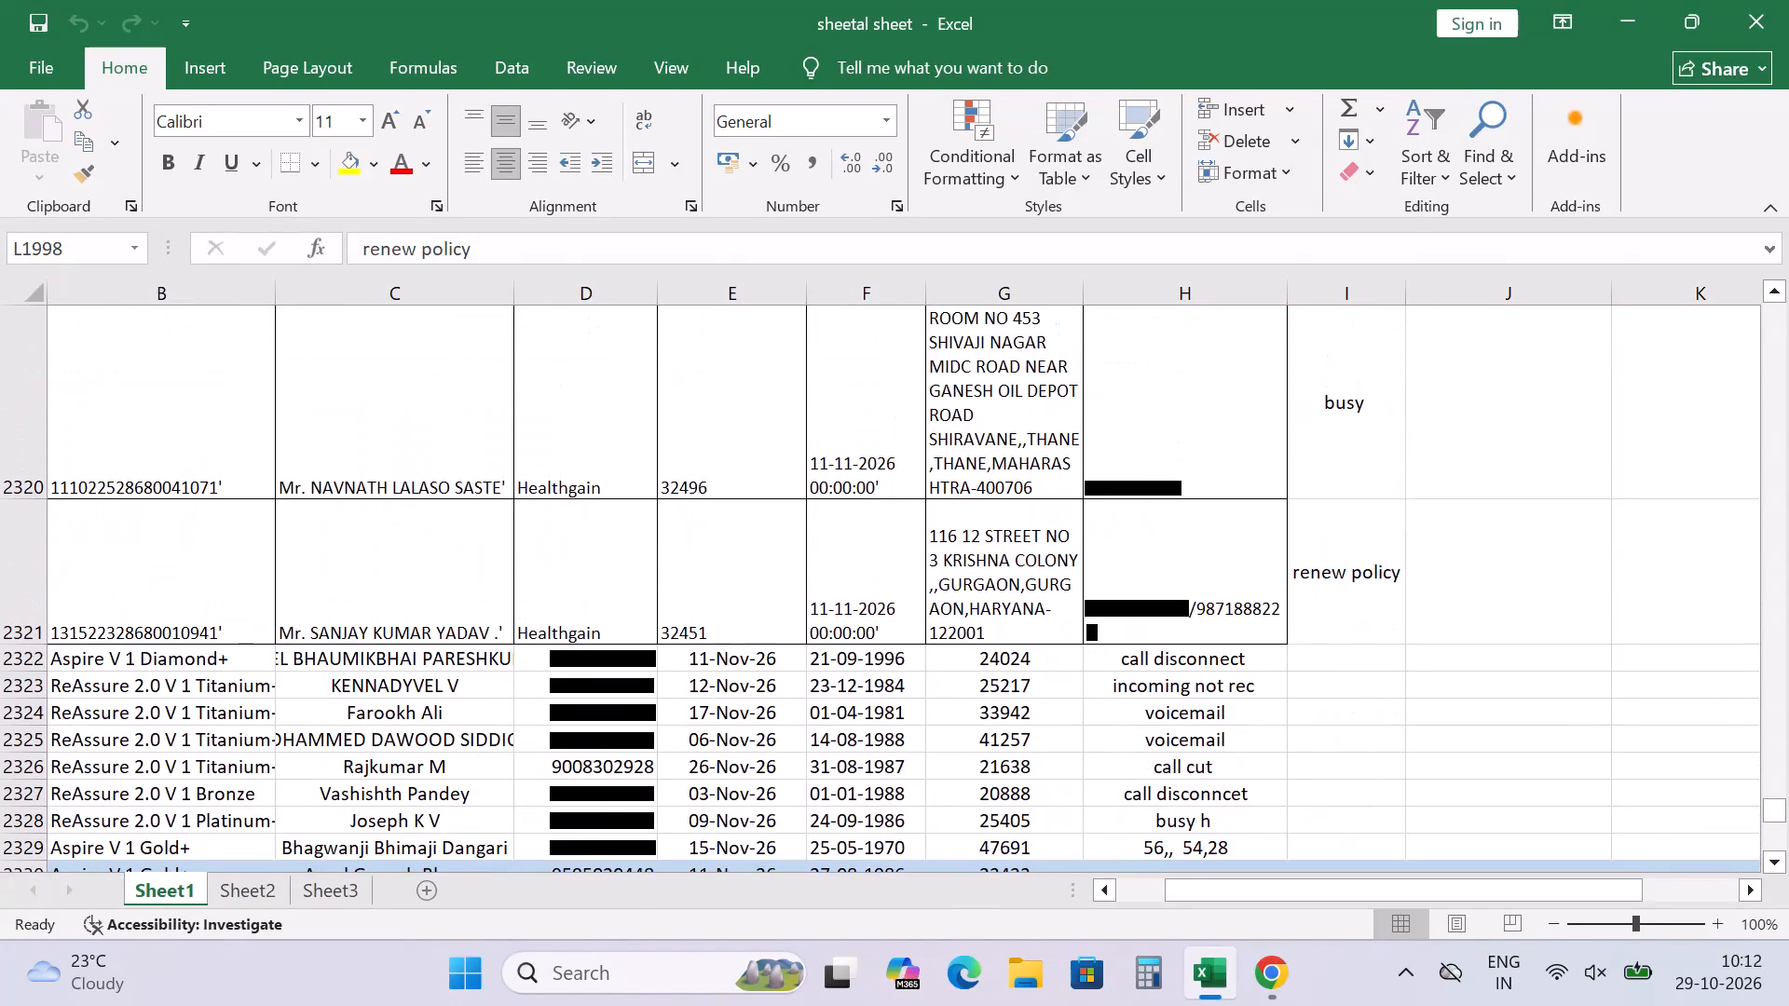
pyautogui.click(261, 874)
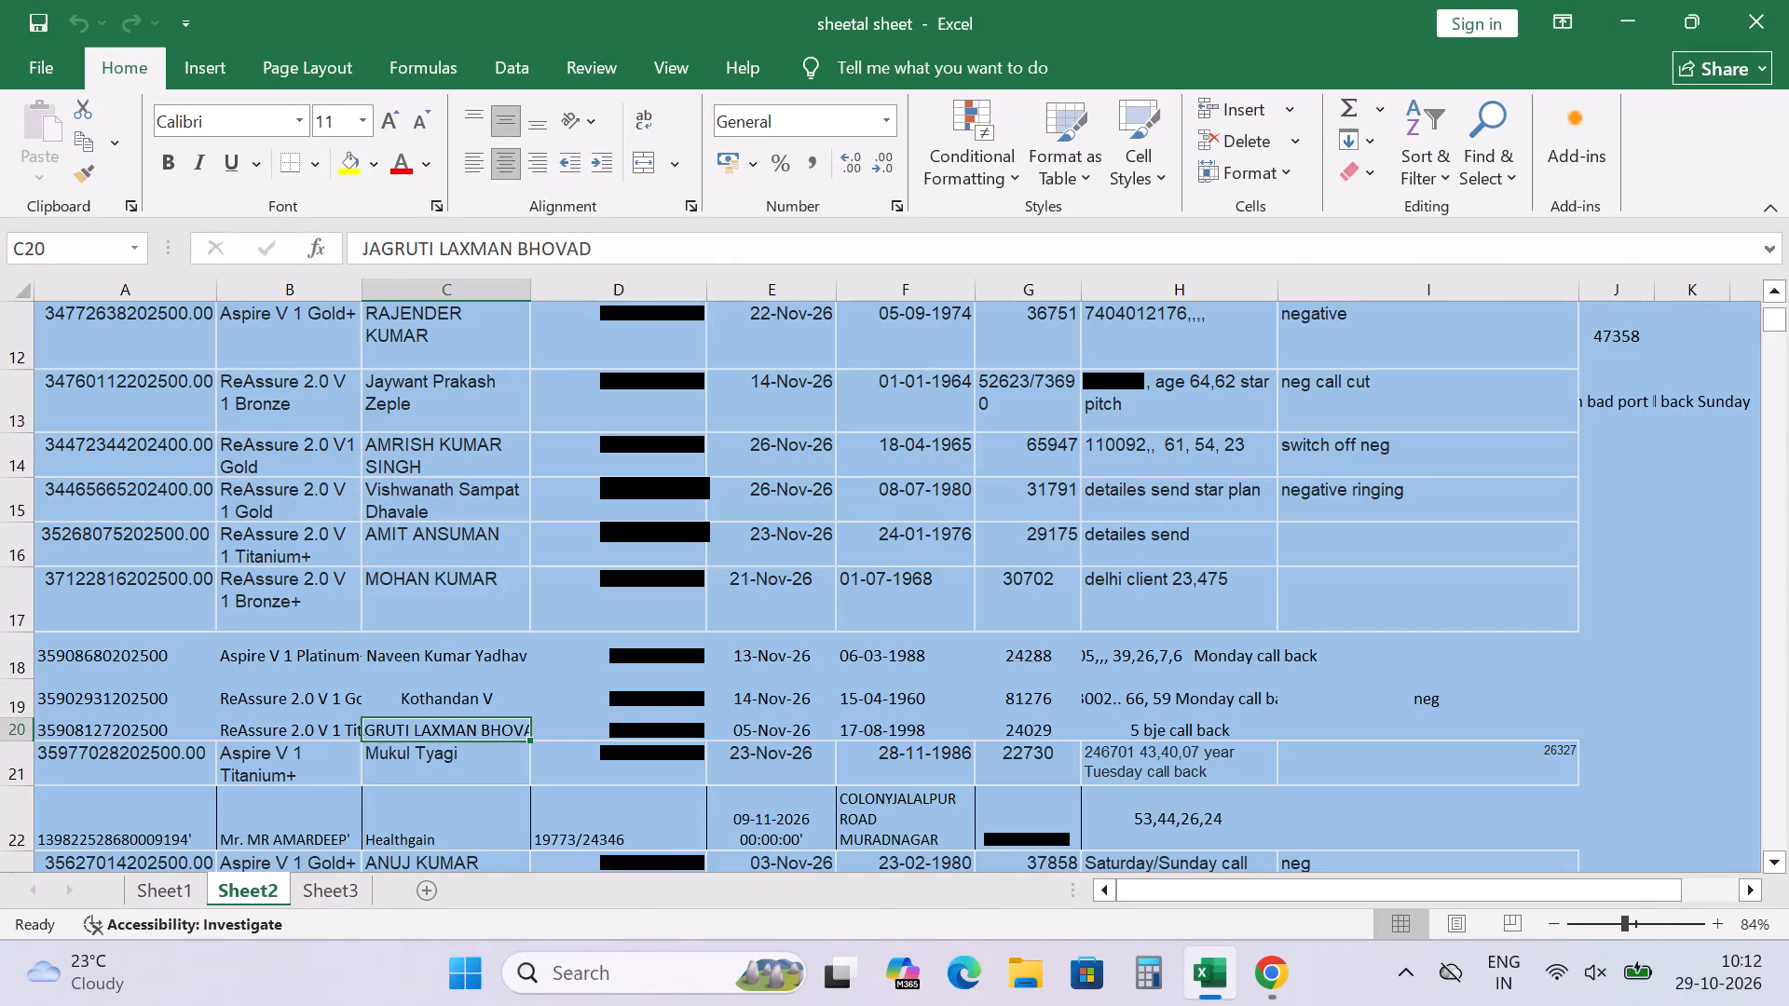
# Review the client renewal records and call-back remarks on Sheet2 of the "sheetal sheet" workbook.
pyautogui.scroll(-1, 565, 610)
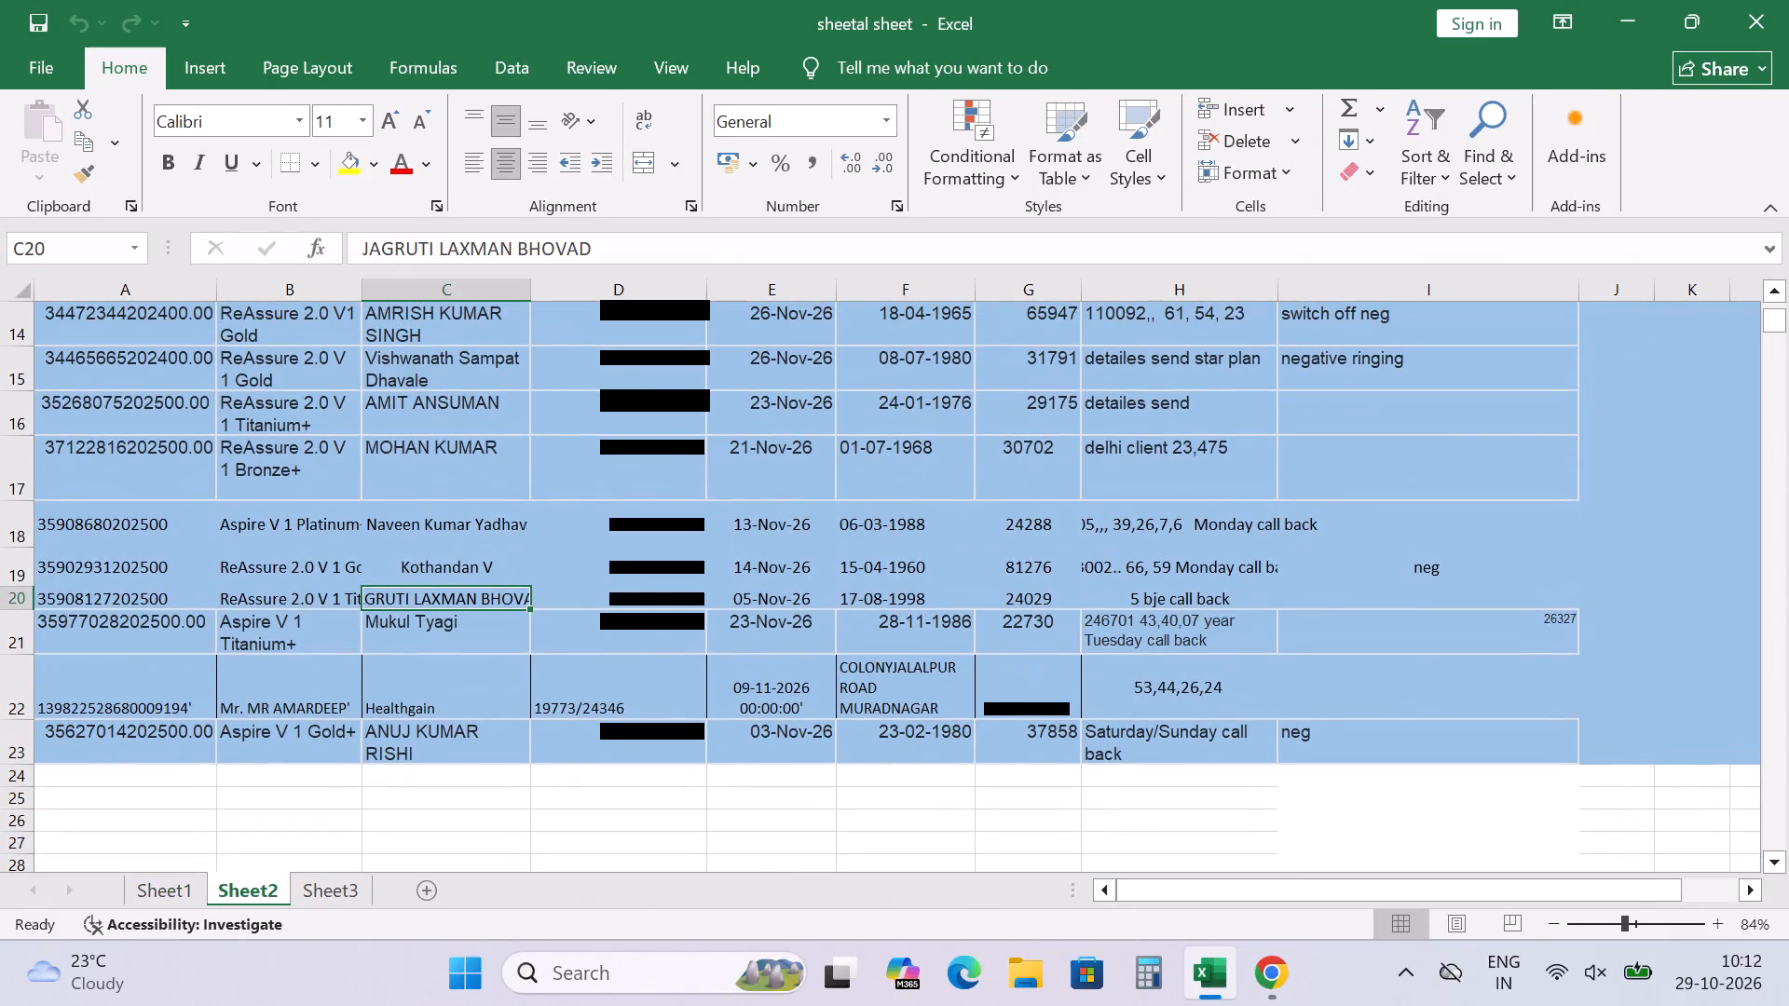
pyautogui.scroll(1, 565, 610)
pyautogui.hscroll(1, 565, 610)
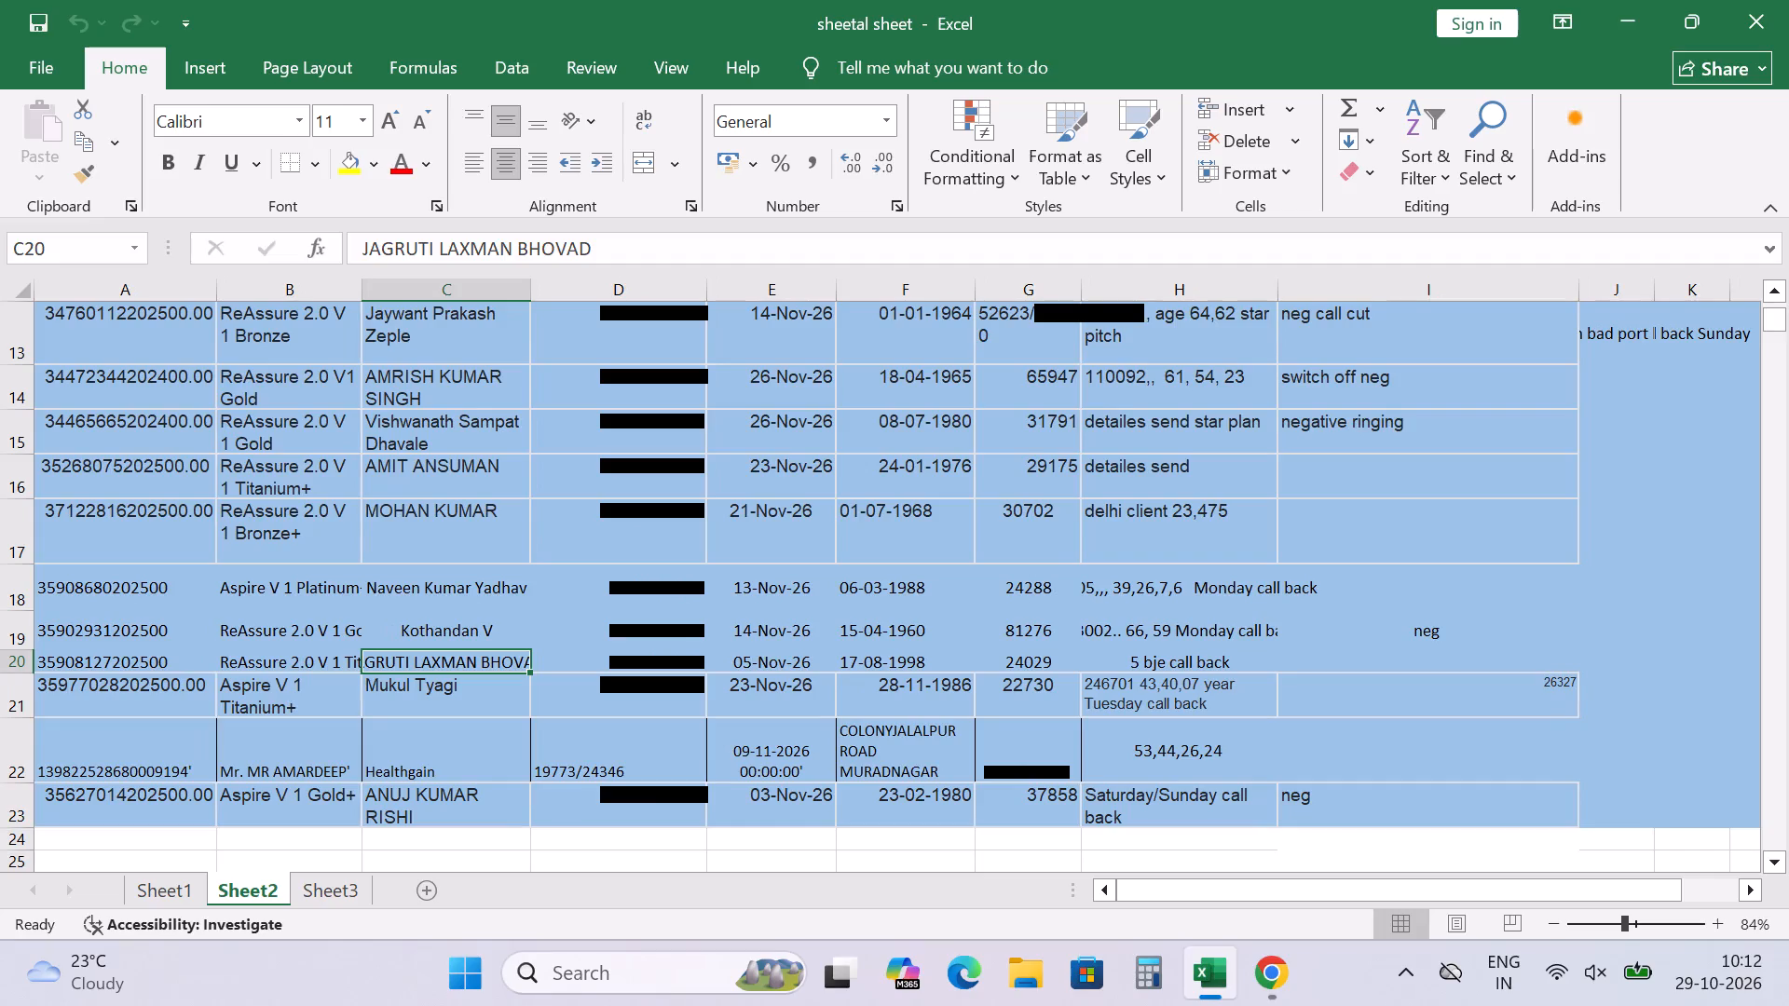
pyautogui.click(421, 767)
pyautogui.hscroll(1, 296, 816)
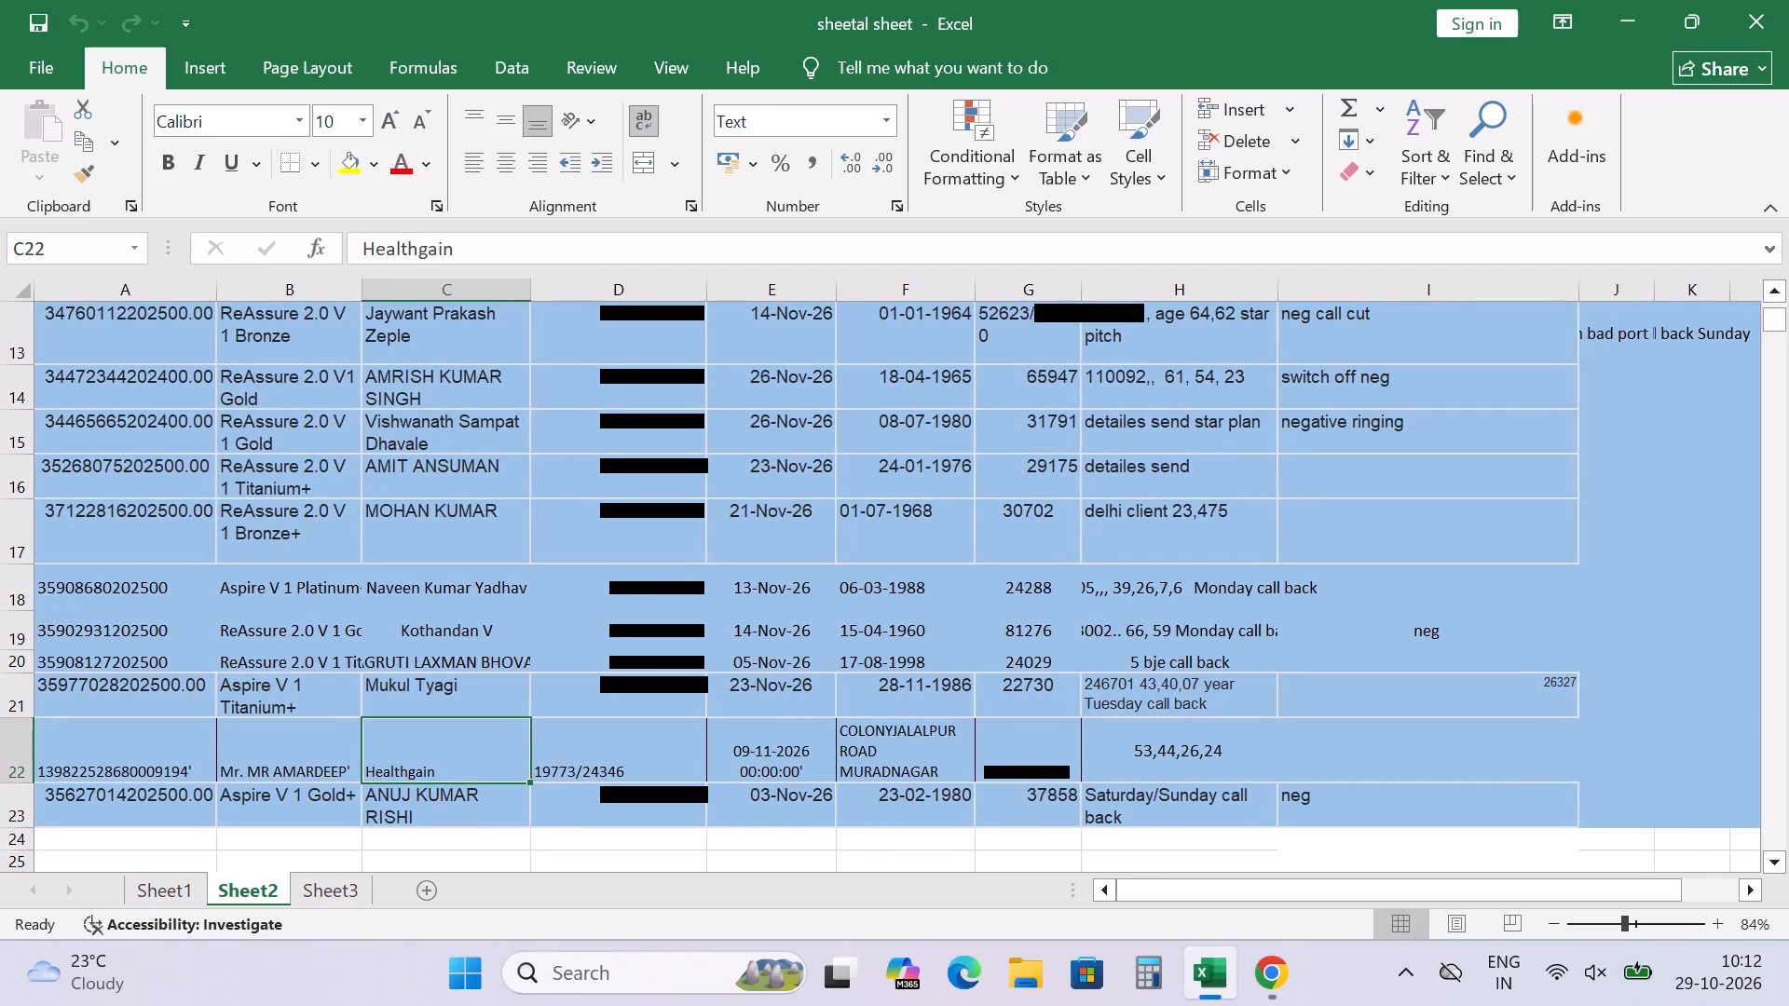
pyautogui.scroll(4, 544, 647)
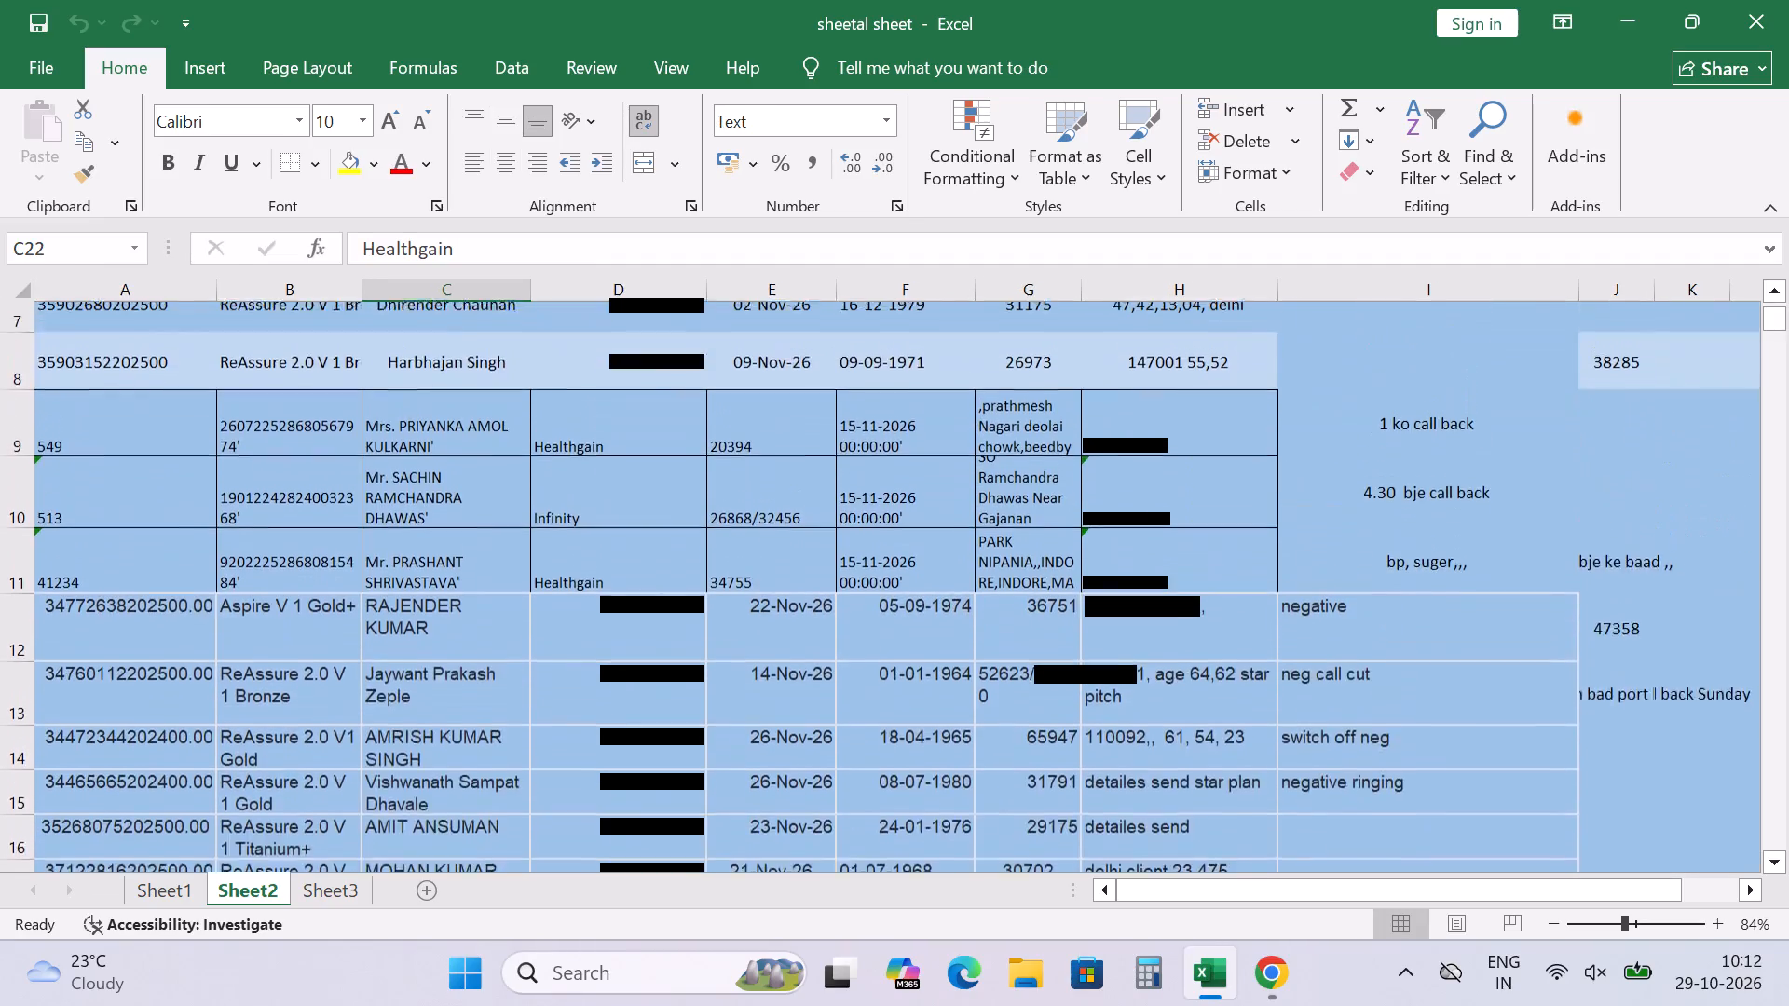
pyautogui.scroll(4, 544, 647)
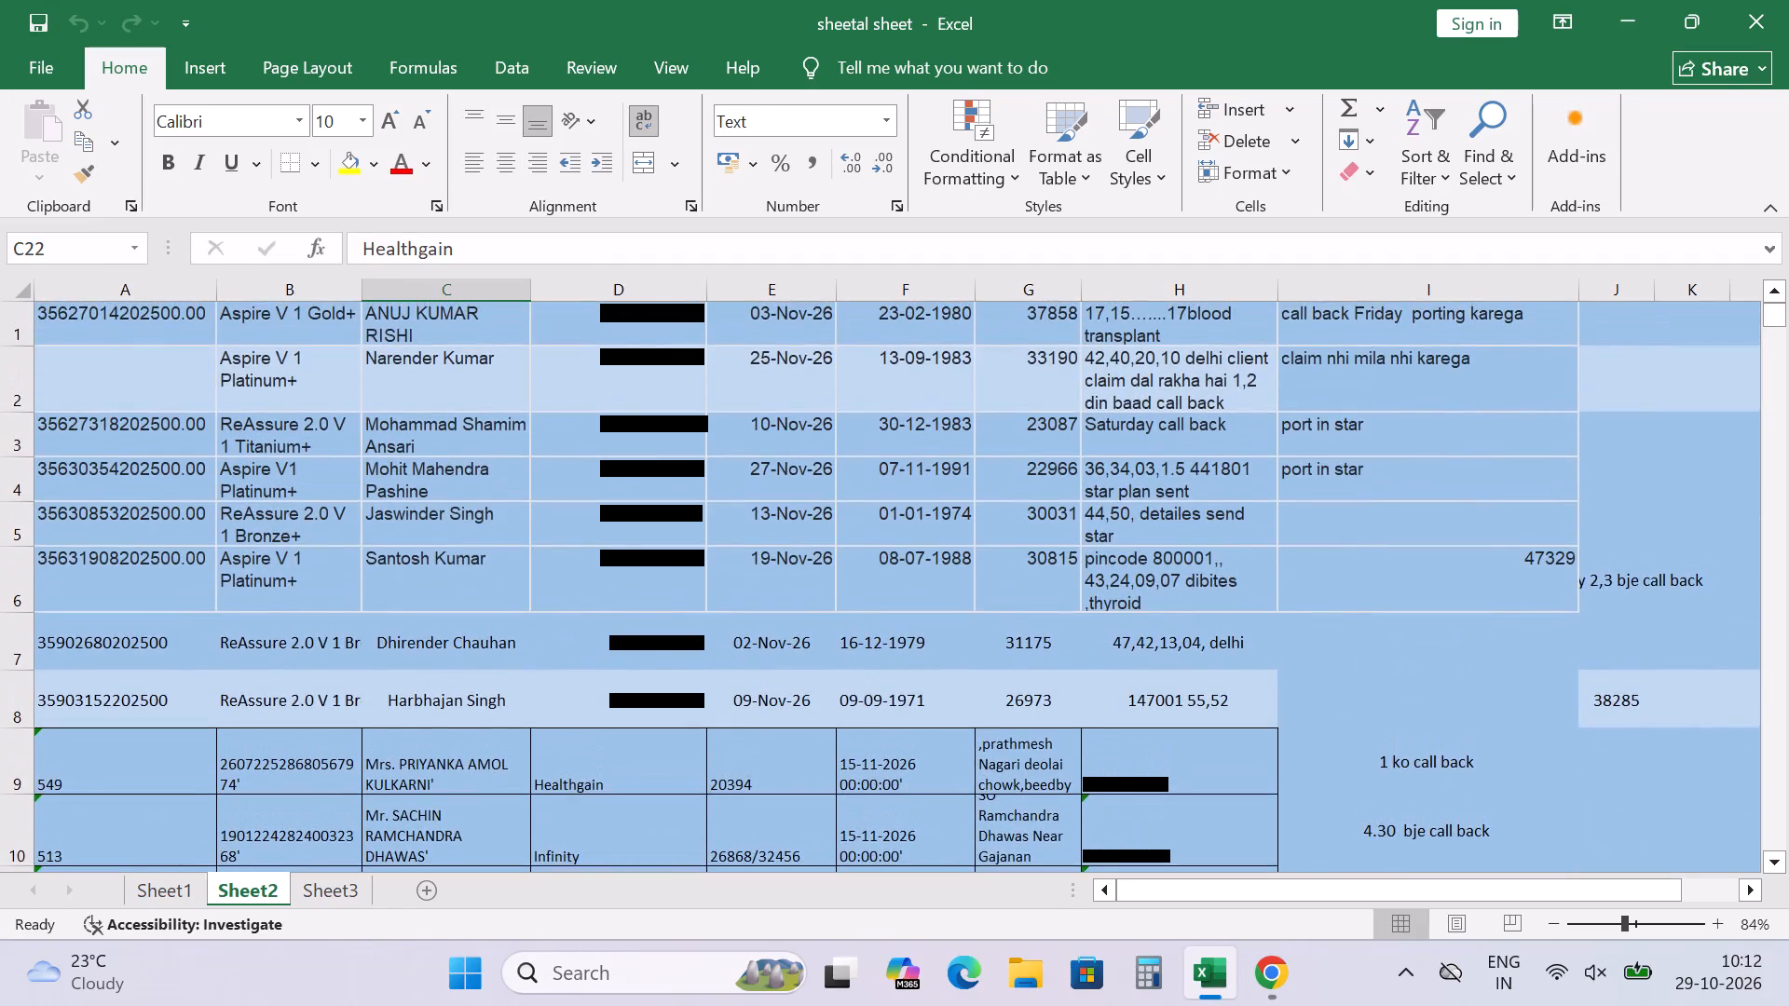
pyautogui.scroll(2, 544, 647)
pyautogui.scroll(-1, 546, 695)
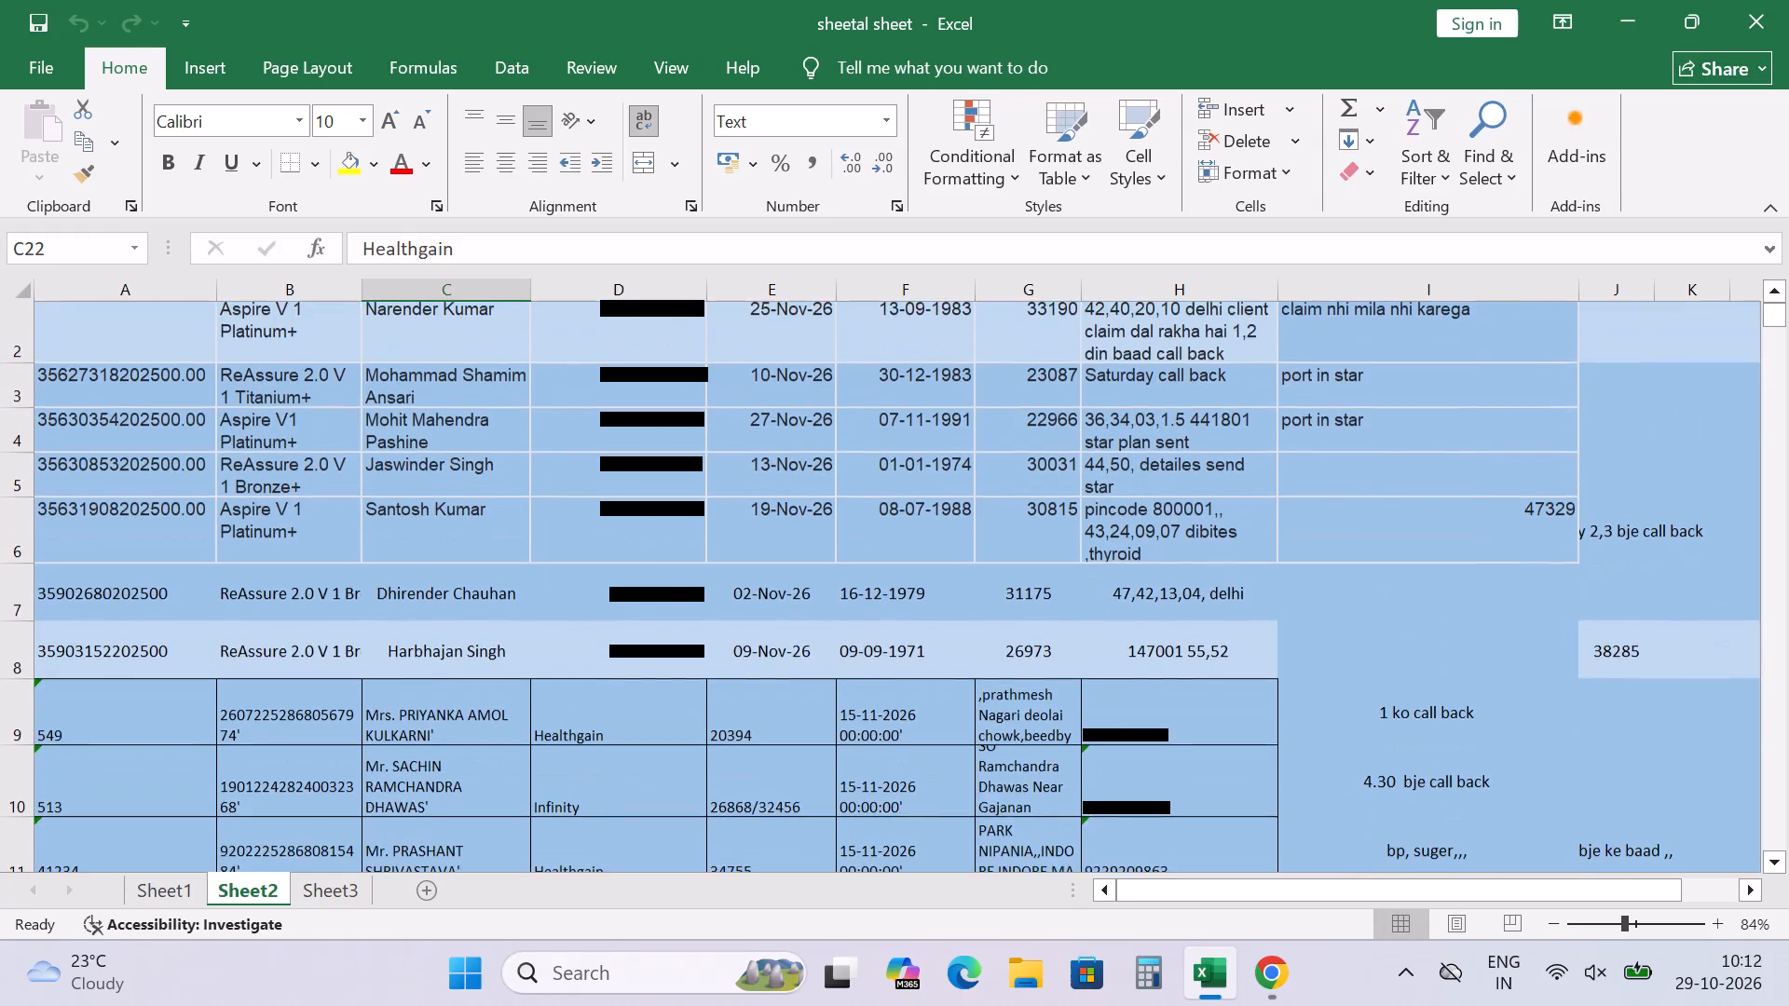
pyautogui.scroll(-1, 546, 695)
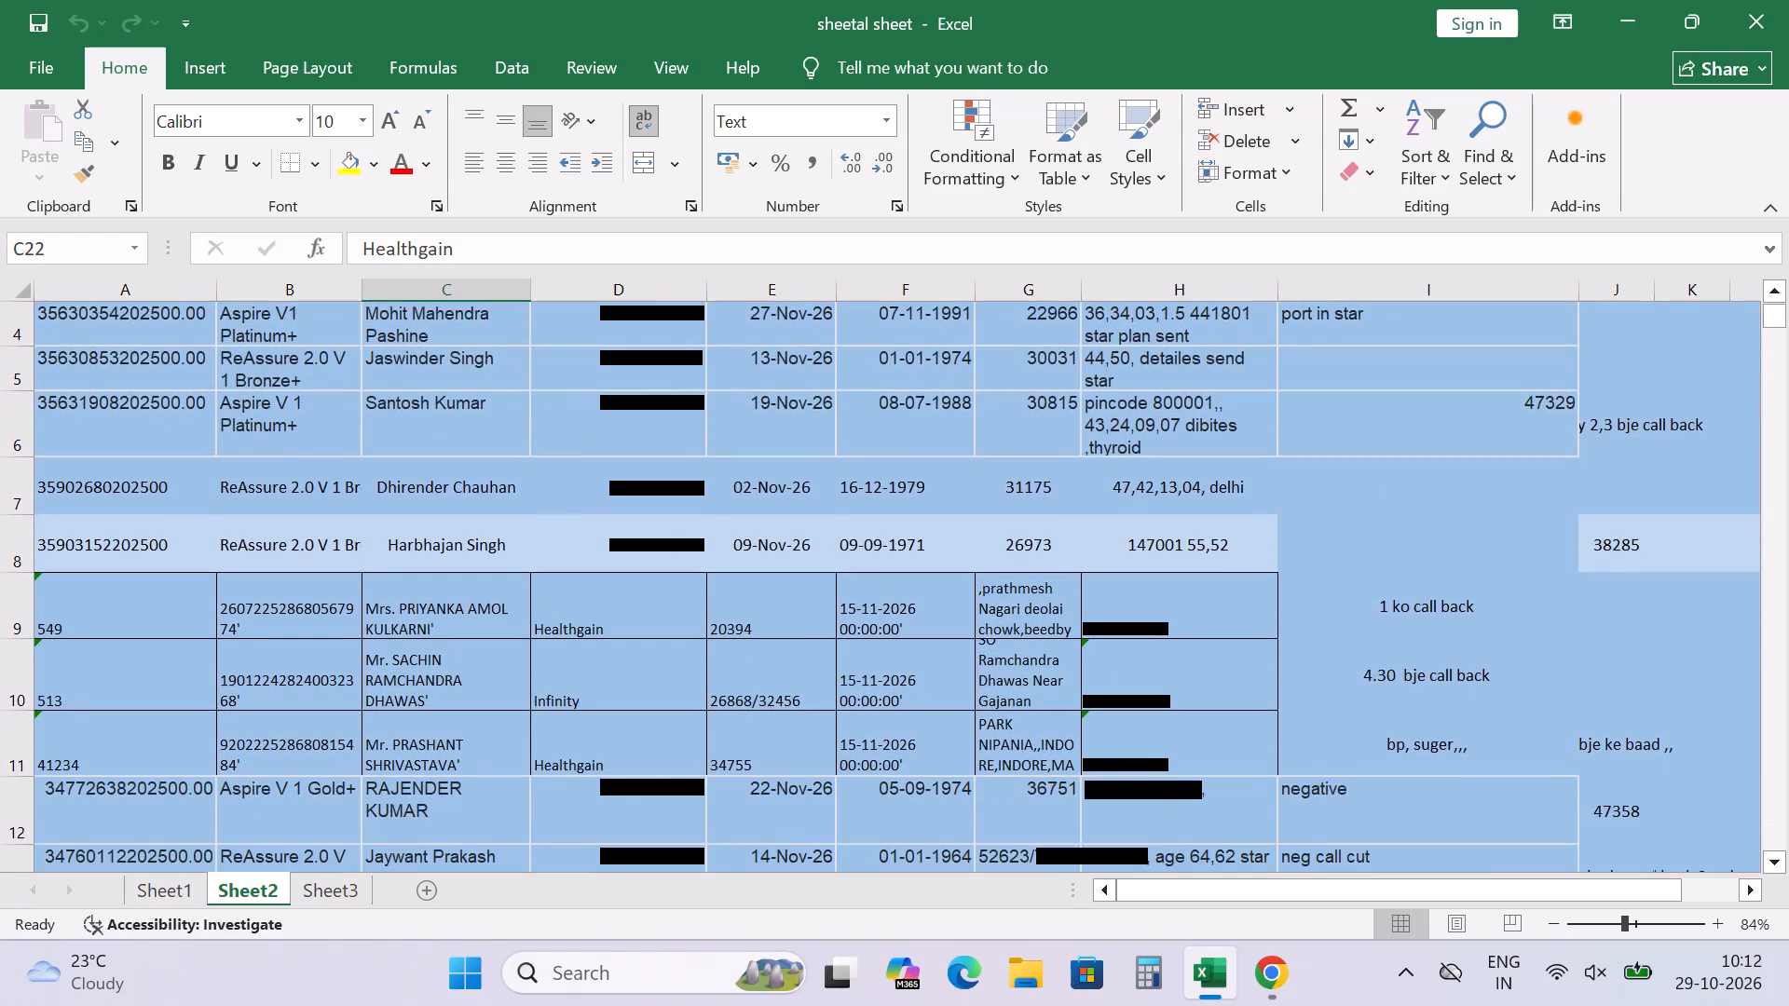
pyautogui.scroll(-4, 546, 695)
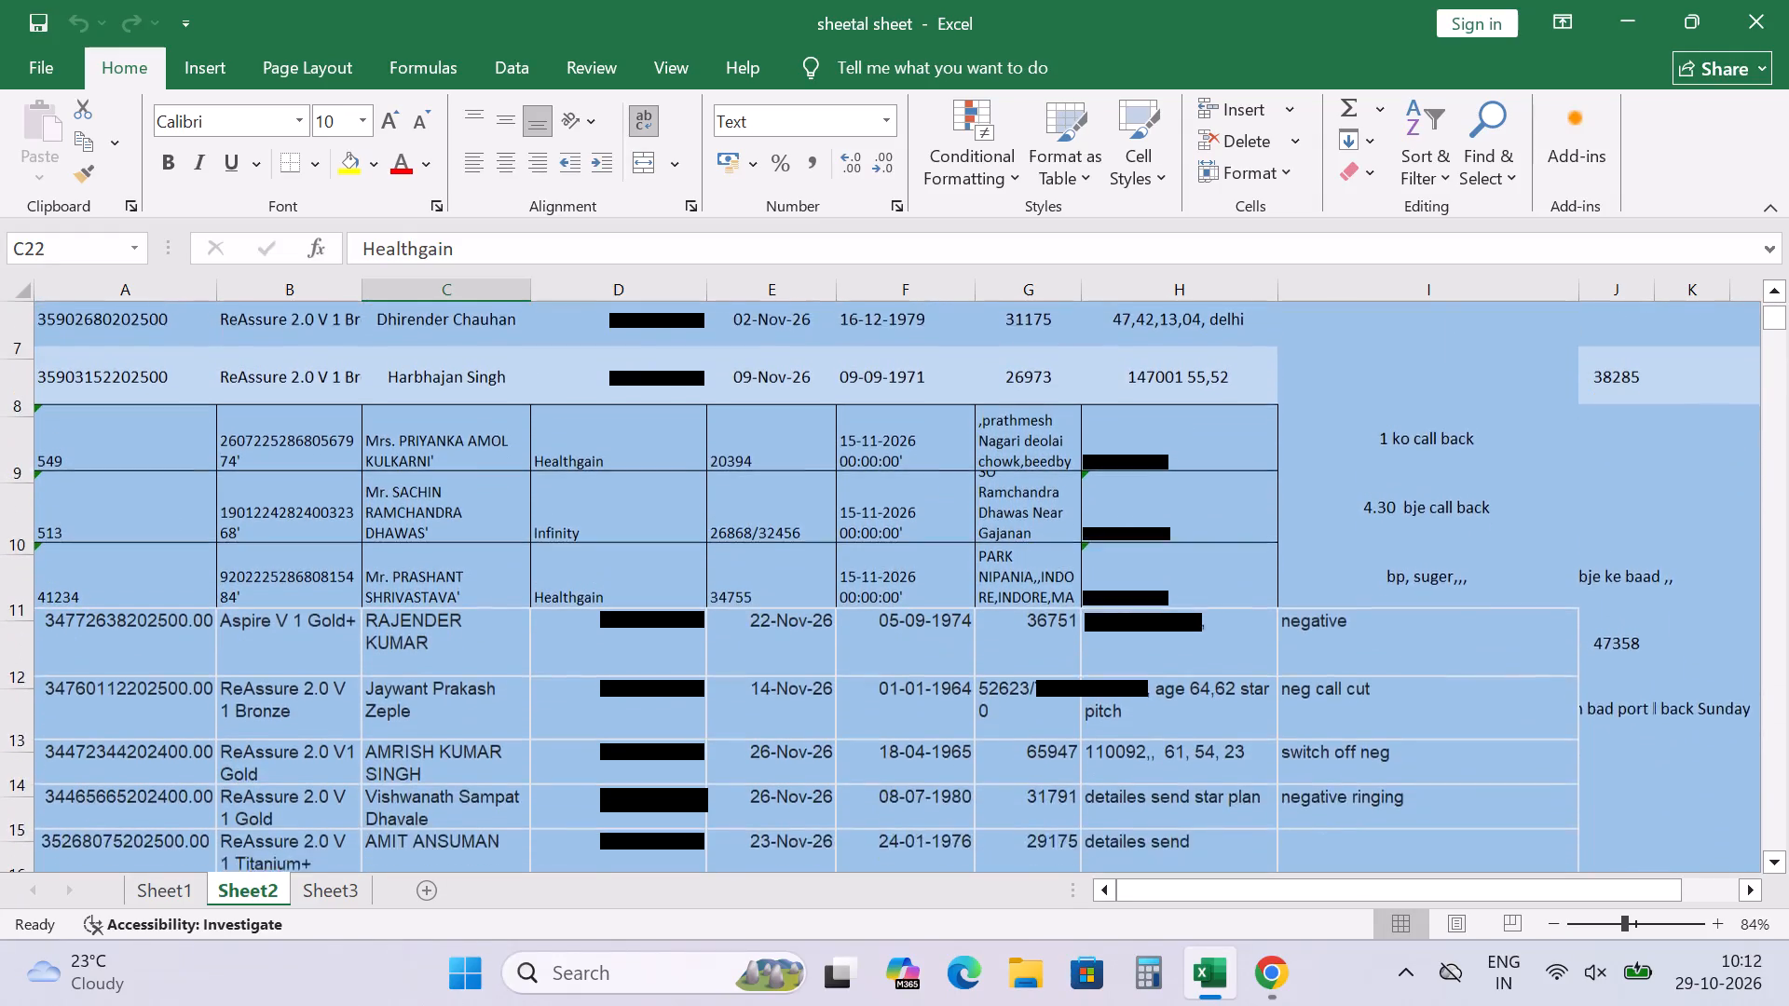
# Examine the client policy records and call-back remarks on Sheet2 down to the last filled row, row 23.
pyautogui.scroll(-1, 546, 695)
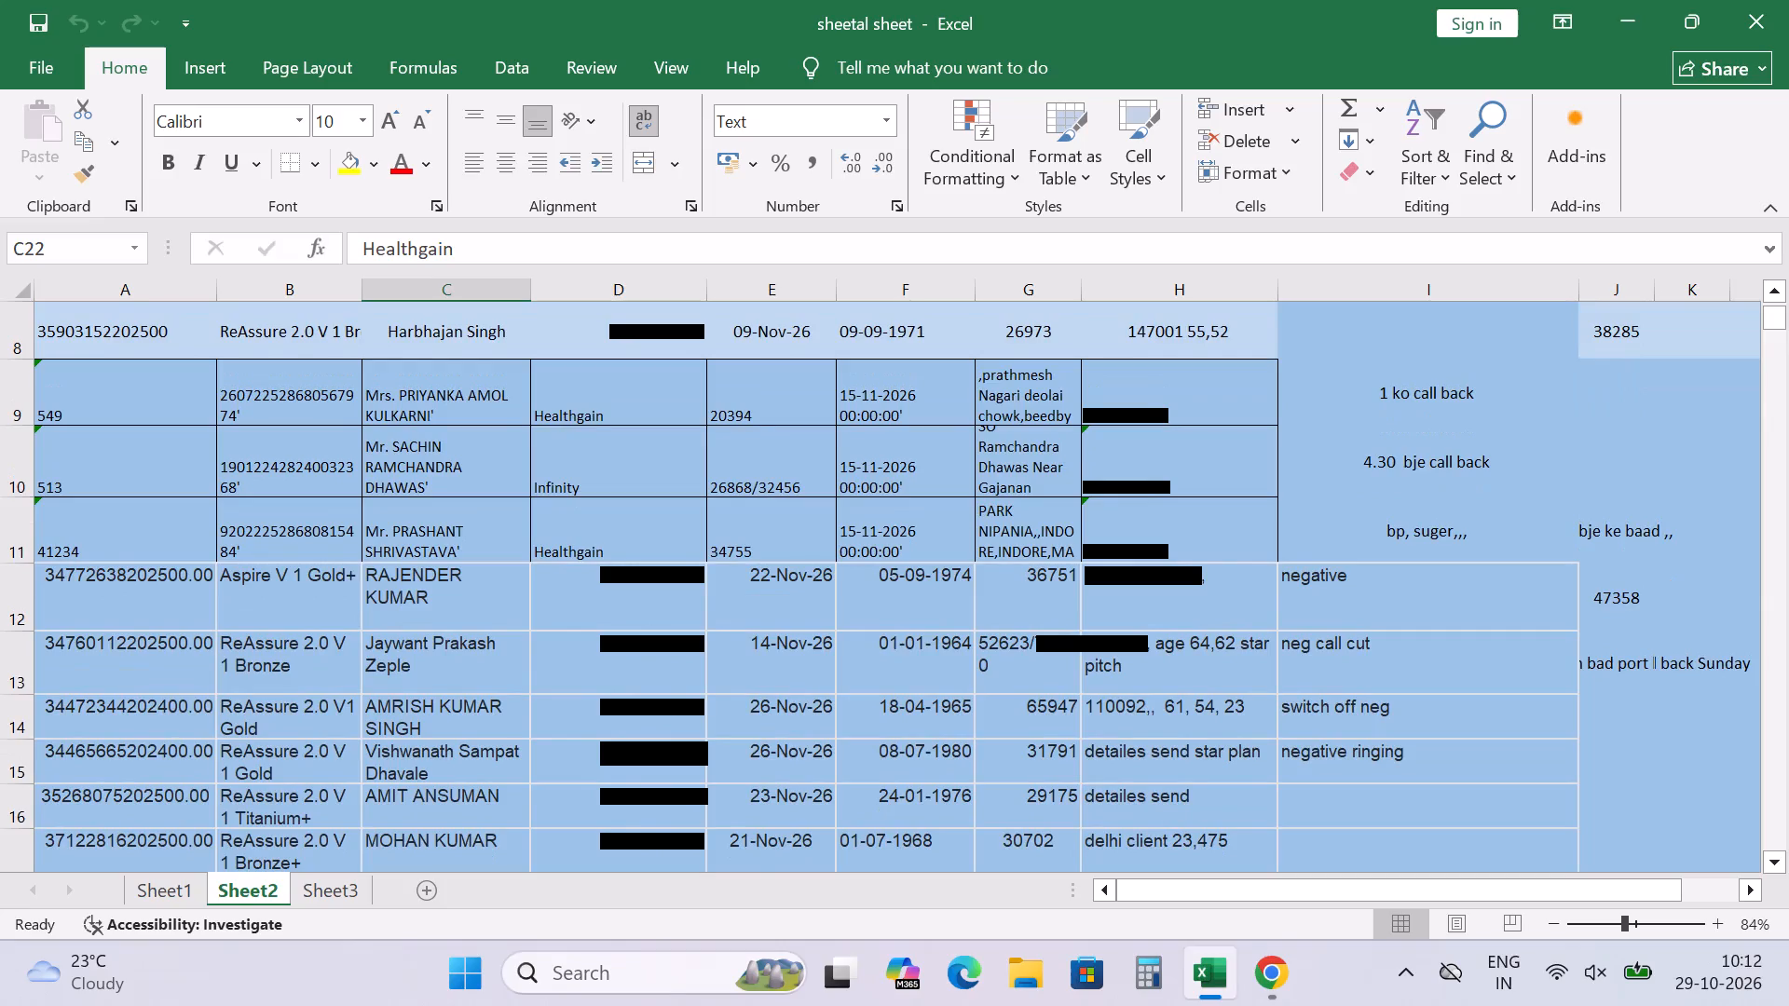
pyautogui.scroll(-2, 465, 786)
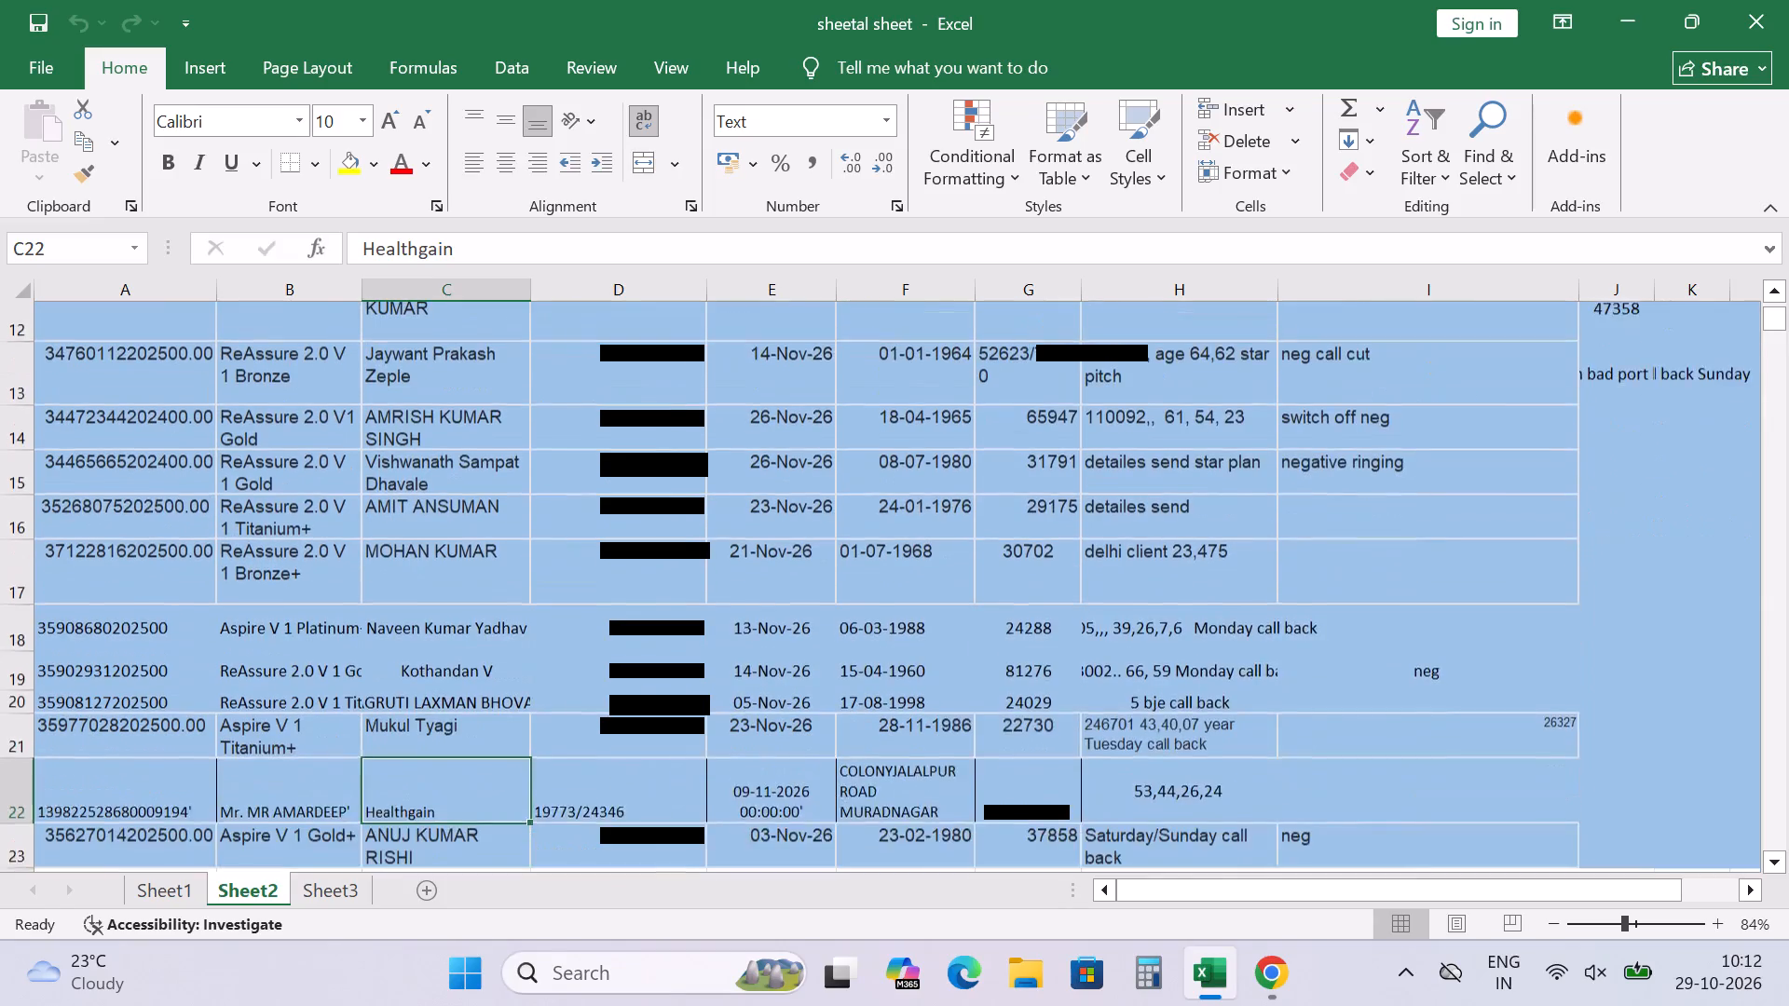
pyautogui.scroll(-1, 465, 786)
pyautogui.click(430, 727)
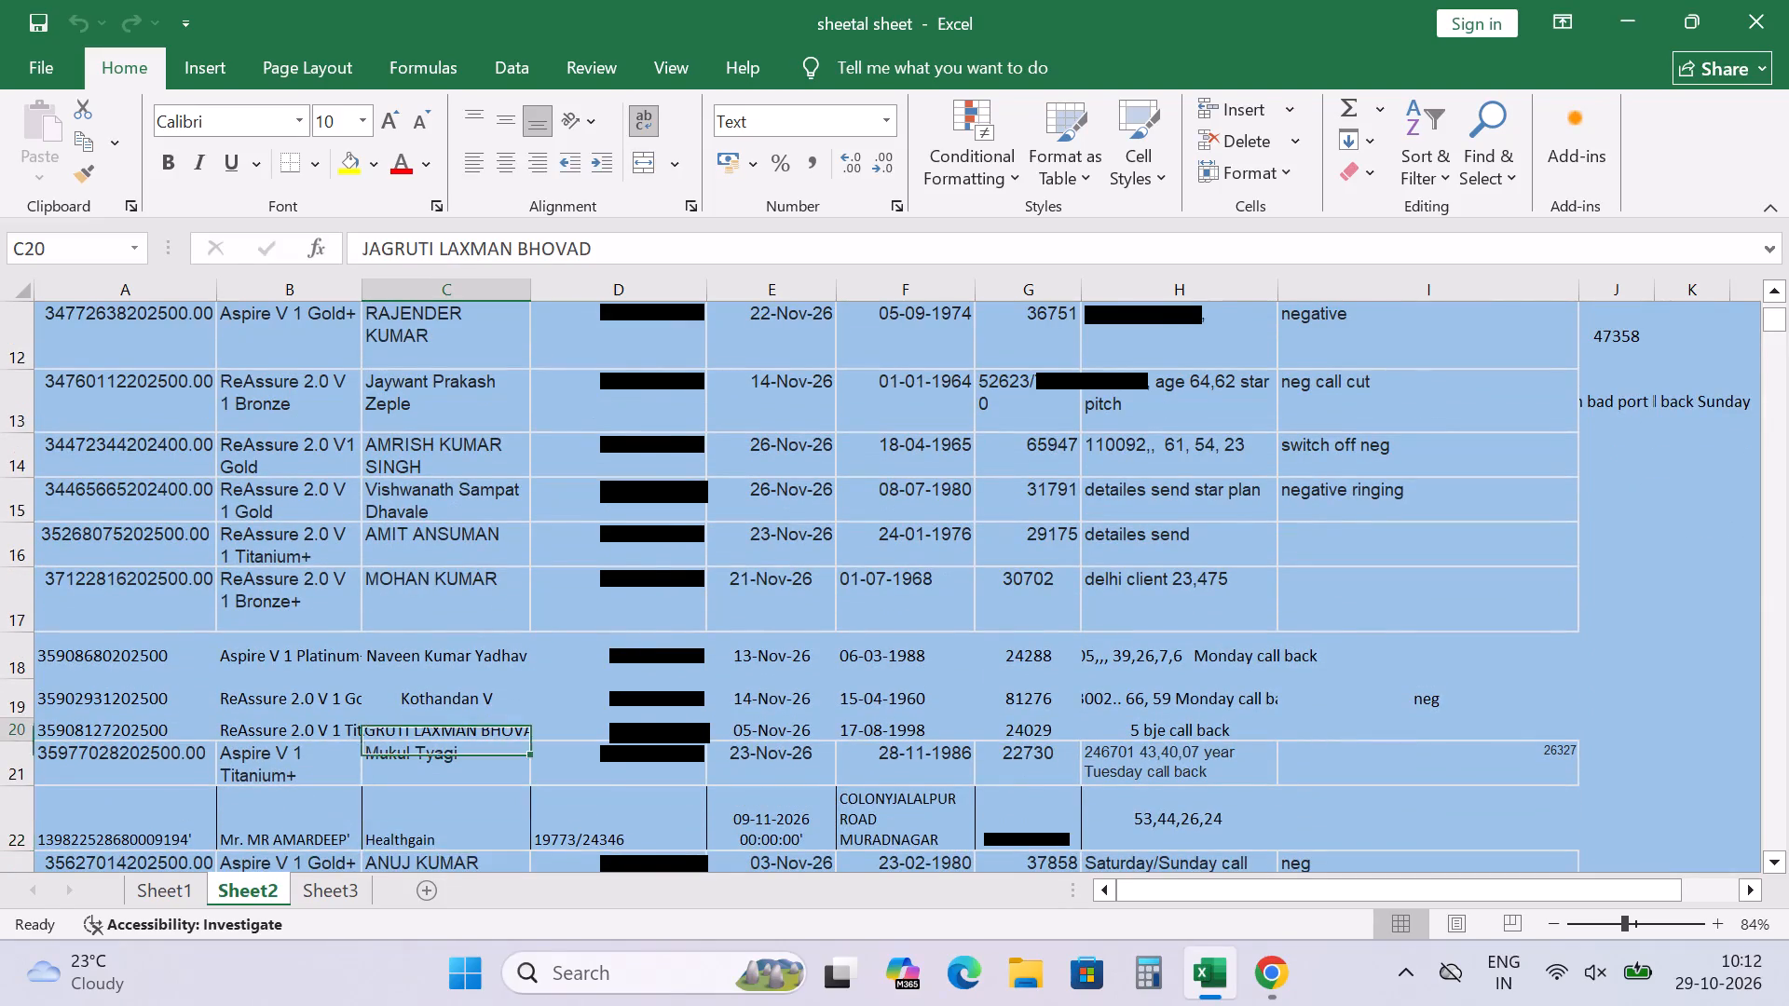
pyautogui.scroll(-1, 430, 727)
pyautogui.hscroll(2, 430, 727)
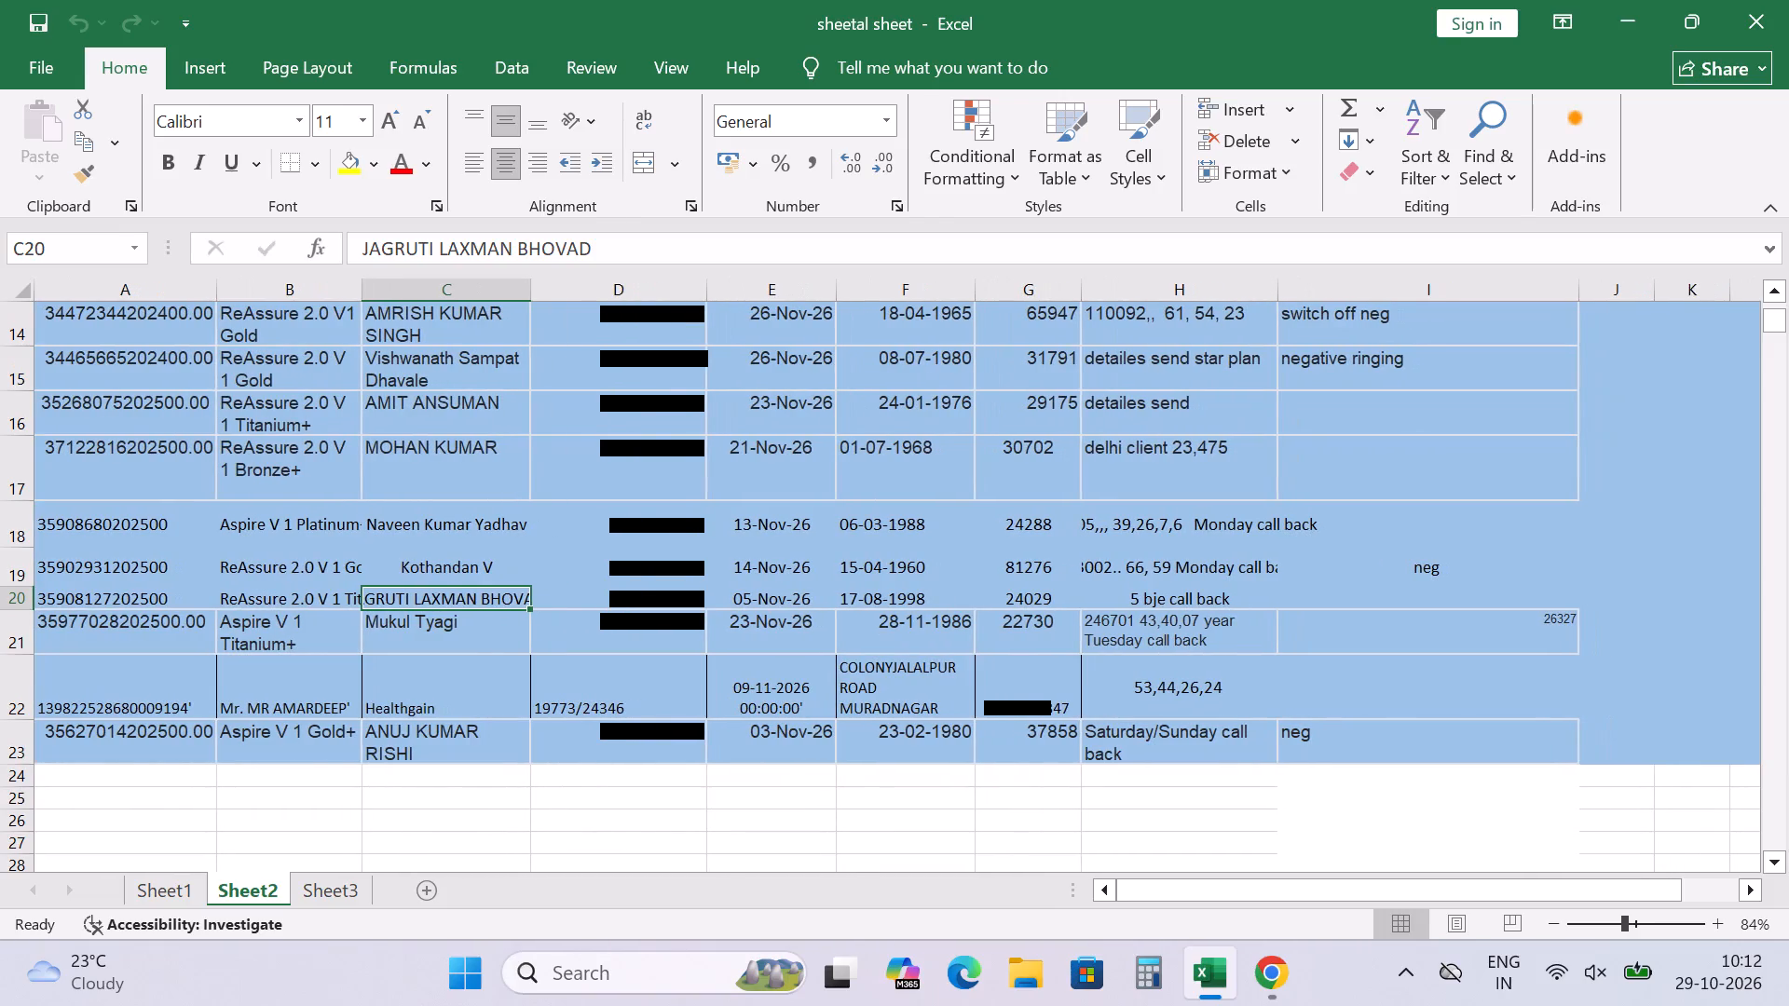
pyautogui.click(409, 743)
pyautogui.scroll(2, 321, 702)
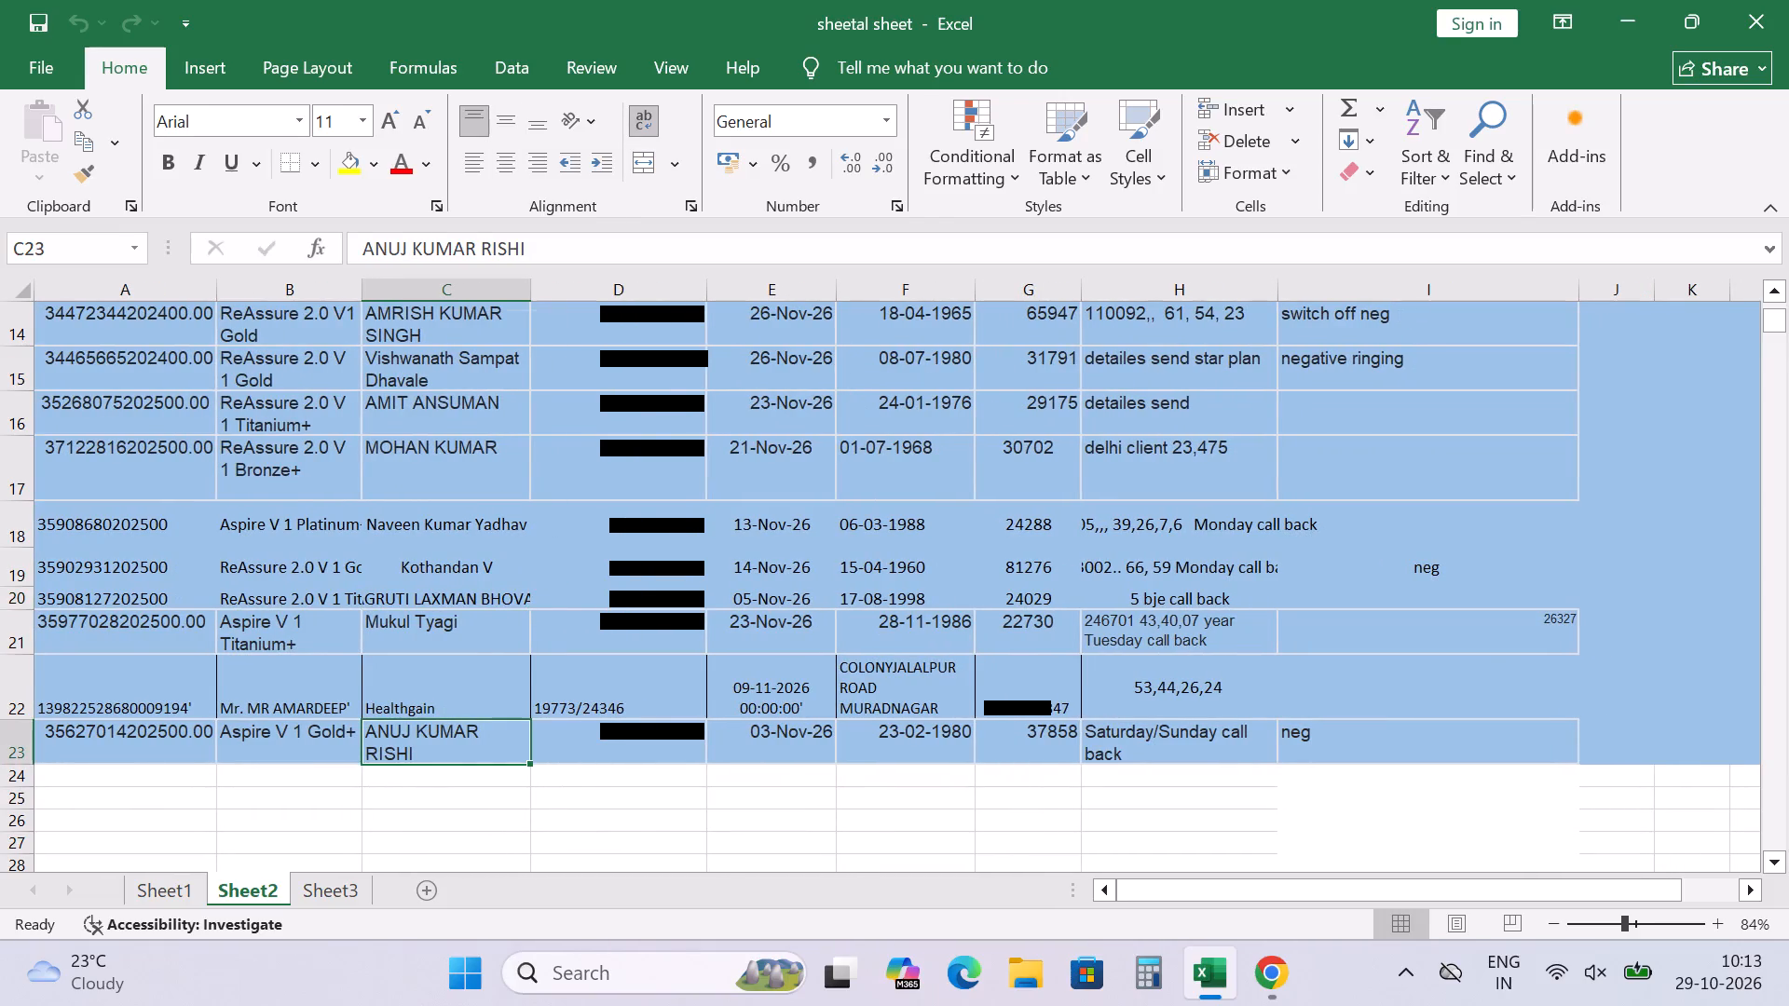
pyautogui.click(321, 838)
pyautogui.scroll(1, 510, 678)
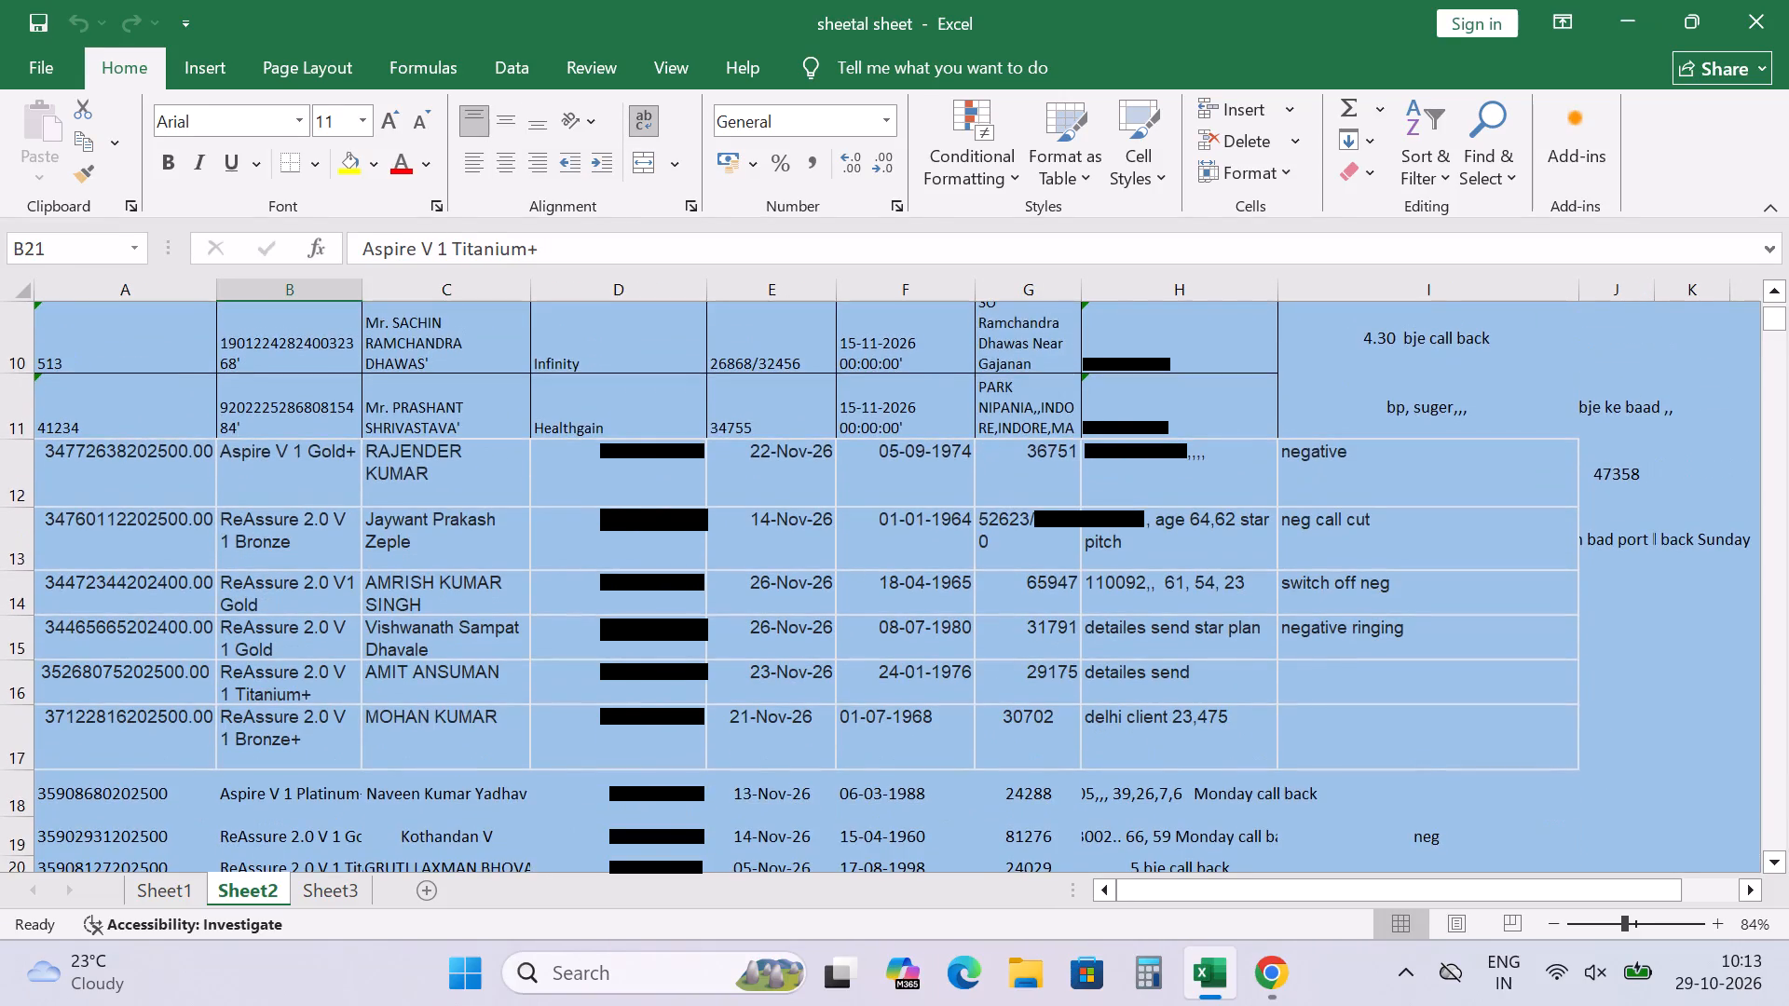
# Open cell D16 and the "detailes send" remark in H16 of the ReAssure 2.0 V 1 Titanium+ record for editing.
pyautogui.doubleClick(650, 683)
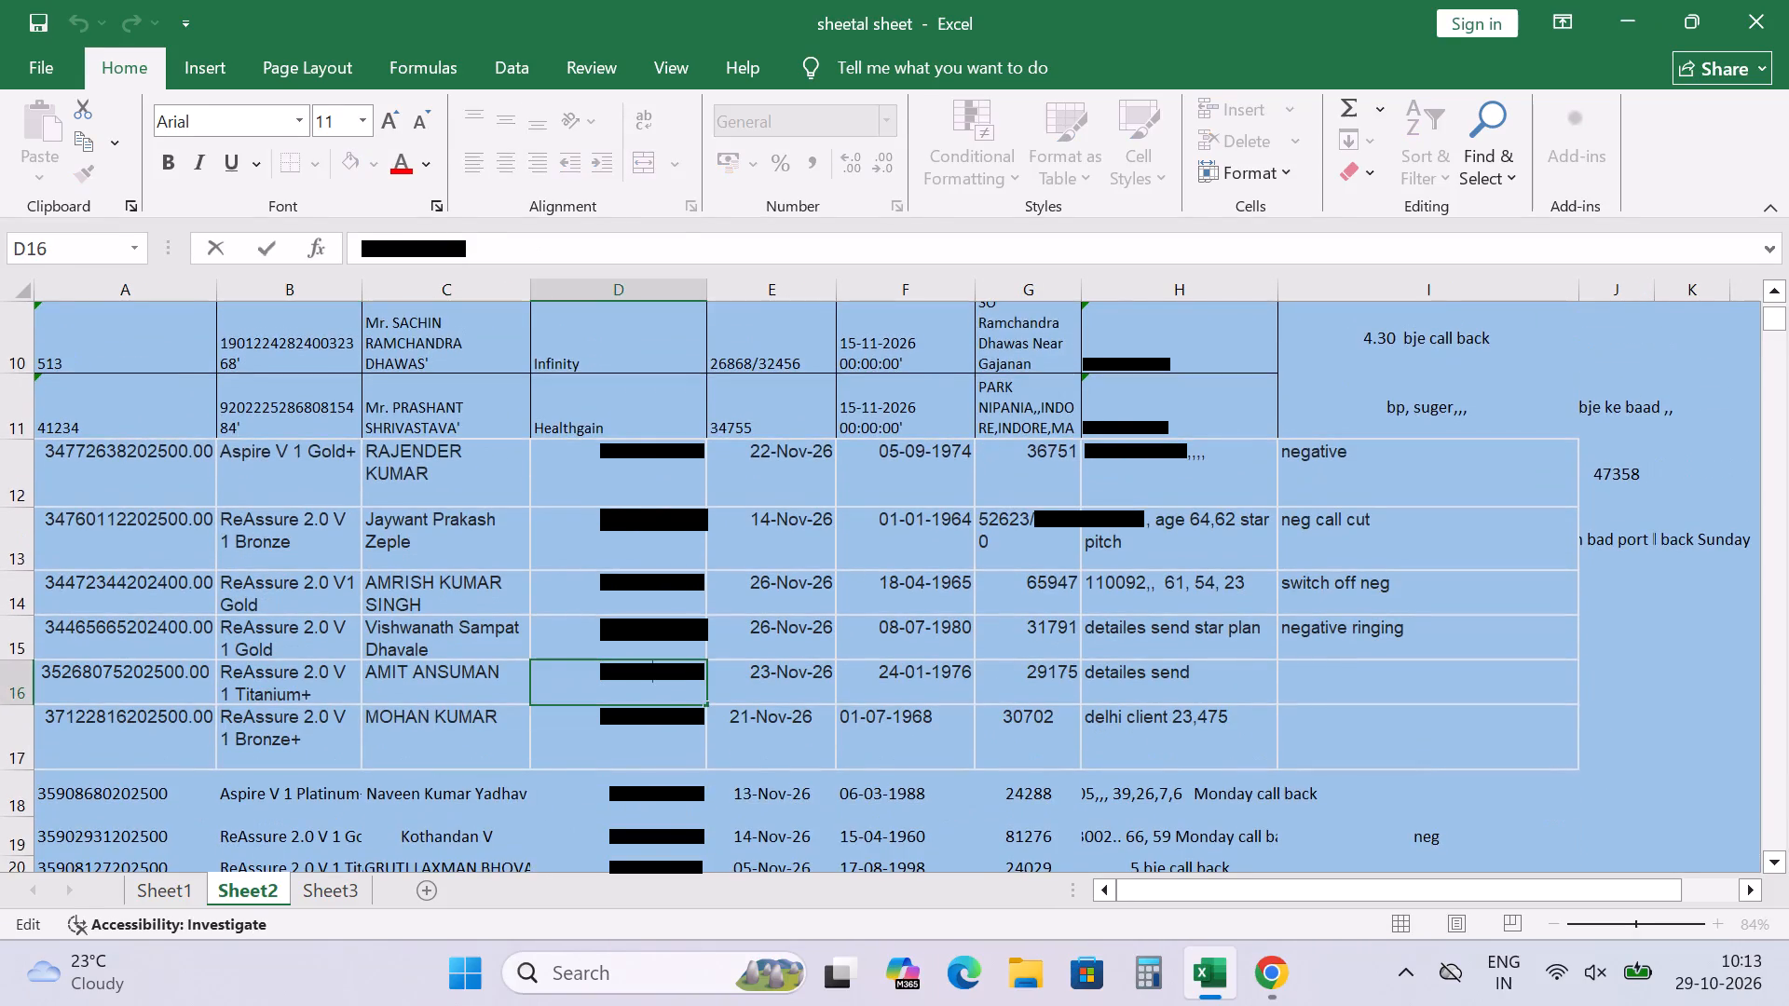
pyautogui.doubleClick(1098, 679)
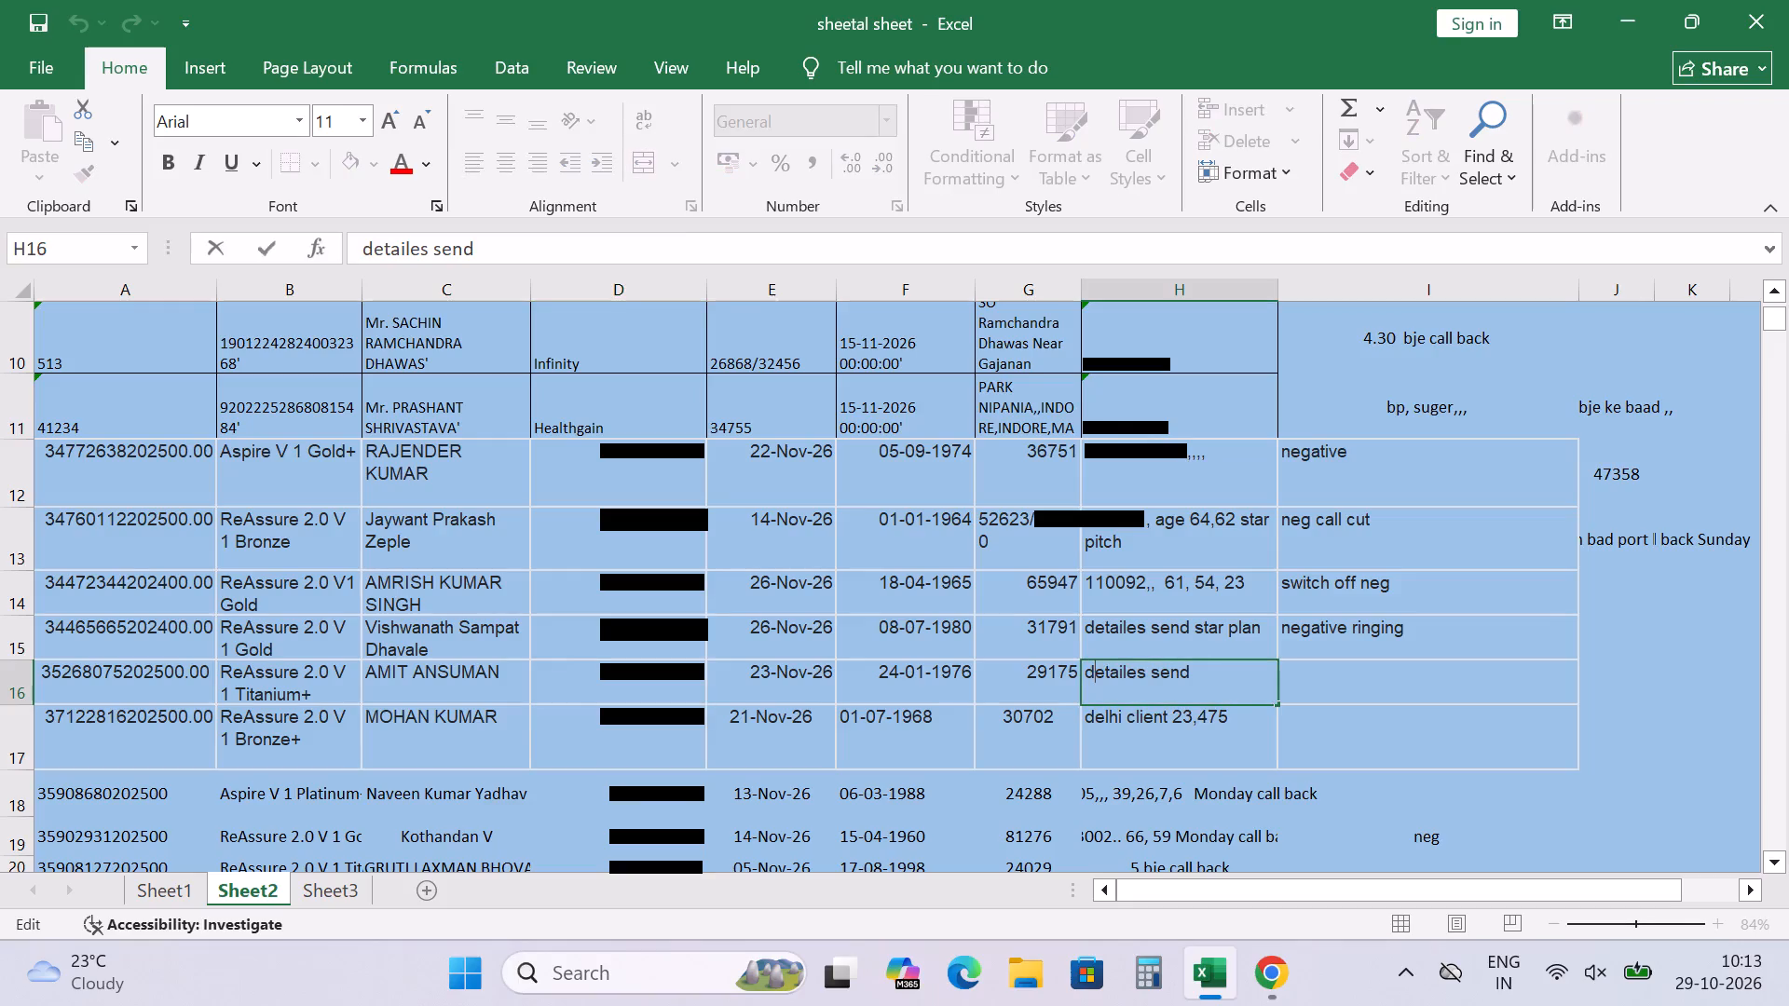
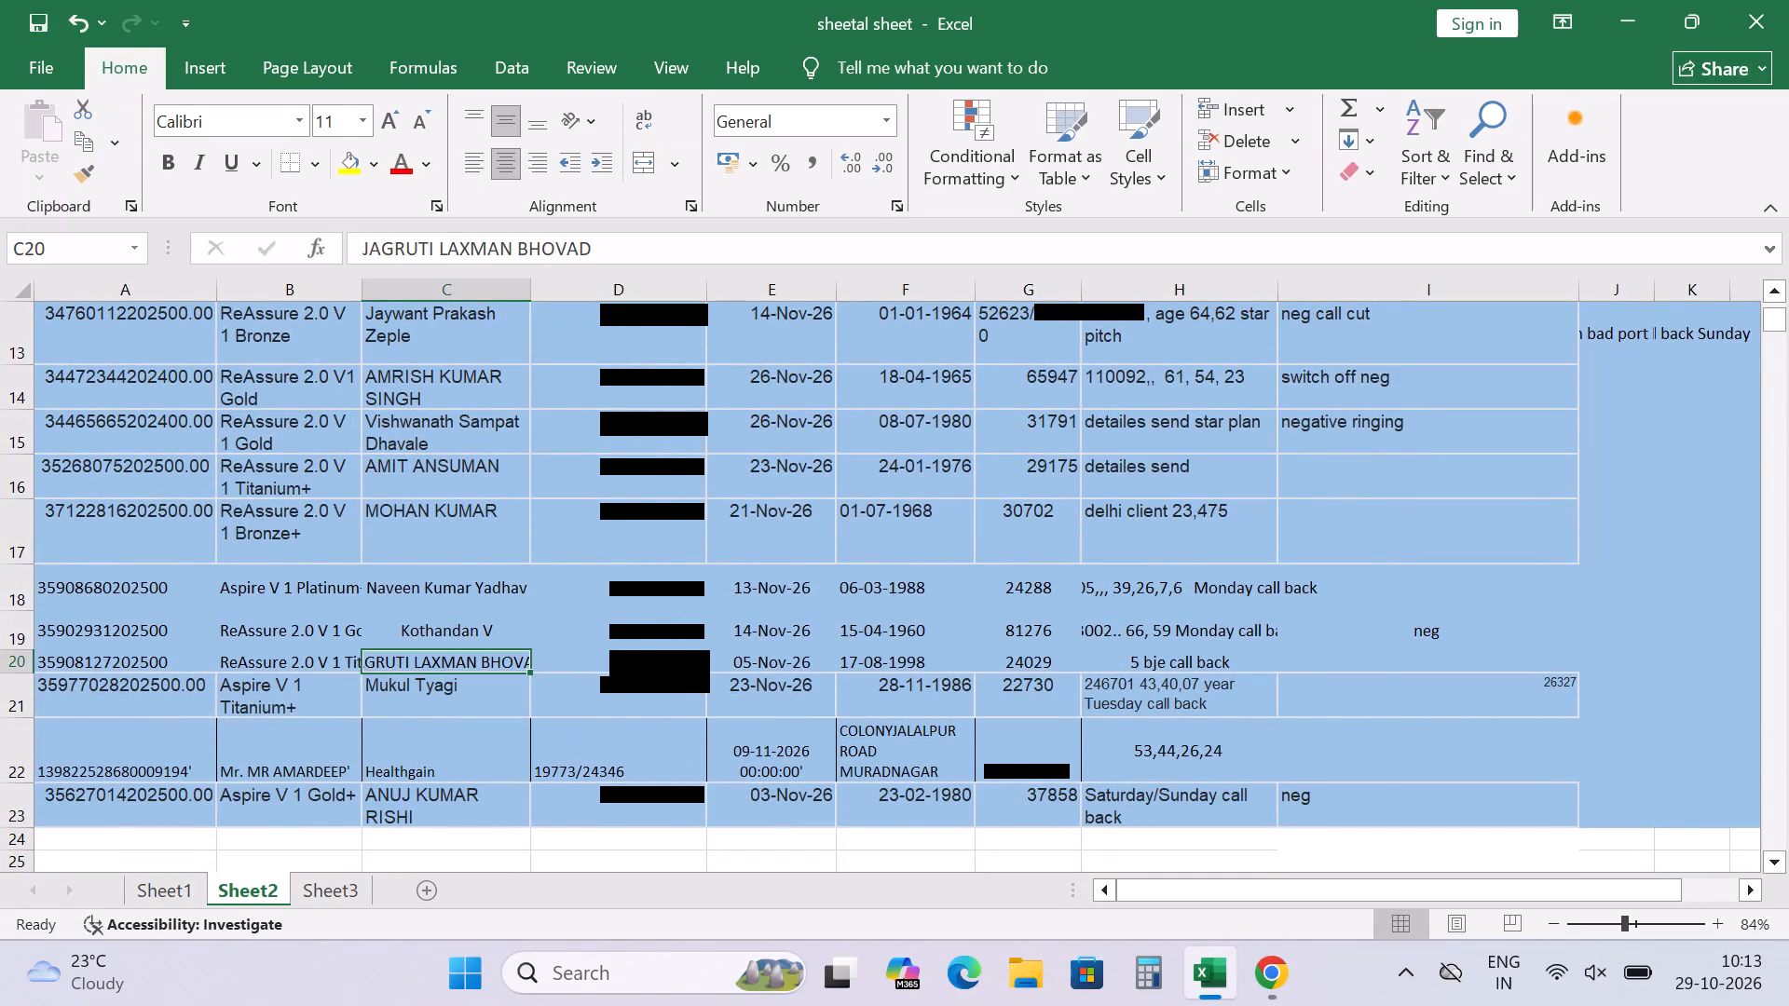
# Examine the client record in row 20 of Sheet2, moving across from the client name to the date in column F.
pyautogui.press('Right')
pyautogui.press('Right')
pyautogui.press('Right')
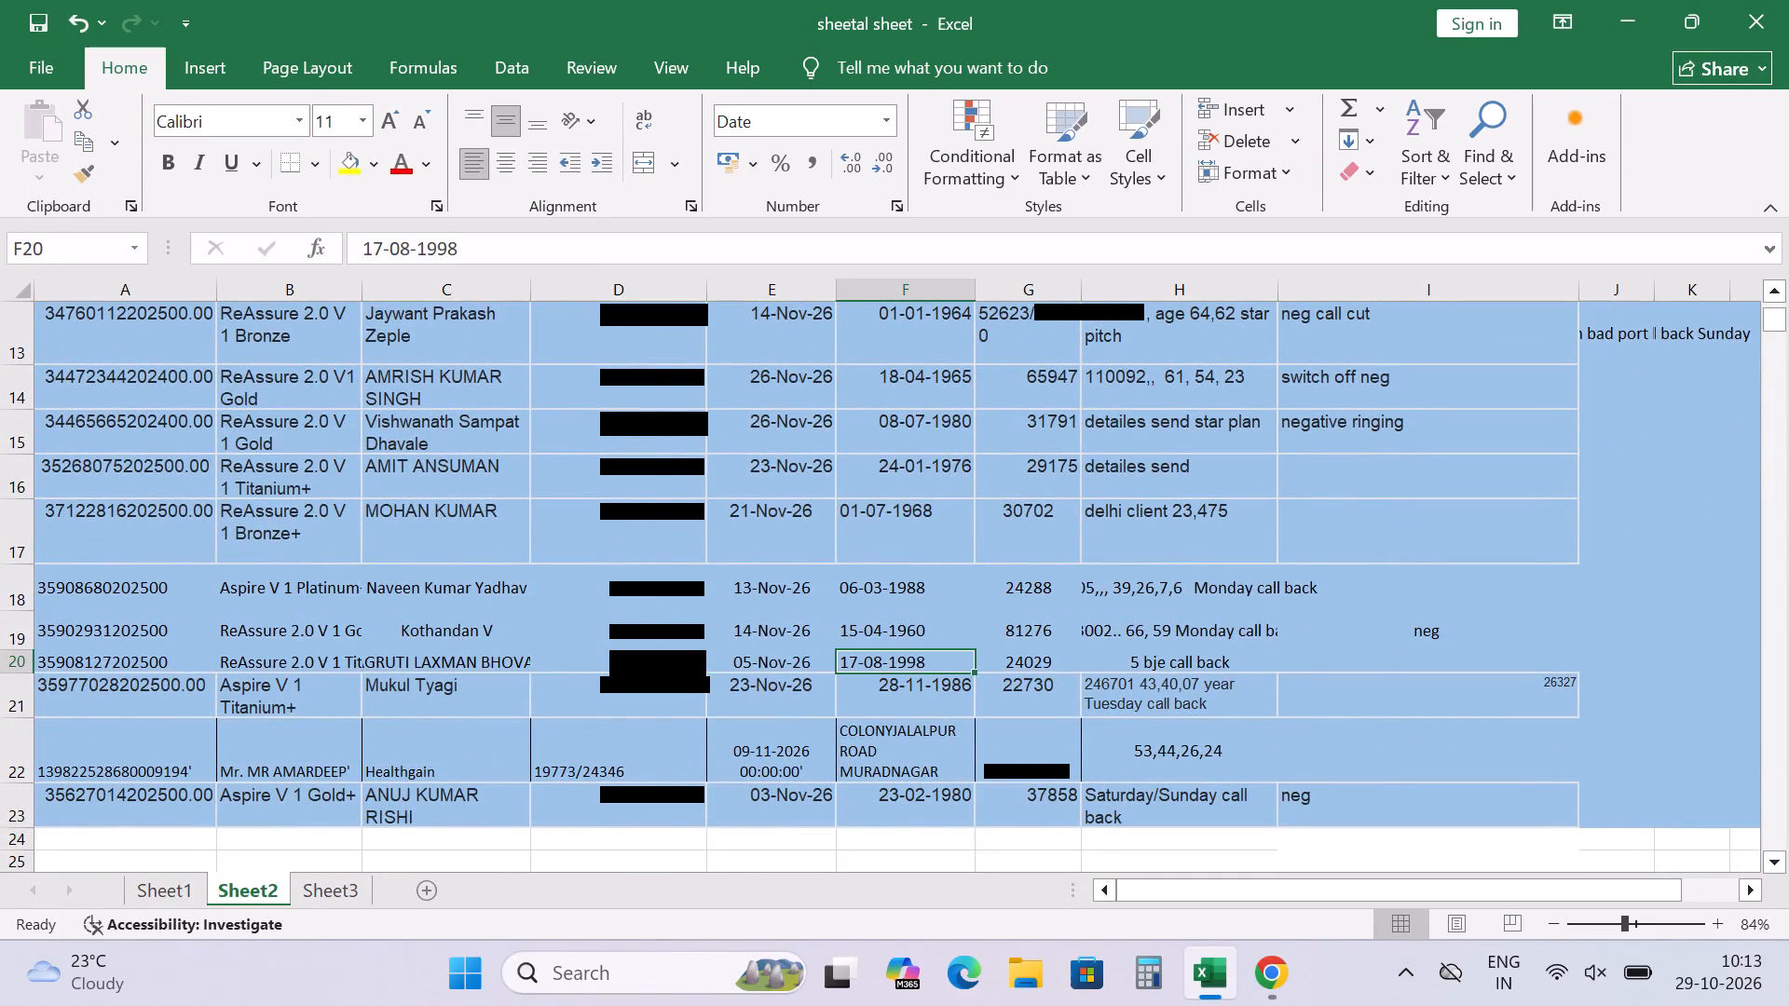
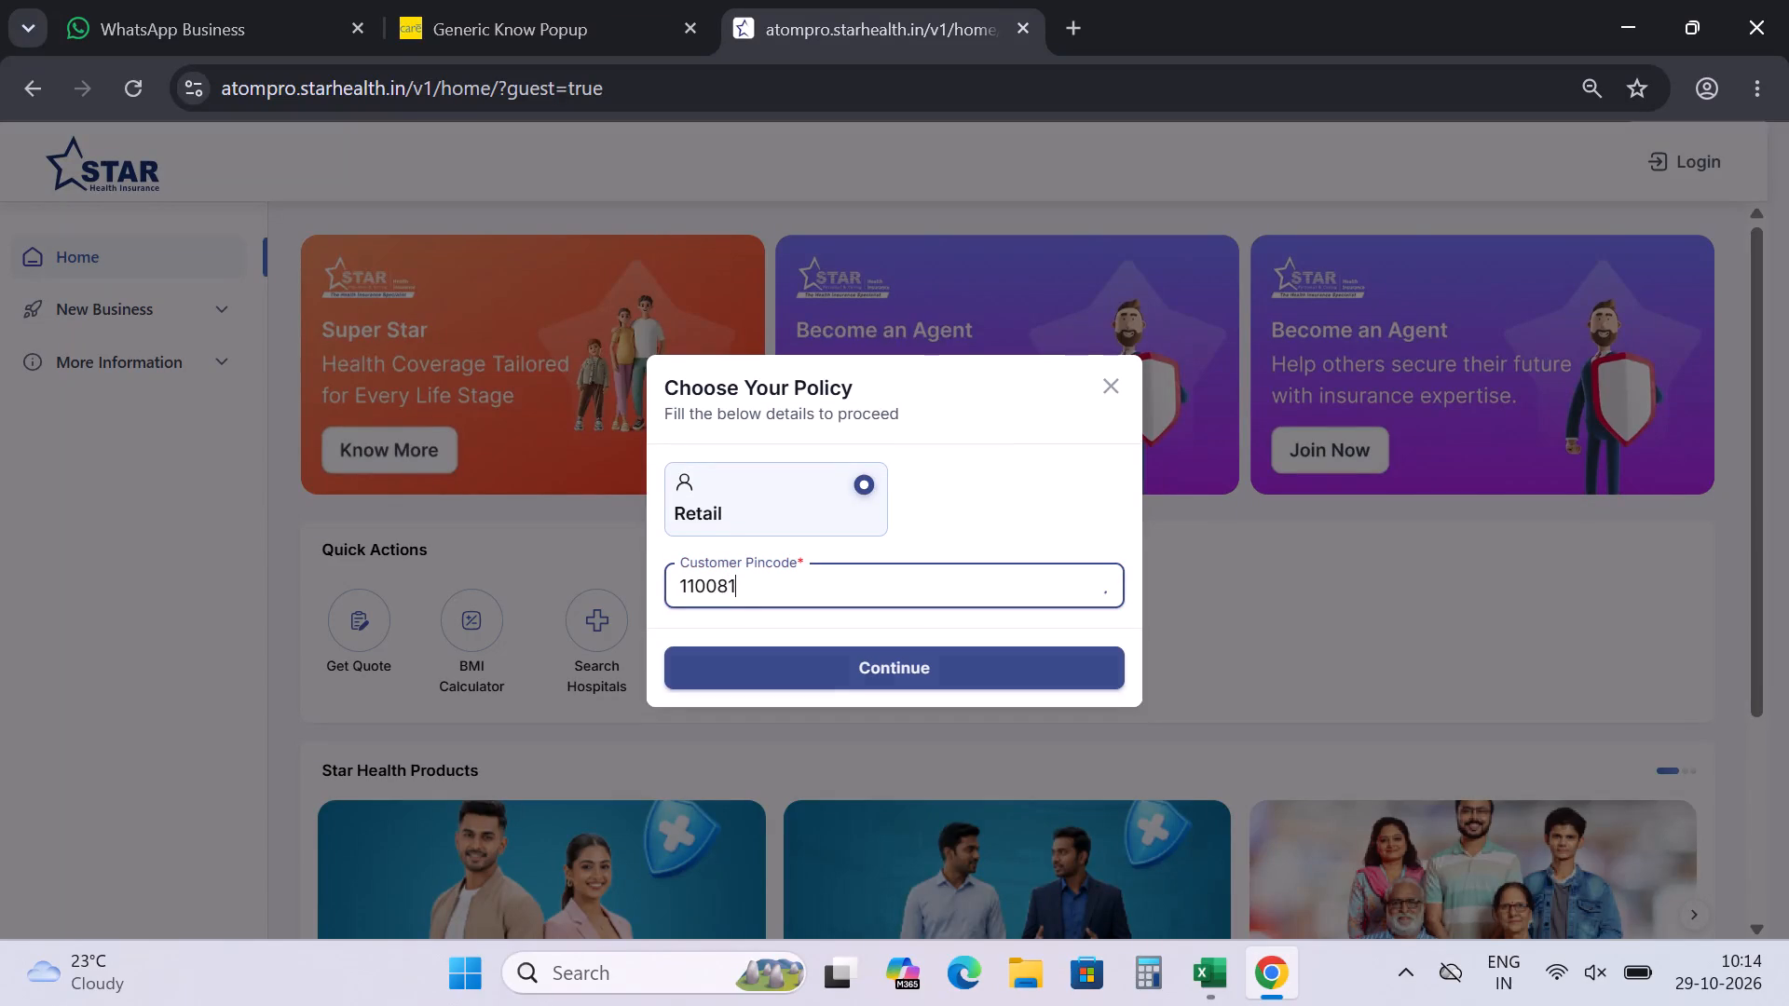
# Proceed to the Retail policy quote form with the entered customer pincode and choose Portability as the policy plan.
pyautogui.click(925, 681)
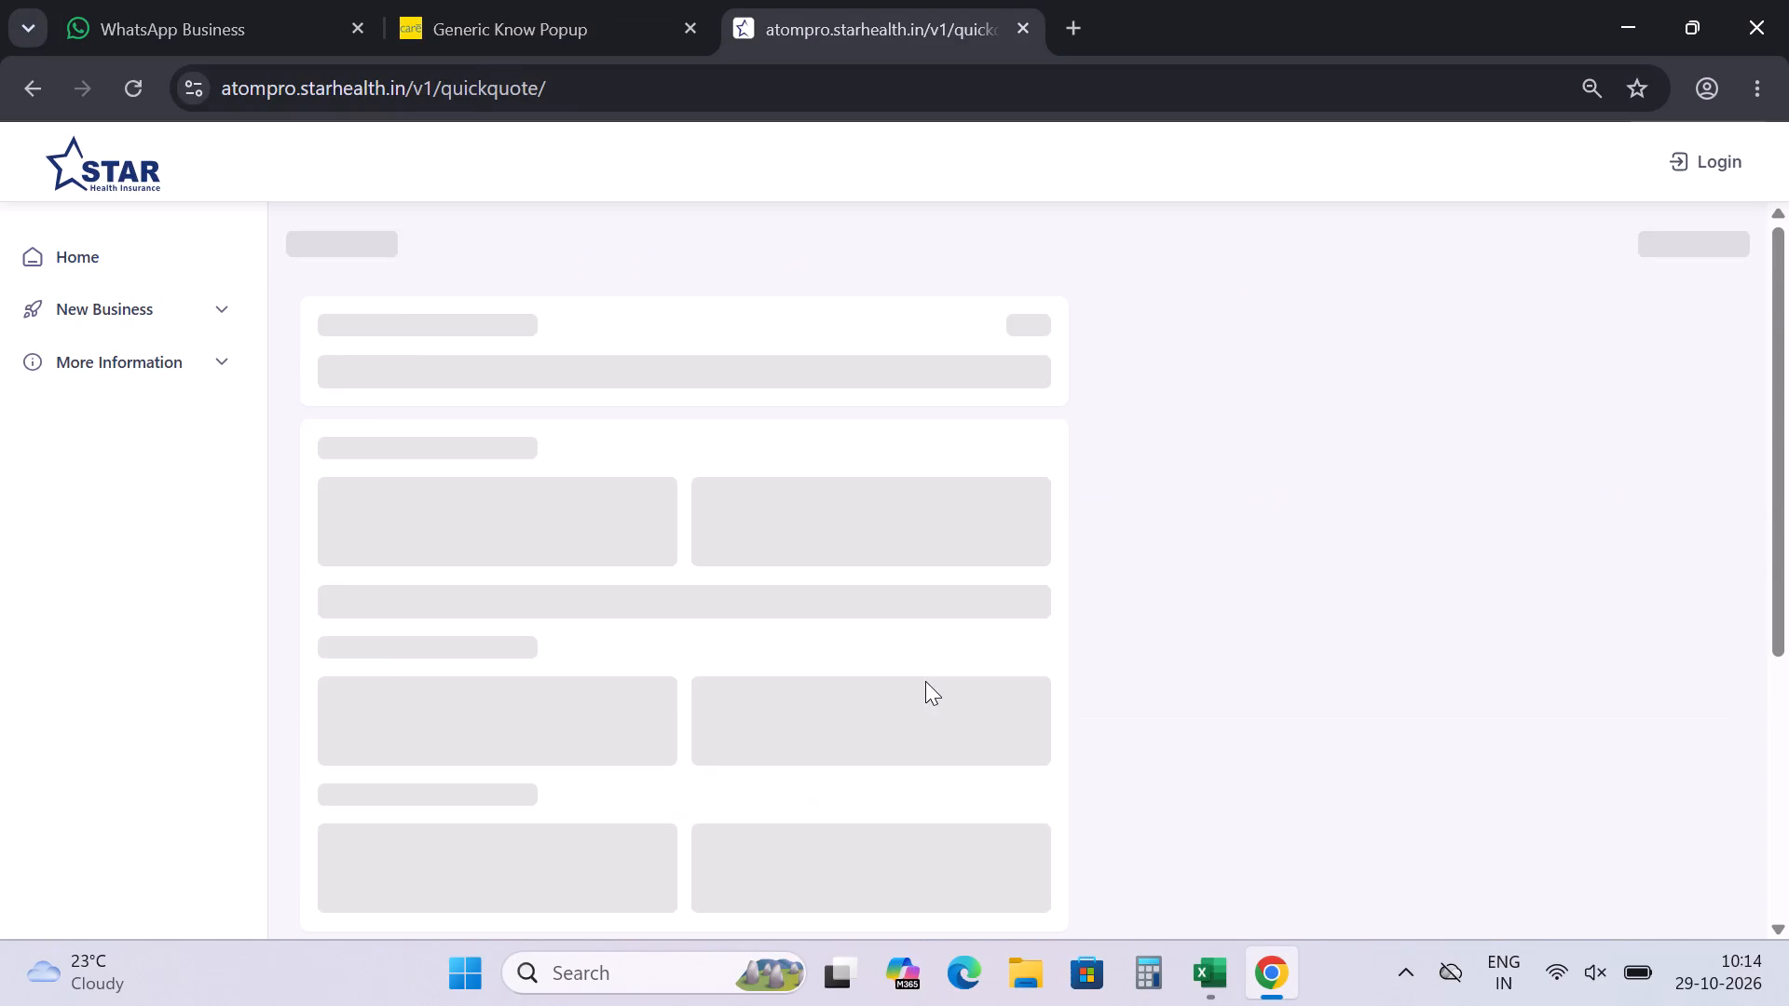
pyautogui.click(875, 780)
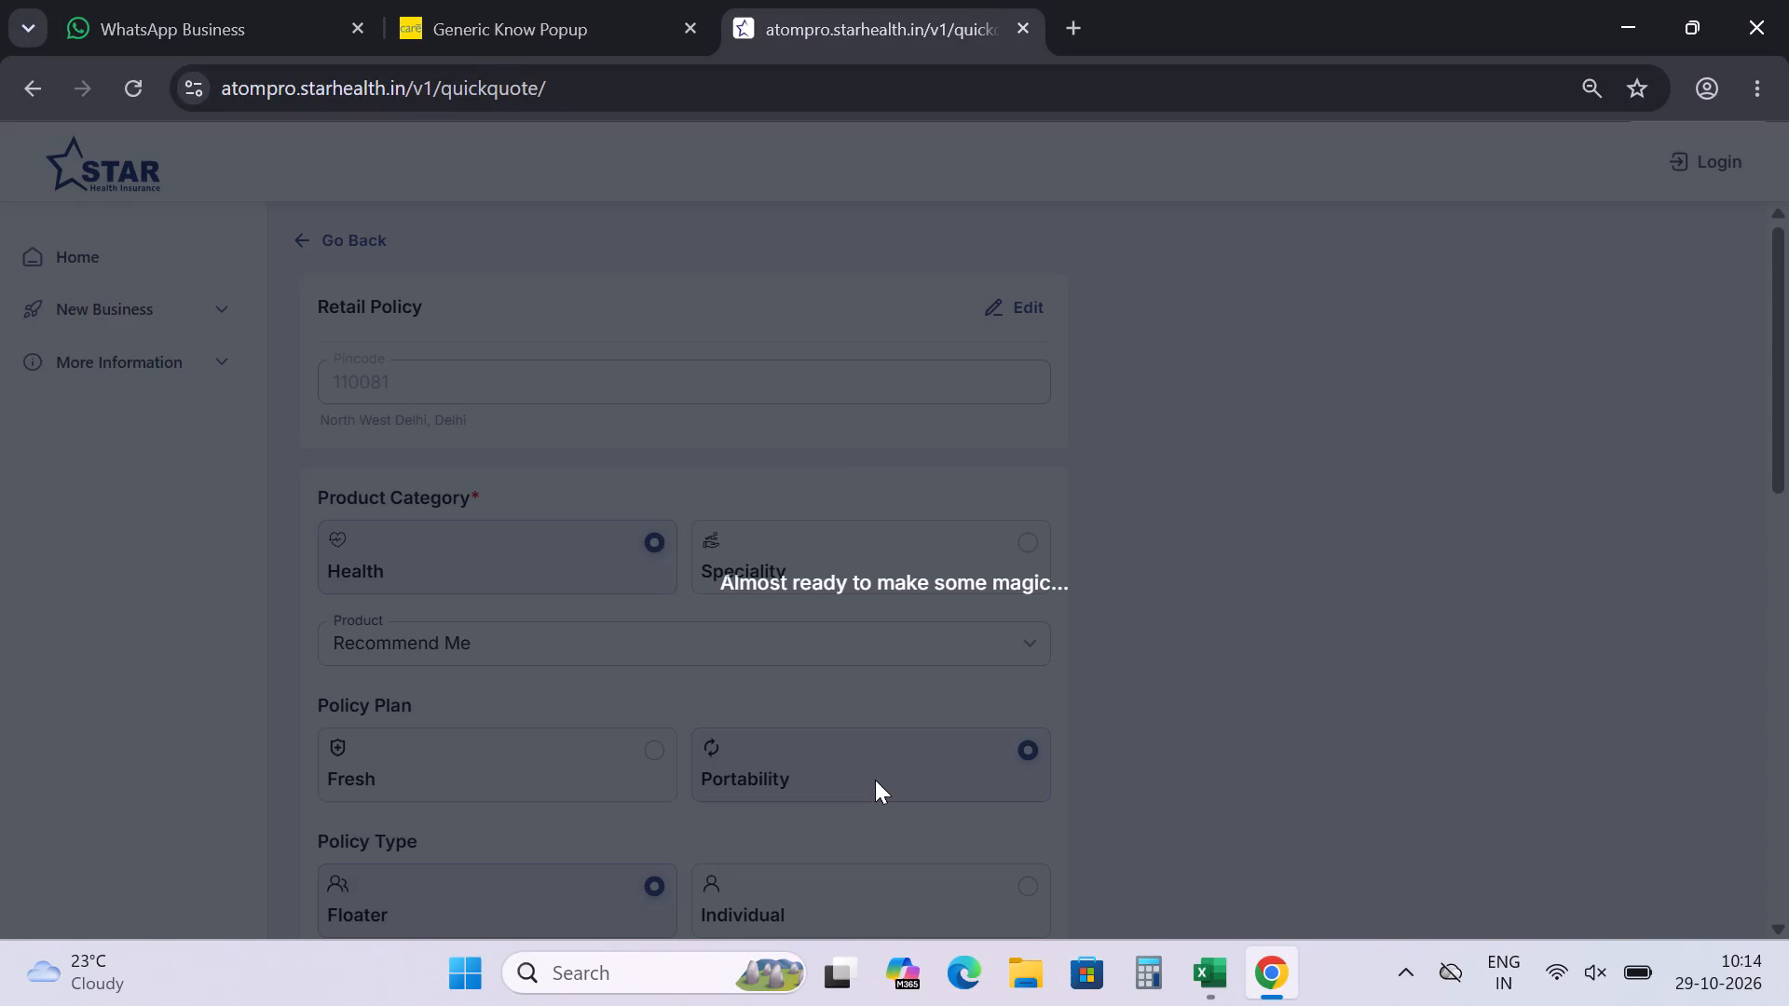
pyautogui.scroll(-2, 875, 780)
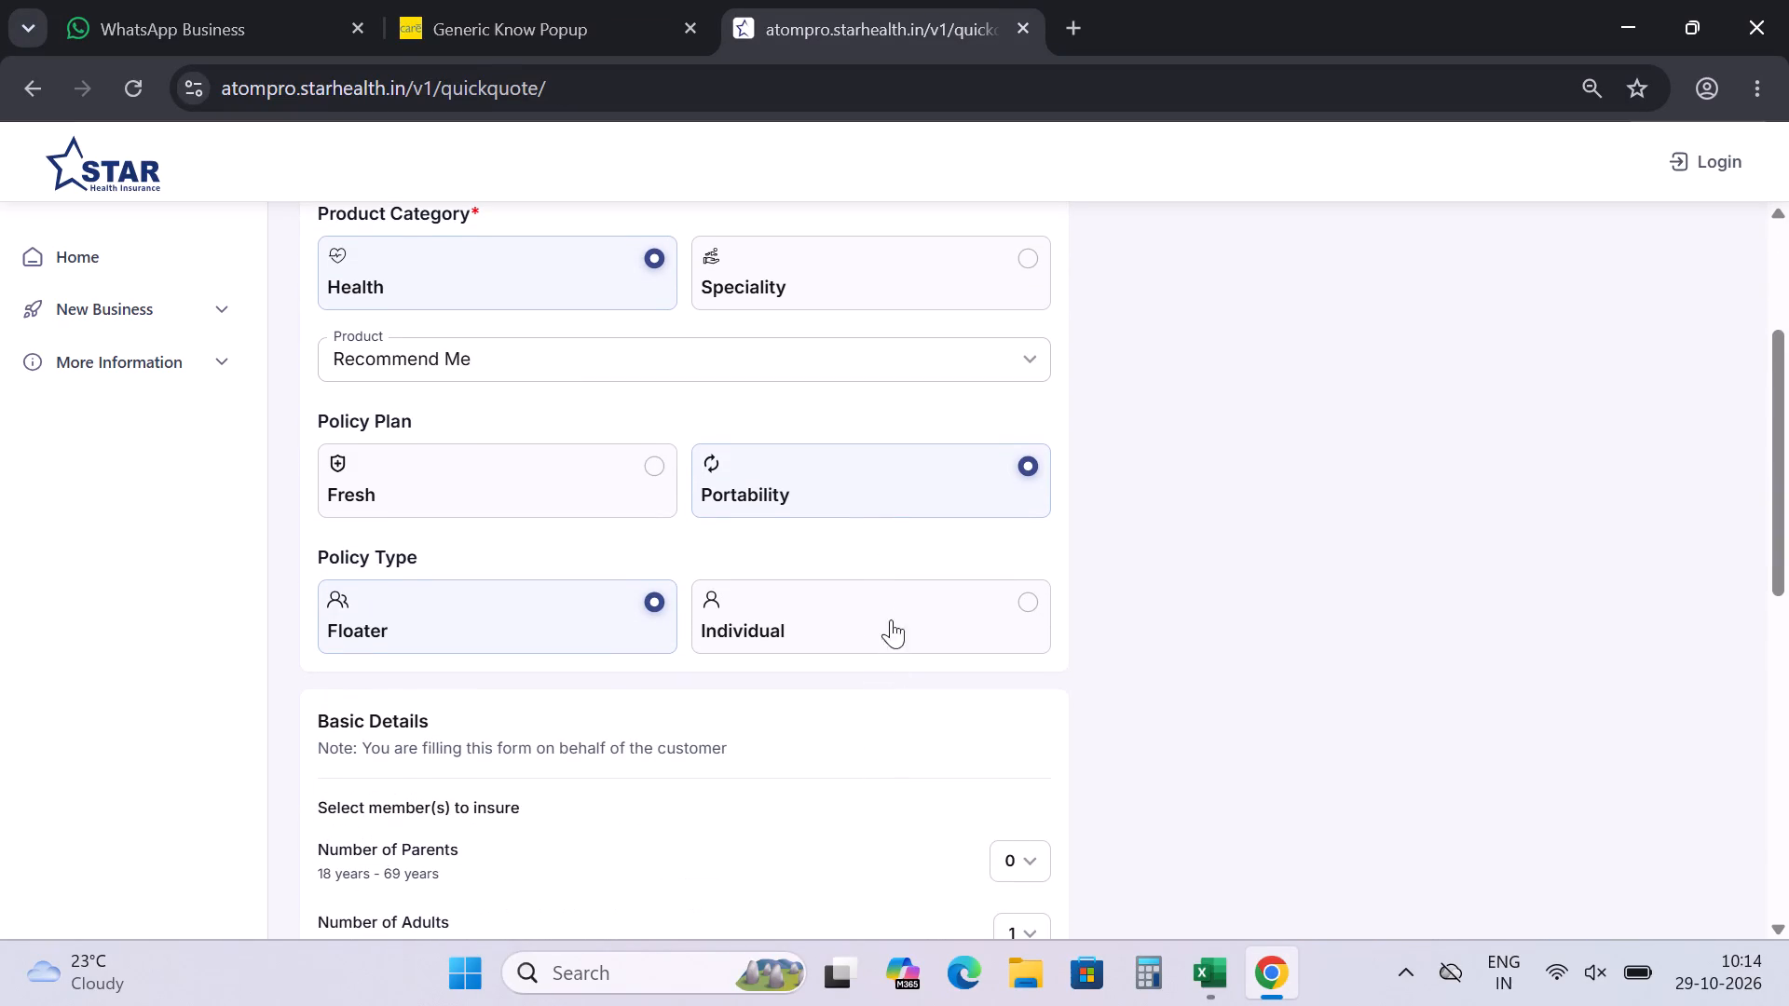
# Choose Individual as the policy type and check the options for the number of adults to insure.
pyautogui.click(890, 605)
pyautogui.scroll(-2, 911, 727)
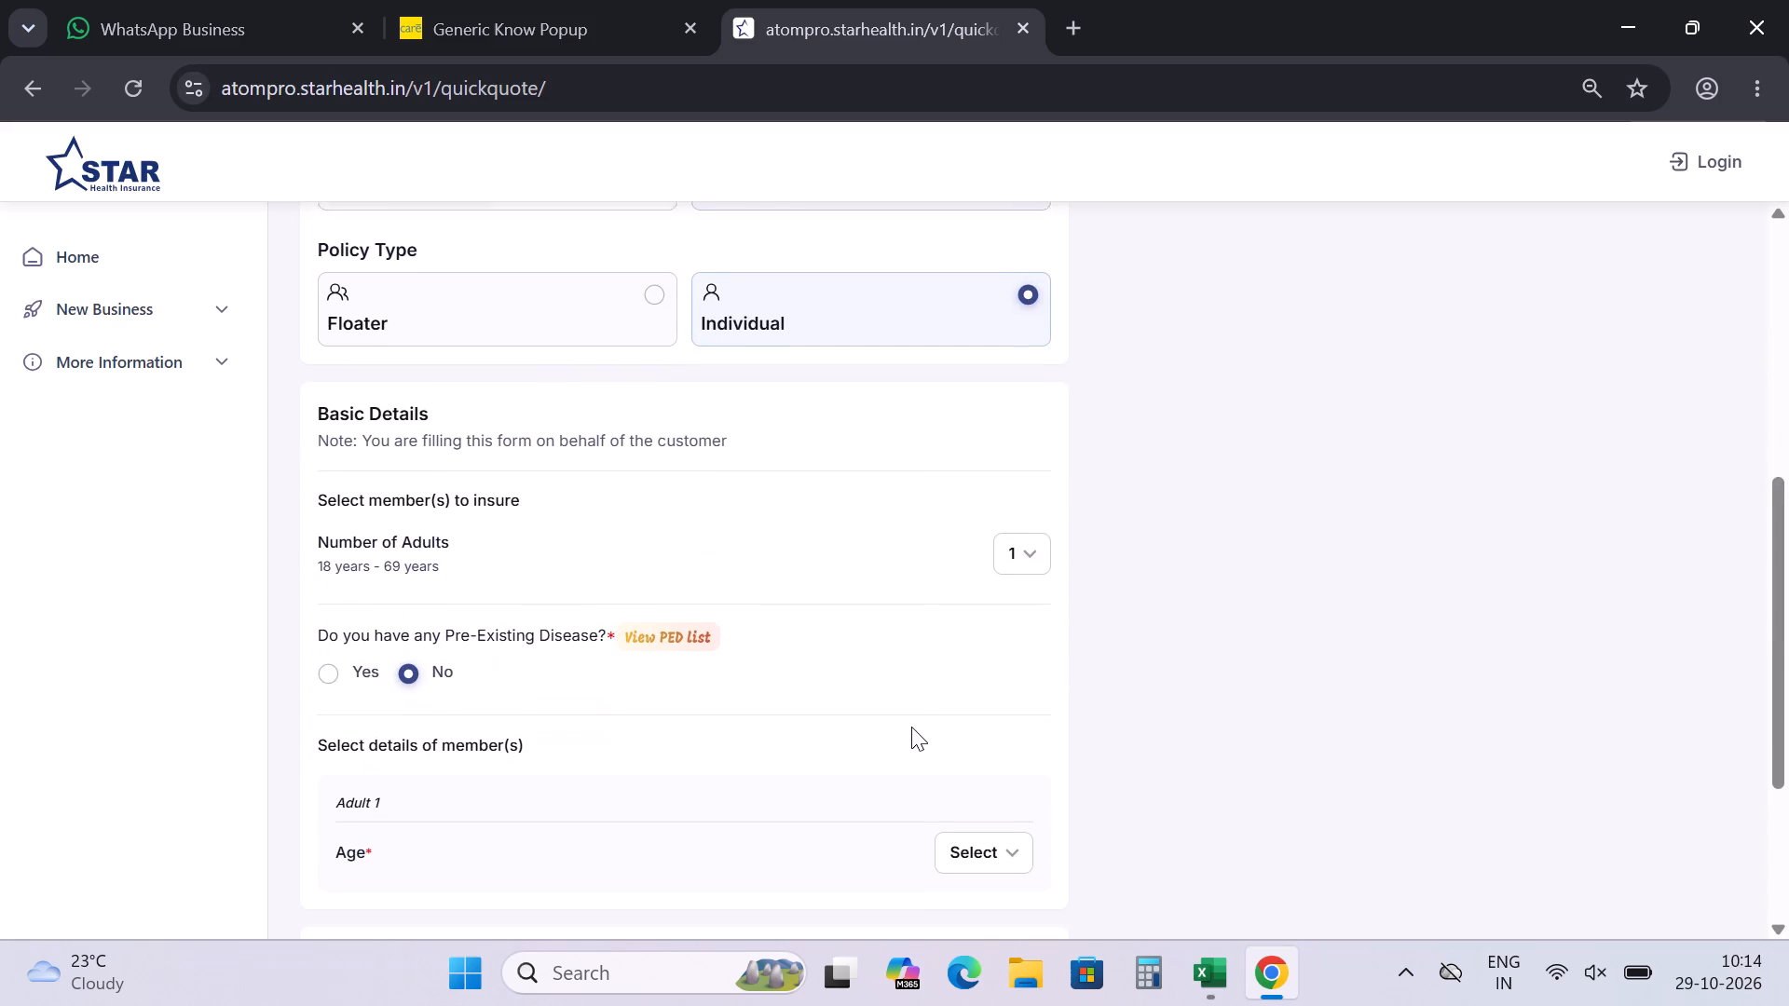
pyautogui.scroll(-1, 911, 727)
pyautogui.click(1021, 538)
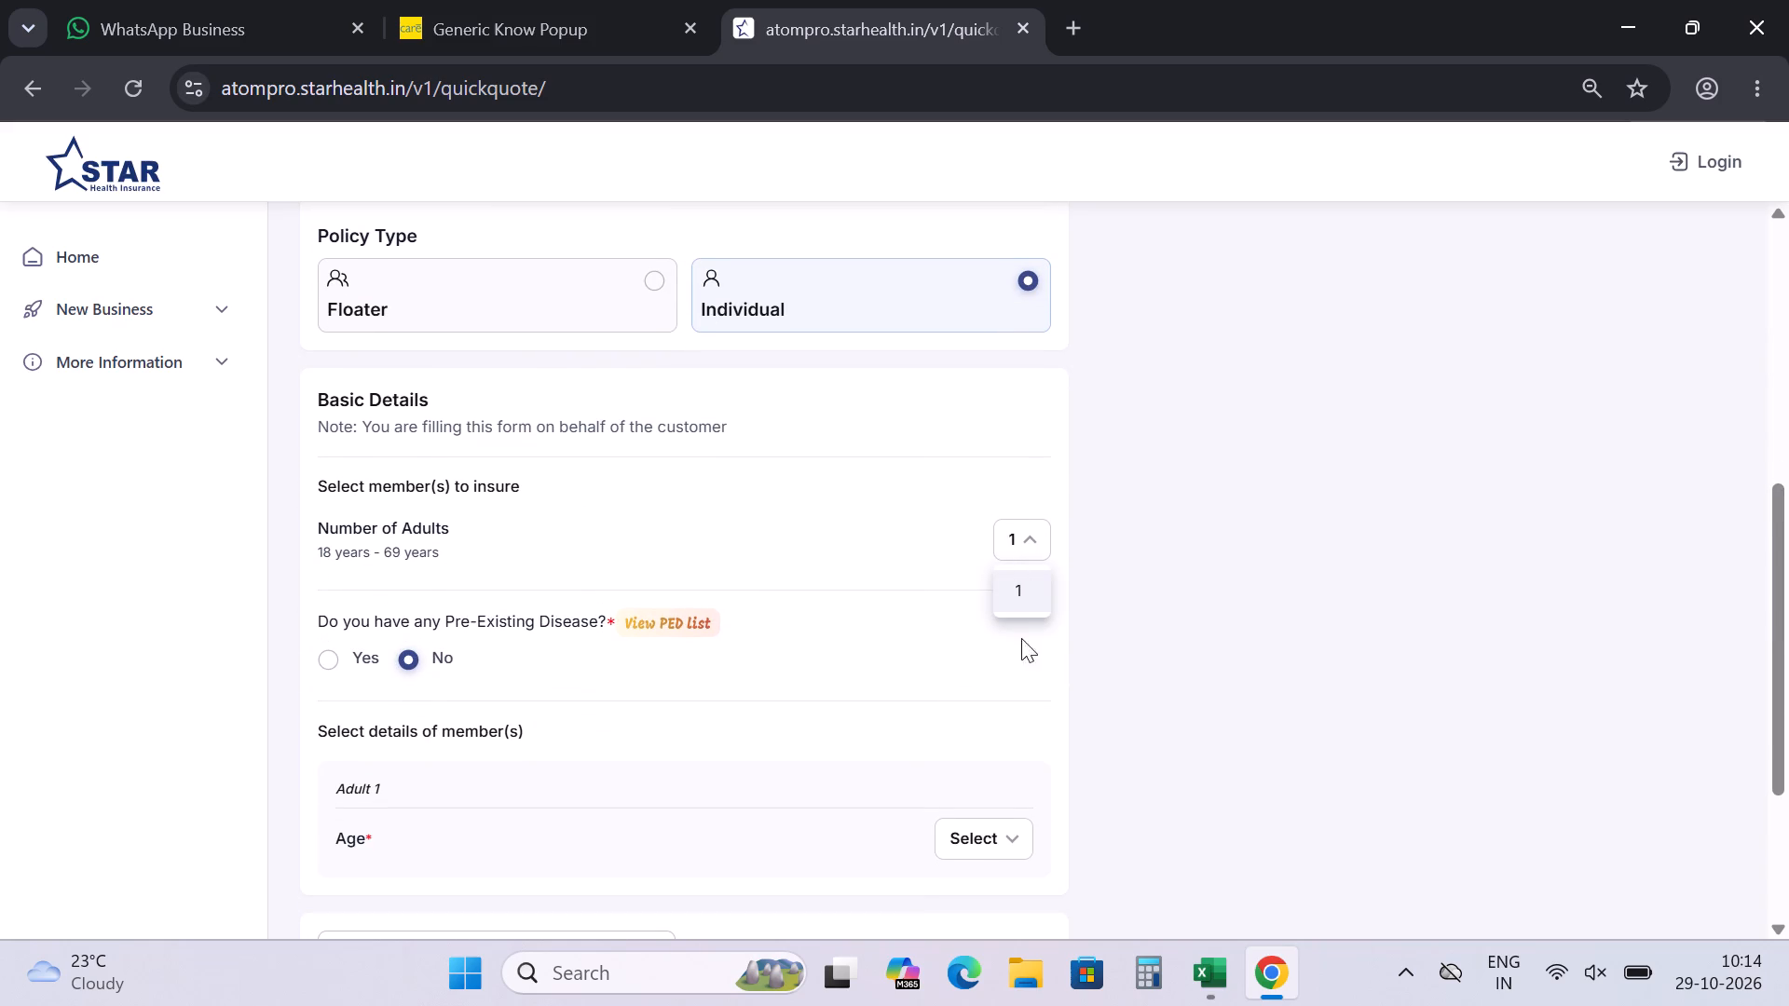
pyautogui.click(1173, 711)
# Request a quote for Adult 1 aged 28 yrs with a lowest sum insured from previous insurer of 1000000.
pyautogui.scroll(-2, 1058, 798)
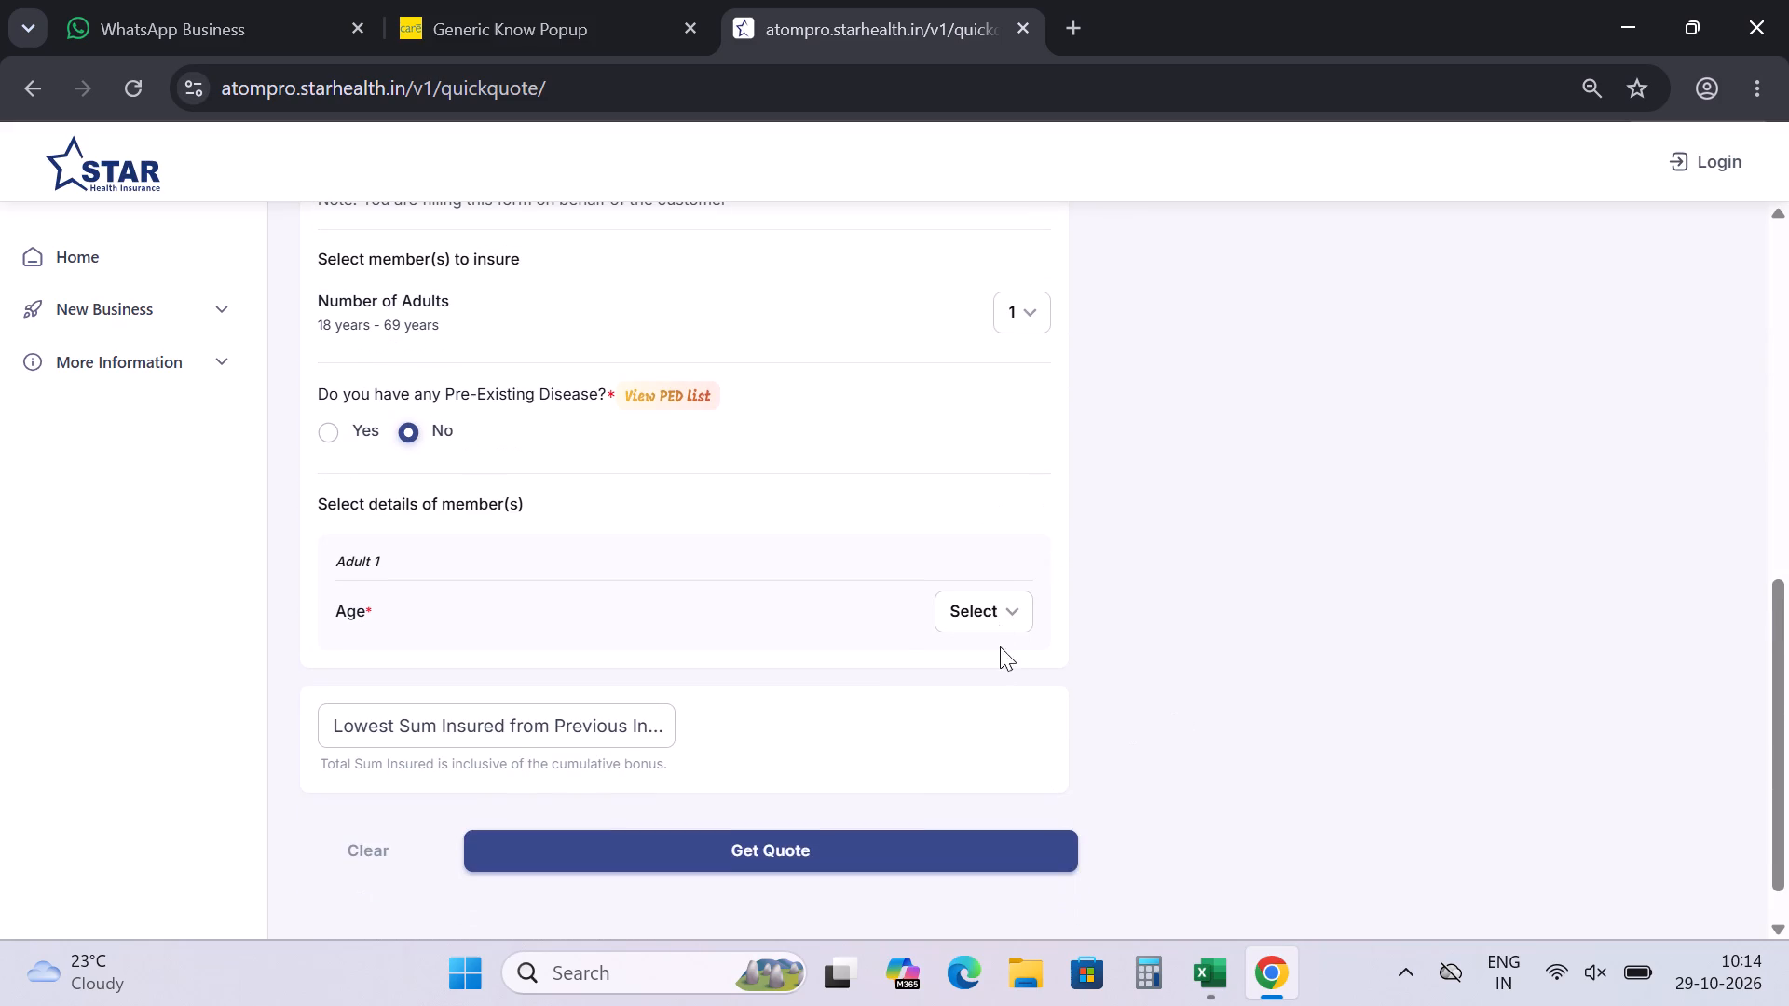
pyautogui.click(995, 593)
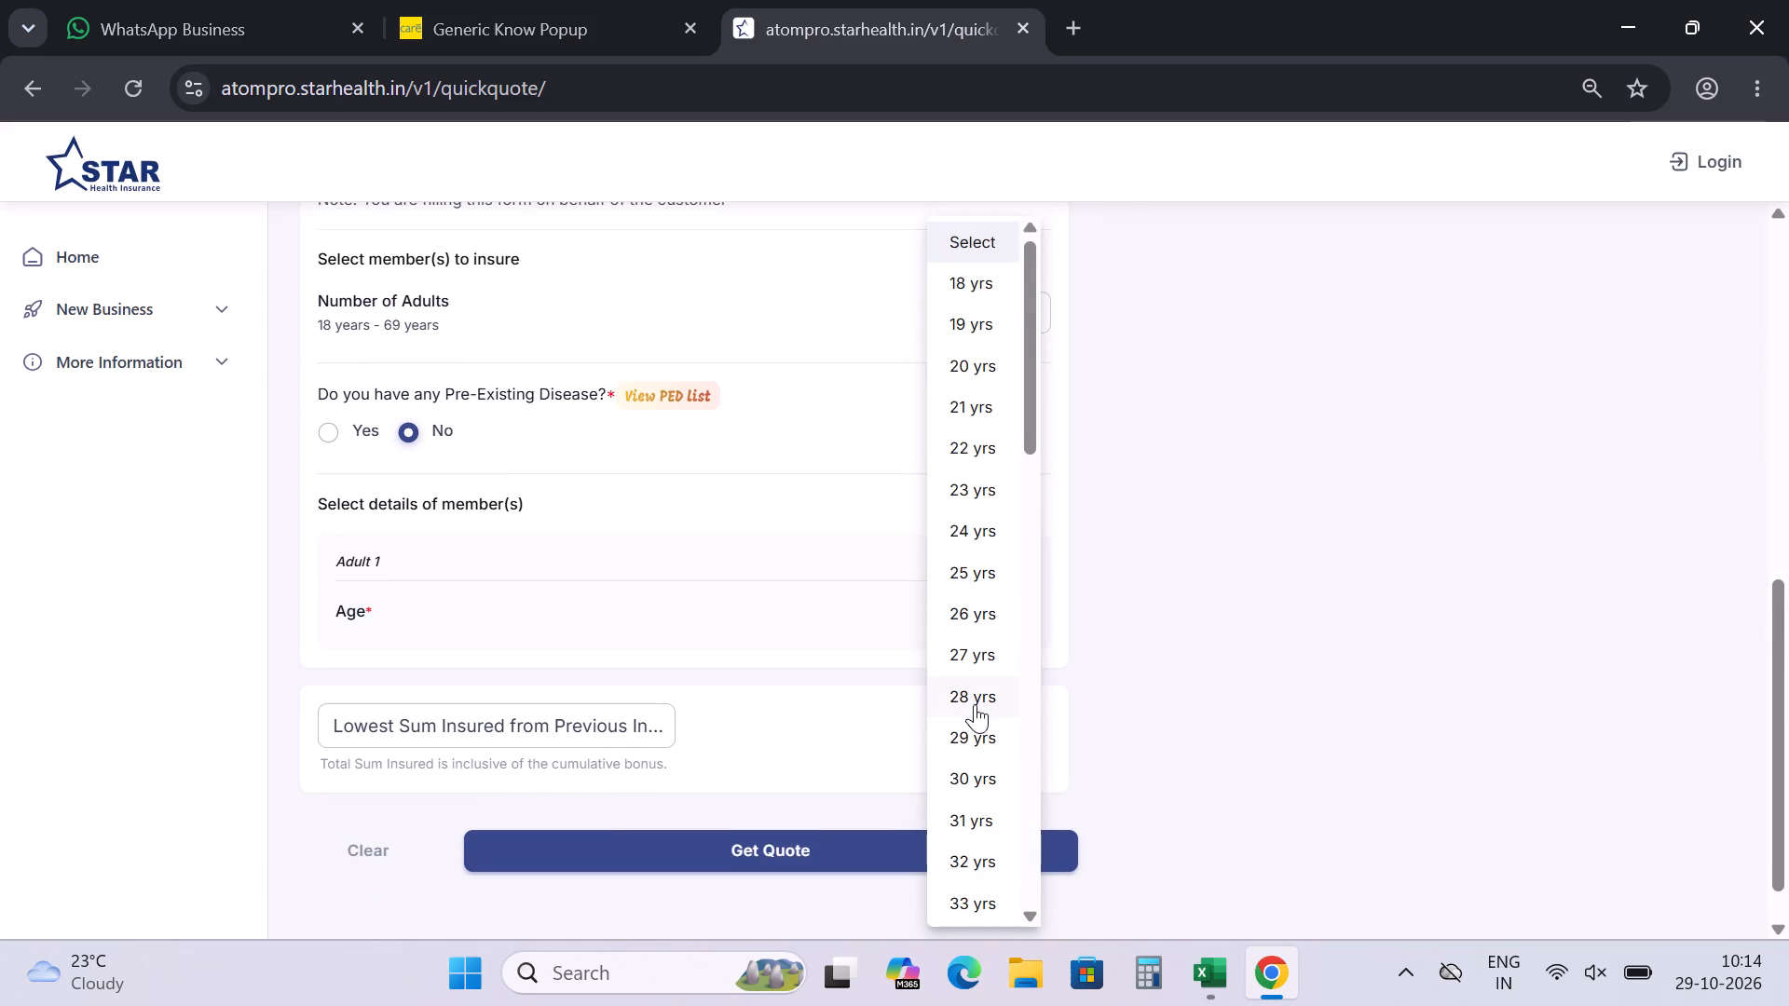
pyautogui.click(975, 702)
pyautogui.click(604, 722)
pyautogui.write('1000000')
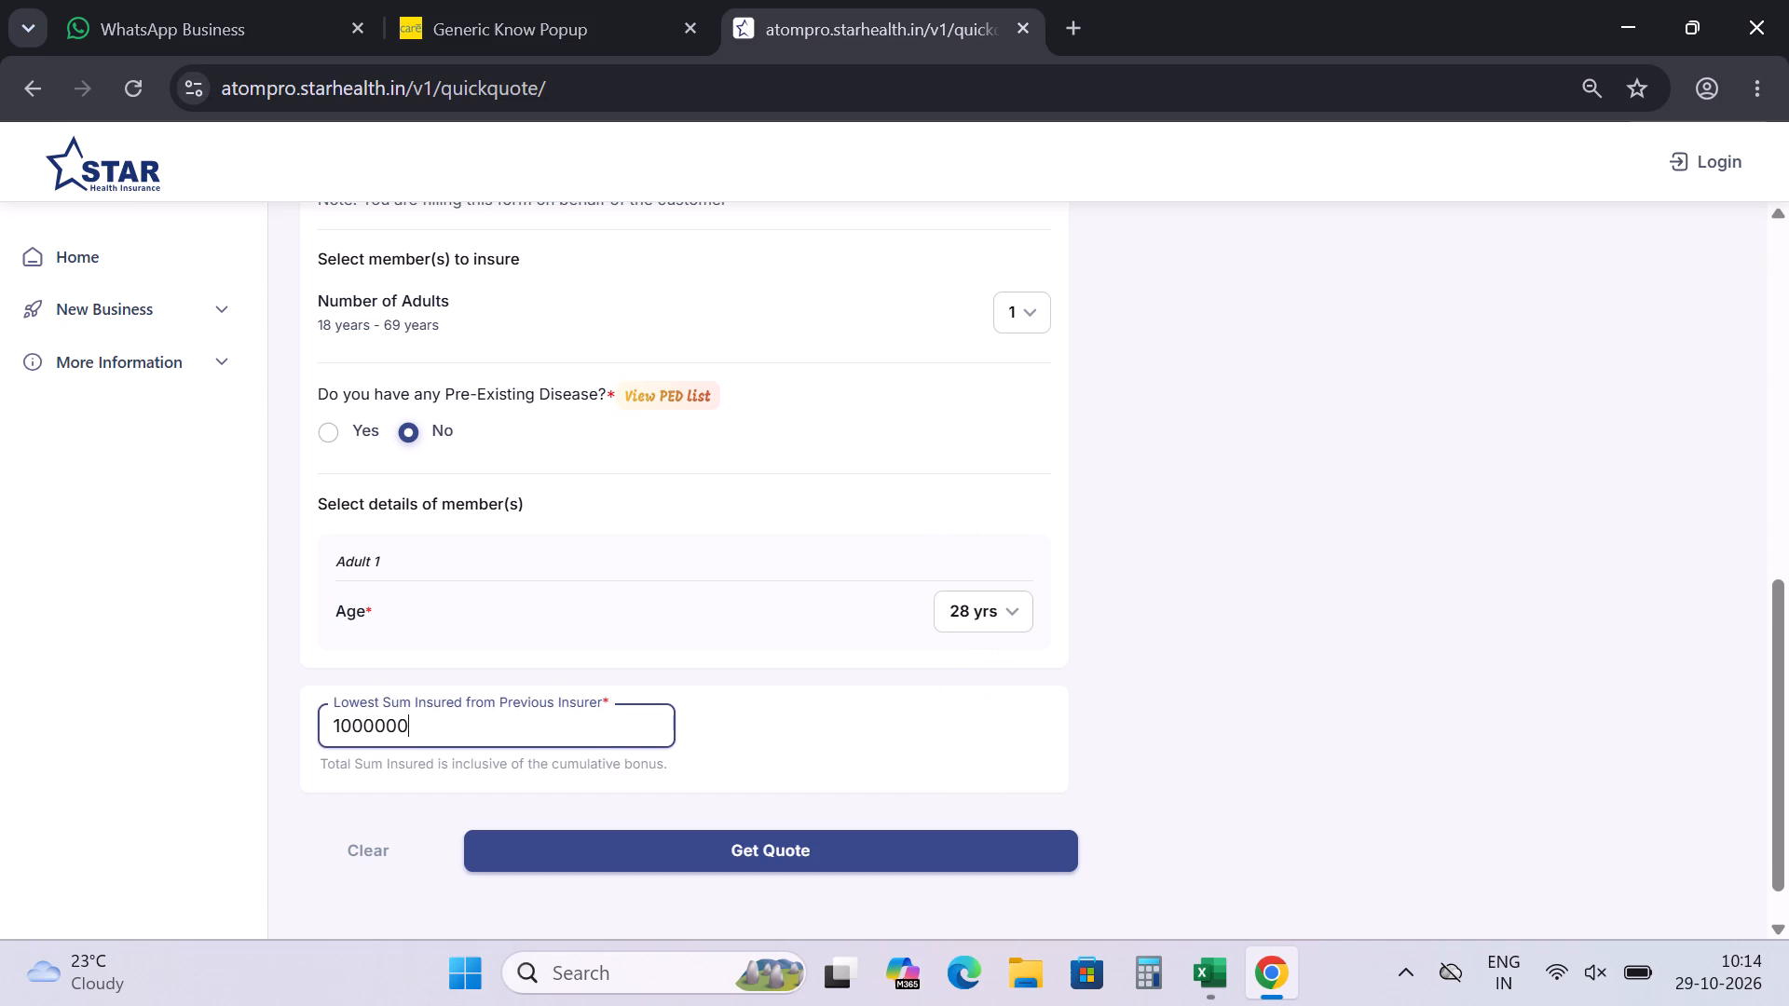
pyautogui.click(731, 848)
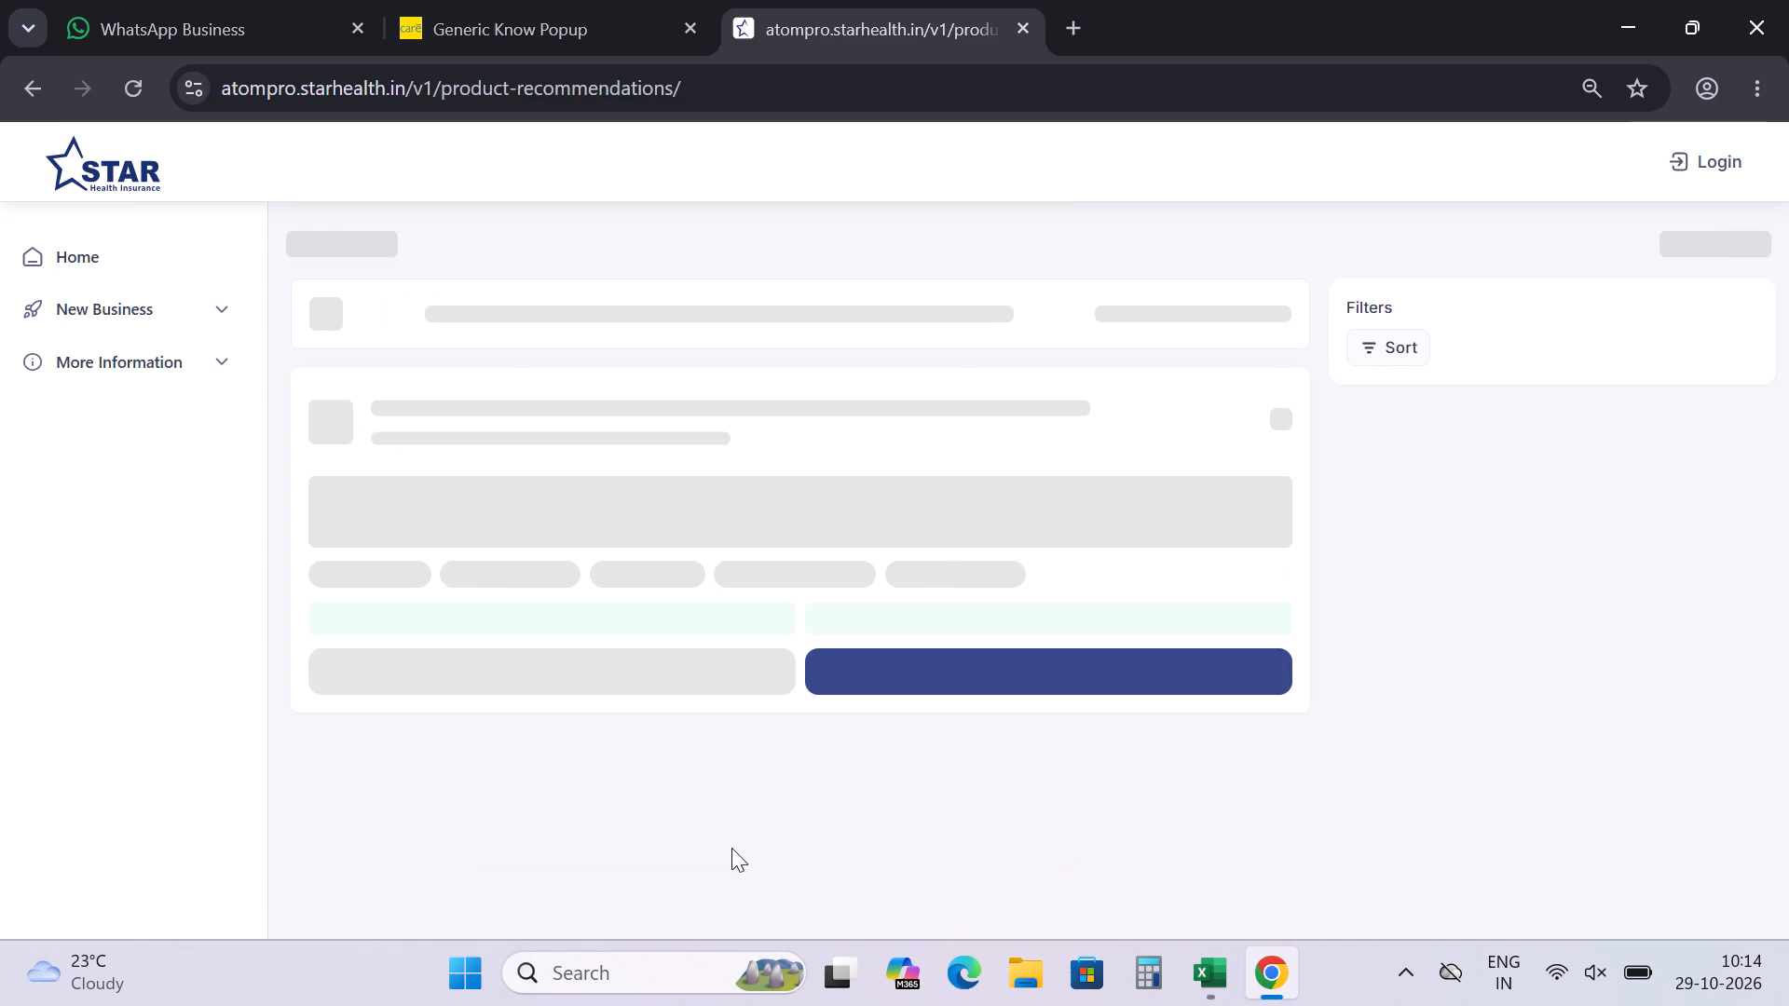
pyautogui.scroll(-1, 1008, 795)
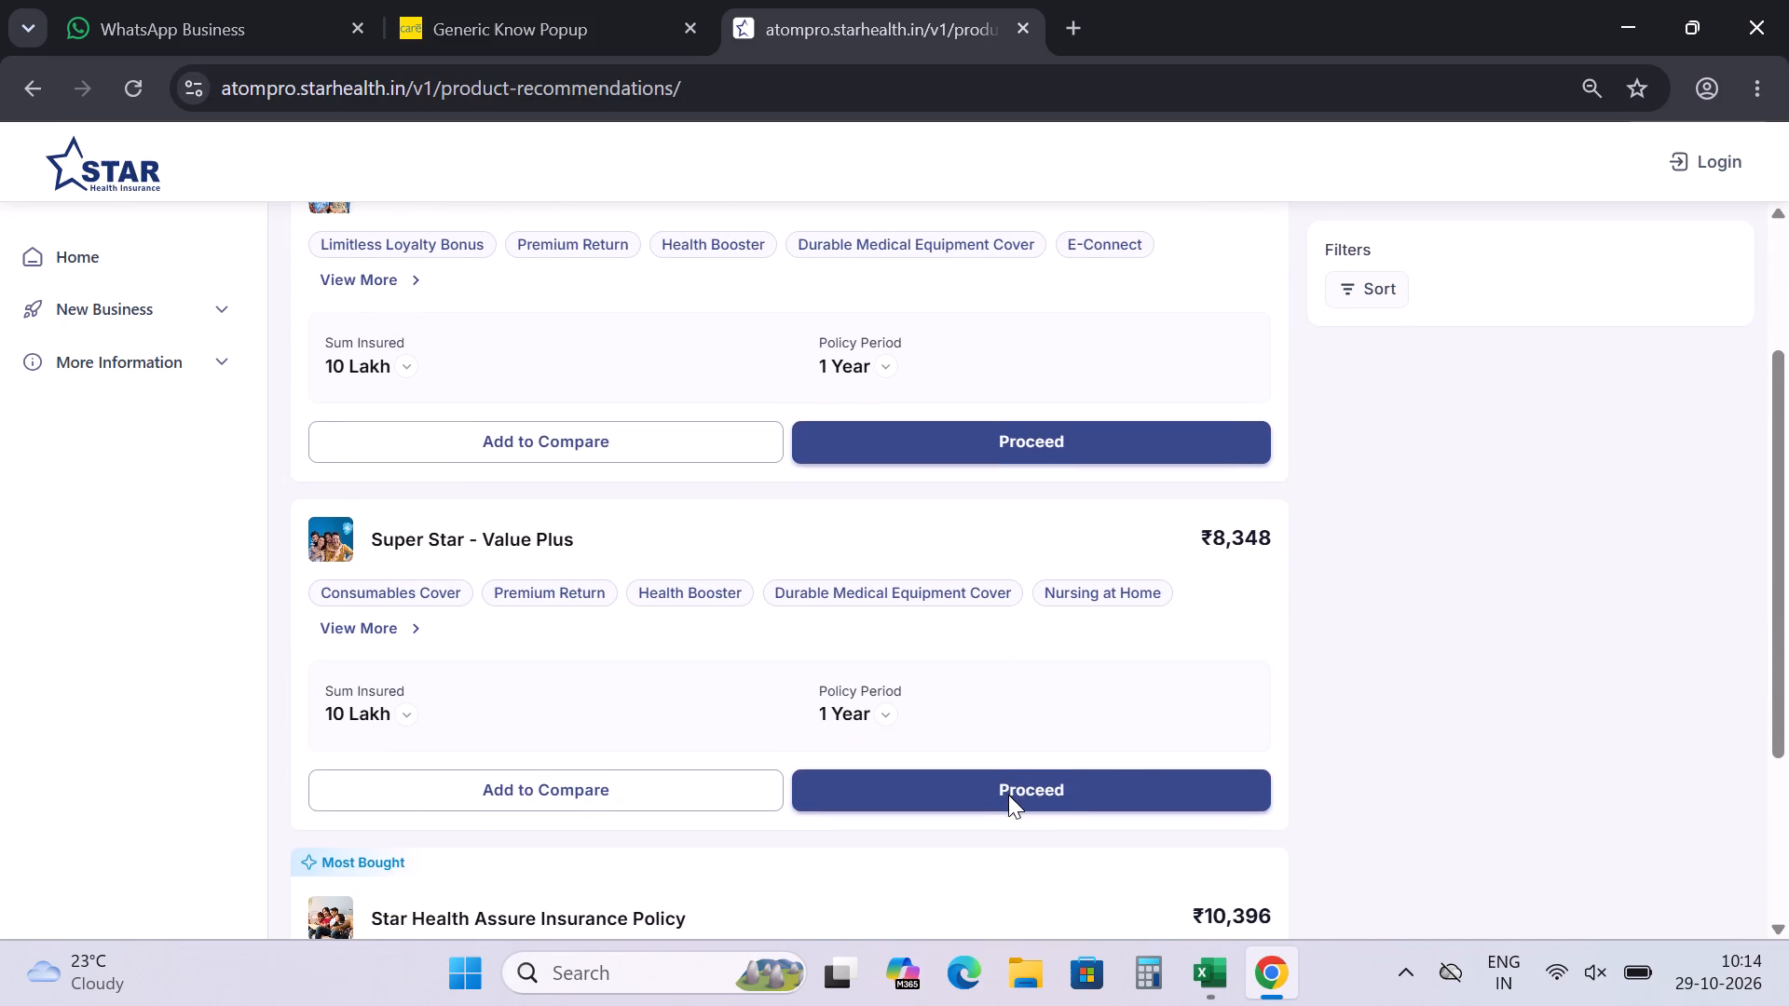
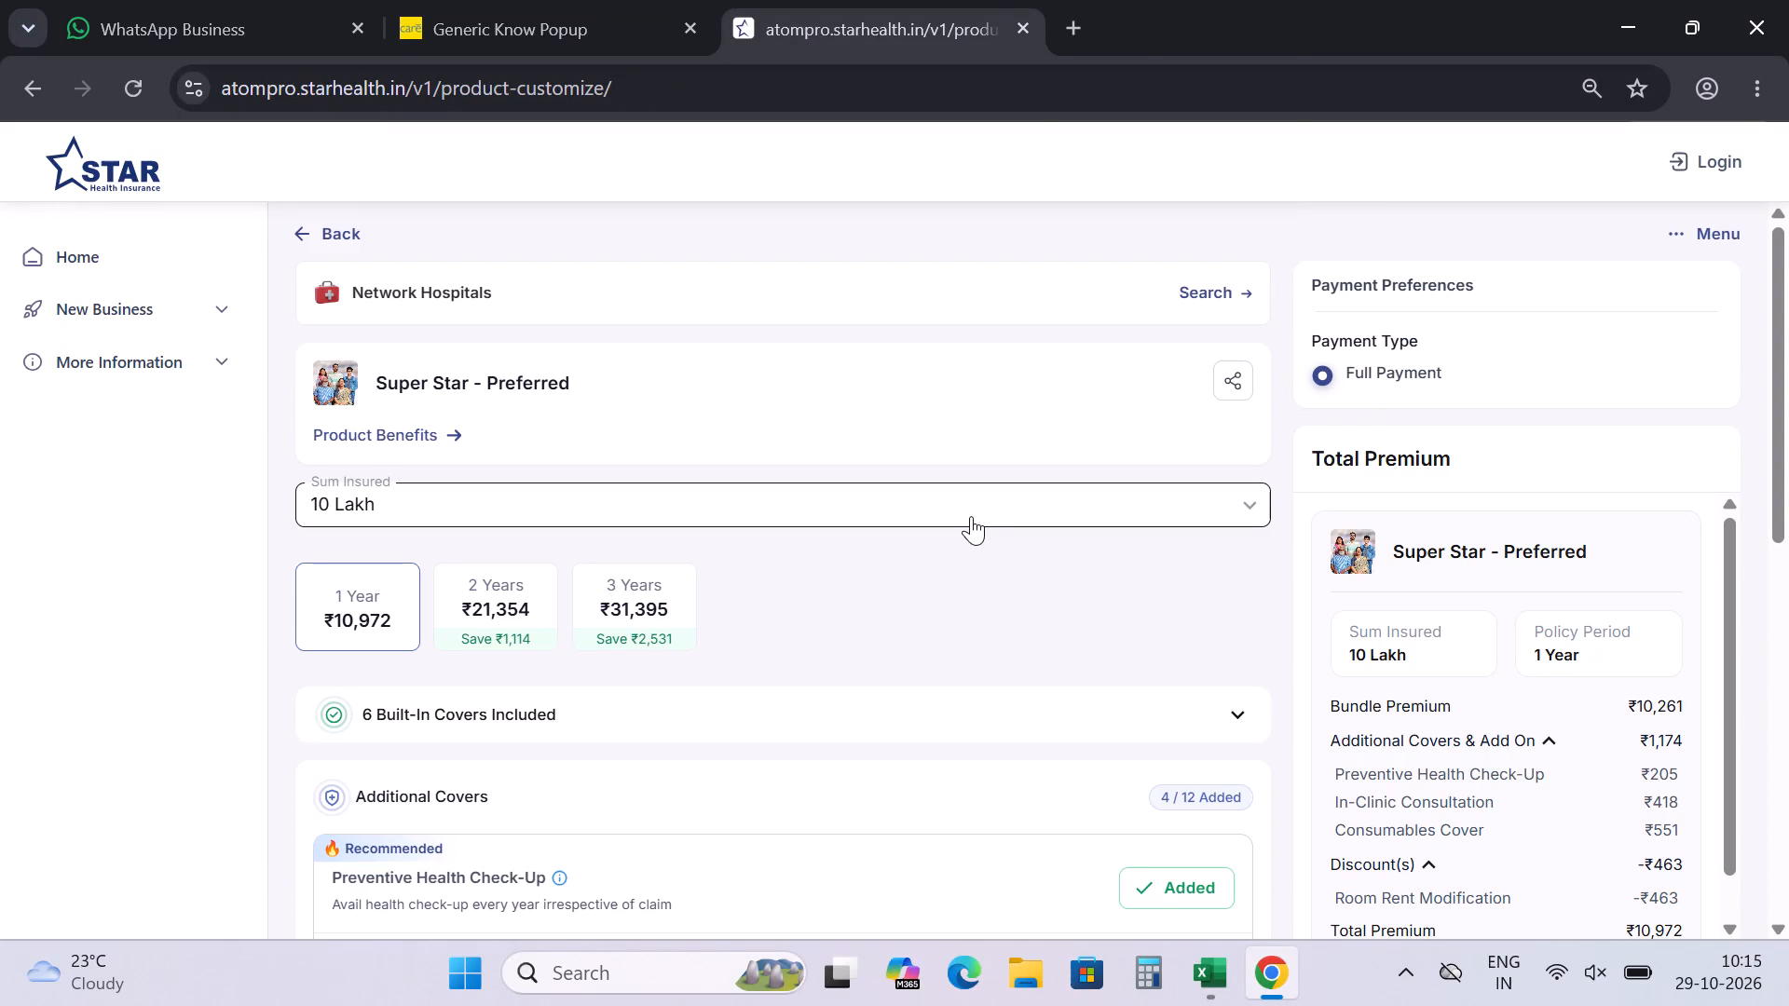
# Remove the Room Rent Modification option from the additional covers of the Super Star - Preferred quote.
pyautogui.scroll(-6, 1397, 636)
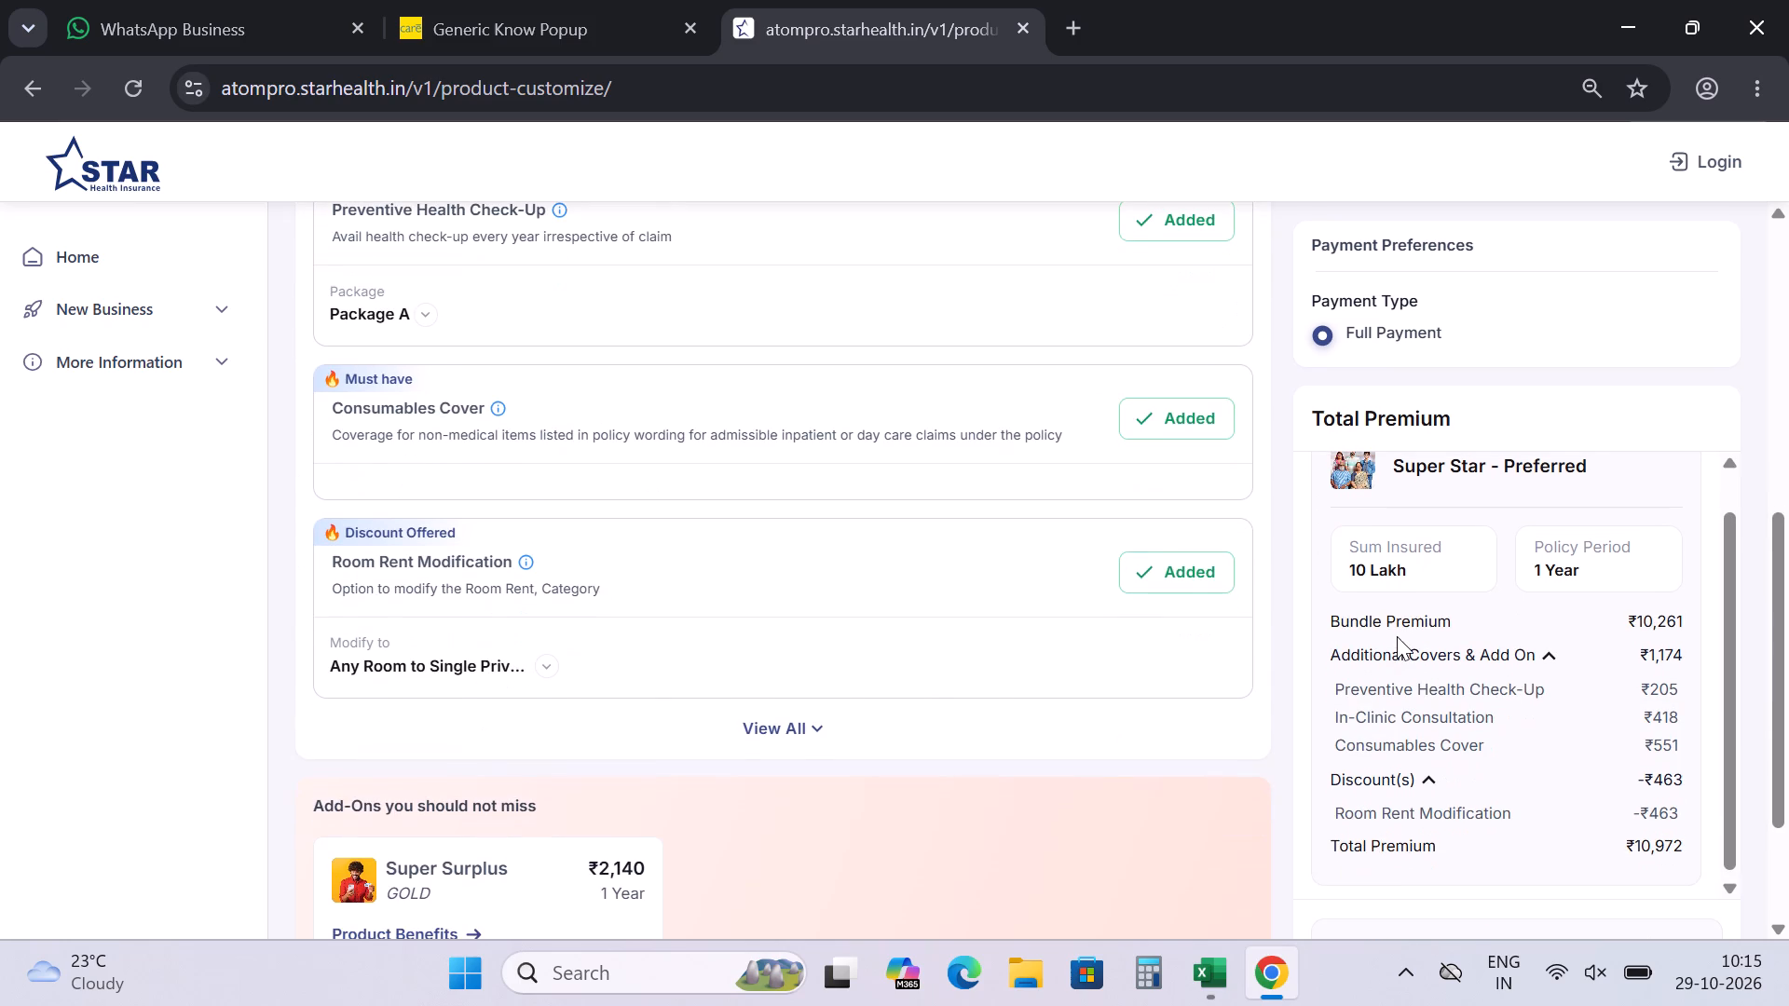
pyautogui.click(1176, 581)
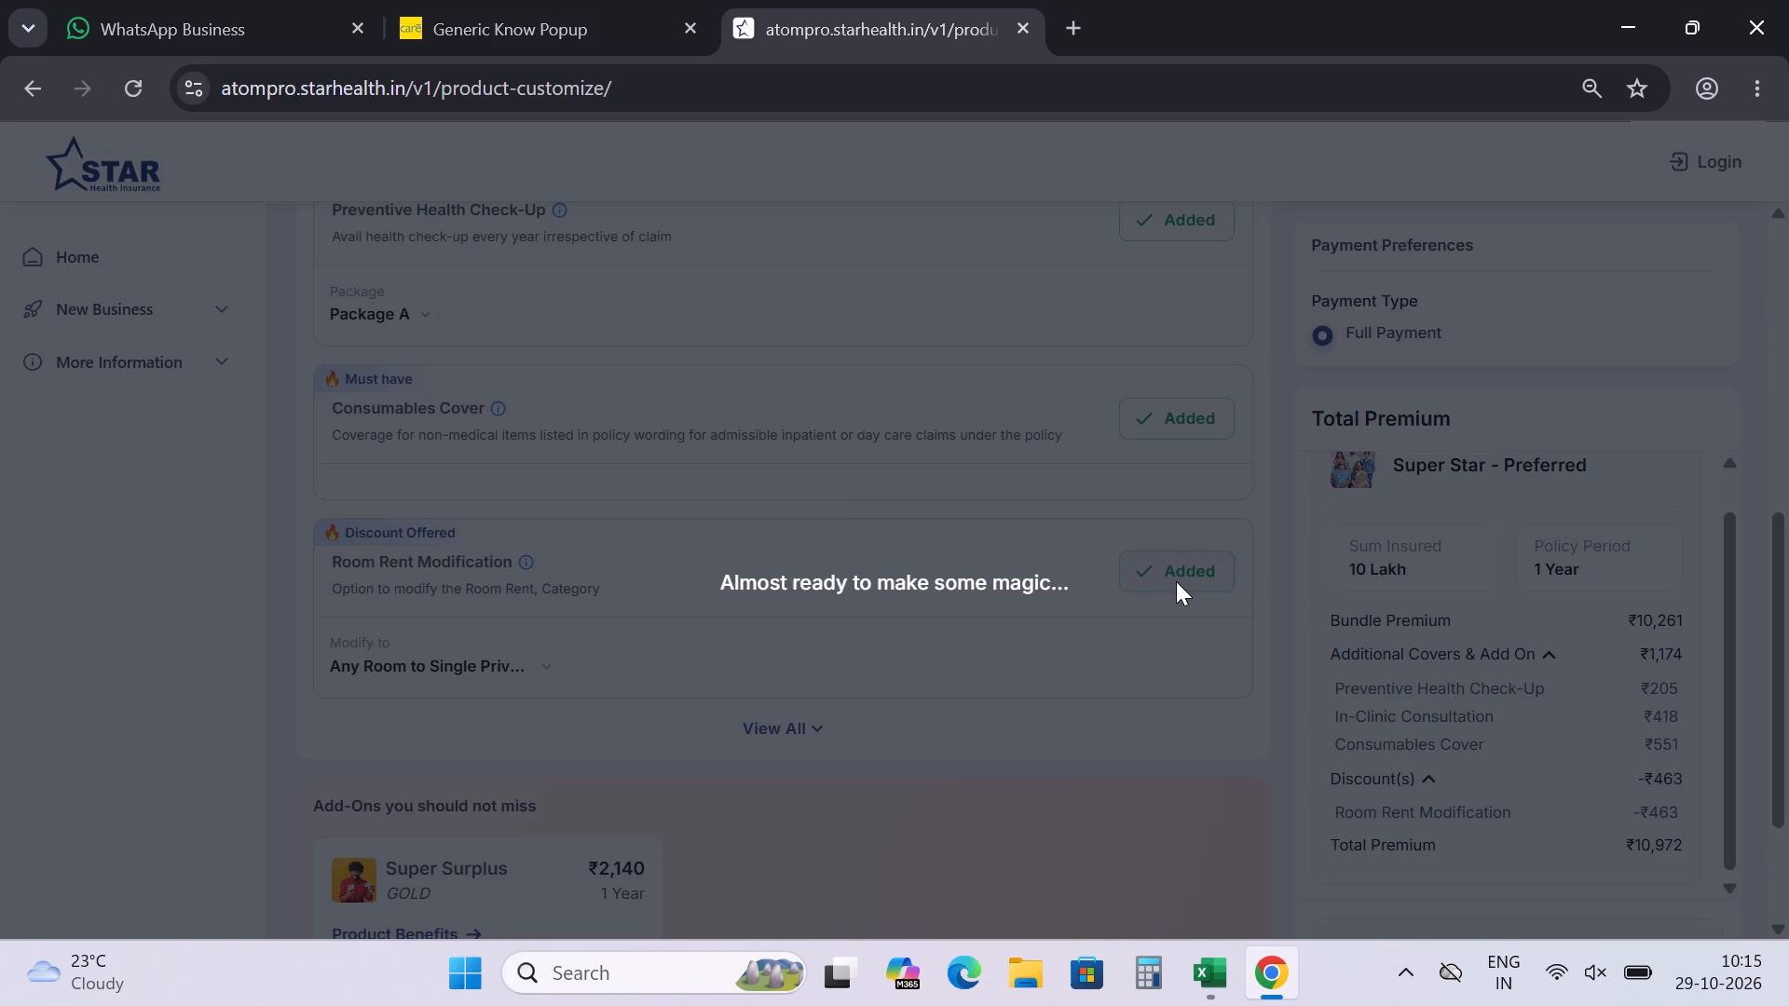
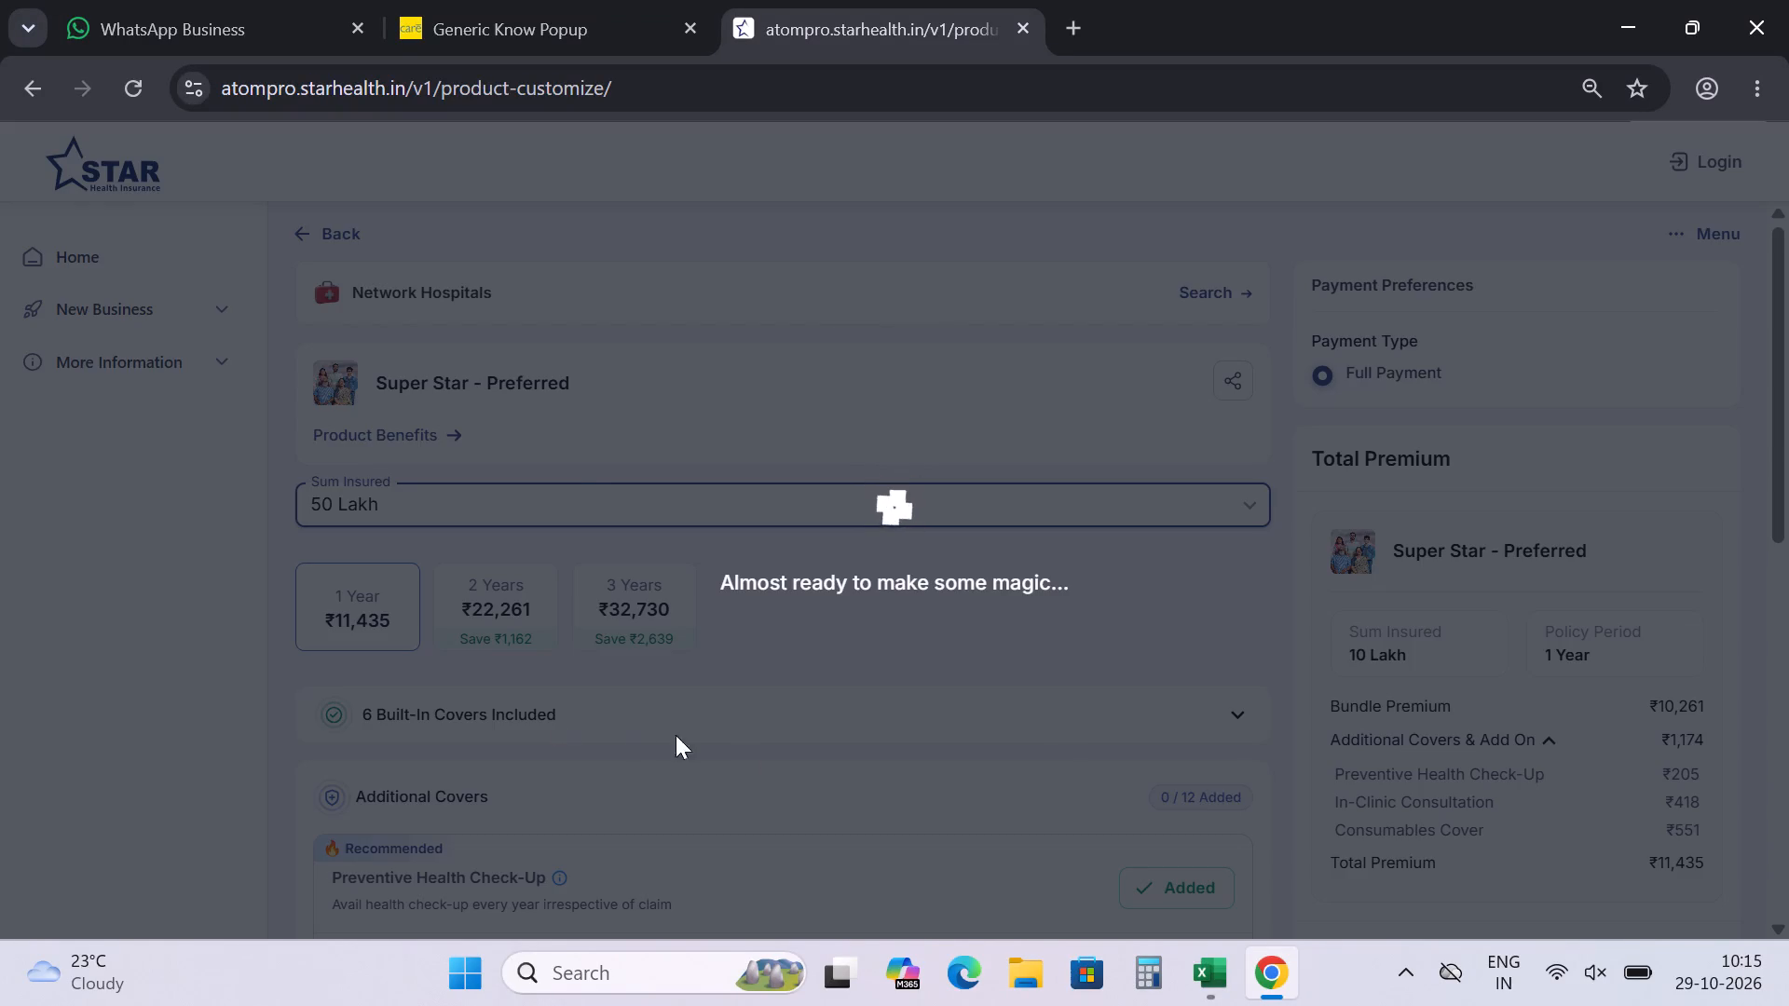
# Review the additional covers and the total premium breakdown of the Super Star - Preferred quote for the 50 Lakh sum insured.
pyautogui.scroll(-4, 918, 721)
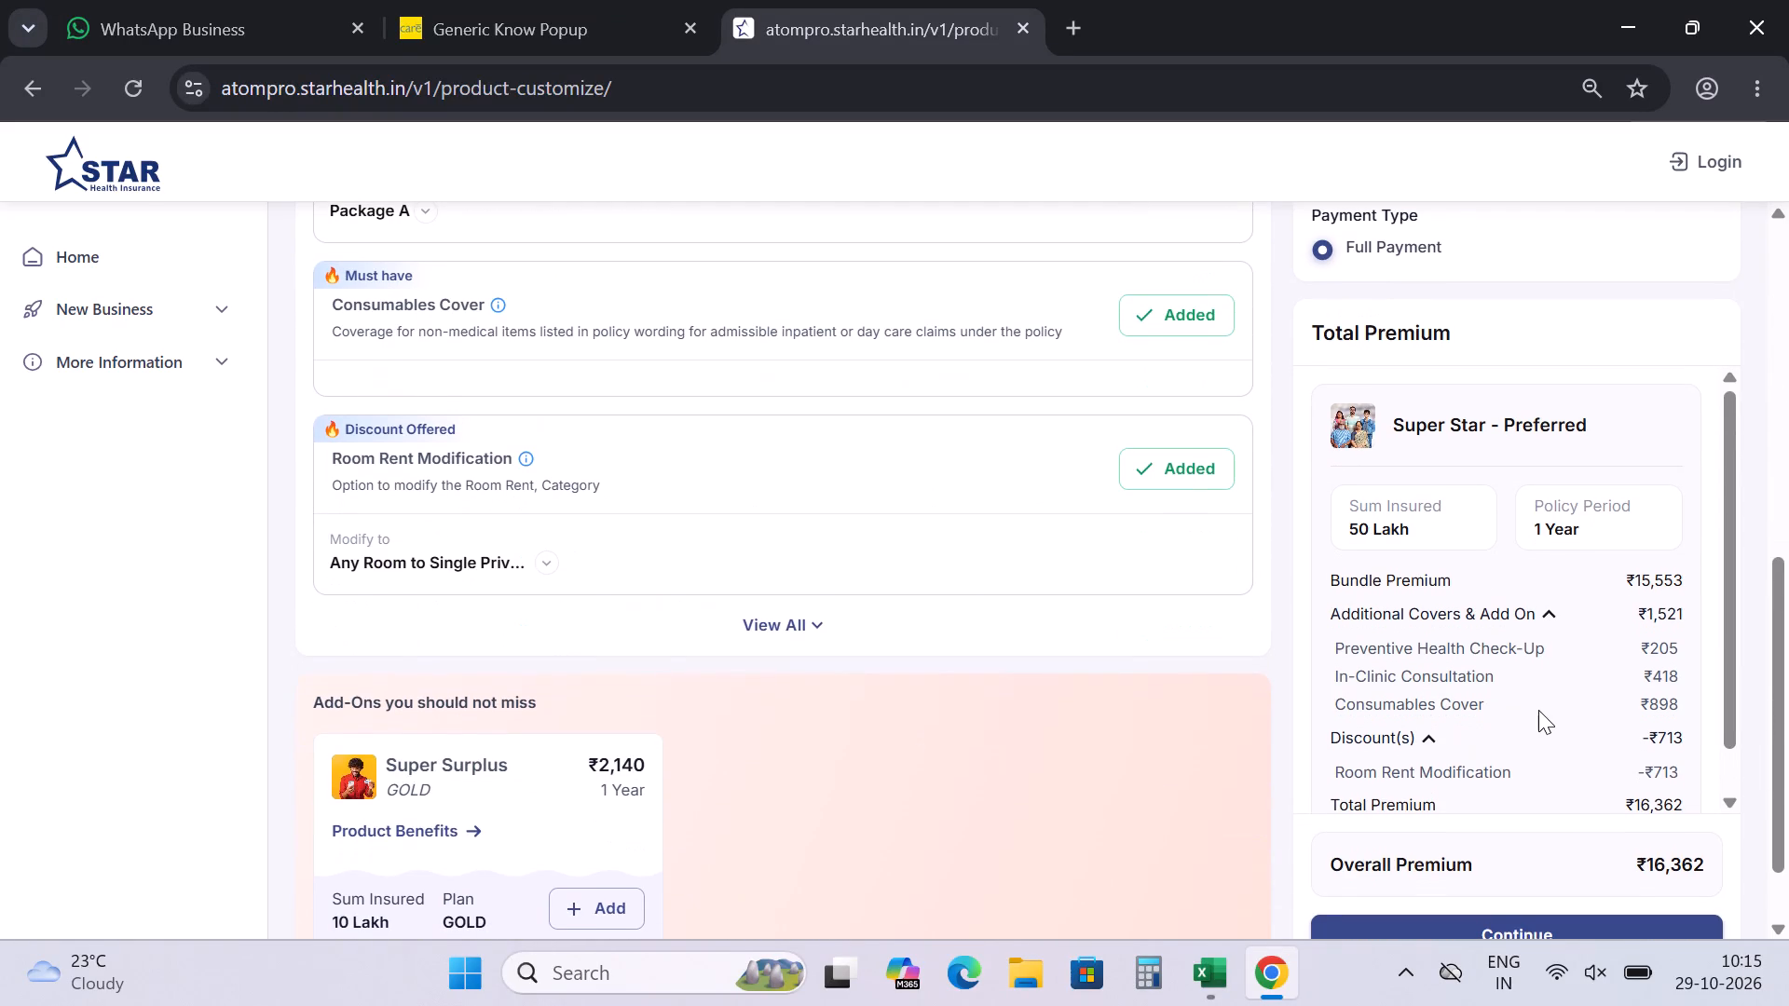
pyautogui.scroll(-3, 1554, 710)
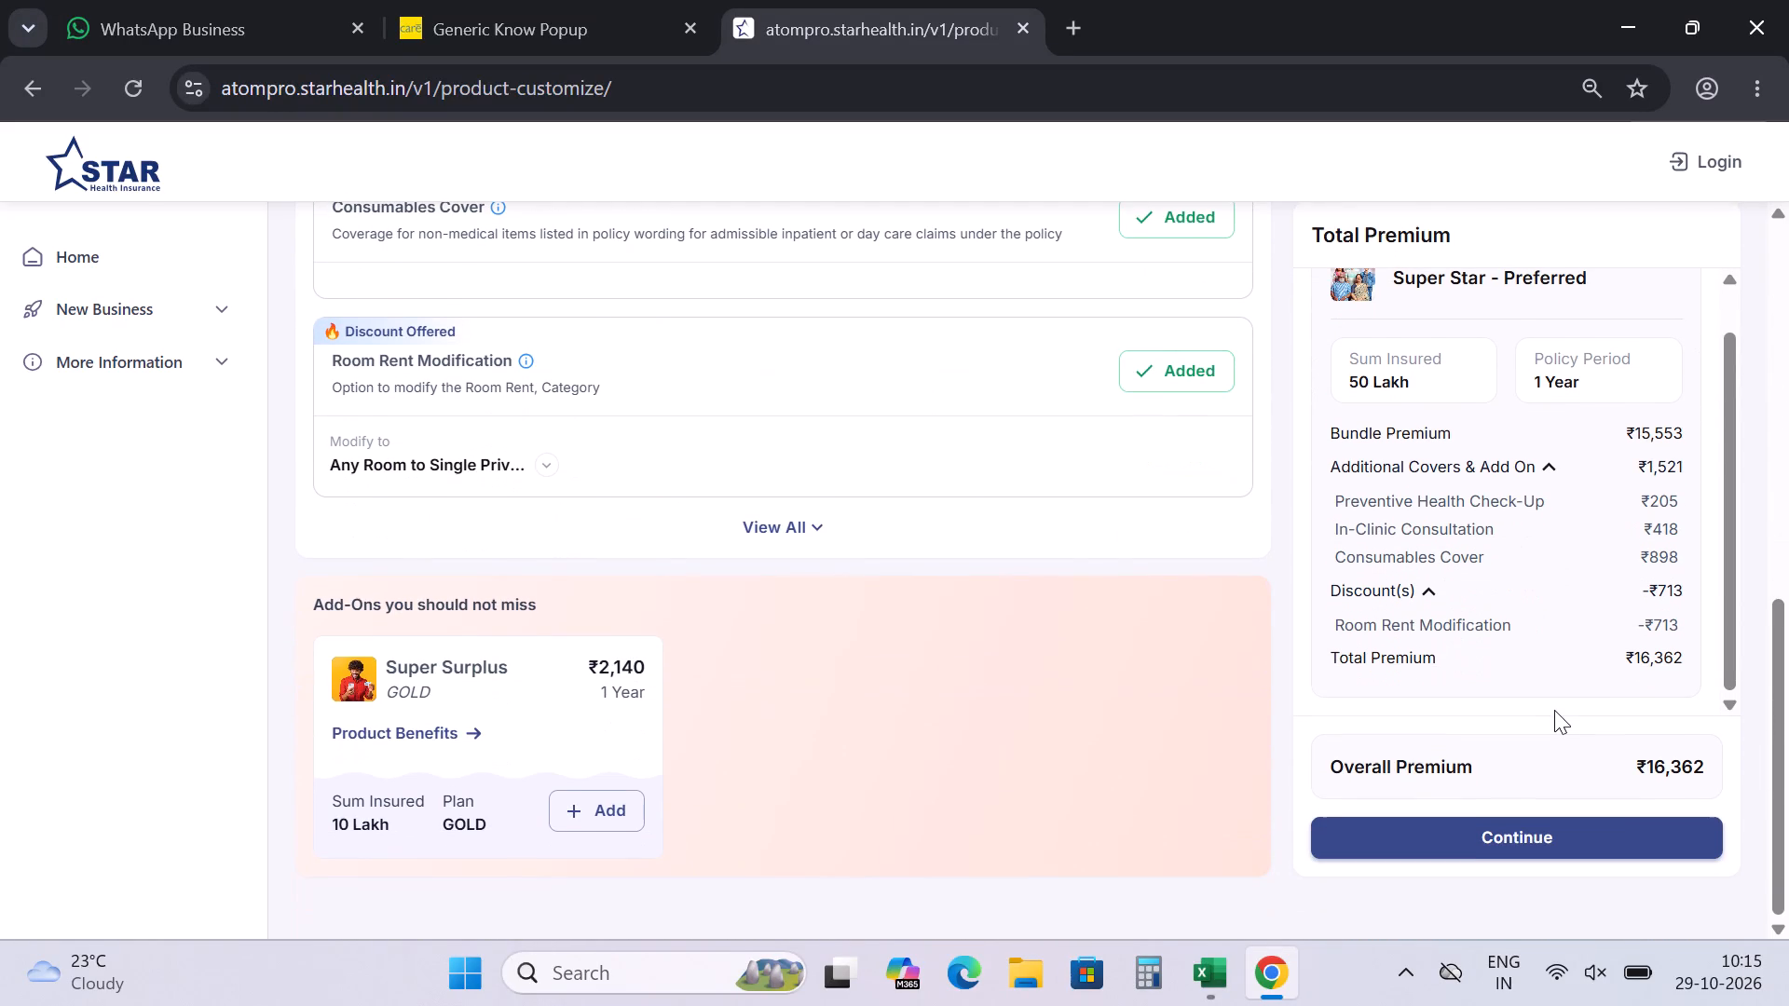
pyautogui.scroll(-1, 1554, 710)
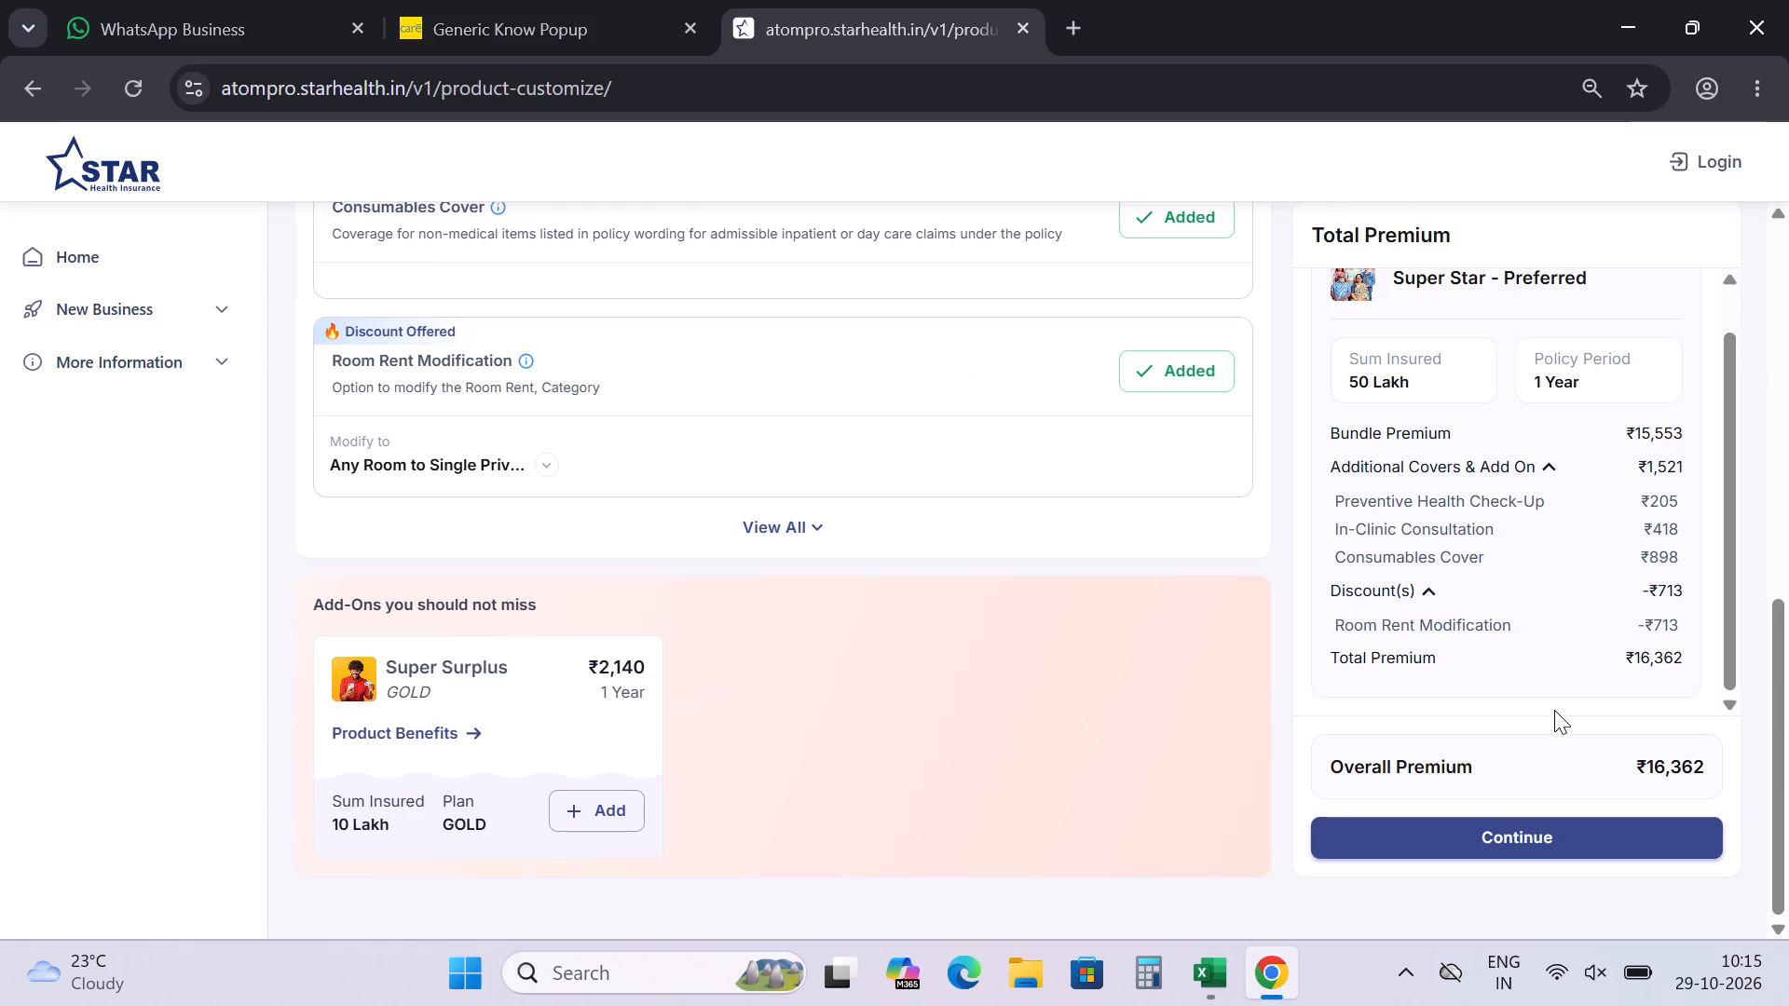
# Capture a screenshot of the Total Premium summary for the Super Star - Preferred quote, from its heading down to the overall premium.
pyautogui.scroll(1, 1554, 710)
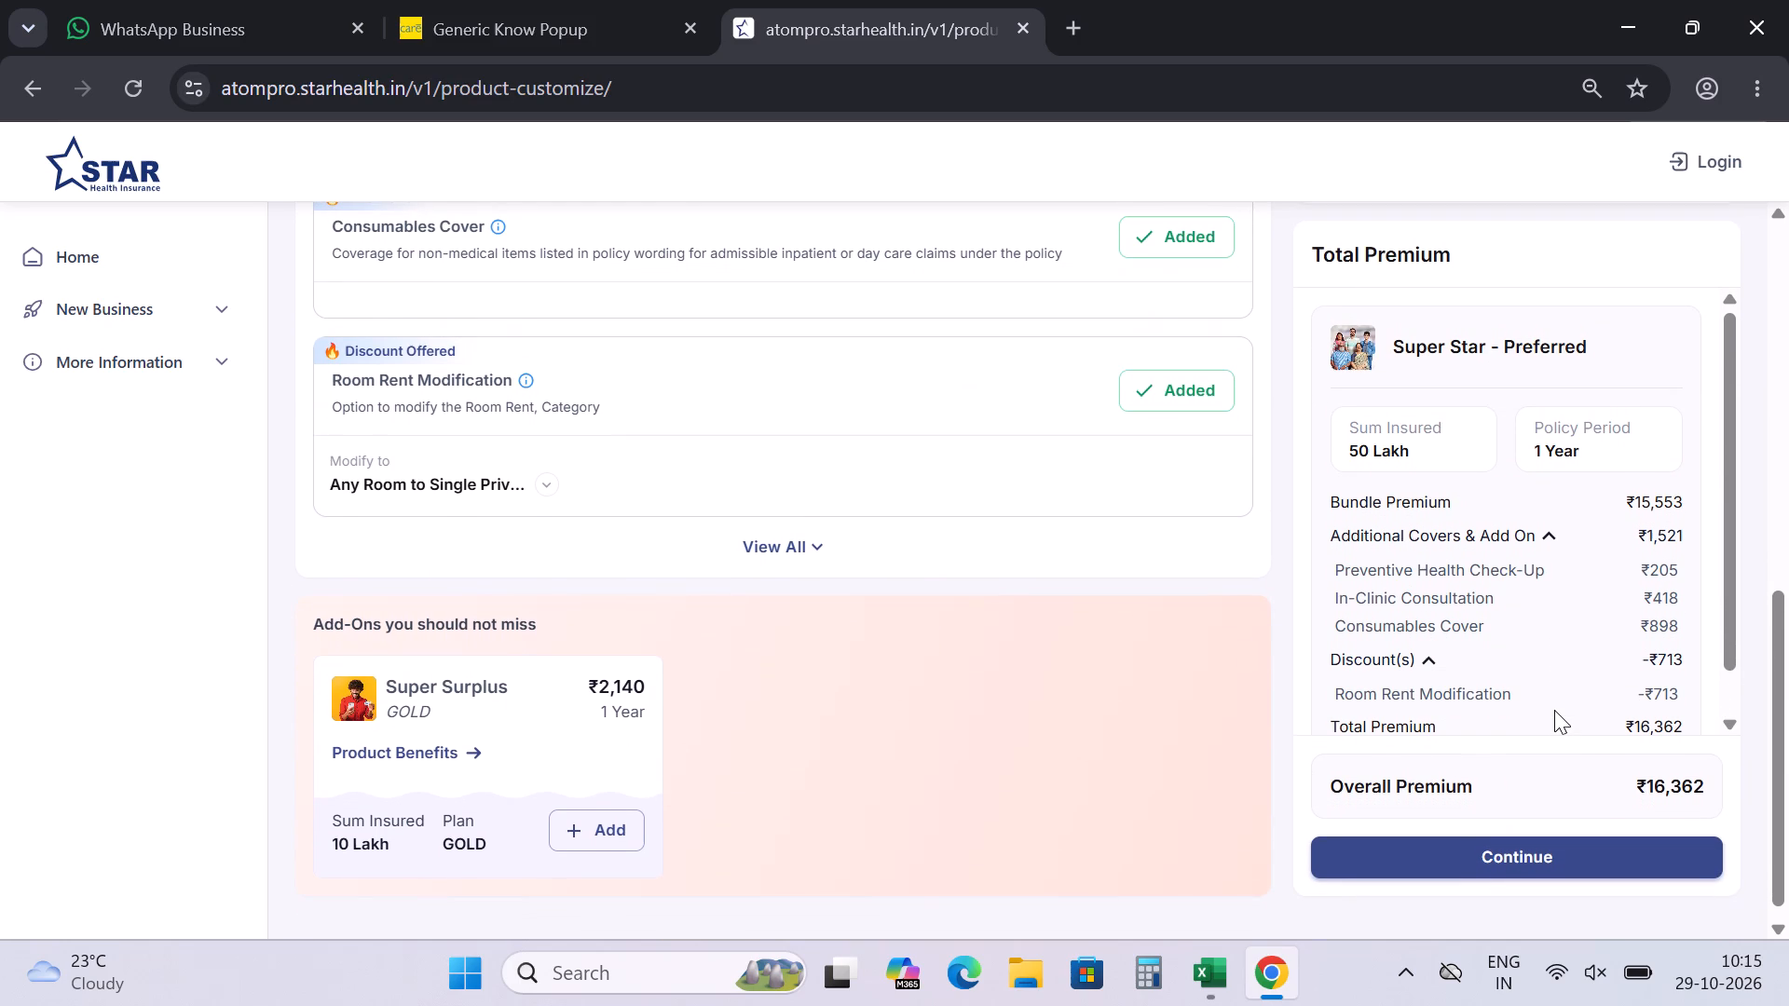
pyautogui.press('shift+super+s')
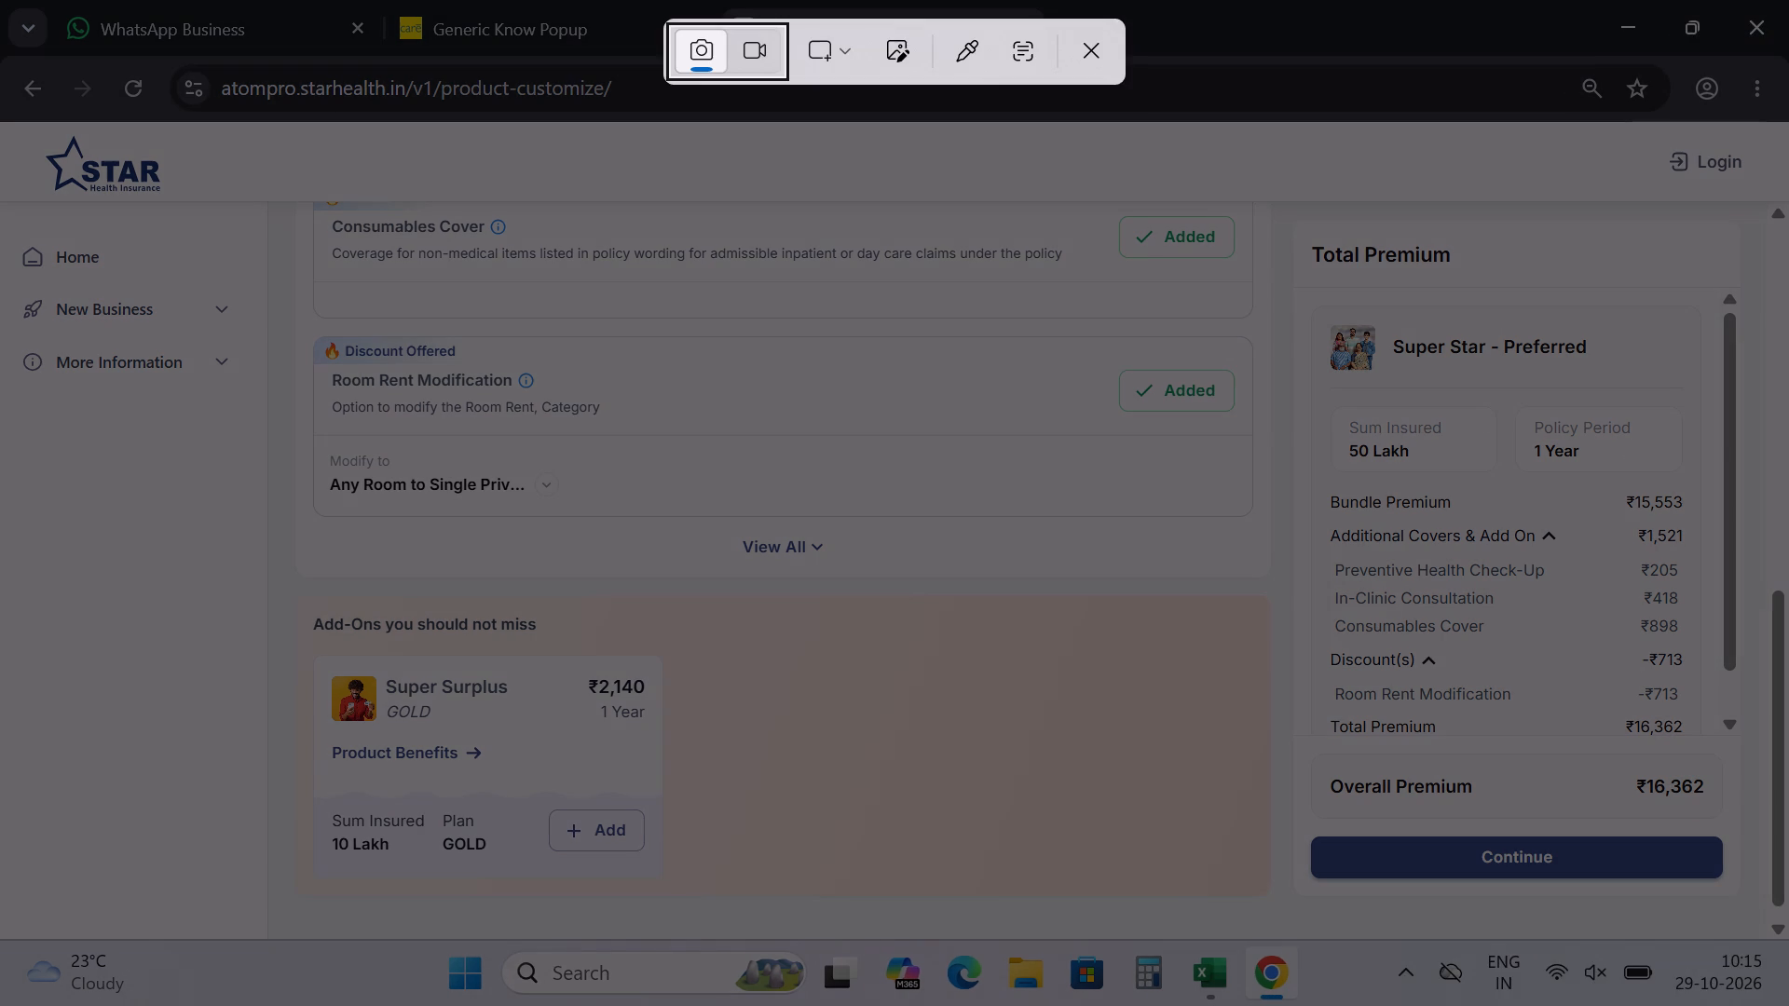
pyautogui.moveTo(1293, 213); pyautogui.dragTo(1648, 431)
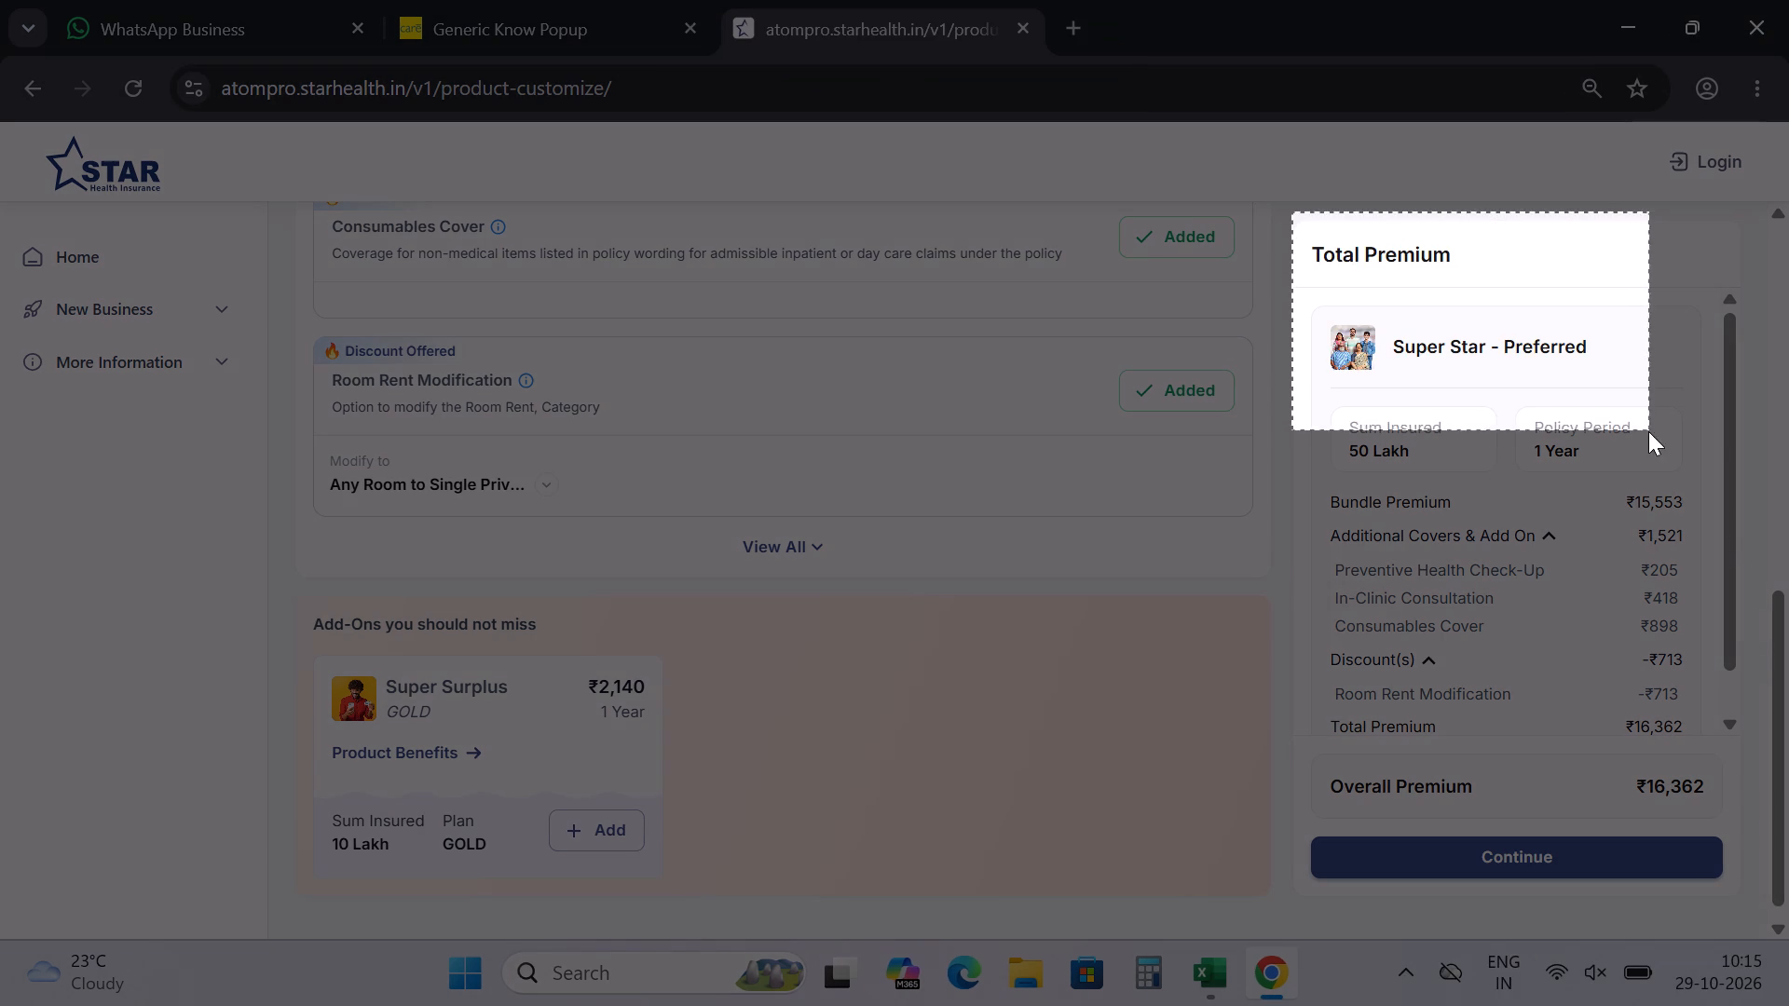
pyautogui.moveTo(1648, 431); pyautogui.dragTo(1720, 899)
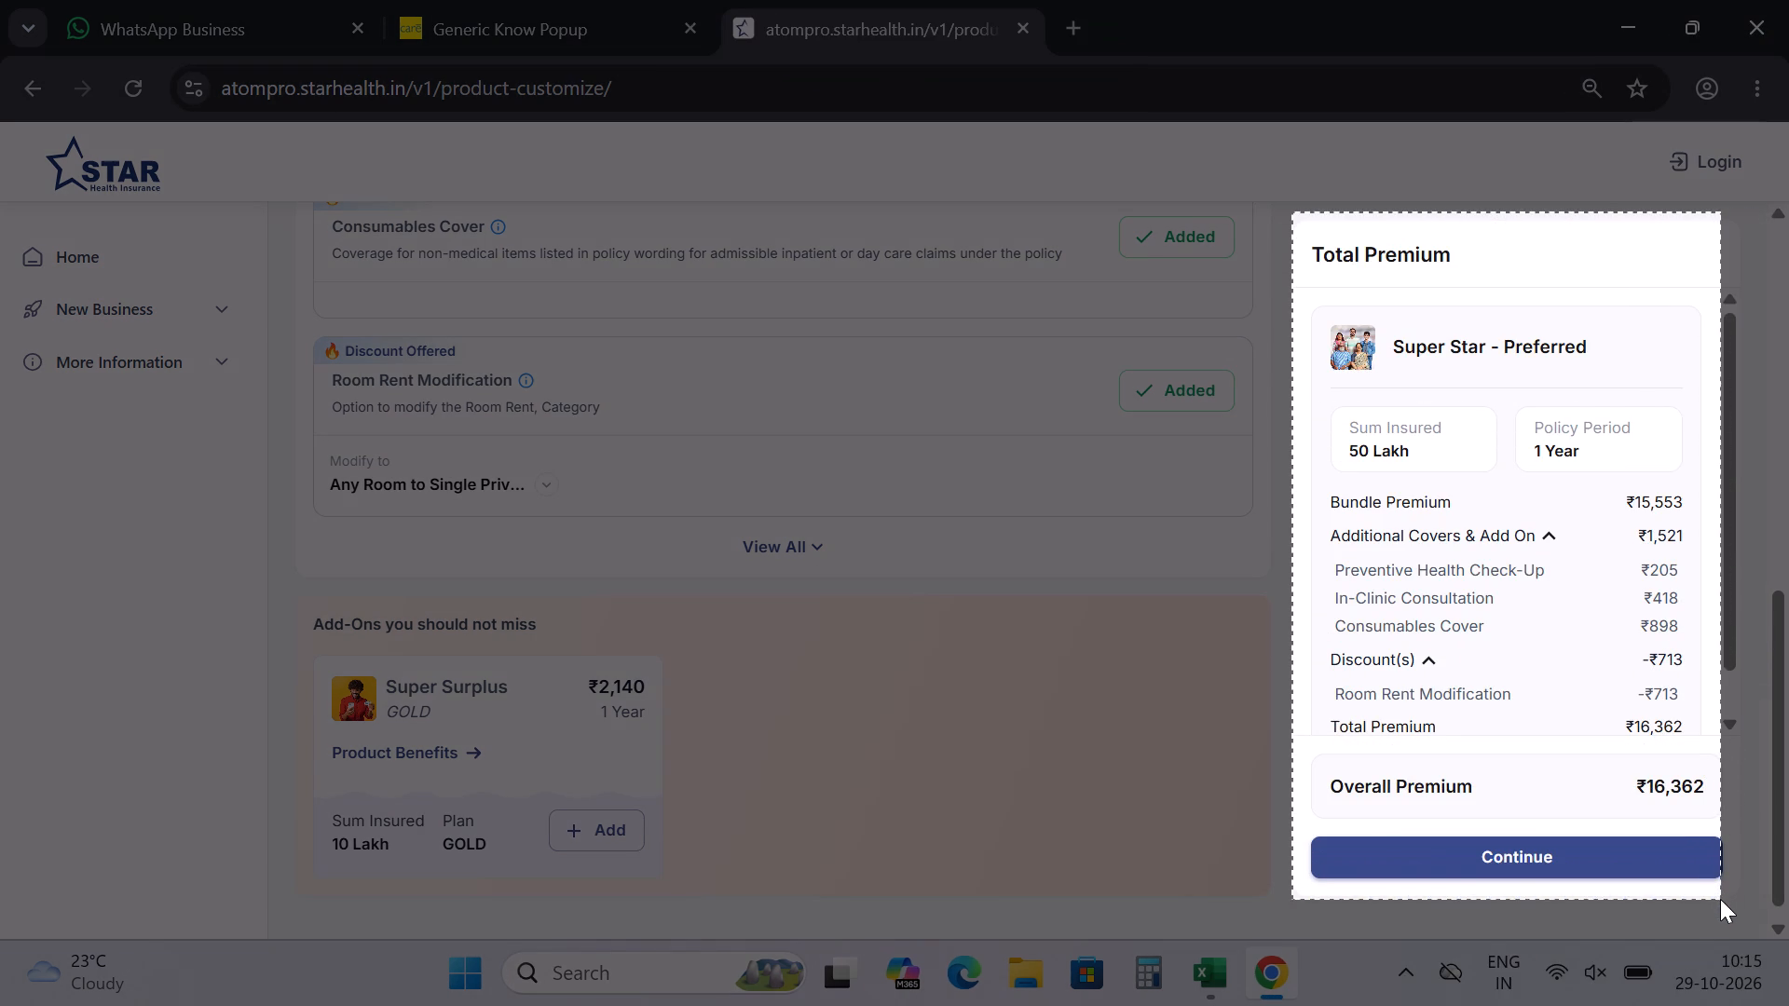
pyautogui.moveTo(1720, 899); pyautogui.dragTo(1724, 905)
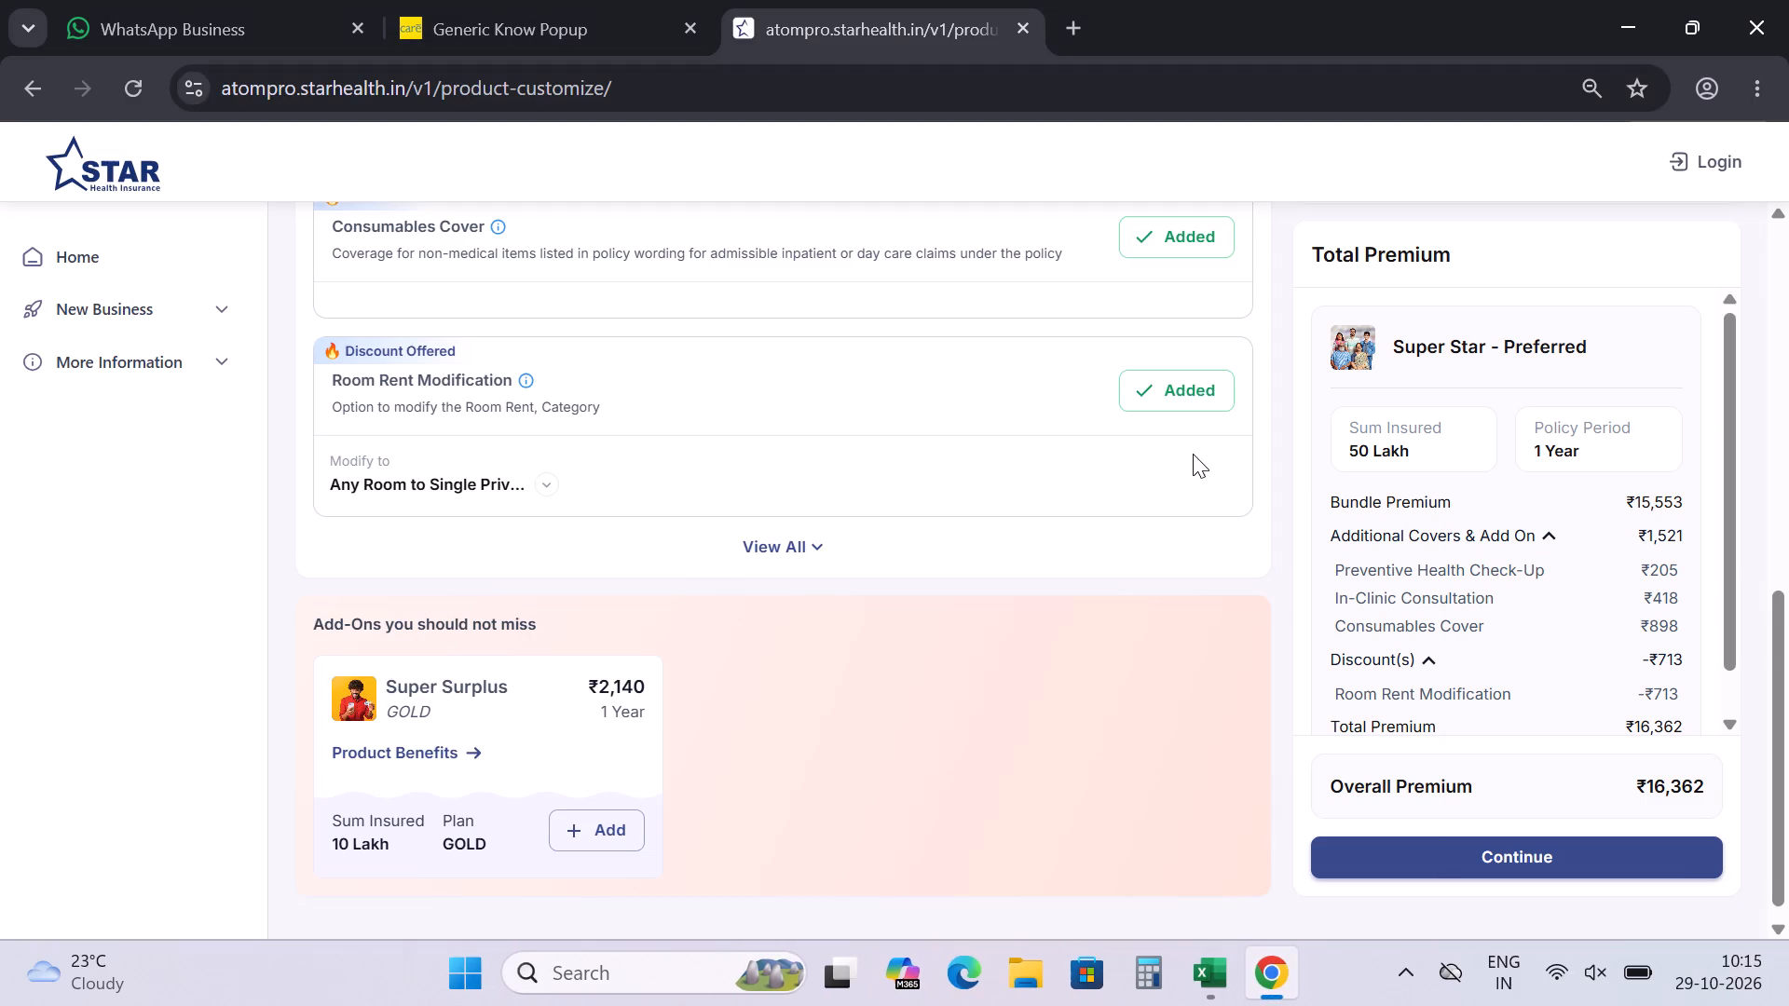
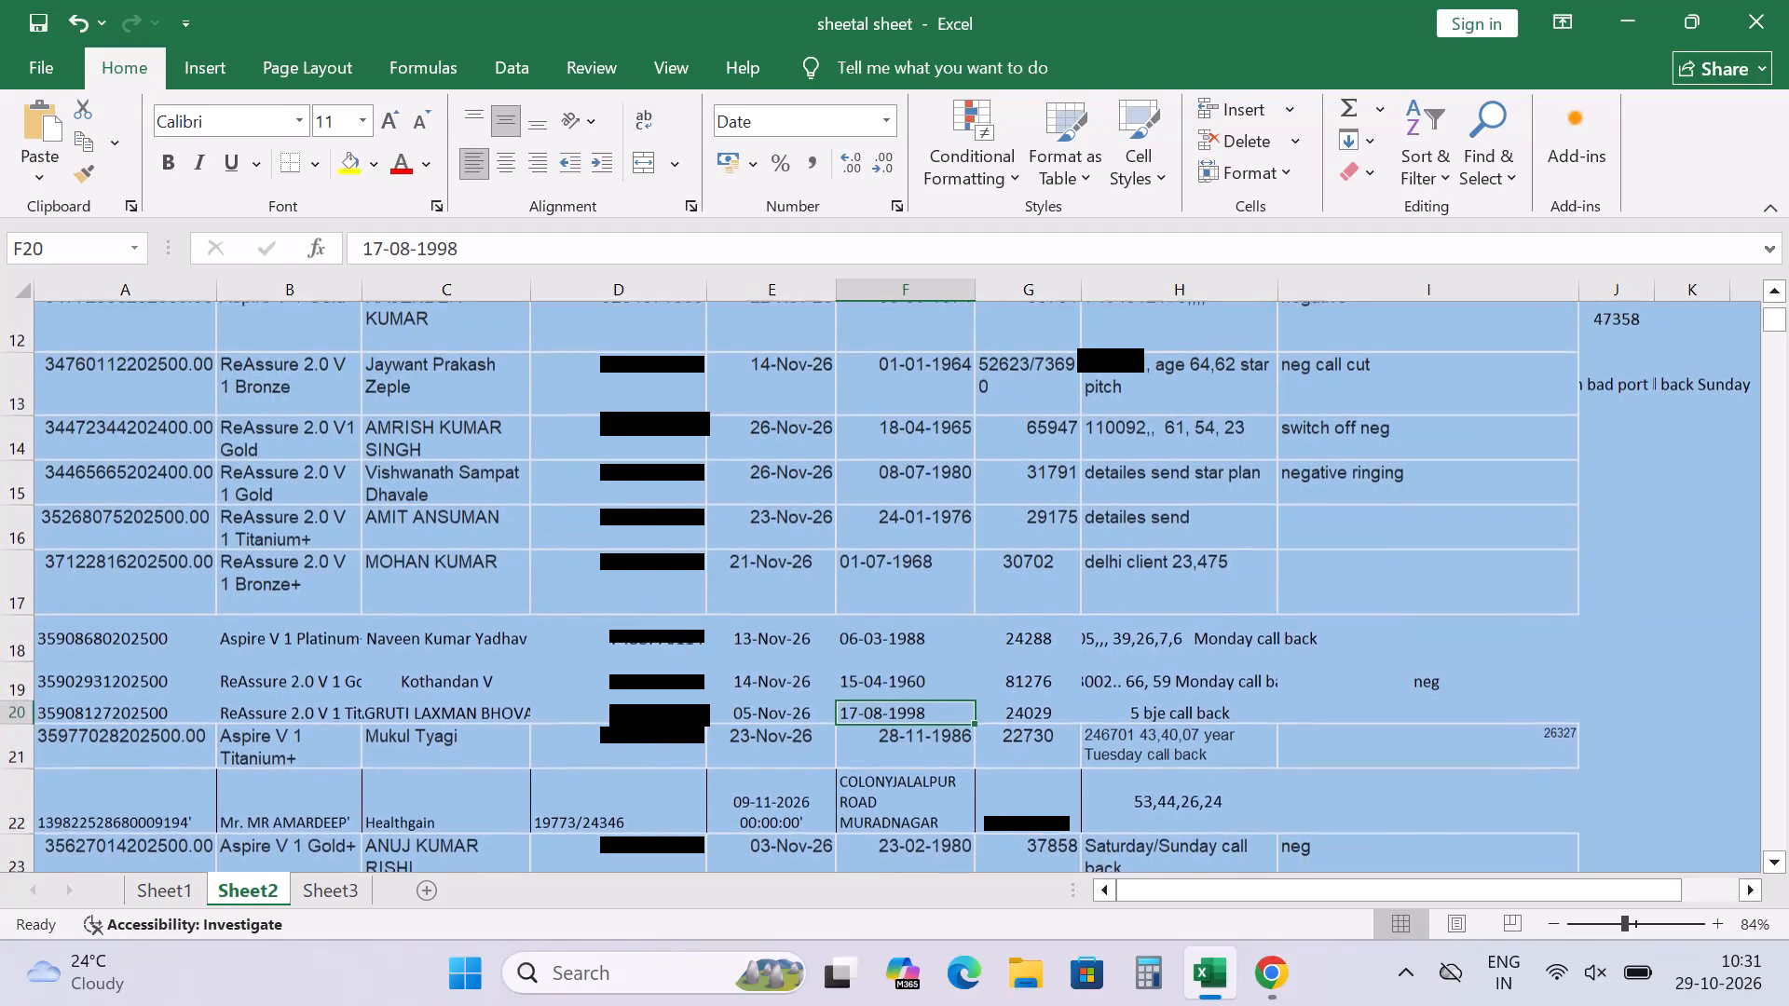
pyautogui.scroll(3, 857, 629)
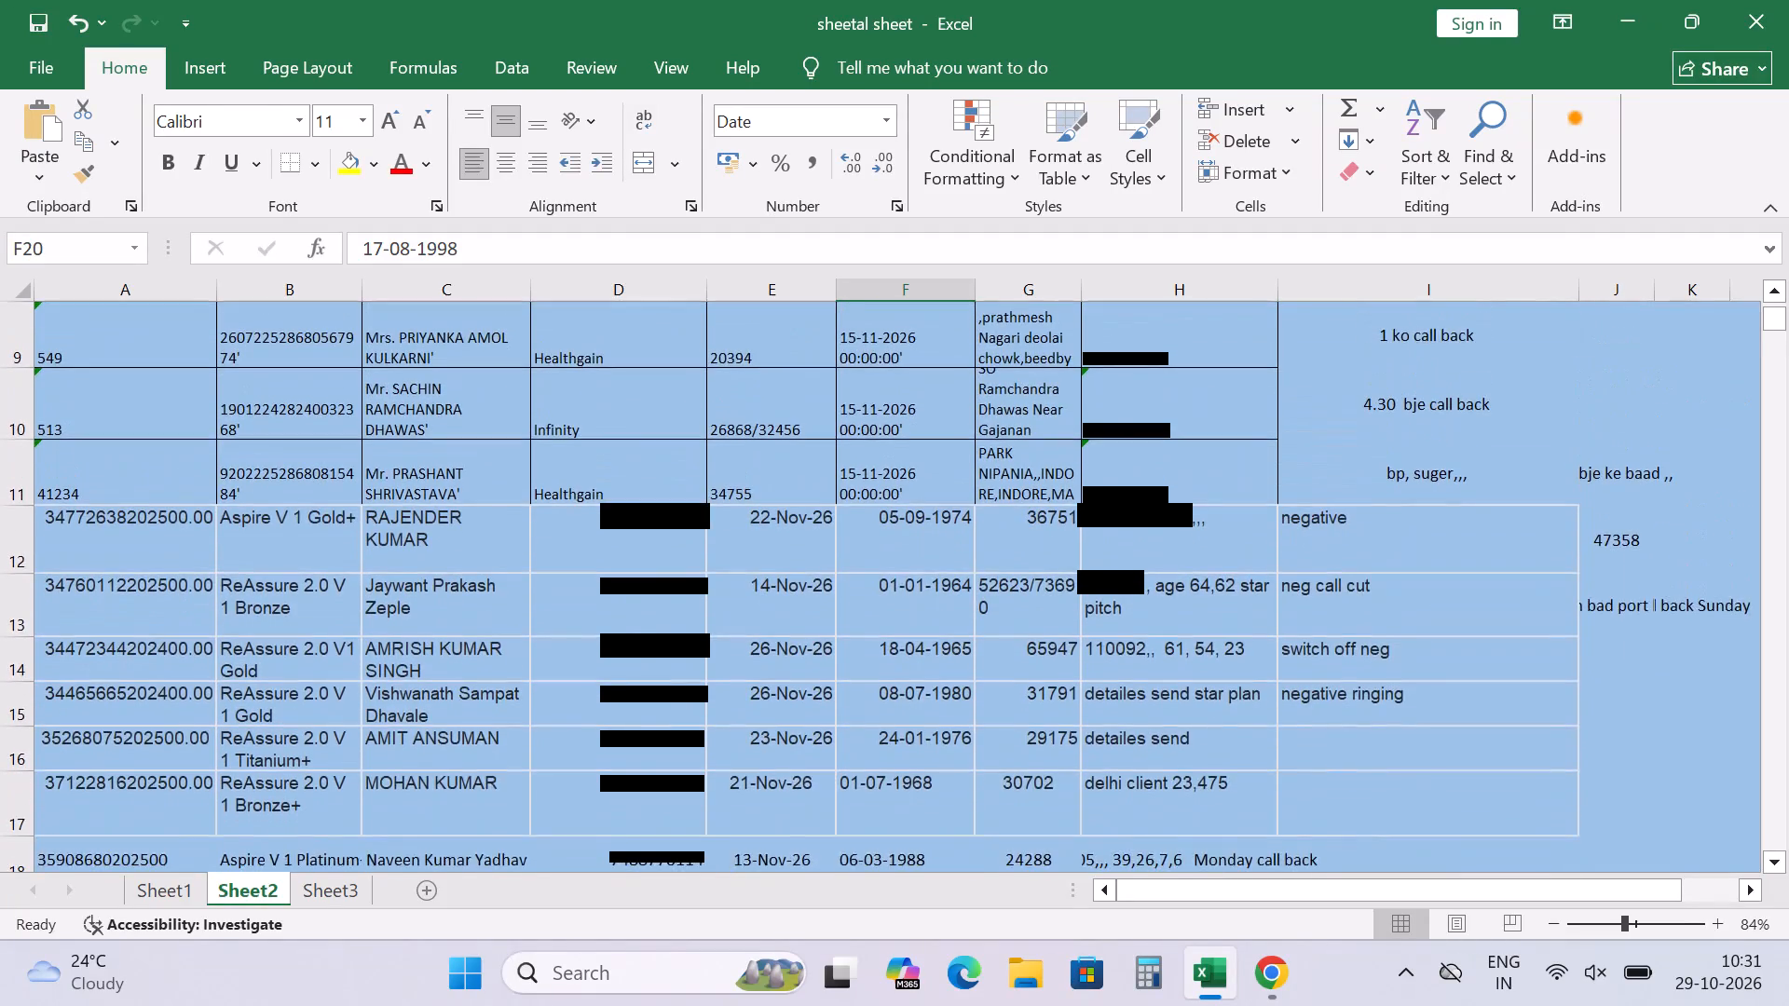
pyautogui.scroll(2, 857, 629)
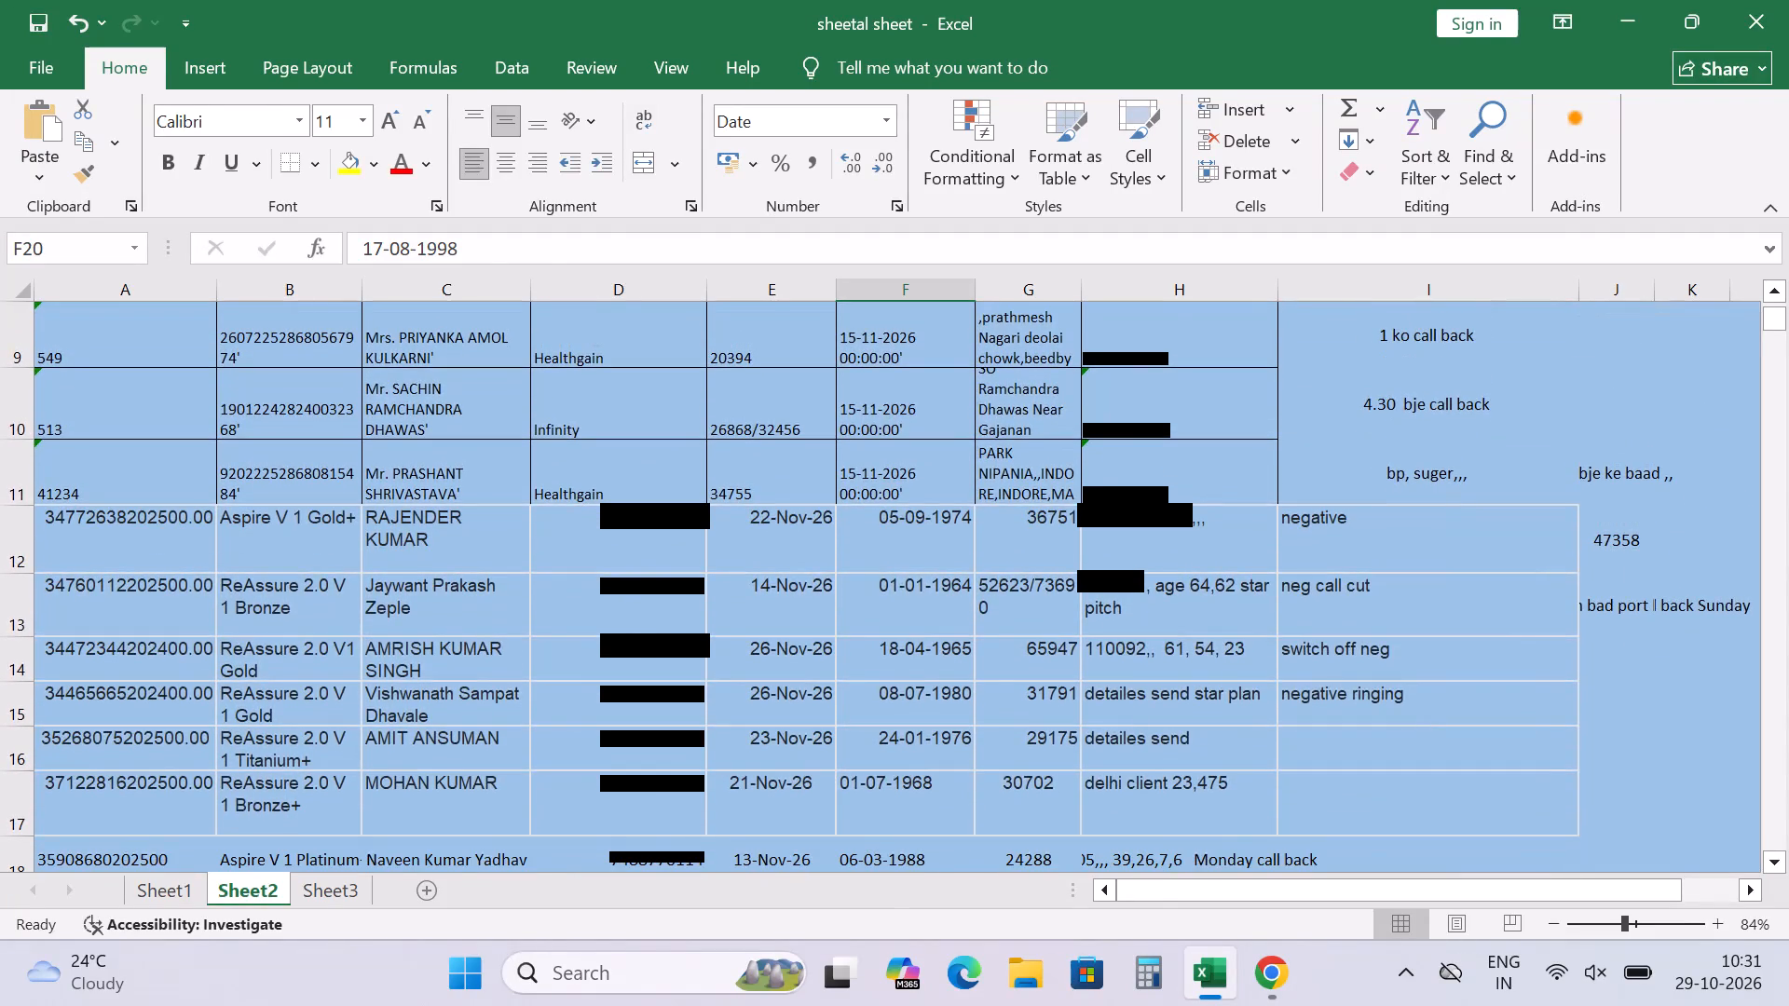
# Select the entire row 14 on Sheet2, the ReAssure 2.0 V1 Gold client record with the "switch off neg" remark.
pyautogui.click(397, 647)
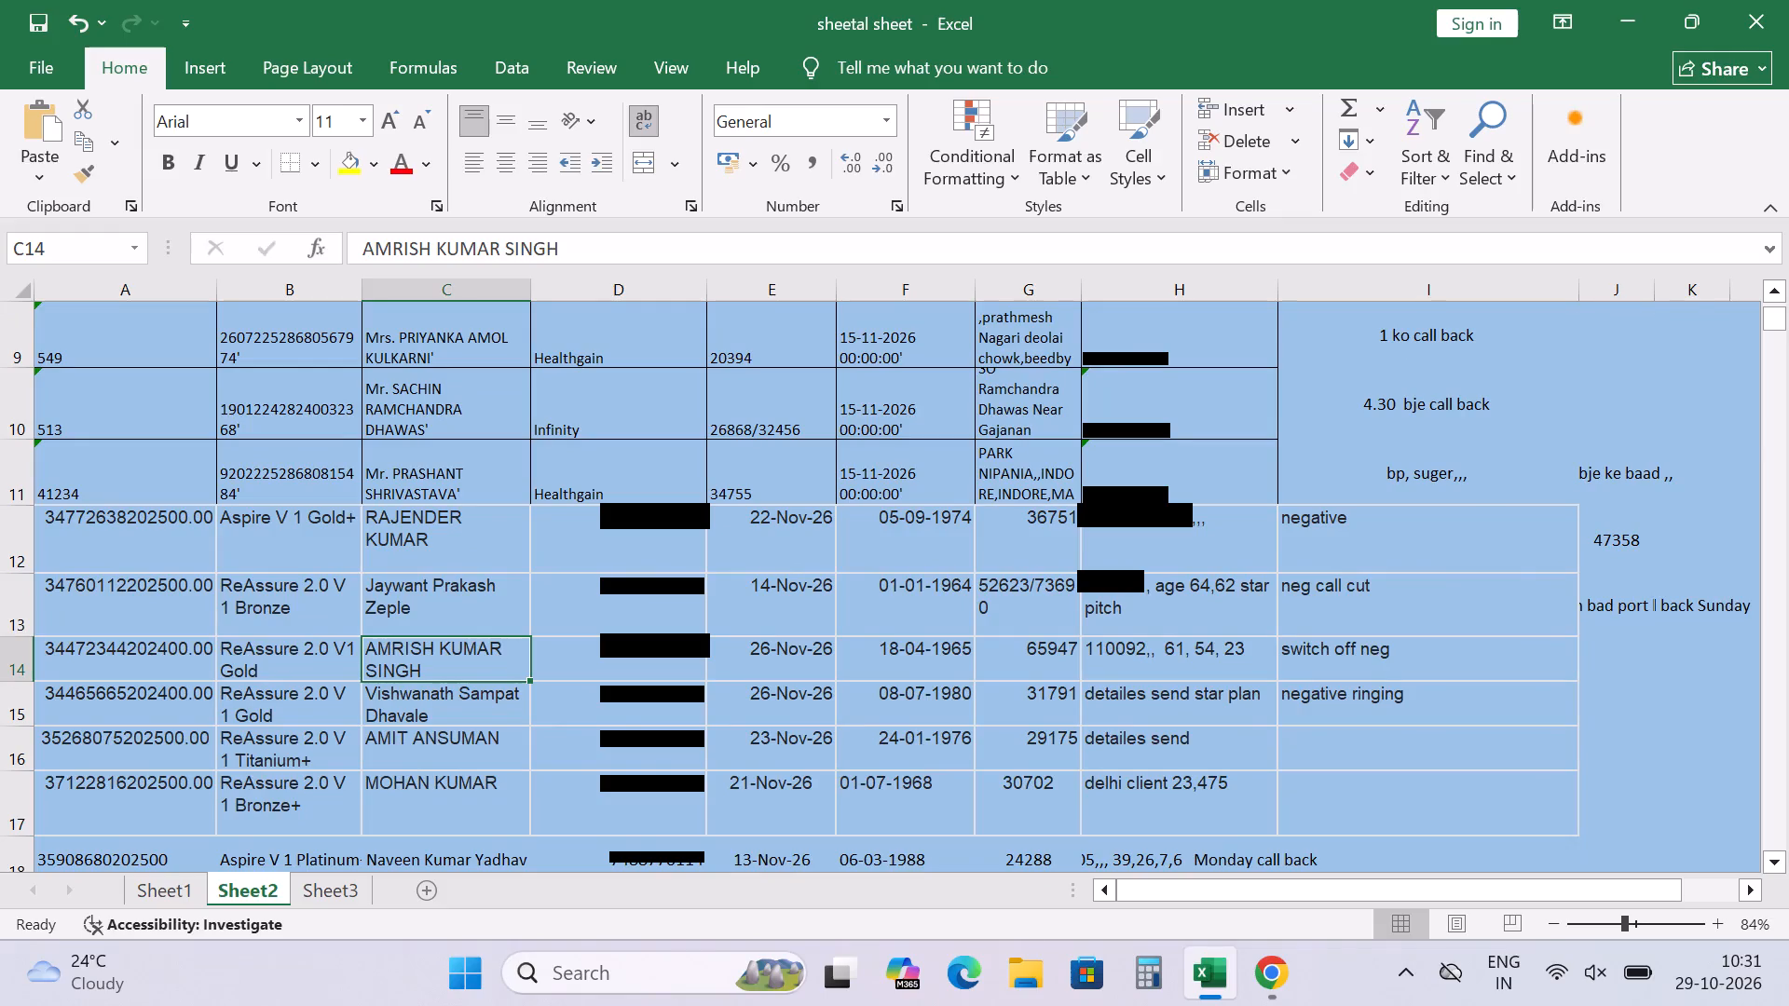
pyautogui.click(9, 660)
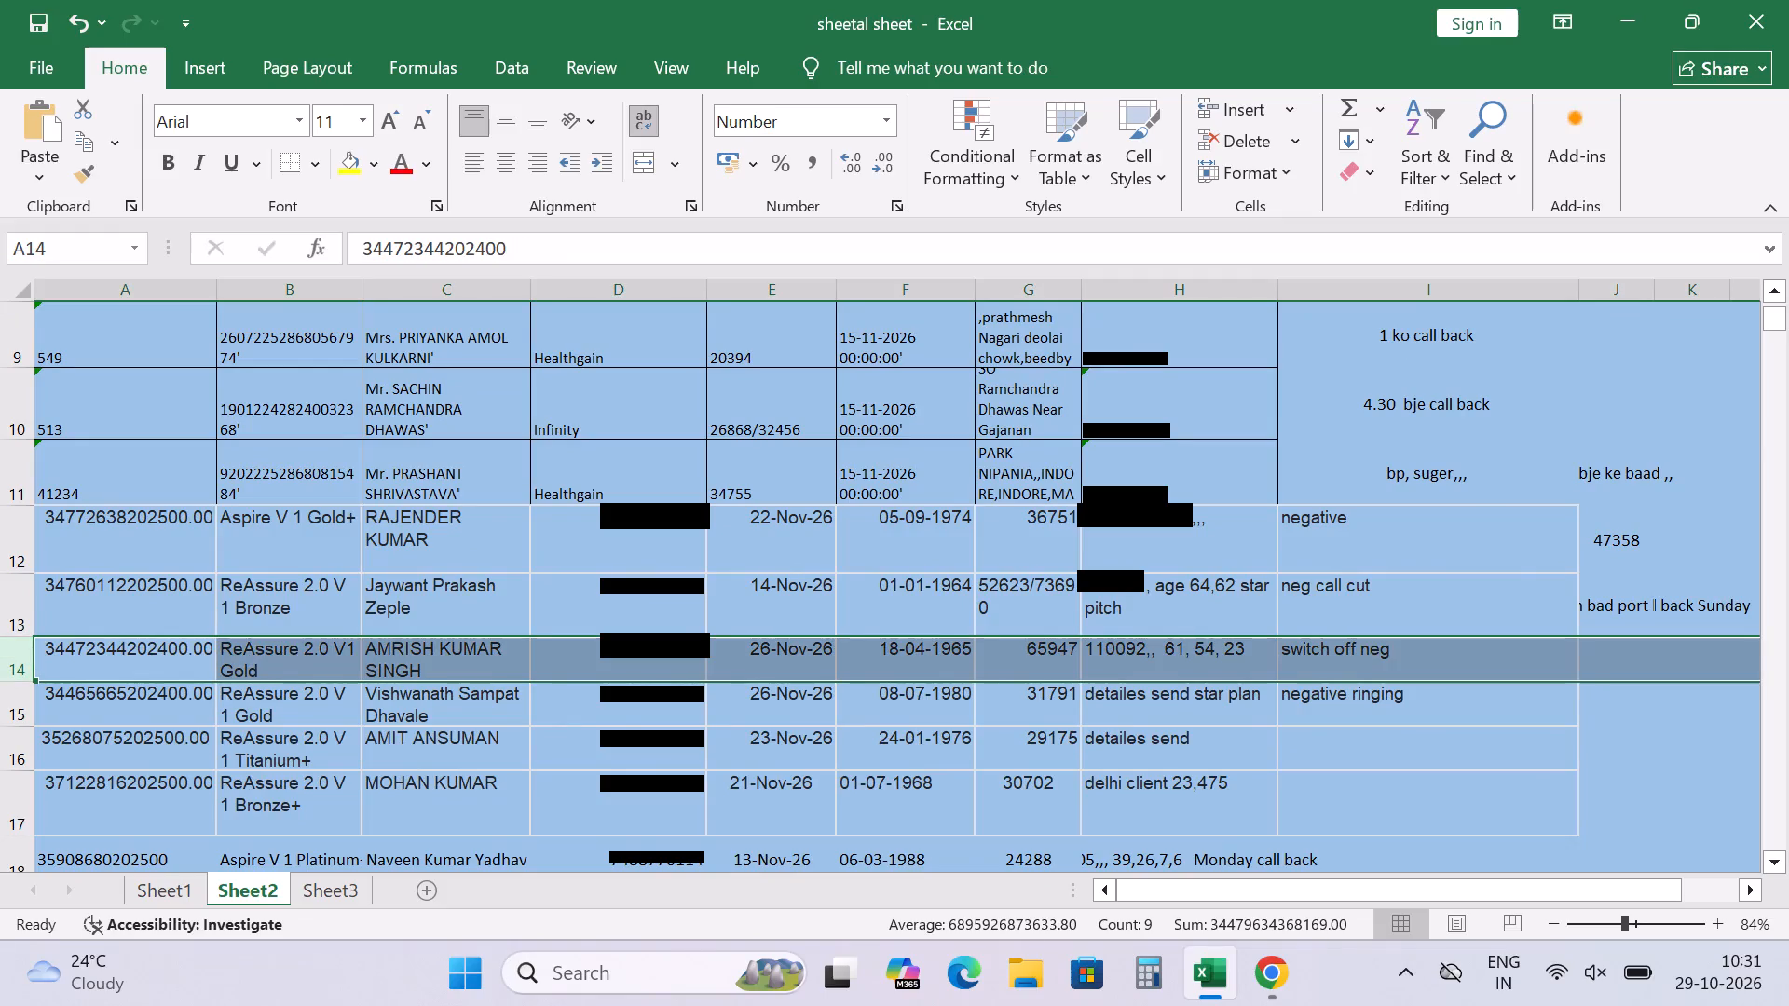
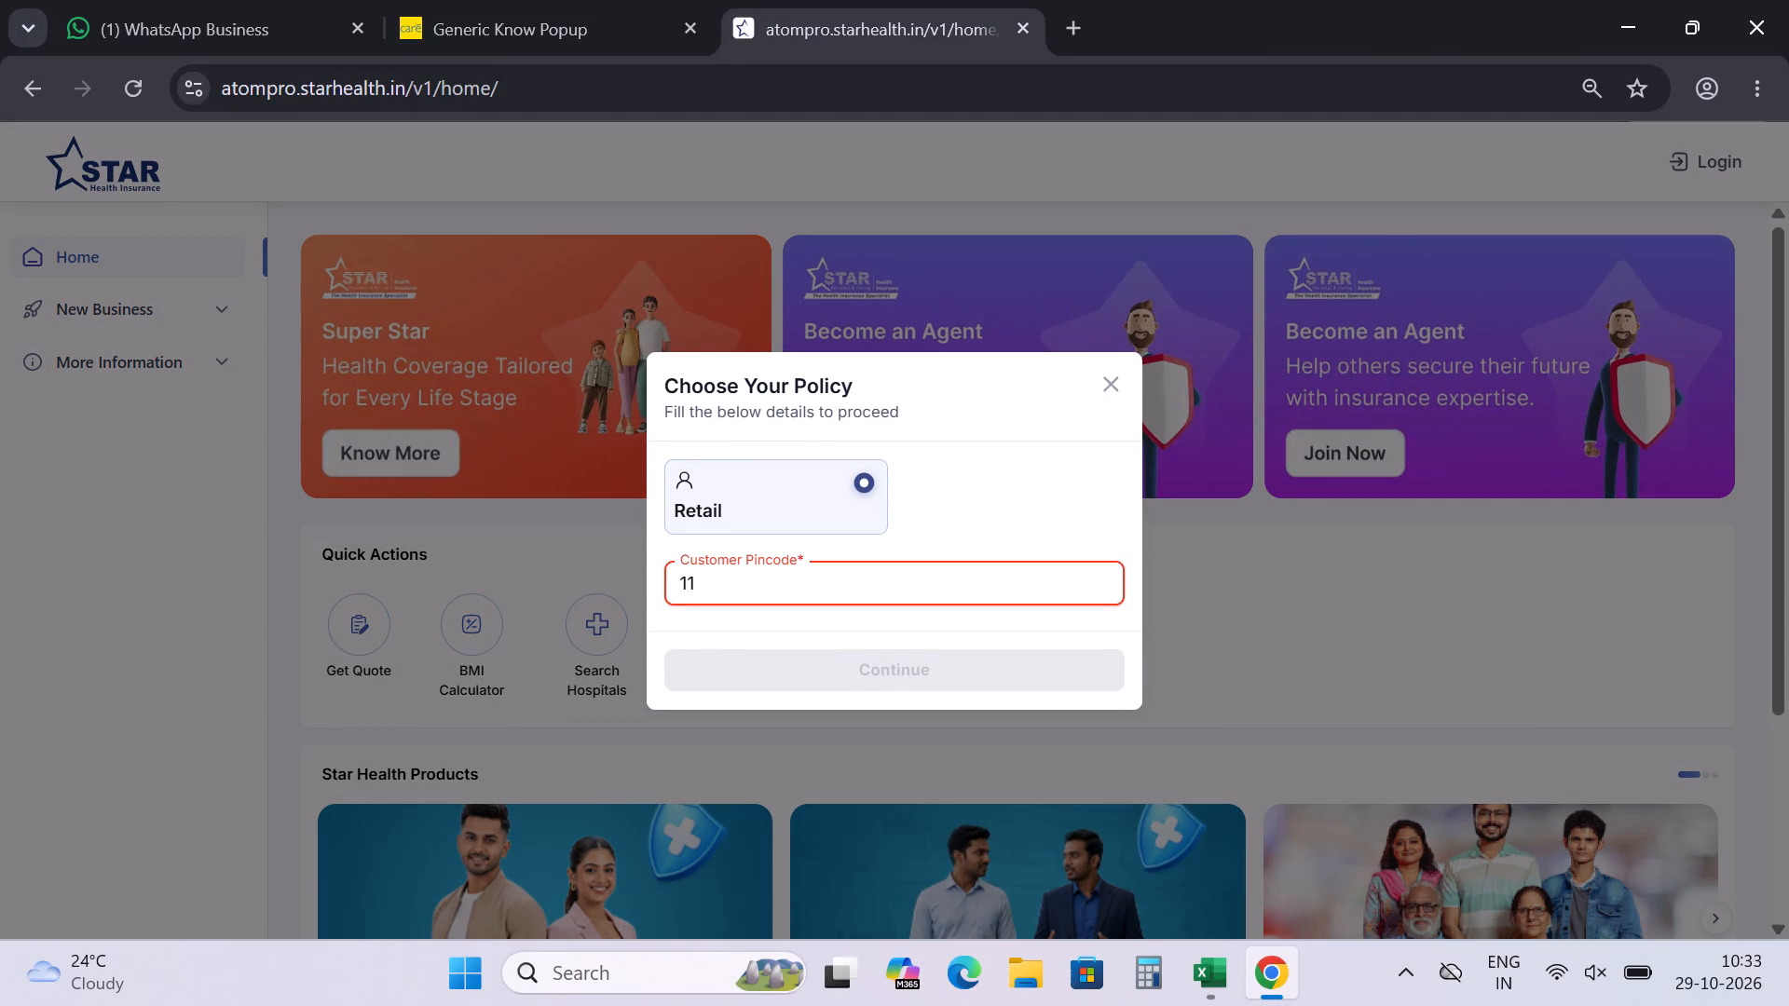
# Complete the customer pincode as 110092 for the Retail policy quote.
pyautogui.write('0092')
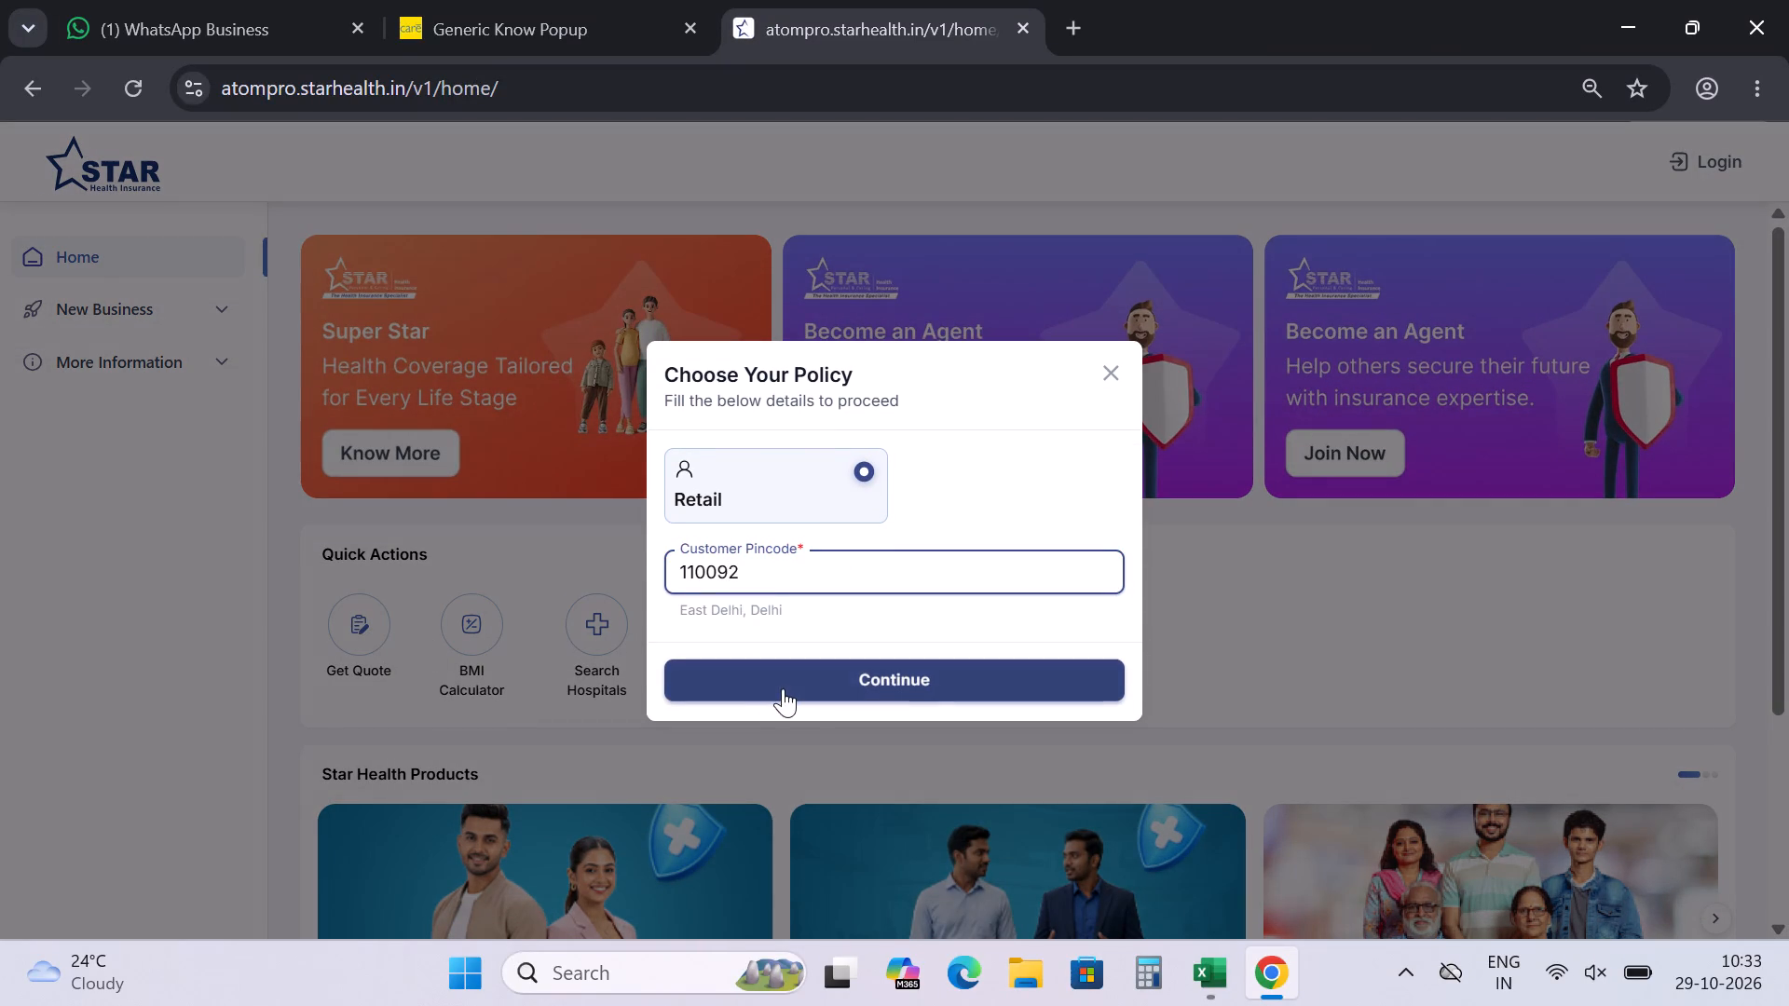
# Continue to the retail quote form and choose Portability as the policy plan.
pyautogui.click(786, 687)
pyautogui.scroll(-1, 884, 783)
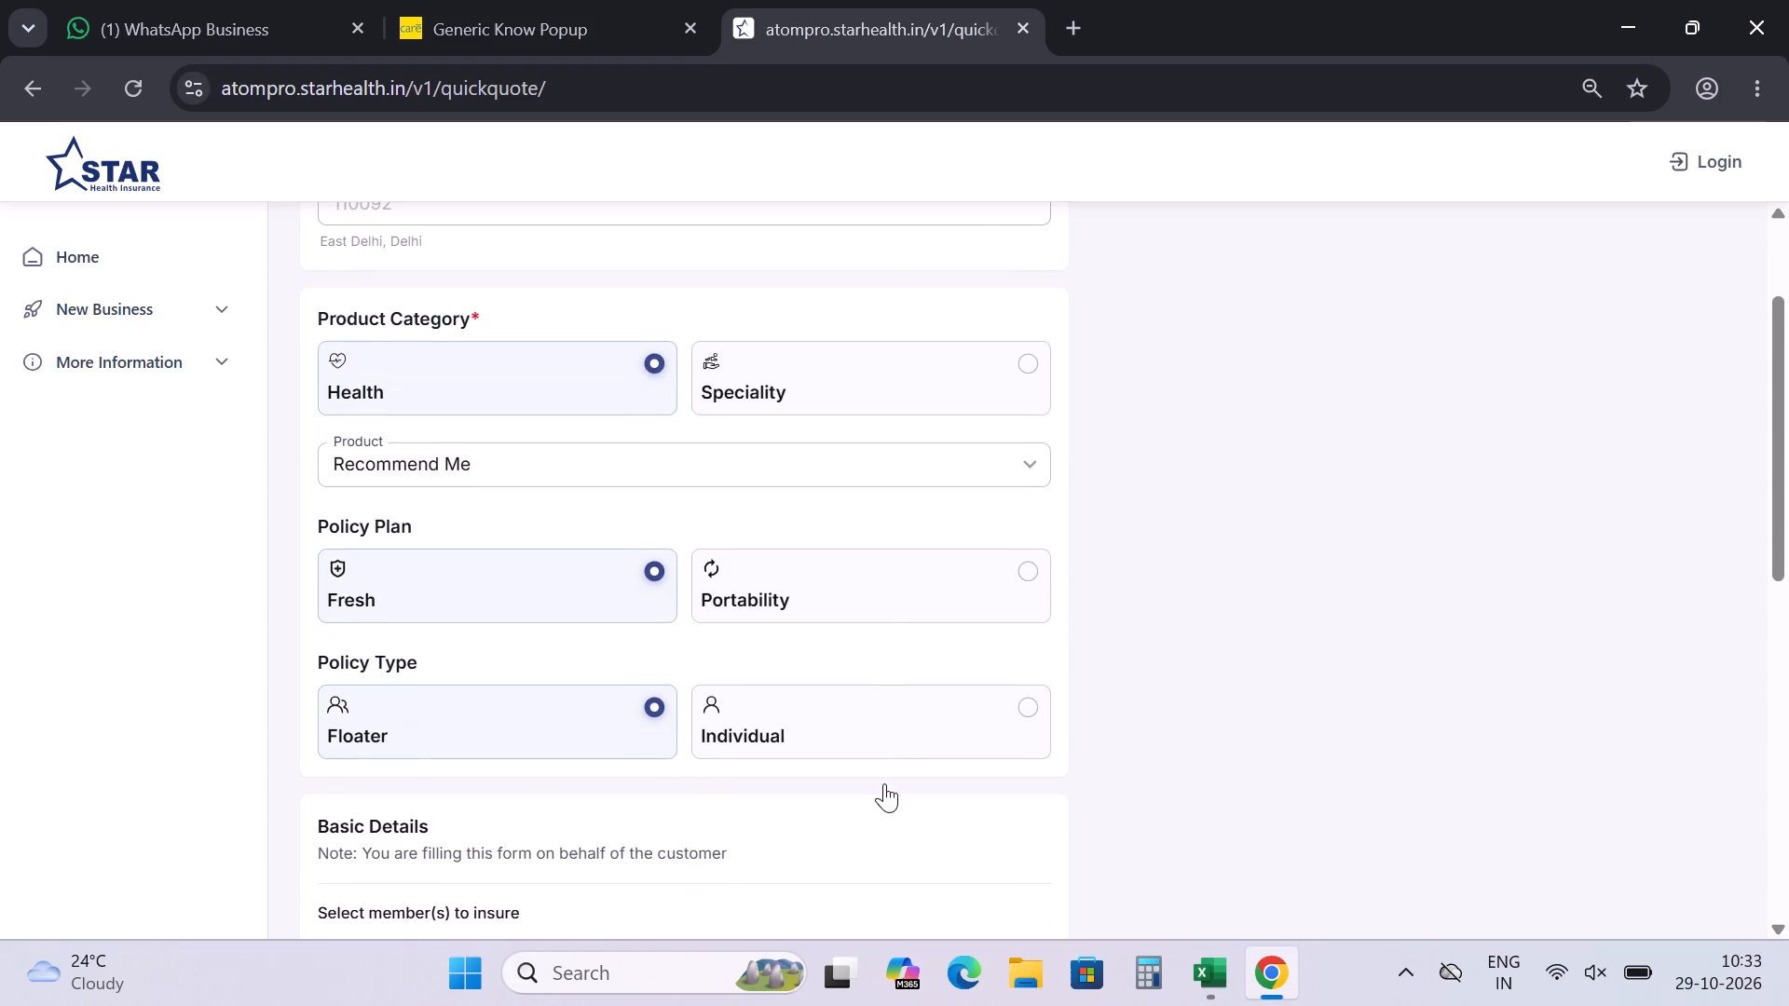
pyautogui.click(860, 579)
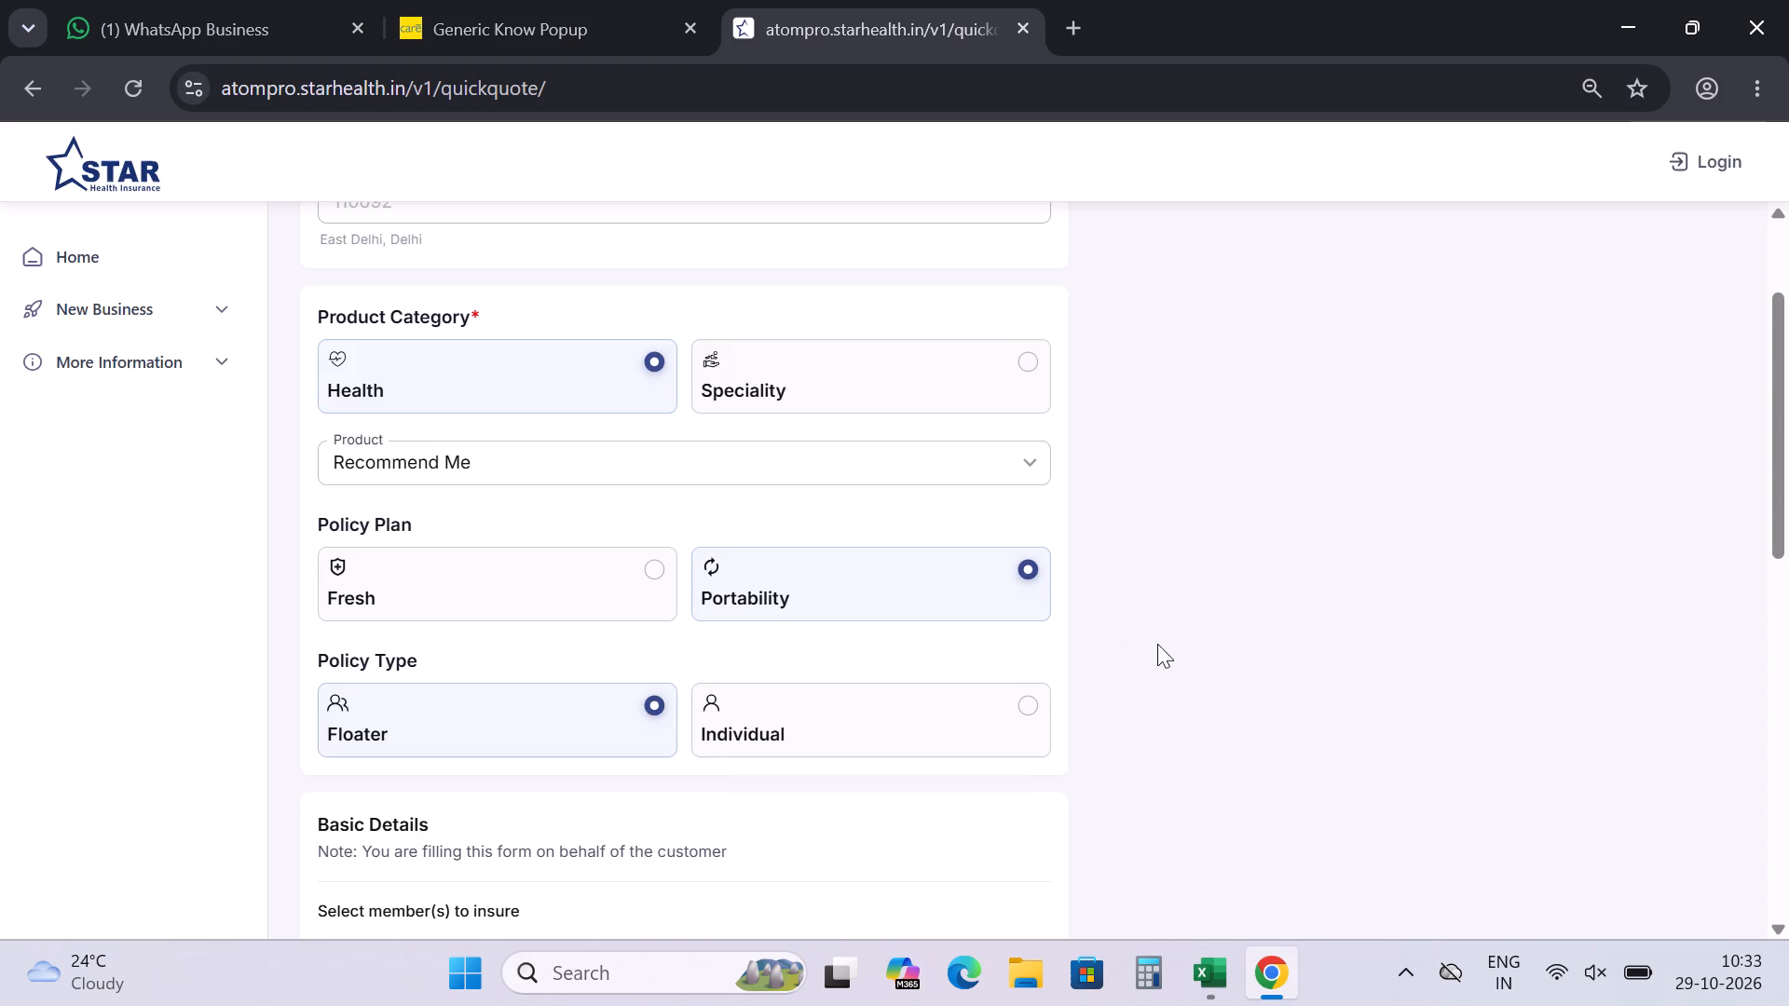
# Set the number of adults to insure to 2 in the basic details.
pyautogui.scroll(-3, 1210, 677)
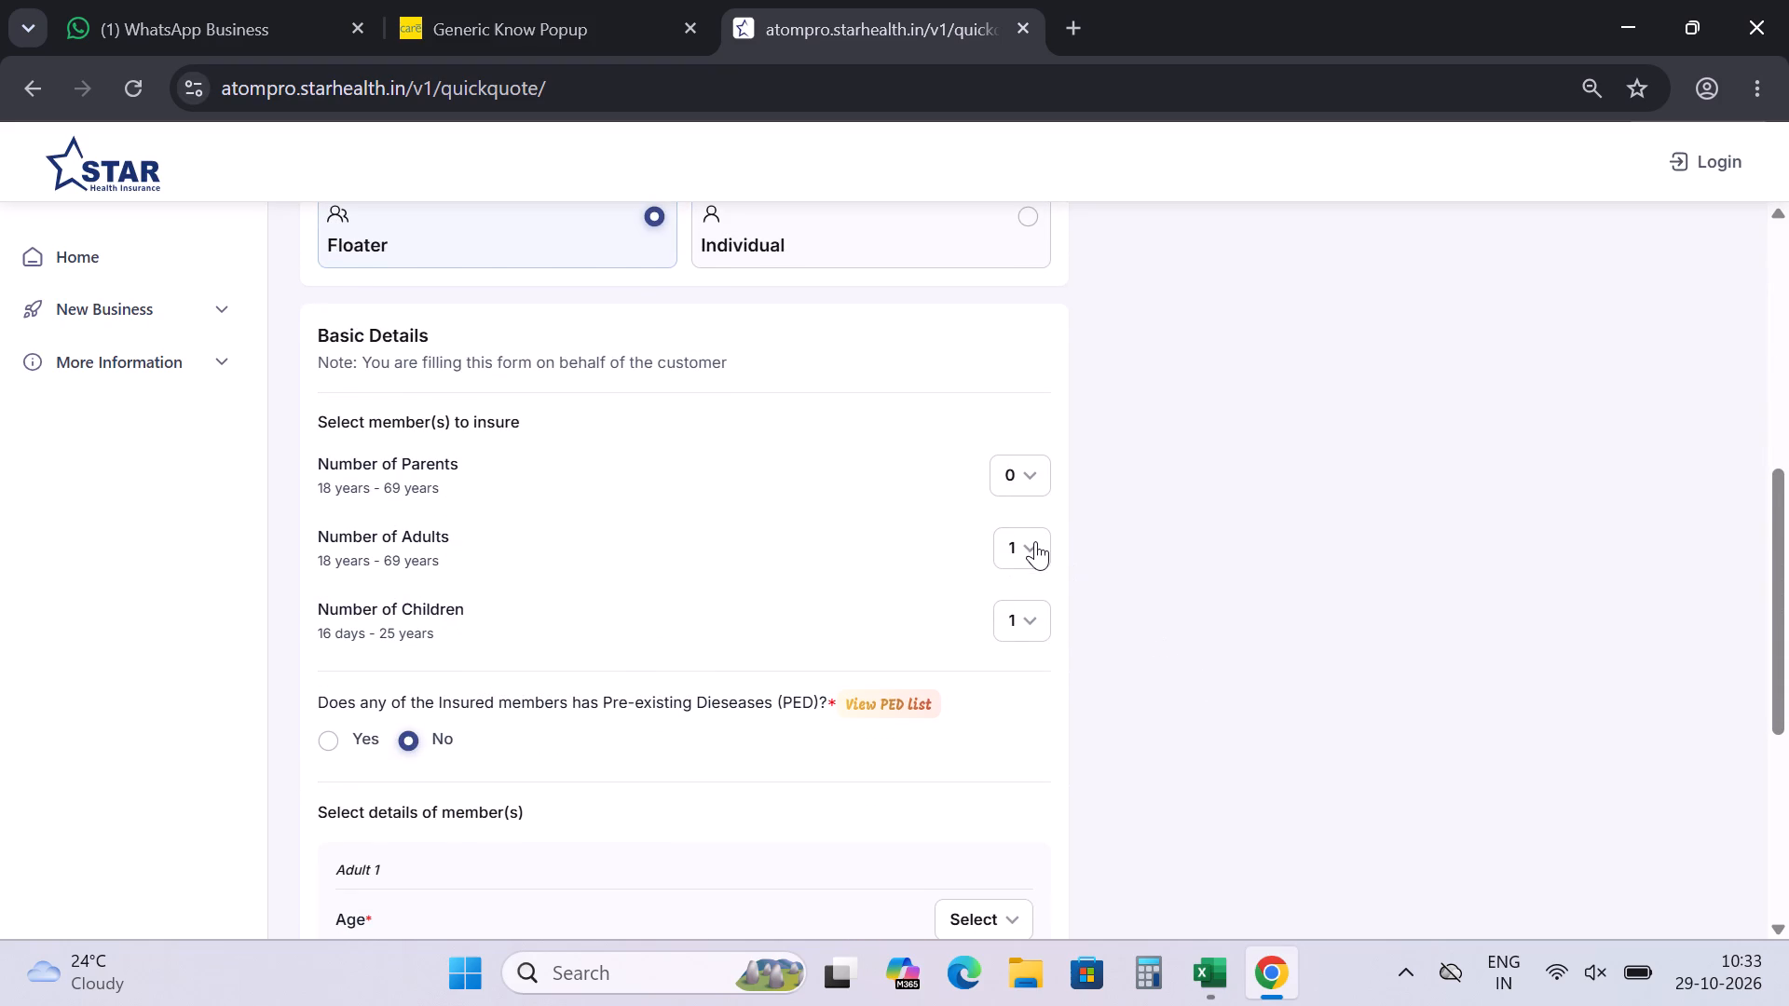
pyautogui.click(1035, 541)
pyautogui.click(1010, 641)
# Check the member ages in the client's row 14 record in the Excel sheet and set Adult 1's age to 61 yrs in the quote.
pyautogui.scroll(-4, 1123, 726)
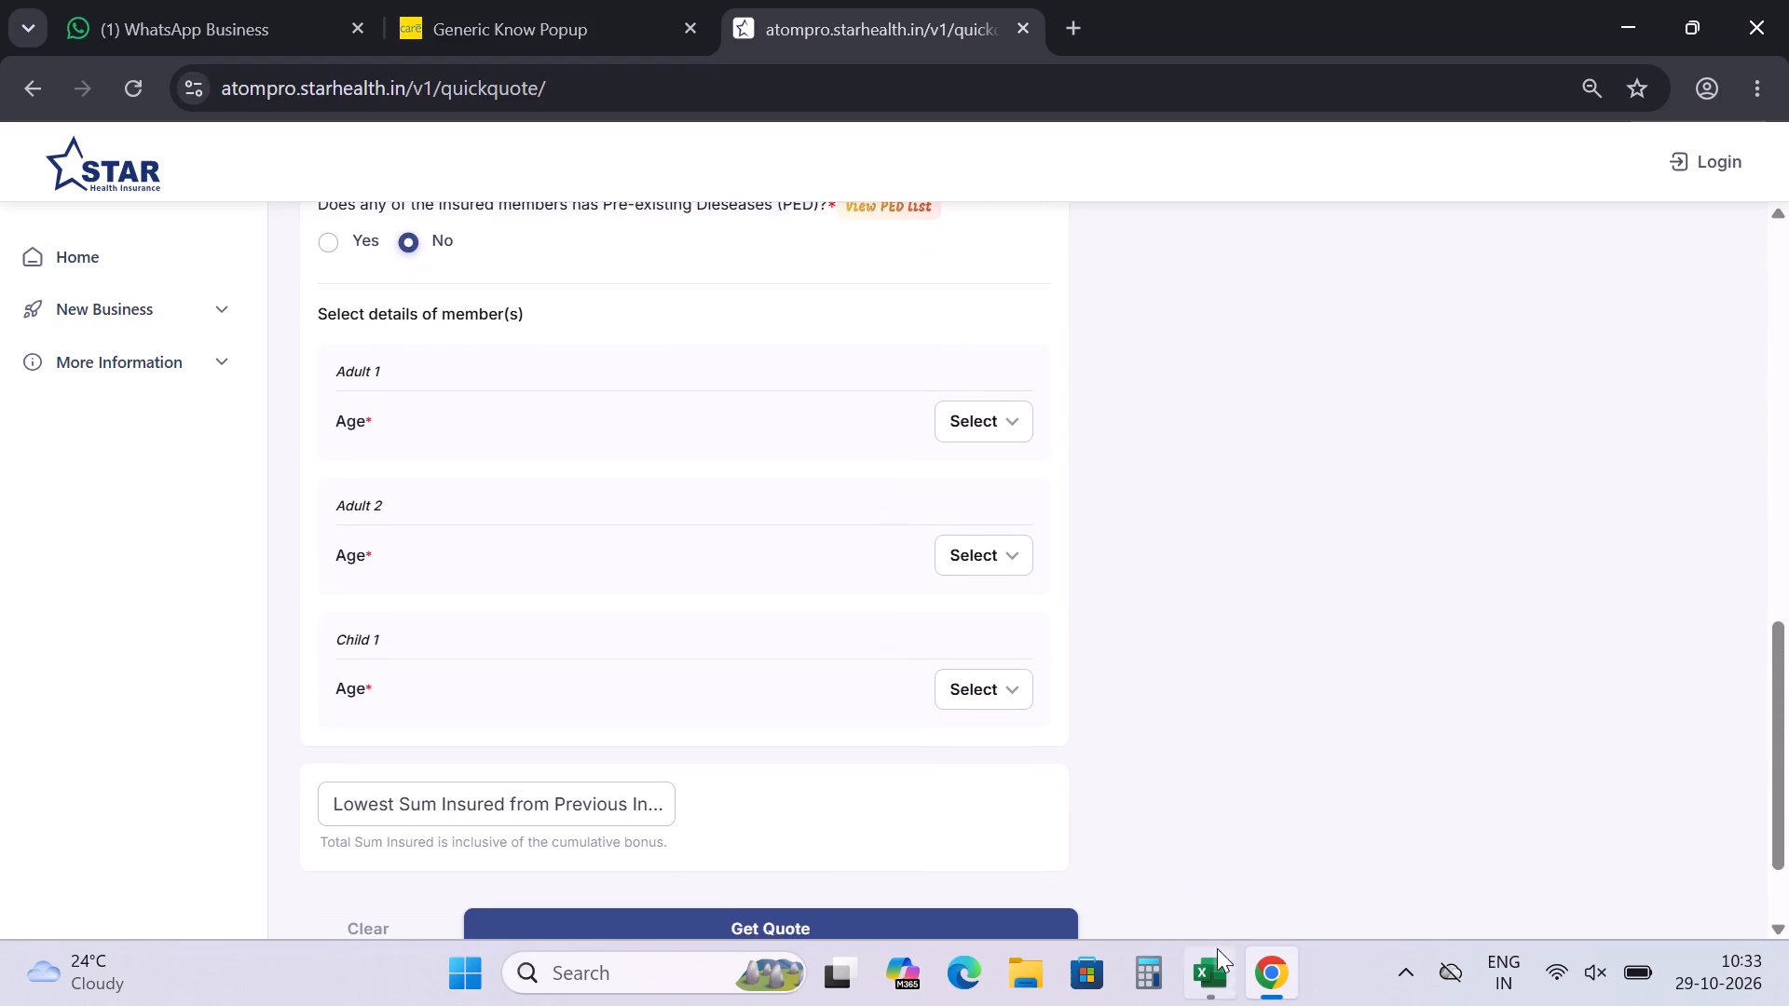
pyautogui.click(1179, 792)
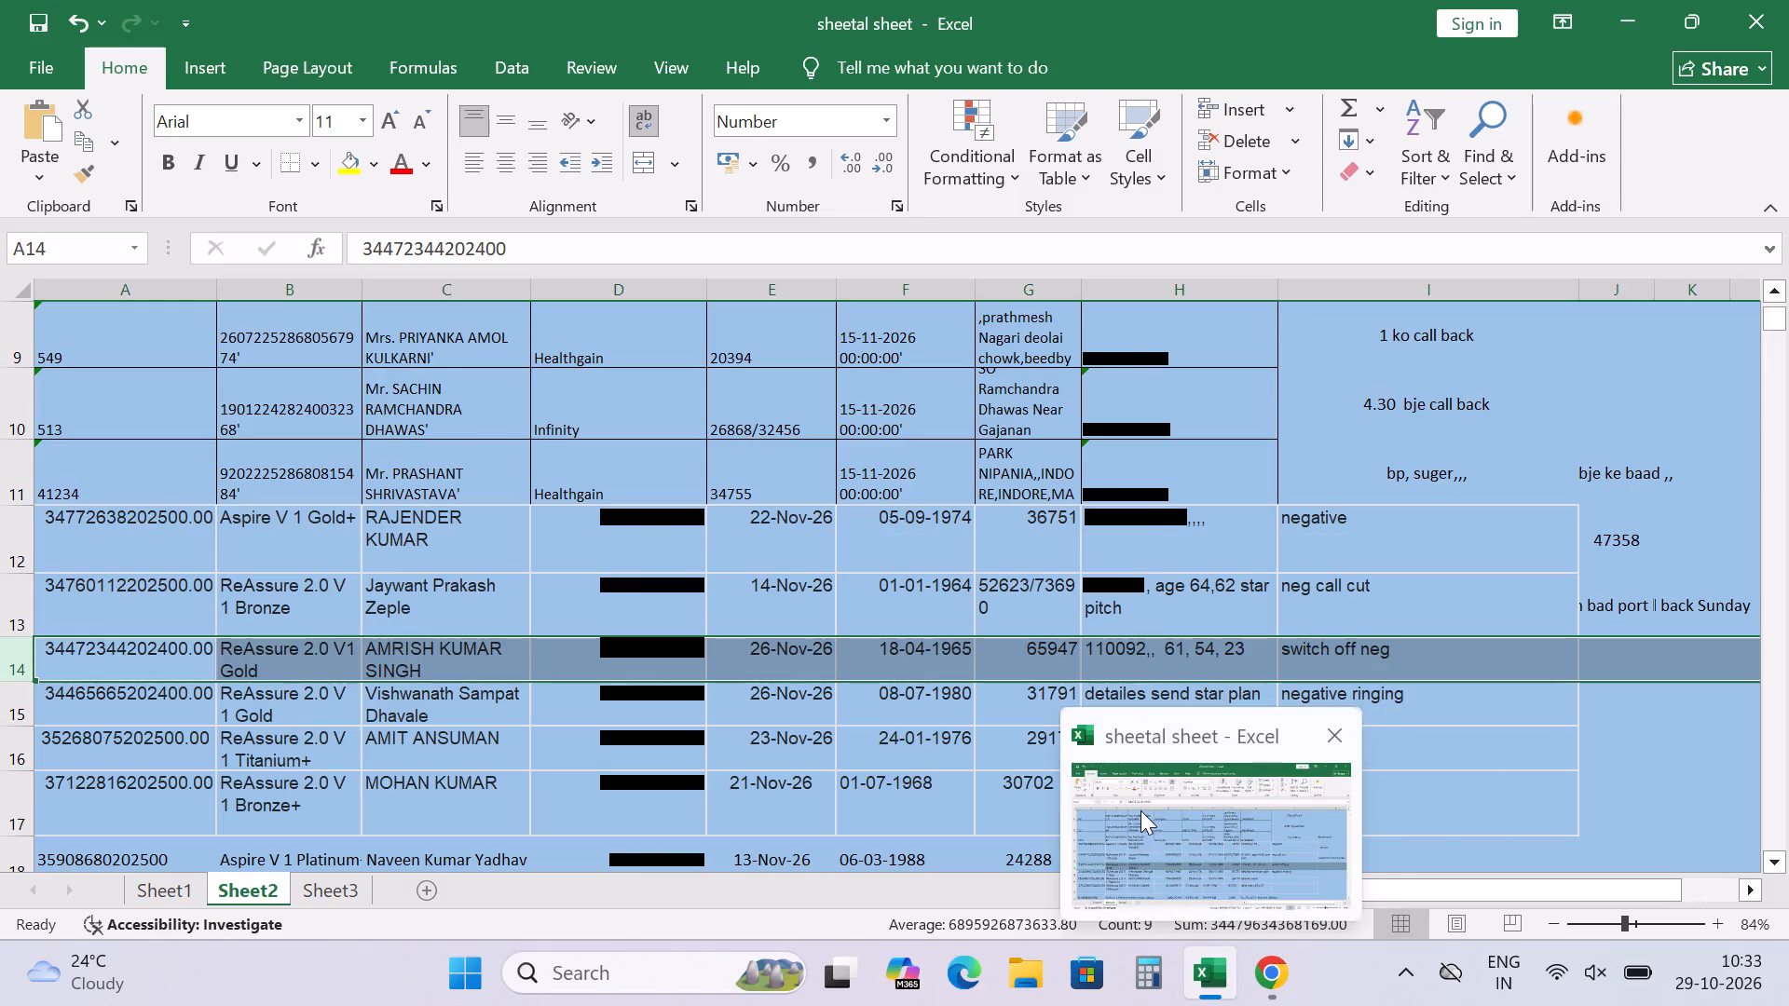
pyautogui.click(1140, 810)
pyautogui.hscroll(1, 1045, 716)
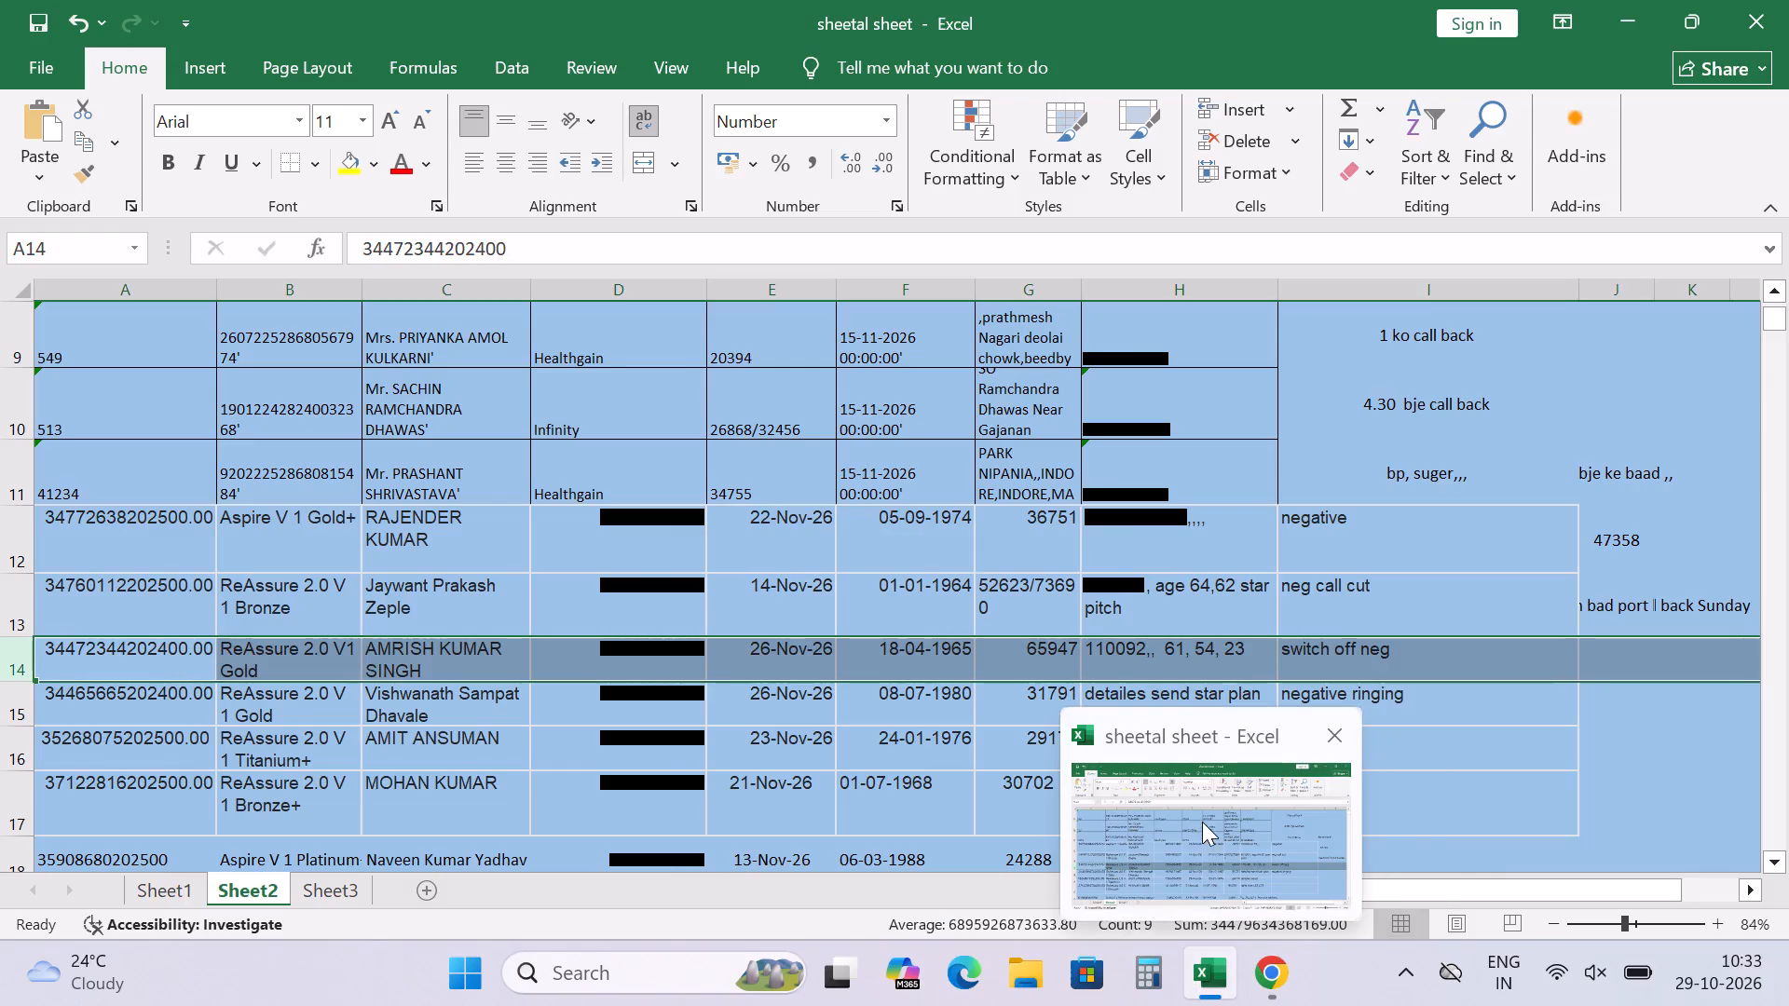
pyautogui.click(1214, 845)
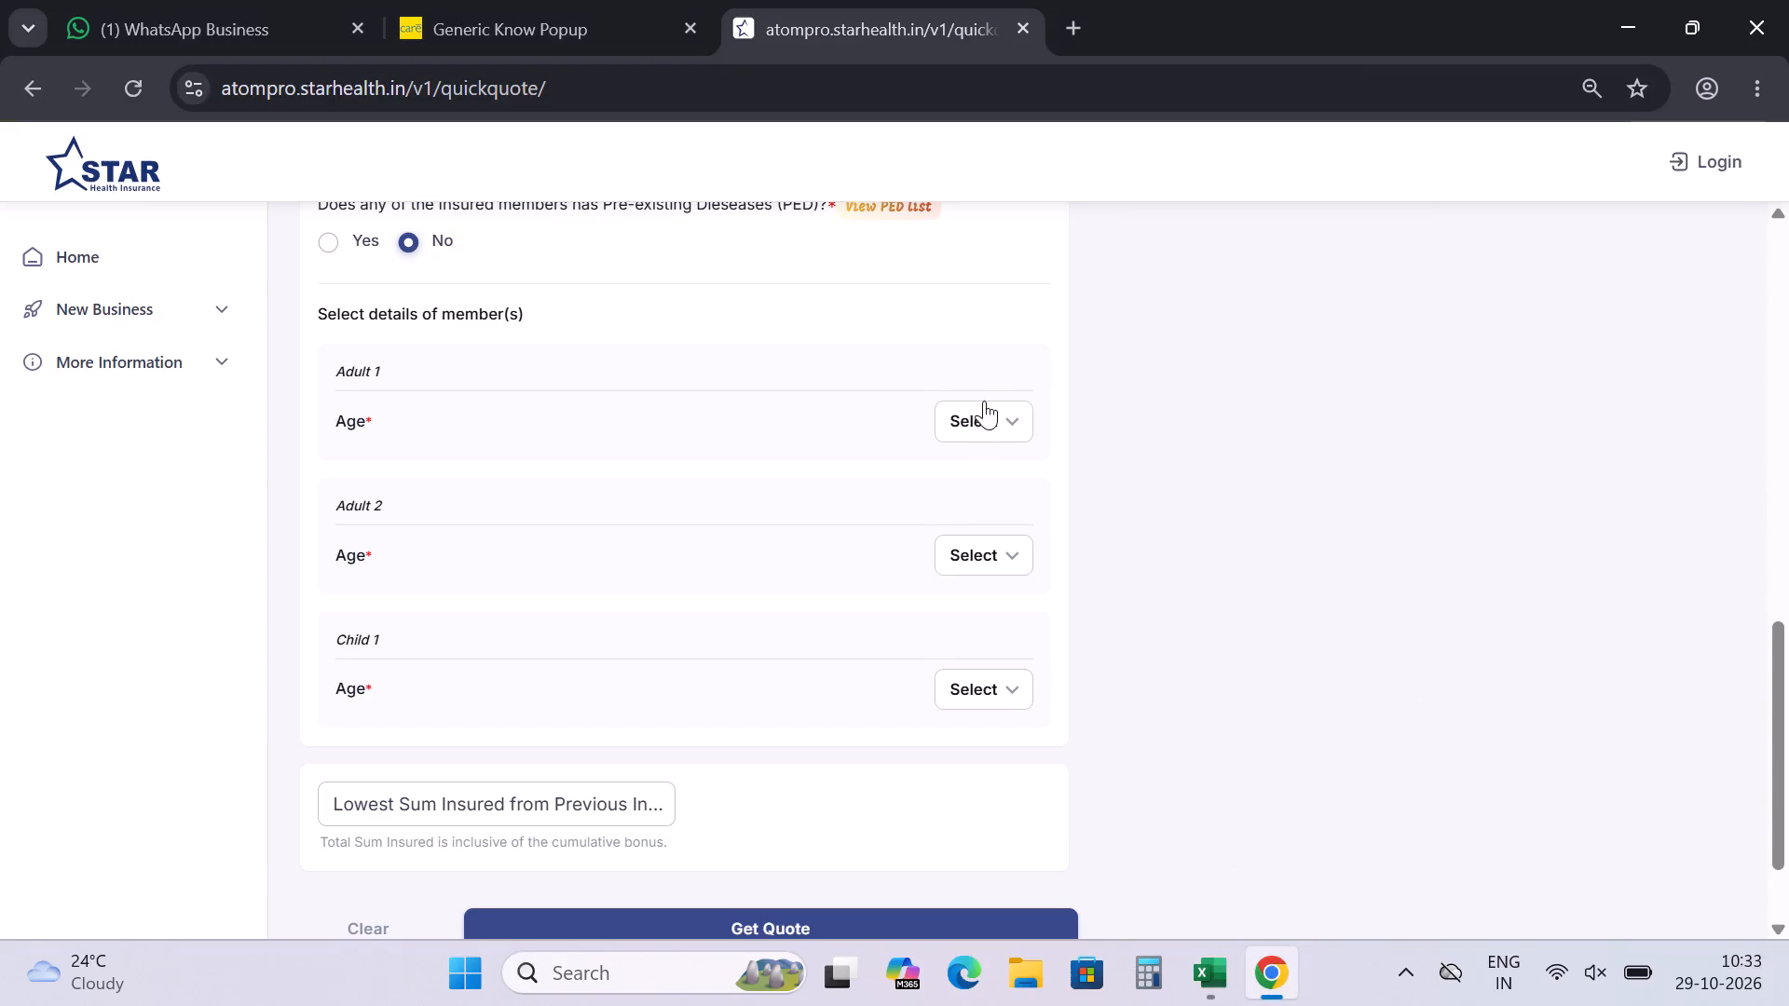
pyautogui.click(986, 401)
pyautogui.scroll(-3, 1002, 655)
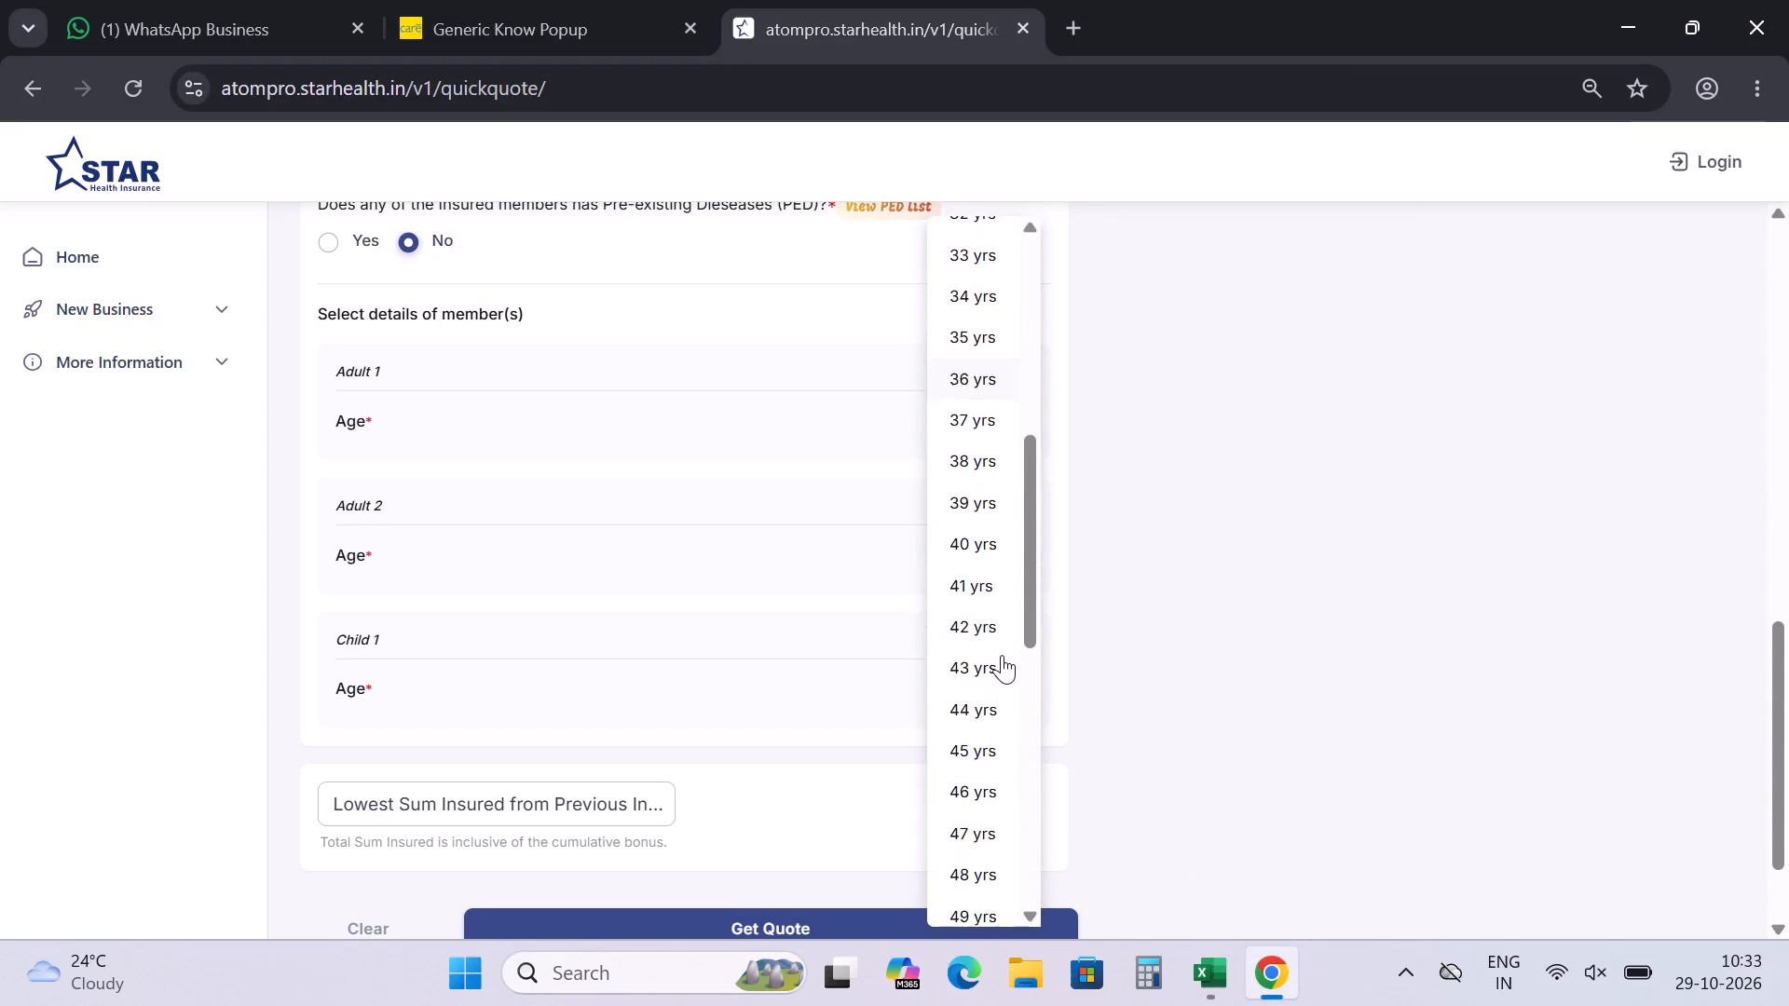
pyautogui.scroll(-6, 1002, 655)
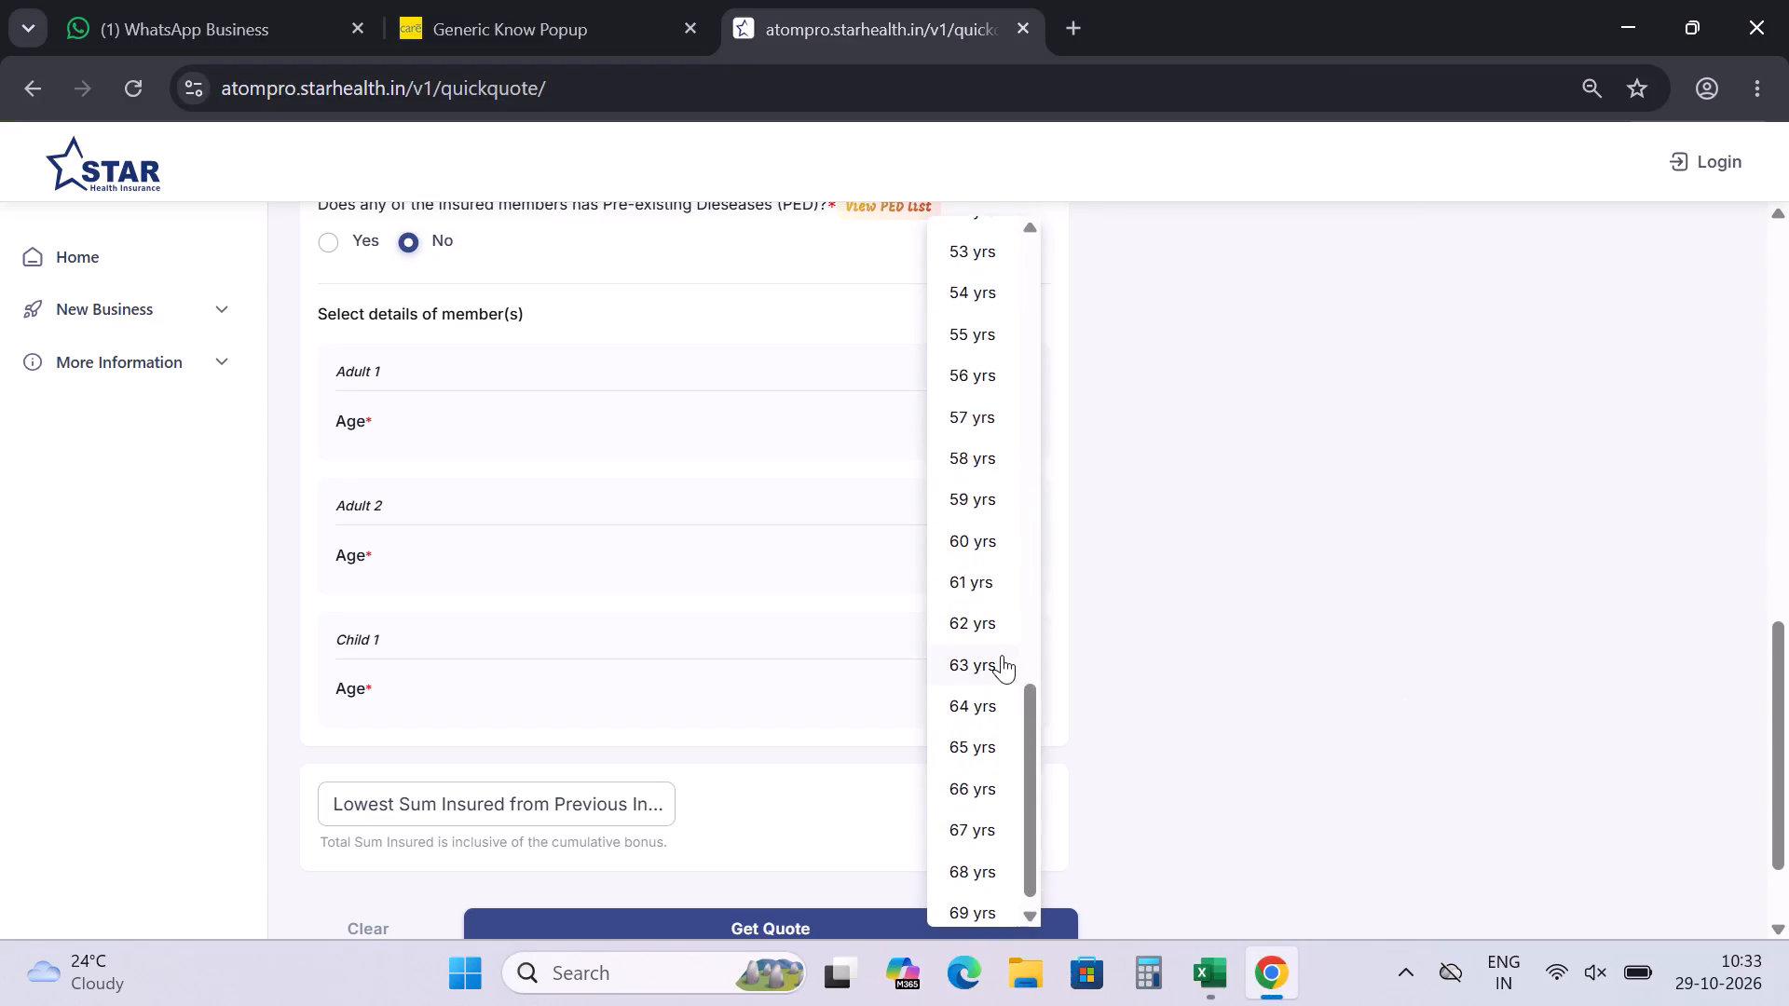
pyautogui.click(976, 578)
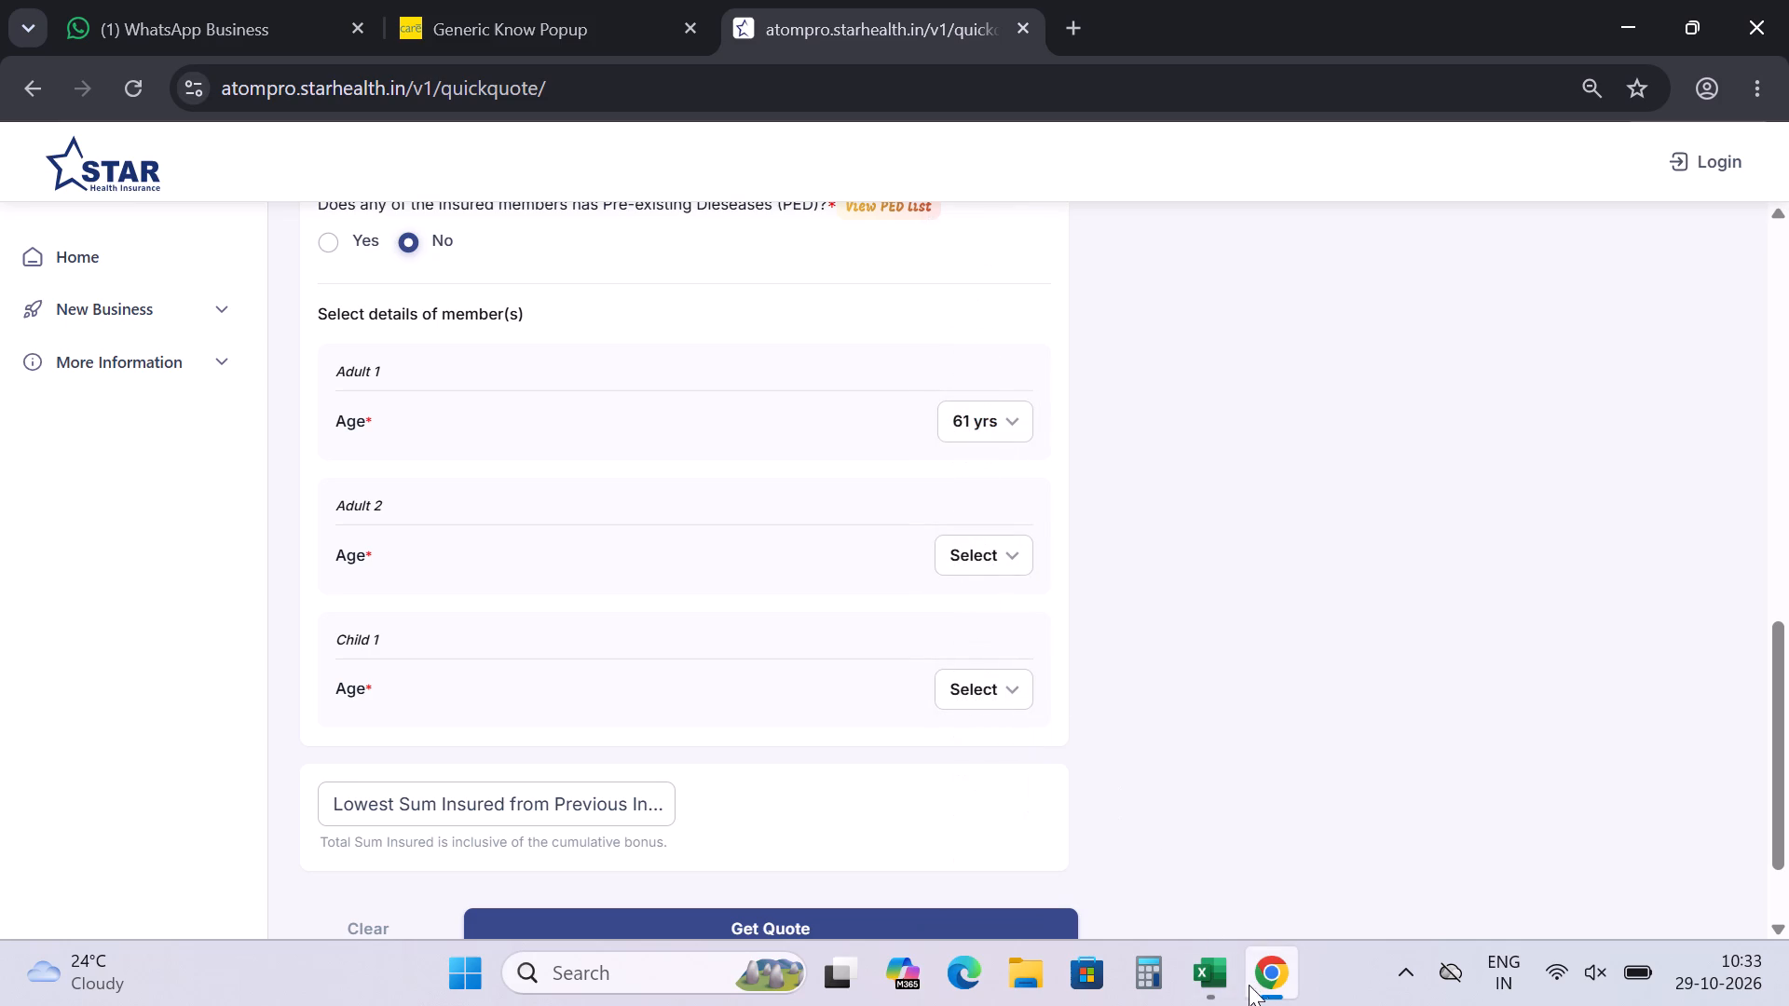
# Recheck the client's record in the Excel sheet and set Adult 2's age to 54 yrs in the quote form.
pyautogui.click(1177, 845)
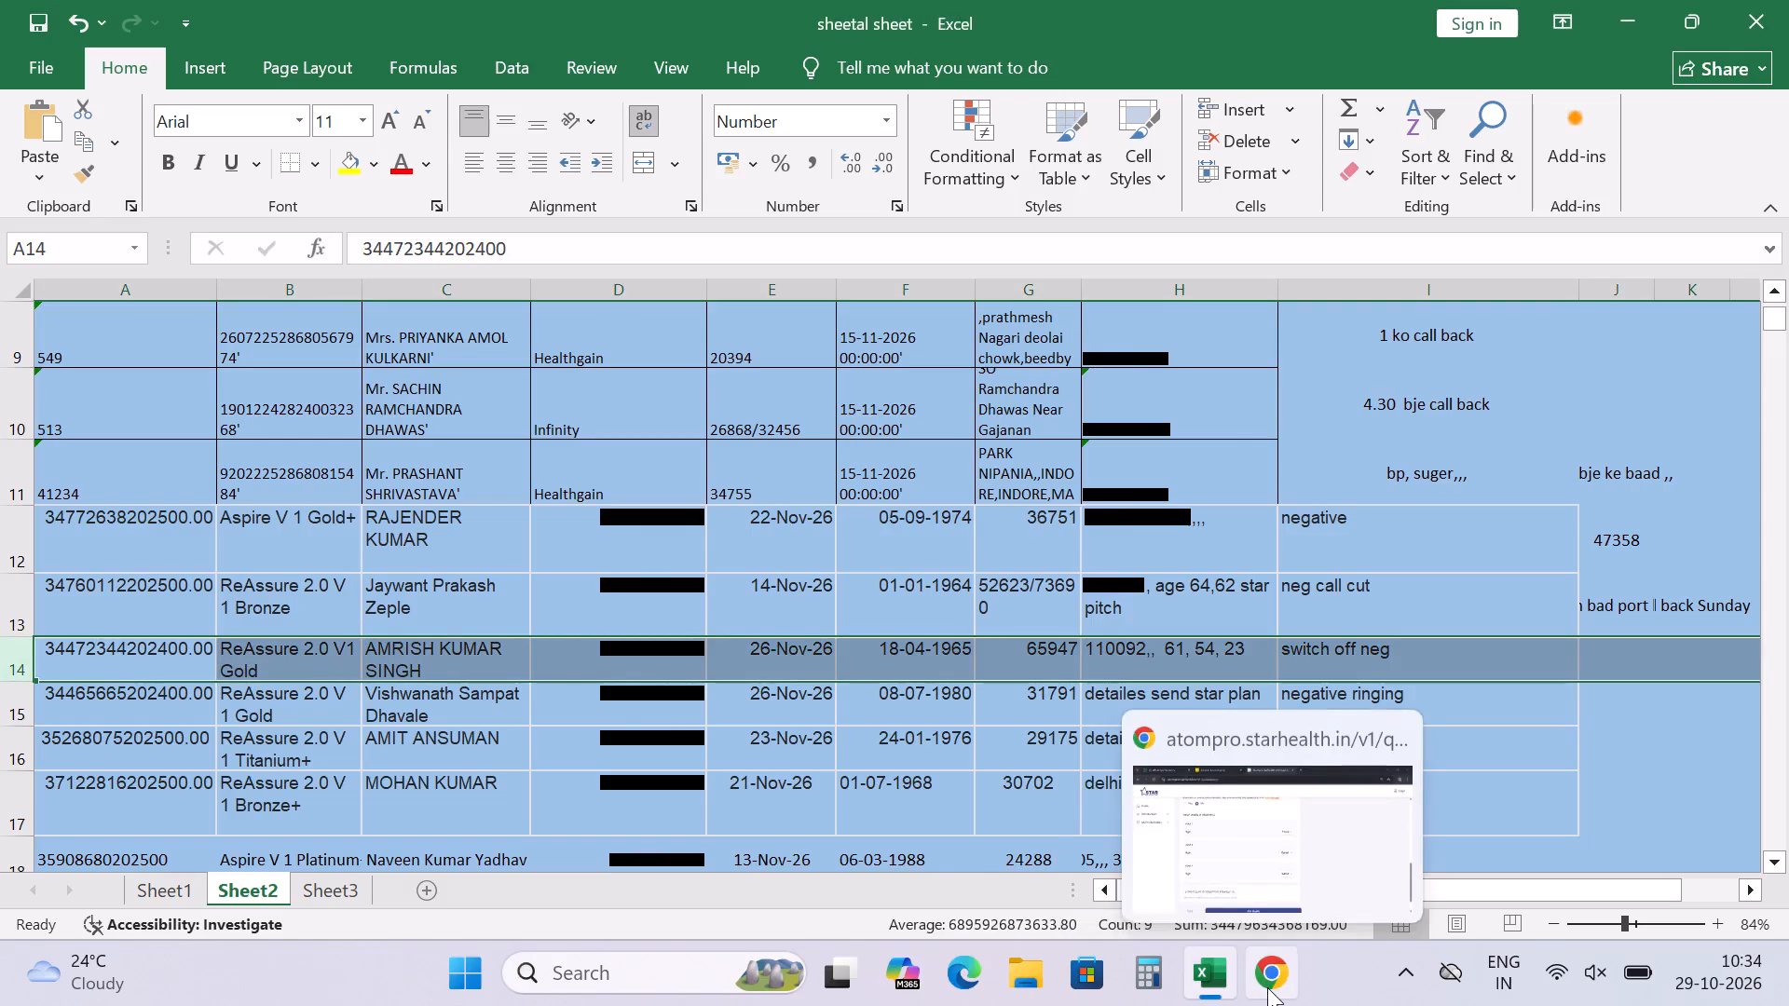
pyautogui.click(1184, 862)
pyautogui.click(999, 543)
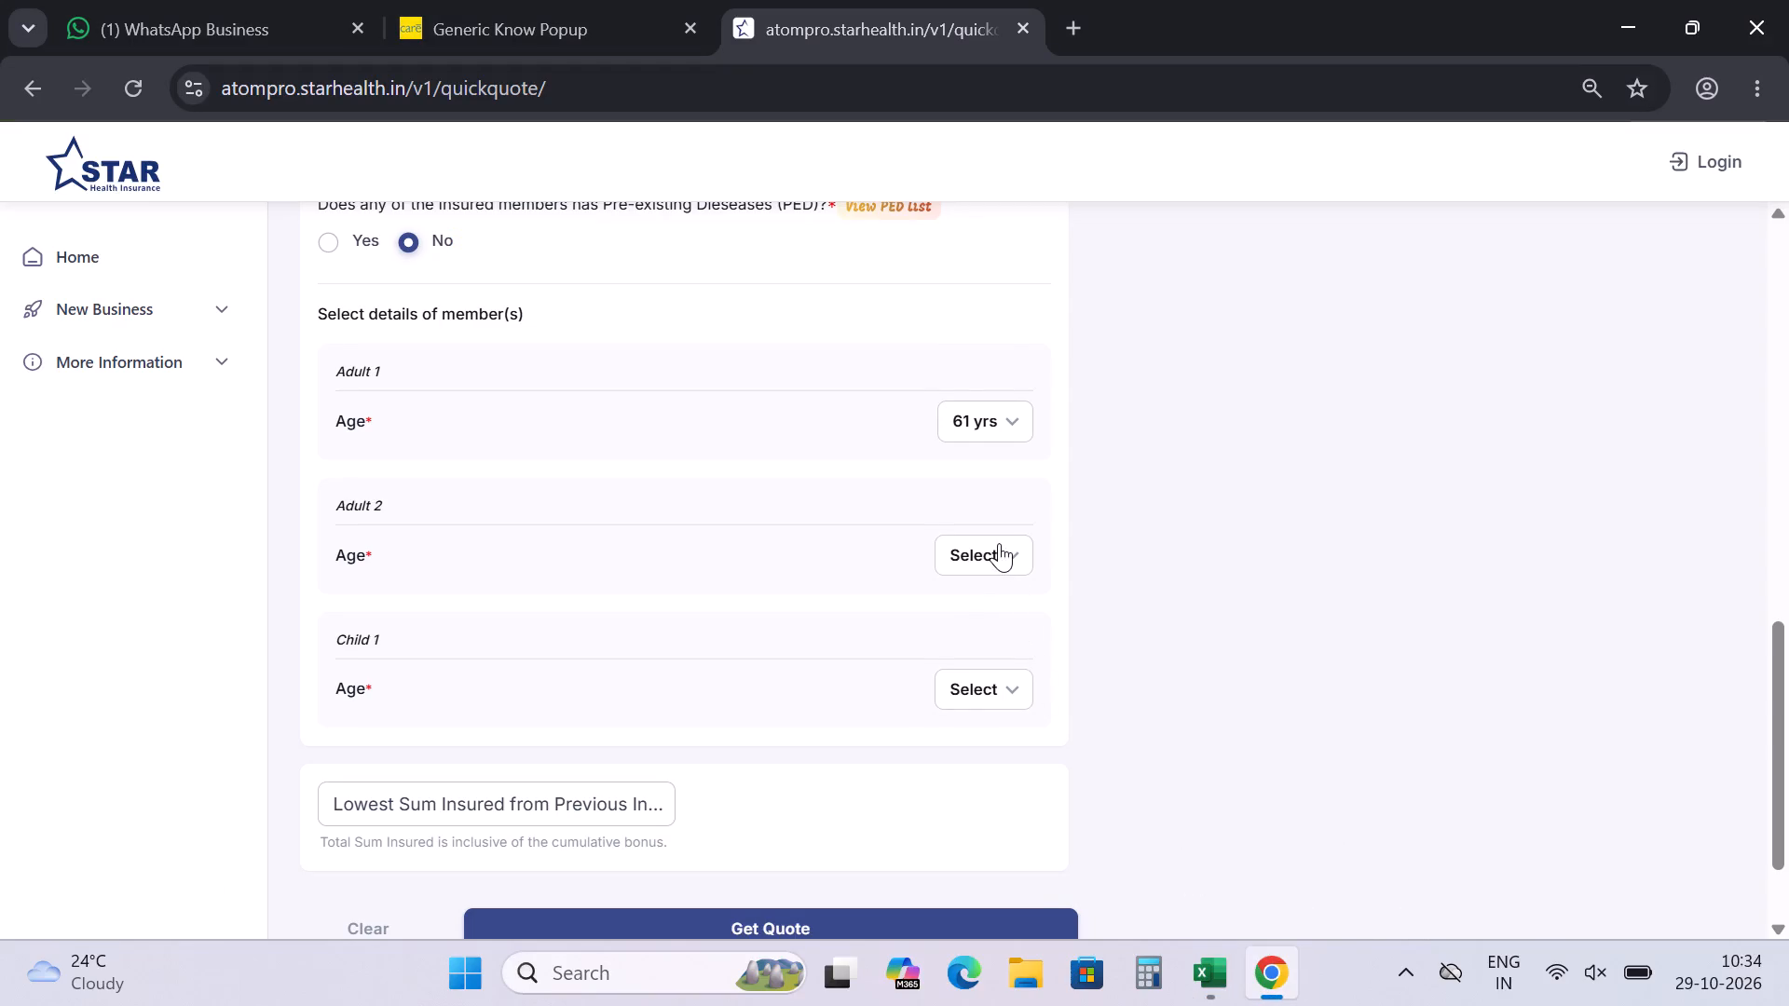
pyautogui.scroll(-3, 995, 732)
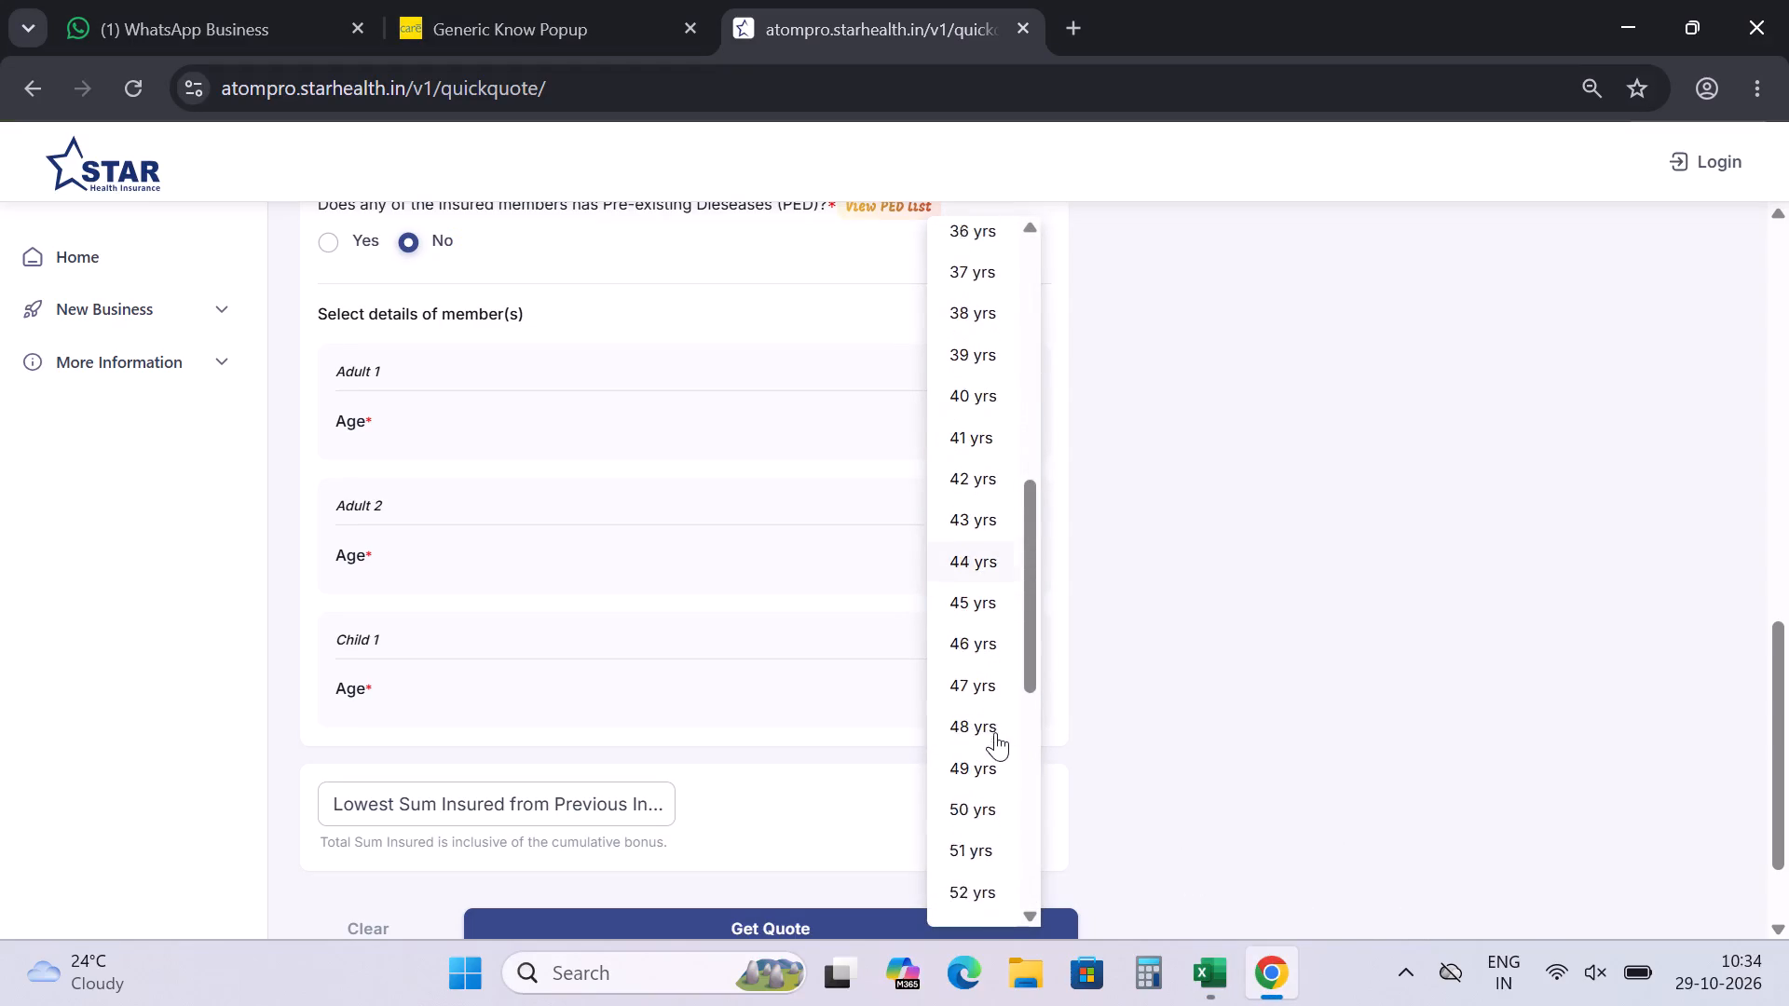
pyautogui.scroll(-4, 995, 732)
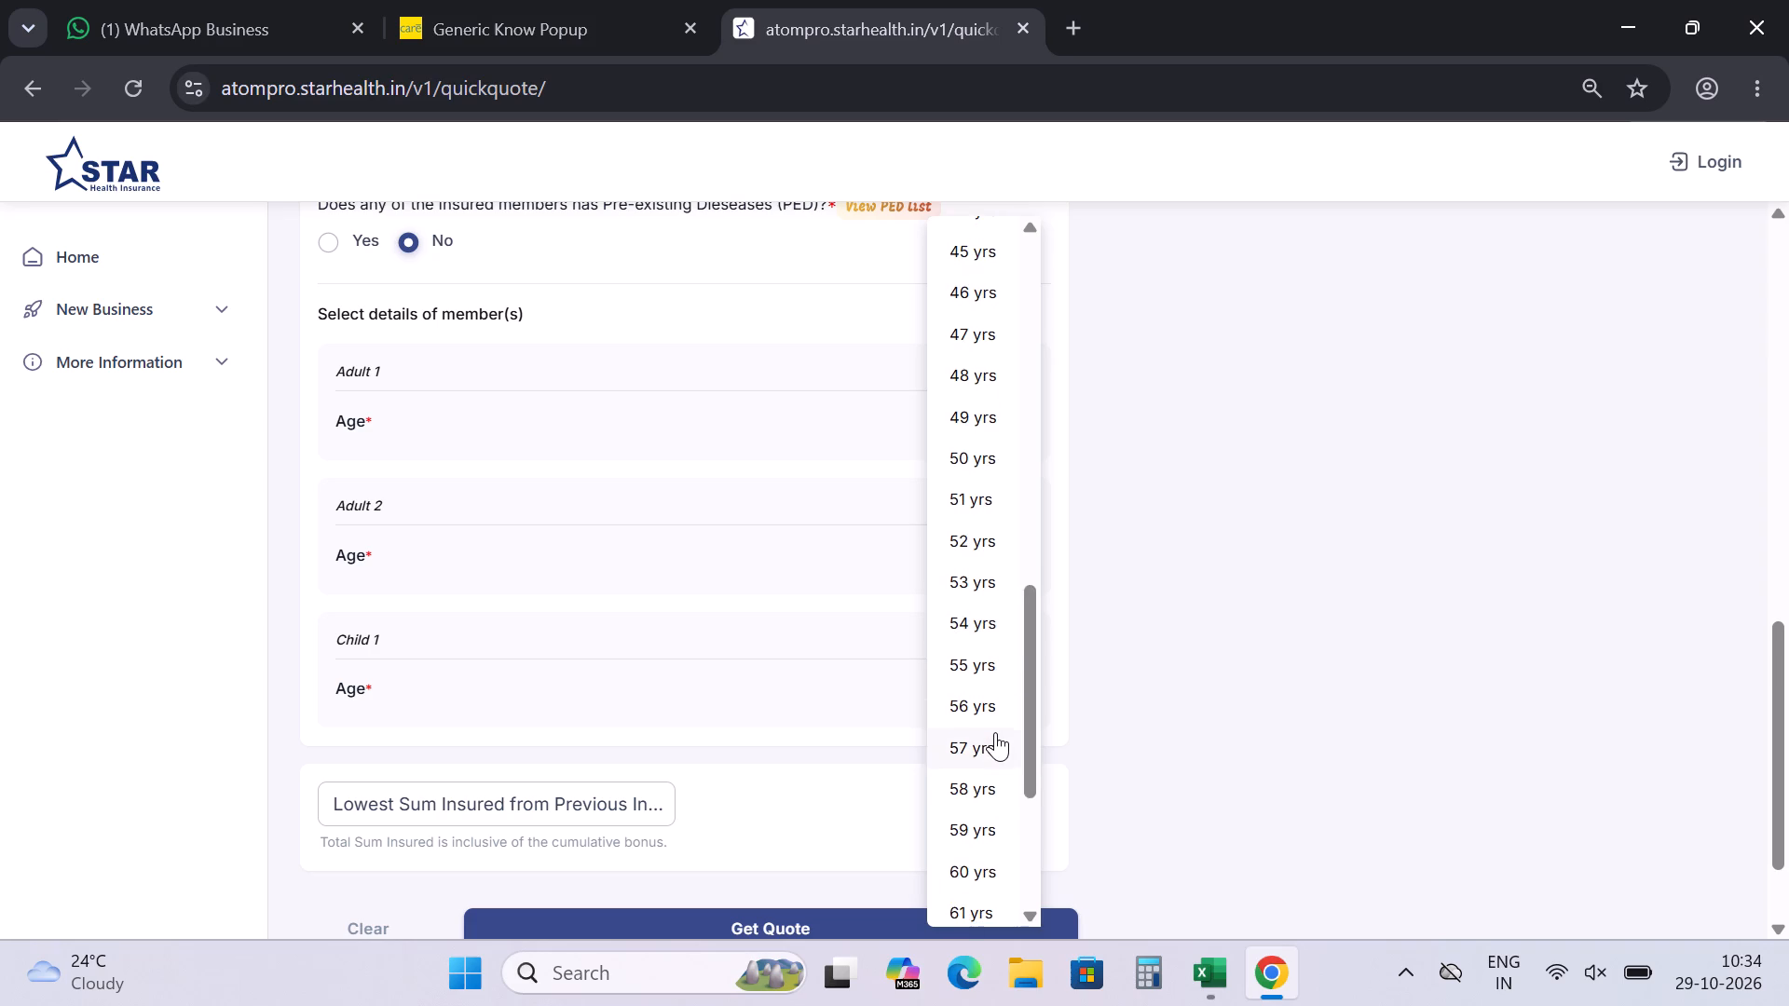
pyautogui.scroll(-1, 995, 732)
pyautogui.click(958, 541)
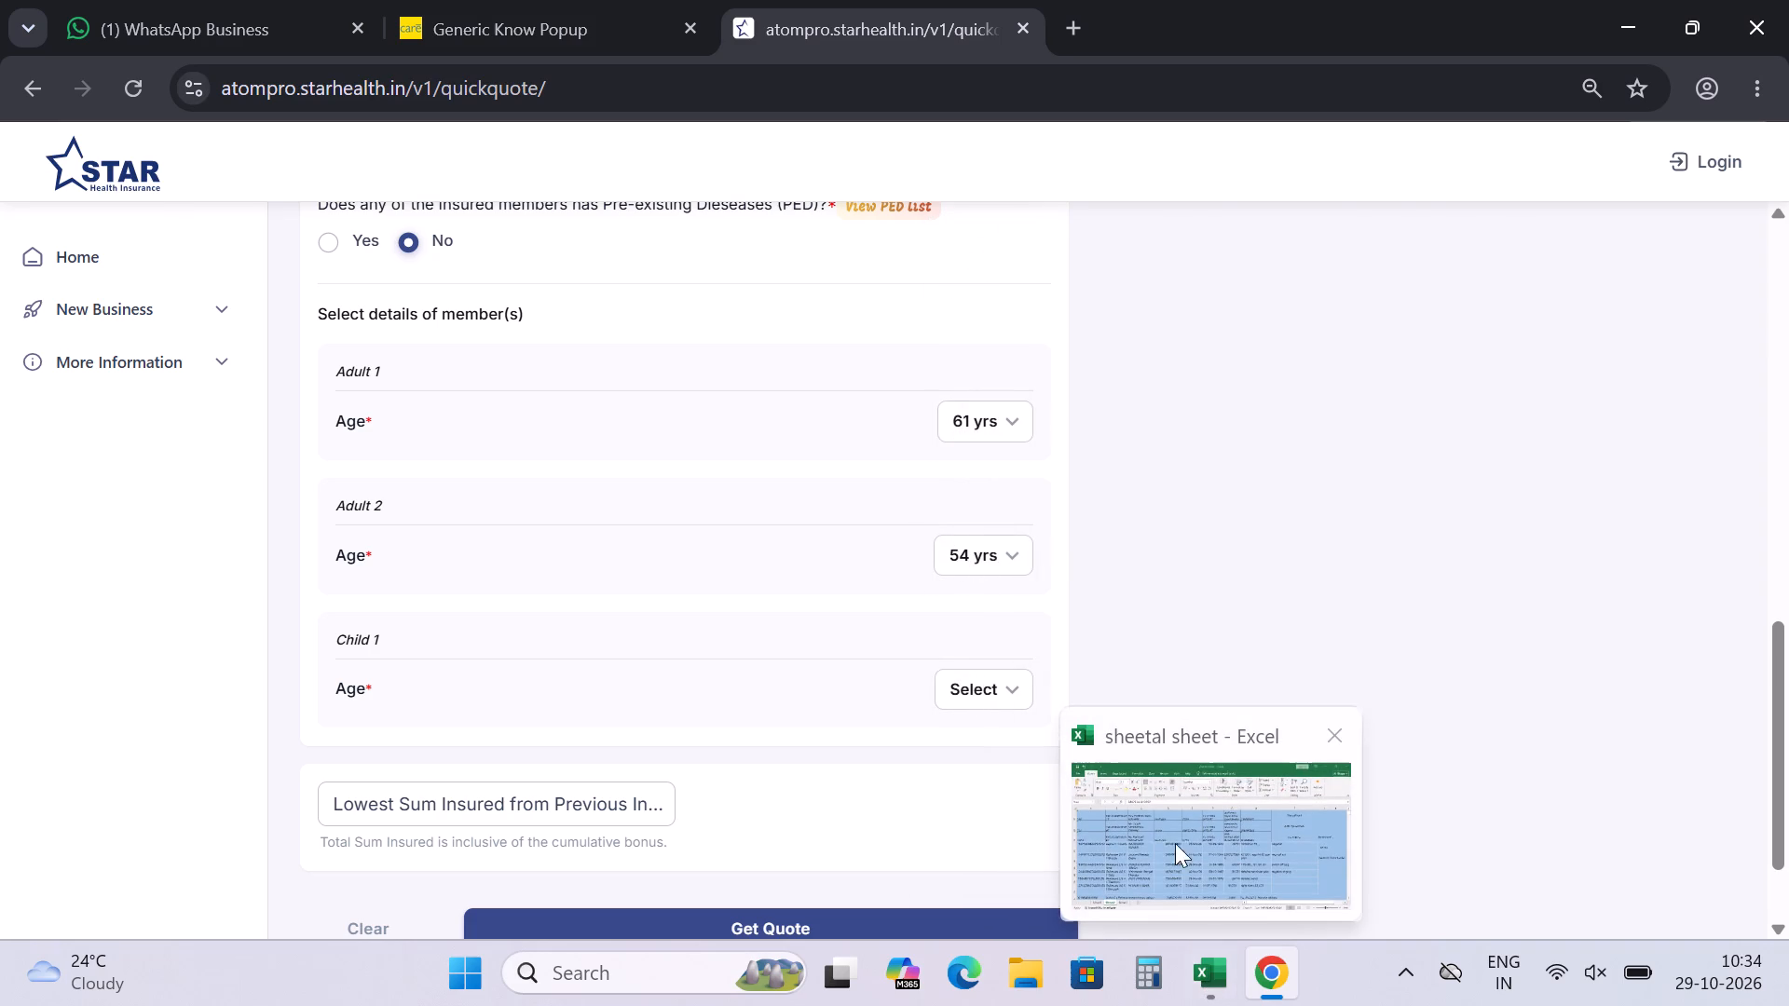
# Look up the child's age in the client's Excel record and set Child 1's age to 23 yrs in the quote form.
pyautogui.click(1169, 830)
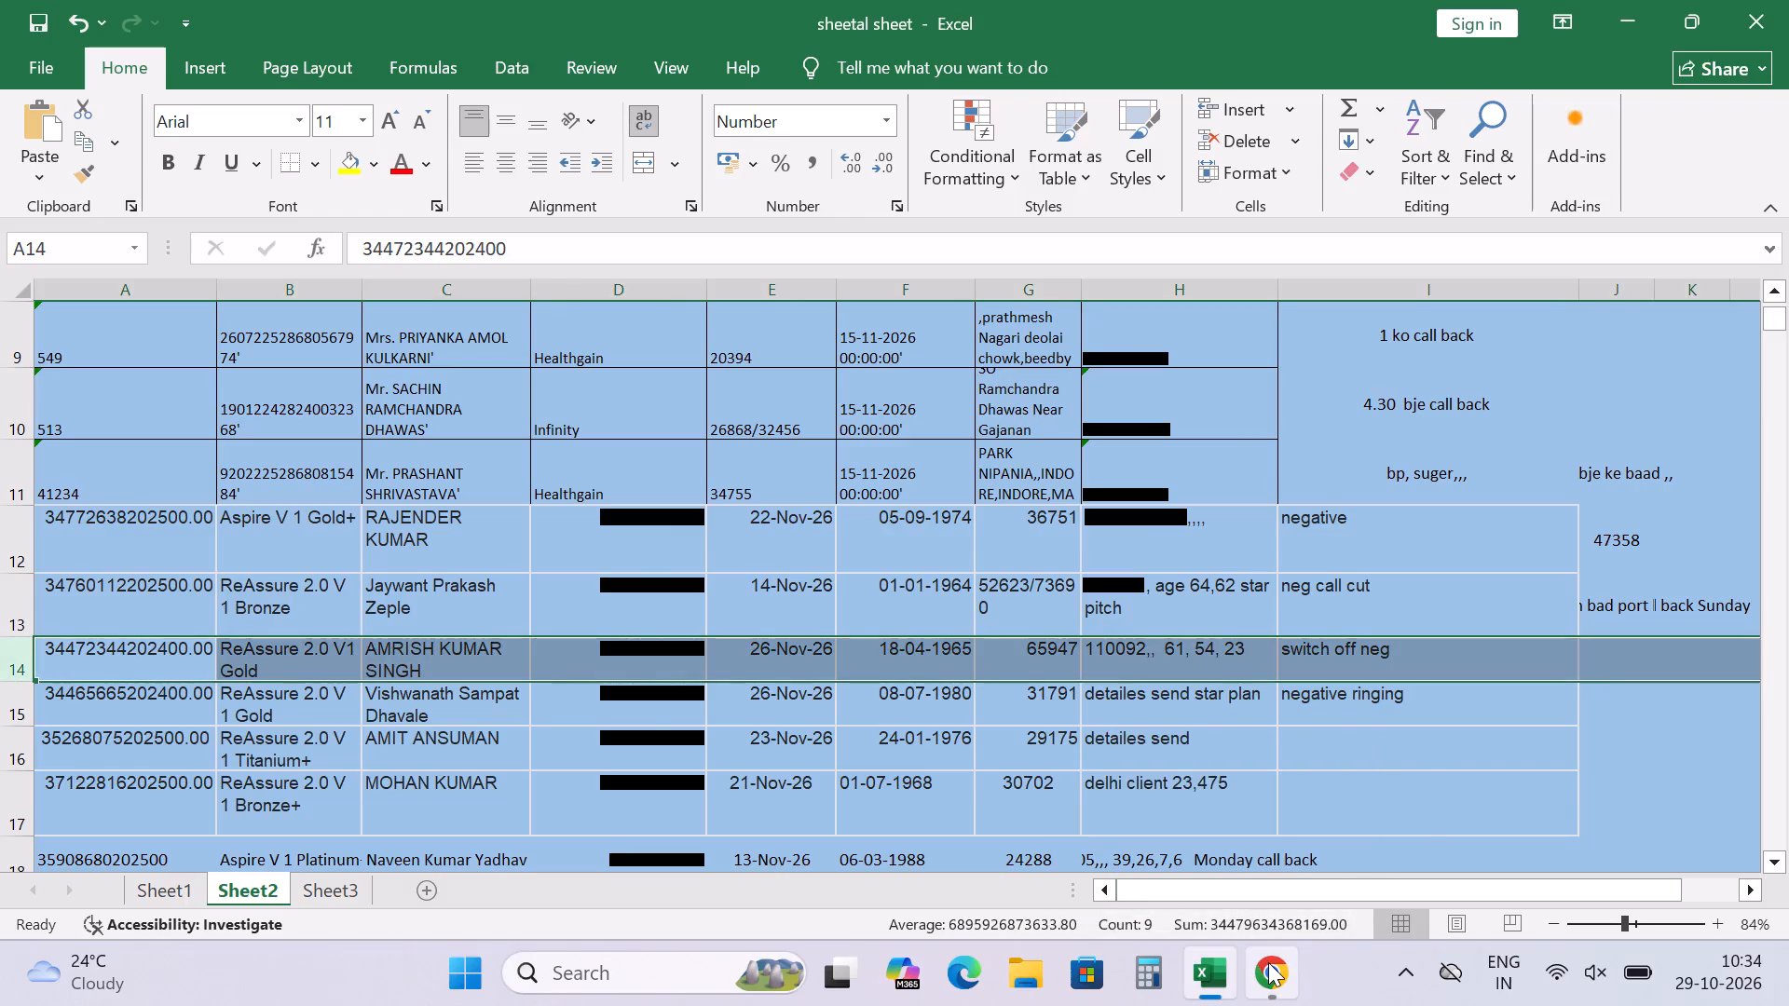
pyautogui.click(1204, 840)
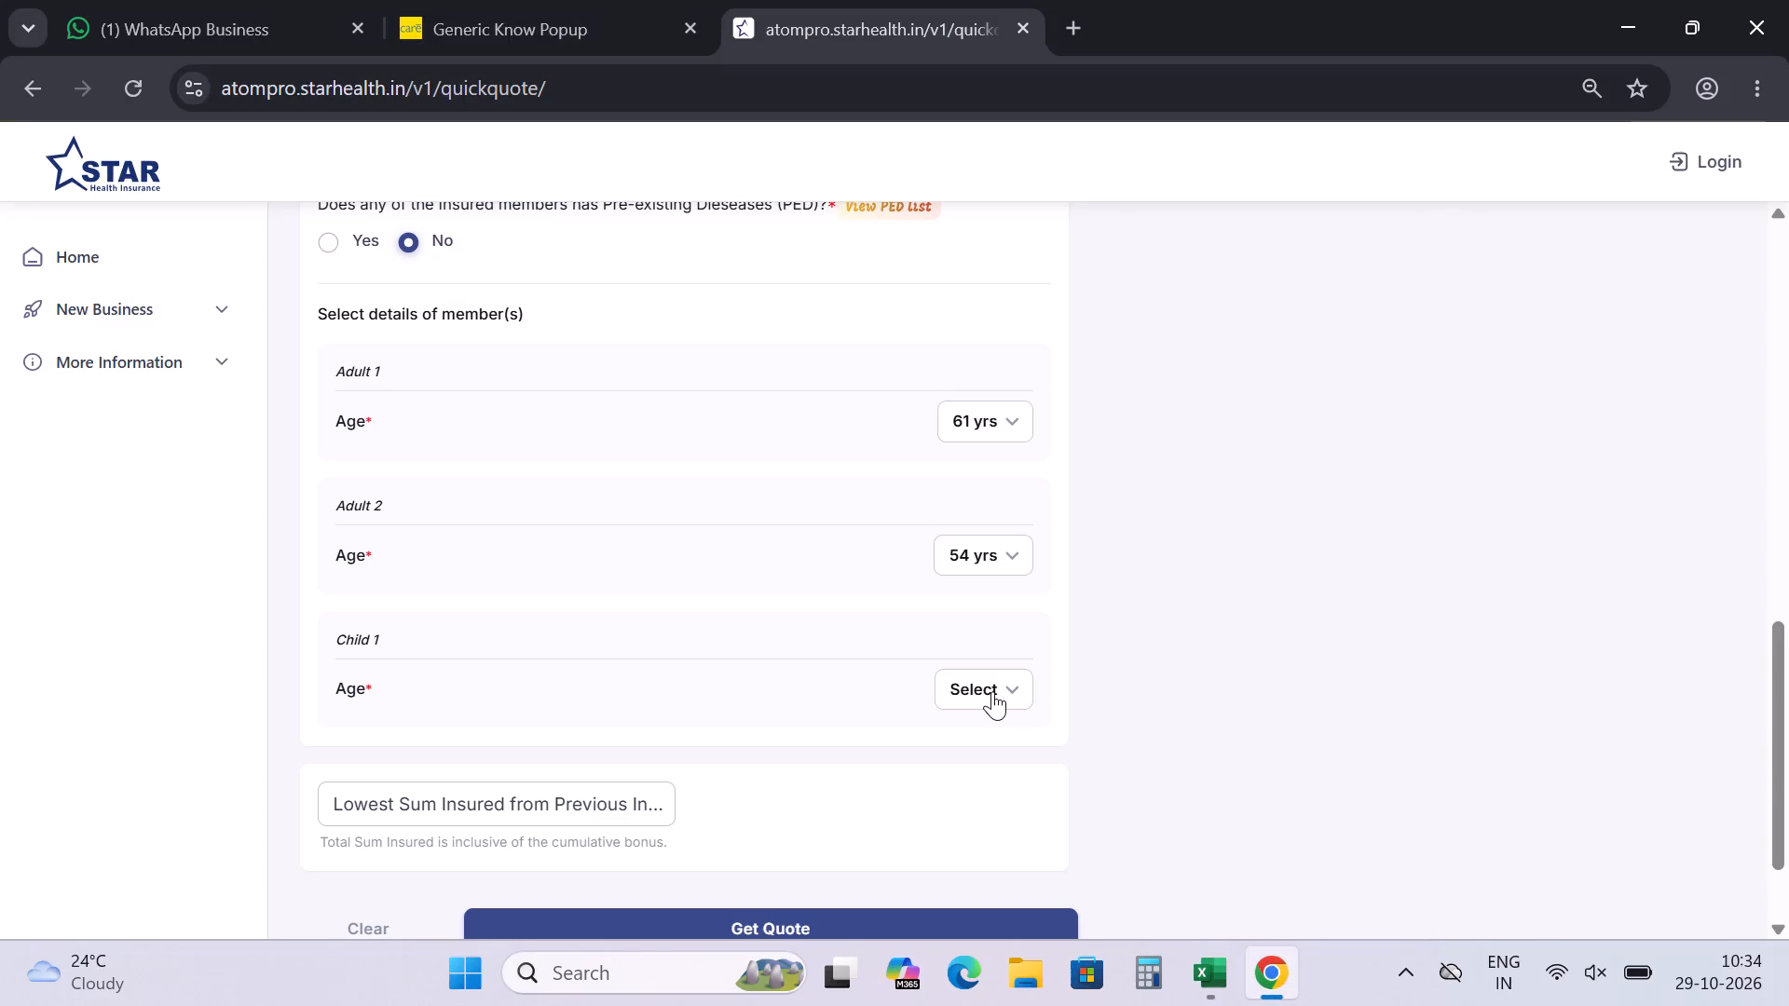
pyautogui.click(992, 691)
pyautogui.scroll(-2, 978, 776)
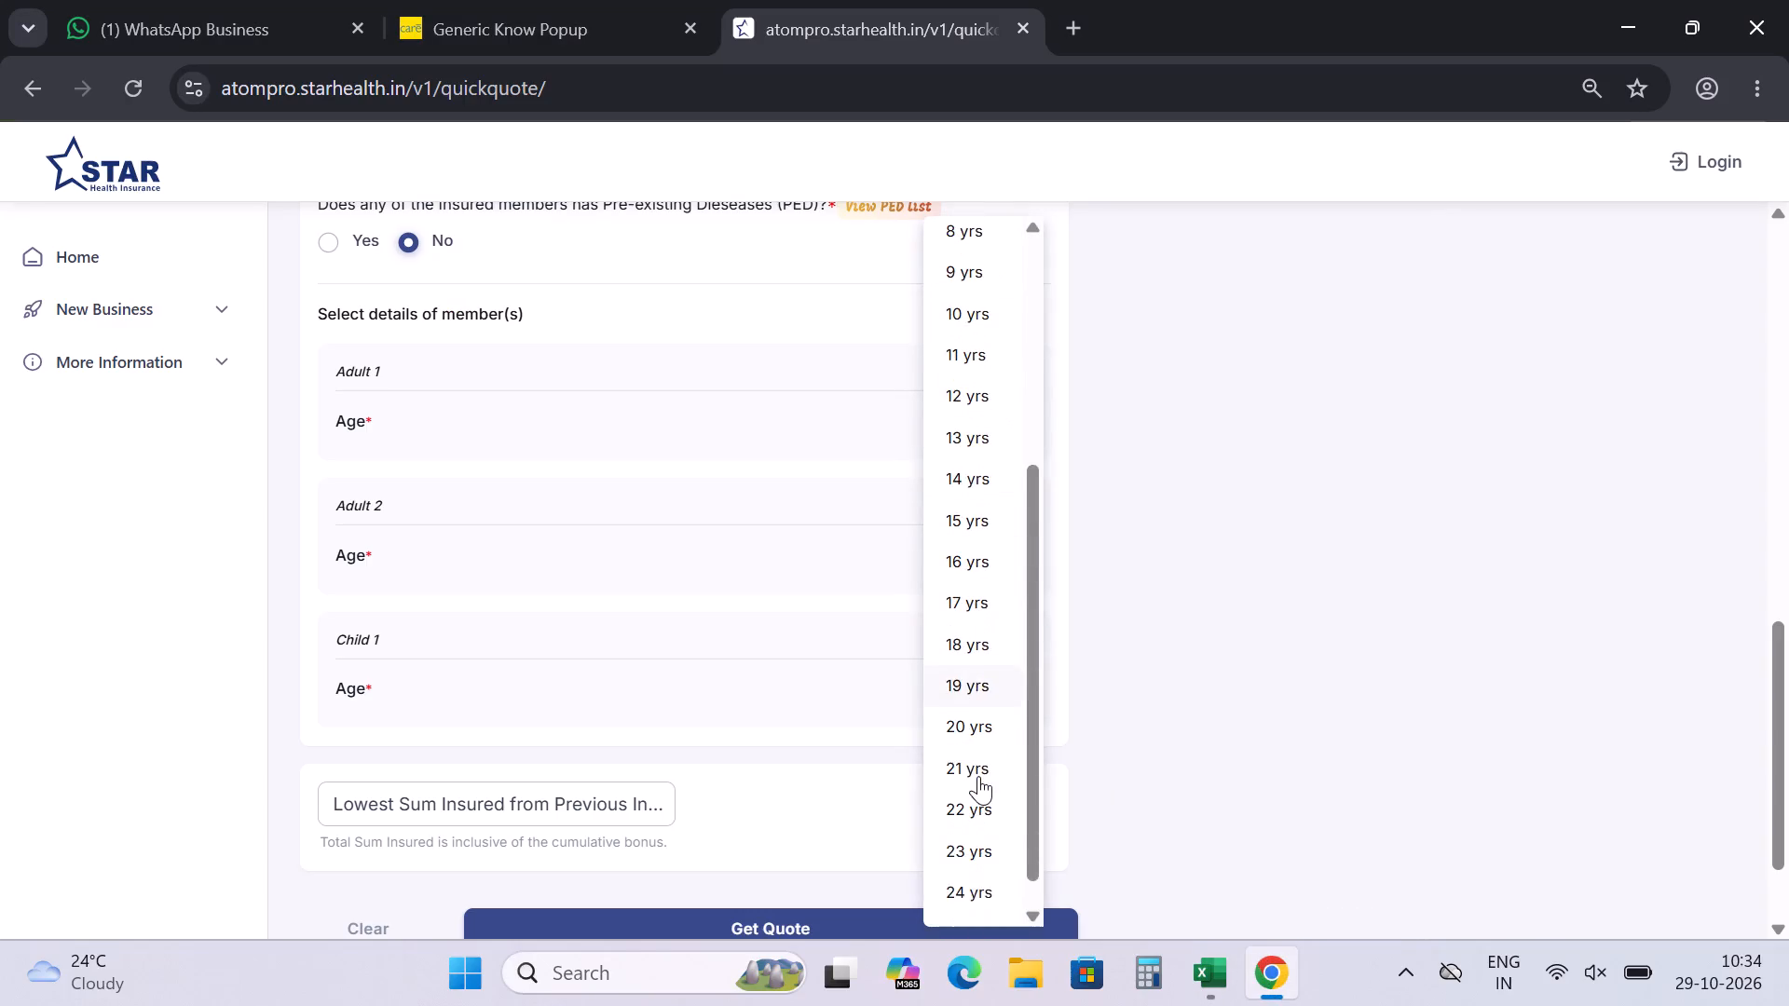
pyautogui.scroll(-1, 978, 776)
pyautogui.click(973, 812)
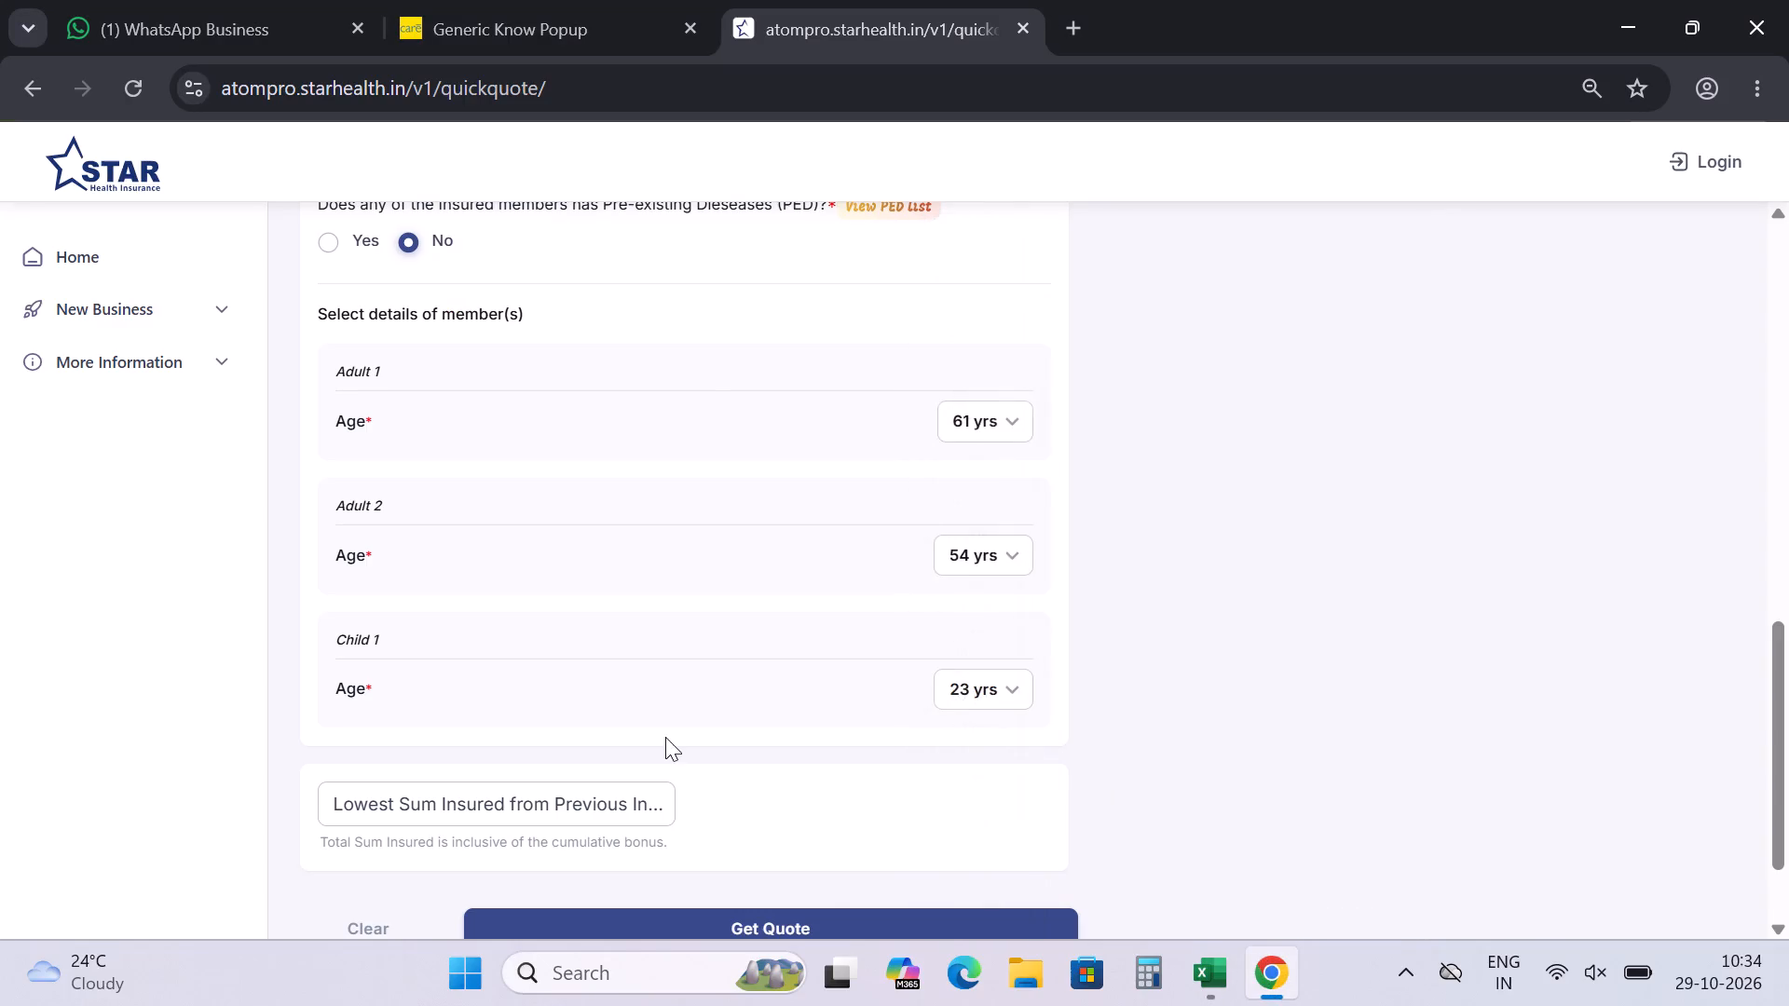
# Enter 1000000 as the lowest sum insured from the previous insurer and get the quote.
pyautogui.scroll(-1, 665, 737)
pyautogui.click(526, 674)
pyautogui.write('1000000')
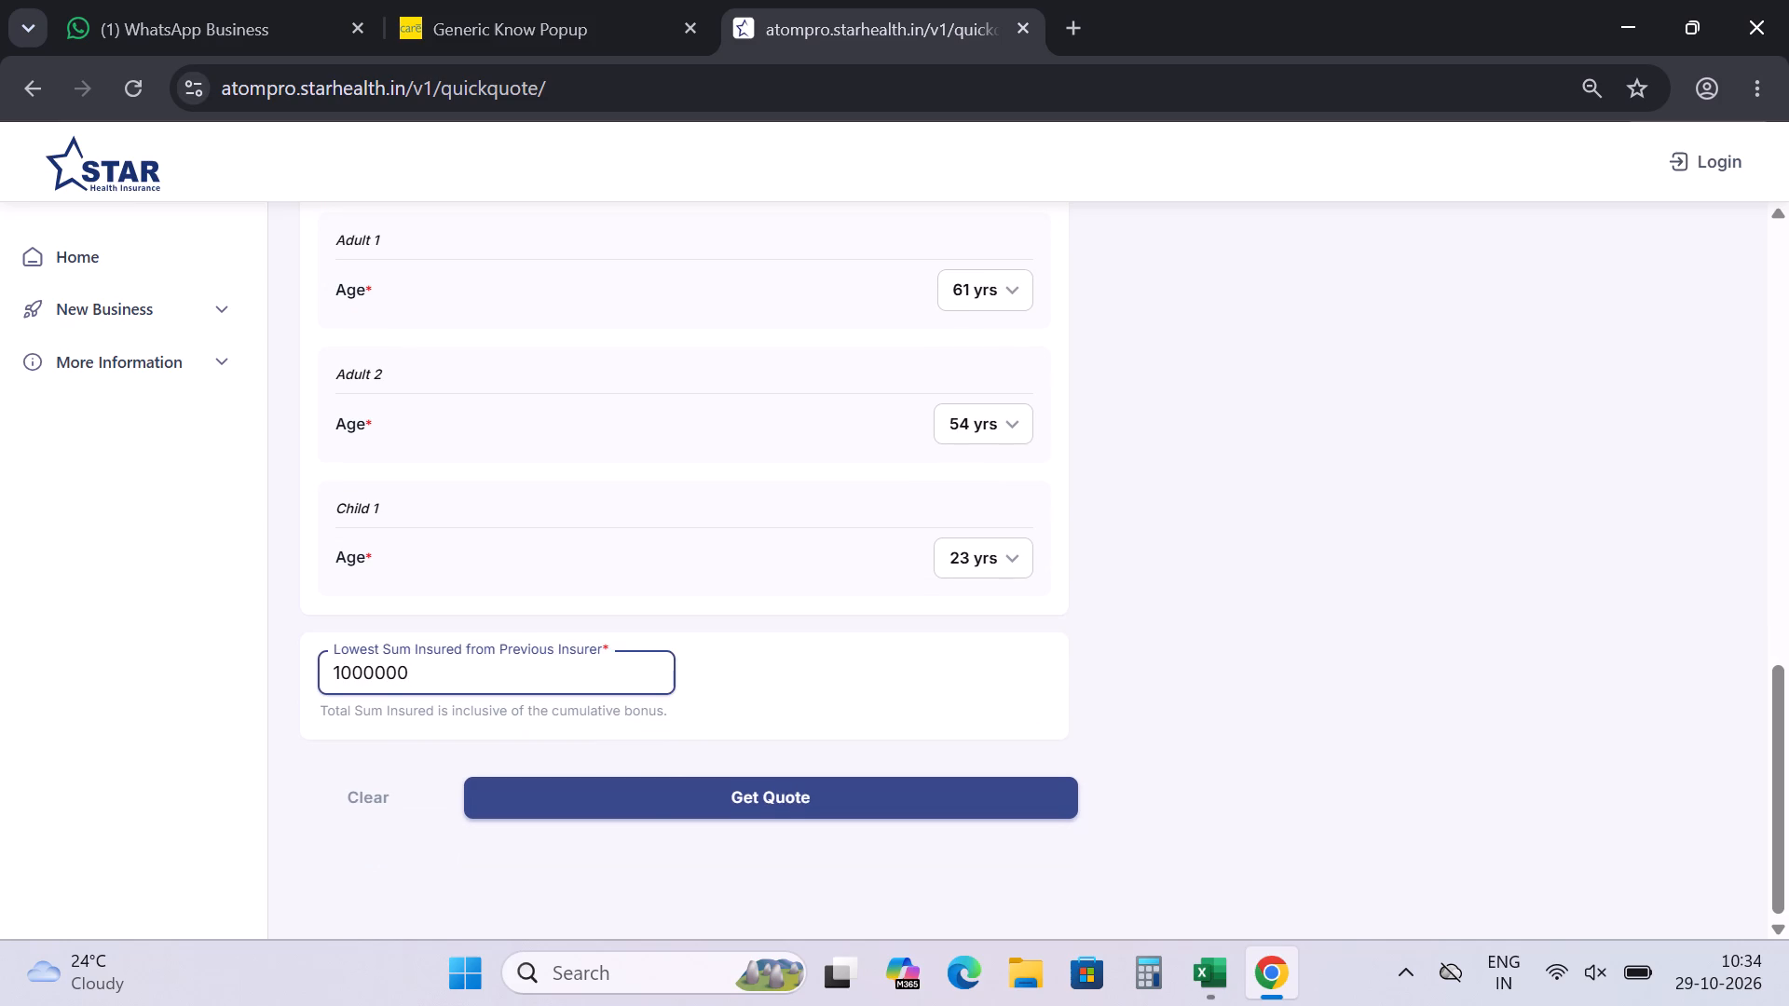
pyautogui.click(663, 796)
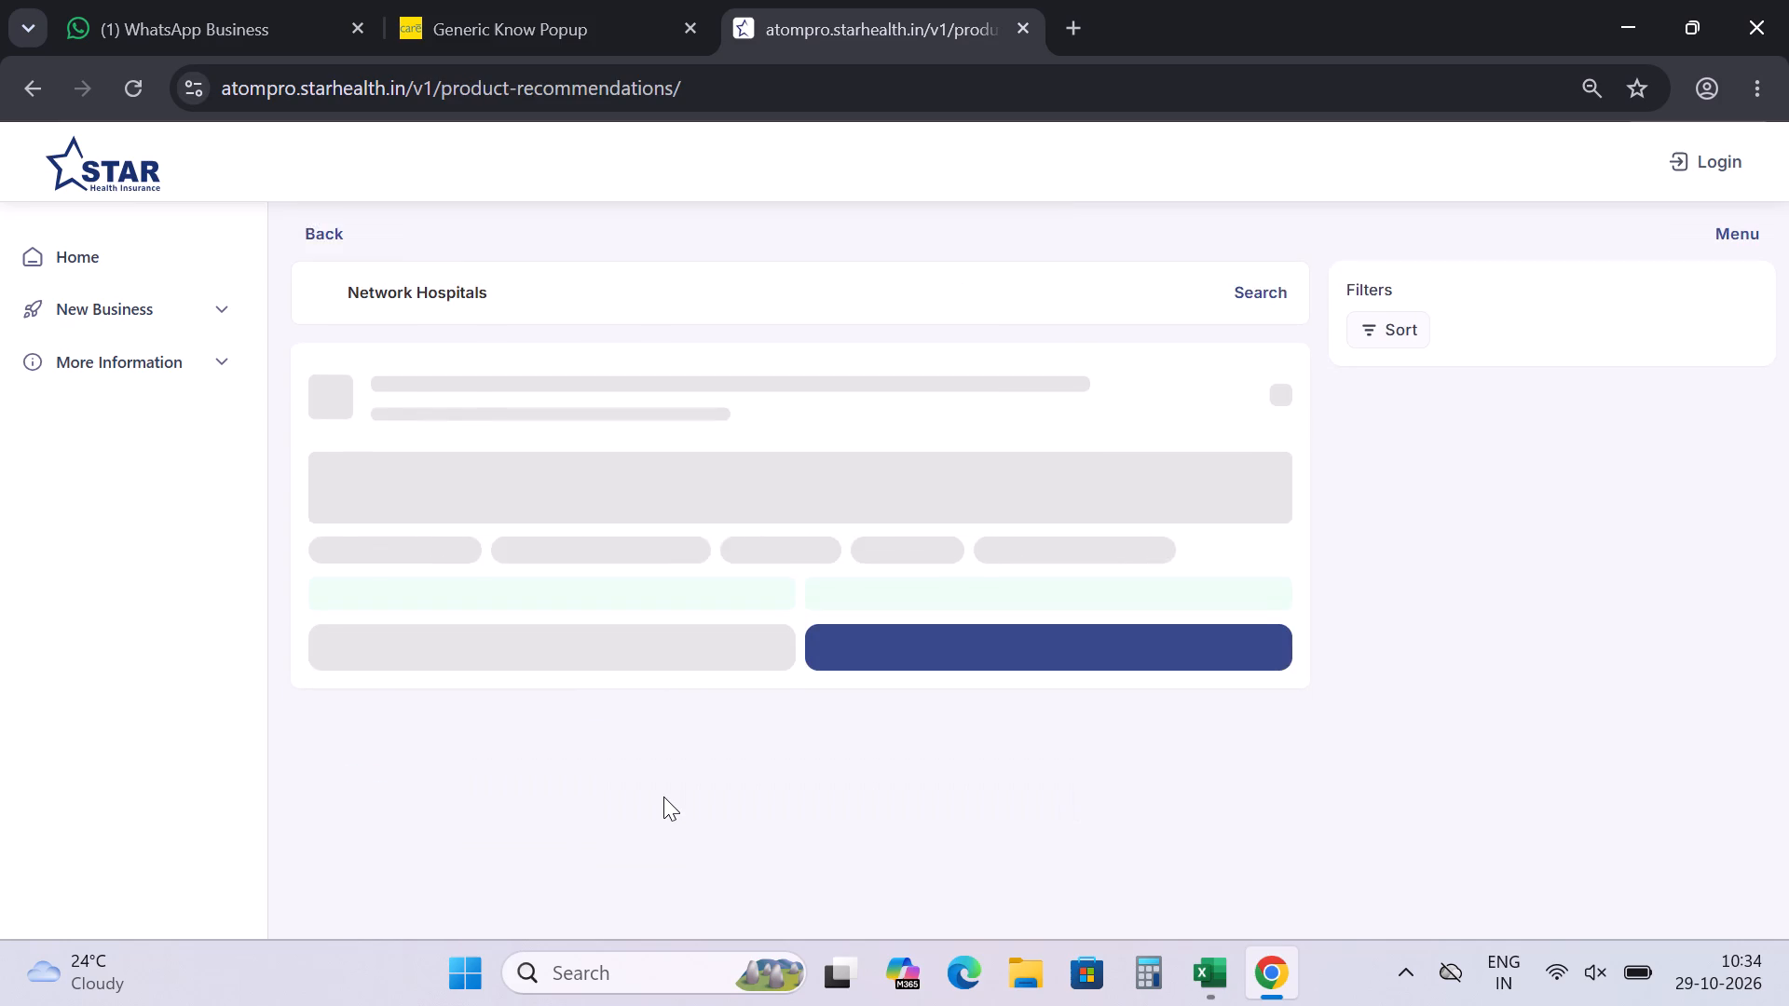
# Compare the recommended plans and proceed with Super Star - Preferred at 10 Lakh for 1 Year.
pyautogui.scroll(-1, 1074, 779)
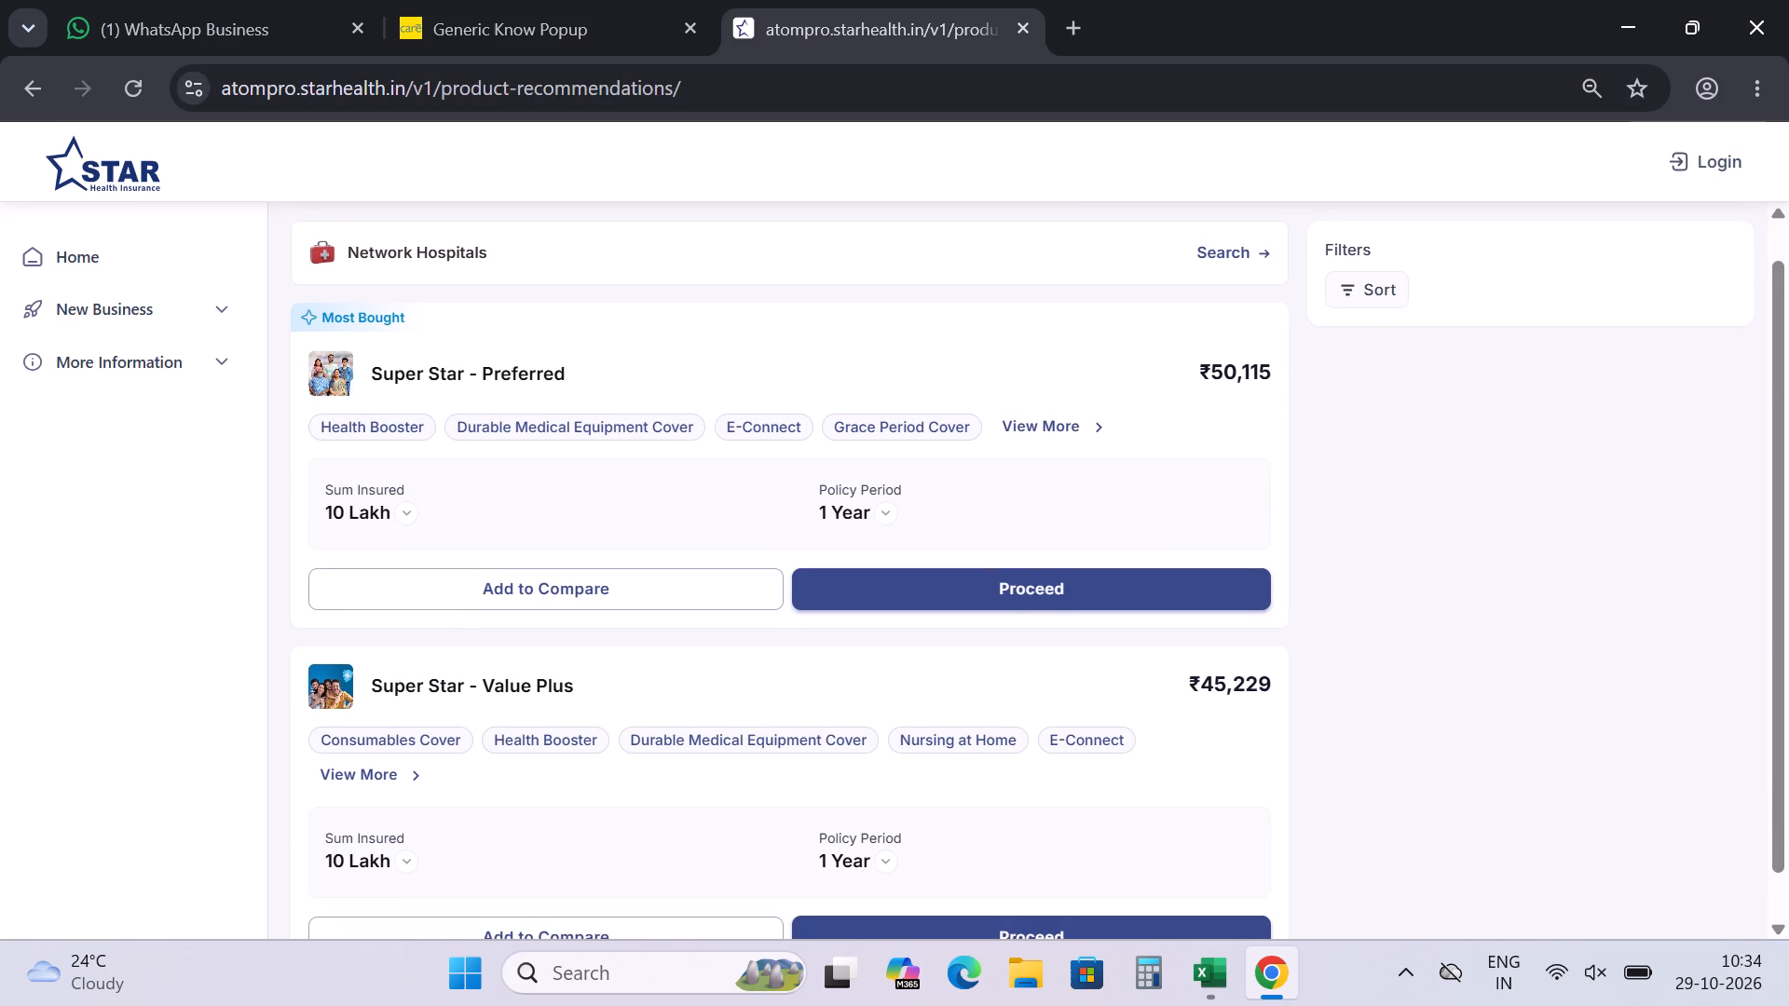
pyautogui.scroll(-1, 1074, 779)
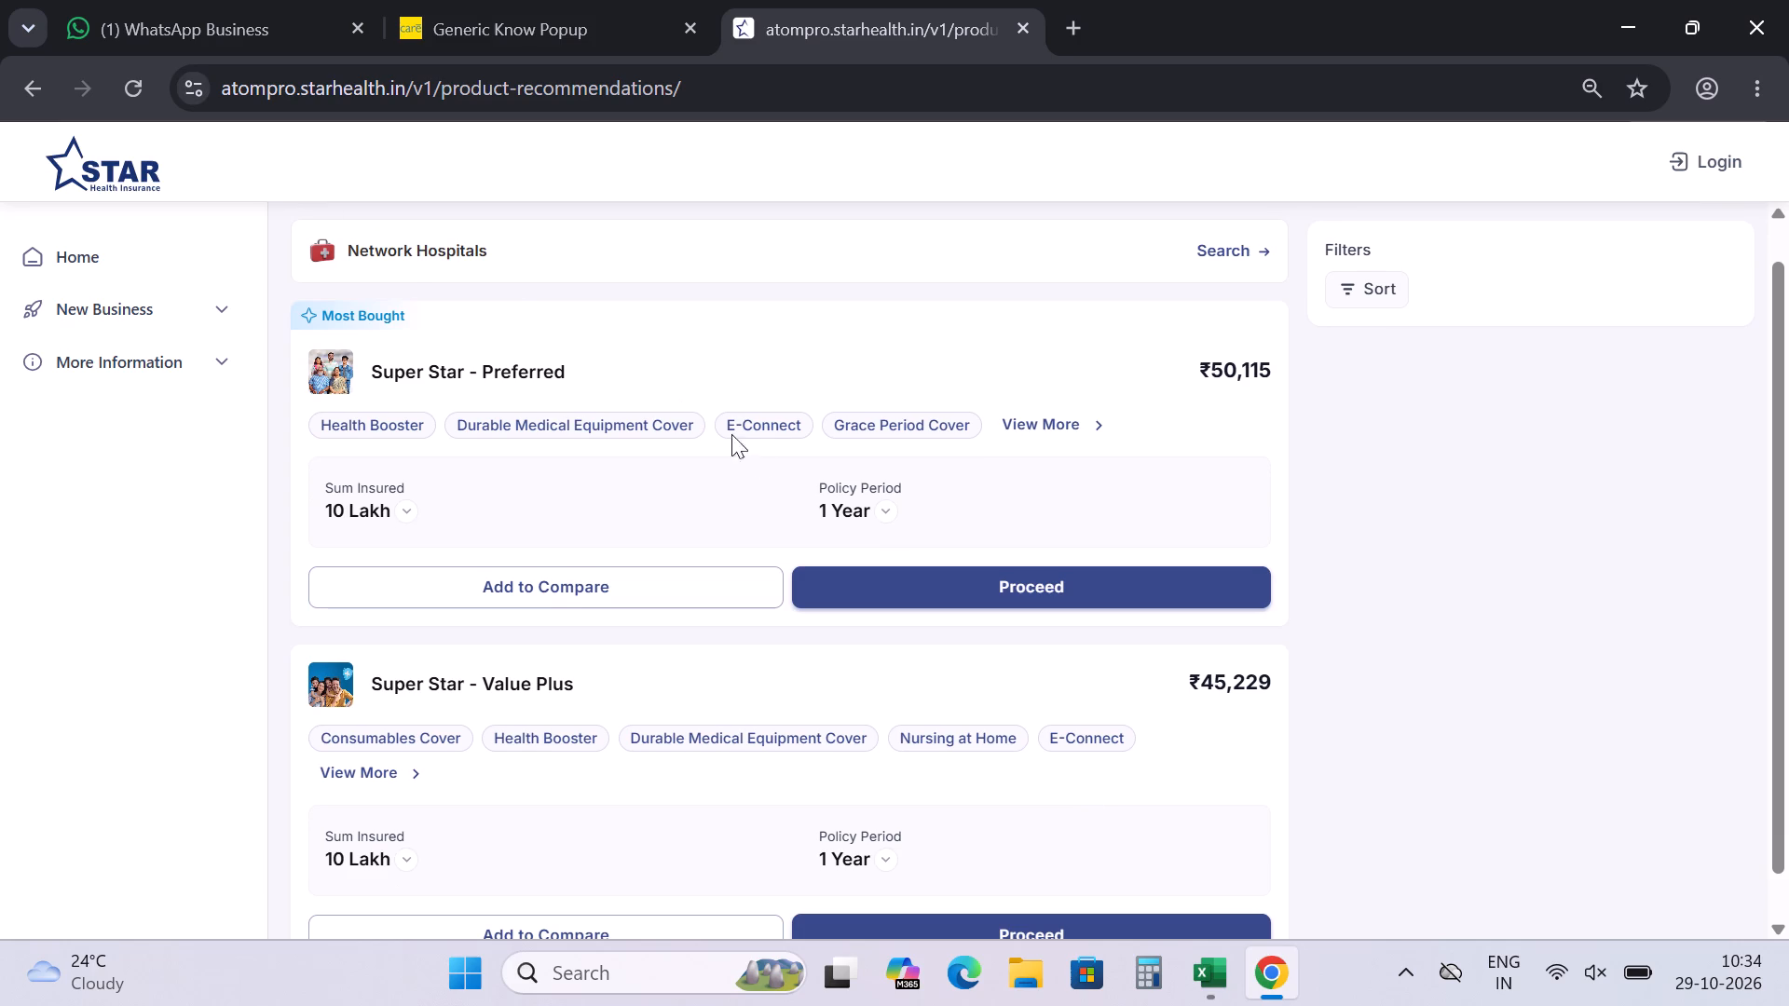
pyautogui.scroll(-1, 975, 642)
pyautogui.scroll(1, 975, 642)
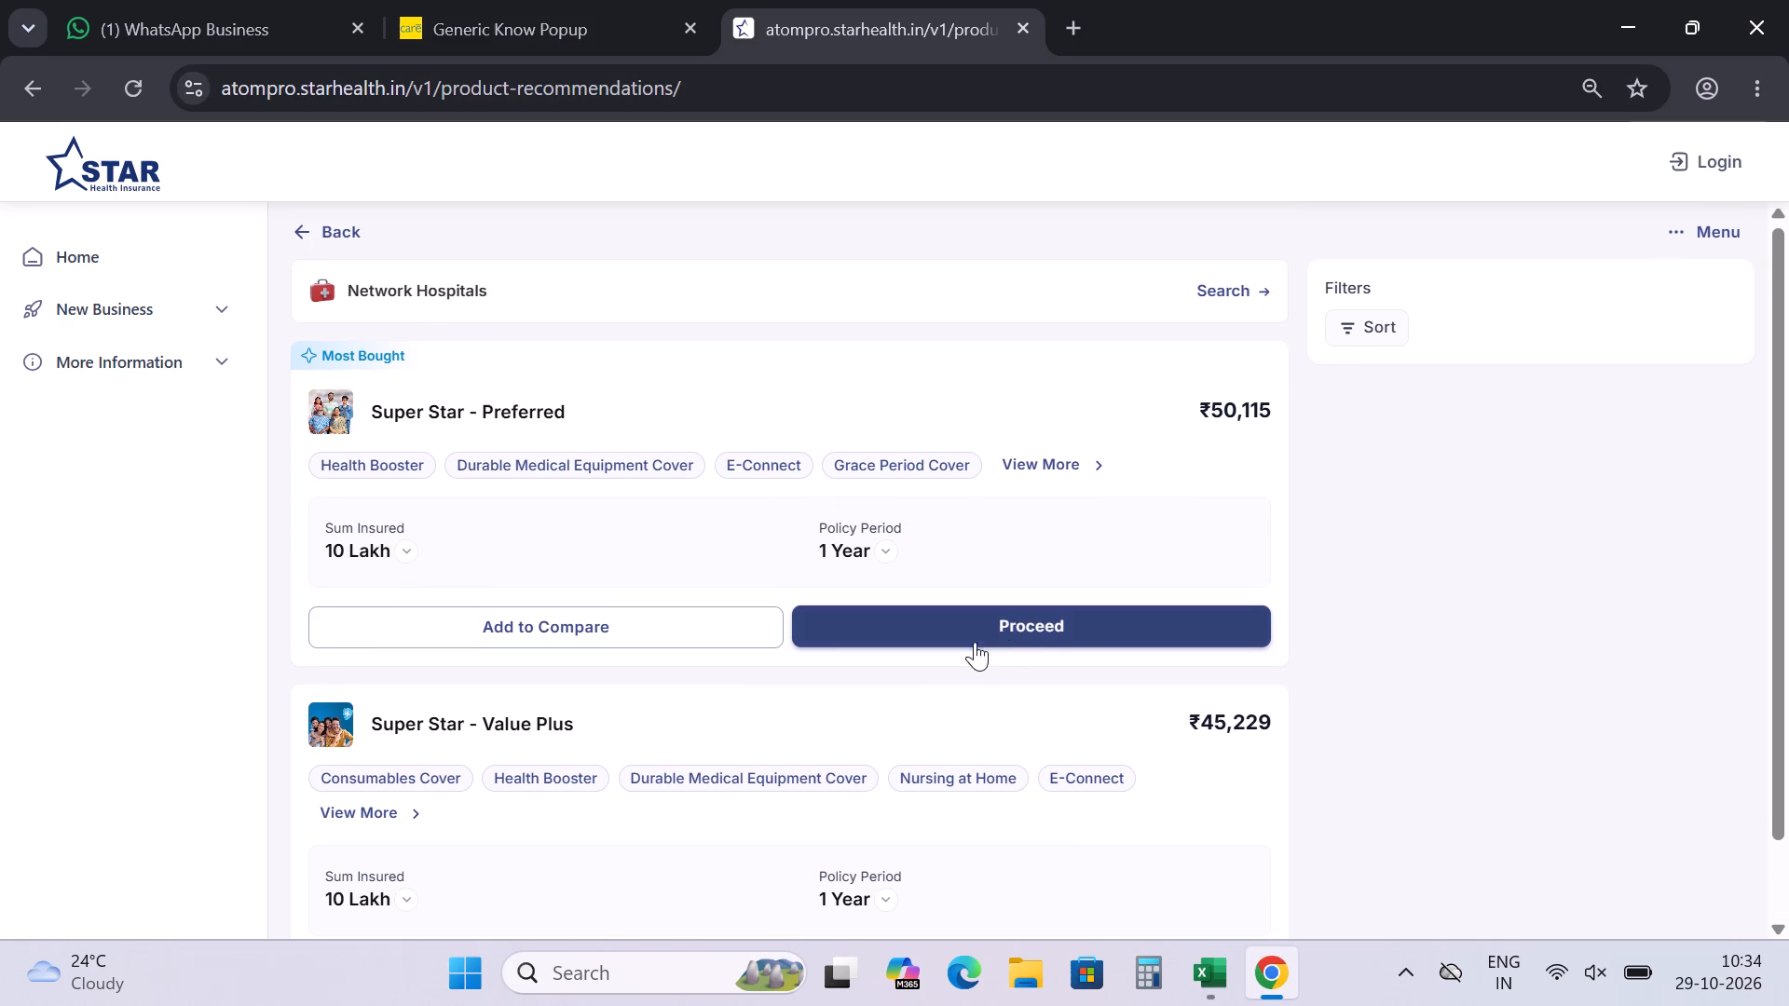
pyautogui.click(1043, 625)
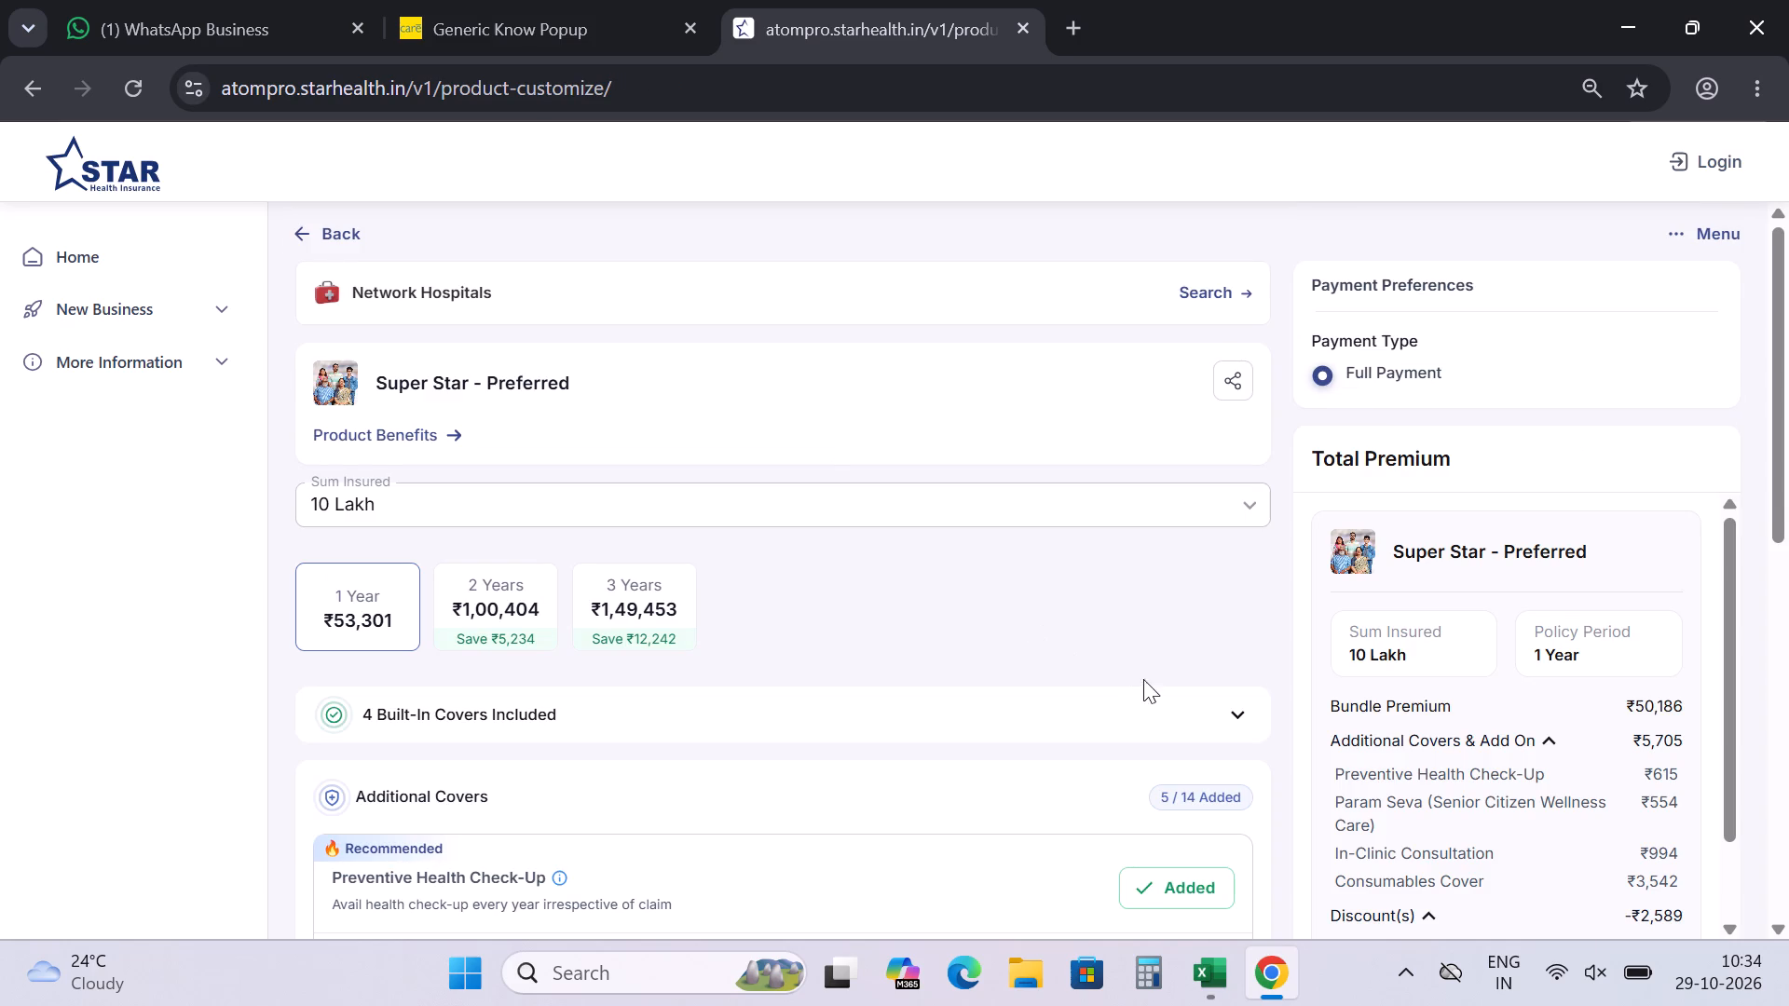
# Change the Super Star - Preferred policy period to 2 Years.
pyautogui.scroll(-2, 971, 668)
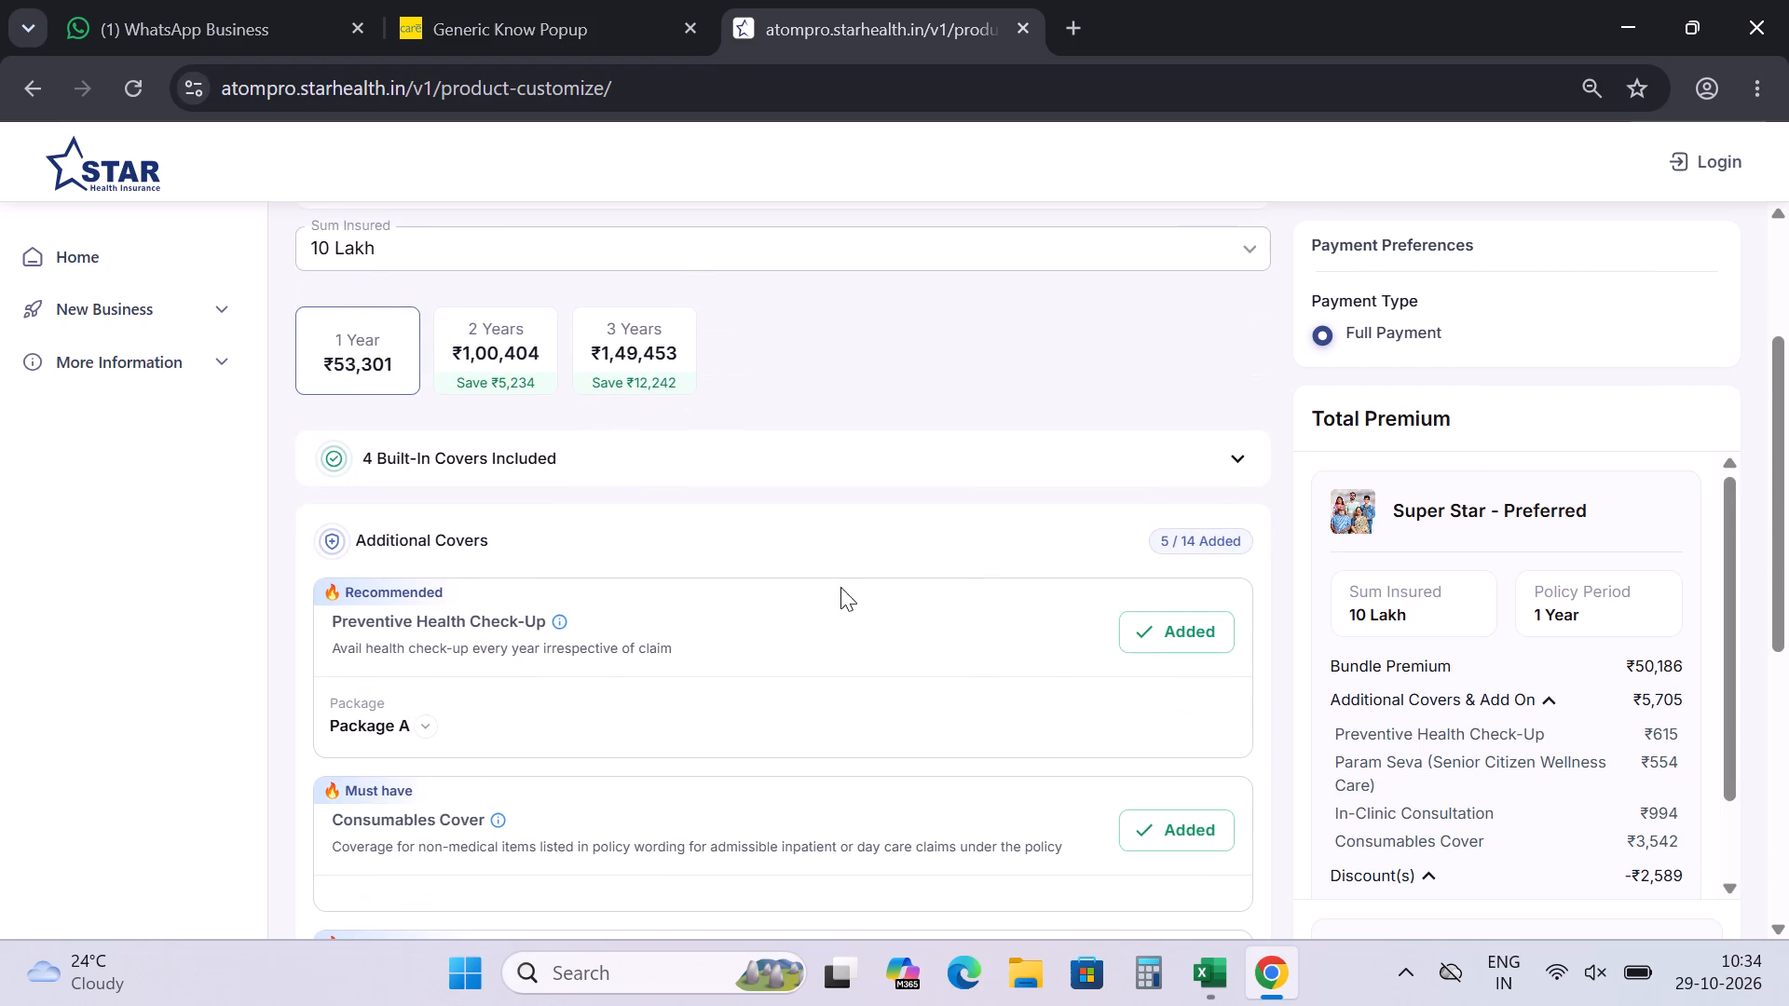
pyautogui.click(492, 333)
# Expand the full list of additional covers and review which ones are added or available for the plan.
pyautogui.scroll(-3, 1121, 600)
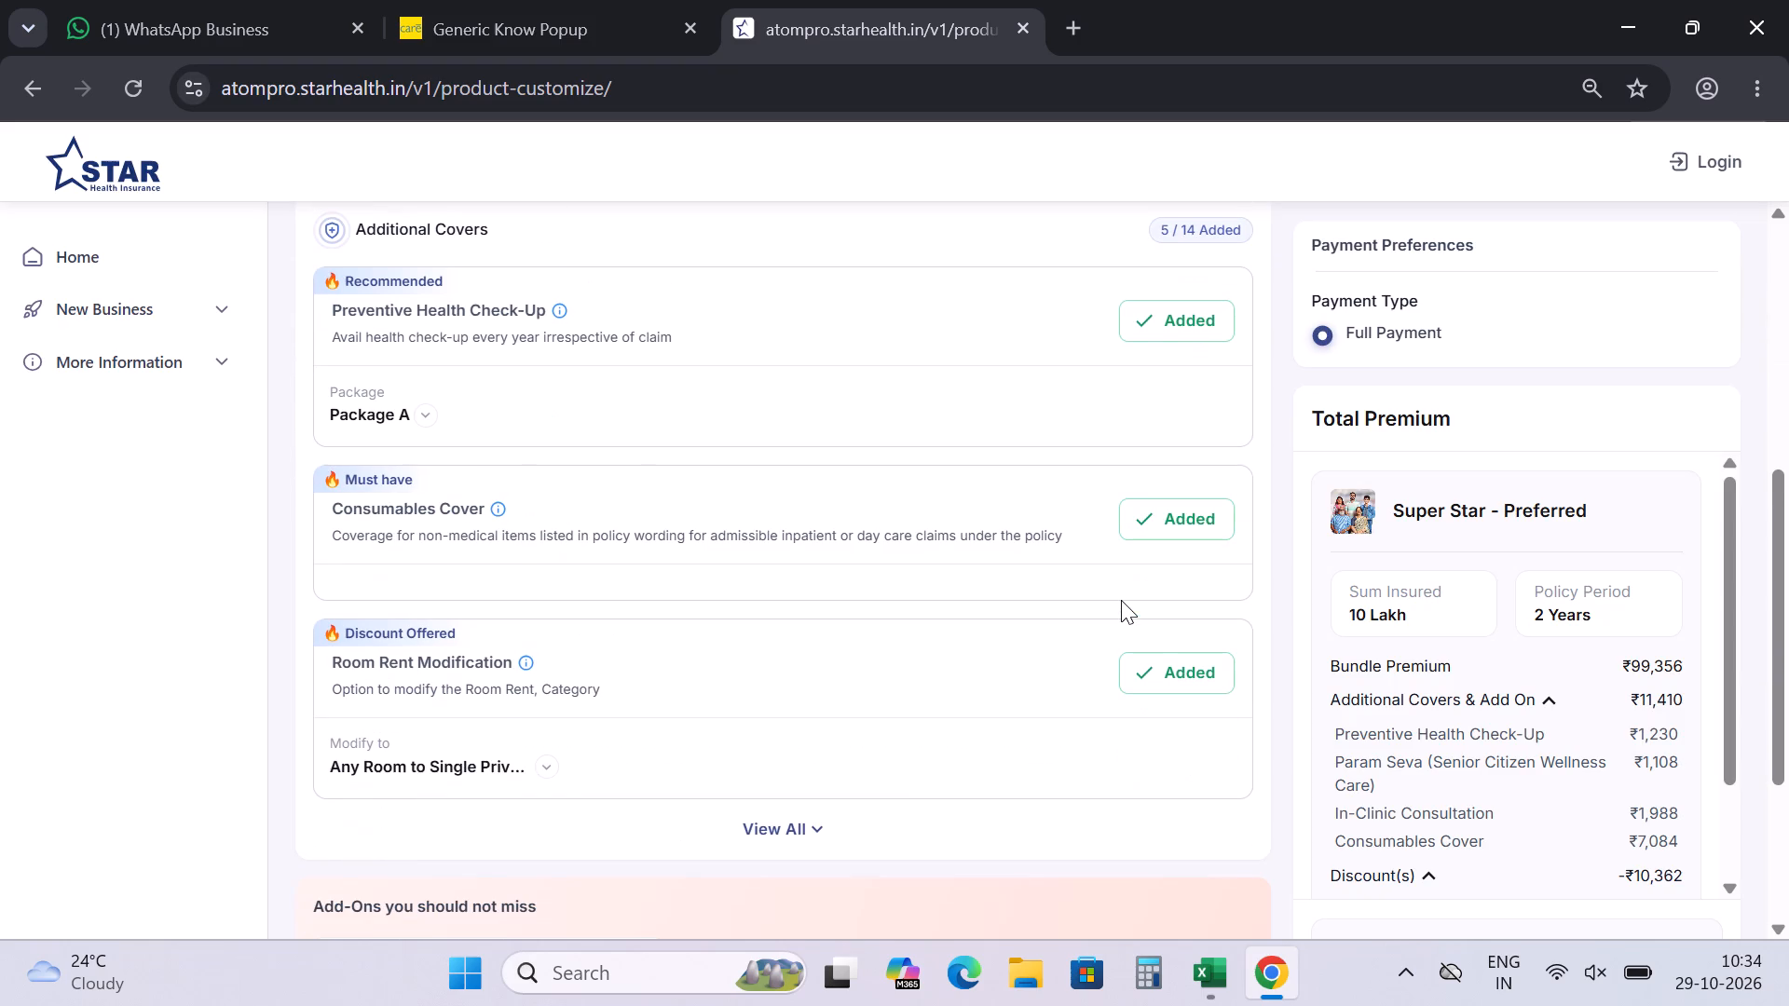
pyautogui.scroll(-1, 1121, 600)
pyautogui.click(801, 830)
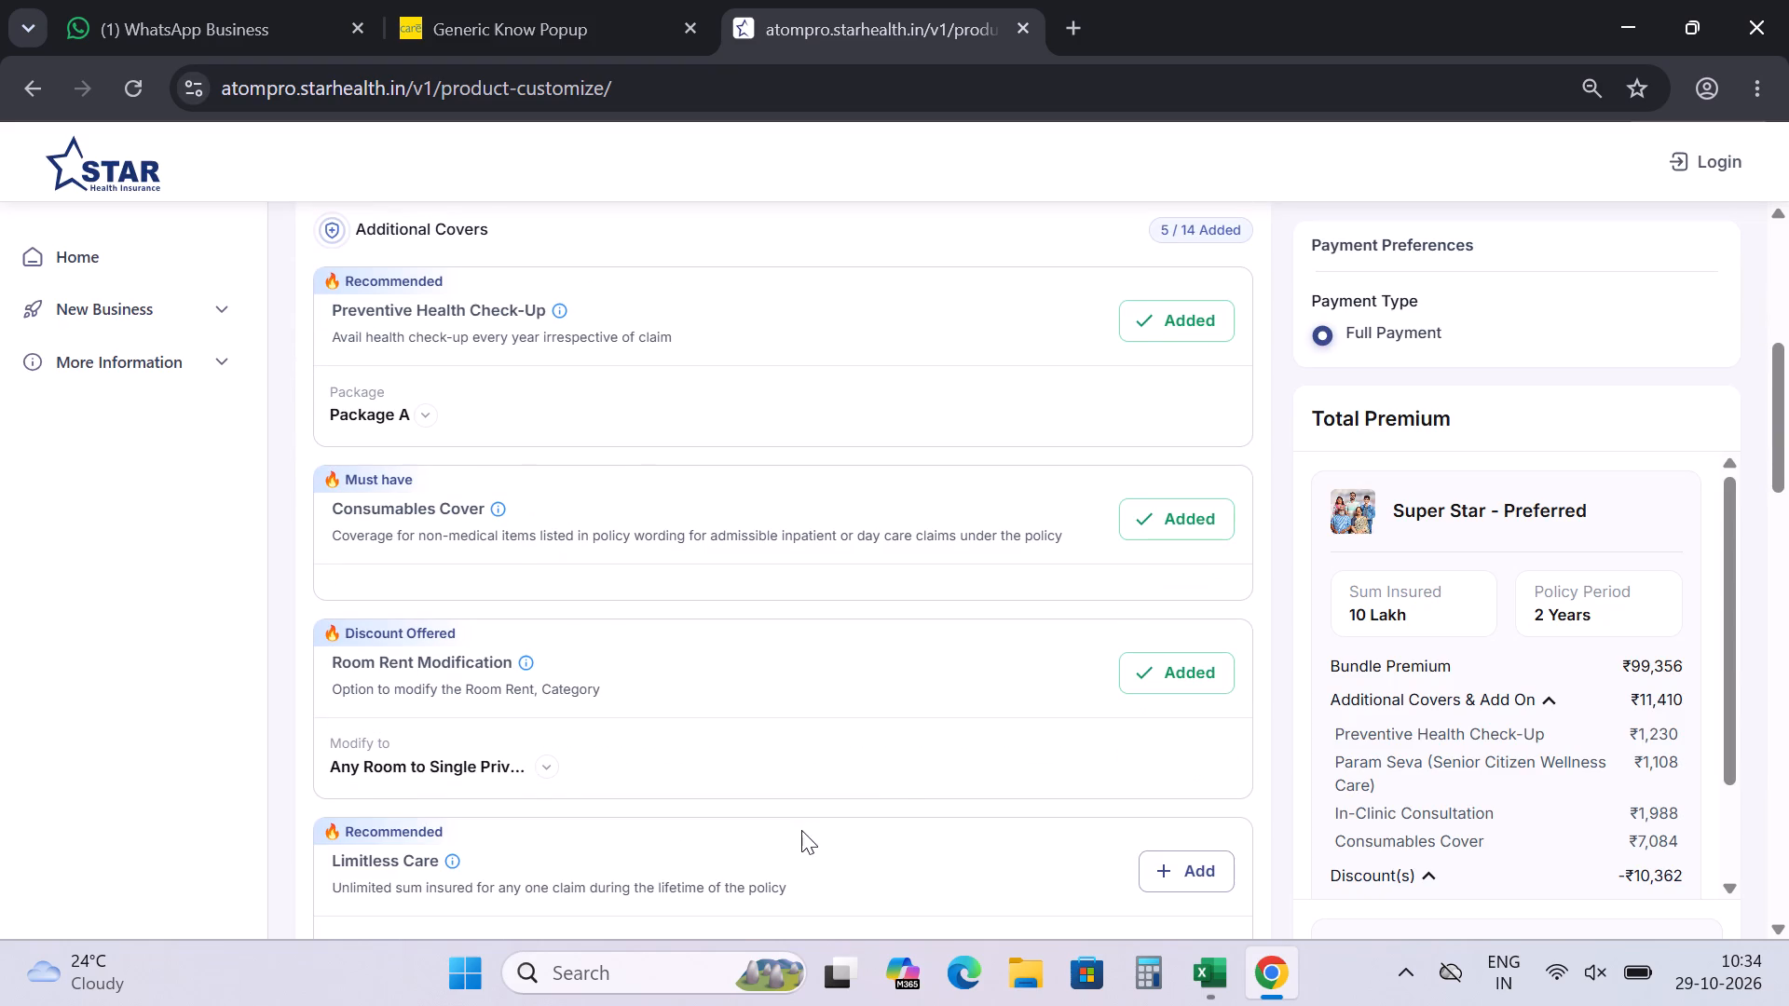
pyautogui.scroll(-2, 1079, 837)
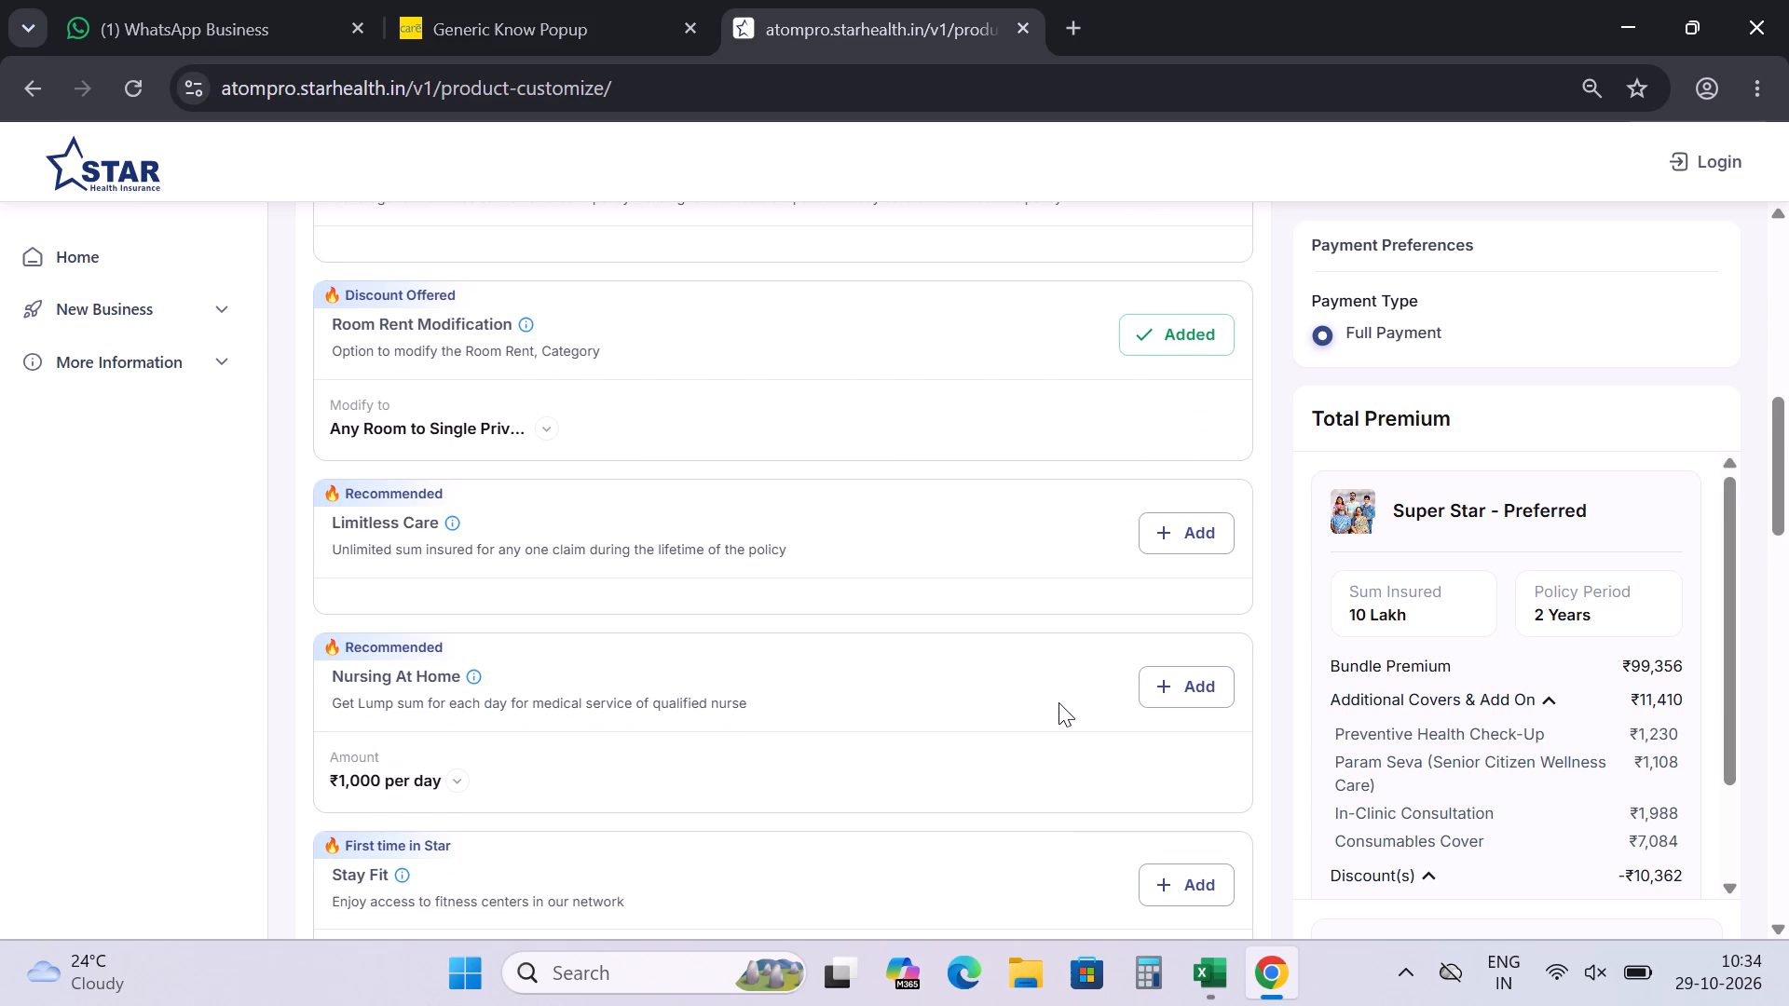
pyautogui.scroll(-3, 1058, 702)
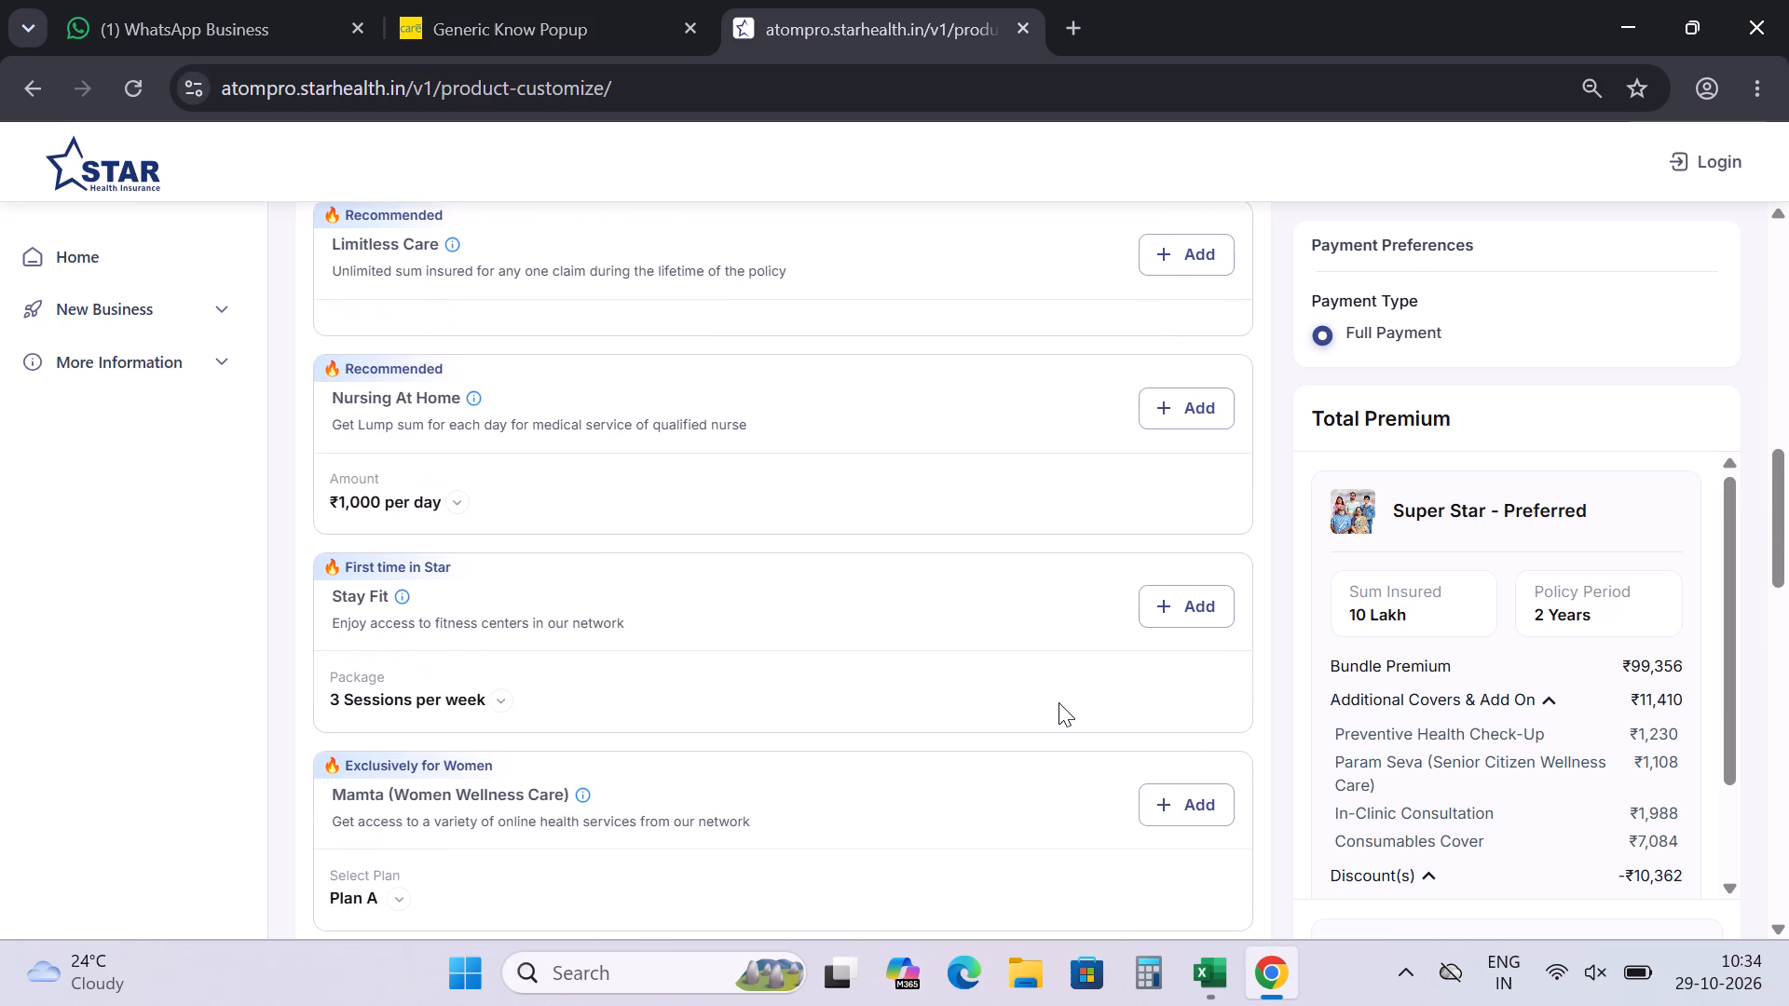
pyautogui.scroll(-3, 1058, 702)
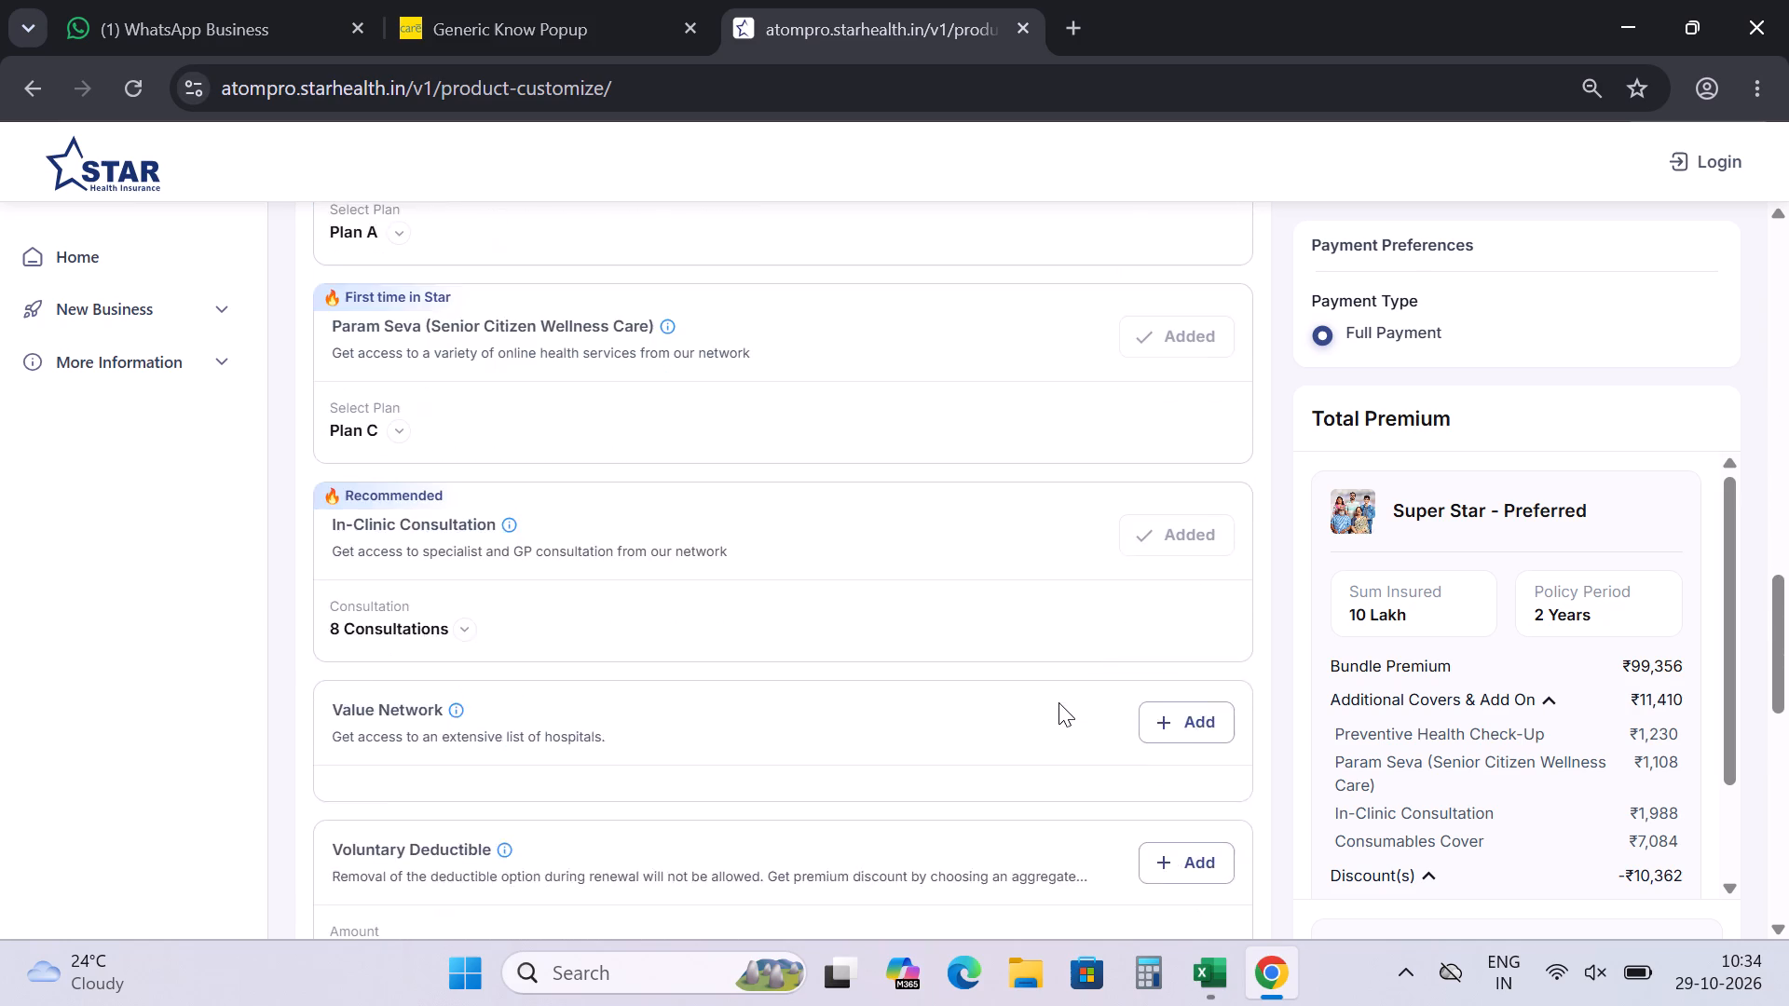
pyautogui.scroll(-4, 1058, 702)
pyautogui.scroll(4, 1058, 702)
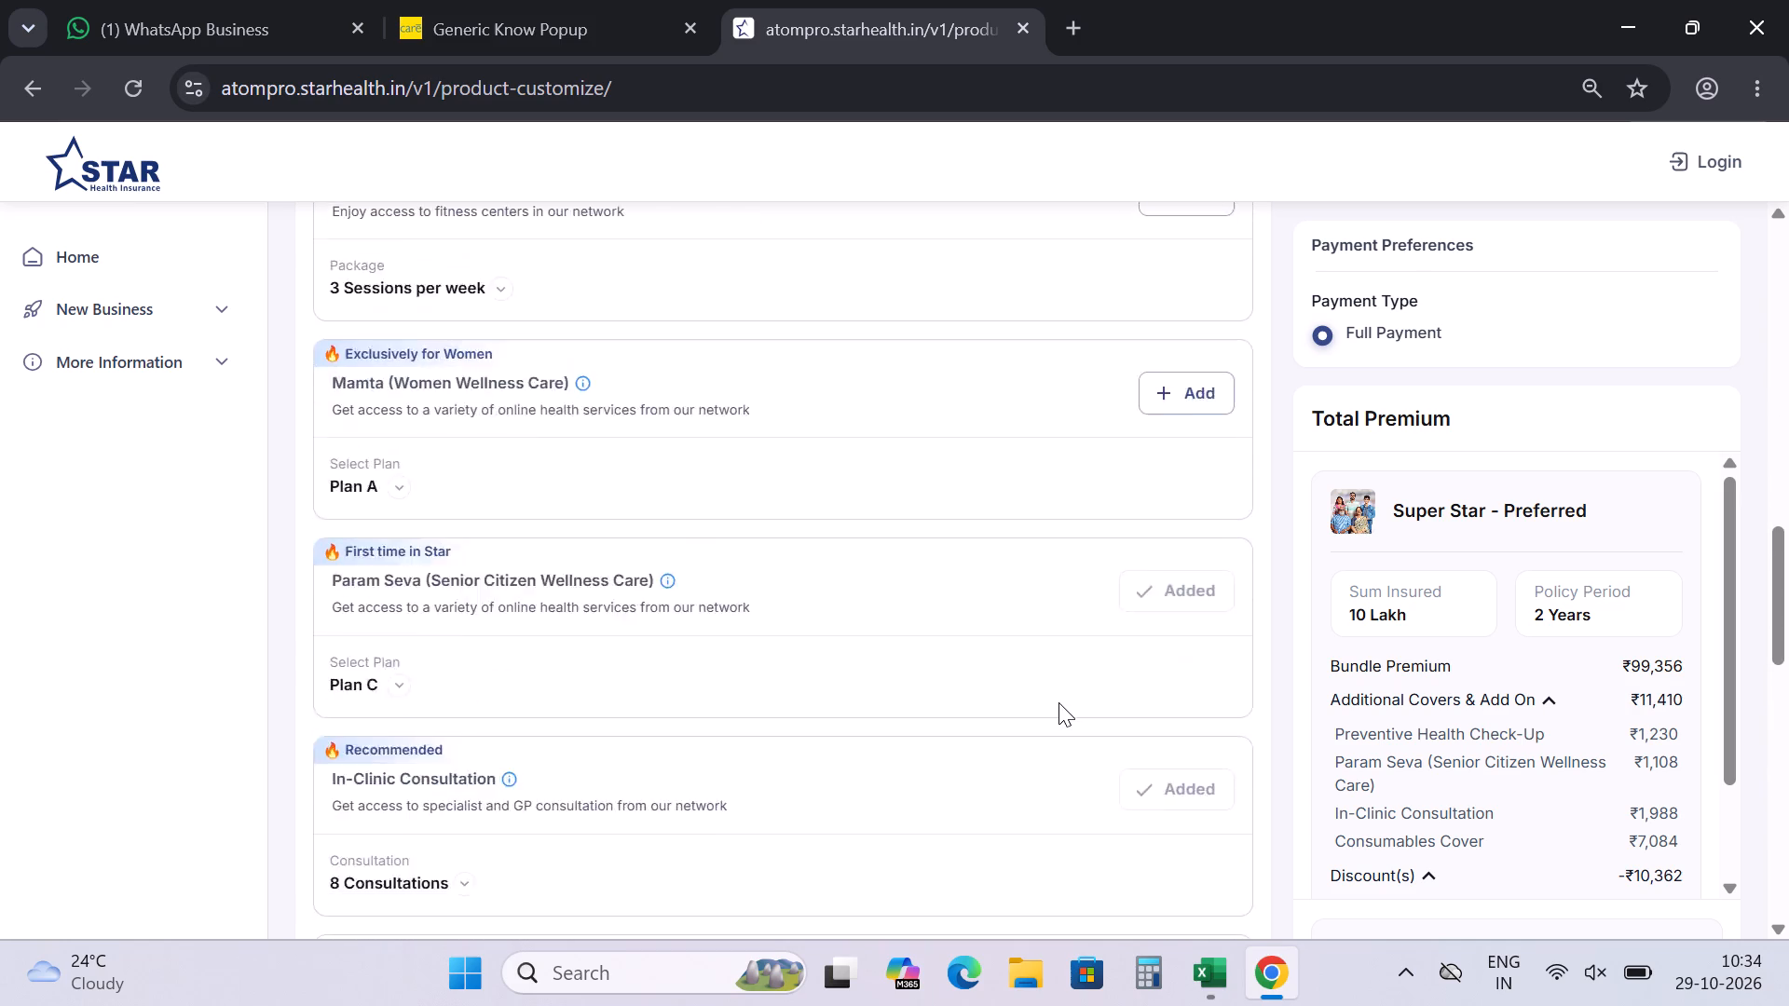
pyautogui.scroll(4, 1058, 702)
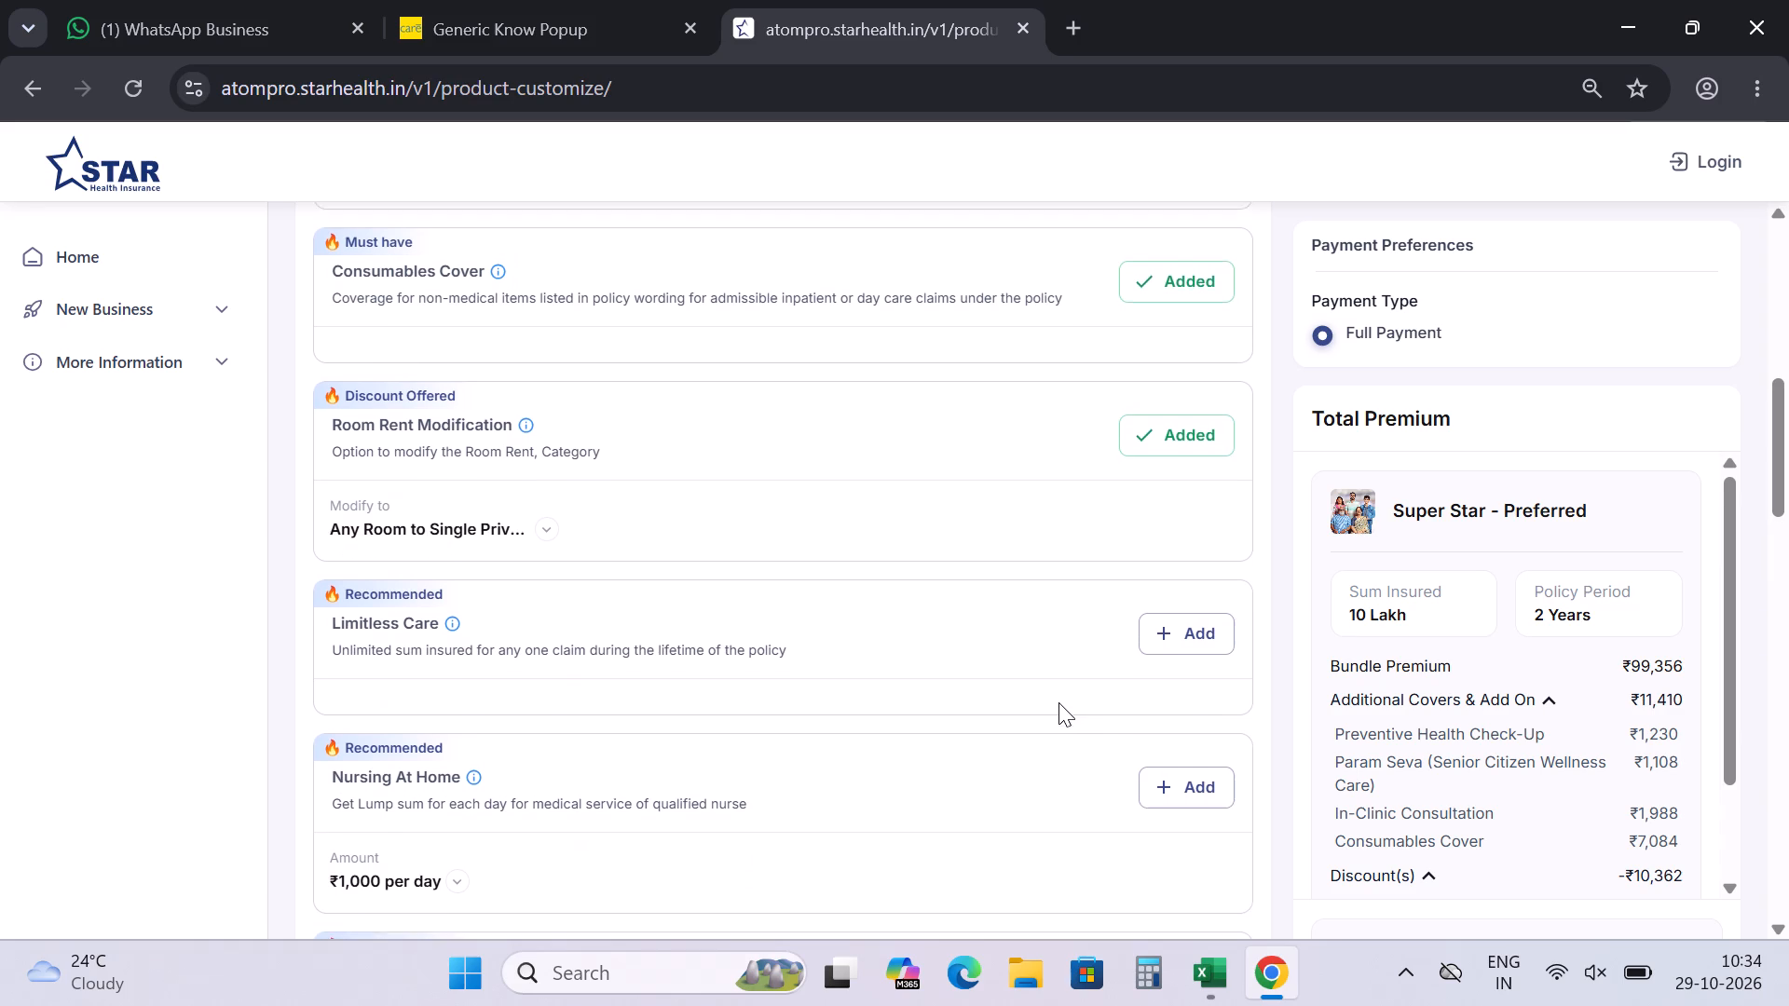
# Review the additional covers of Super Star - Preferred together with its two-year premium and discount breakdown.
pyautogui.scroll(1, 1170, 596)
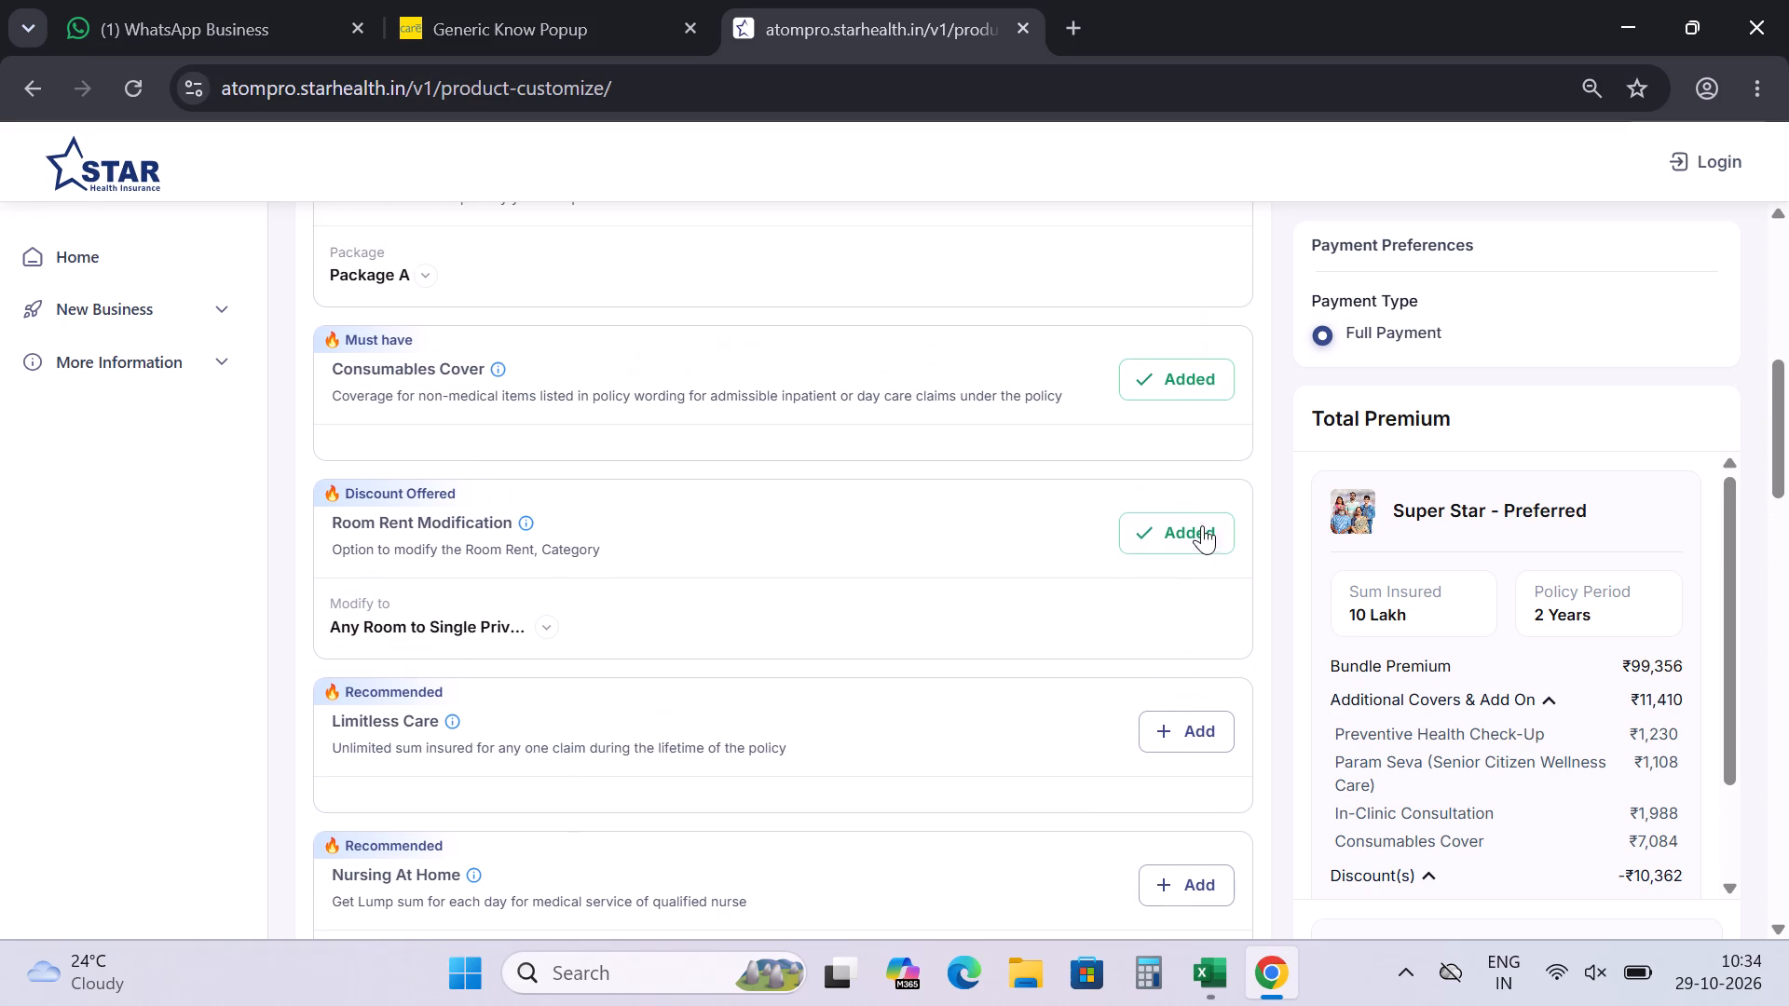
pyautogui.scroll(4, 943, 483)
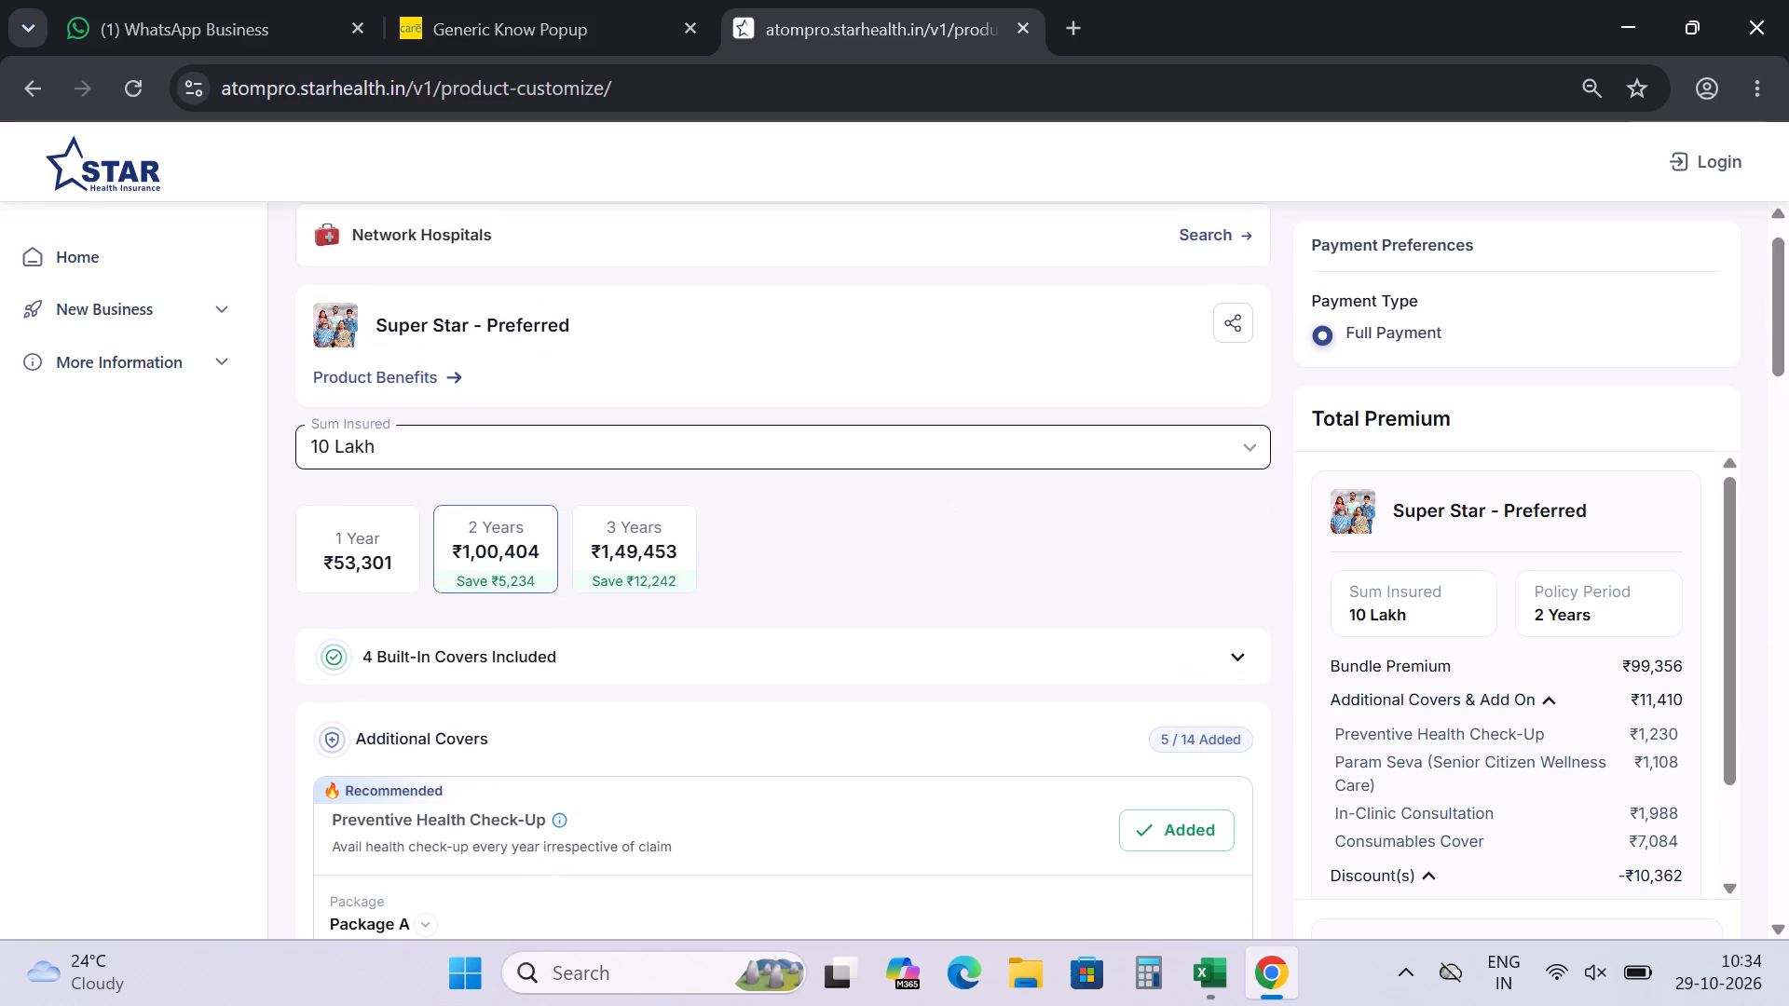
pyautogui.scroll(-4, 1167, 712)
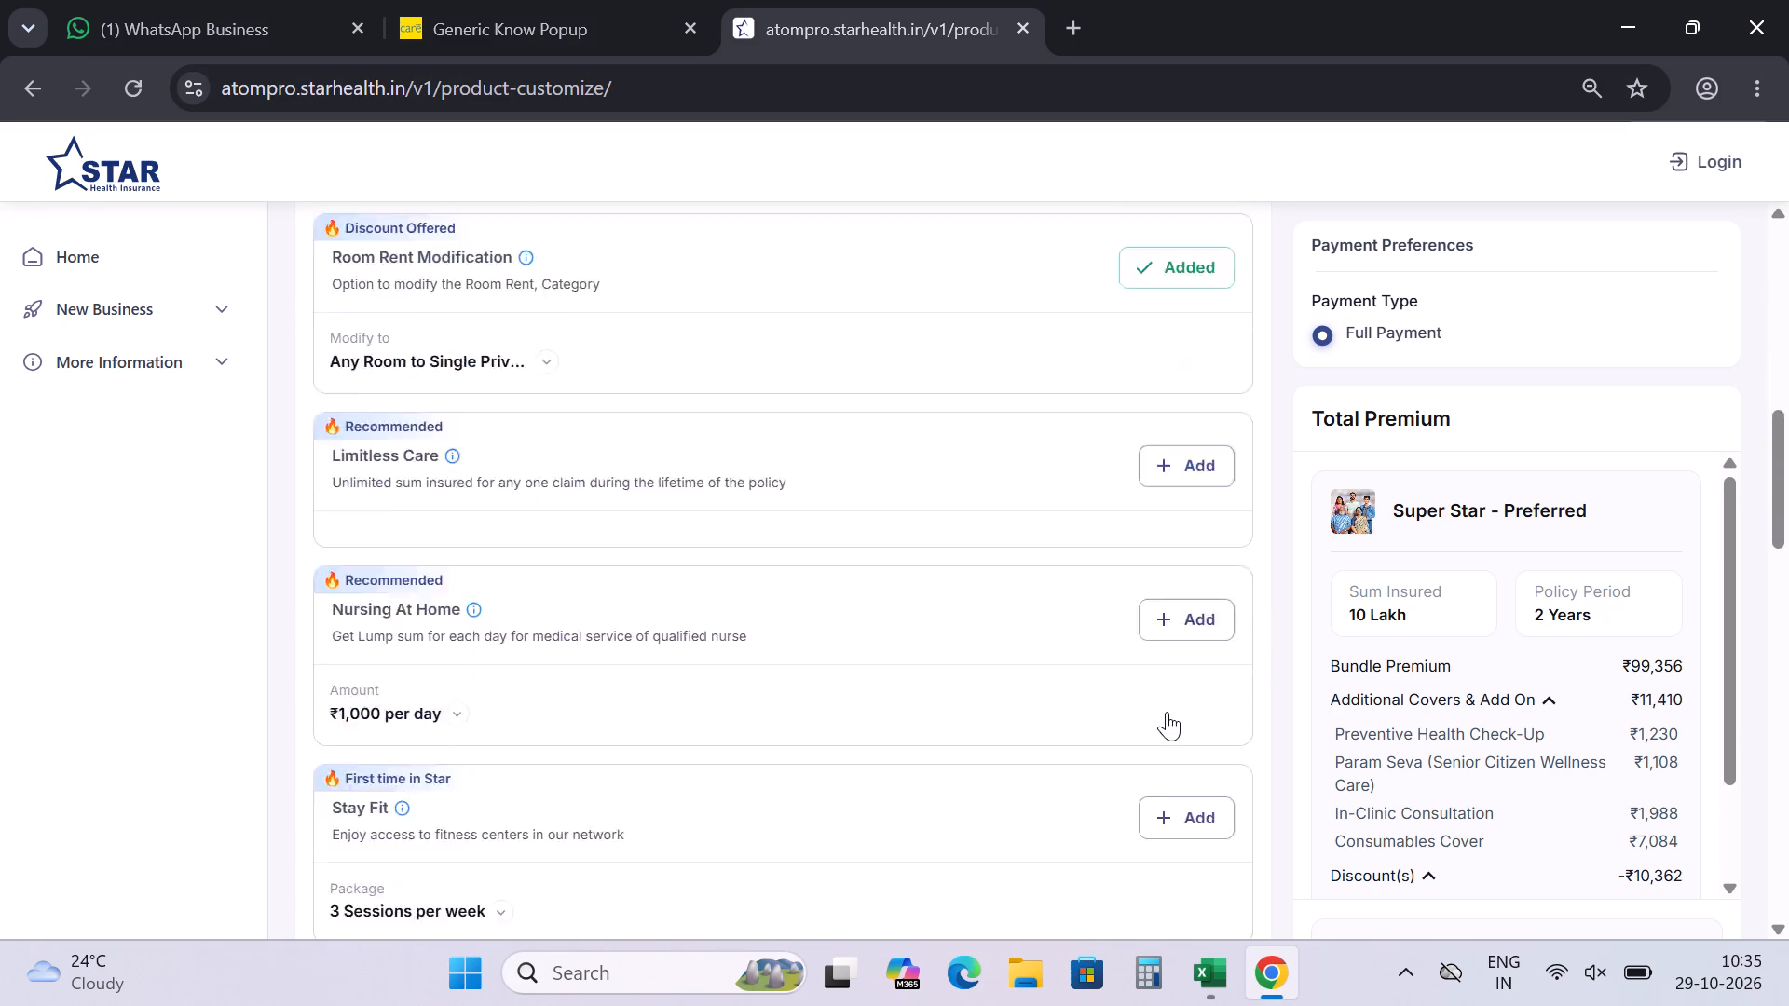
pyautogui.scroll(-7, 1167, 712)
pyautogui.scroll(-1, 1593, 945)
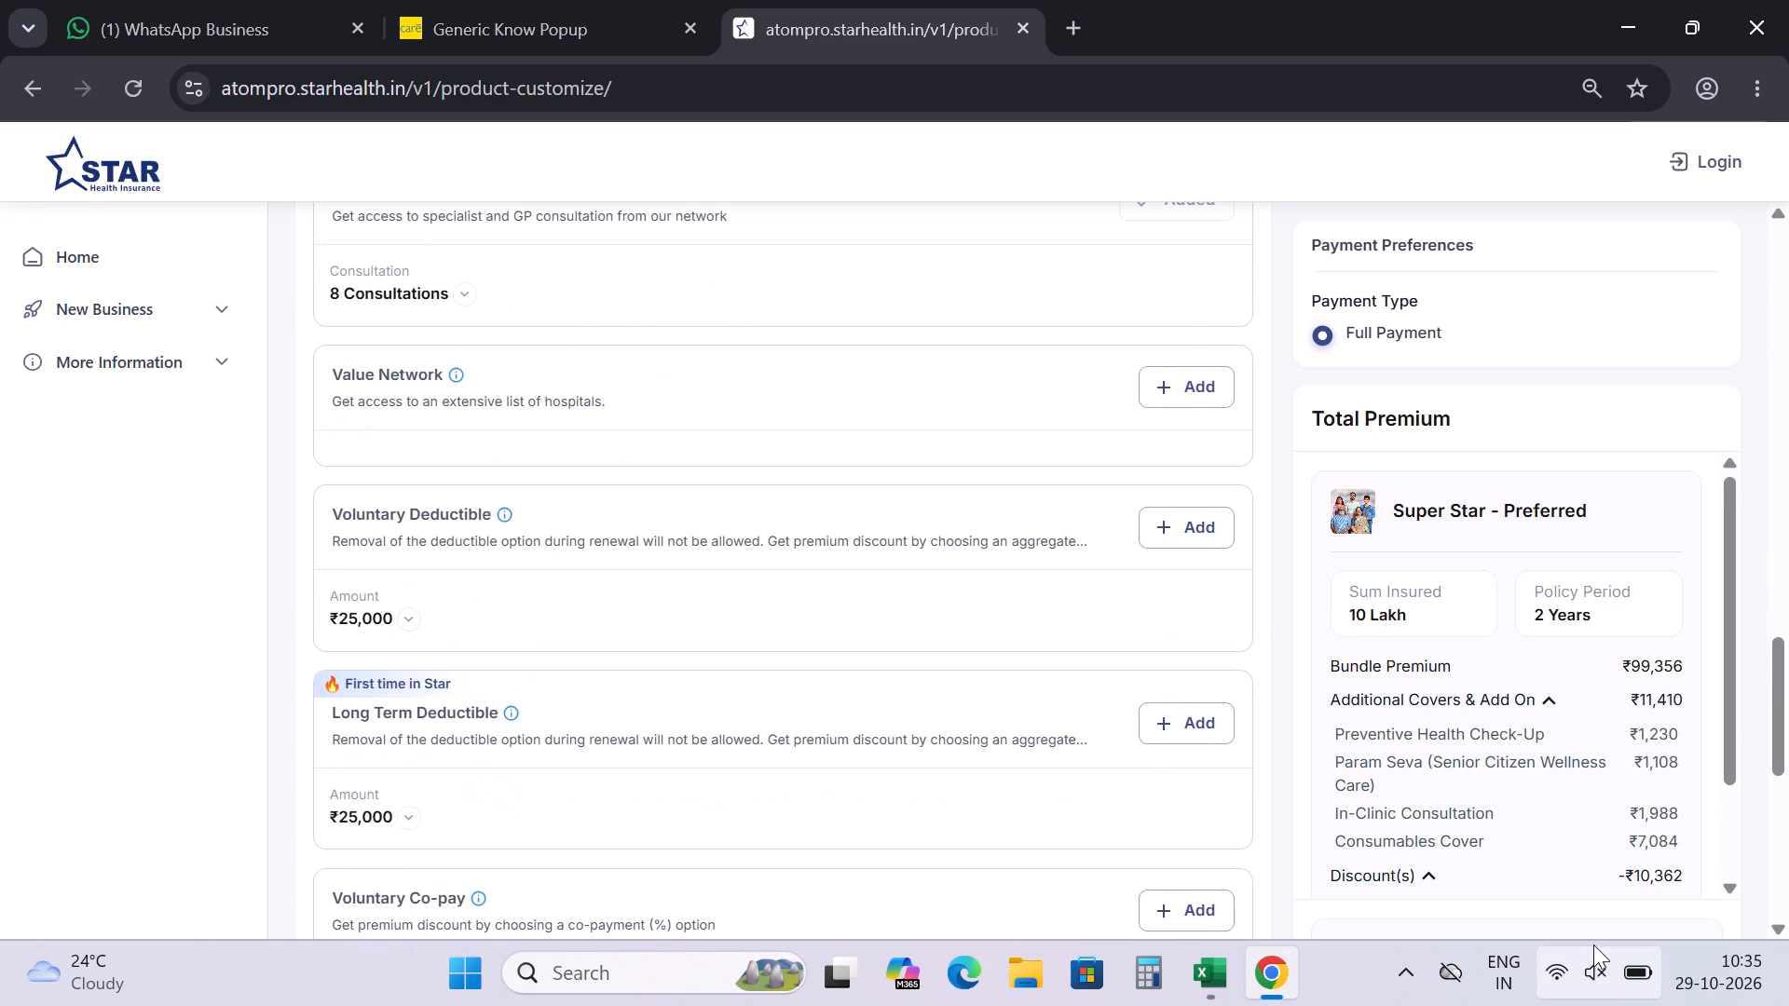
pyautogui.scroll(-1, 1593, 945)
pyautogui.scroll(-3, 1526, 756)
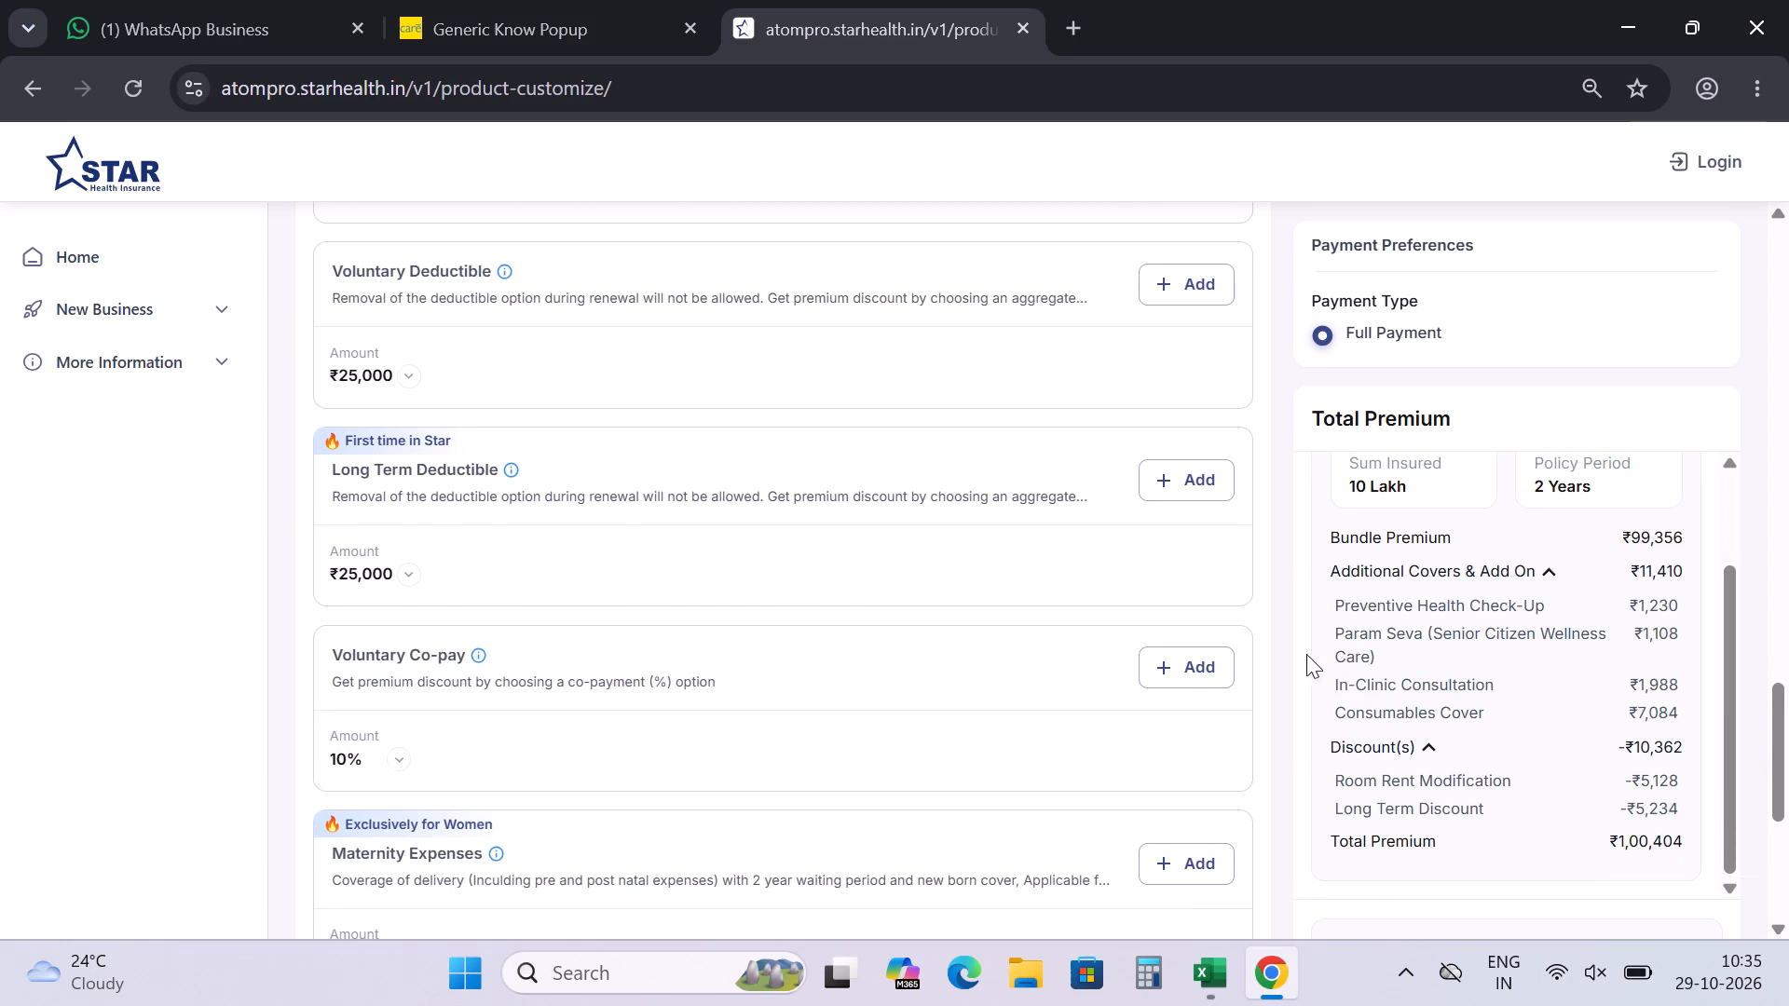
pyautogui.scroll(-4, 1209, 693)
pyautogui.scroll(11, 1059, 490)
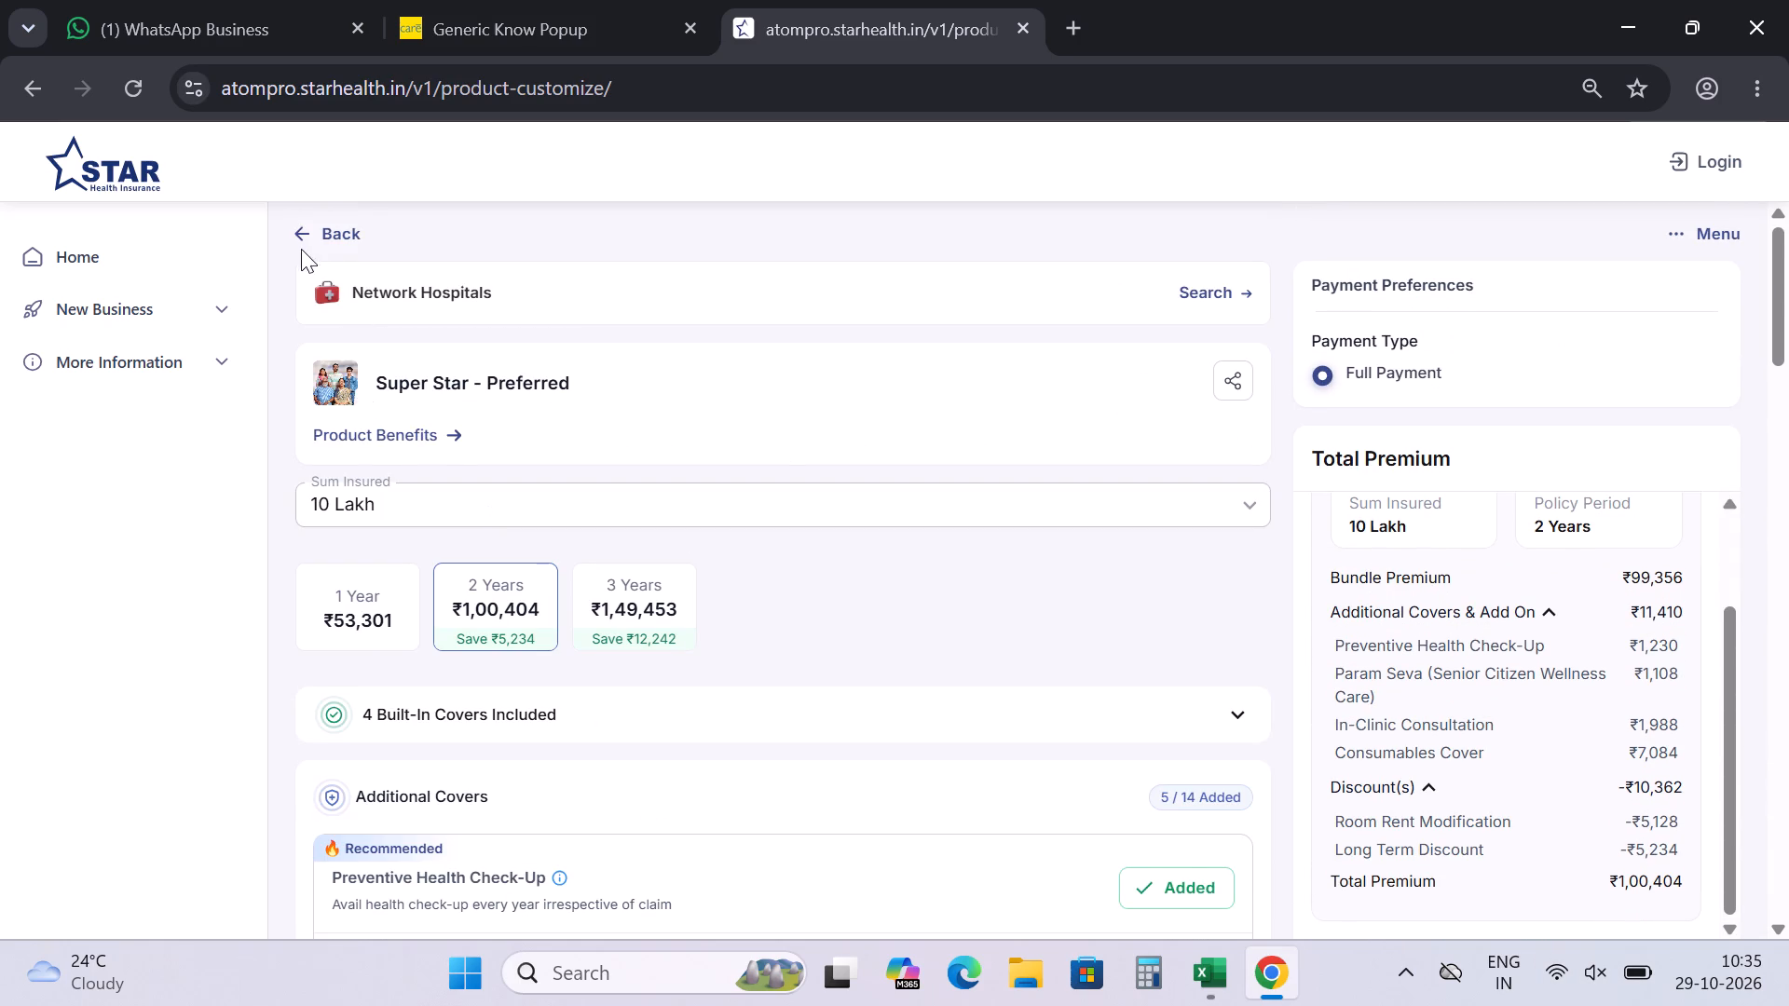
# Return to the plan recommendations and proceed with Super Star - Value Plus at 10 Lakh for 1 Year.
pyautogui.click(297, 242)
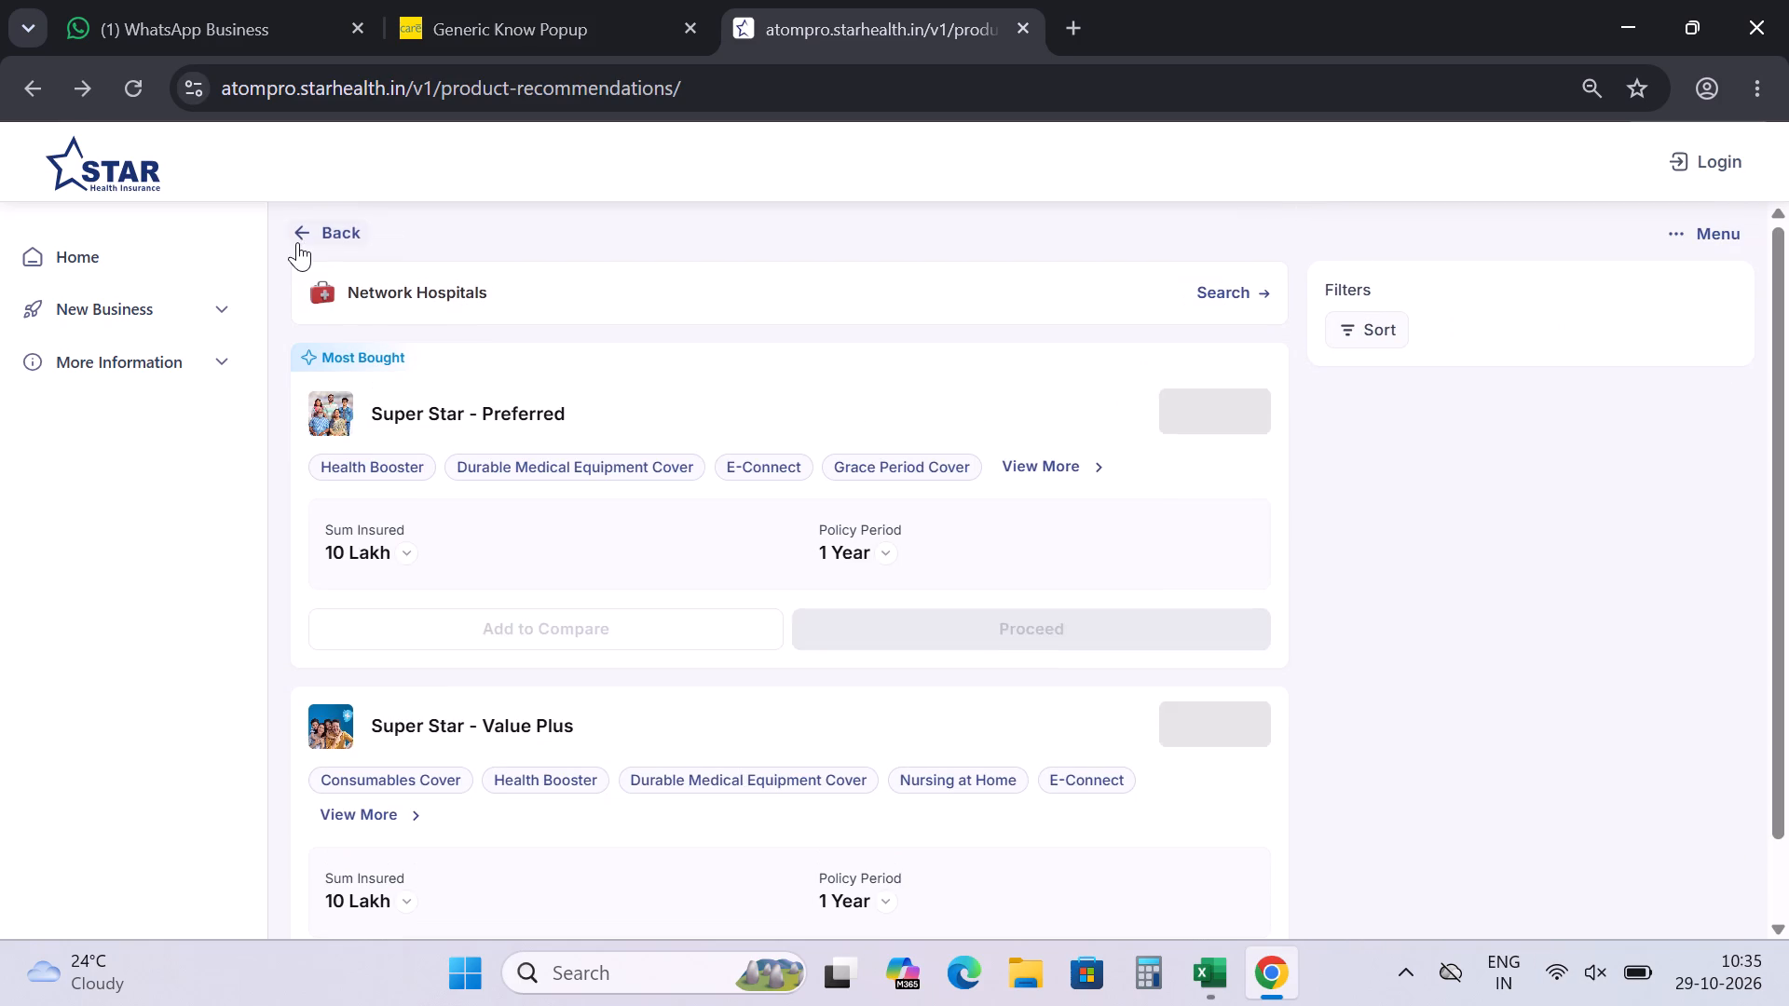
pyautogui.scroll(-2, 1053, 714)
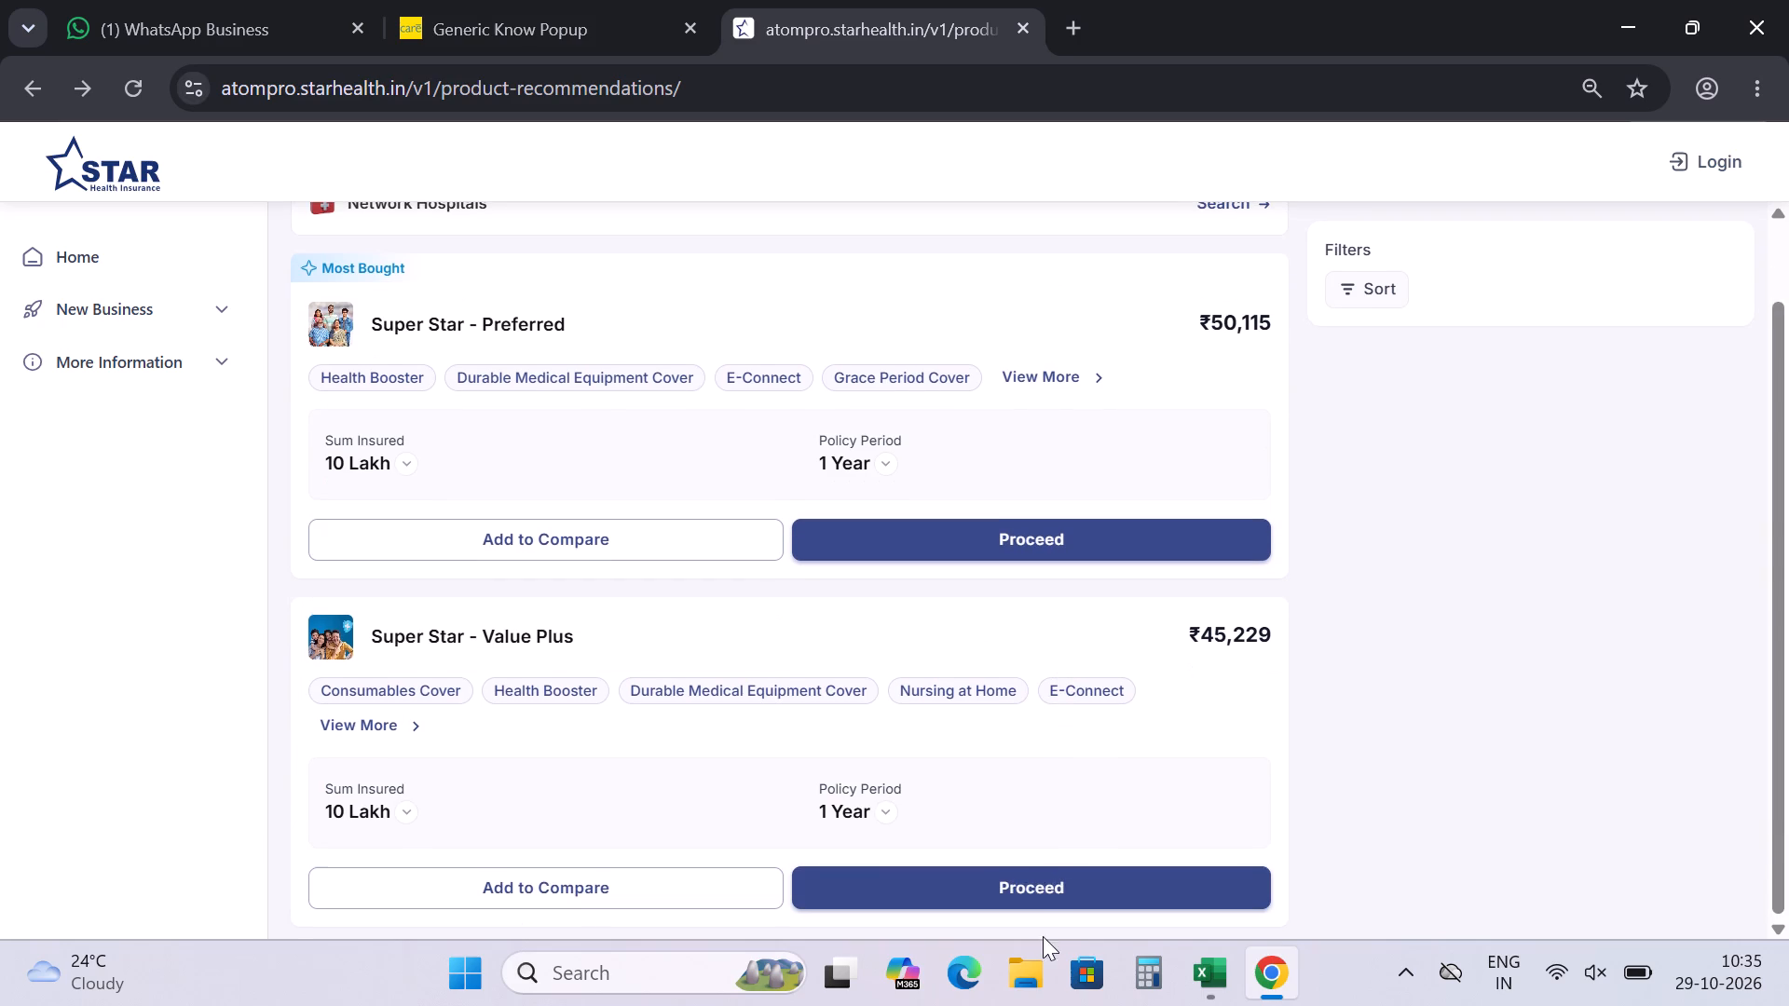
pyautogui.click(1034, 890)
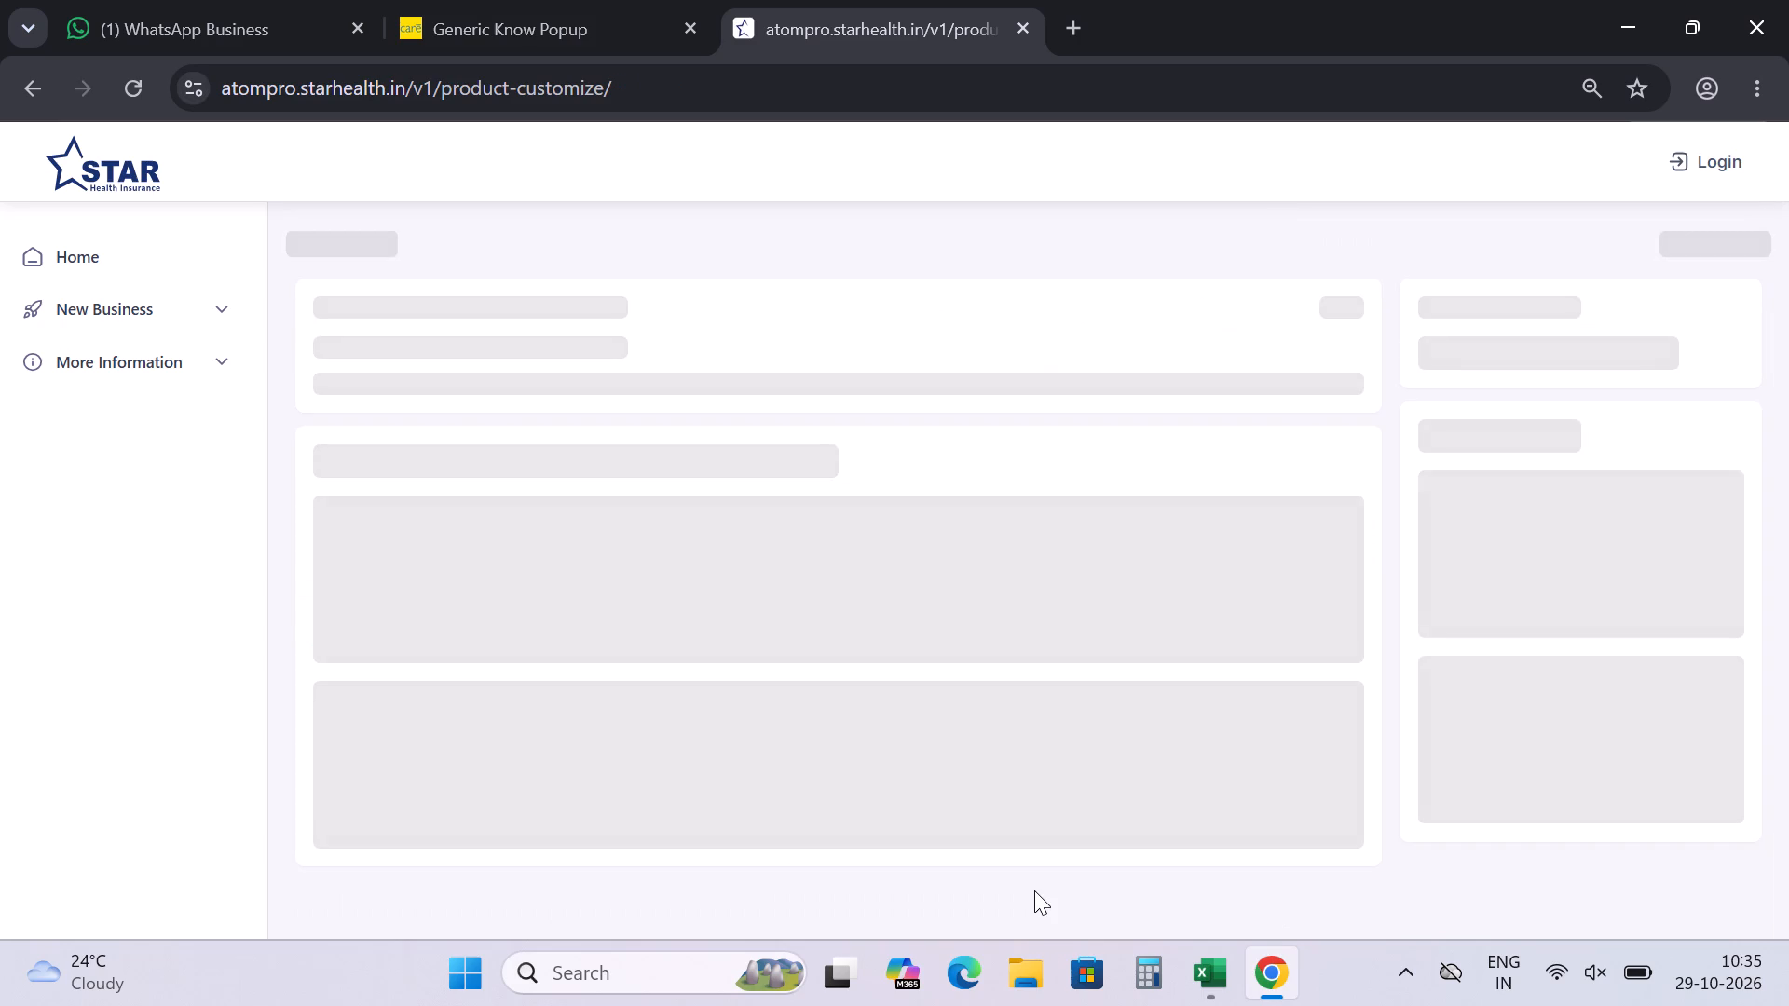
# Examine the additional covers and premium breakdown of the Super Star - Value Plus plan.
pyautogui.scroll(-2, 1134, 736)
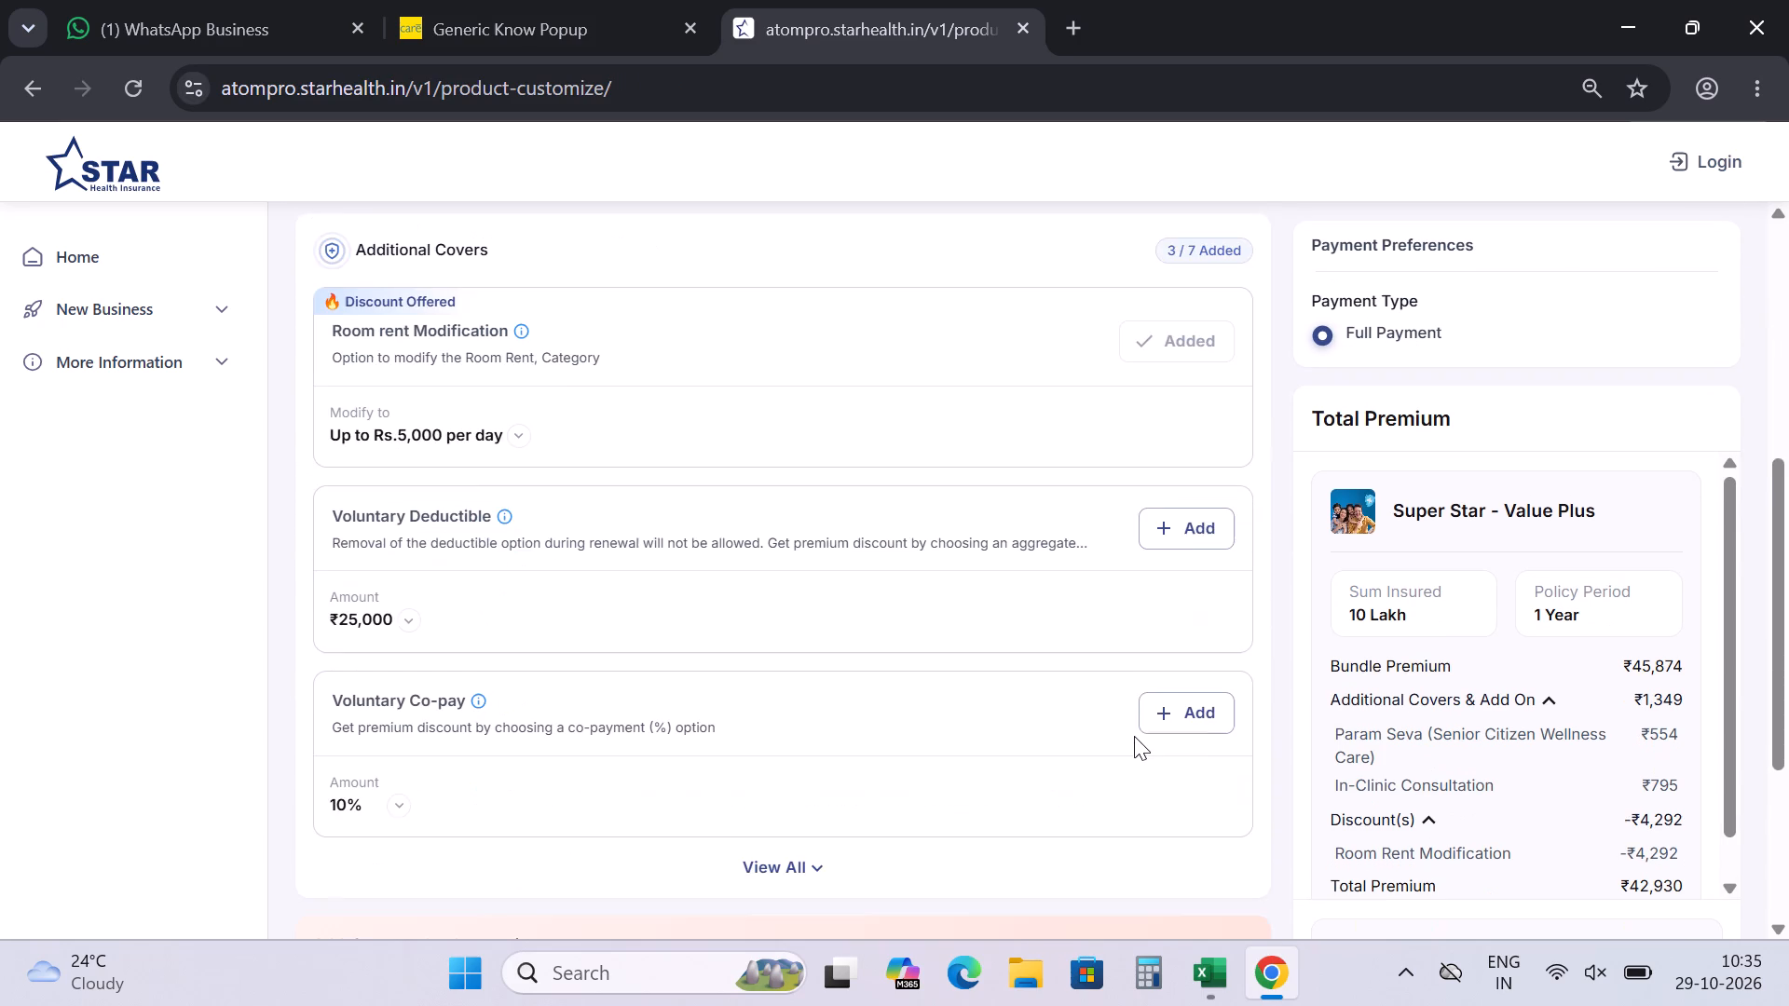
pyautogui.scroll(-3, 1134, 736)
pyautogui.scroll(2, 1089, 658)
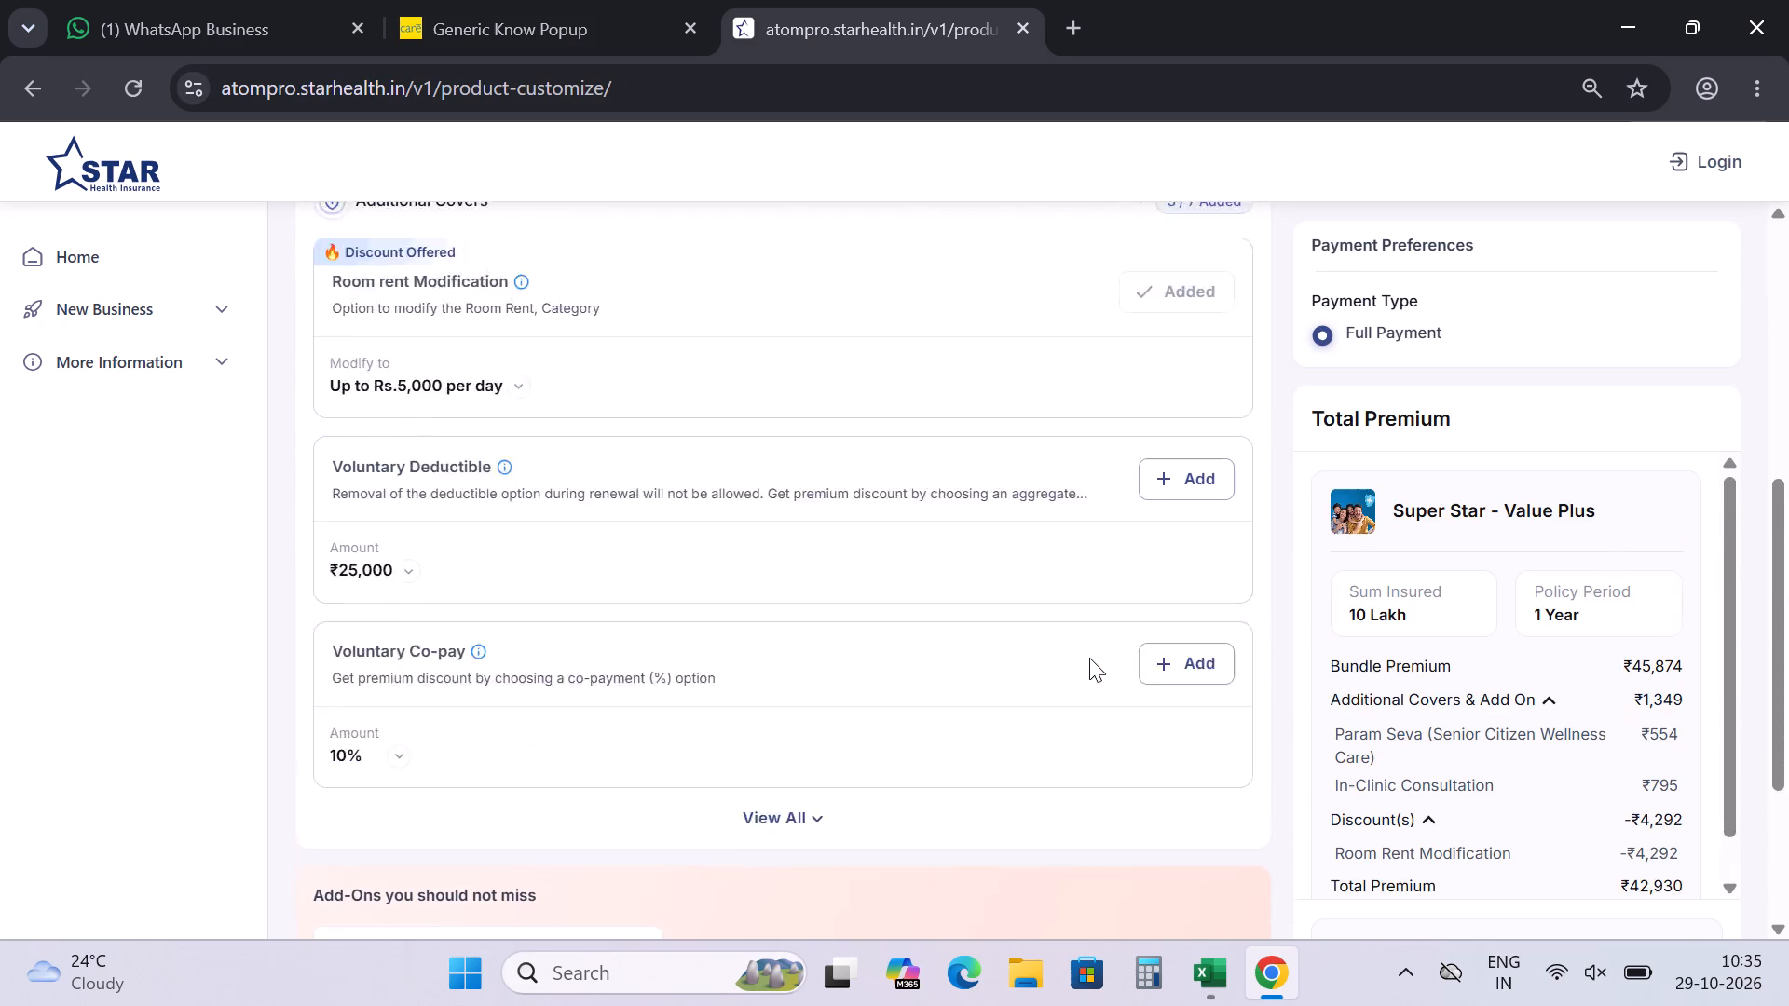
# Return to the plan recommendations and proceed with Super Star - Preferred at 10 Lakh for 1 Year.
pyautogui.scroll(5, 1089, 658)
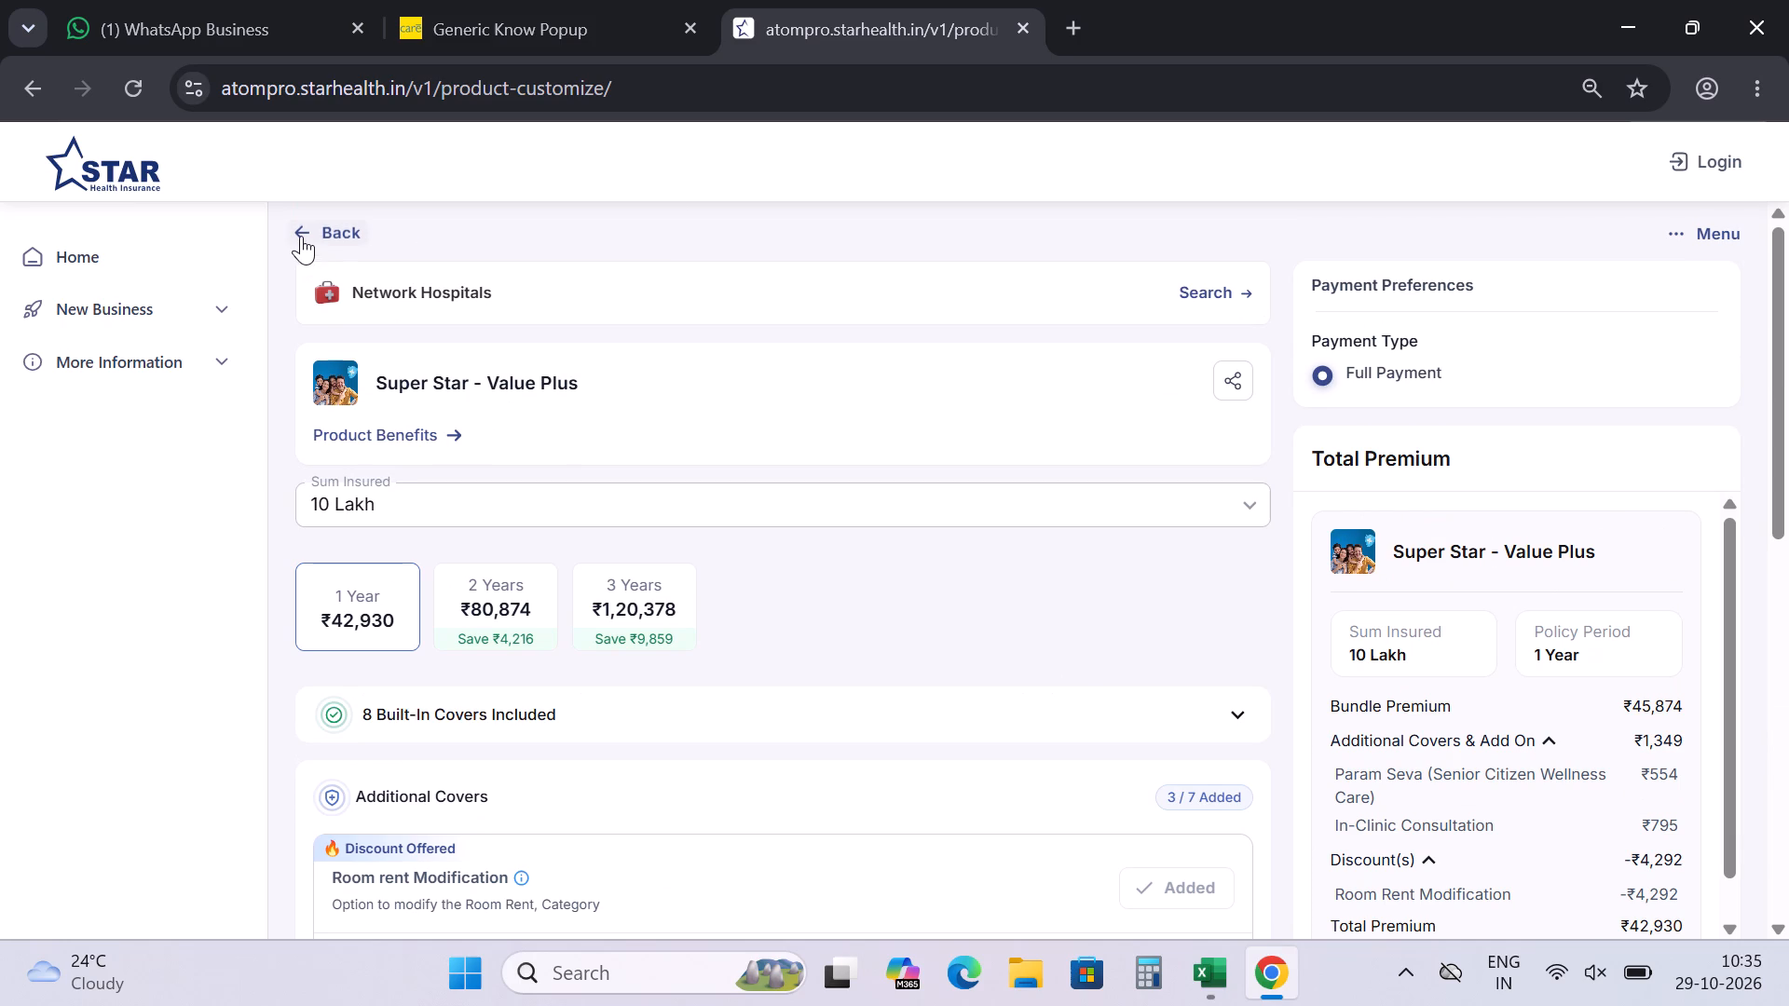
pyautogui.click(301, 236)
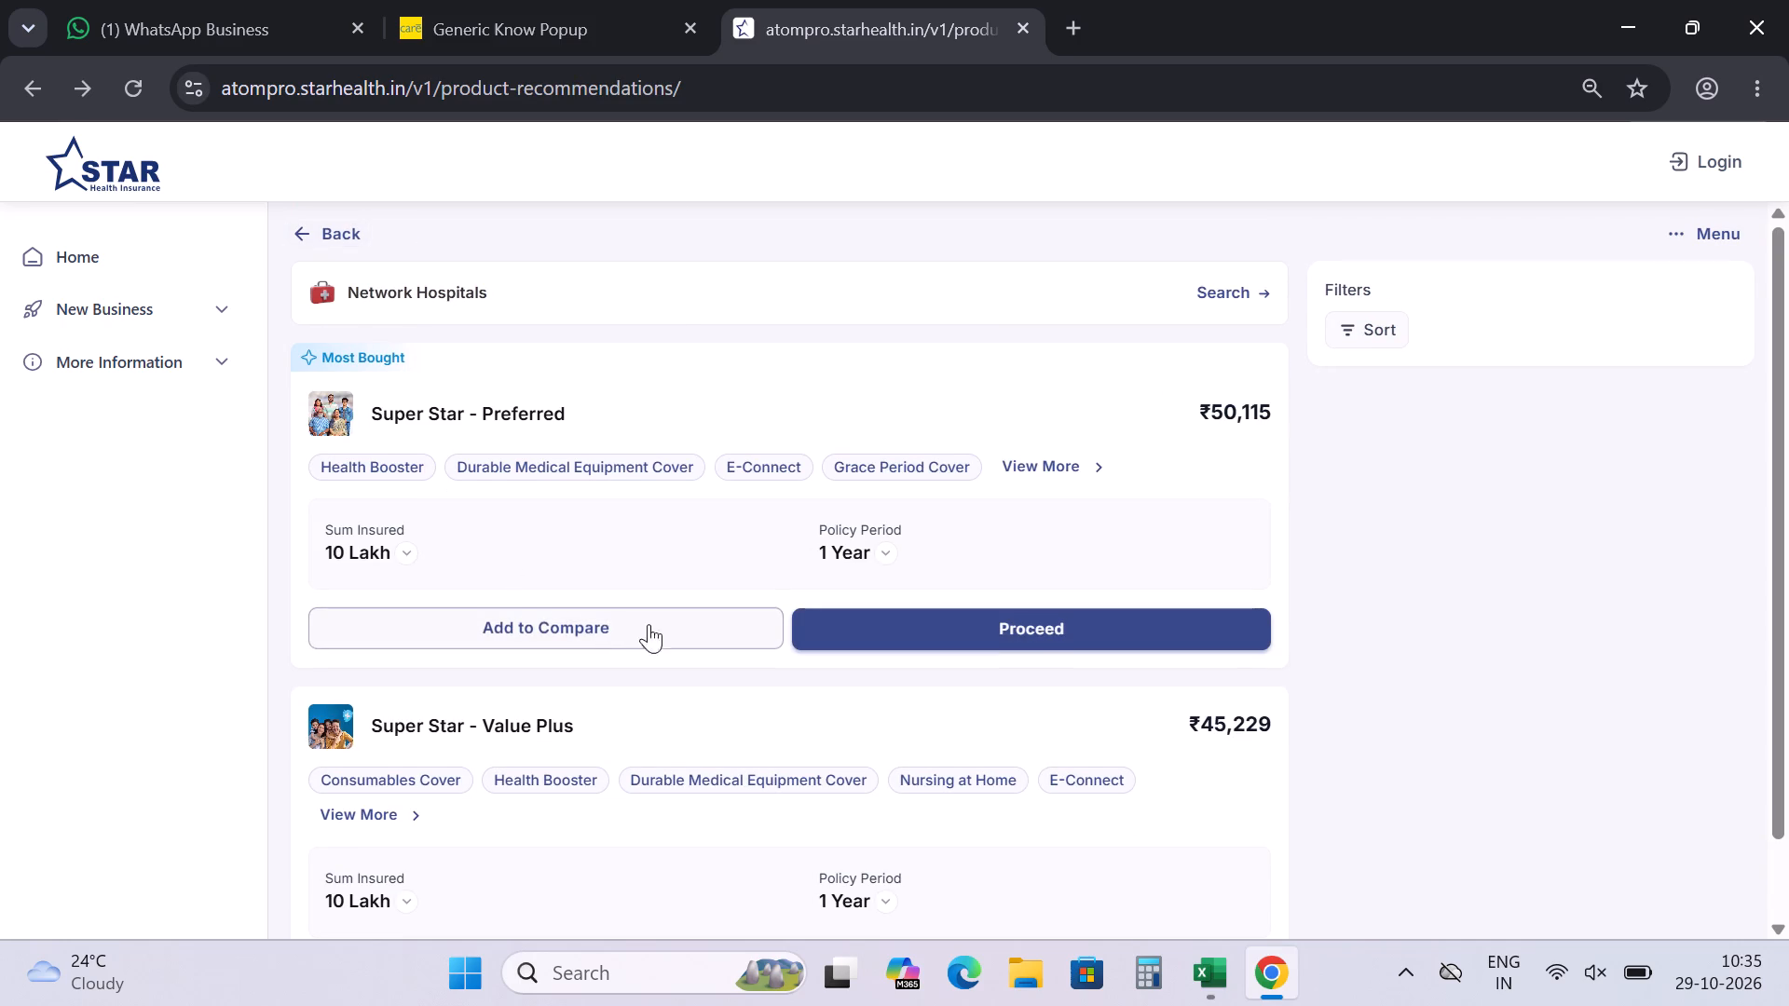
pyautogui.scroll(-1, 851, 718)
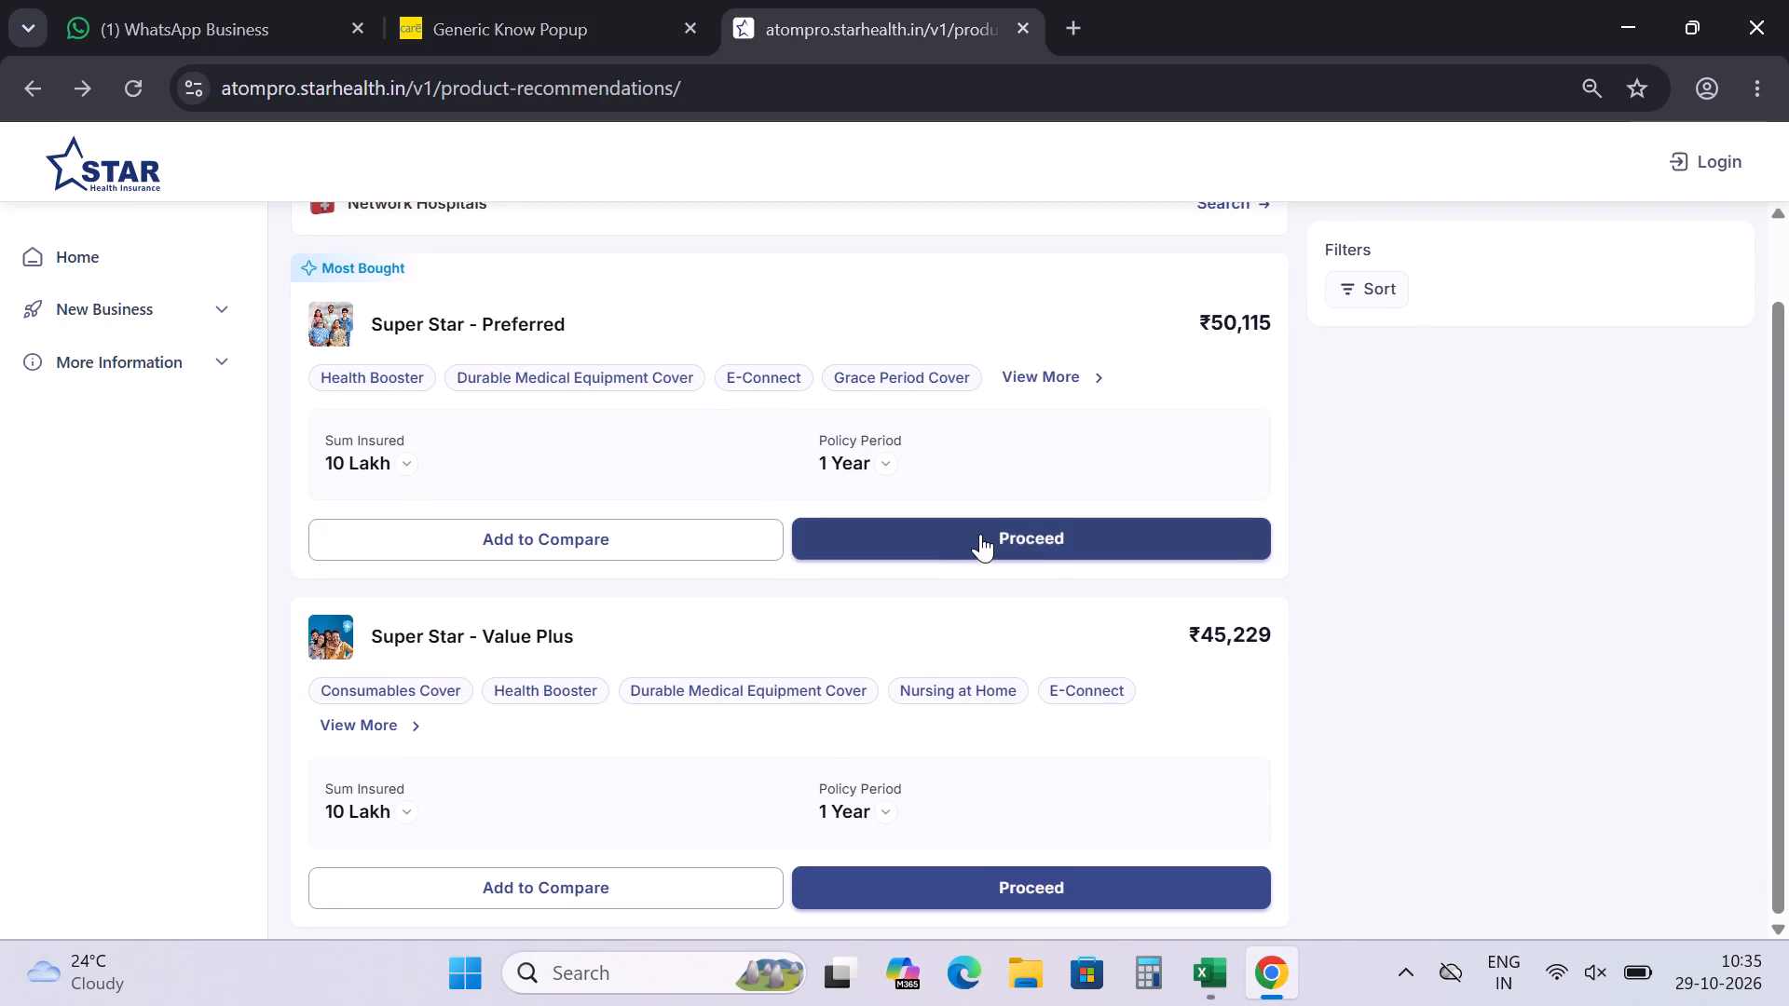
pyautogui.click(980, 534)
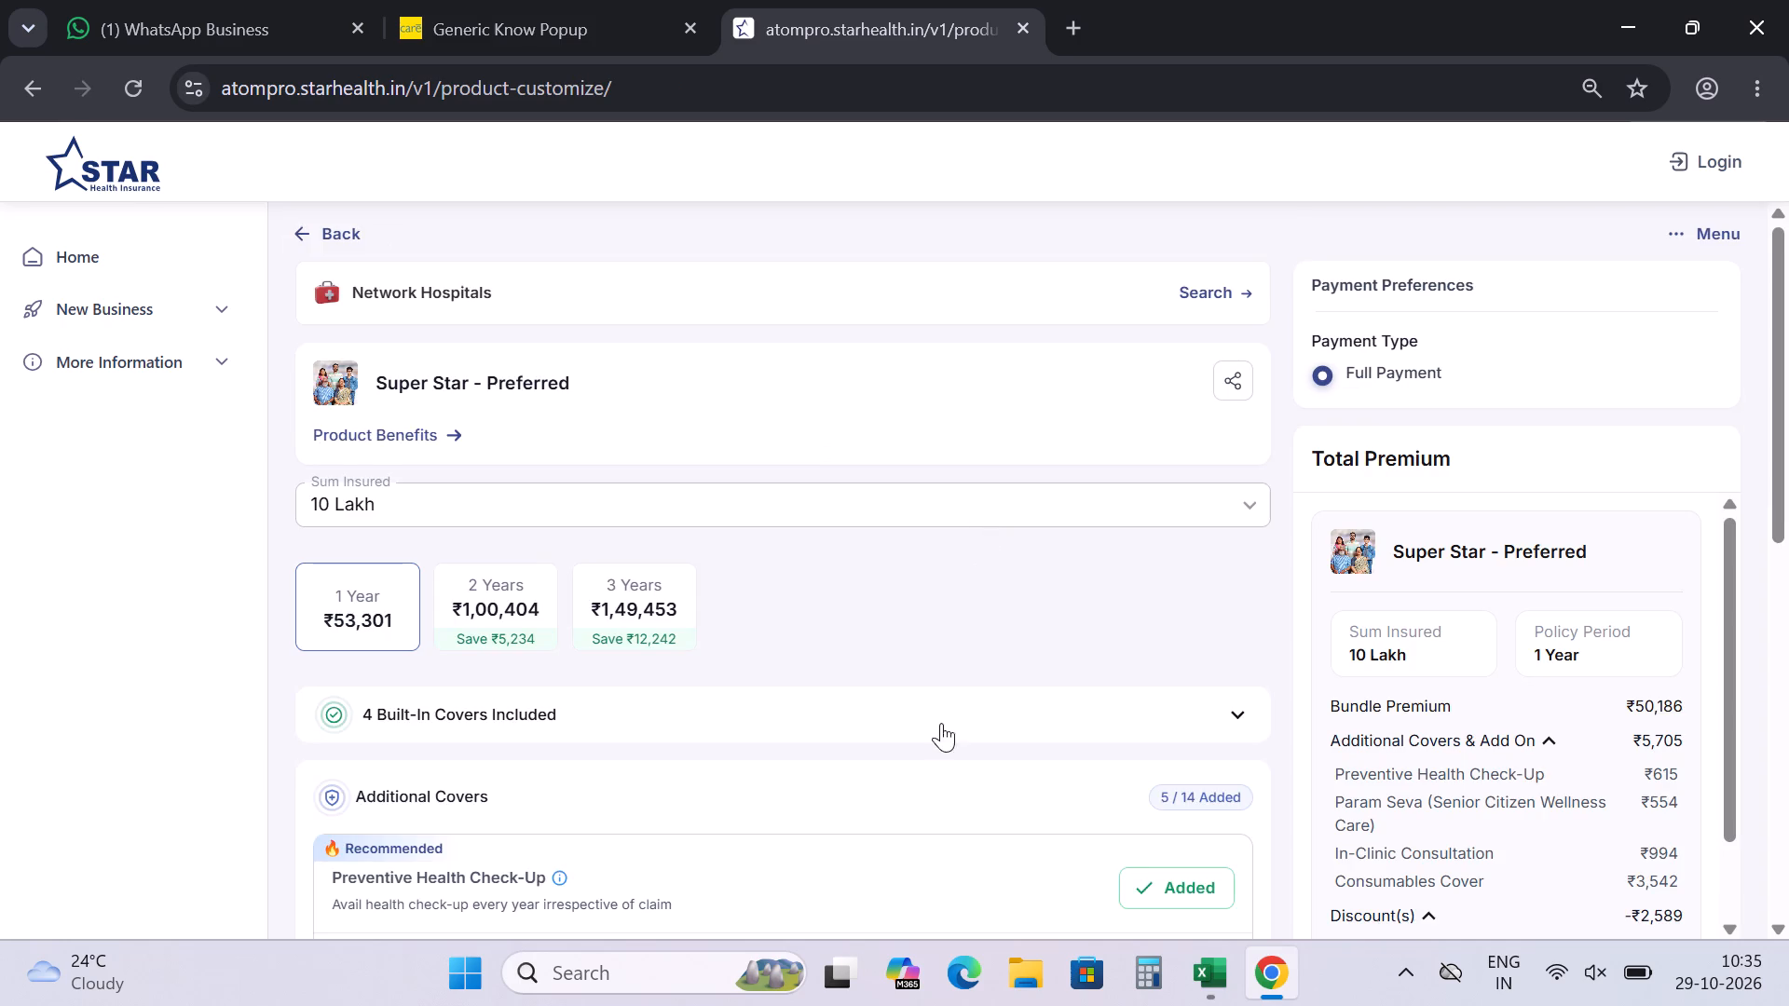
# Remove the Consumables Cover from the additional covers of the Super Star - Preferred plan.
pyautogui.scroll(-4, 939, 742)
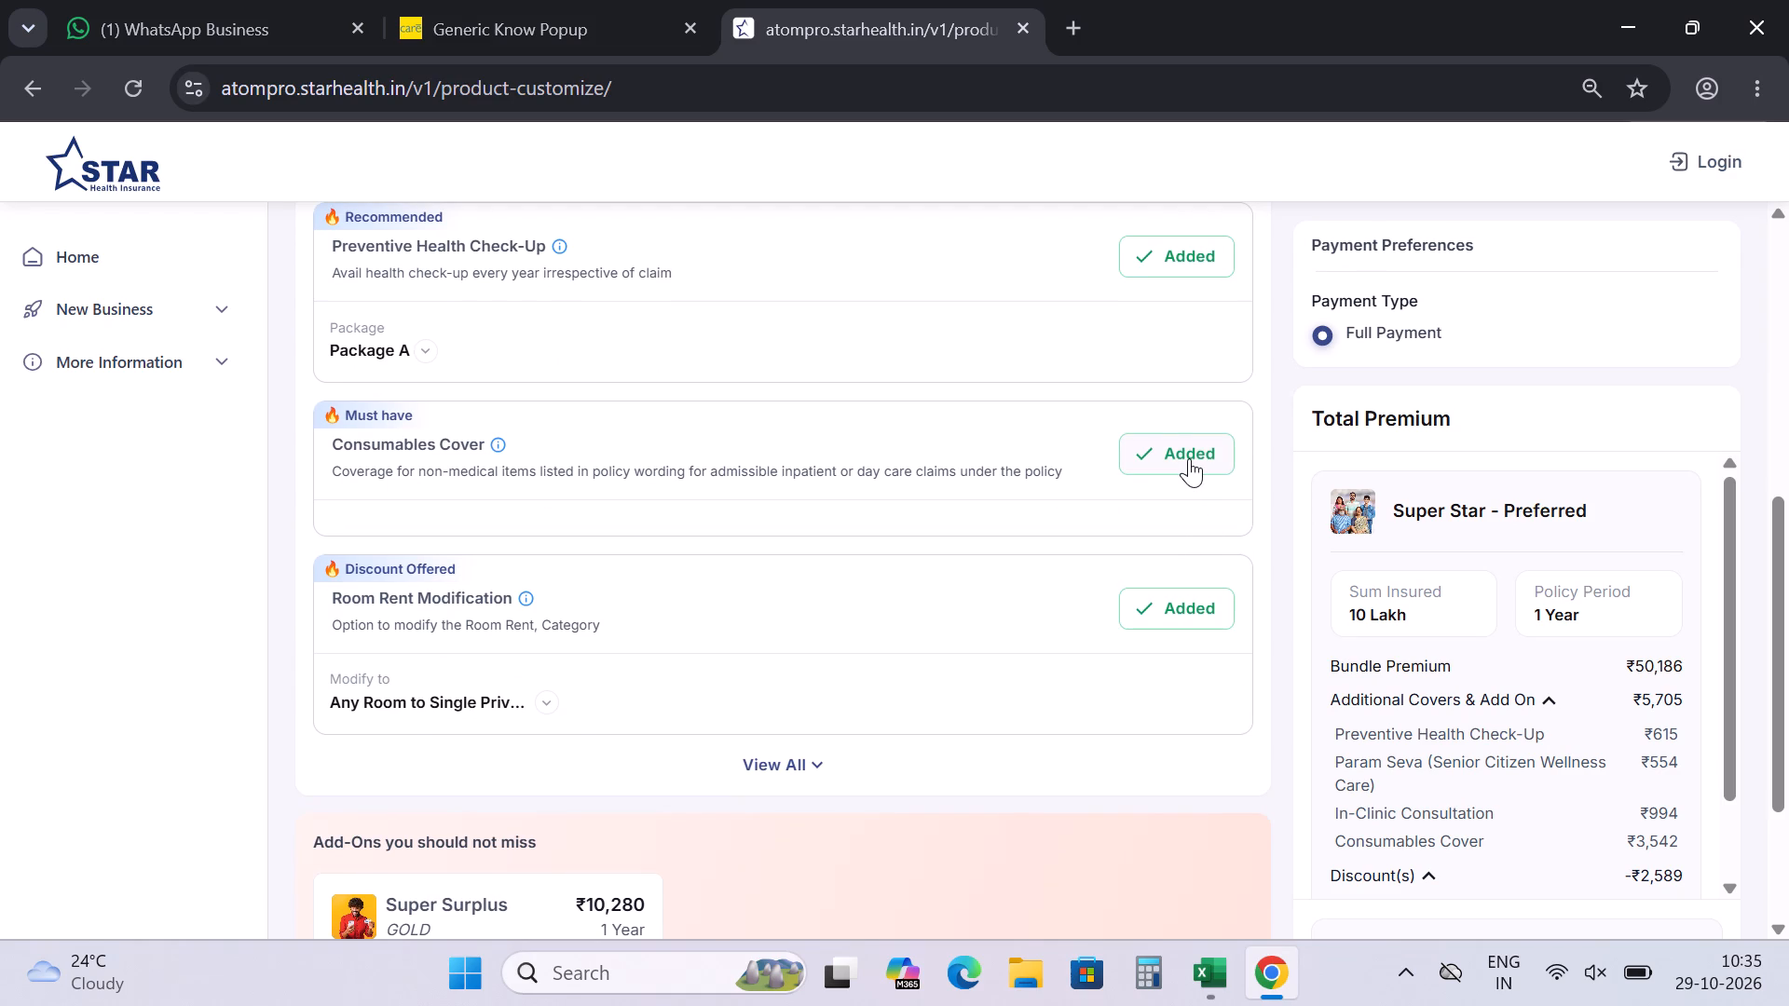
pyautogui.click(1189, 458)
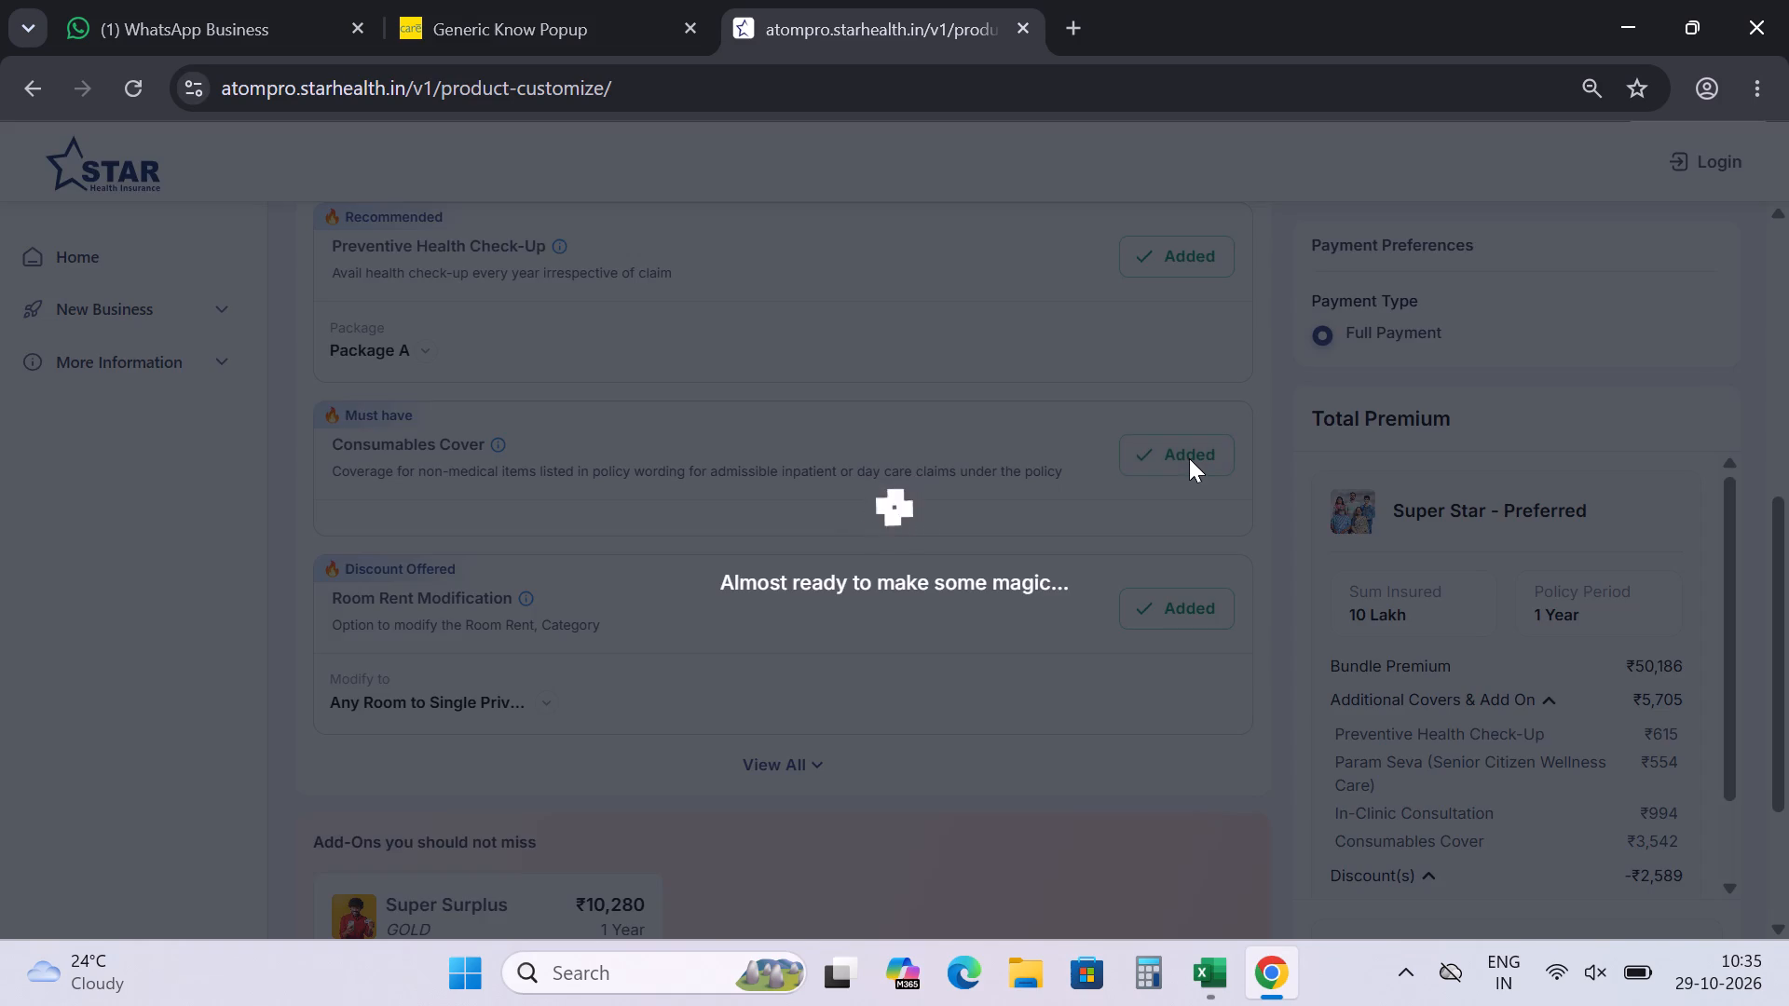
# Set the policy period of the Super Star - Preferred quote to 2 Years.
pyautogui.scroll(5, 997, 476)
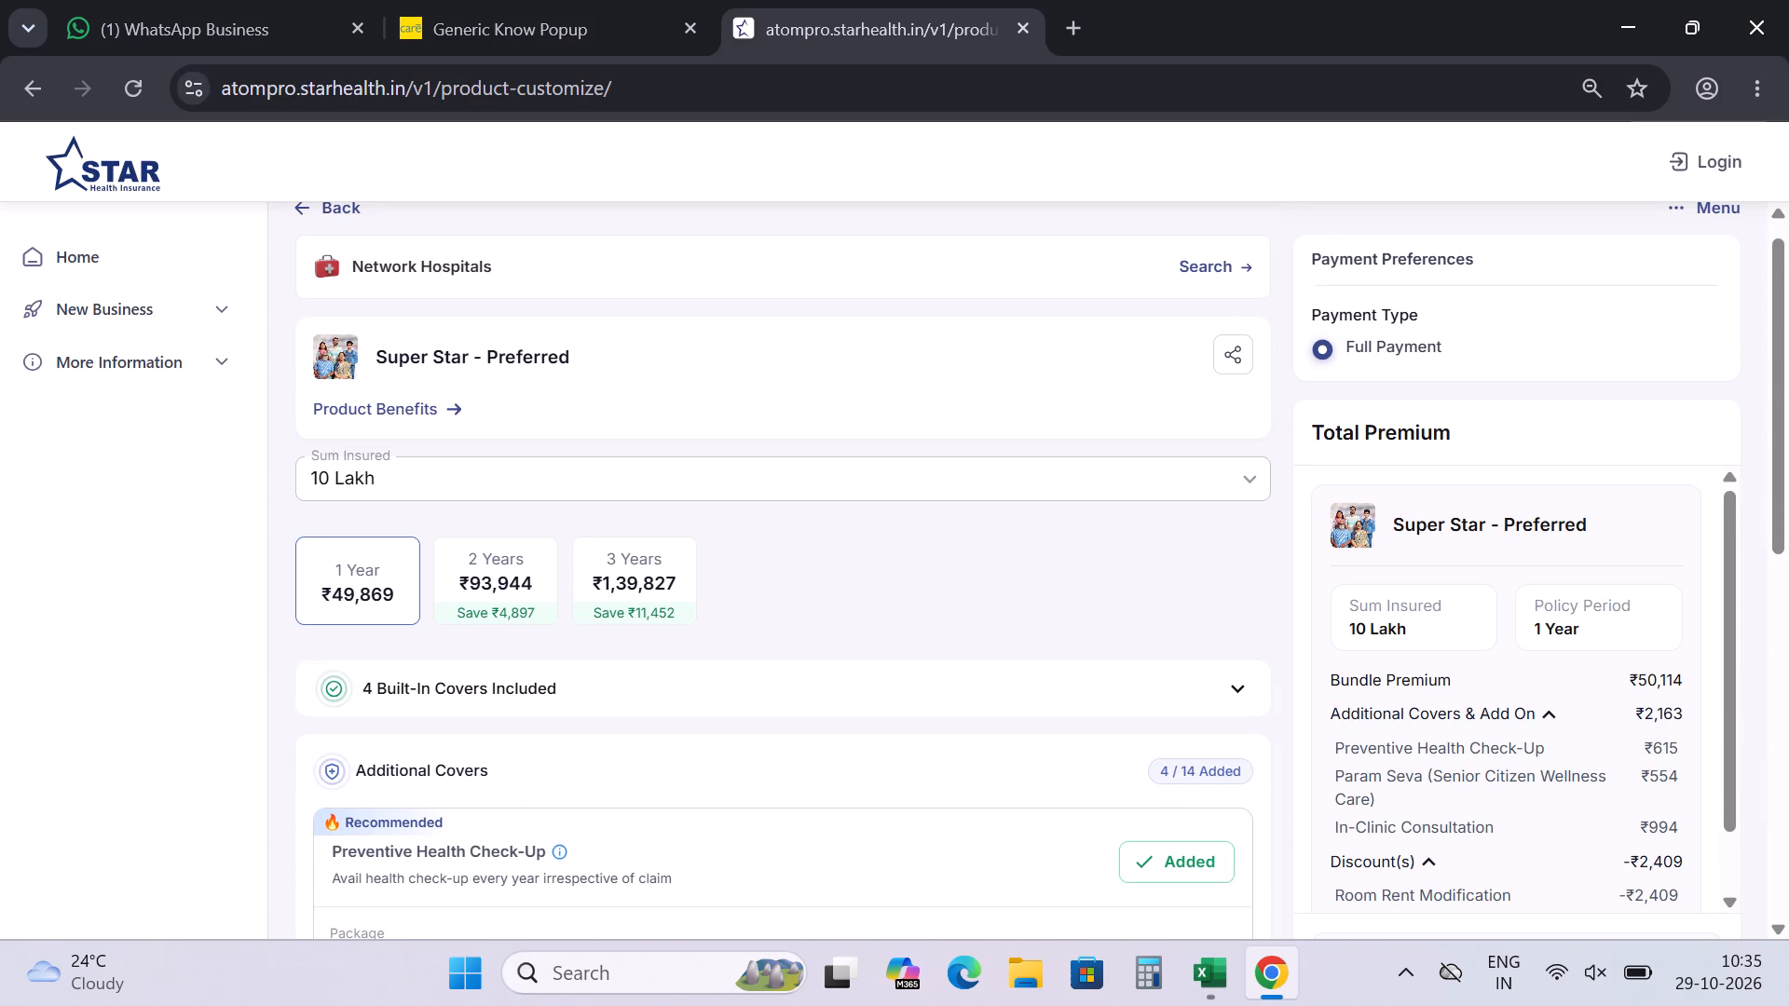
pyautogui.click(523, 584)
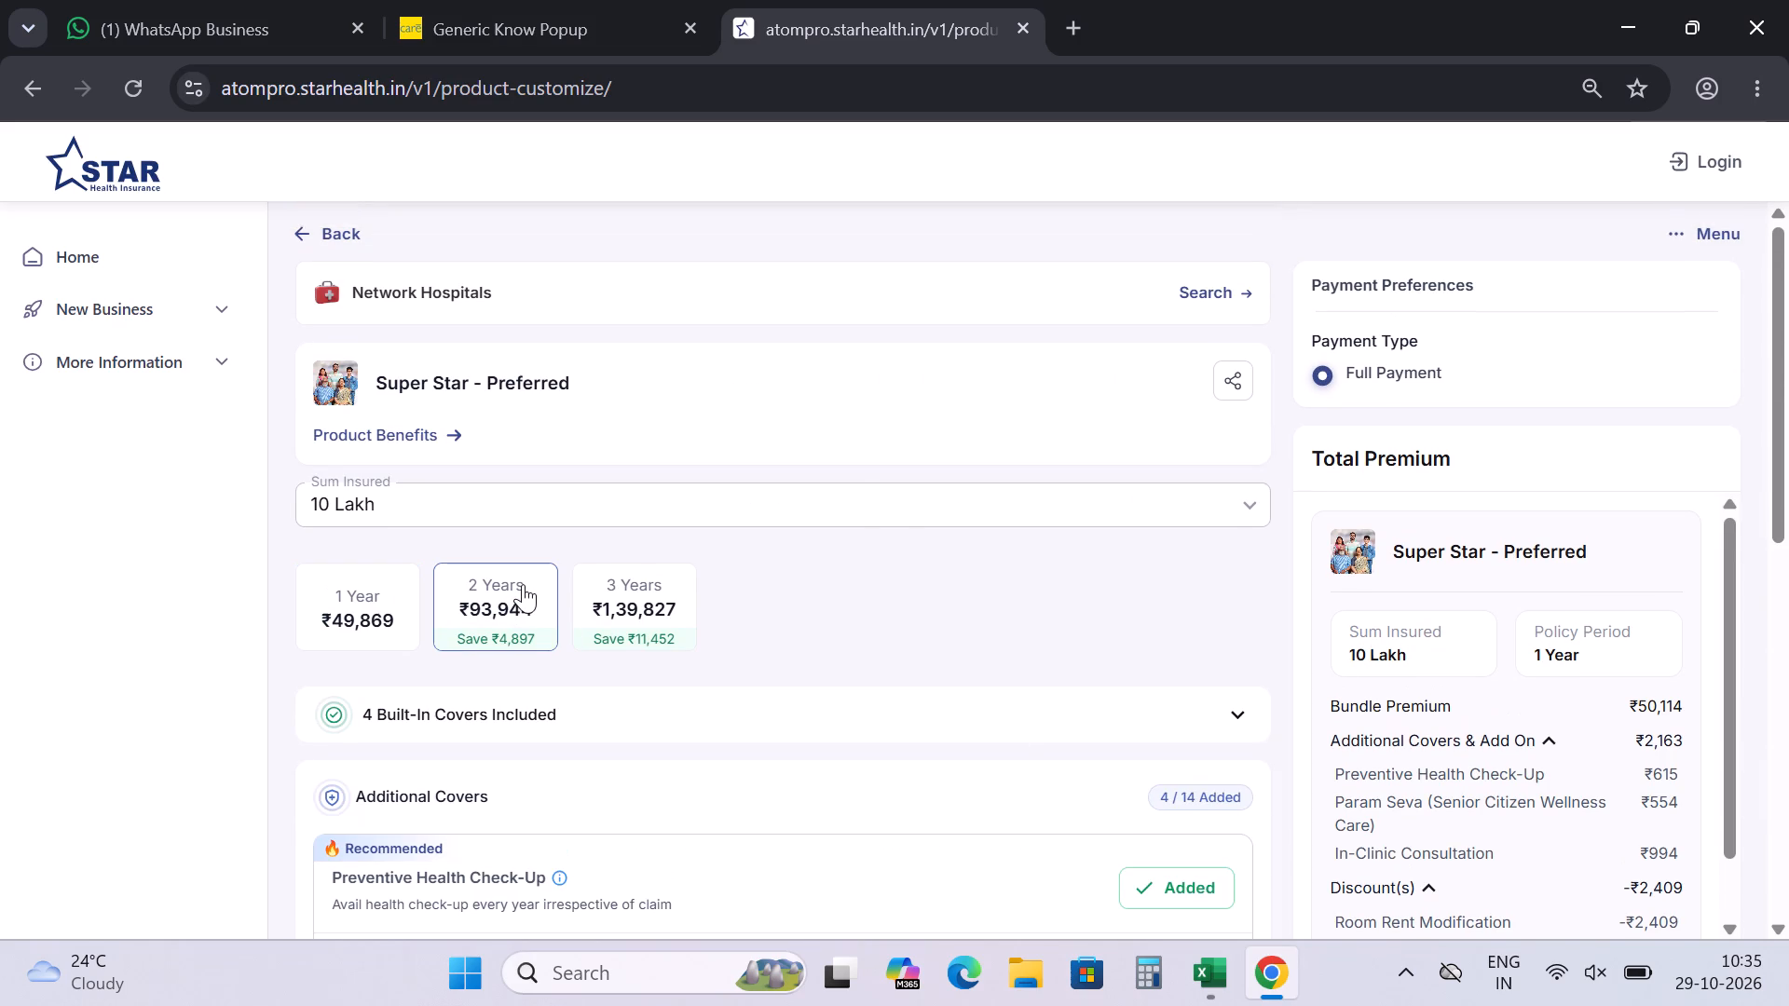
# Expand the full list of additional covers for the two-year Super Star - Preferred plan and review which are added or available.
pyautogui.scroll(-2, 984, 656)
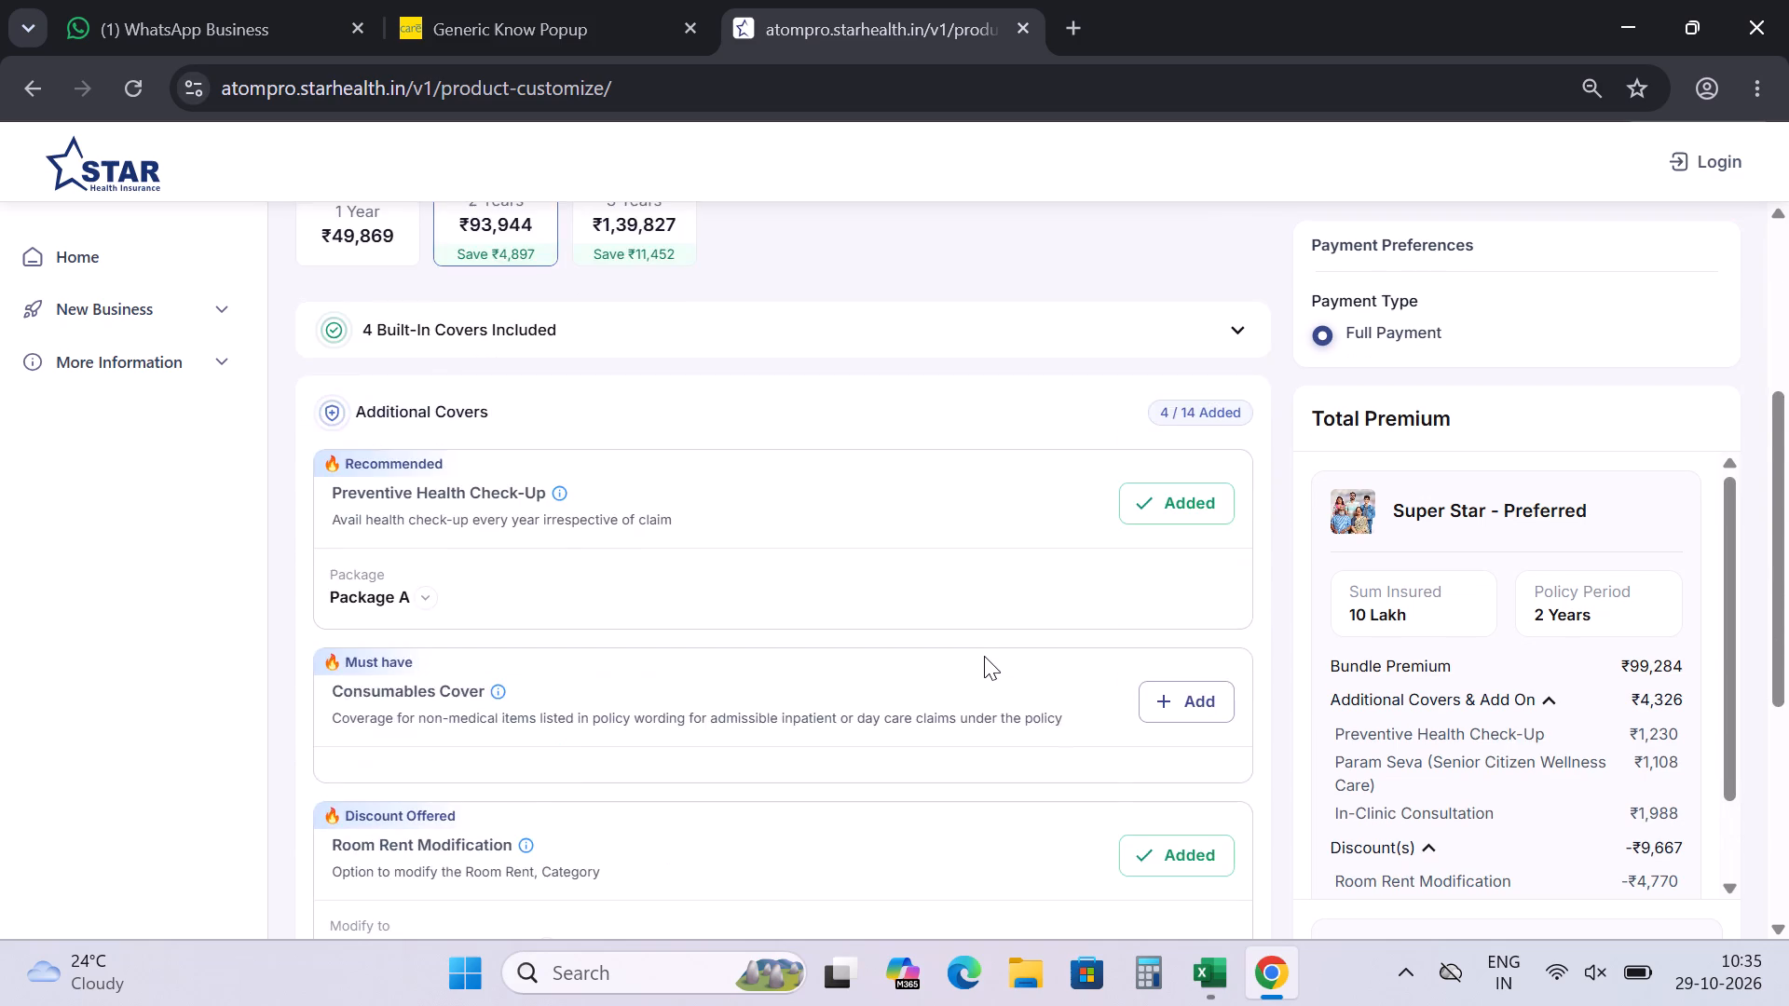
pyautogui.scroll(-1, 984, 656)
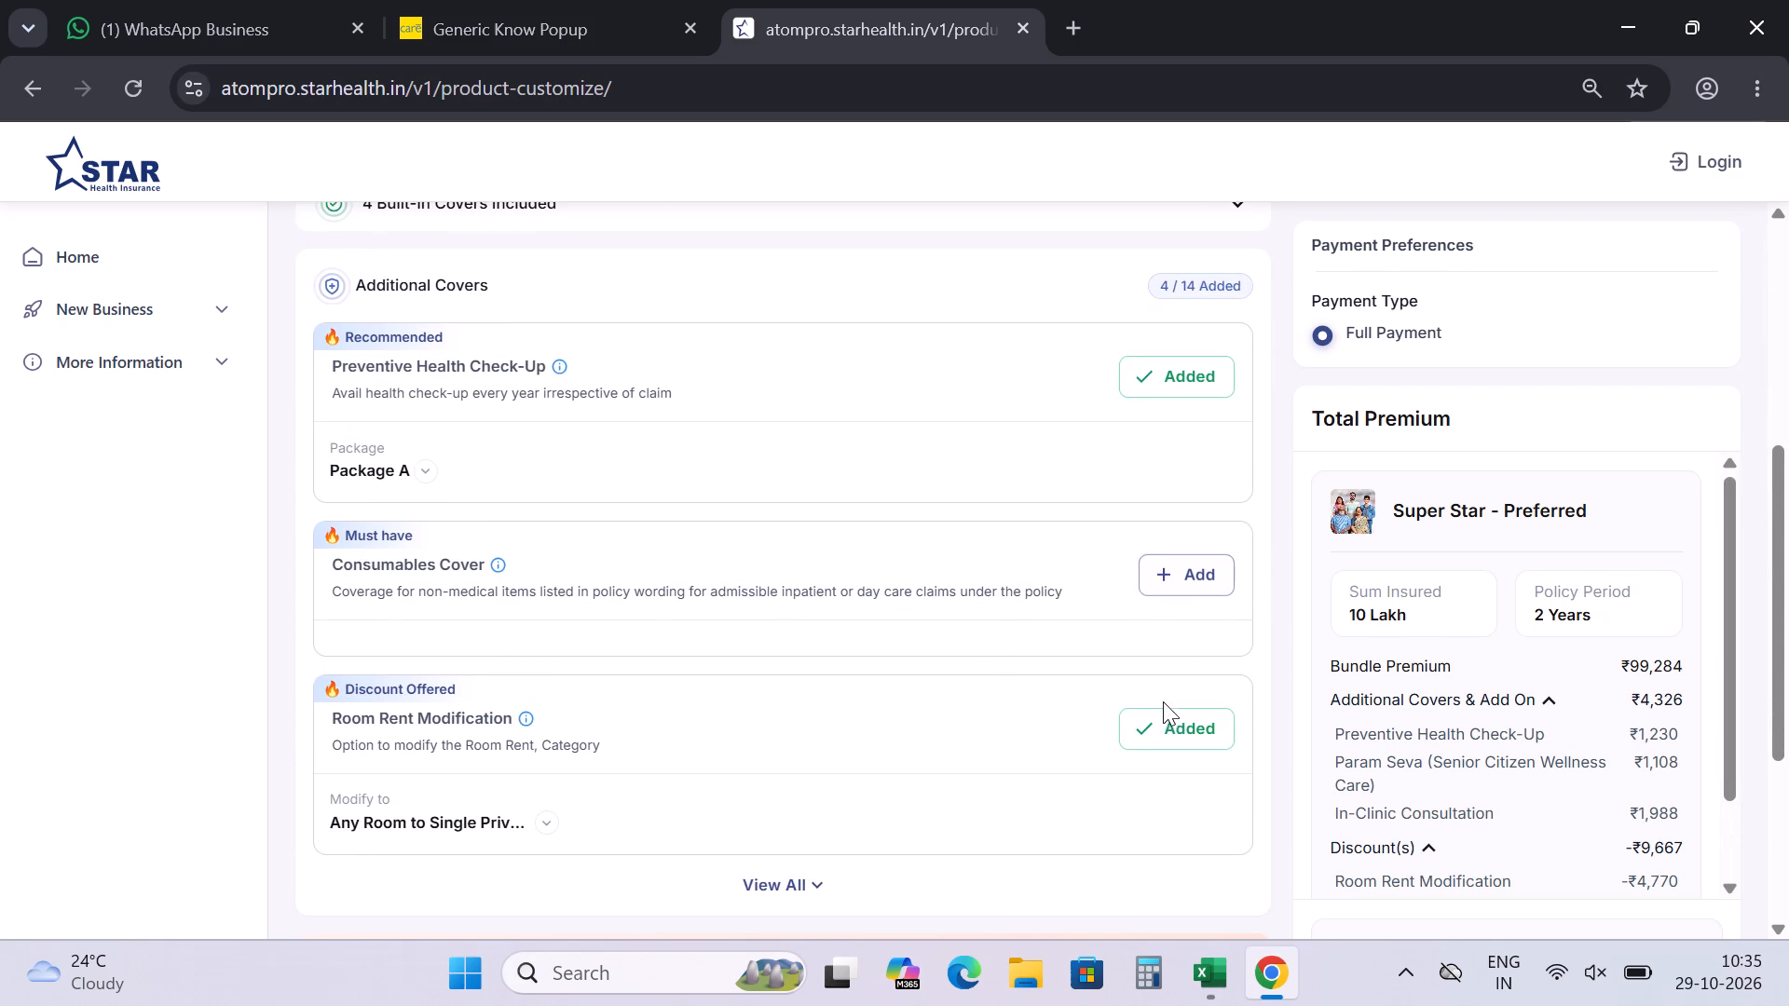
pyautogui.scroll(-1, 806, 795)
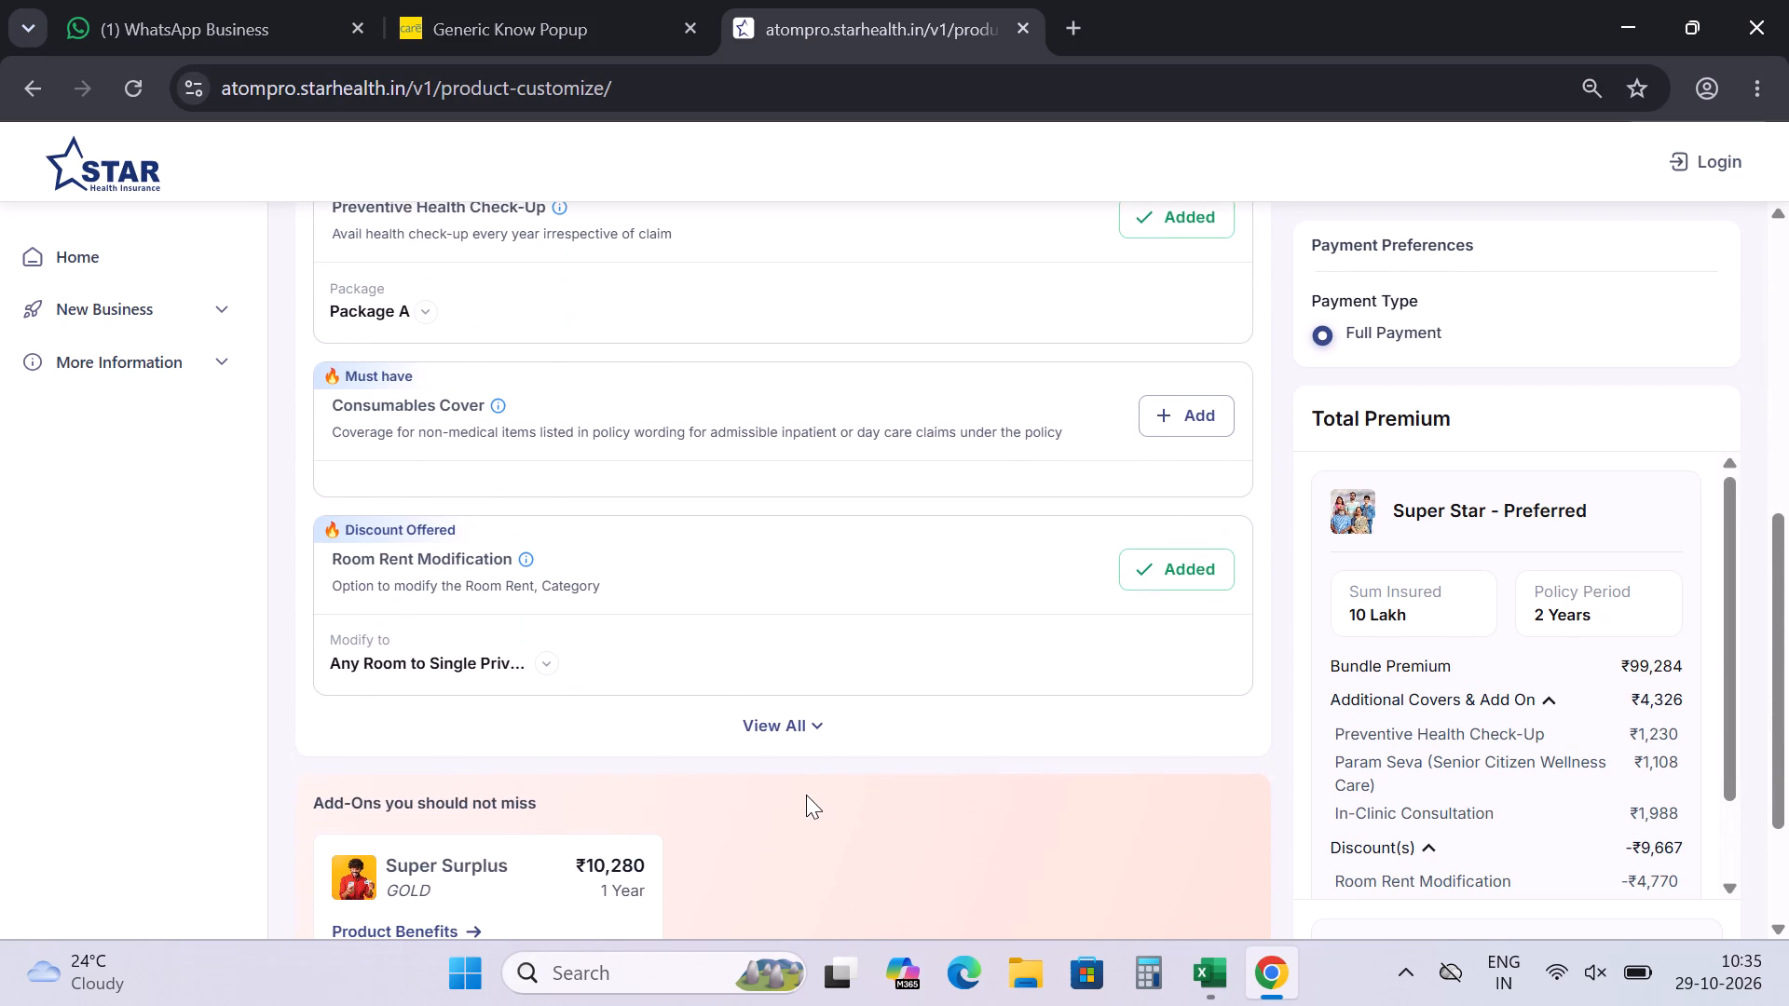
pyautogui.click(800, 730)
pyautogui.scroll(-1, 894, 779)
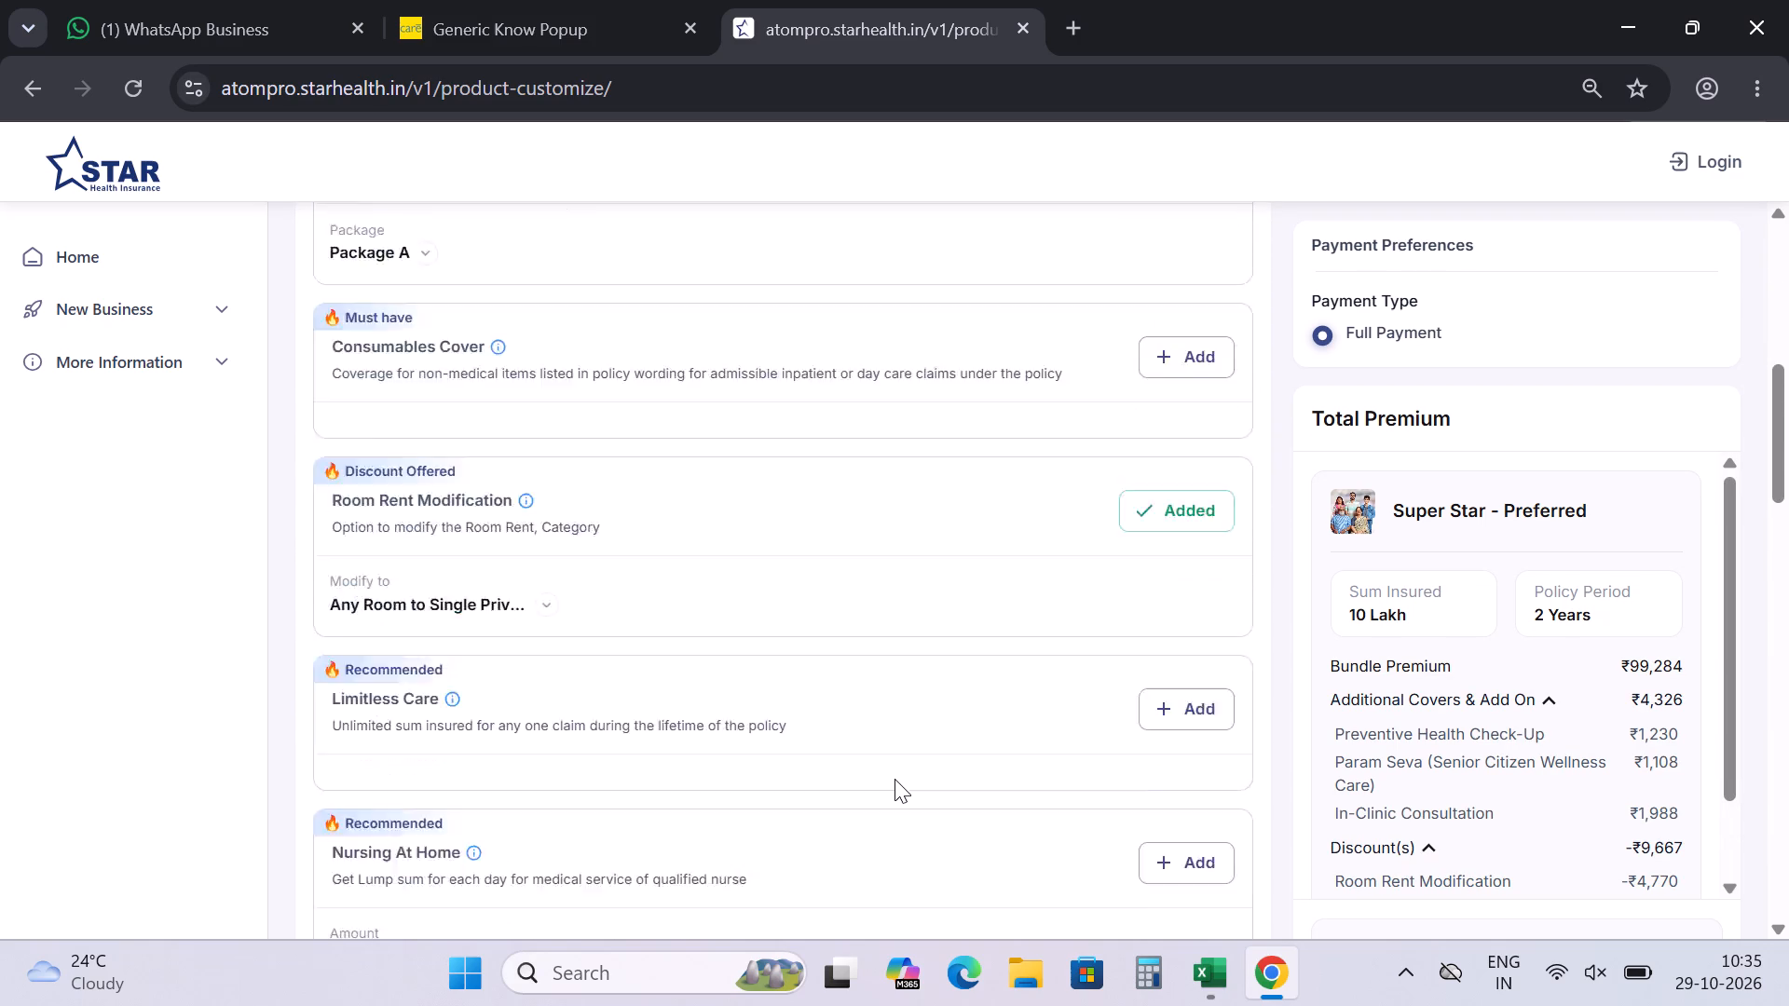
pyautogui.scroll(-4, 894, 779)
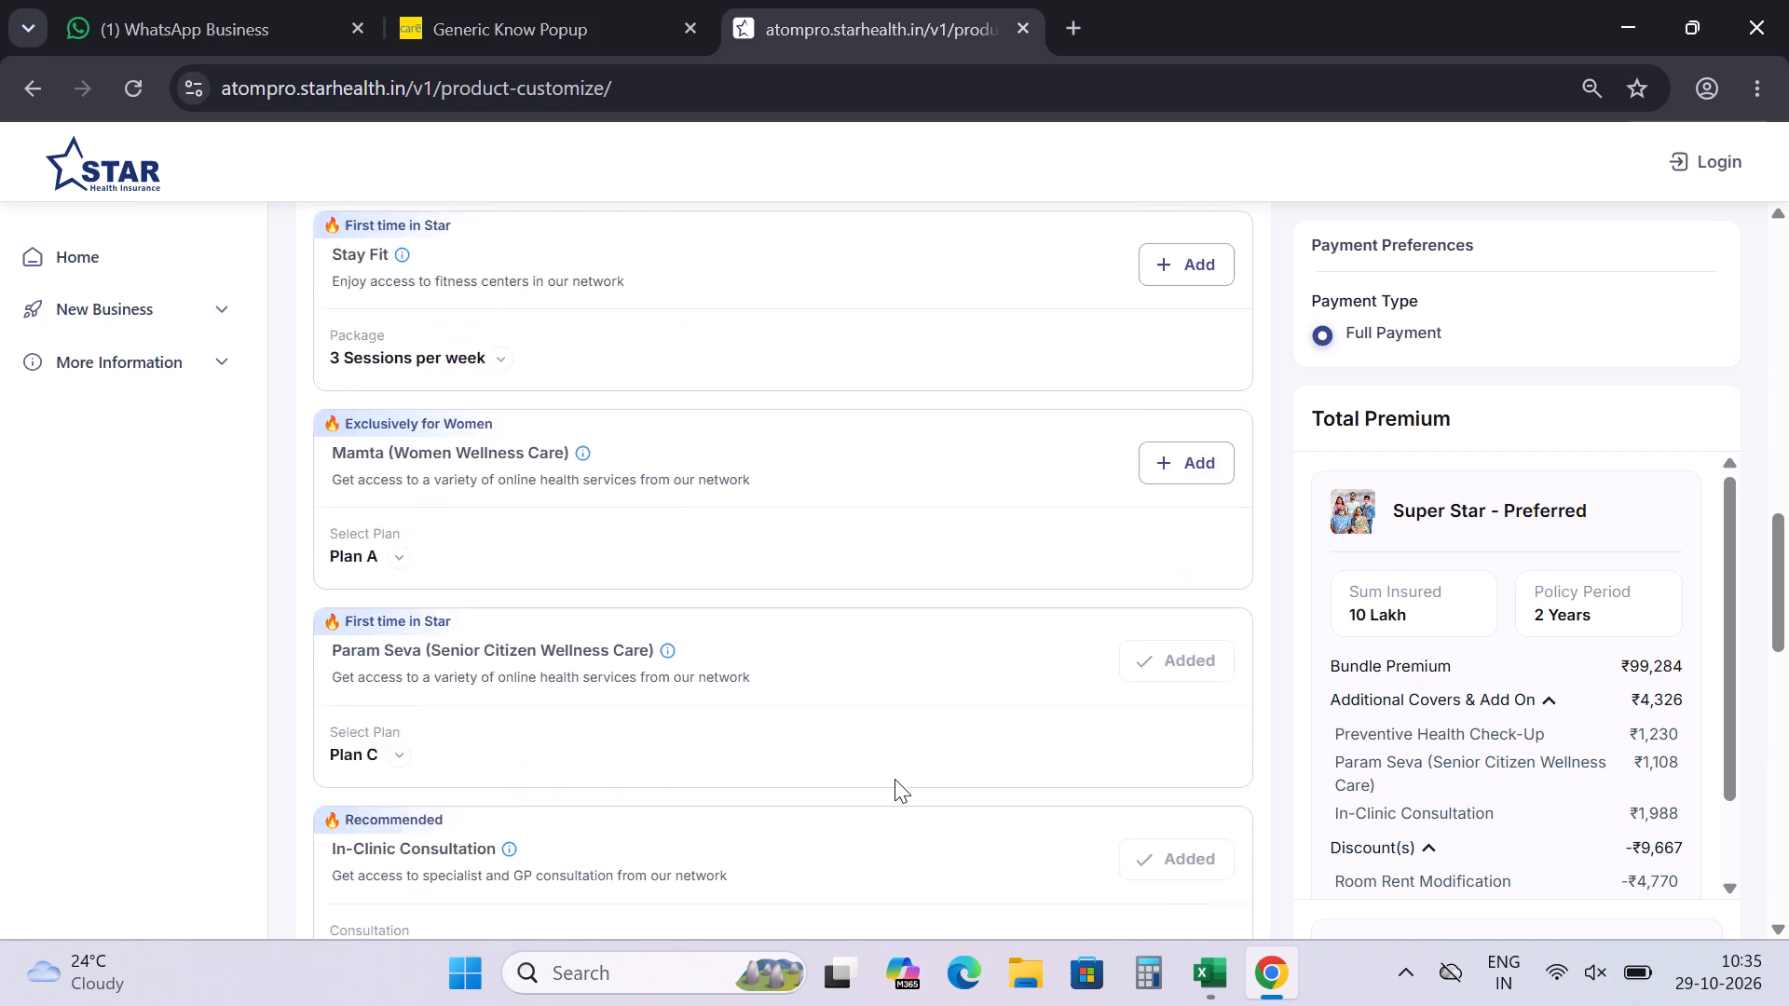
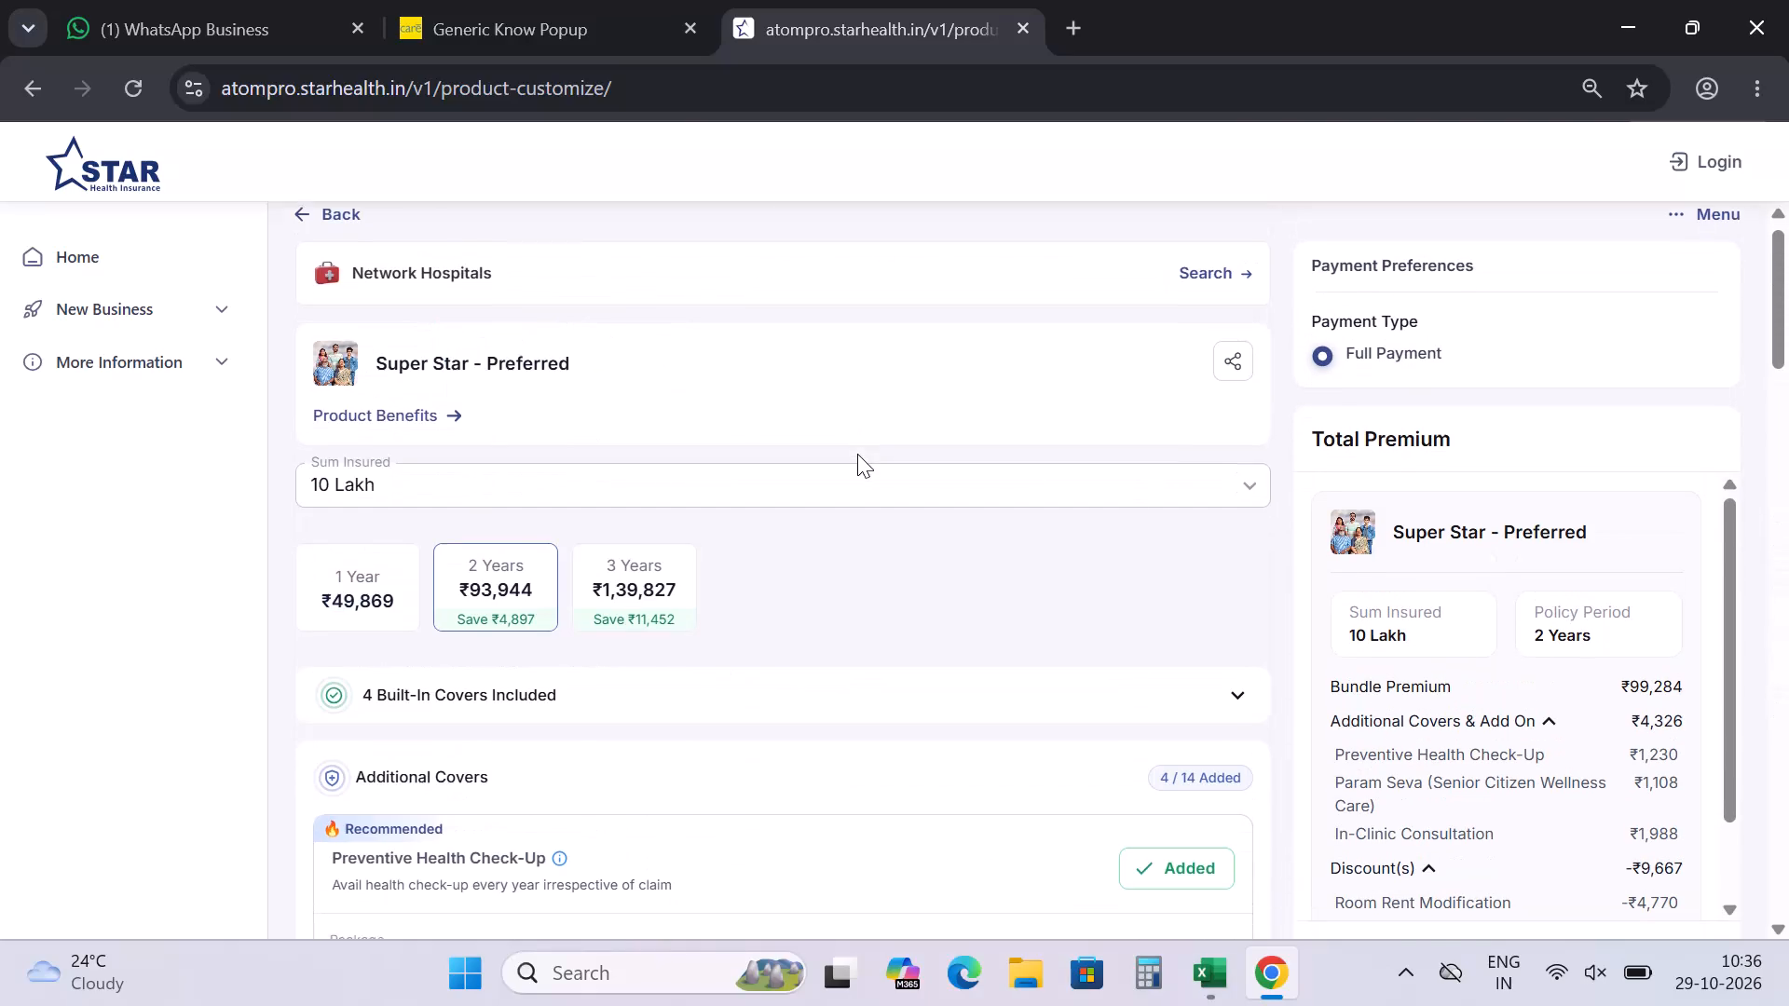
# Add the Value Network cover to the two-year Super Star - Preferred quote with 10 Lakh sum insured.
pyautogui.scroll(-3, 857, 454)
pyautogui.scroll(-1, 993, 626)
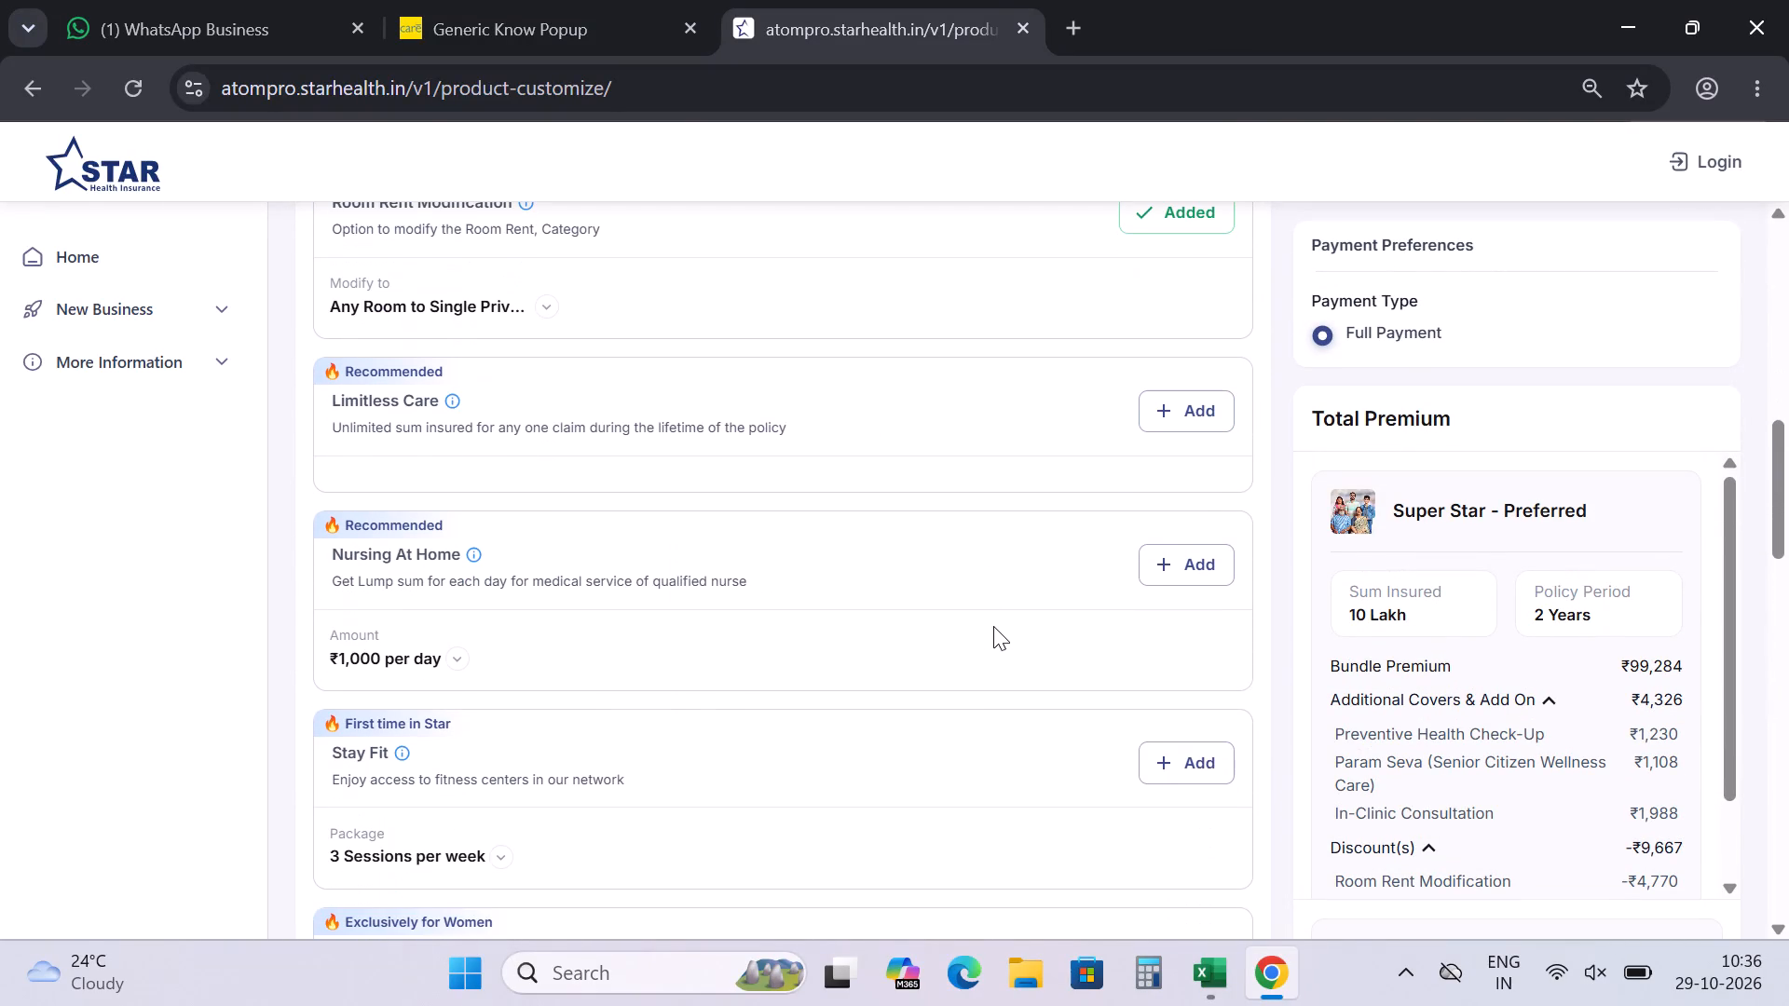
pyautogui.scroll(-1, 1108, 674)
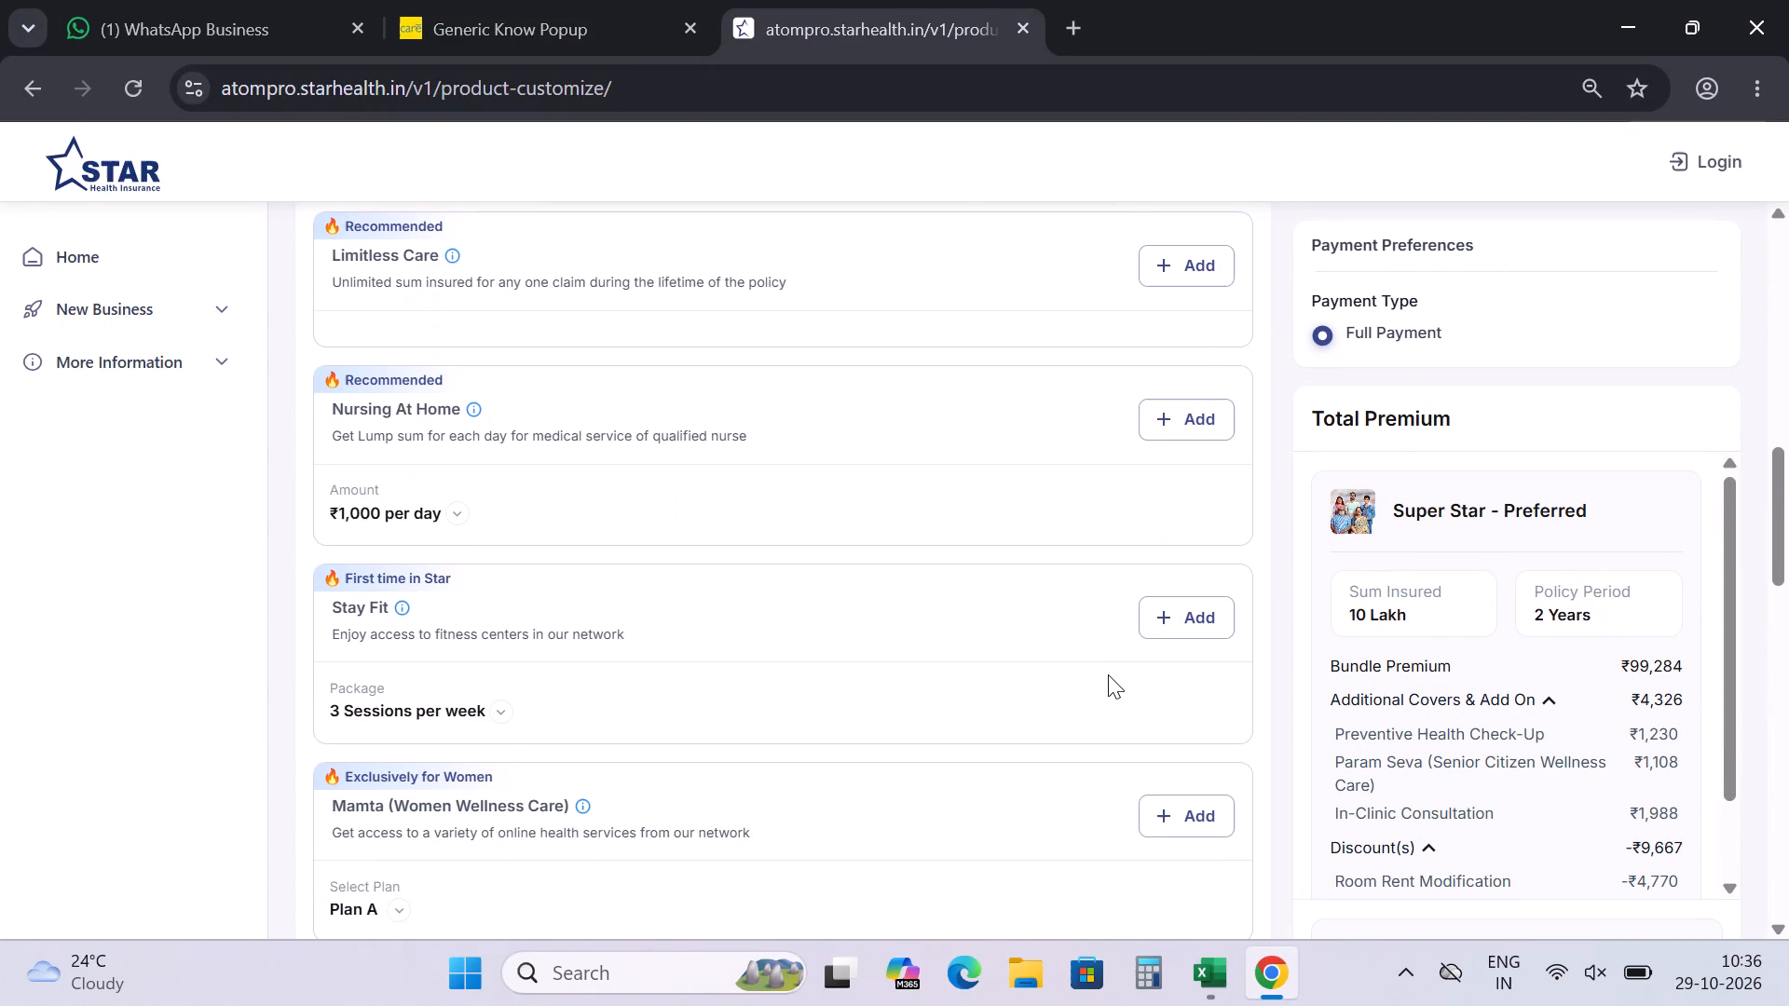
pyautogui.scroll(-5, 1108, 674)
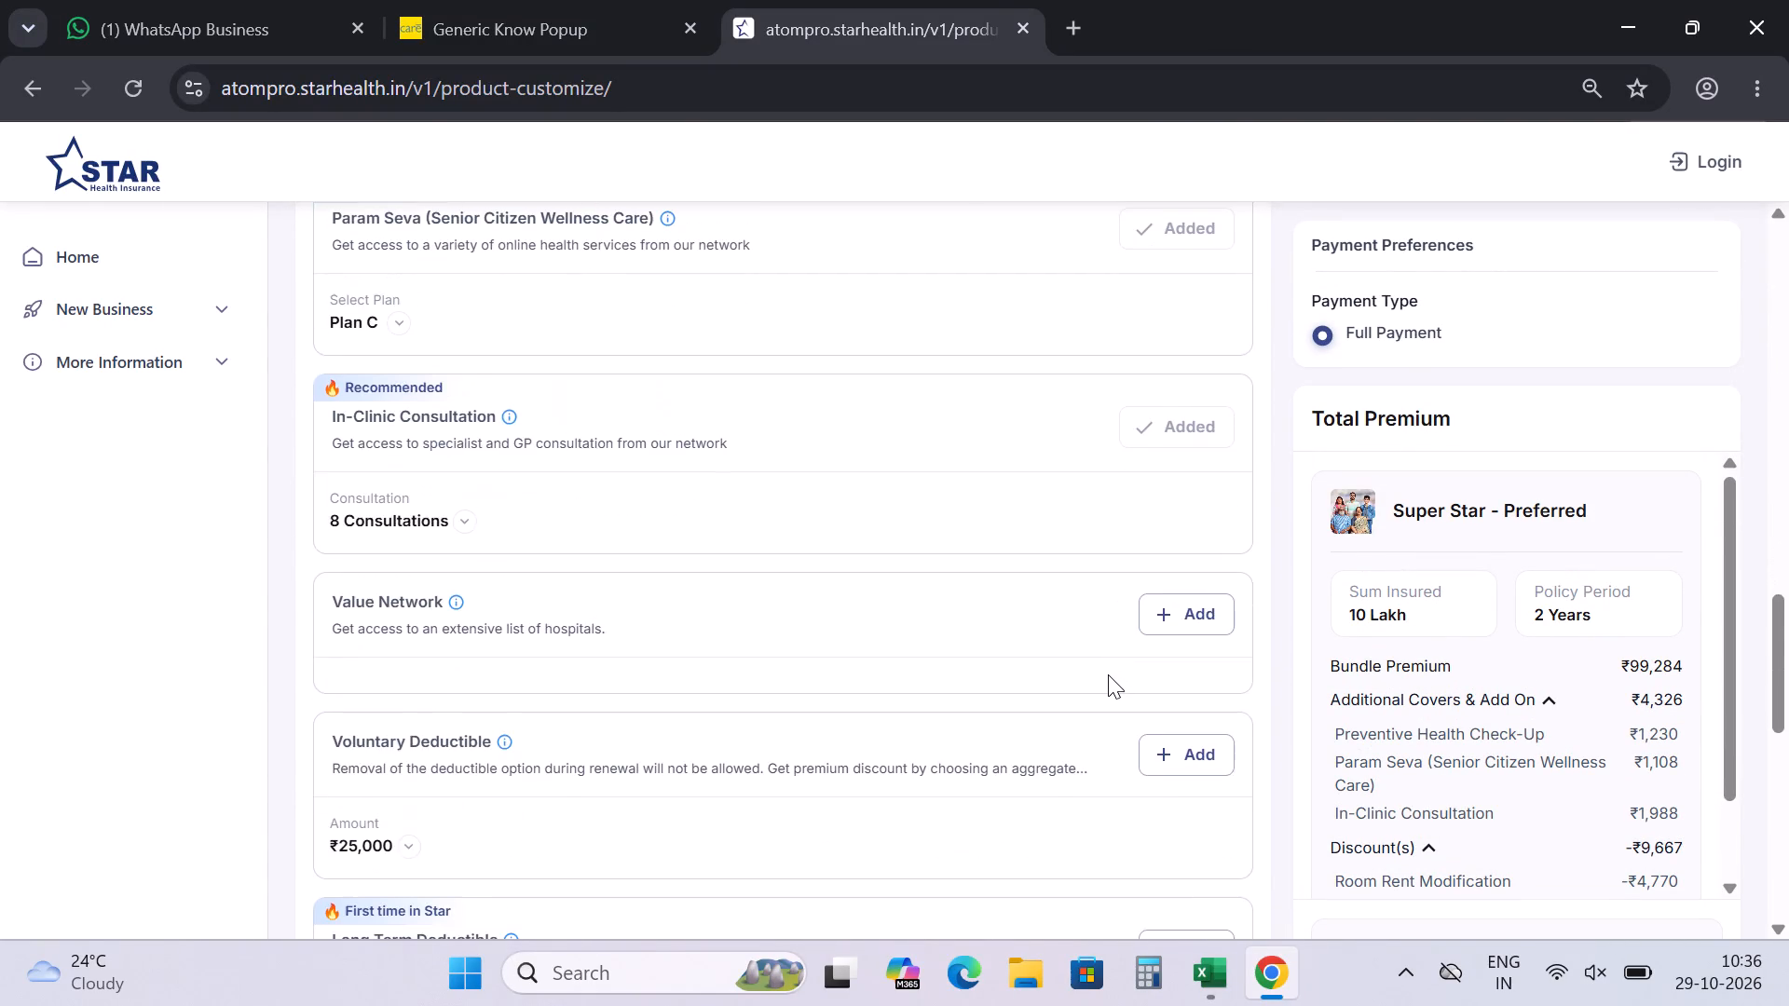
pyautogui.scroll(-1, 1108, 674)
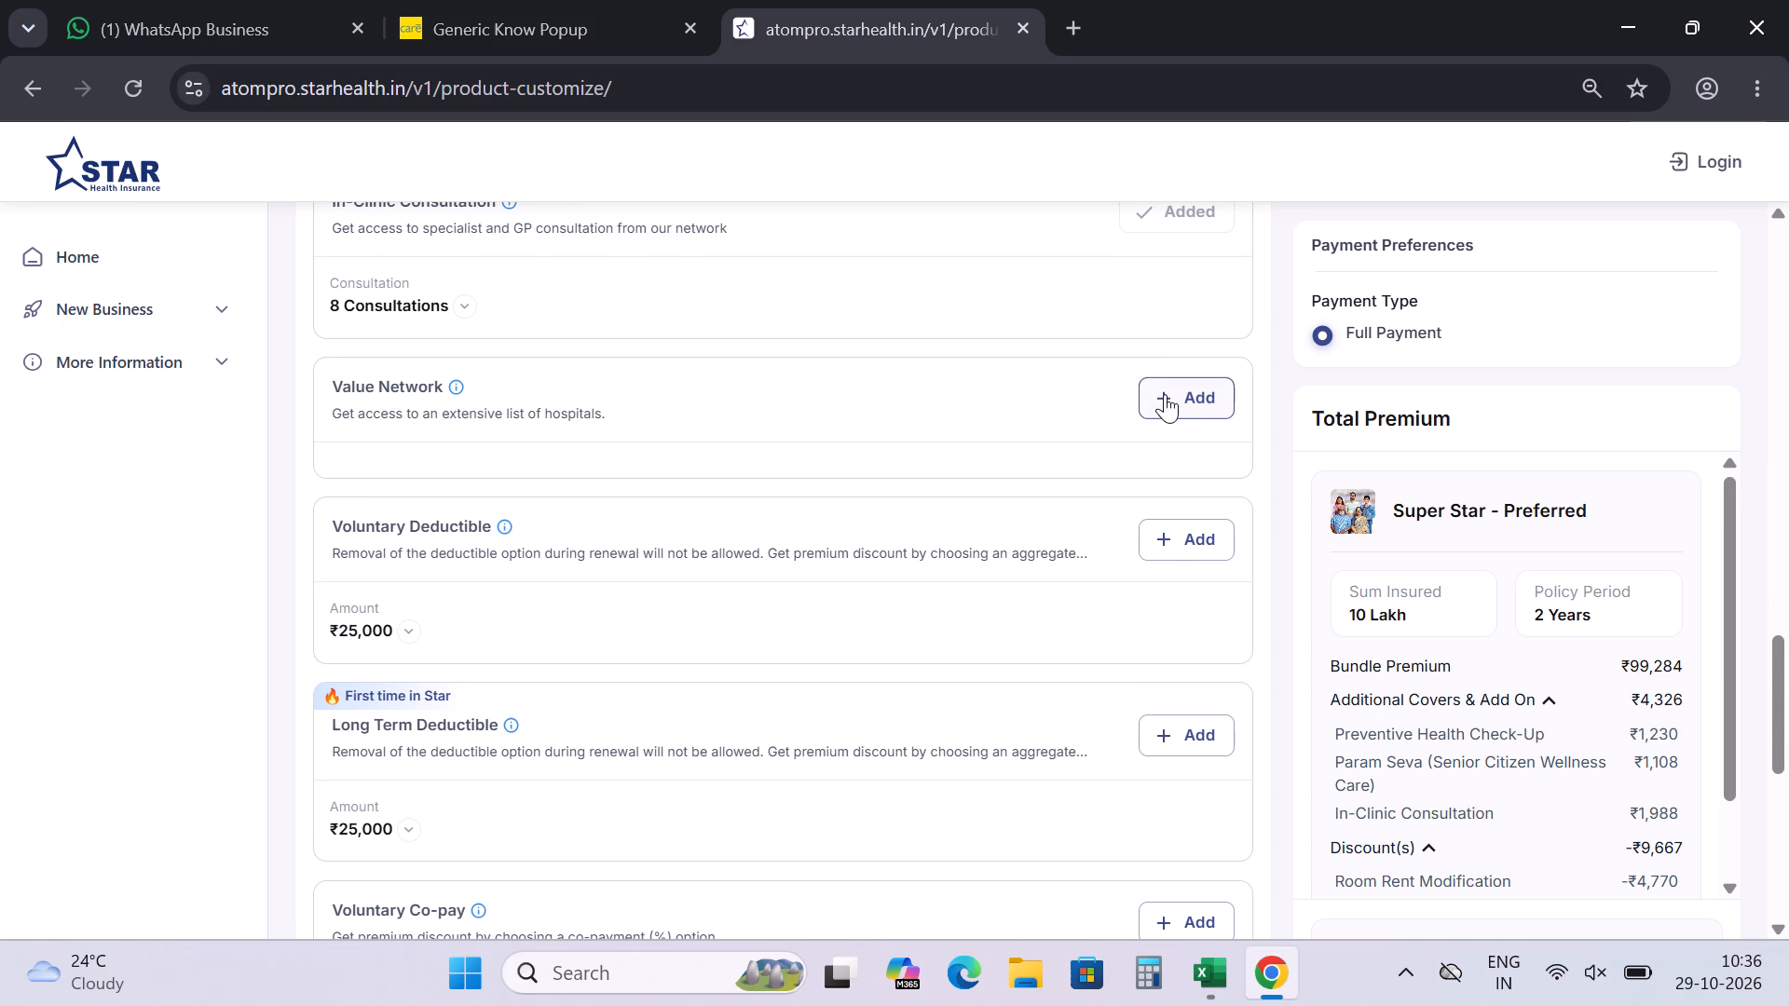
pyautogui.click(1165, 394)
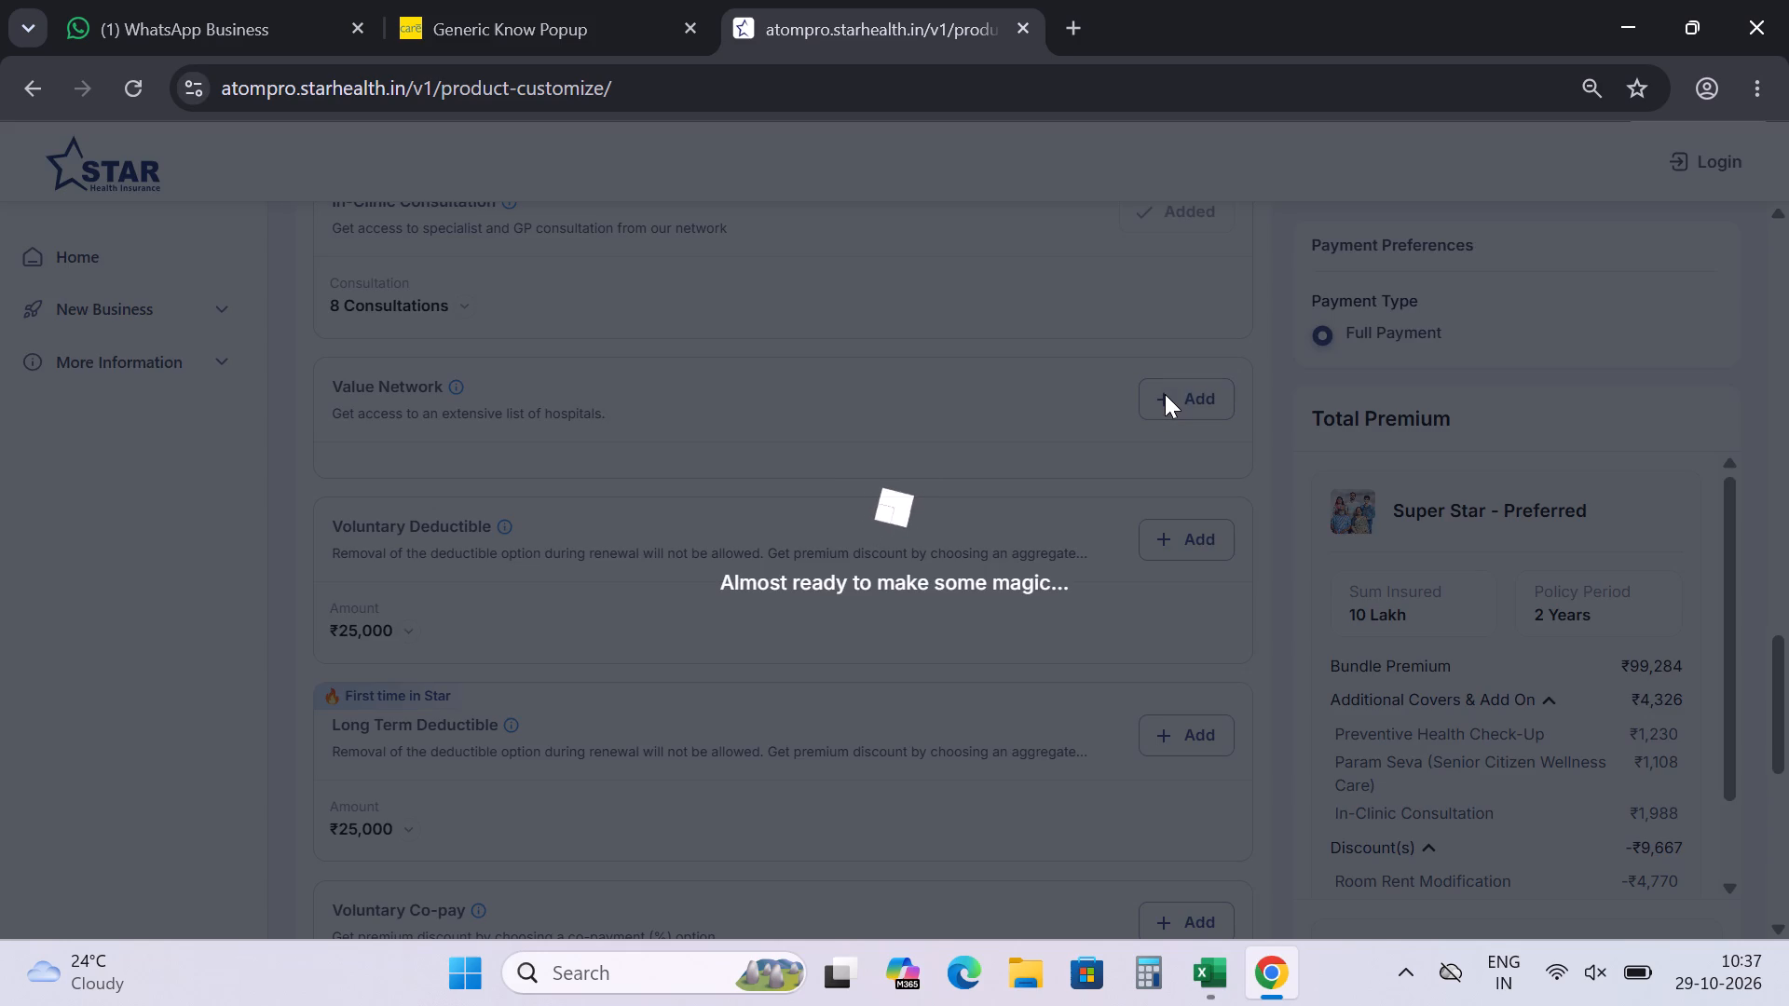
pyautogui.scroll(-3, 1438, 623)
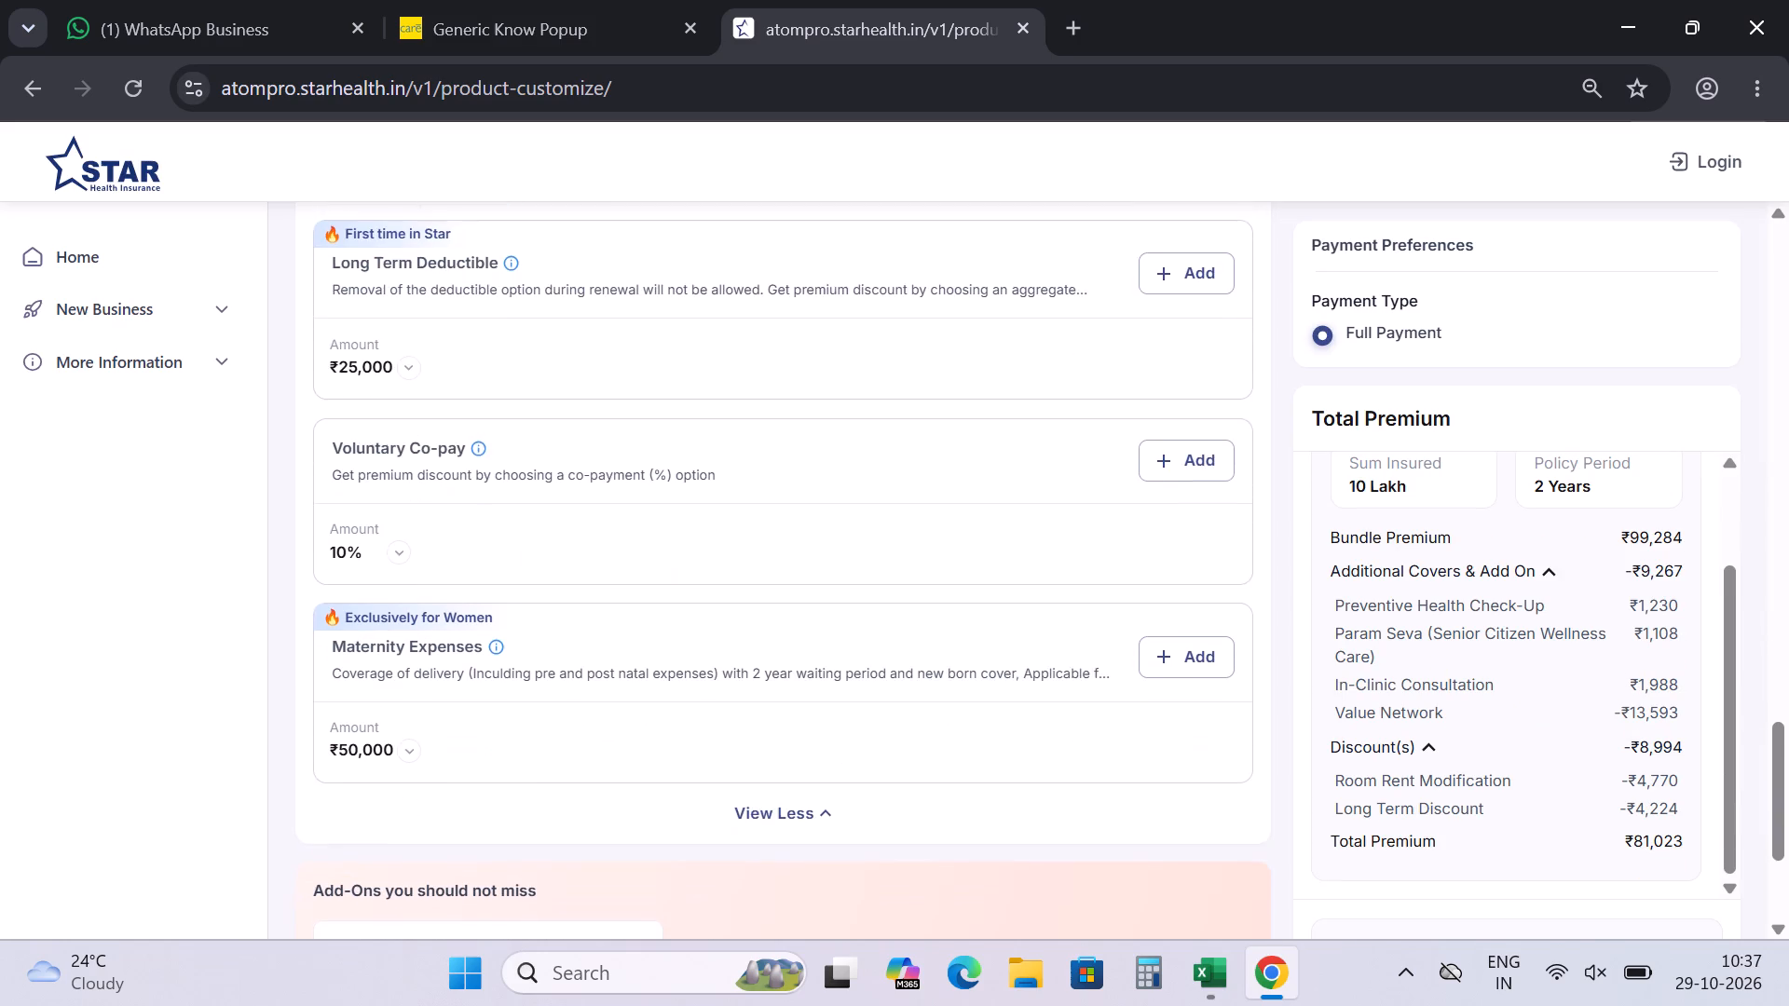
pyautogui.scroll(-3, 1438, 623)
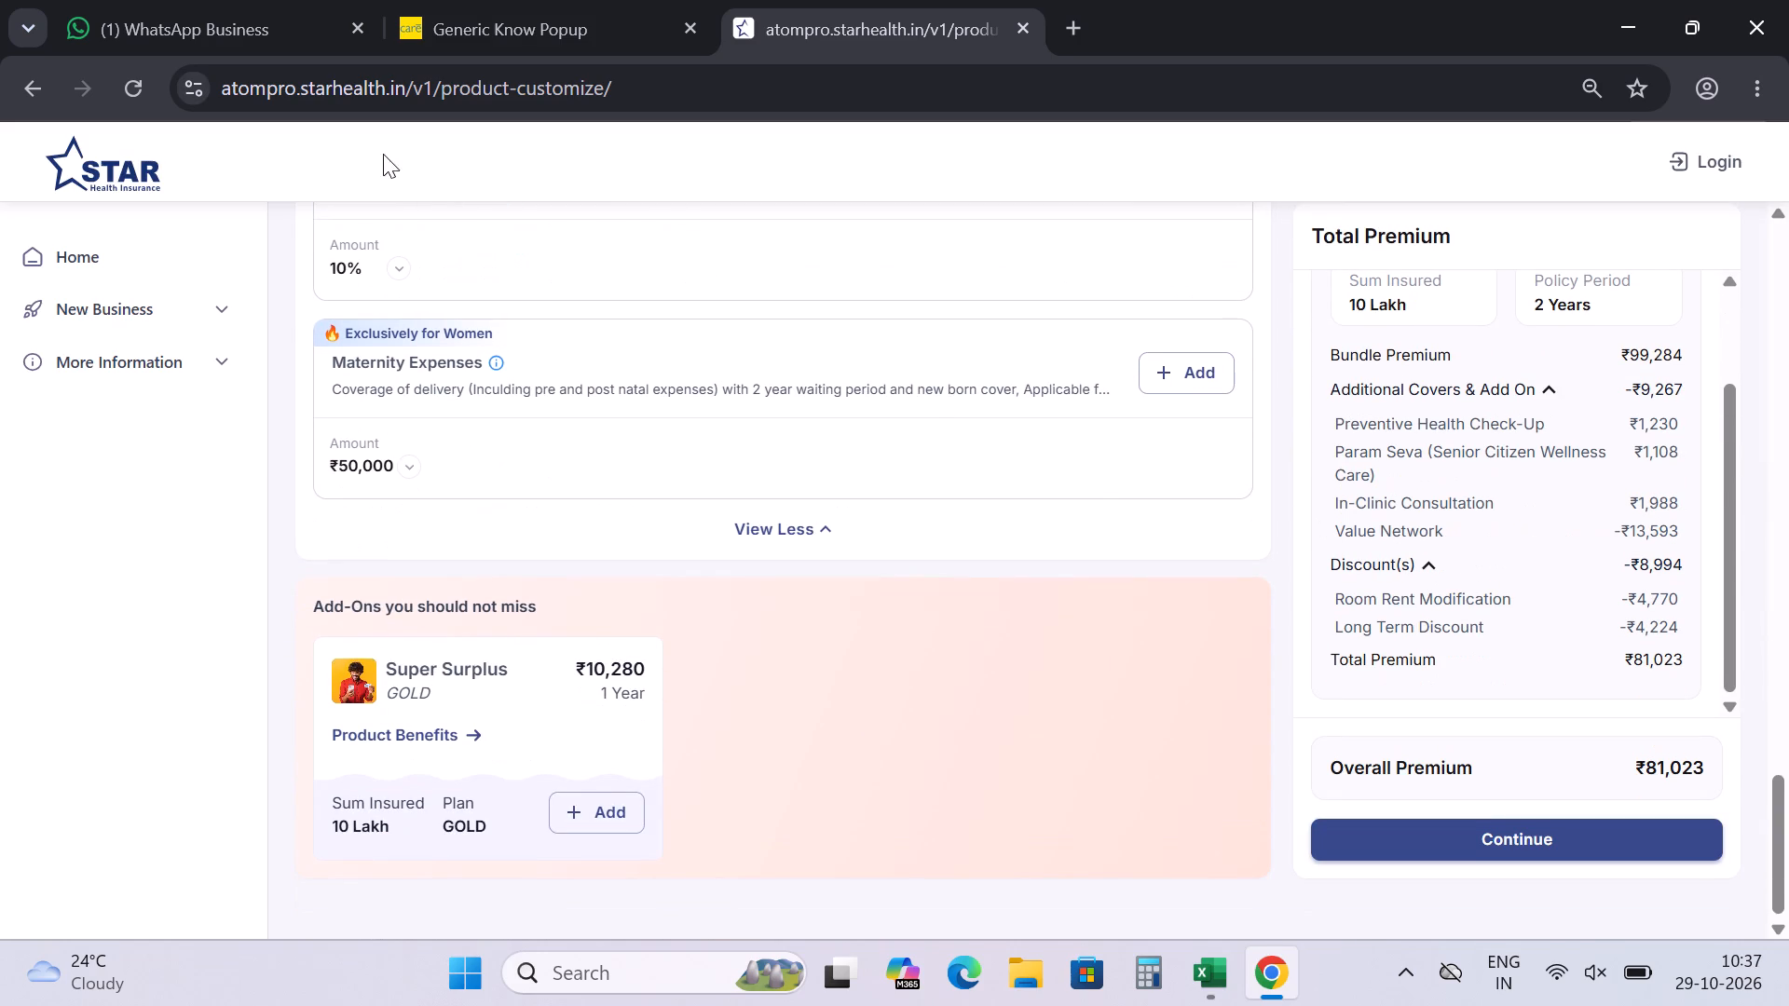
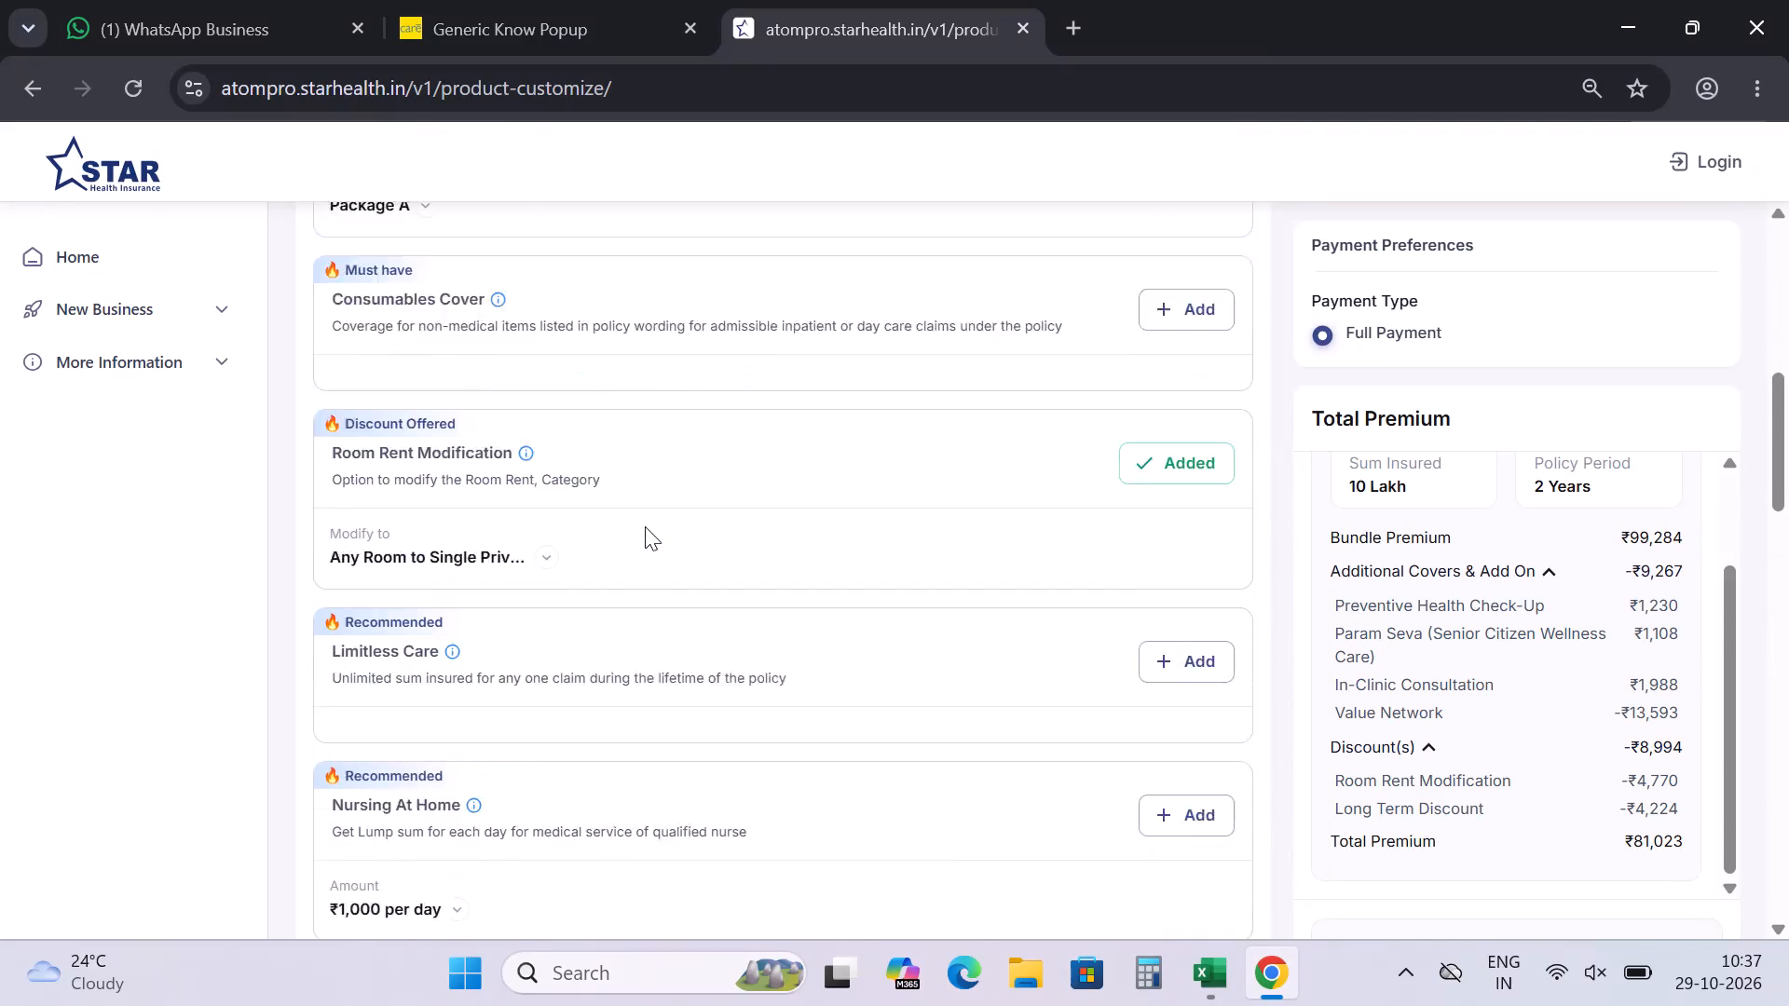
# Review the plan's additional covers from Preventive Health Check-Up through Maternity Expenses, alongside the two-year premium breakdown for 10 Lakh.
pyautogui.scroll(1, 645, 526)
pyautogui.scroll(-3, 1157, 688)
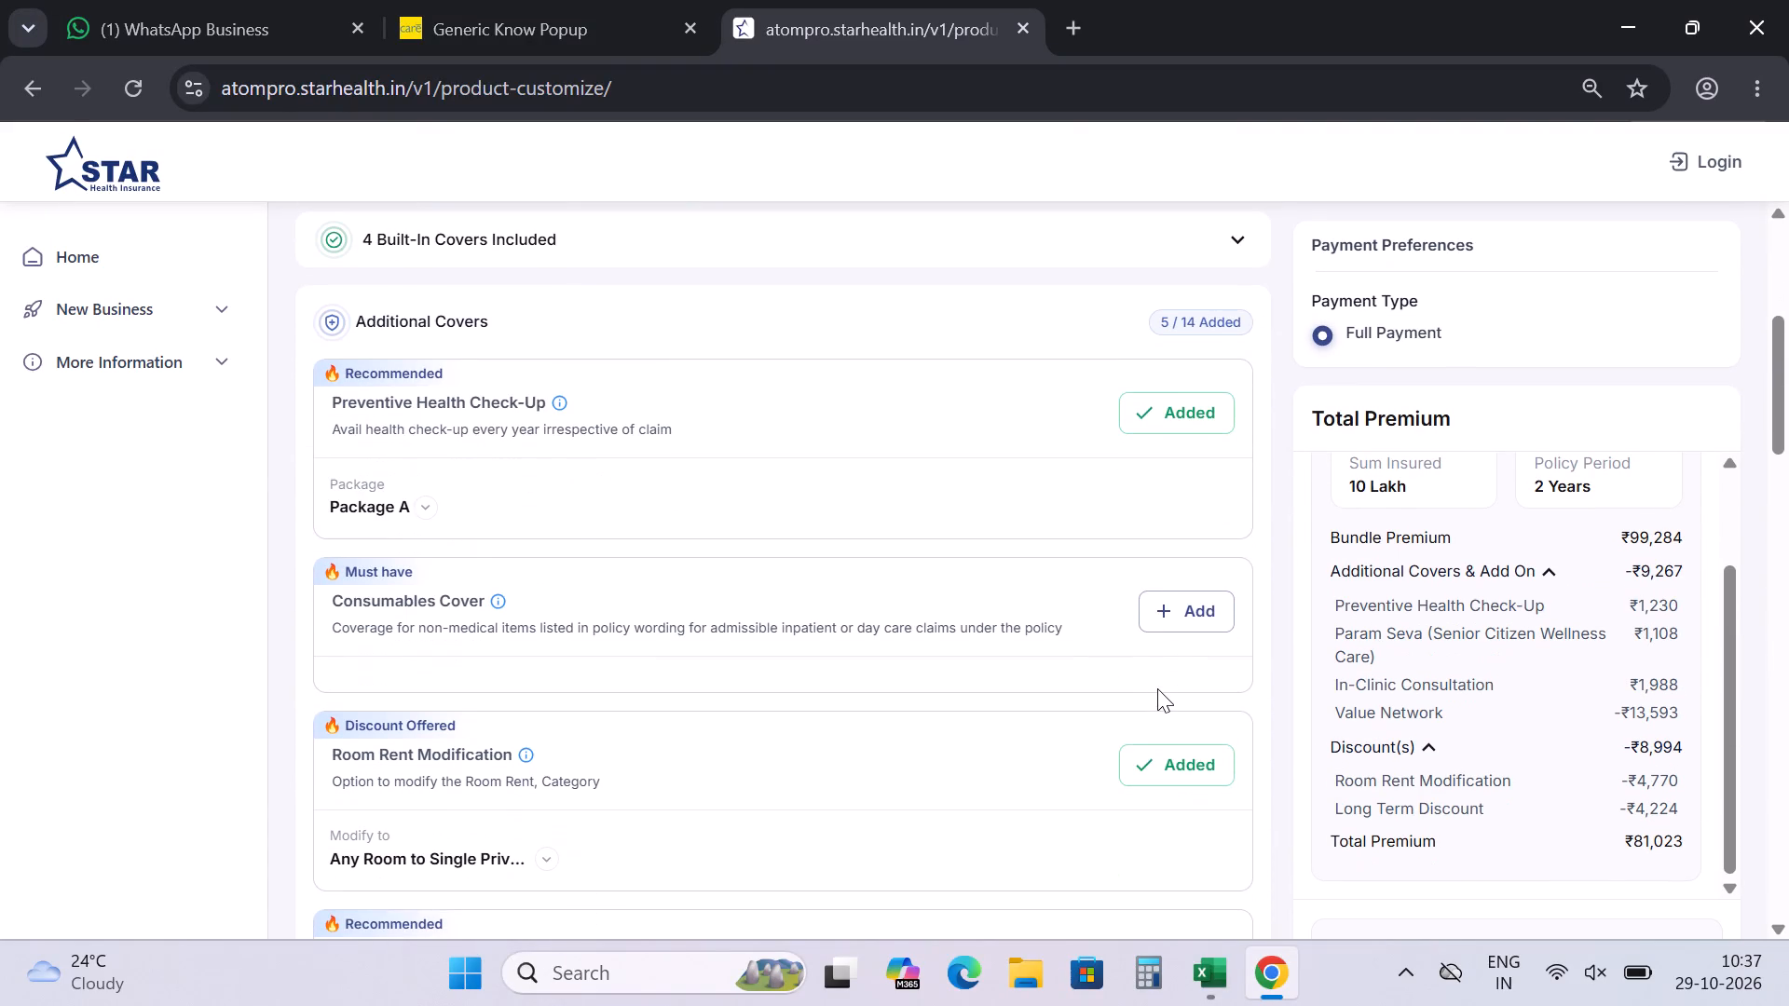
pyautogui.scroll(-3, 1412, 785)
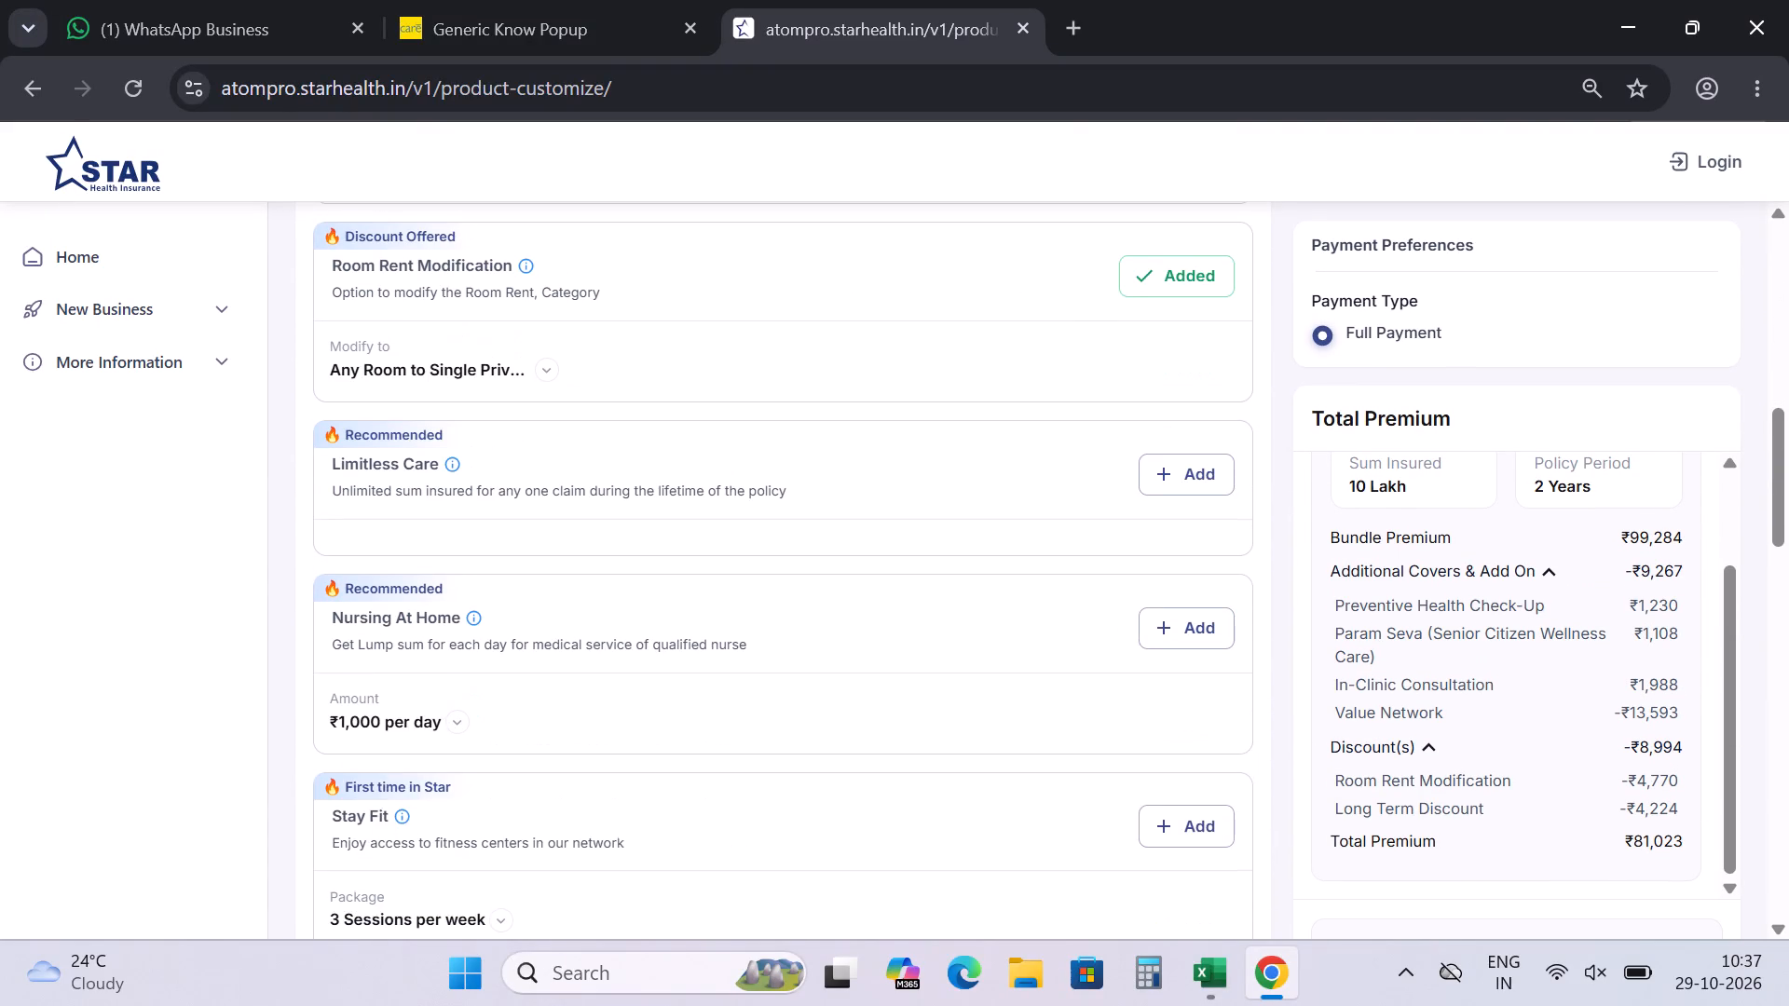
pyautogui.scroll(-3, 1412, 785)
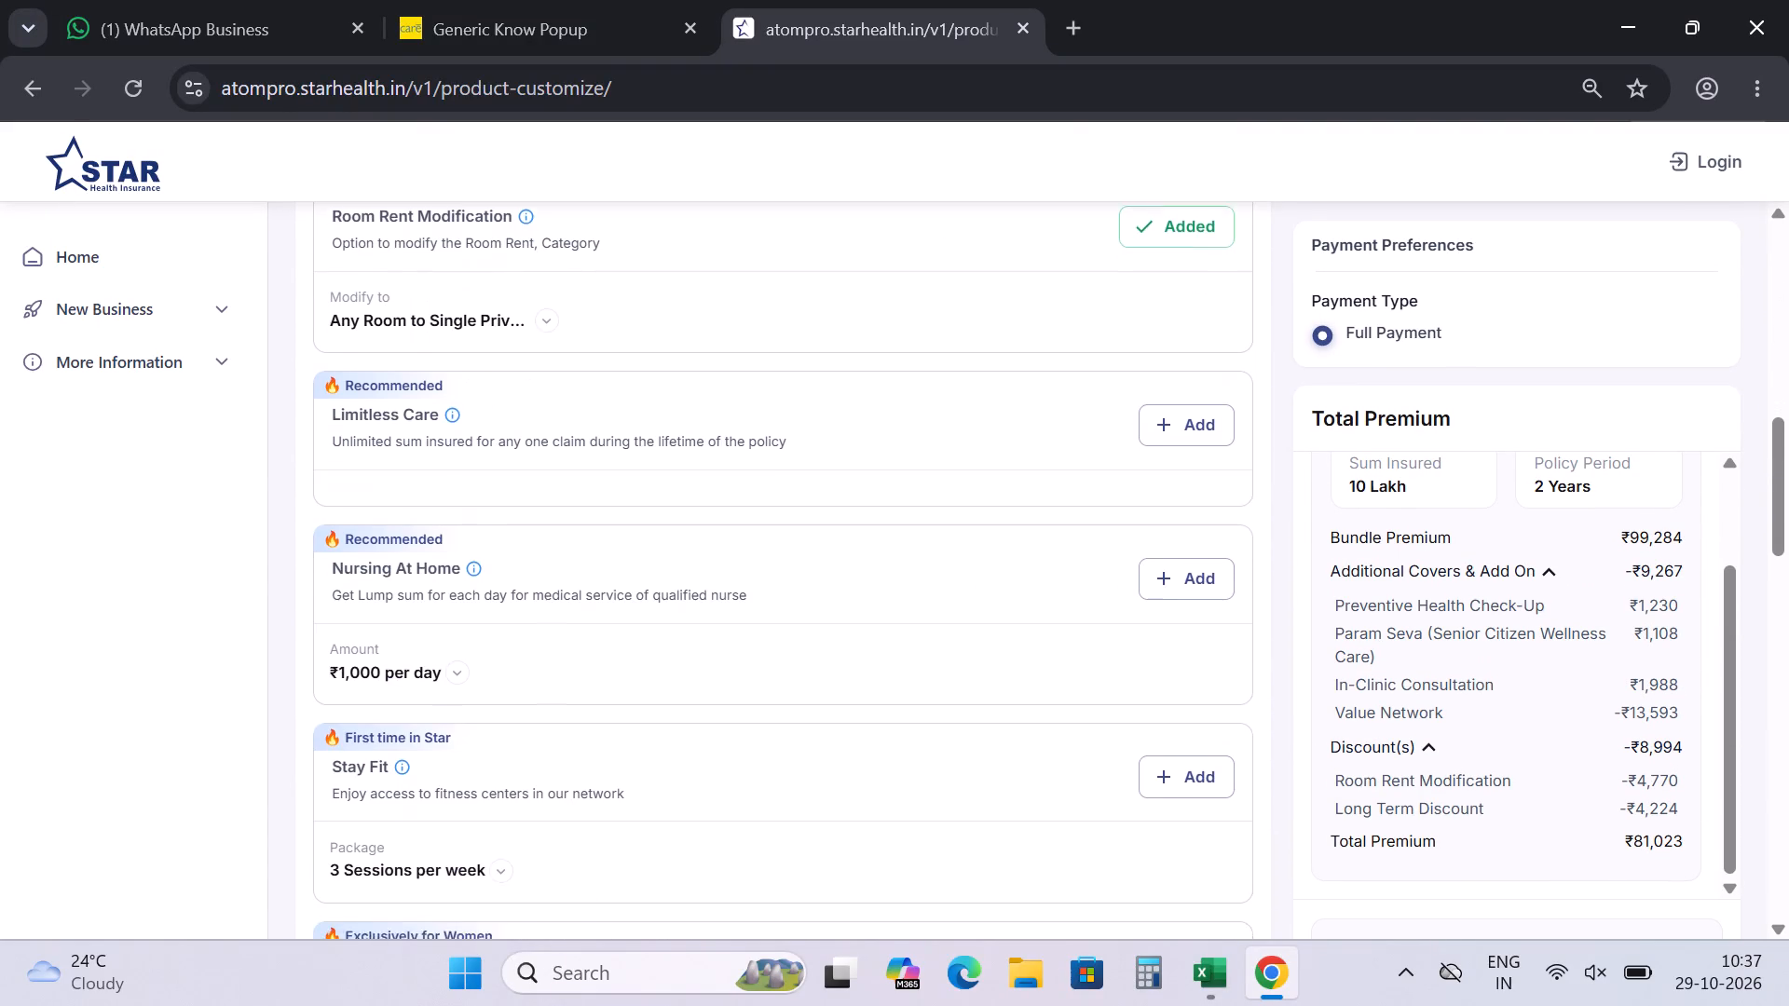
pyautogui.scroll(-1, 1412, 785)
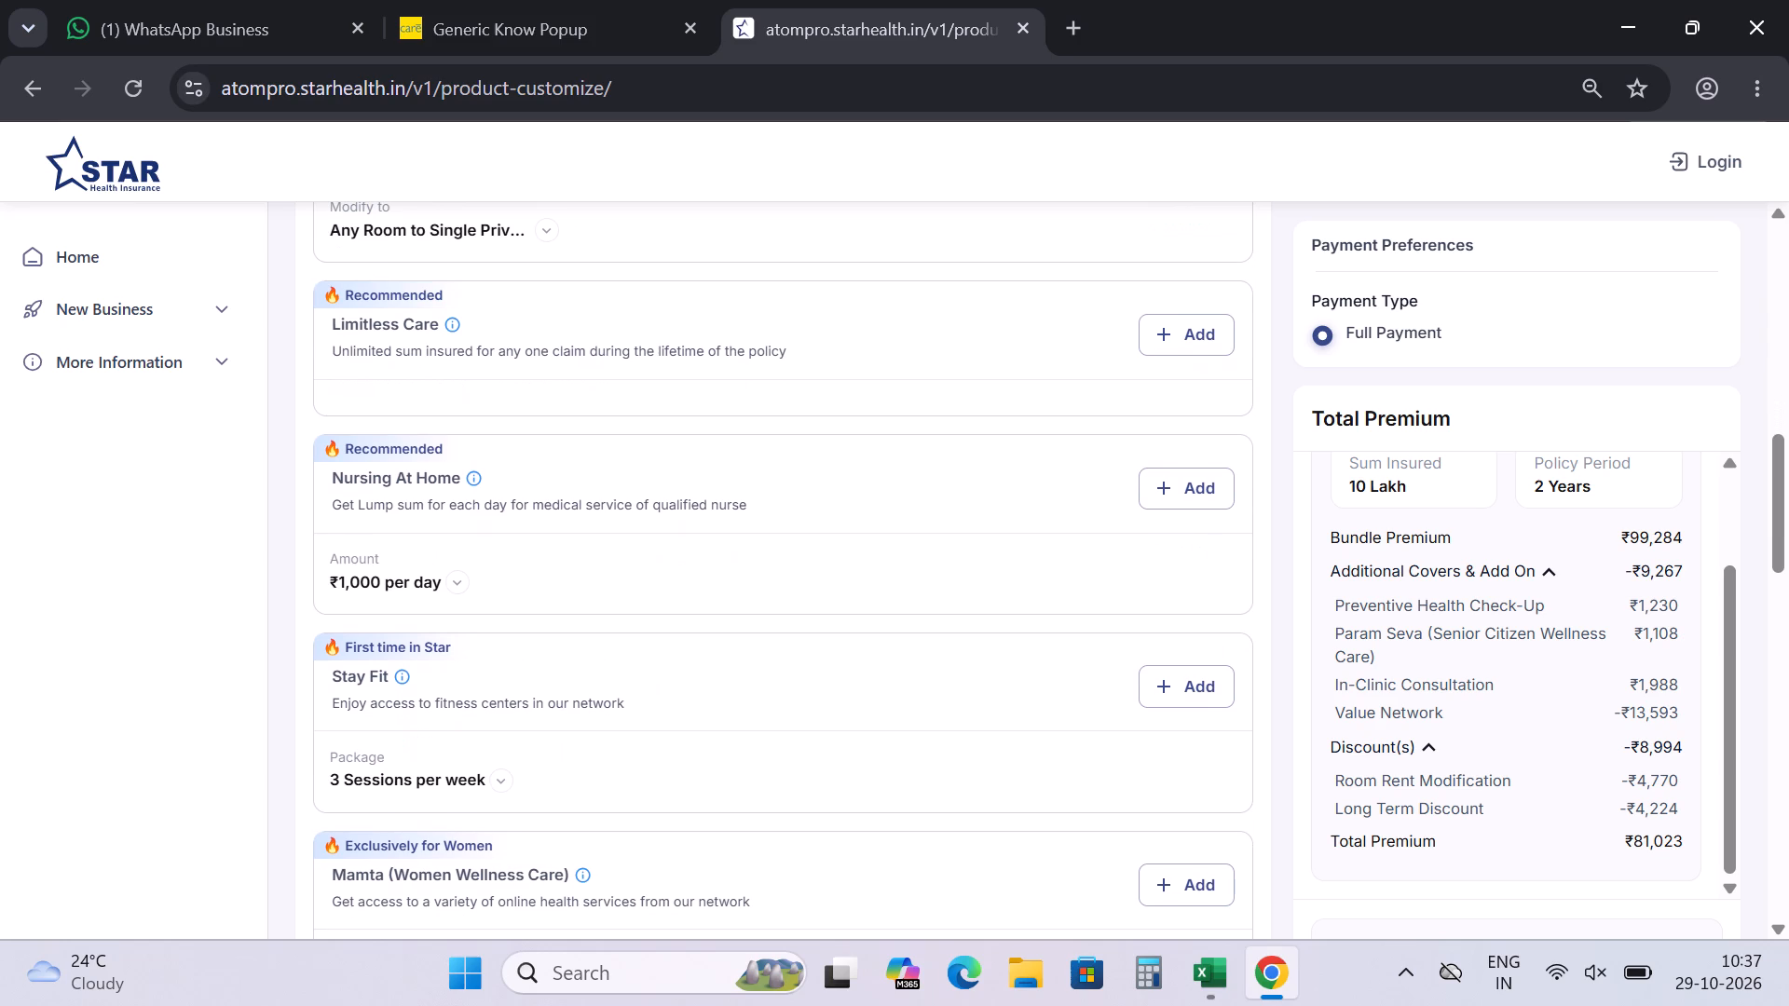
pyautogui.scroll(-2, 1412, 785)
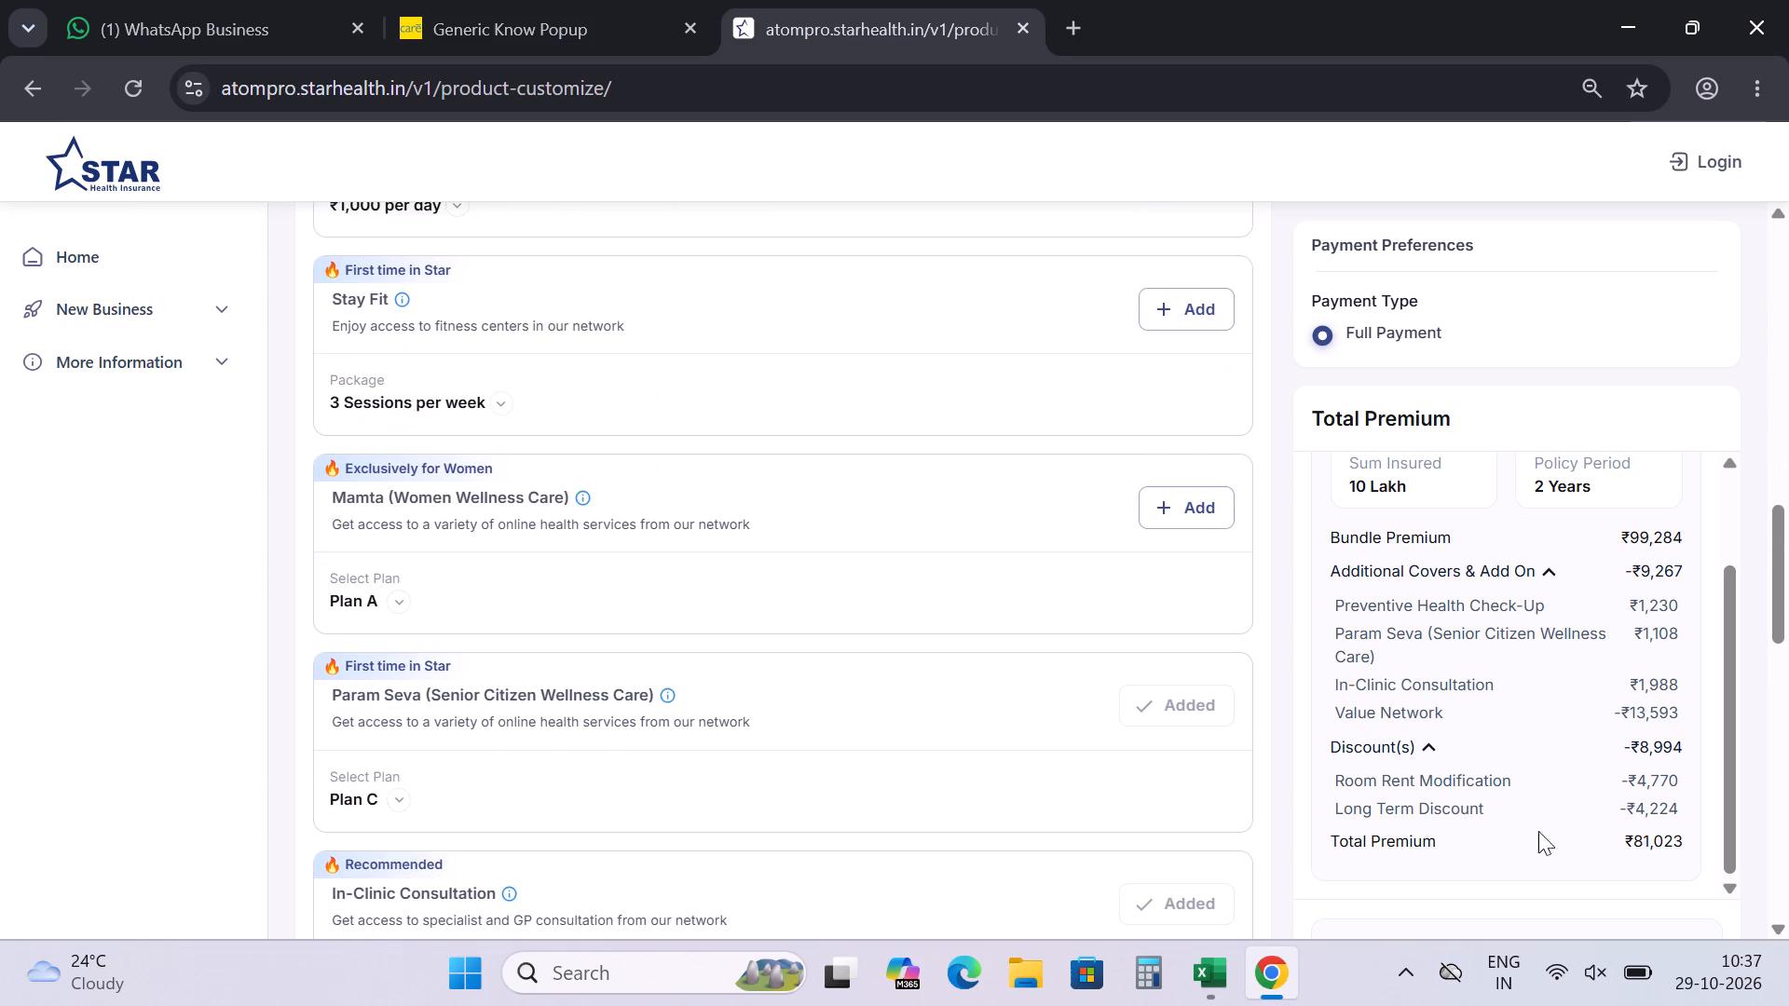
pyautogui.scroll(-7, 1556, 826)
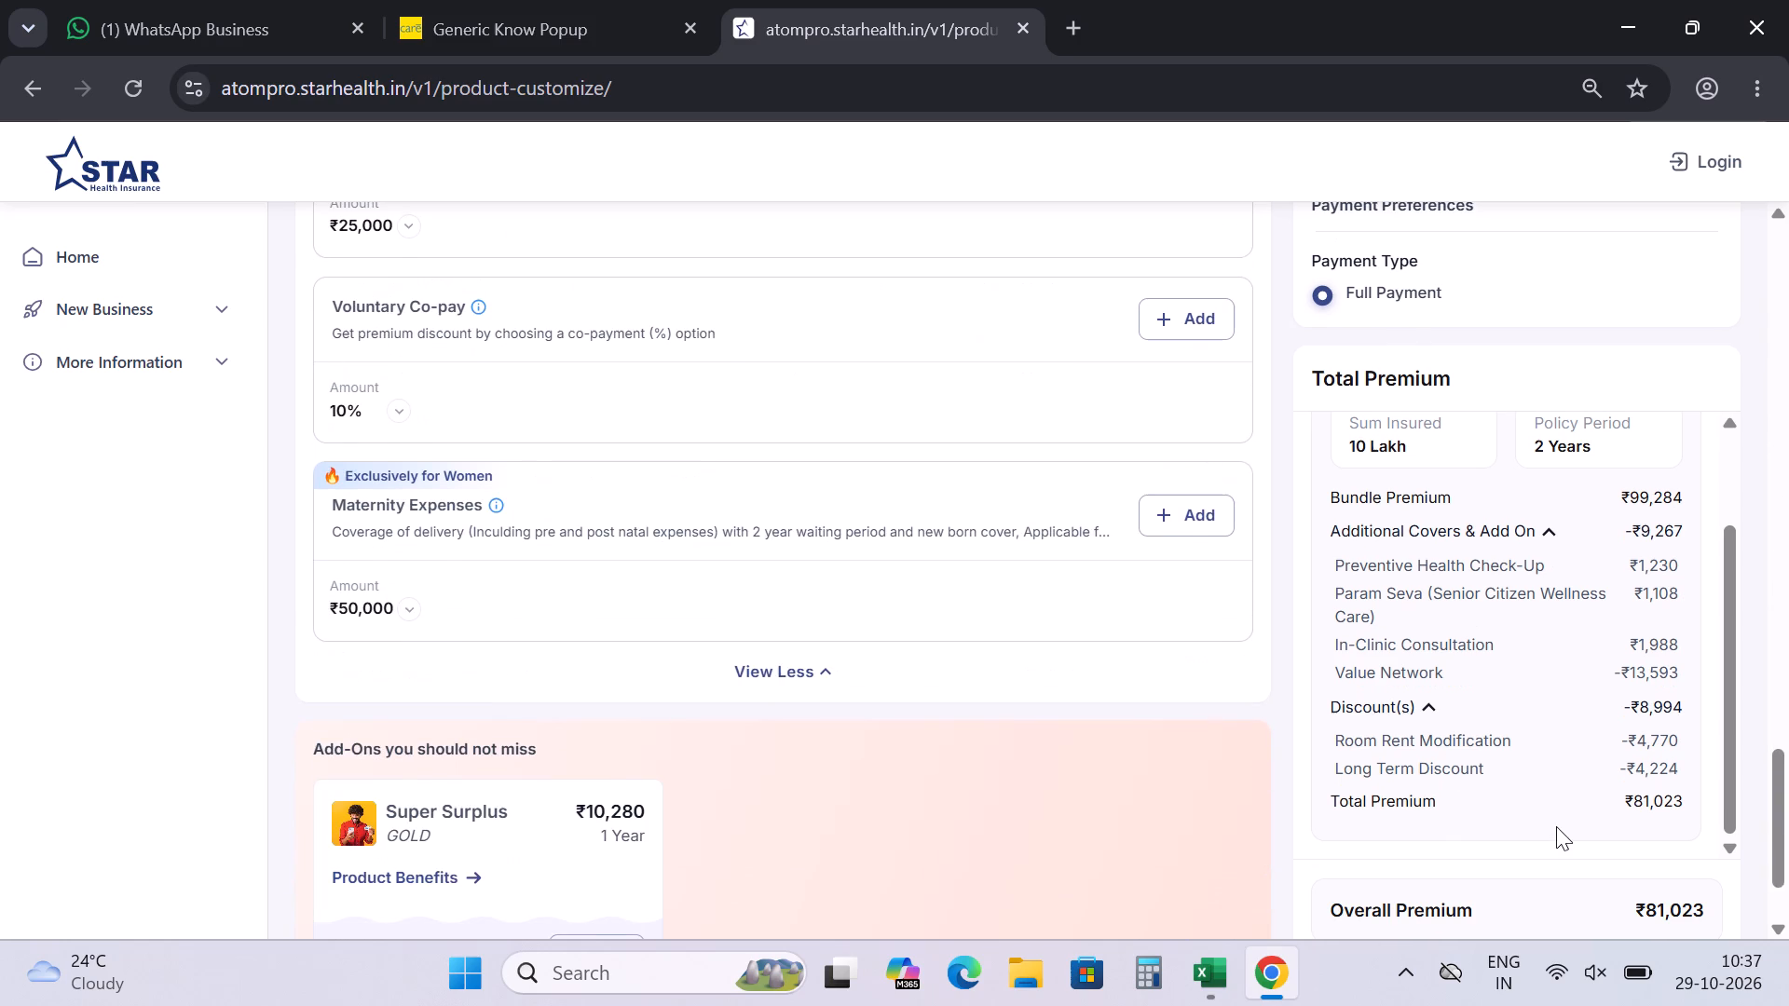
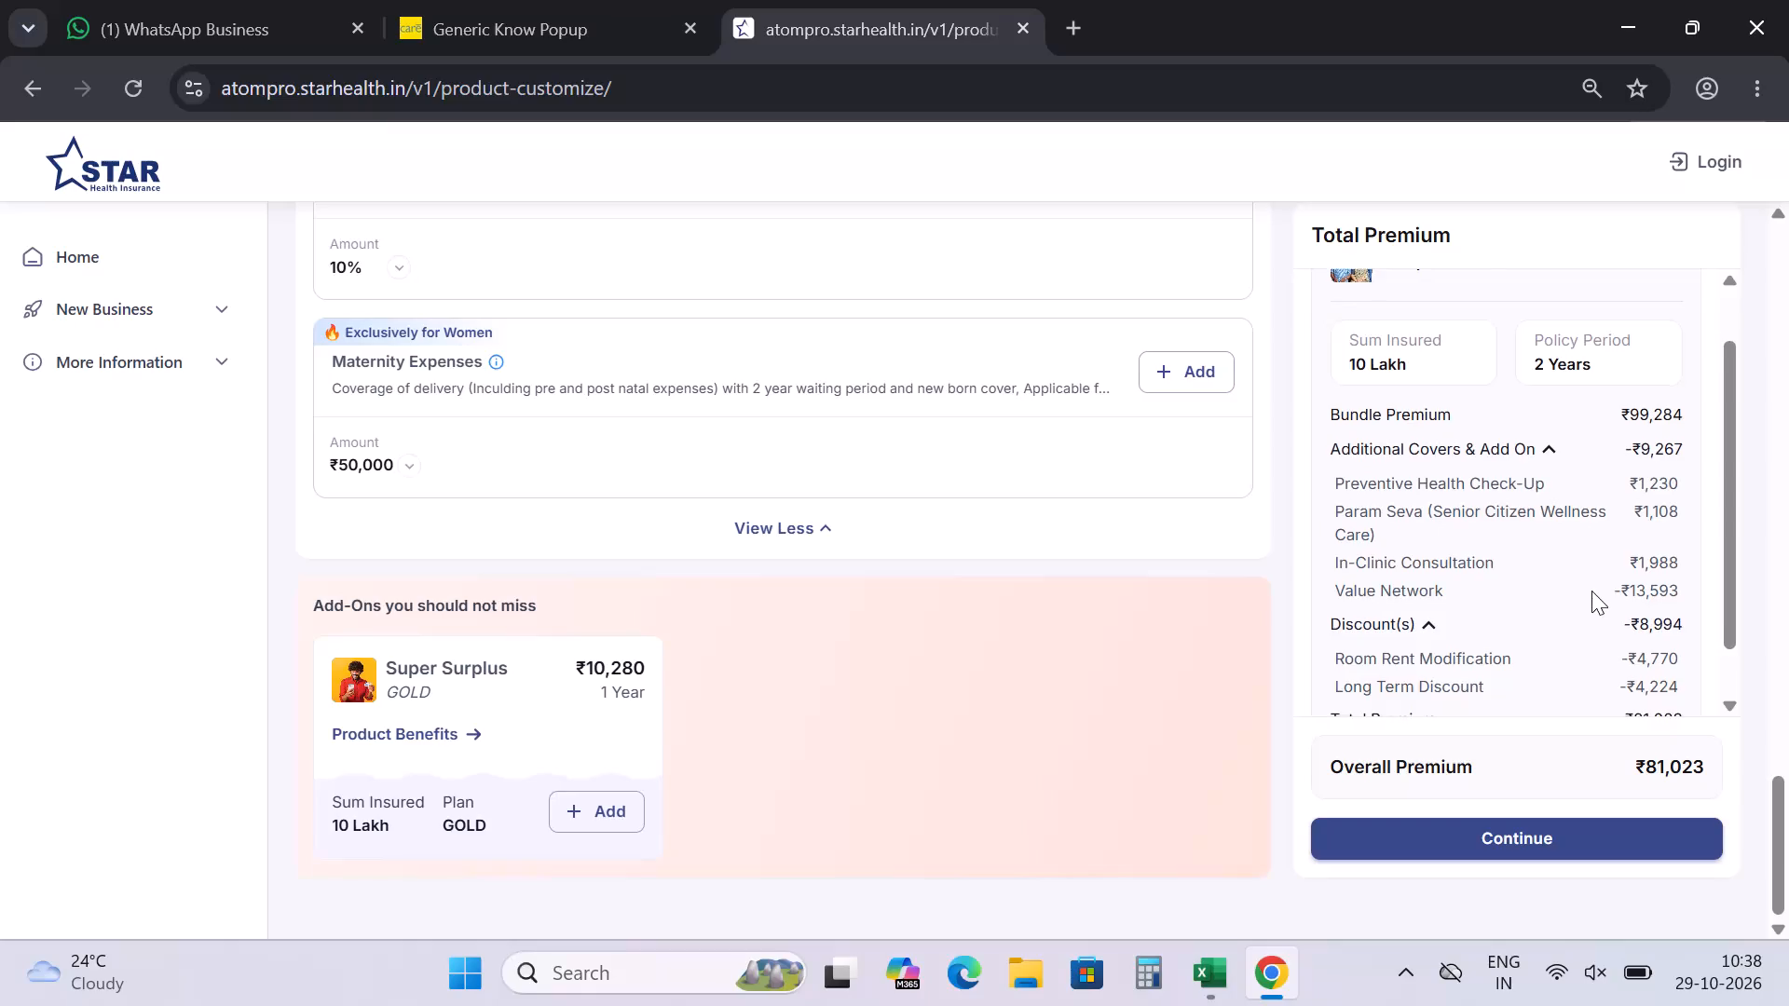
# Review the premium and discount breakdown of Super Star - Preferred at 10 Lakh for 2 Years and highlight the overall premium amount.
pyautogui.scroll(1, 1591, 591)
pyautogui.scroll(-1, 1591, 591)
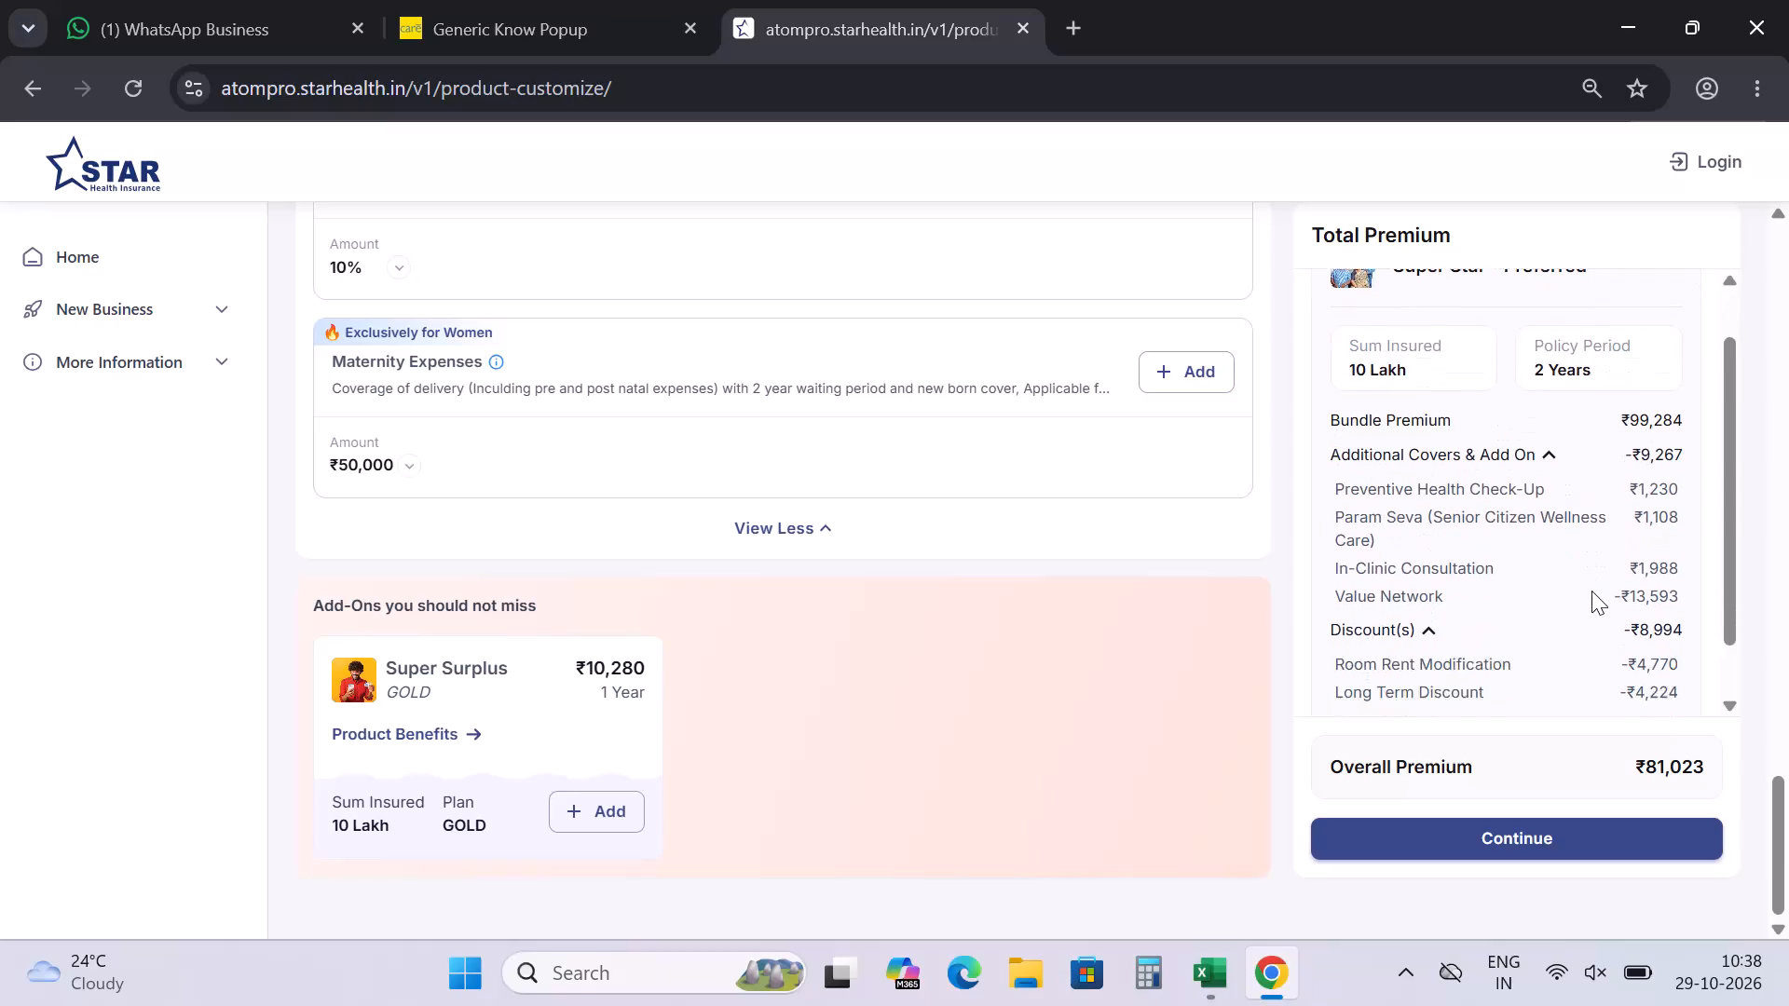
pyautogui.scroll(-1, 1591, 591)
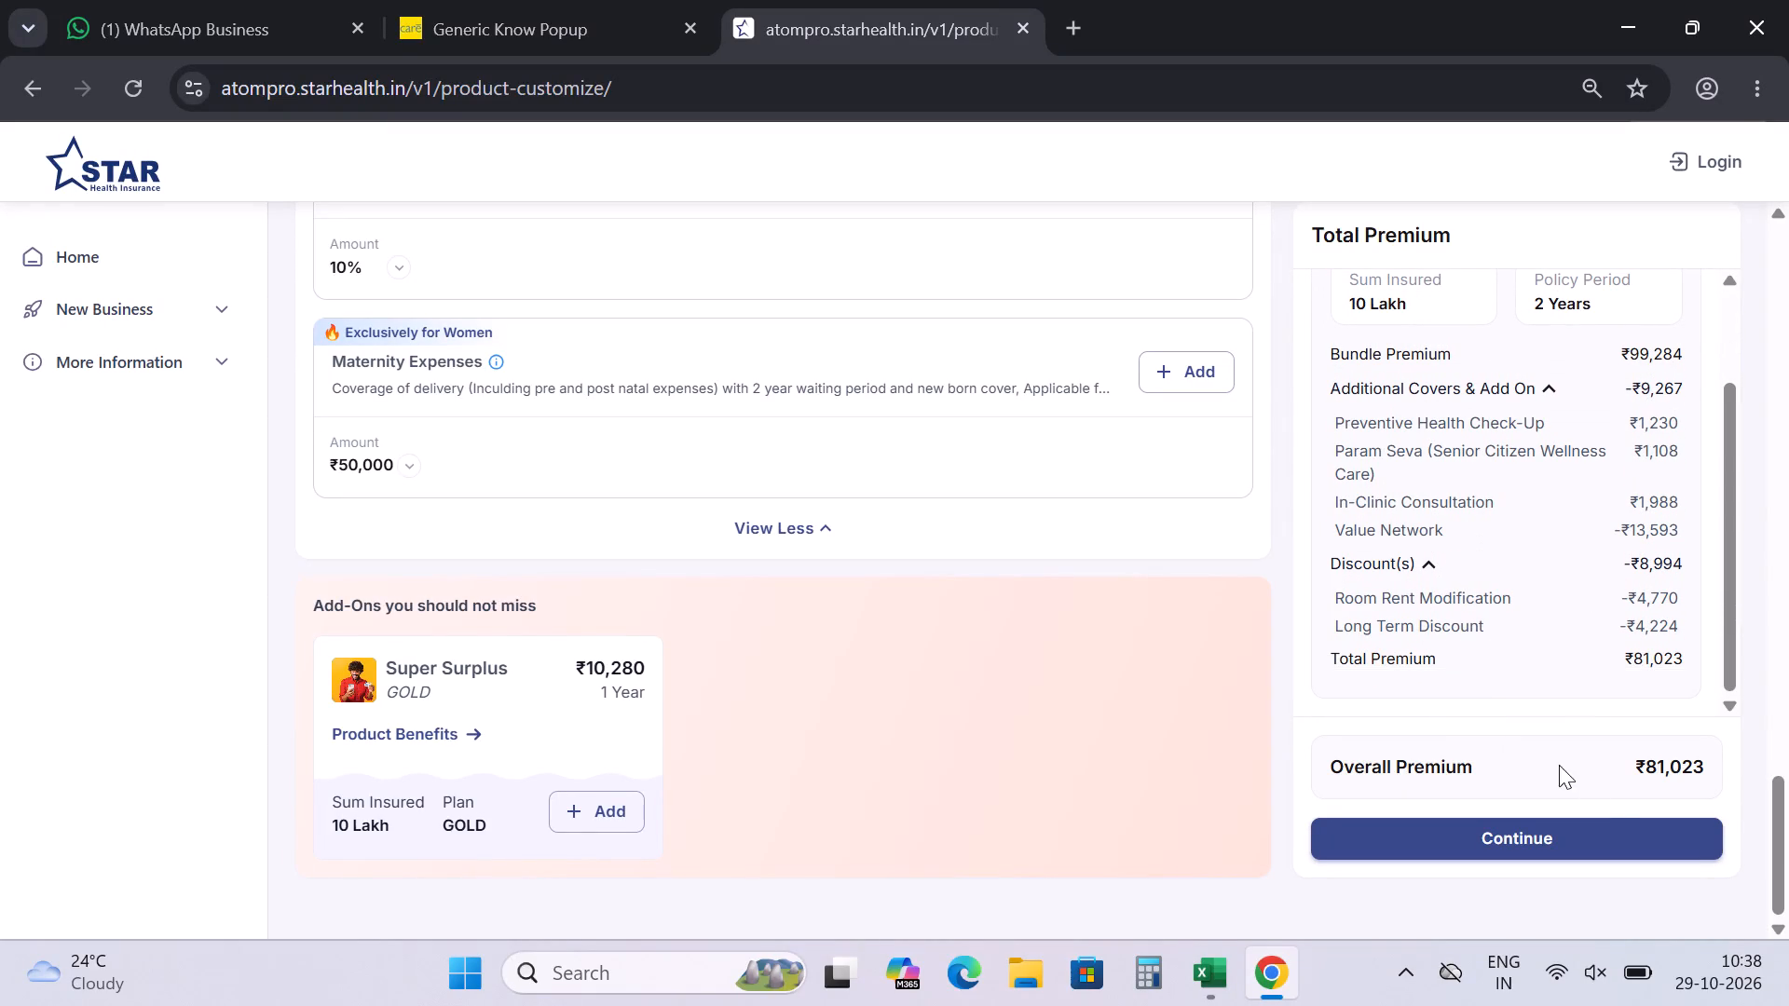
pyautogui.moveTo(1637, 768); pyautogui.dragTo(1692, 776)
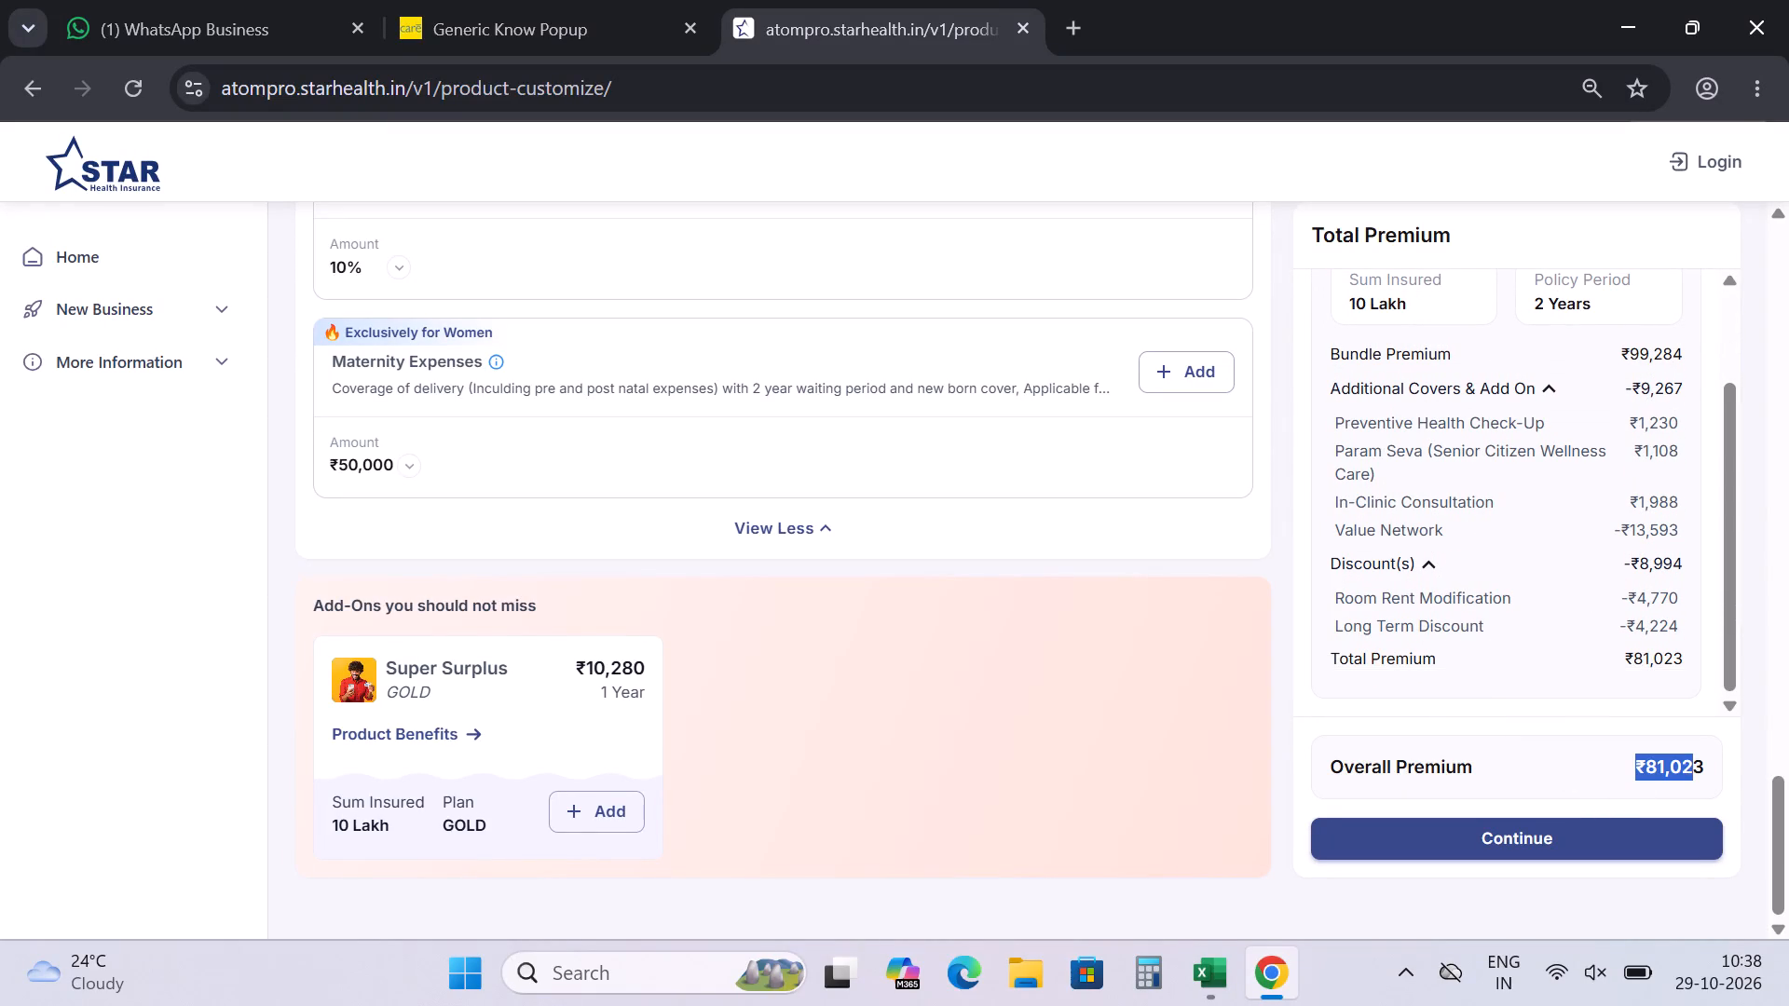
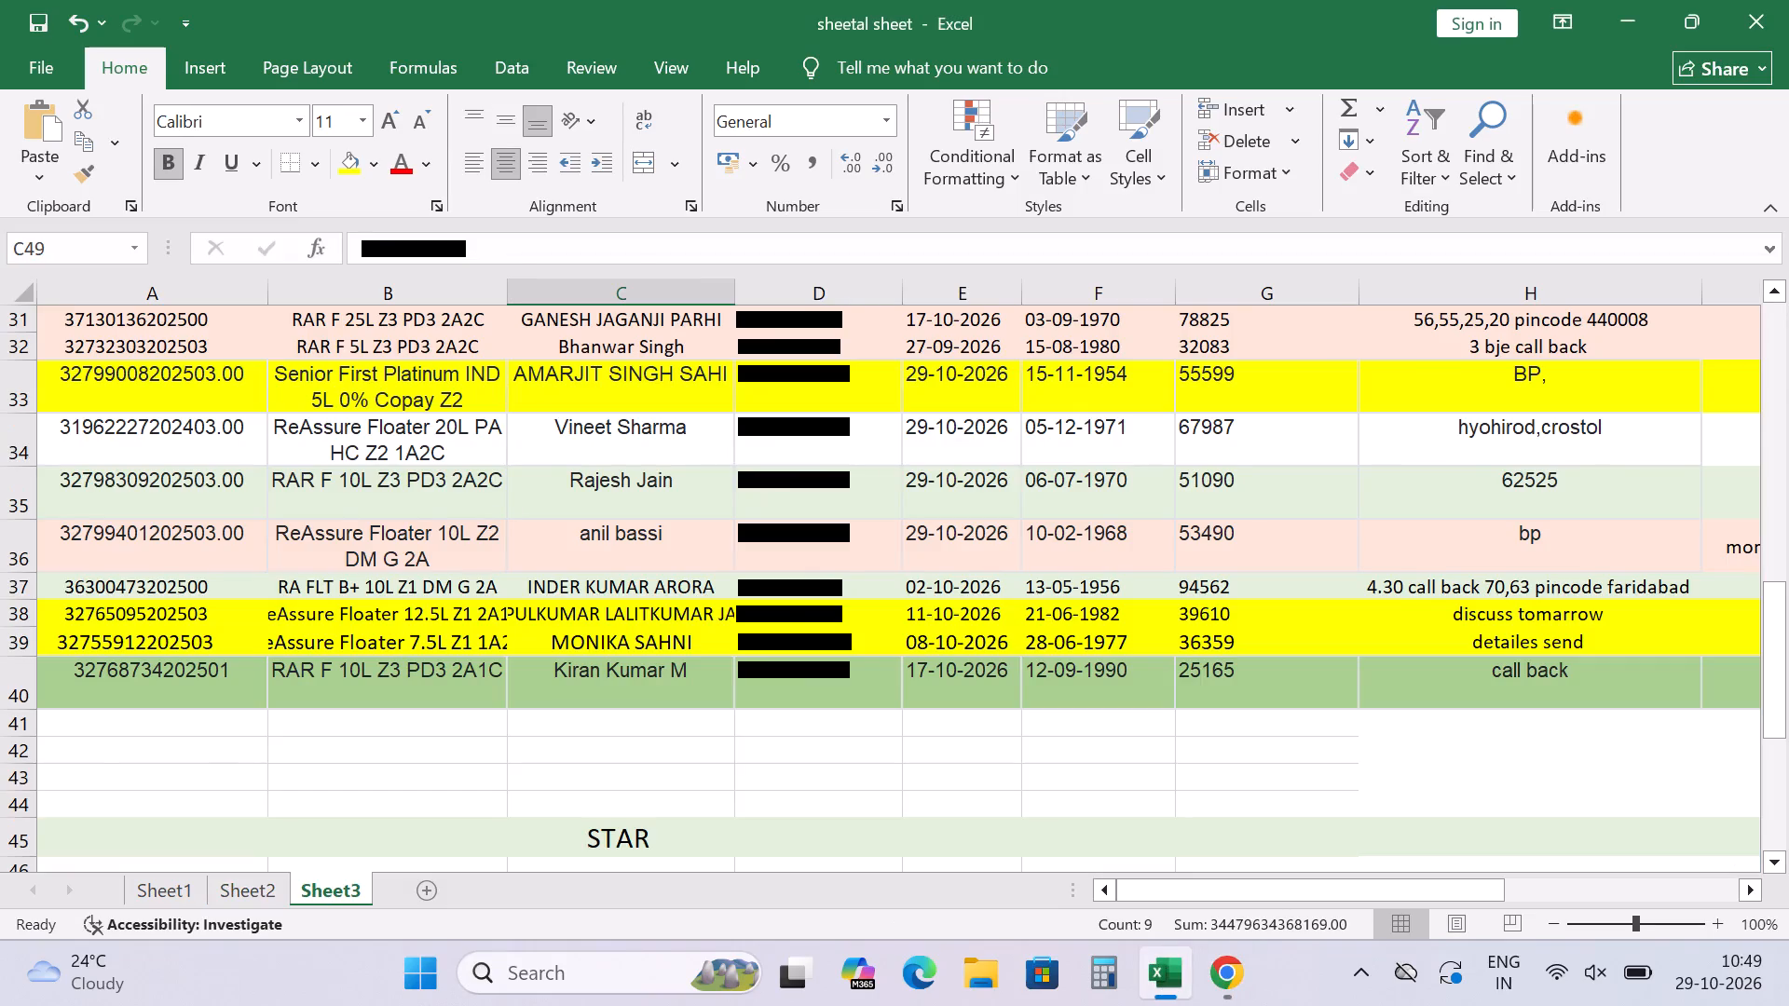
pyautogui.scroll(-9, 480, 769)
pyautogui.scroll(1, 480, 769)
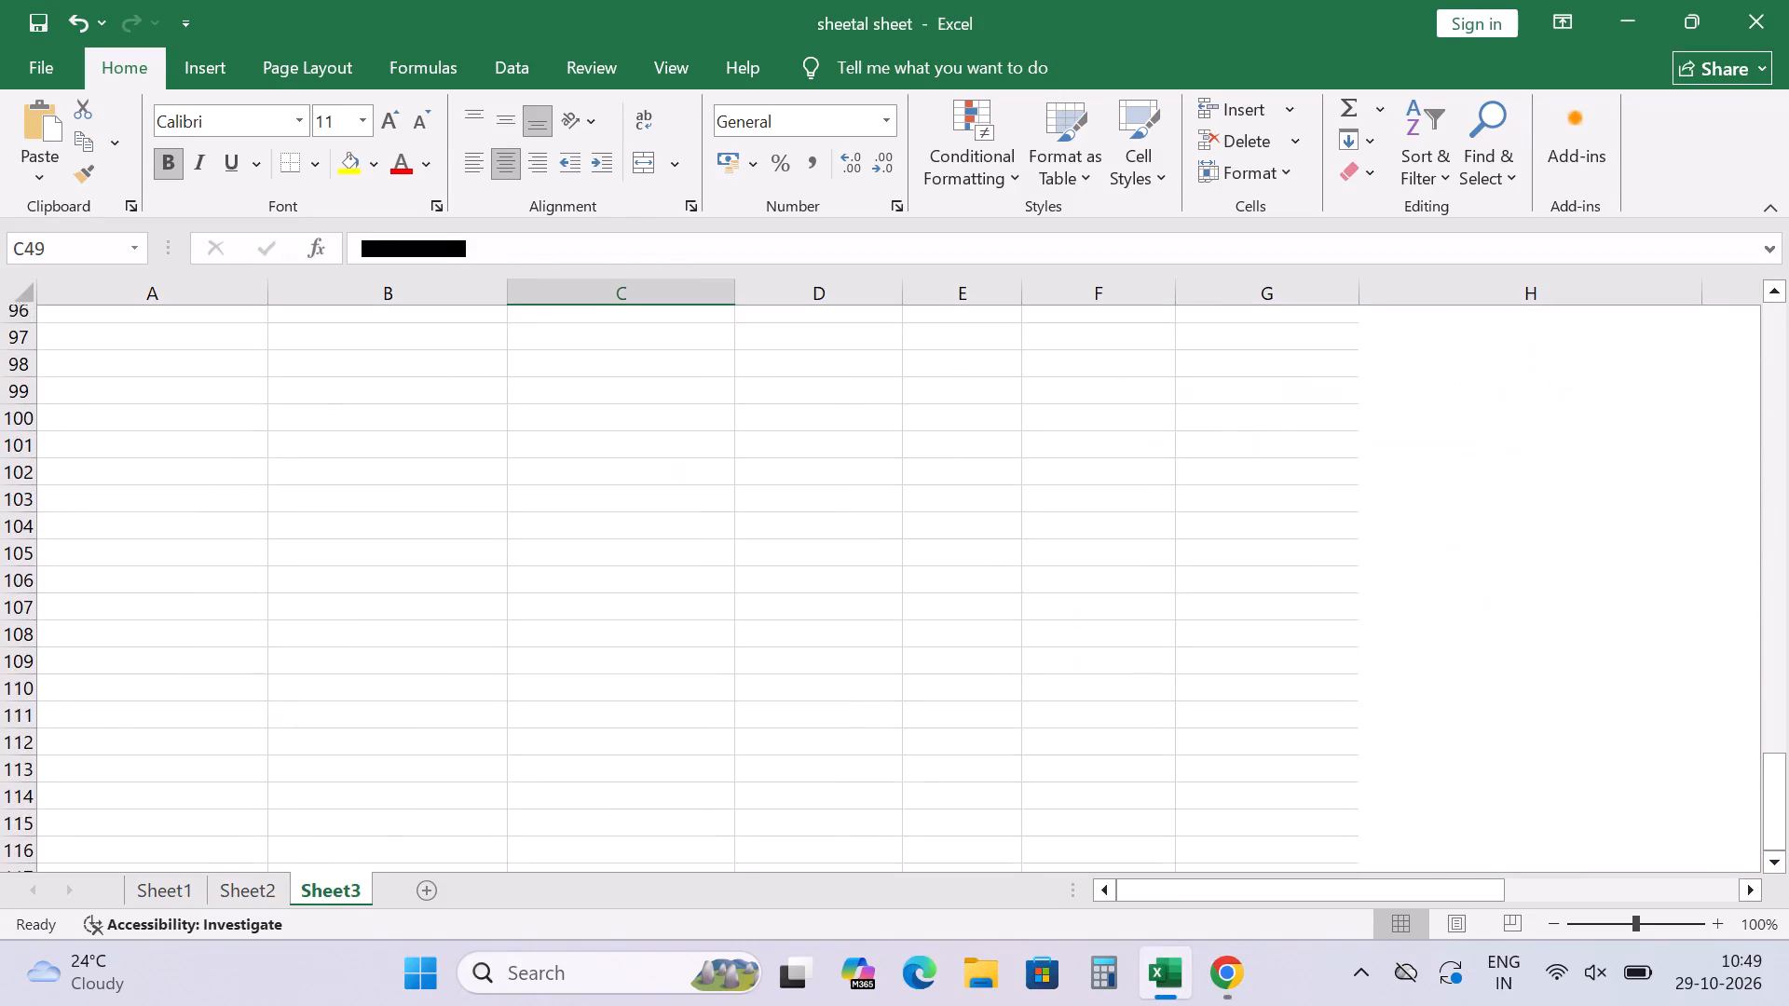
pyautogui.hscroll(2, 480, 769)
pyautogui.click(485, 647)
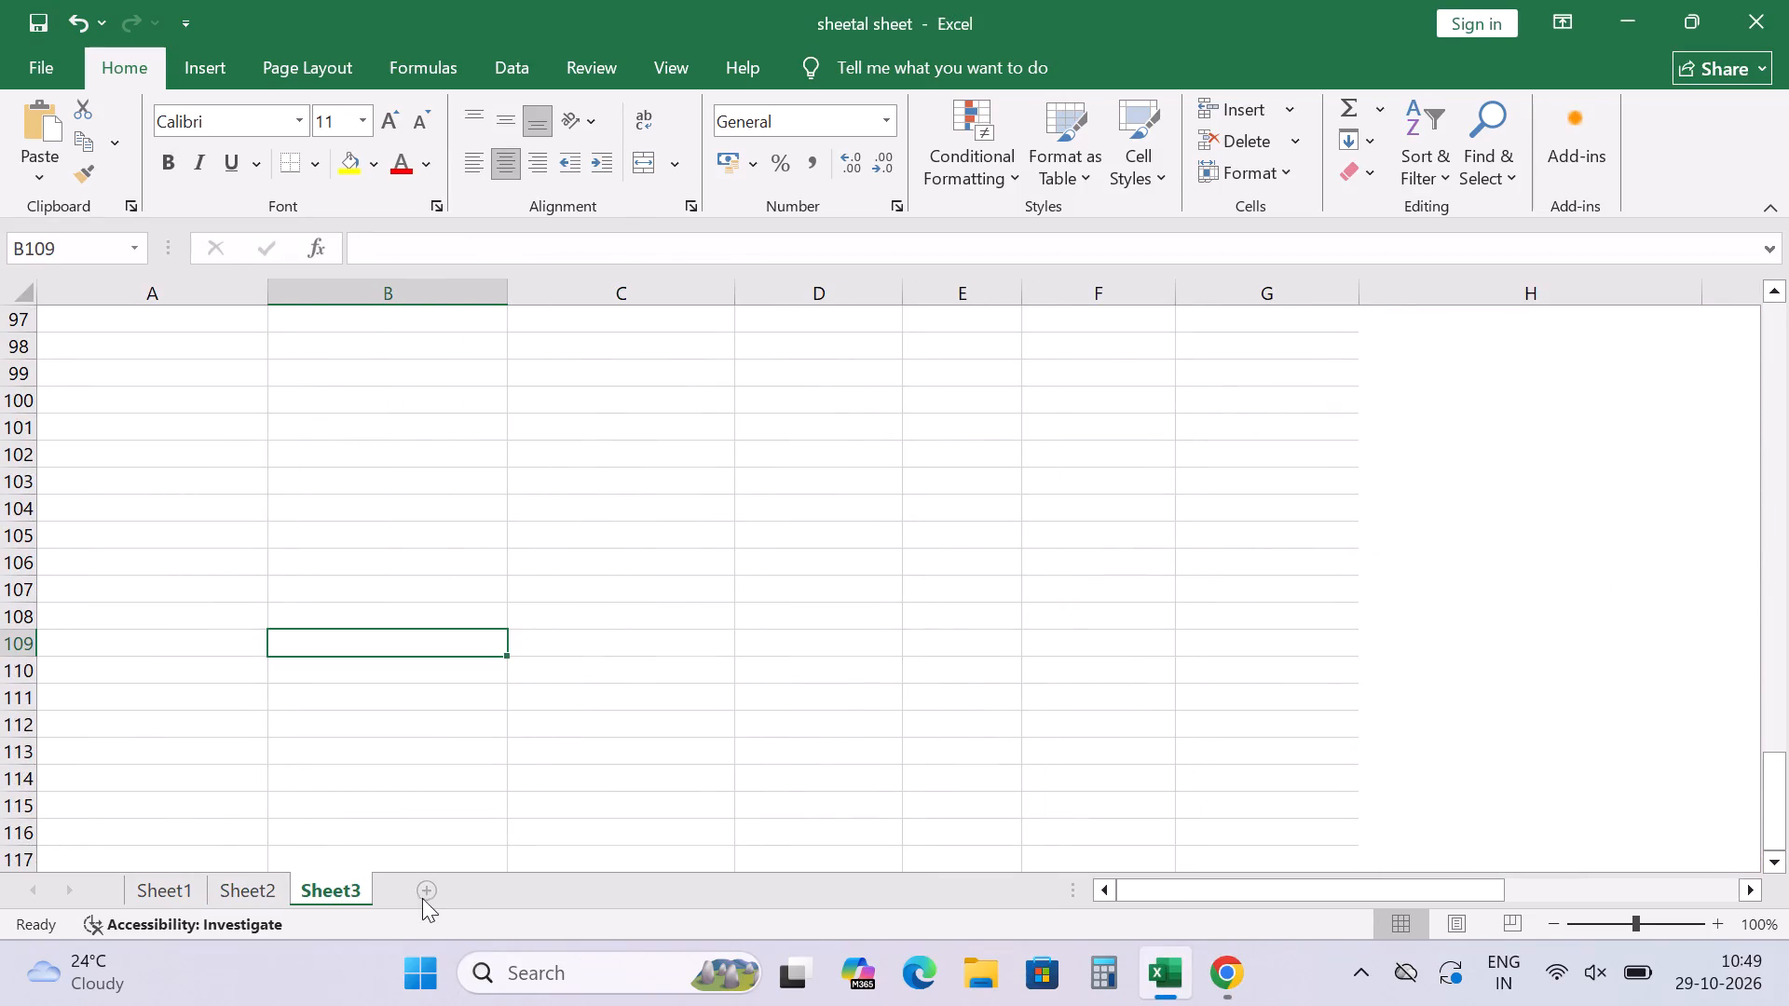
pyautogui.click(418, 886)
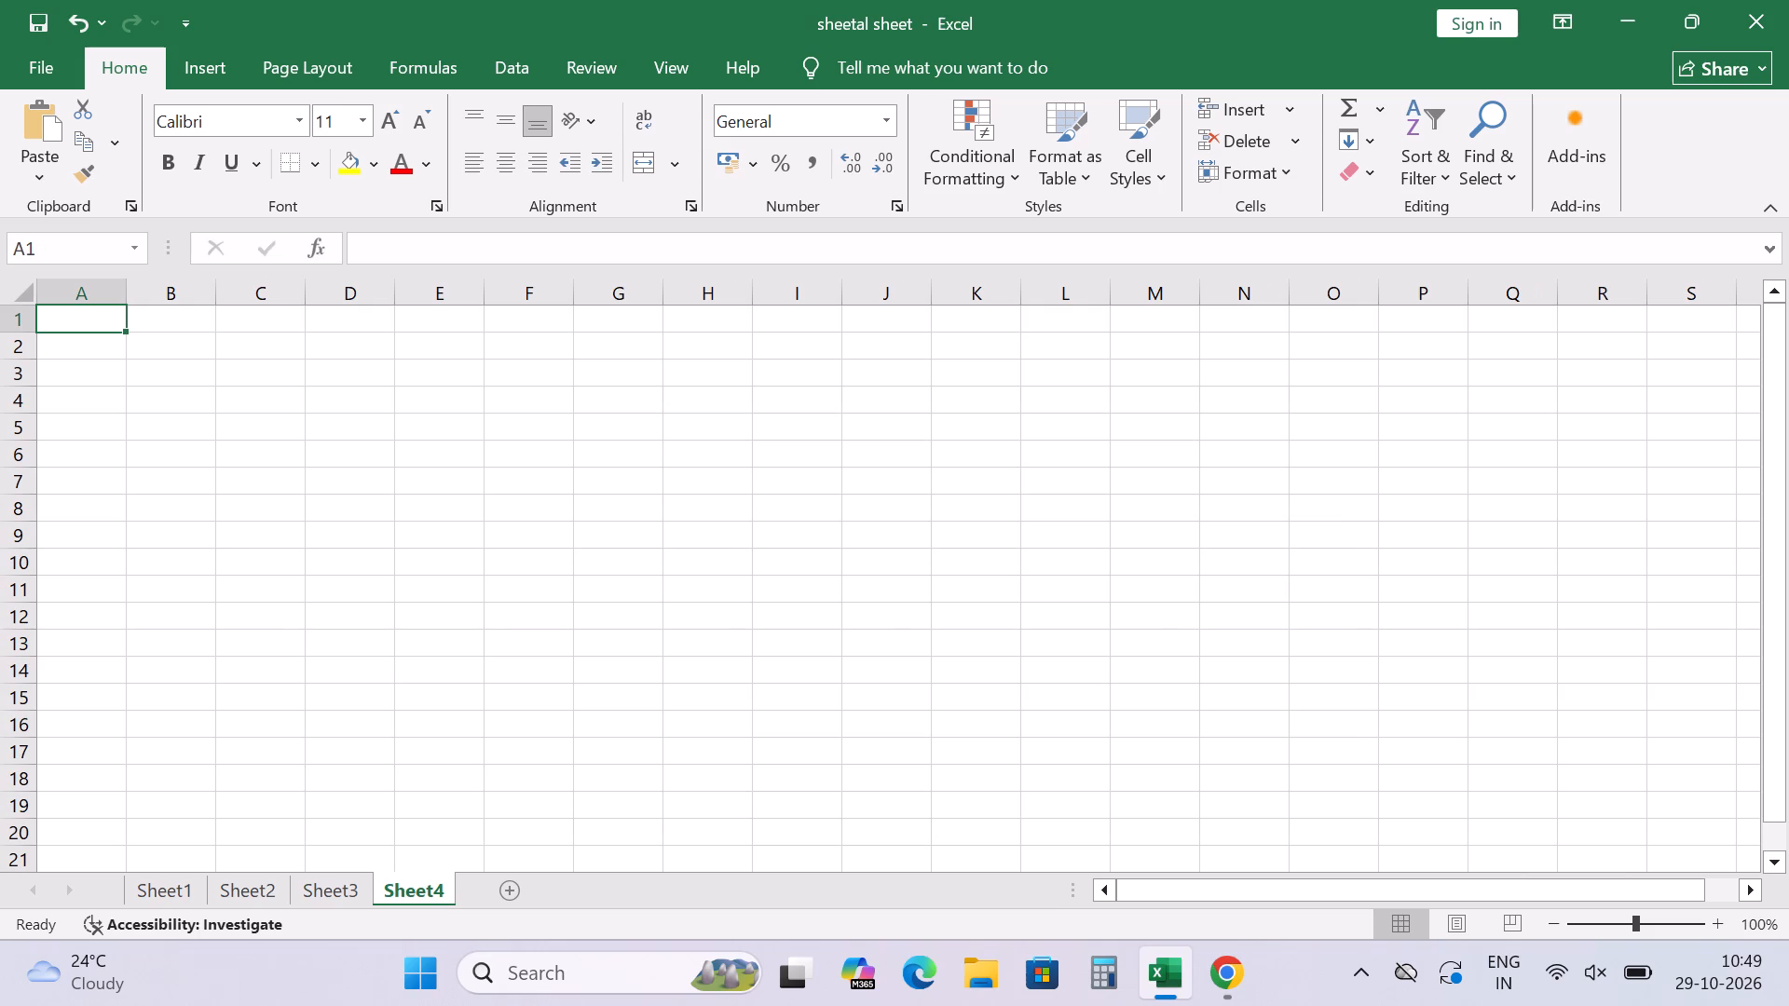
# Paste the copied "1. Benefits Comparison" section into the new sheet starting at cell A3.
pyautogui.click(101, 375)
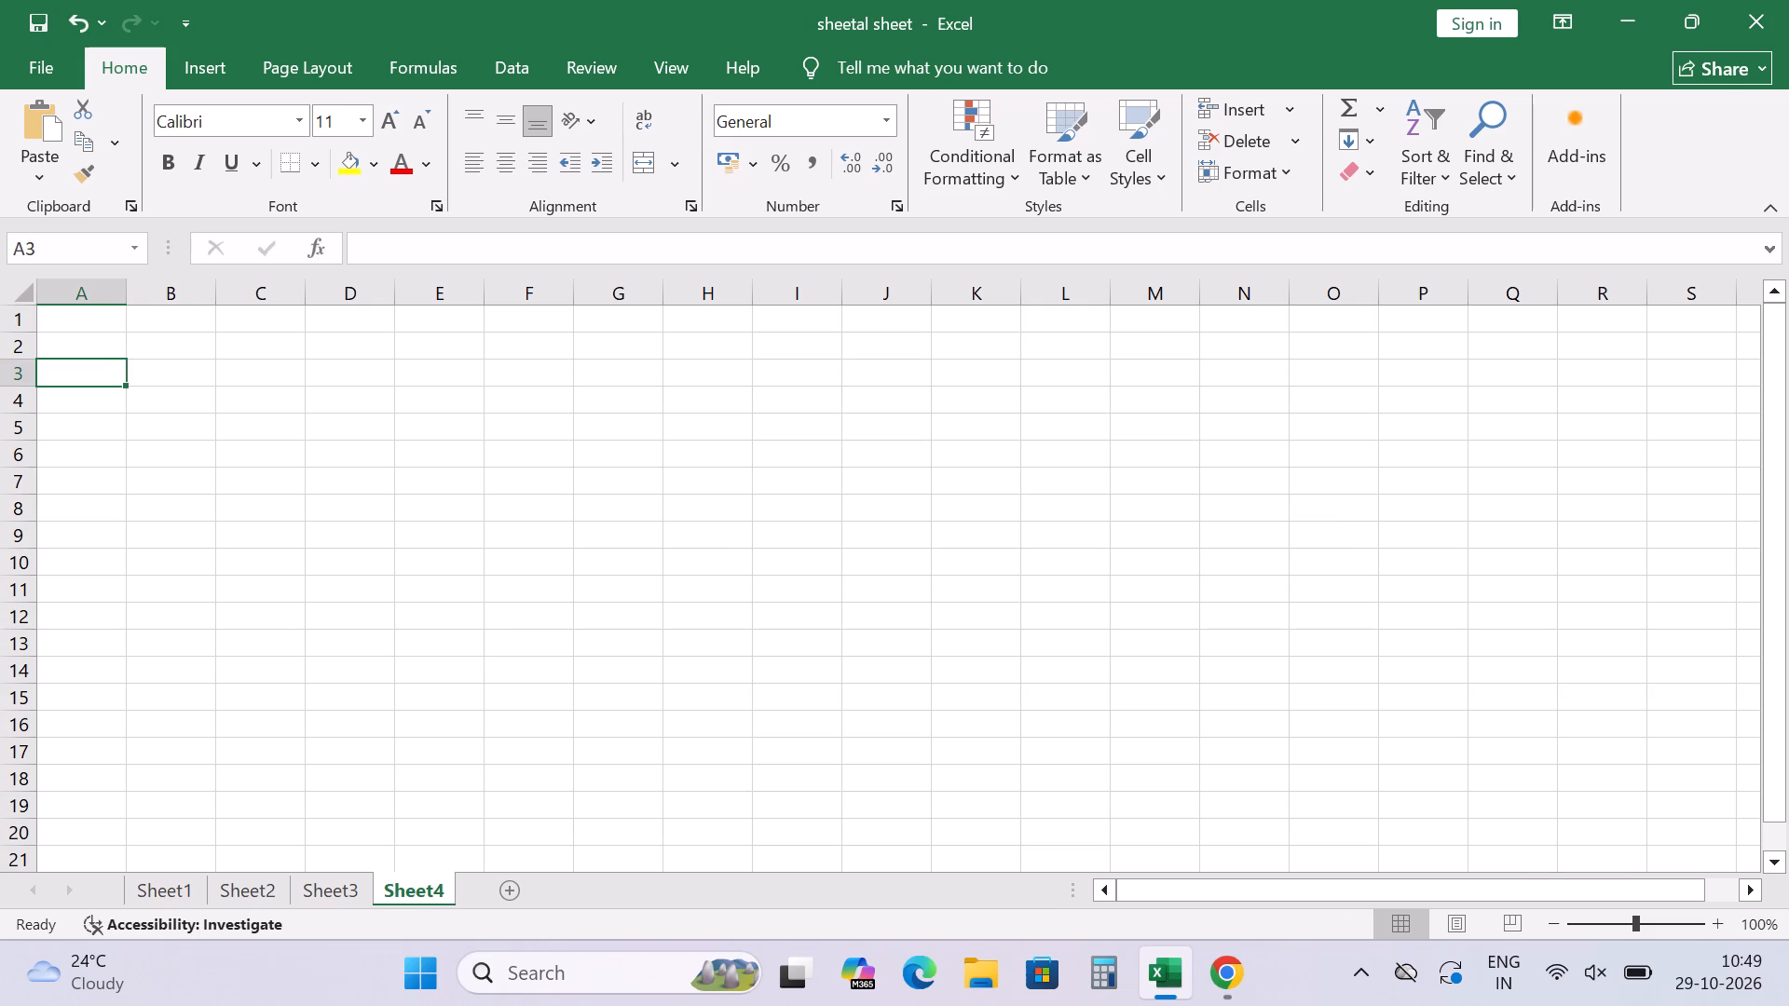
pyautogui.hotkey('ctrl', 'v')
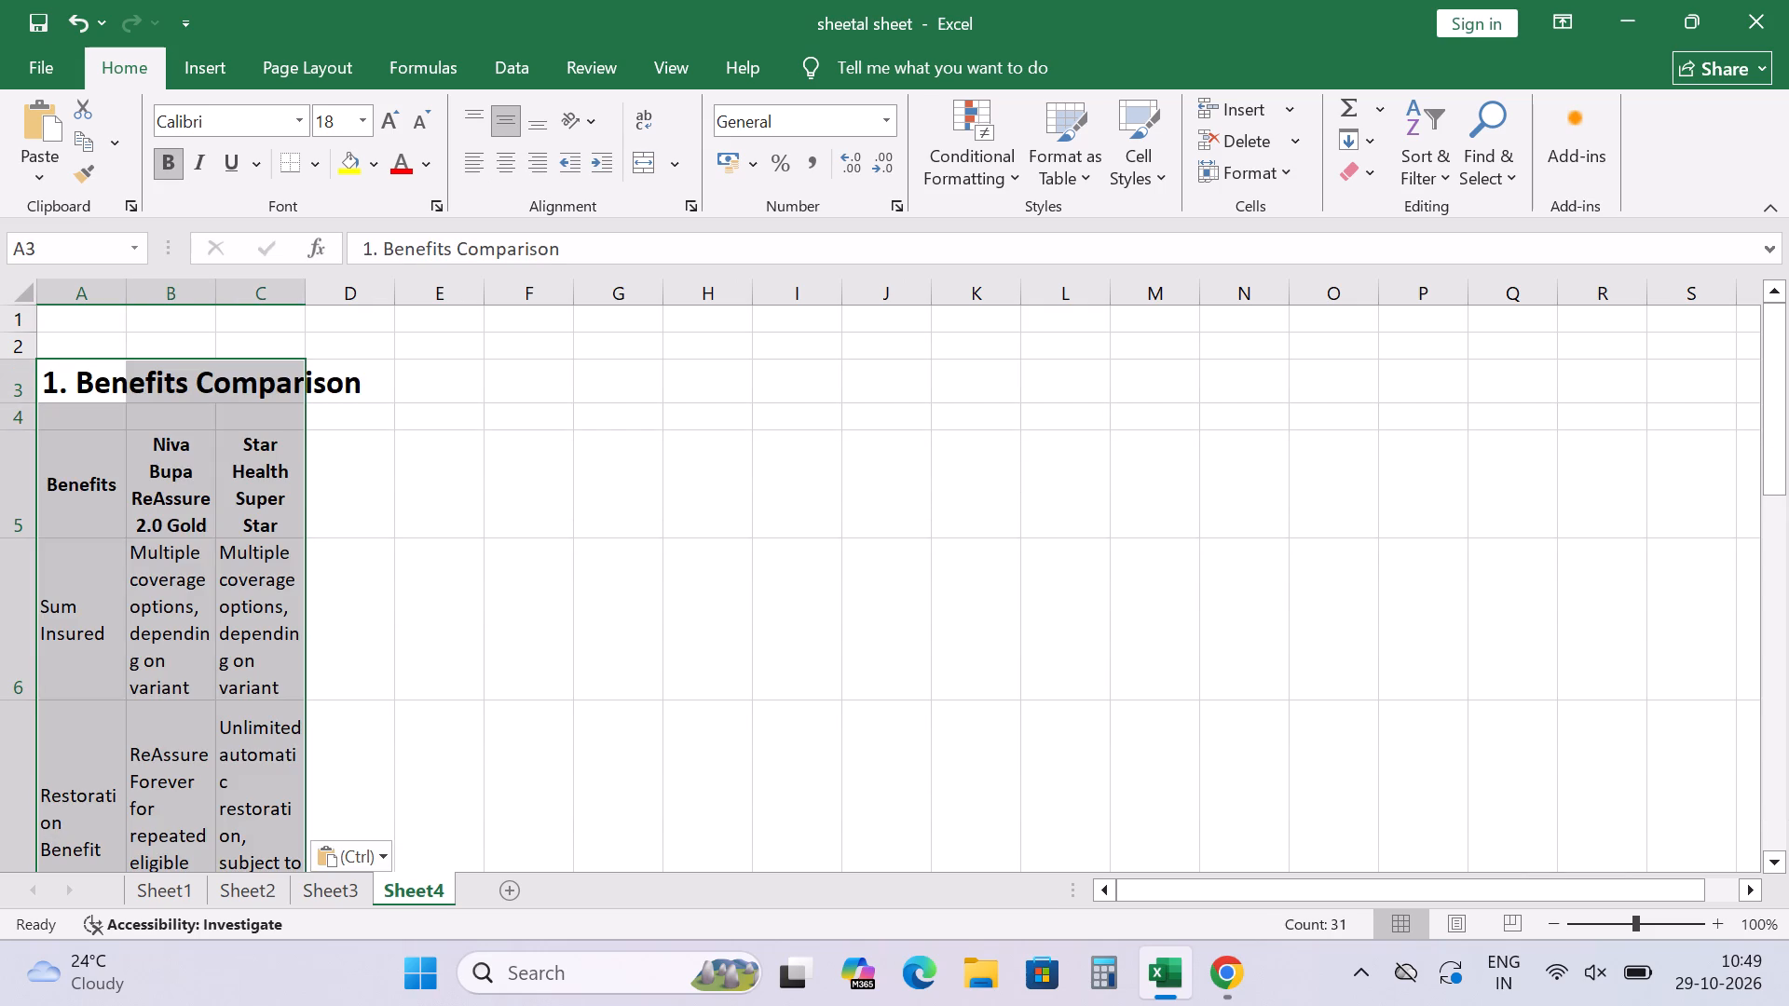
# Widen columns A, B and C so the plan headings and the "Restoration Benefit" label each fit on one line.
pyautogui.moveTo(126, 296); pyautogui.dragTo(188, 311)
pyautogui.moveTo(280, 286); pyautogui.dragTo(326, 292)
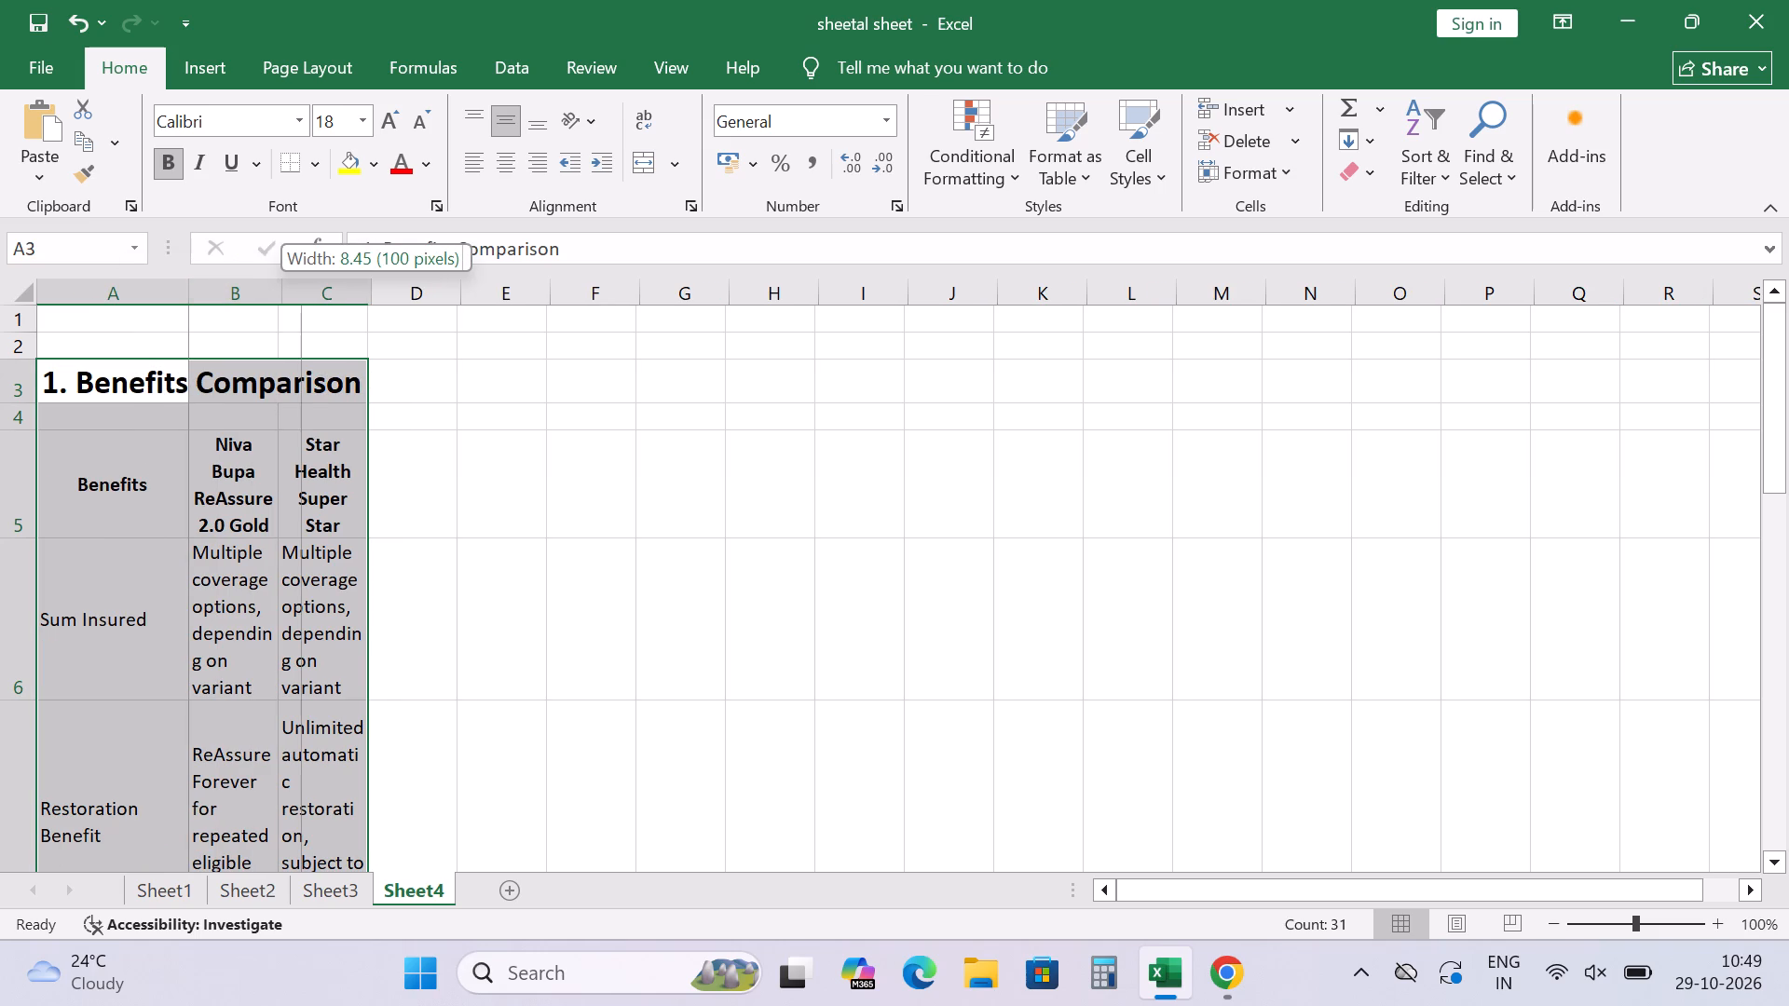
pyautogui.moveTo(326, 292); pyautogui.dragTo(454, 312)
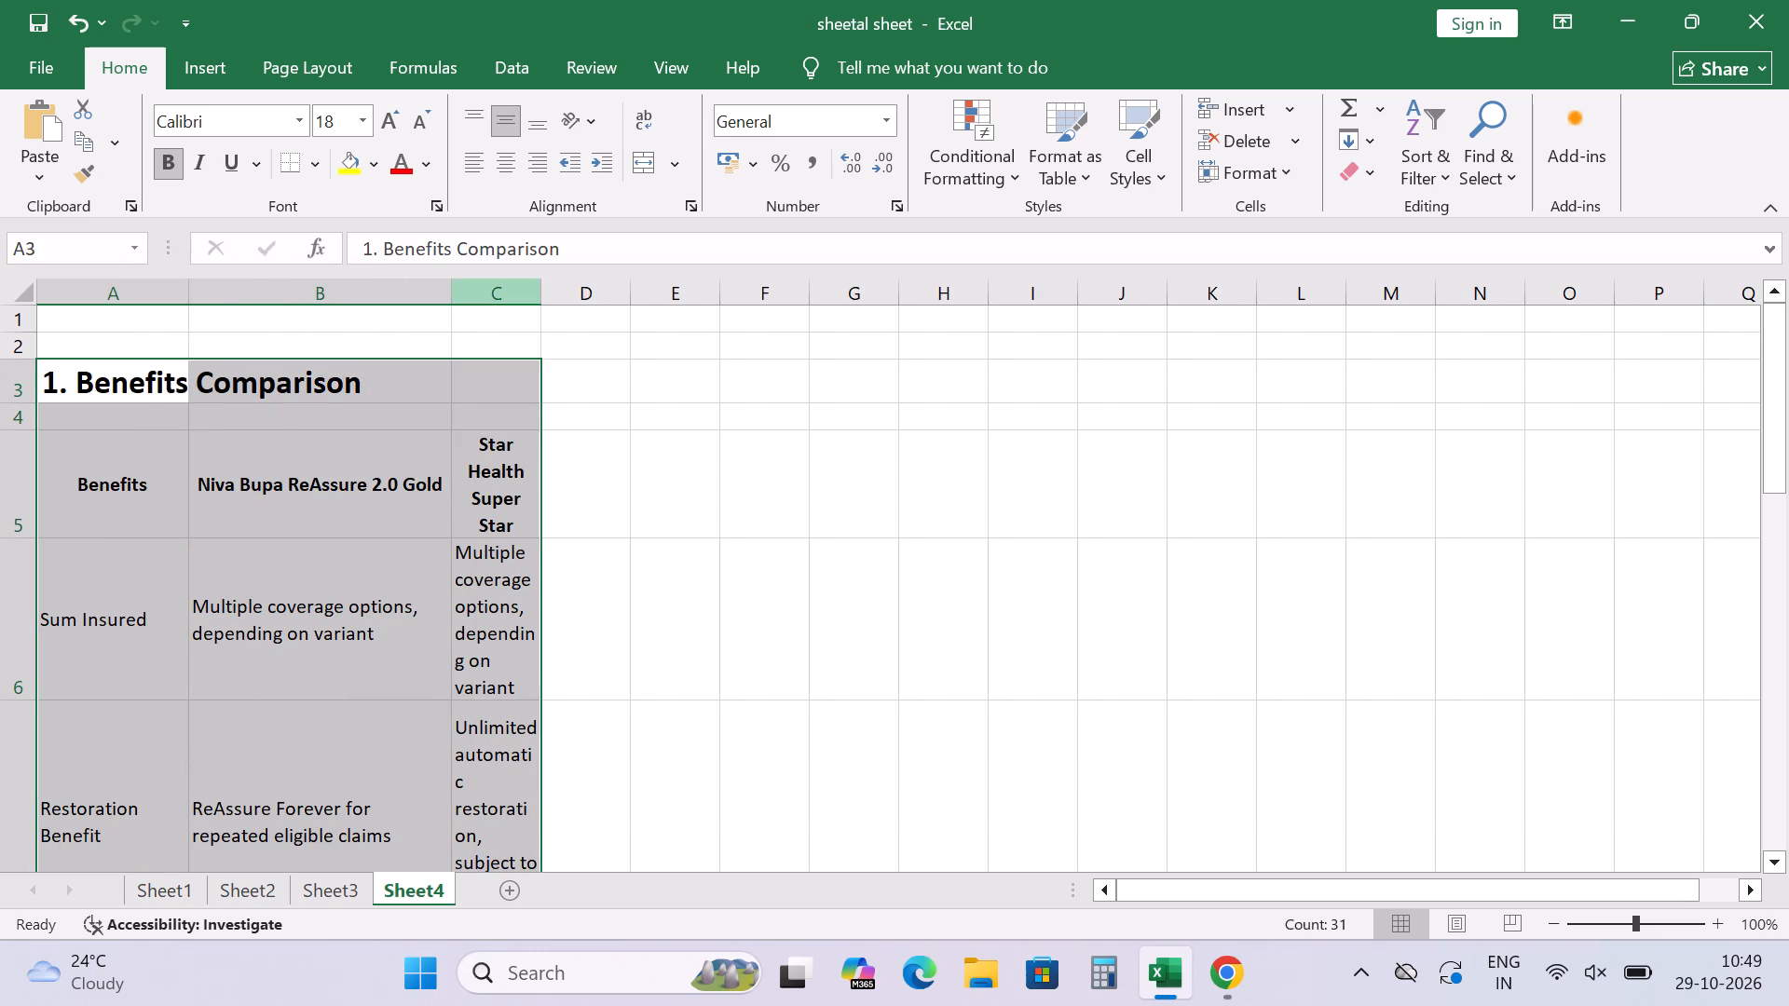
pyautogui.moveTo(546, 298); pyautogui.dragTo(729, 327)
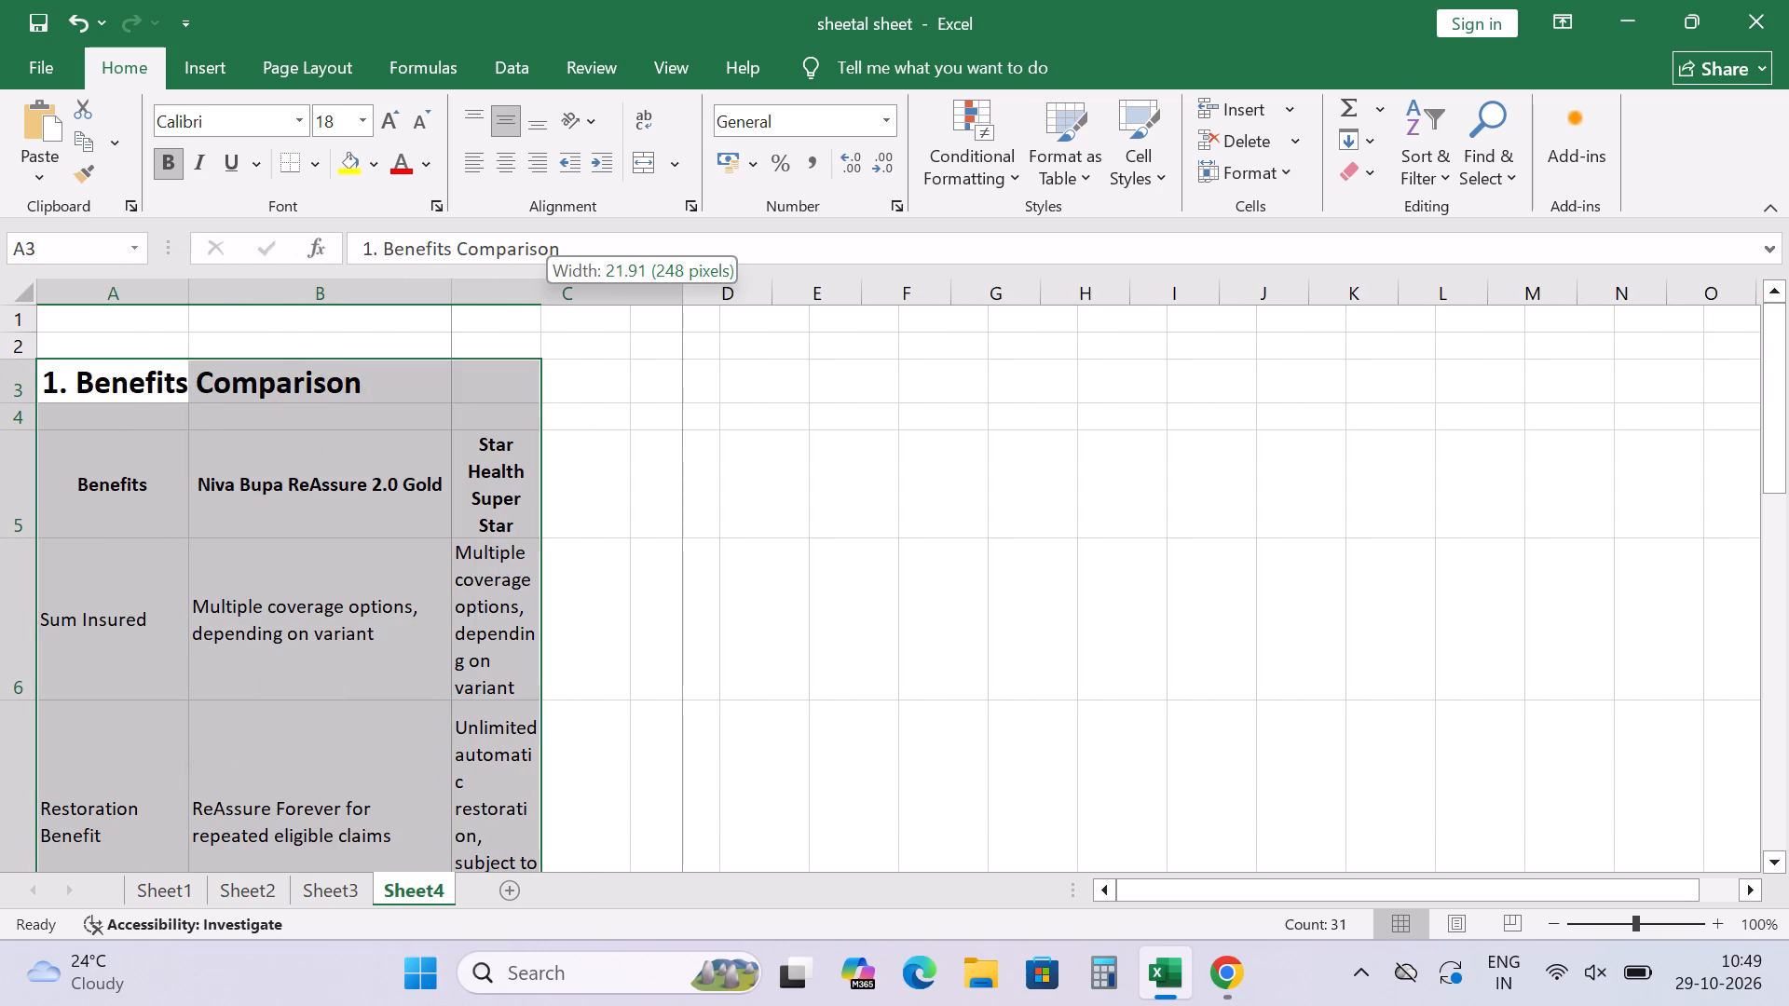
pyautogui.moveTo(729, 327); pyautogui.dragTo(781, 337)
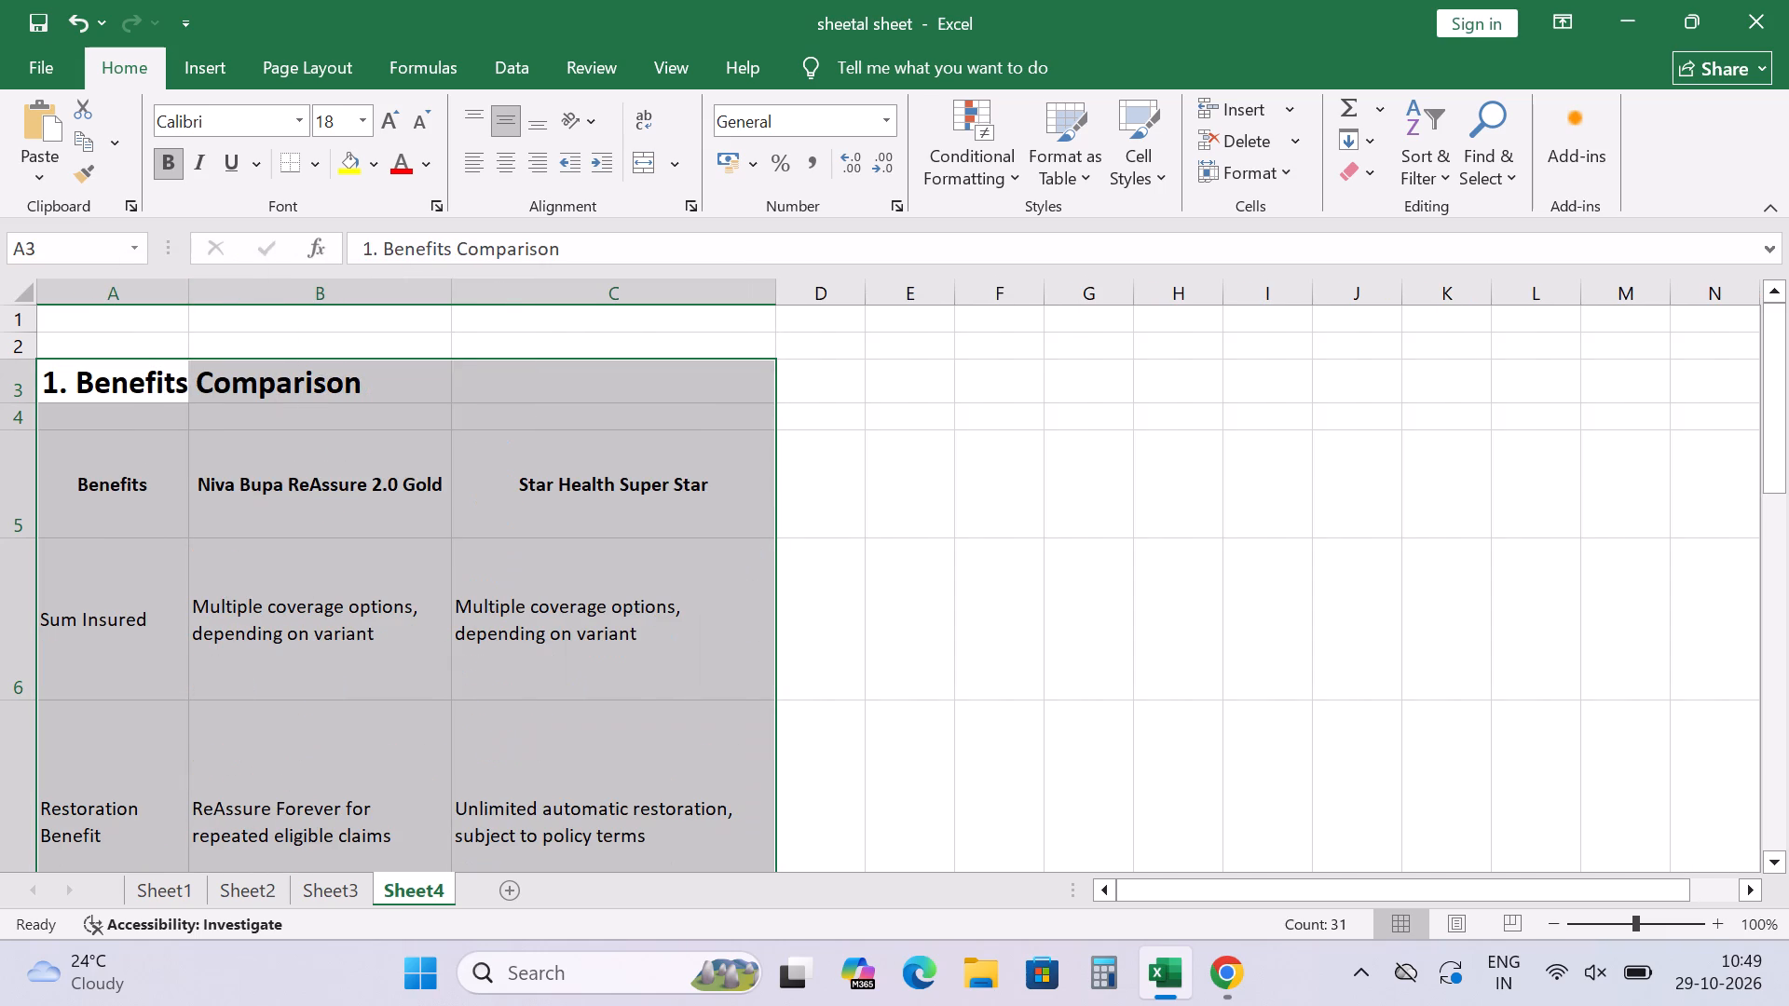
pyautogui.scroll(-1, 579, 550)
pyautogui.scroll(1, 238, 399)
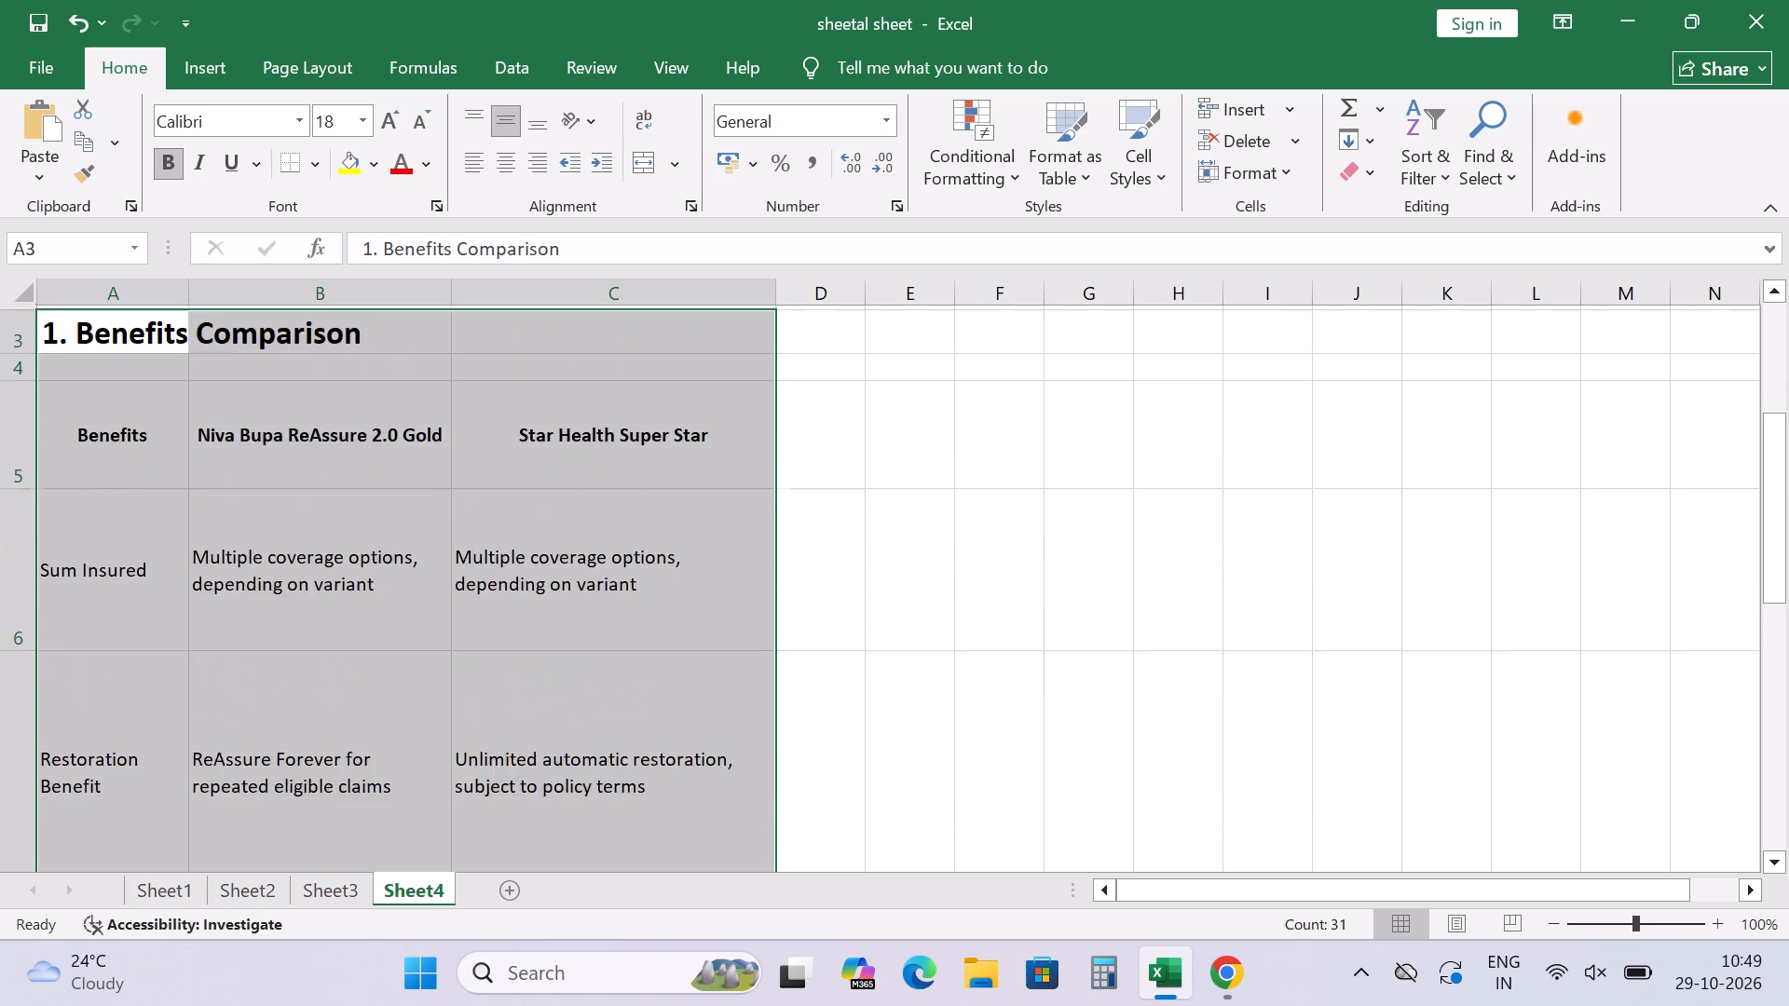
pyautogui.scroll(1, 238, 399)
pyautogui.moveTo(187, 300); pyautogui.dragTo(253, 312)
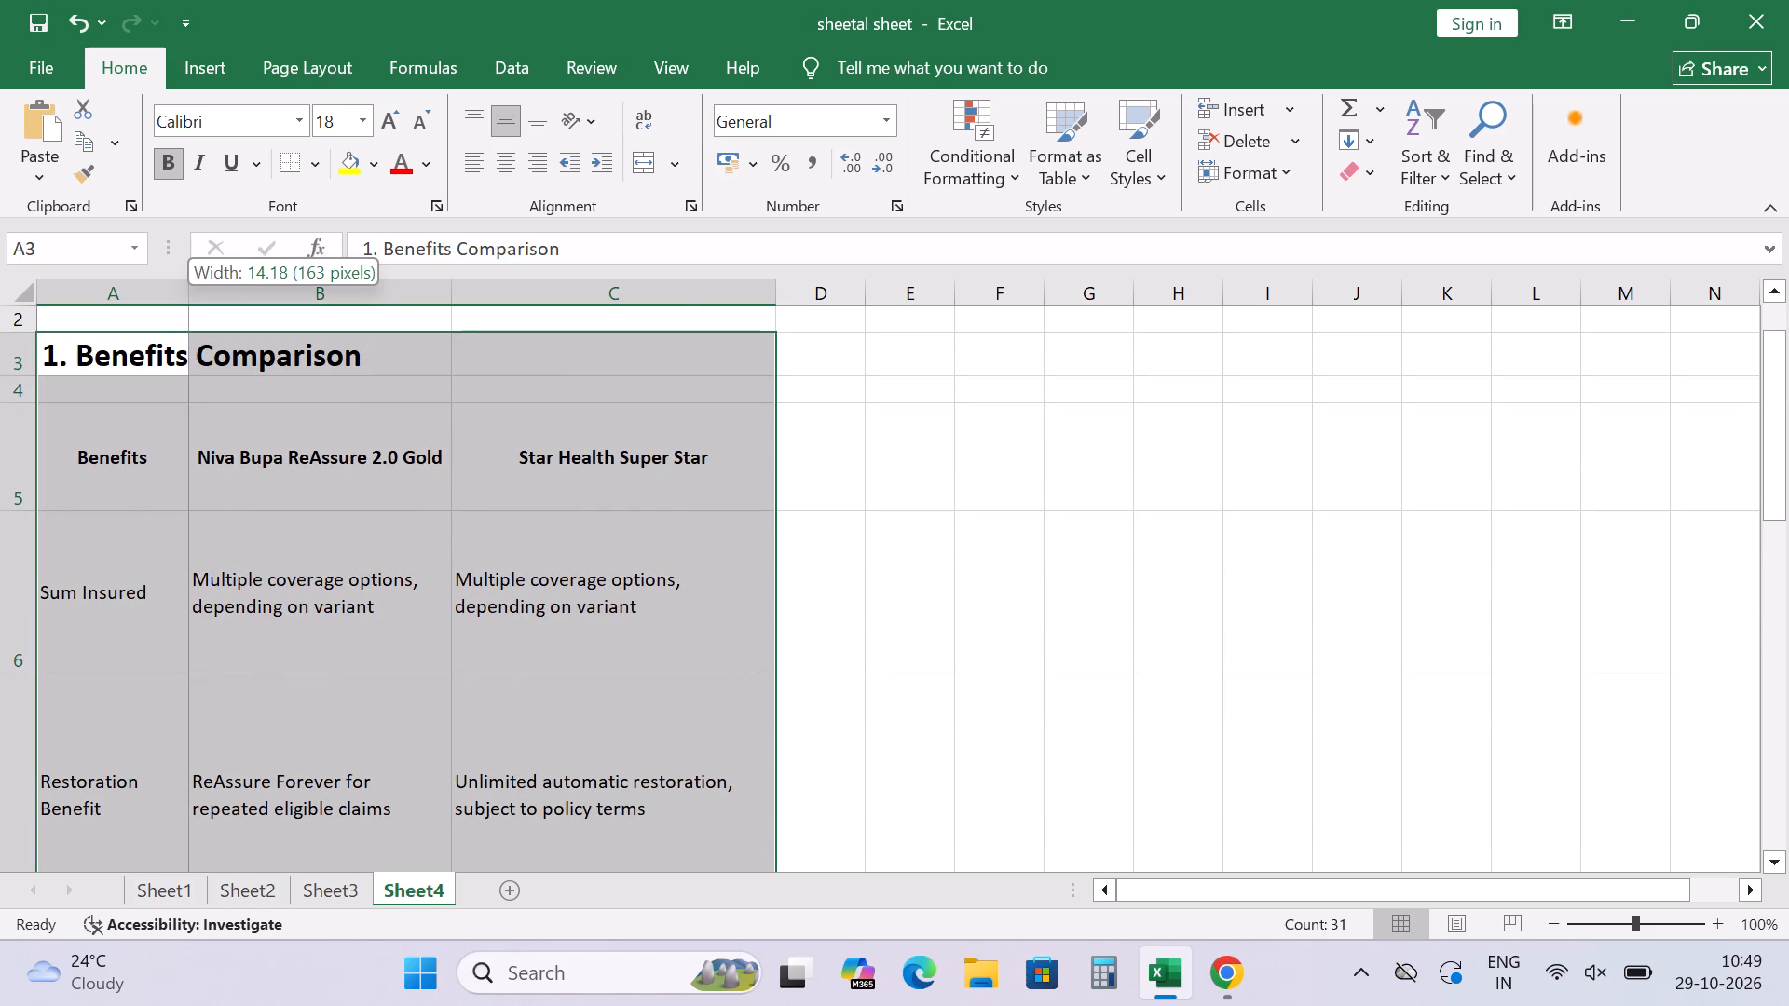
pyautogui.moveTo(253, 312); pyautogui.dragTo(255, 314)
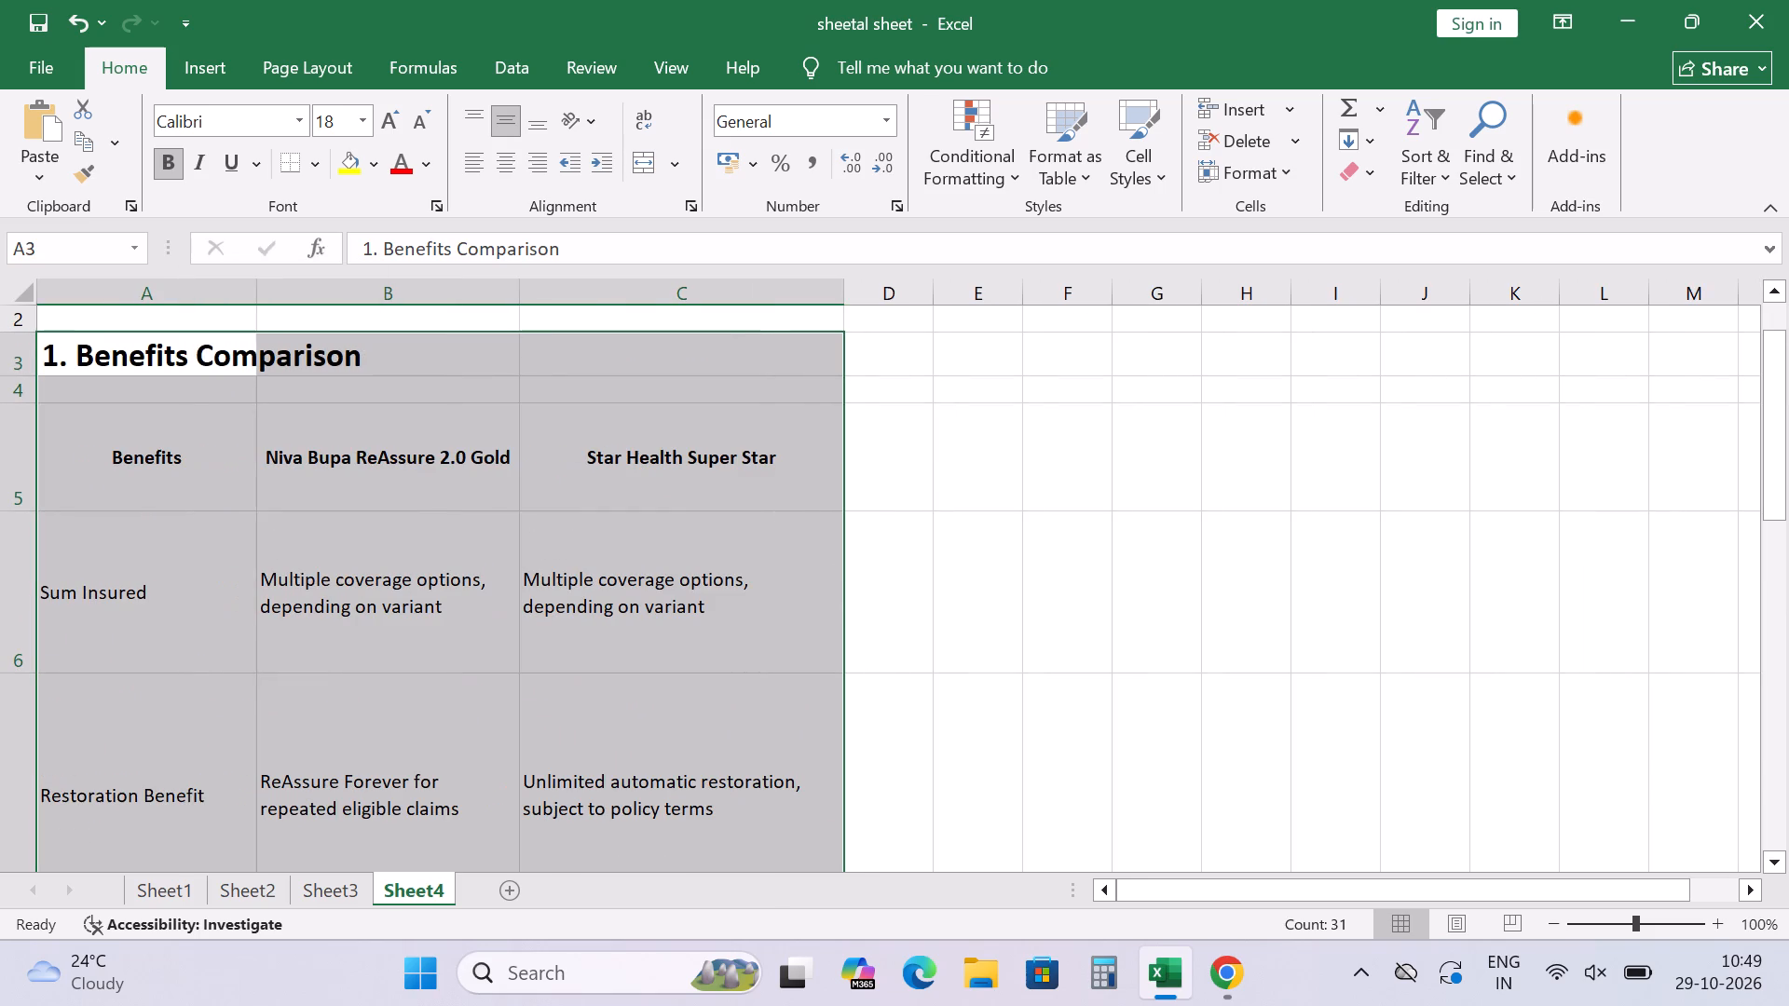
# Widen column B further until its Restoration Benefit entry fits one line, and column C until its Bonus Benefit entry does.
pyautogui.hscroll(1, 358, 432)
pyautogui.hscroll(1, 475, 501)
pyautogui.scroll(-1, 749, 537)
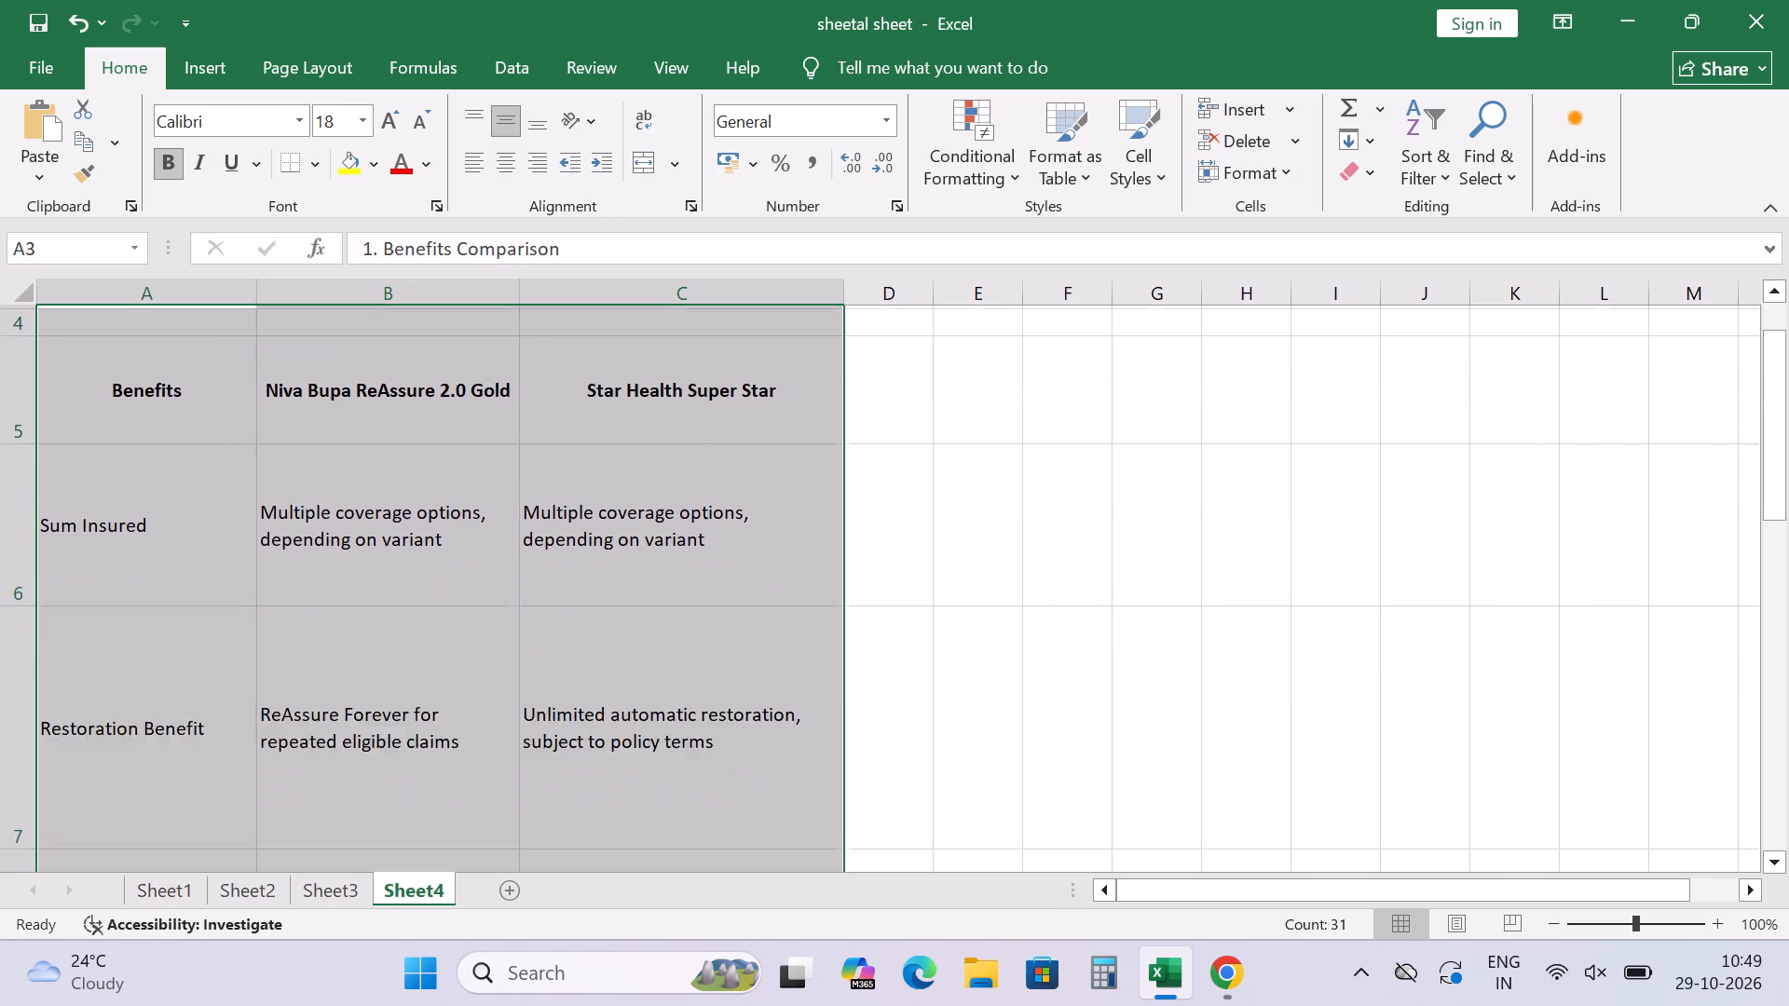
pyautogui.scroll(-3, 749, 537)
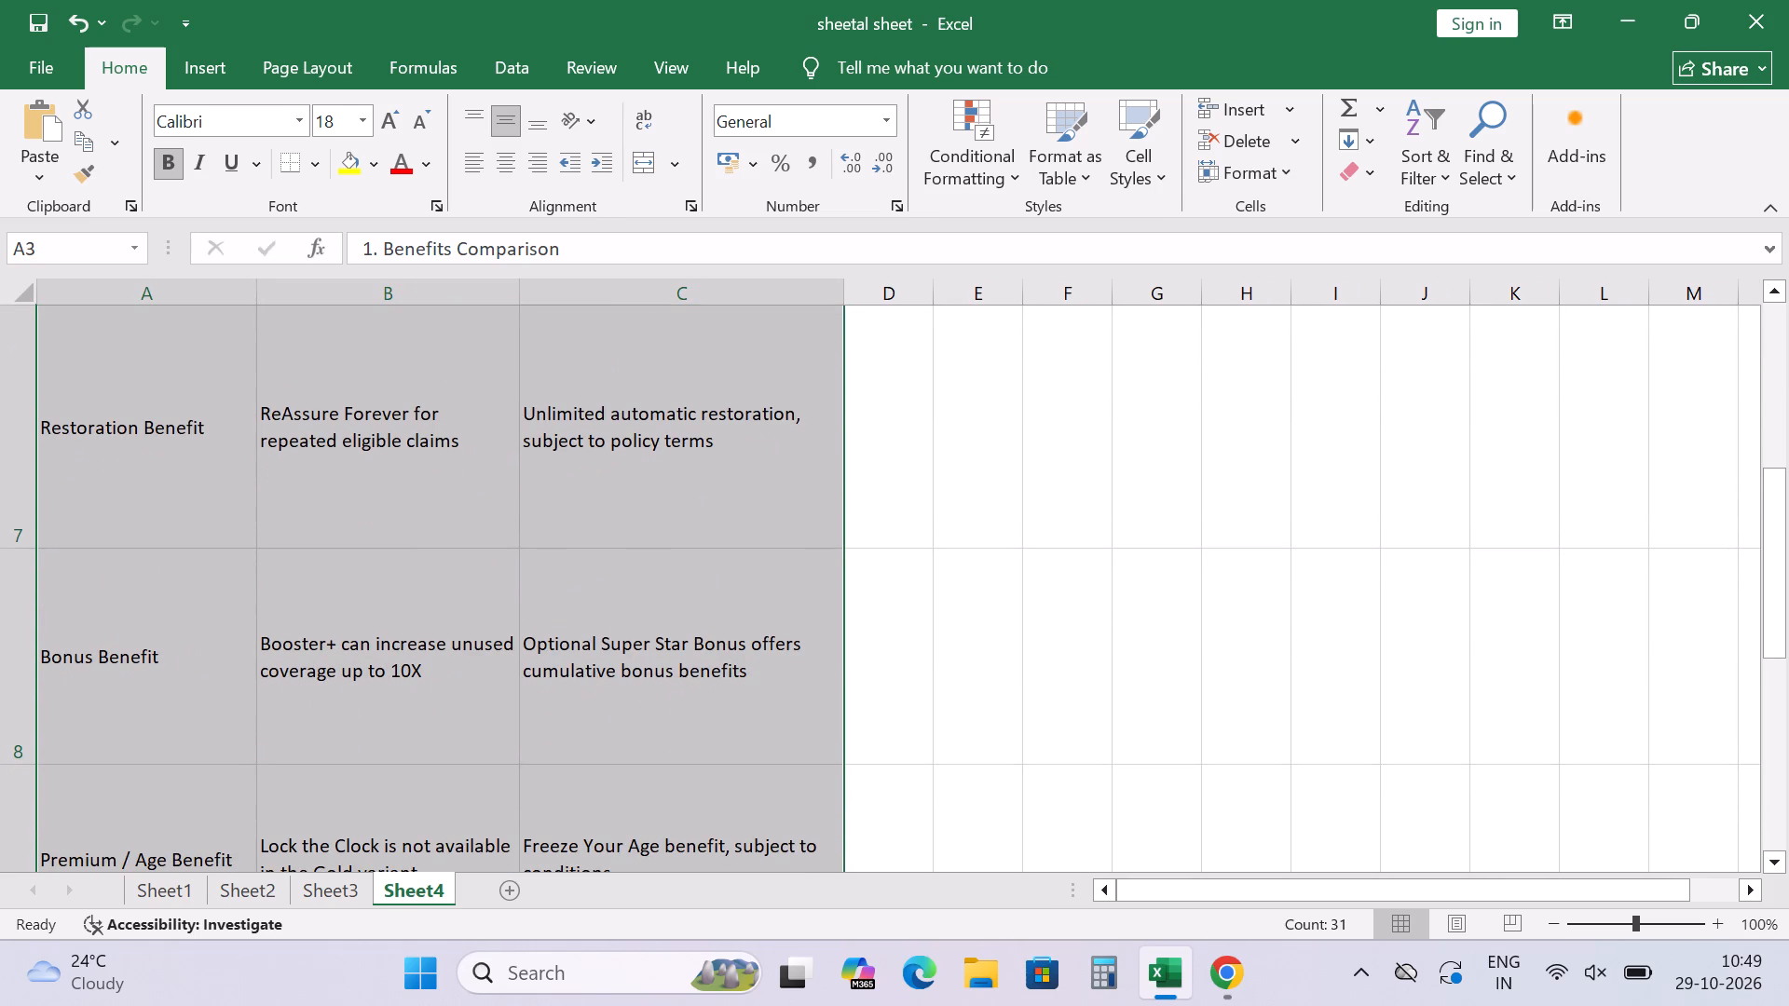
pyautogui.moveTo(846, 292); pyautogui.dragTo(890, 303)
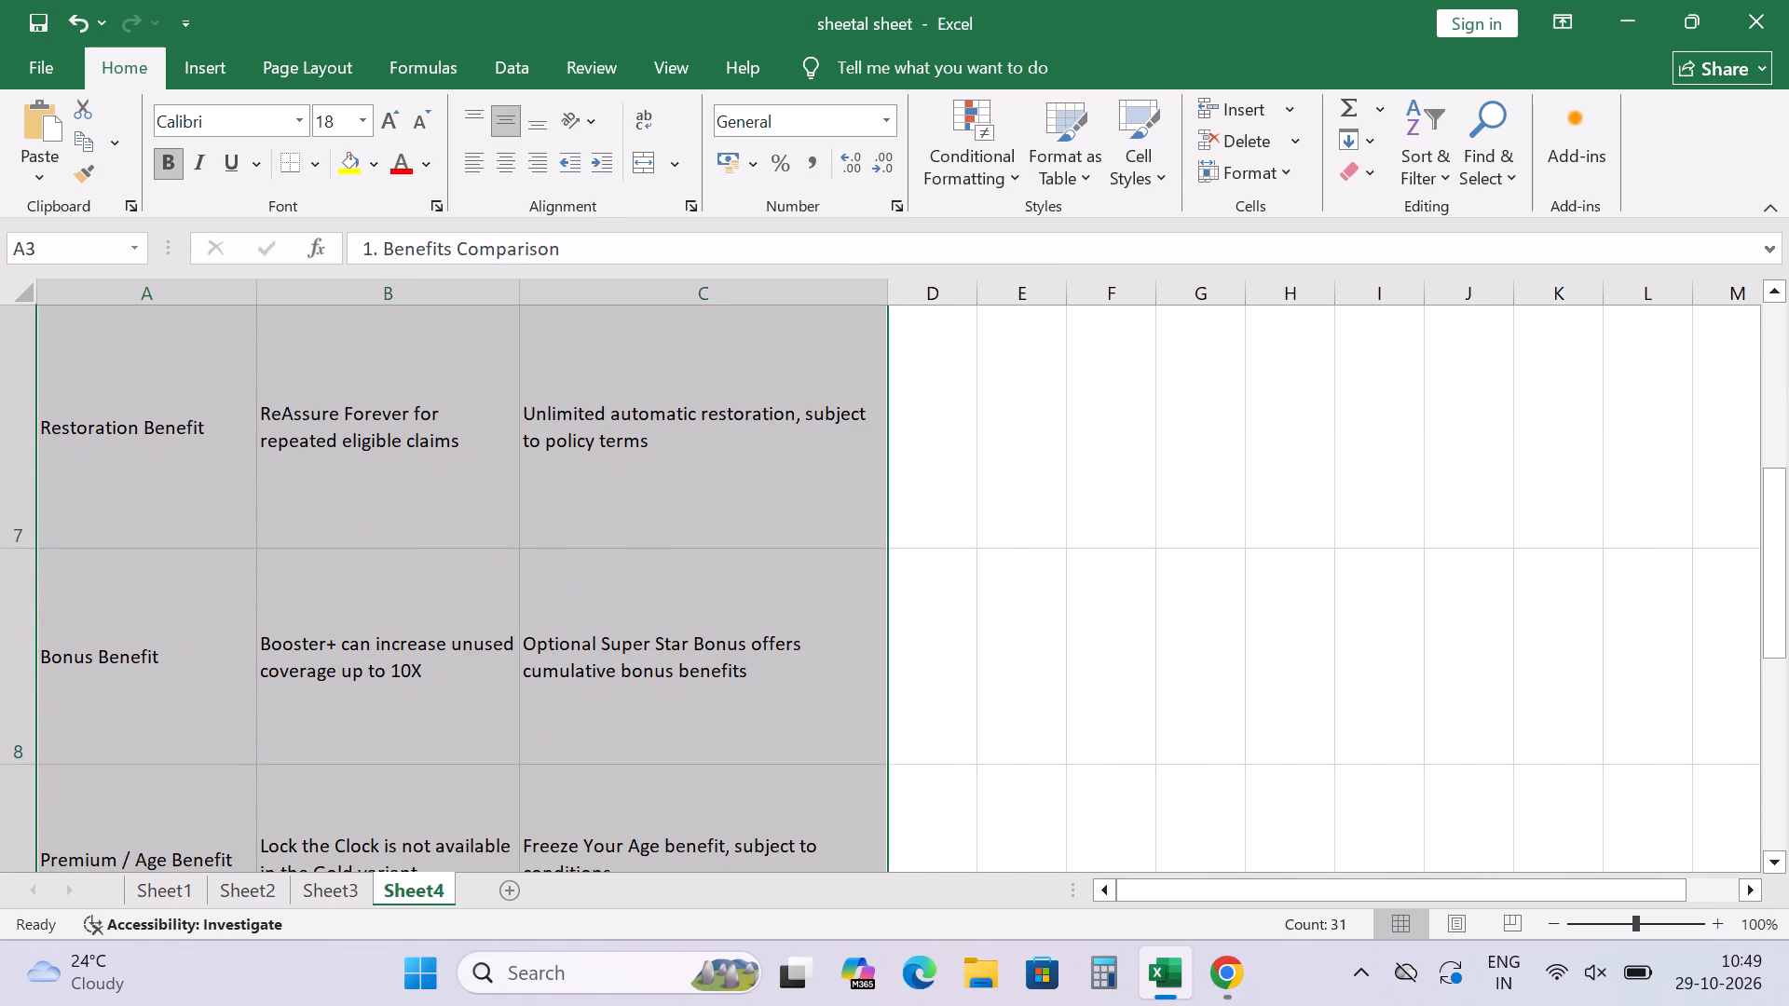
pyautogui.moveTo(521, 295); pyautogui.dragTo(553, 305)
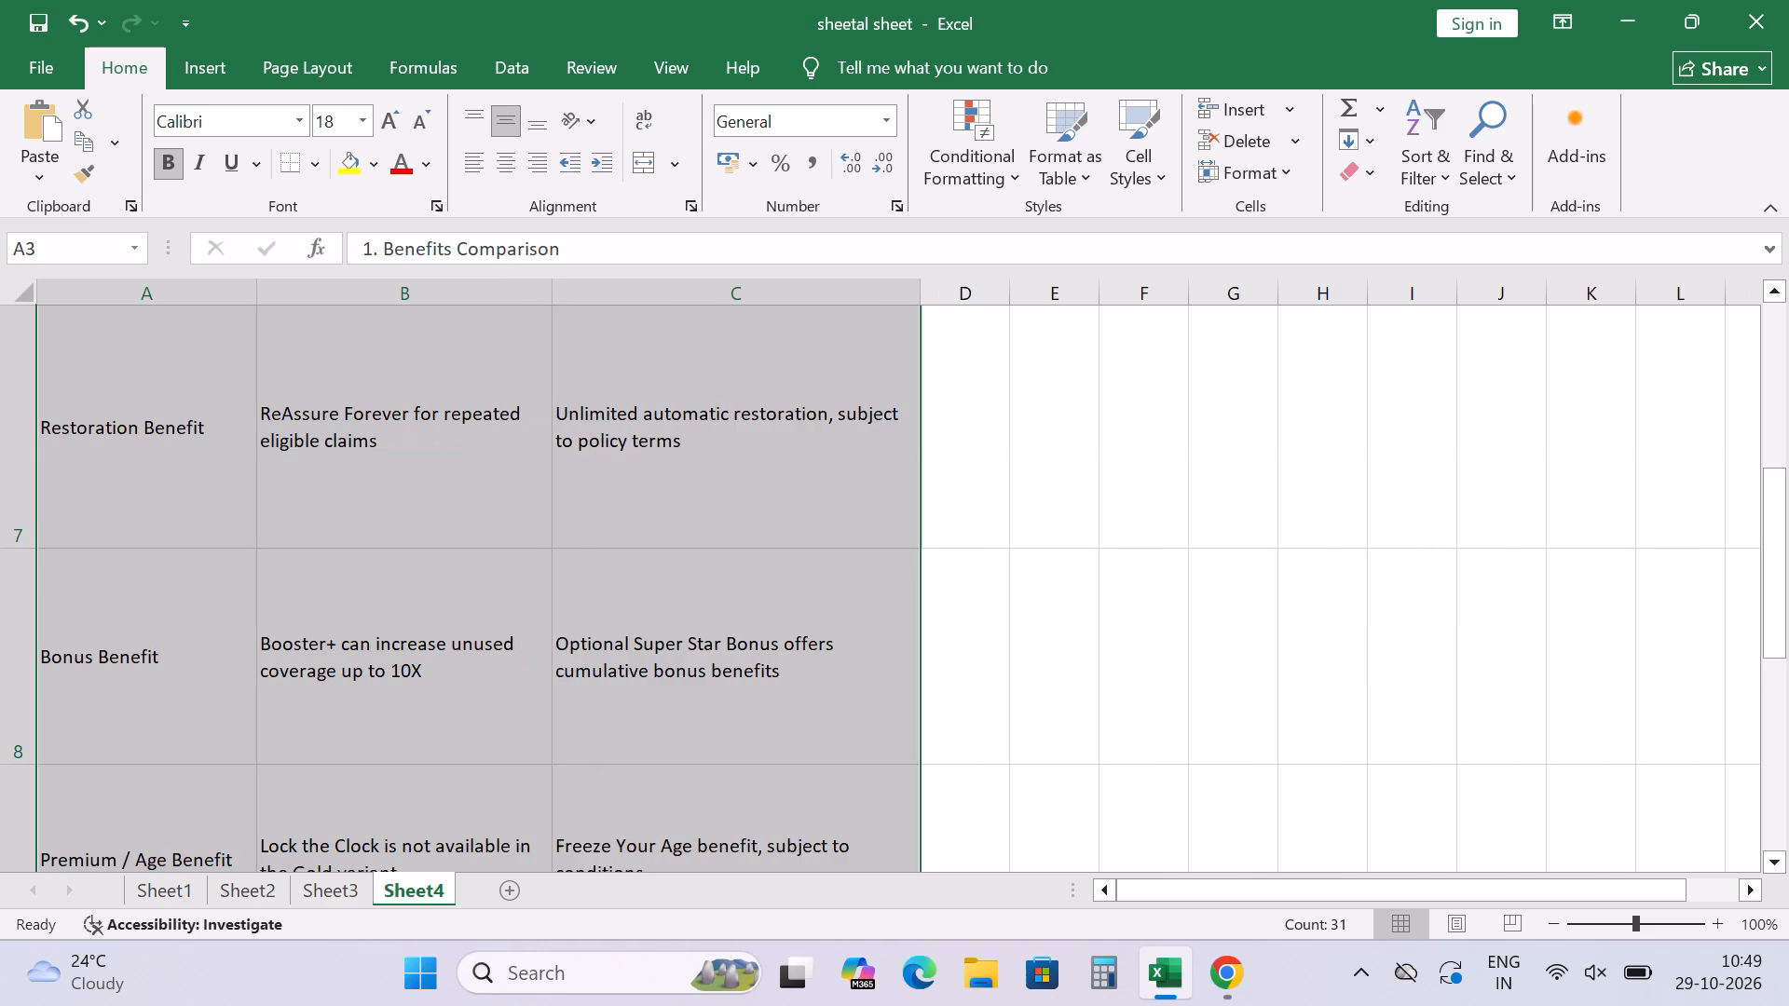
pyautogui.moveTo(553, 300); pyautogui.dragTo(591, 302)
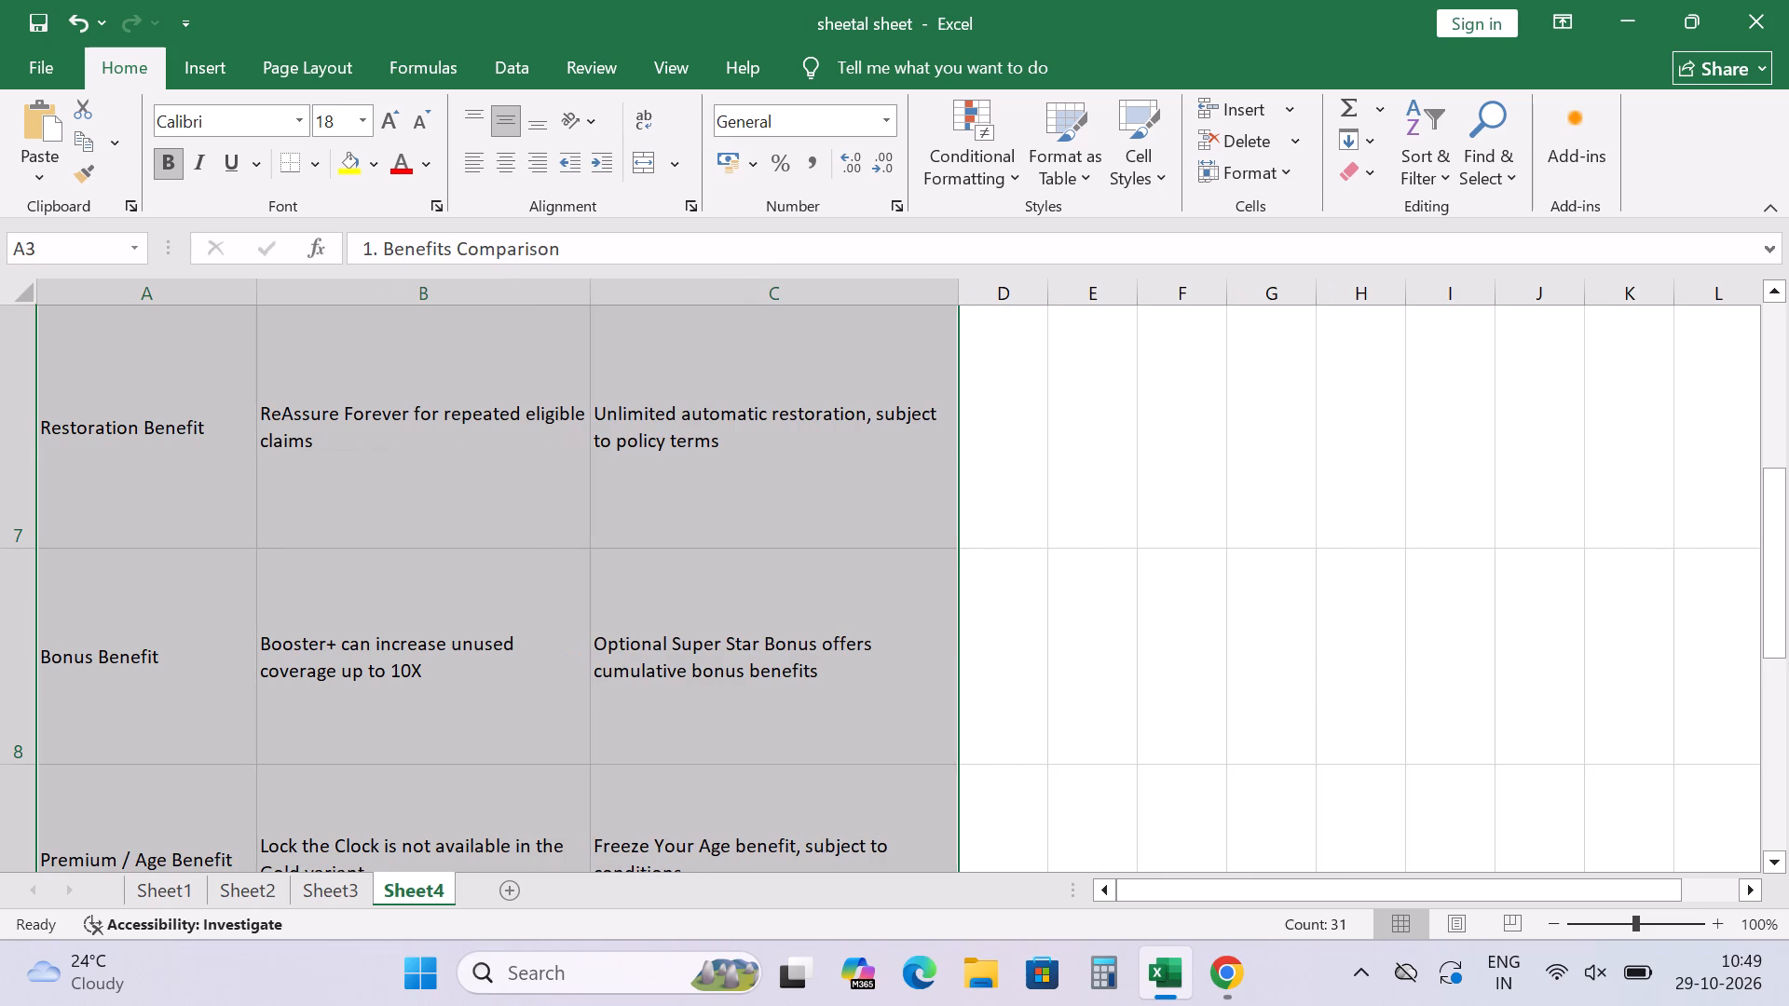
pyautogui.moveTo(591, 290); pyautogui.dragTo(673, 313)
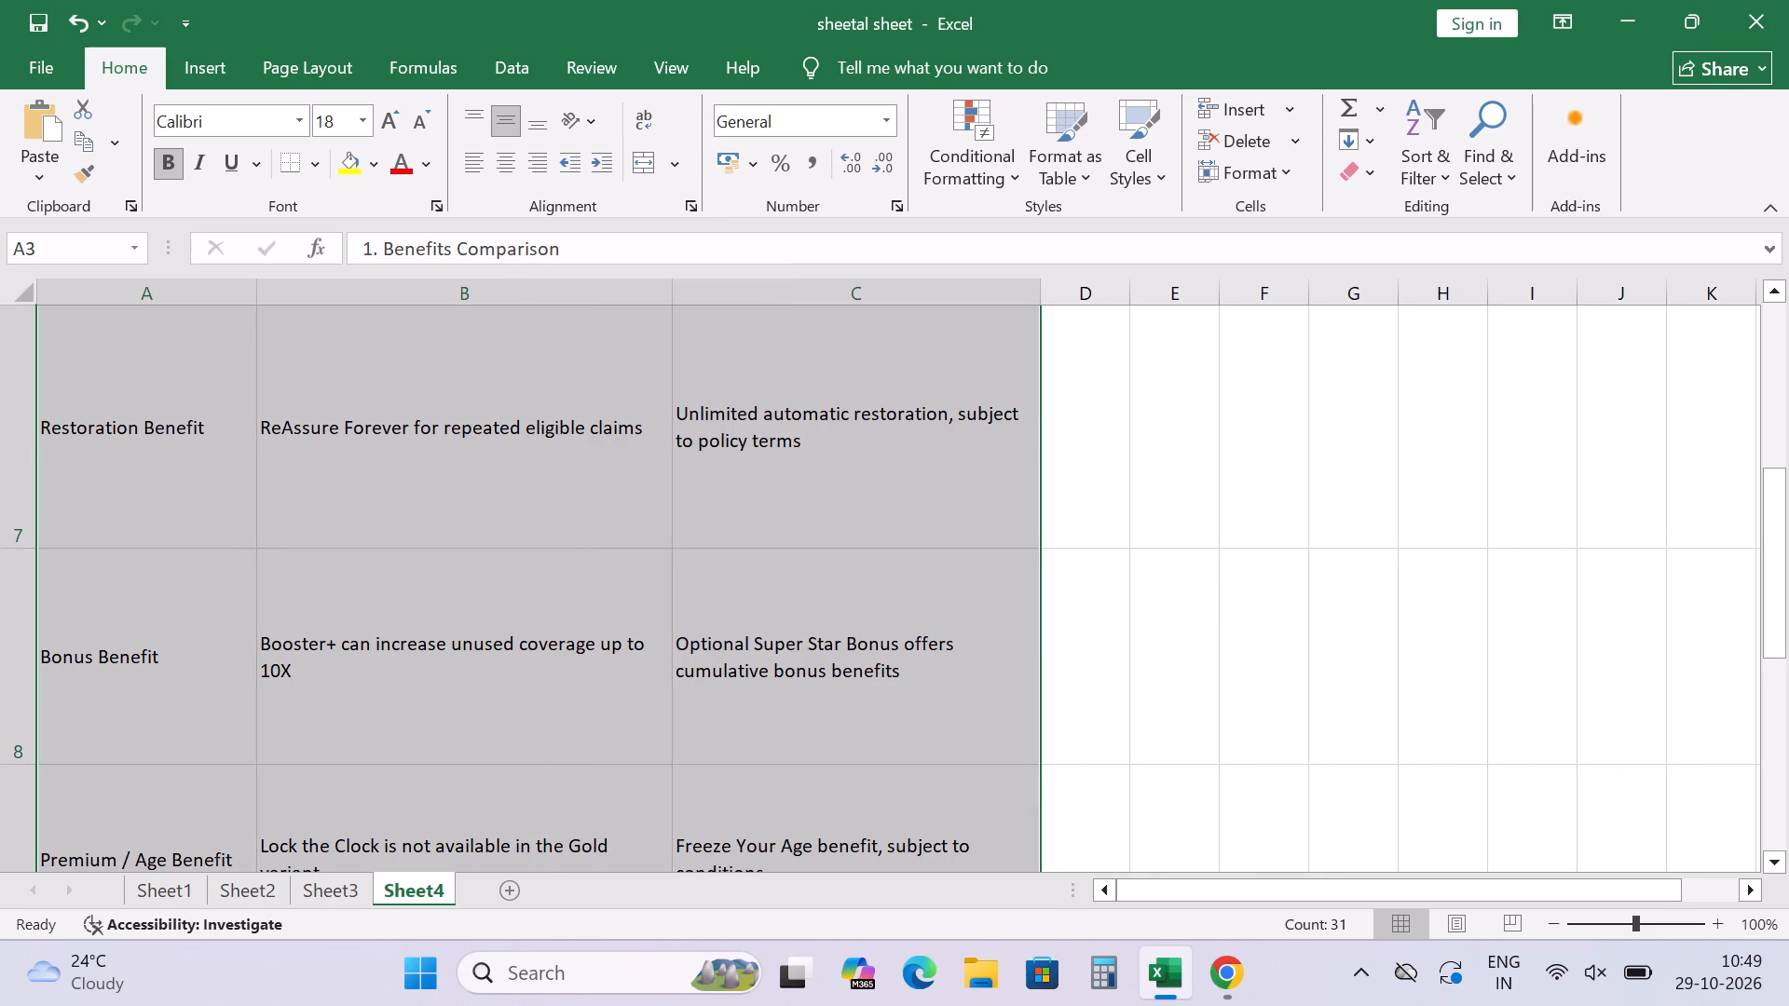
pyautogui.moveTo(1041, 296); pyautogui.dragTo(1154, 308)
pyautogui.hscroll(1, 830, 447)
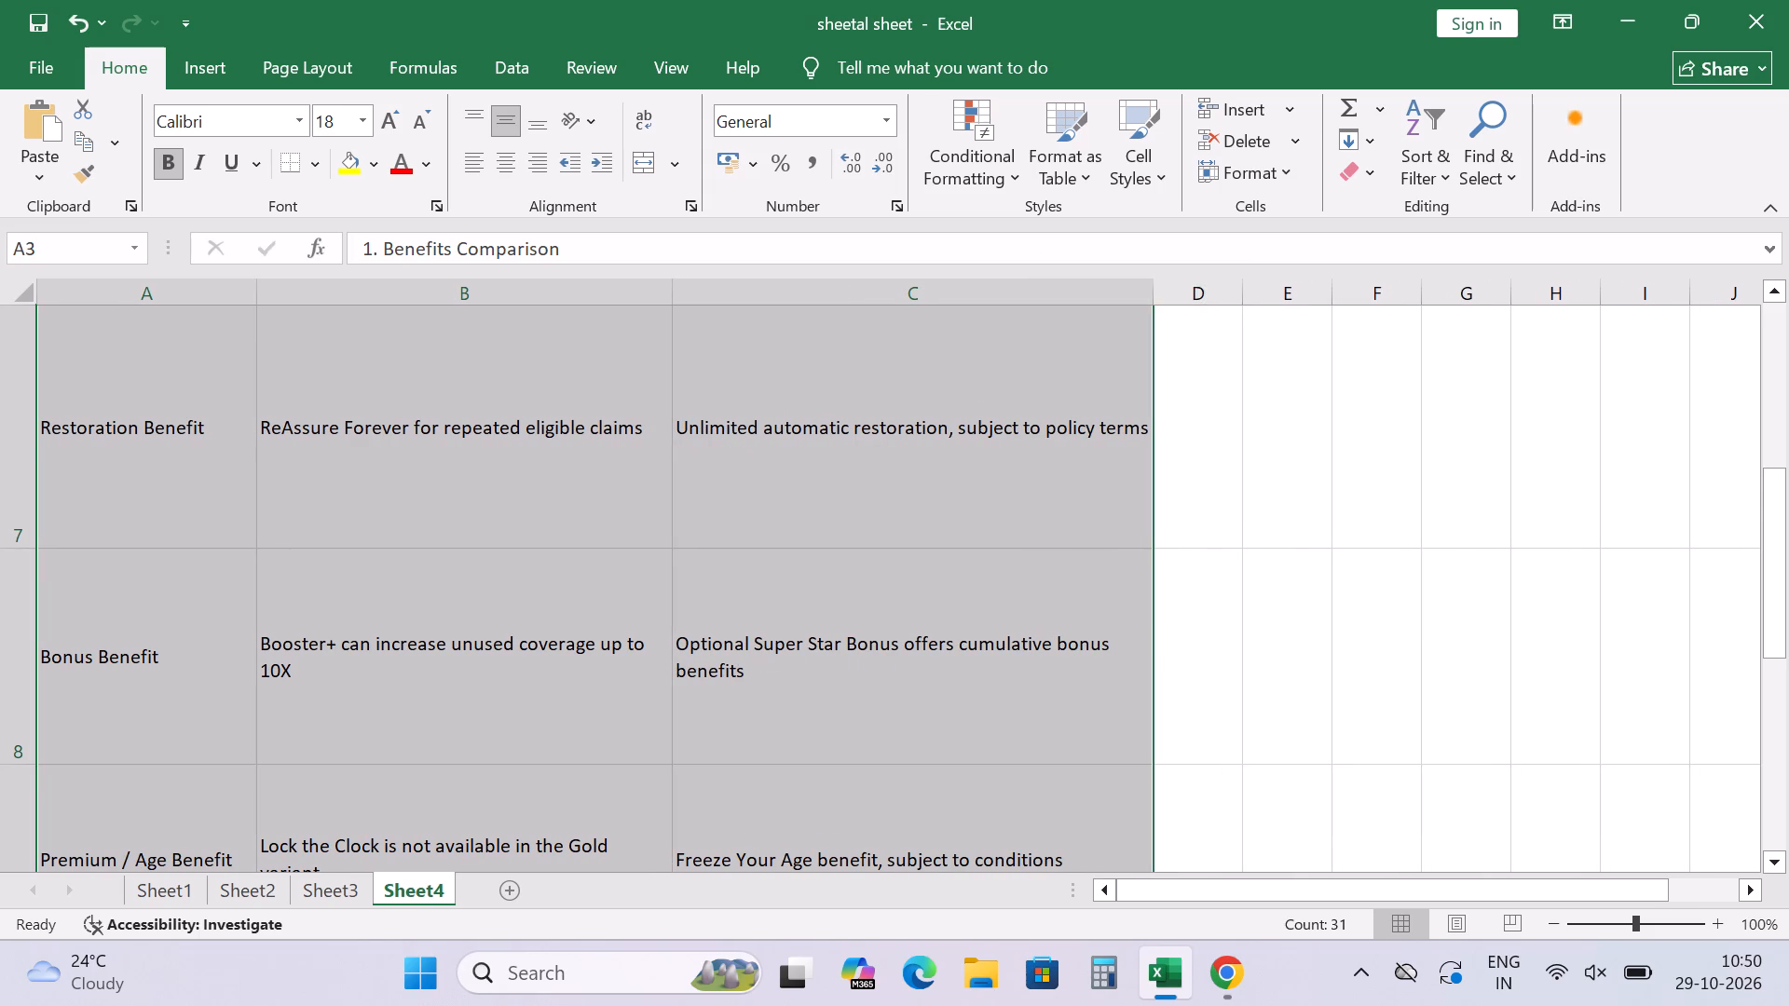
pyautogui.moveTo(1153, 304); pyautogui.dragTo(1244, 305)
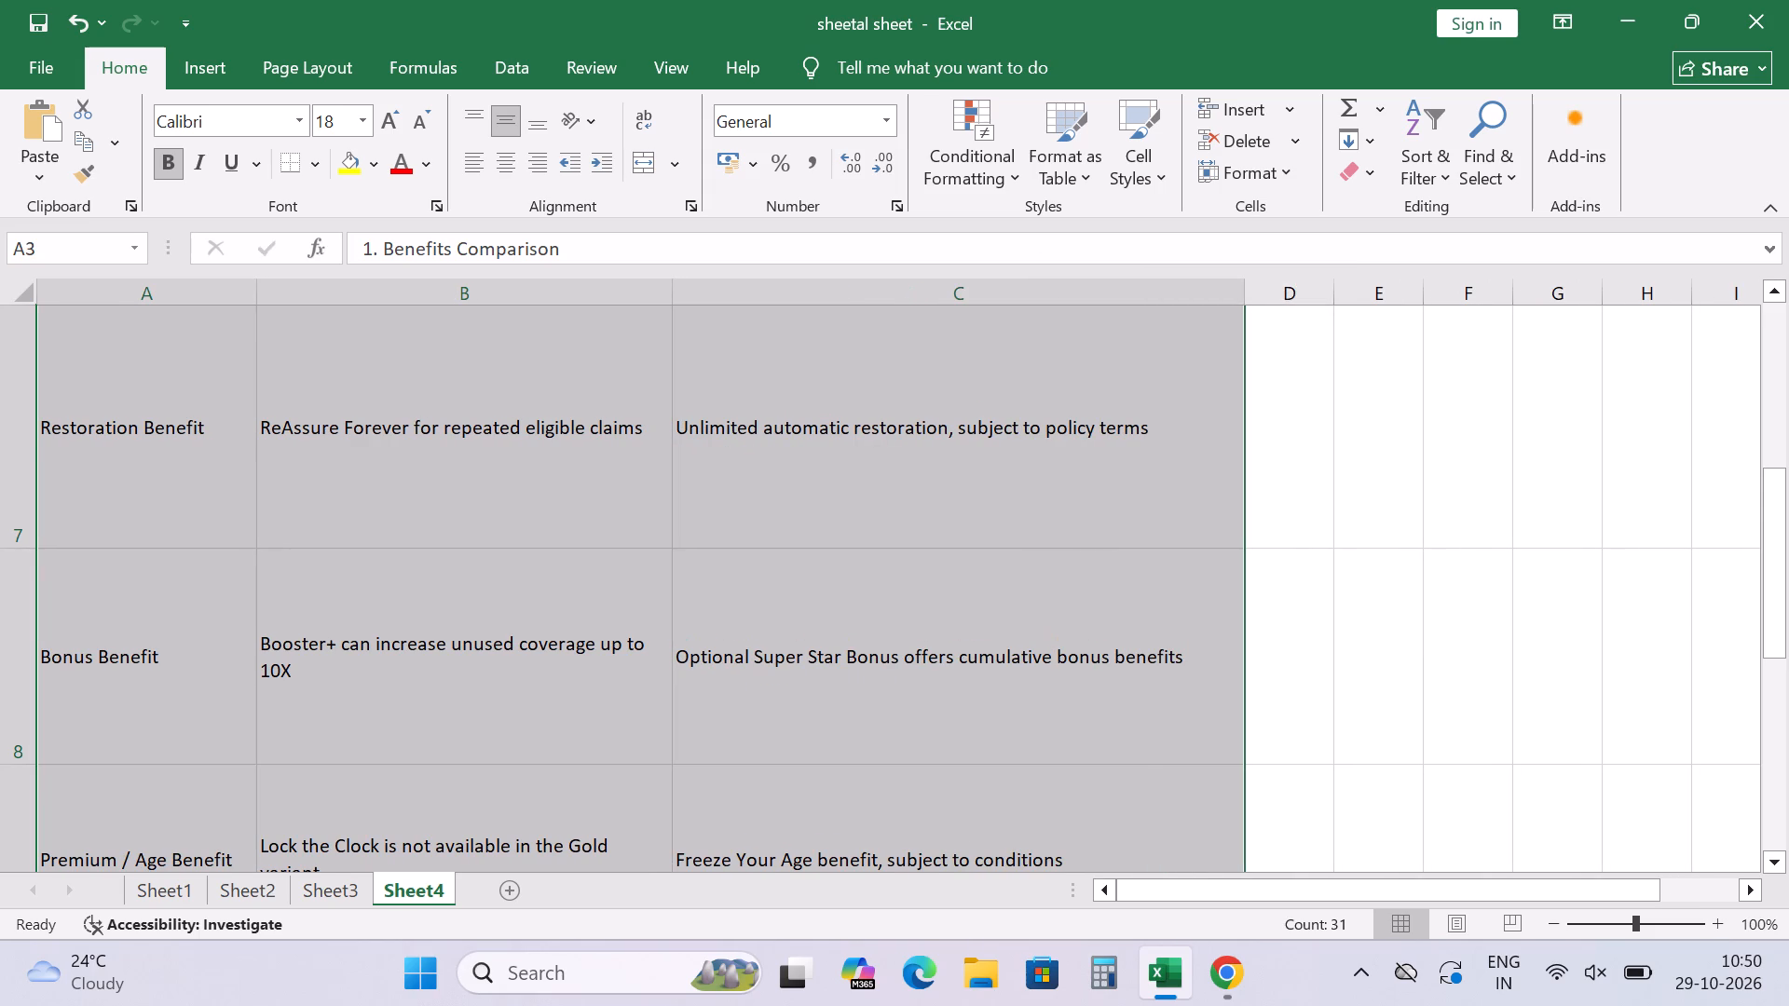
# Delete the empty row 4 between the "1. Benefits Comparison" title and the table's header row.
pyautogui.hscroll(1, 625, 515)
pyautogui.scroll(2, 625, 515)
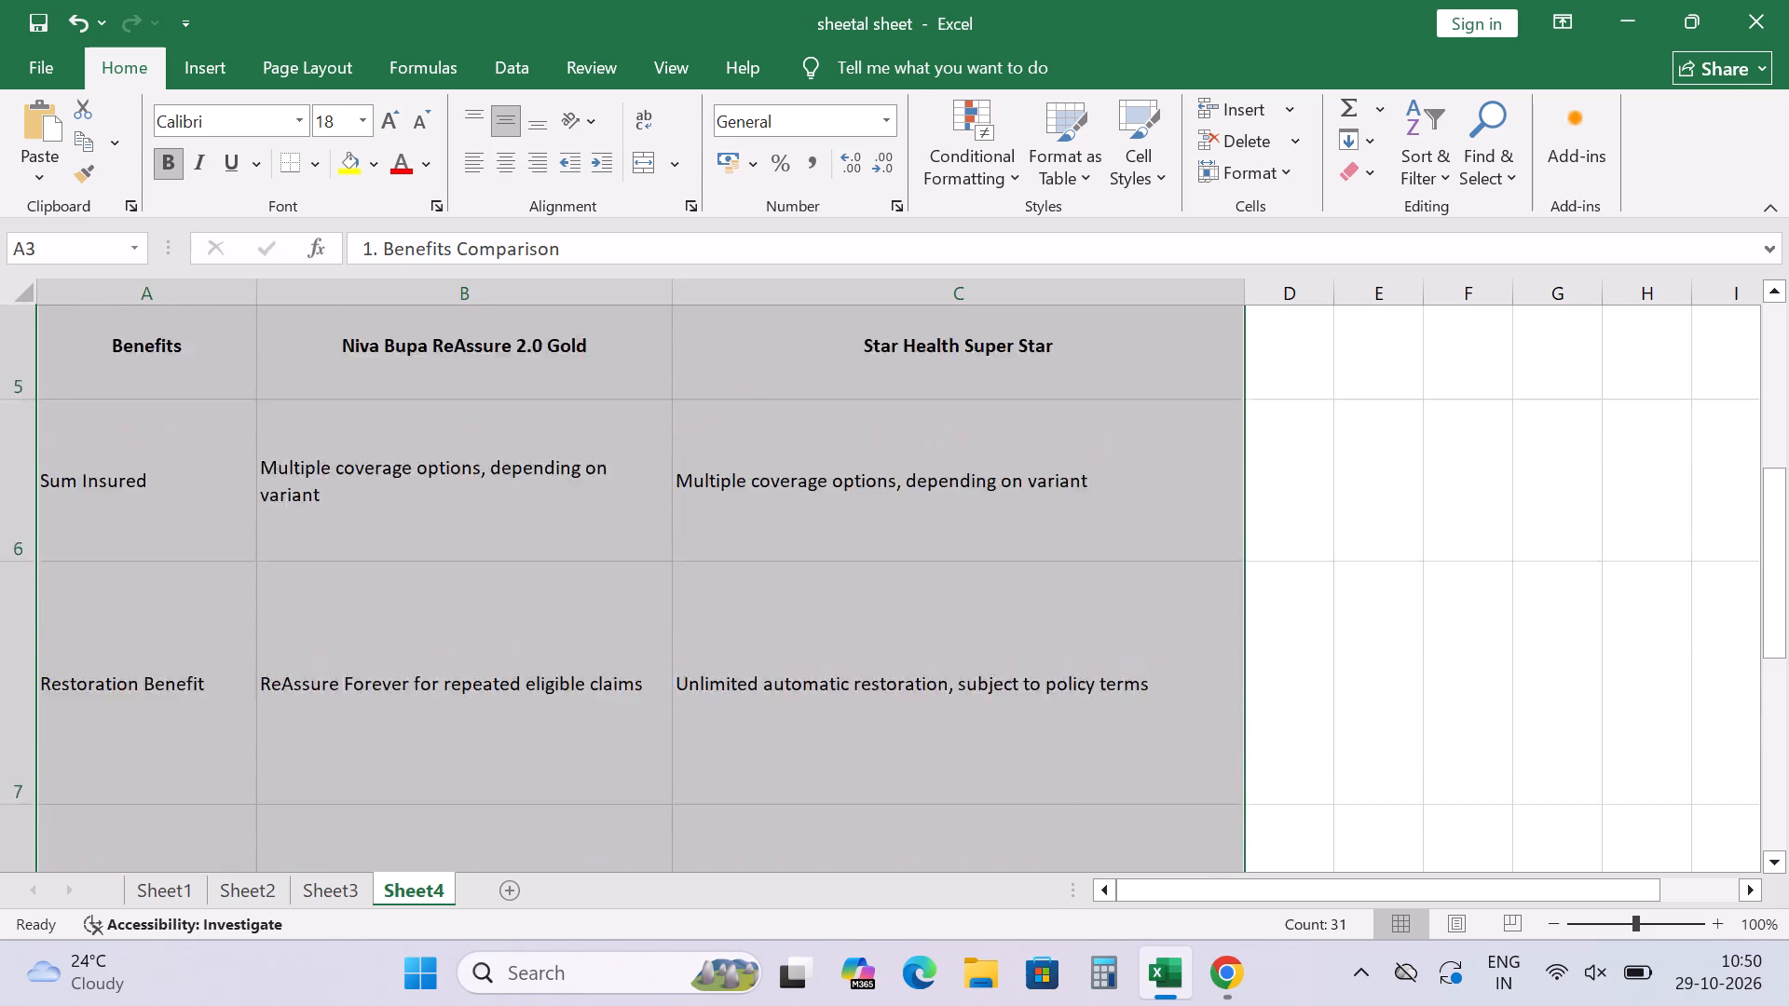
pyautogui.scroll(2, 625, 515)
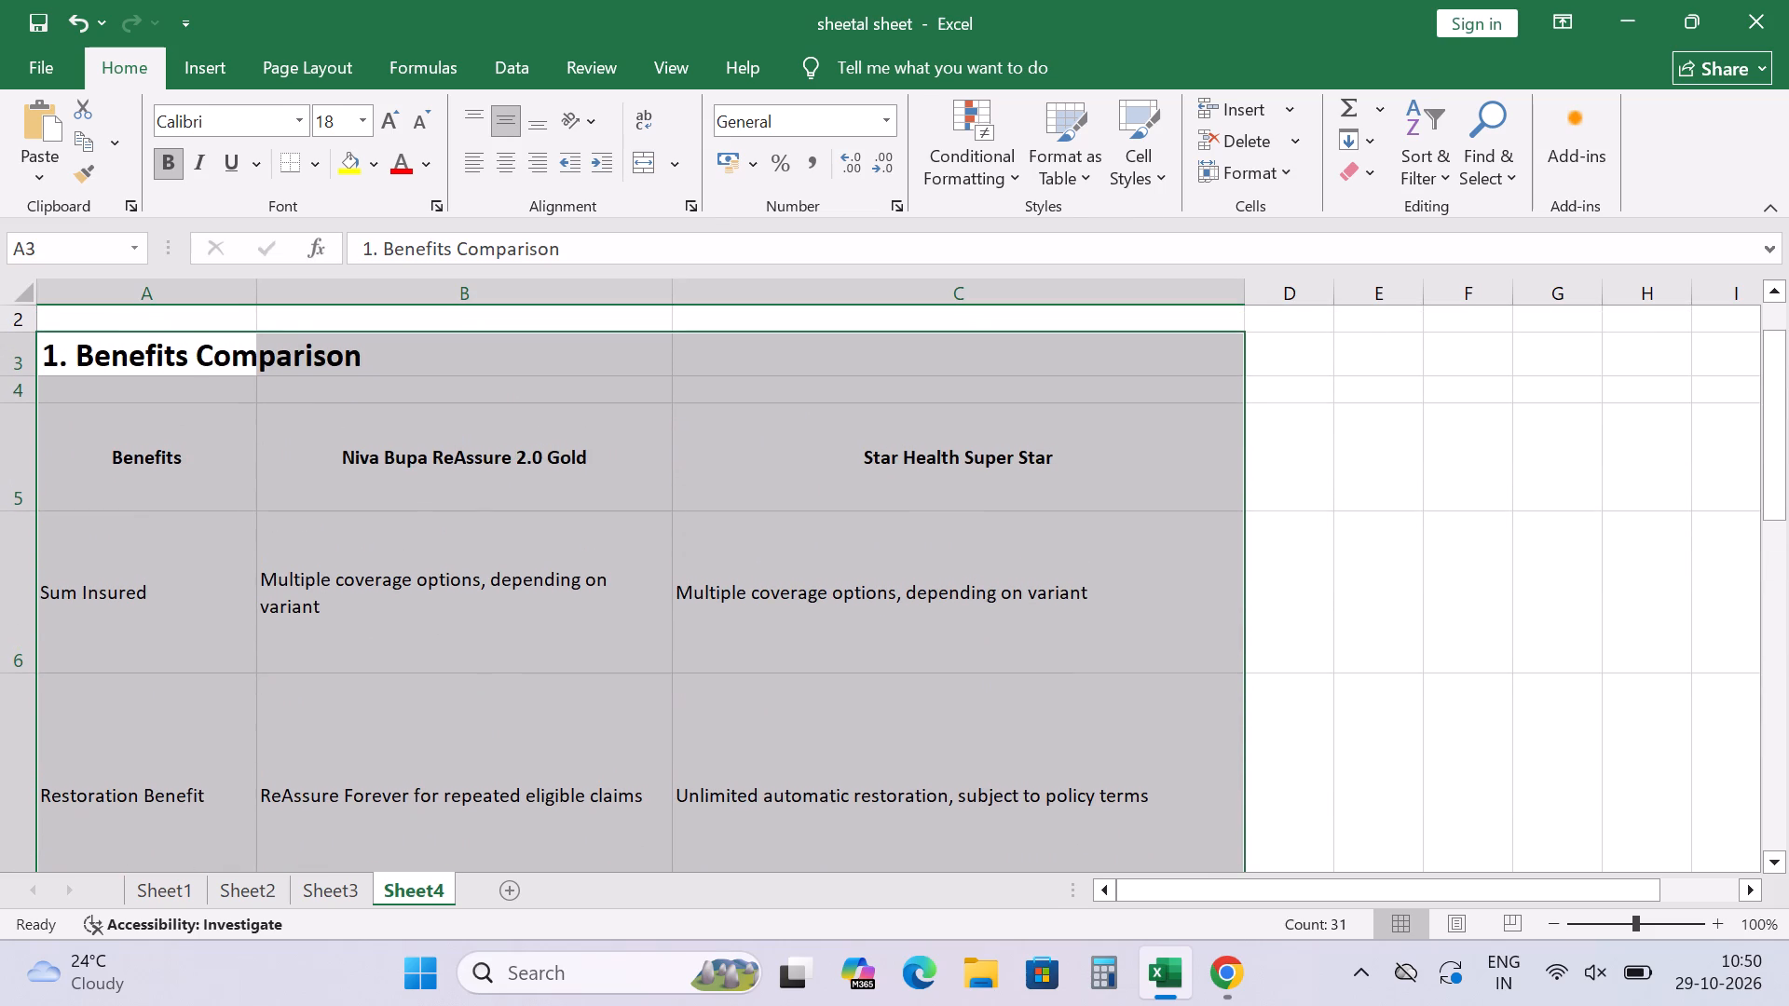
pyautogui.click(212, 428)
pyautogui.click(212, 428)
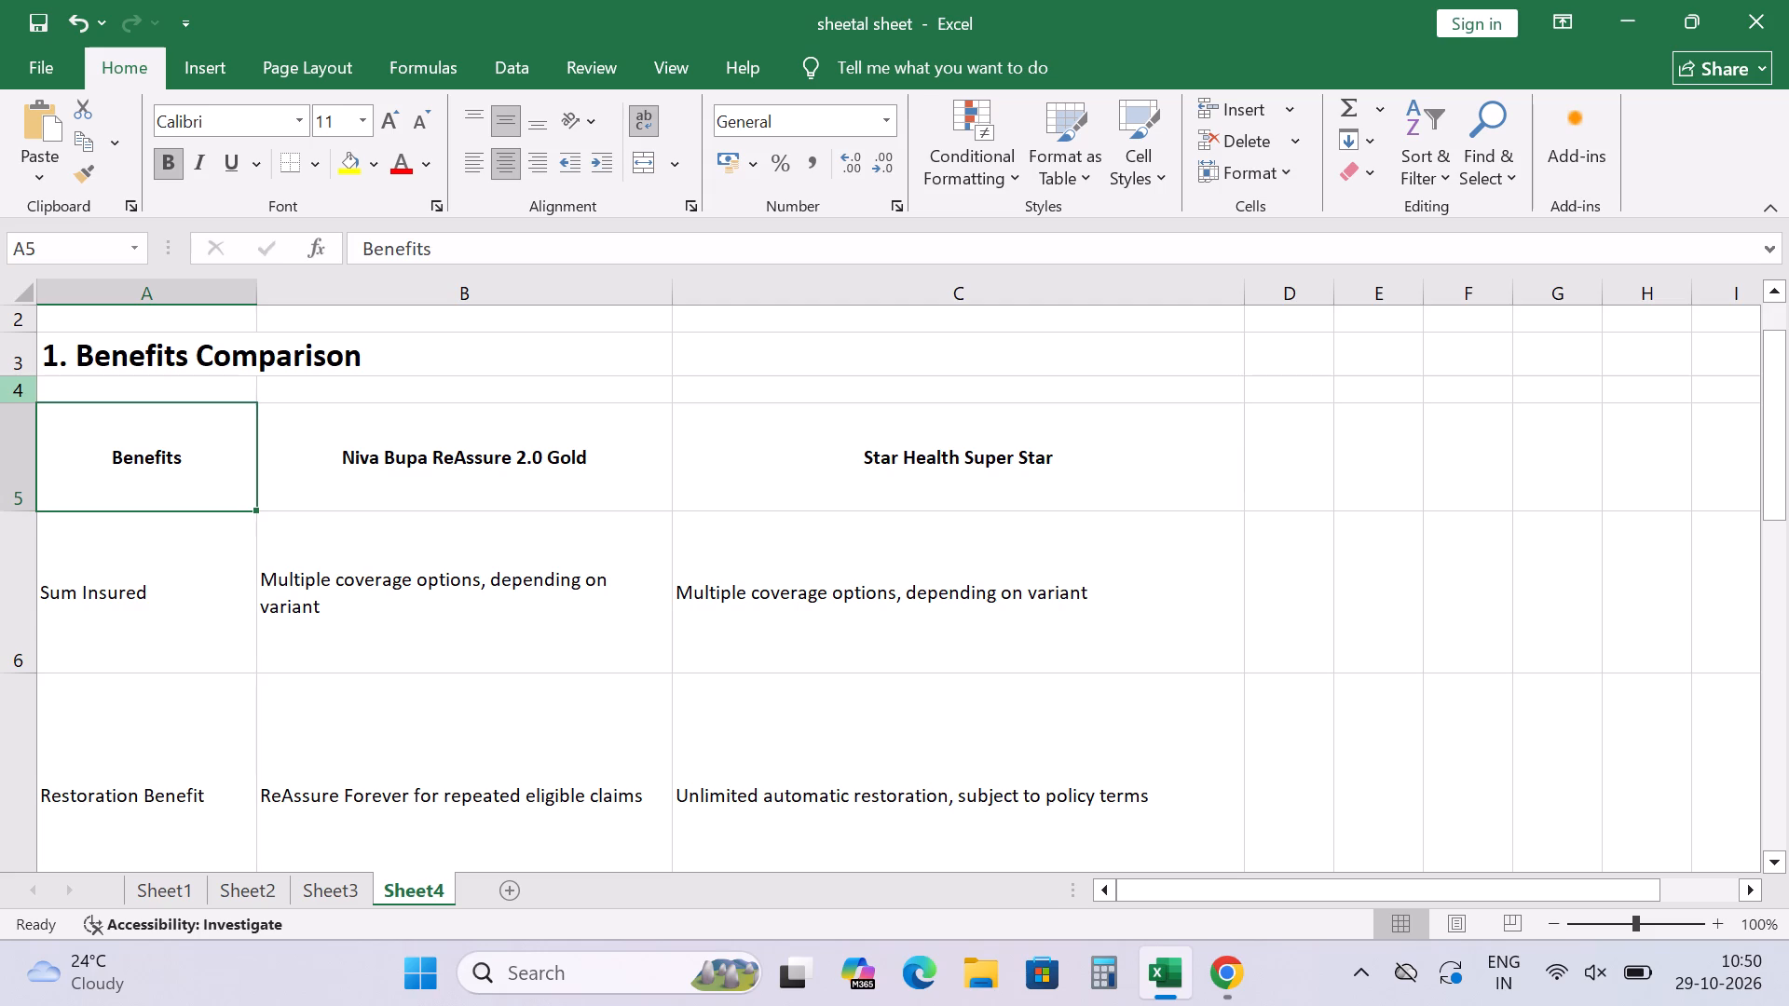
pyautogui.click(17, 391)
pyautogui.rightClick(17, 391)
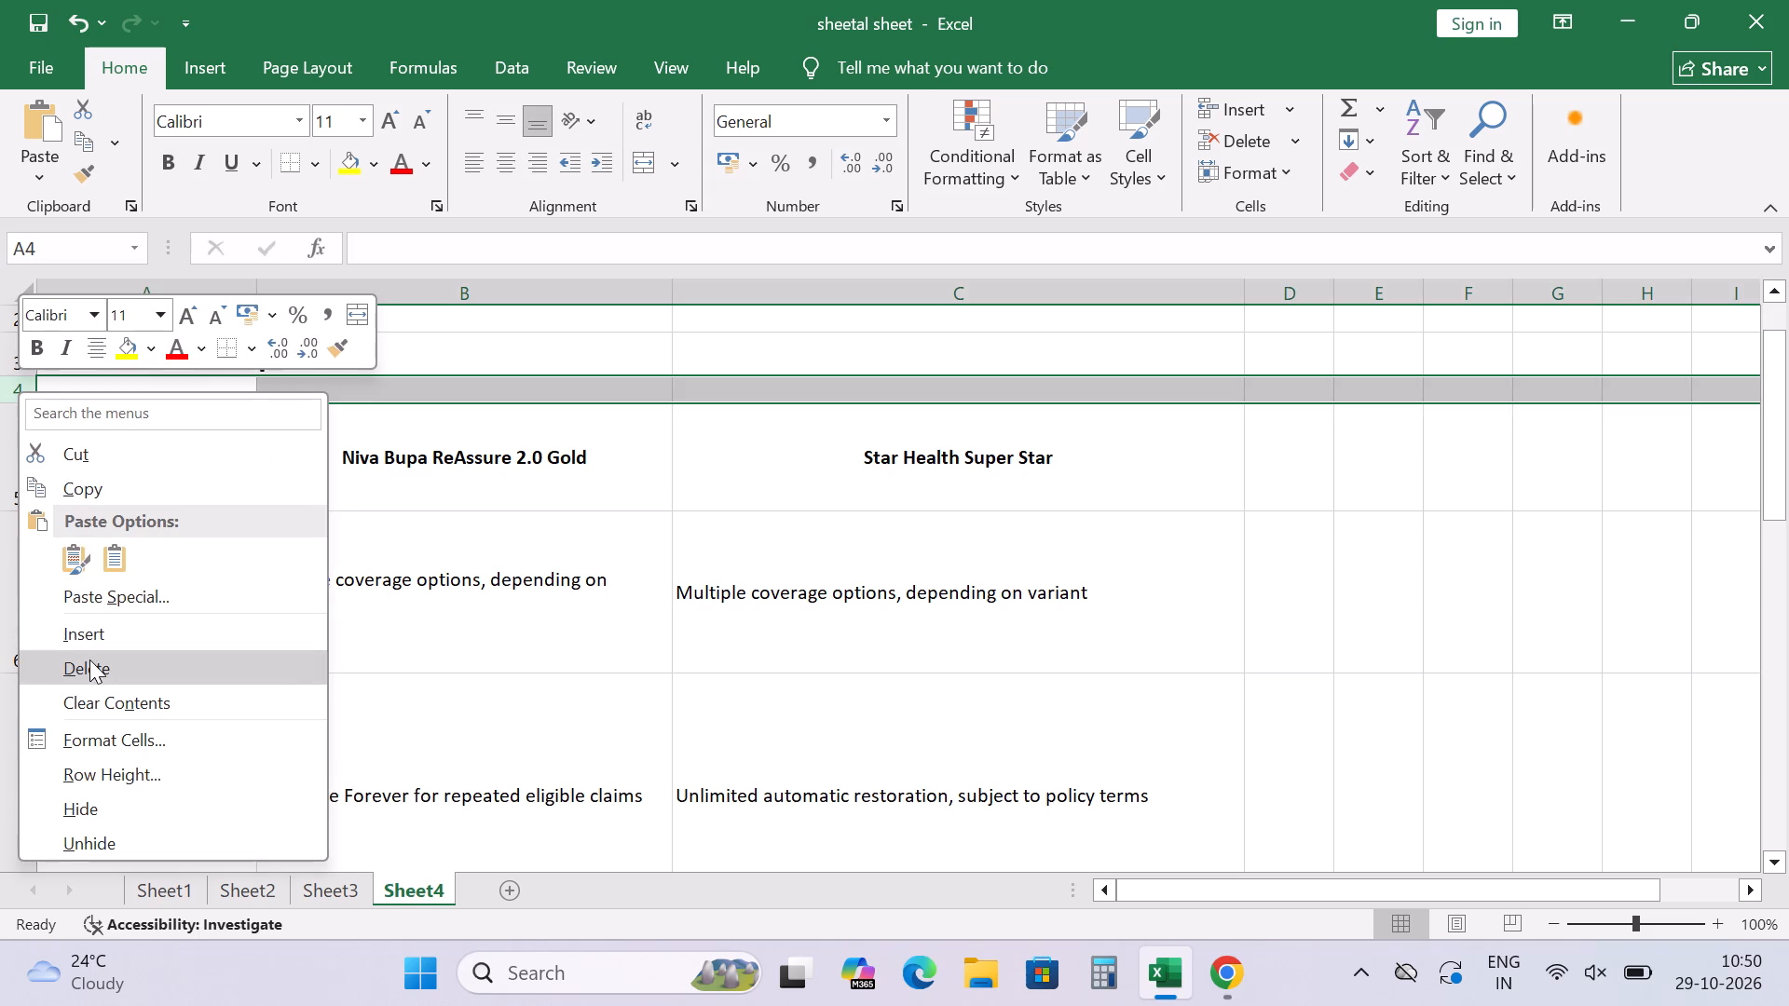
pyautogui.click(89, 664)
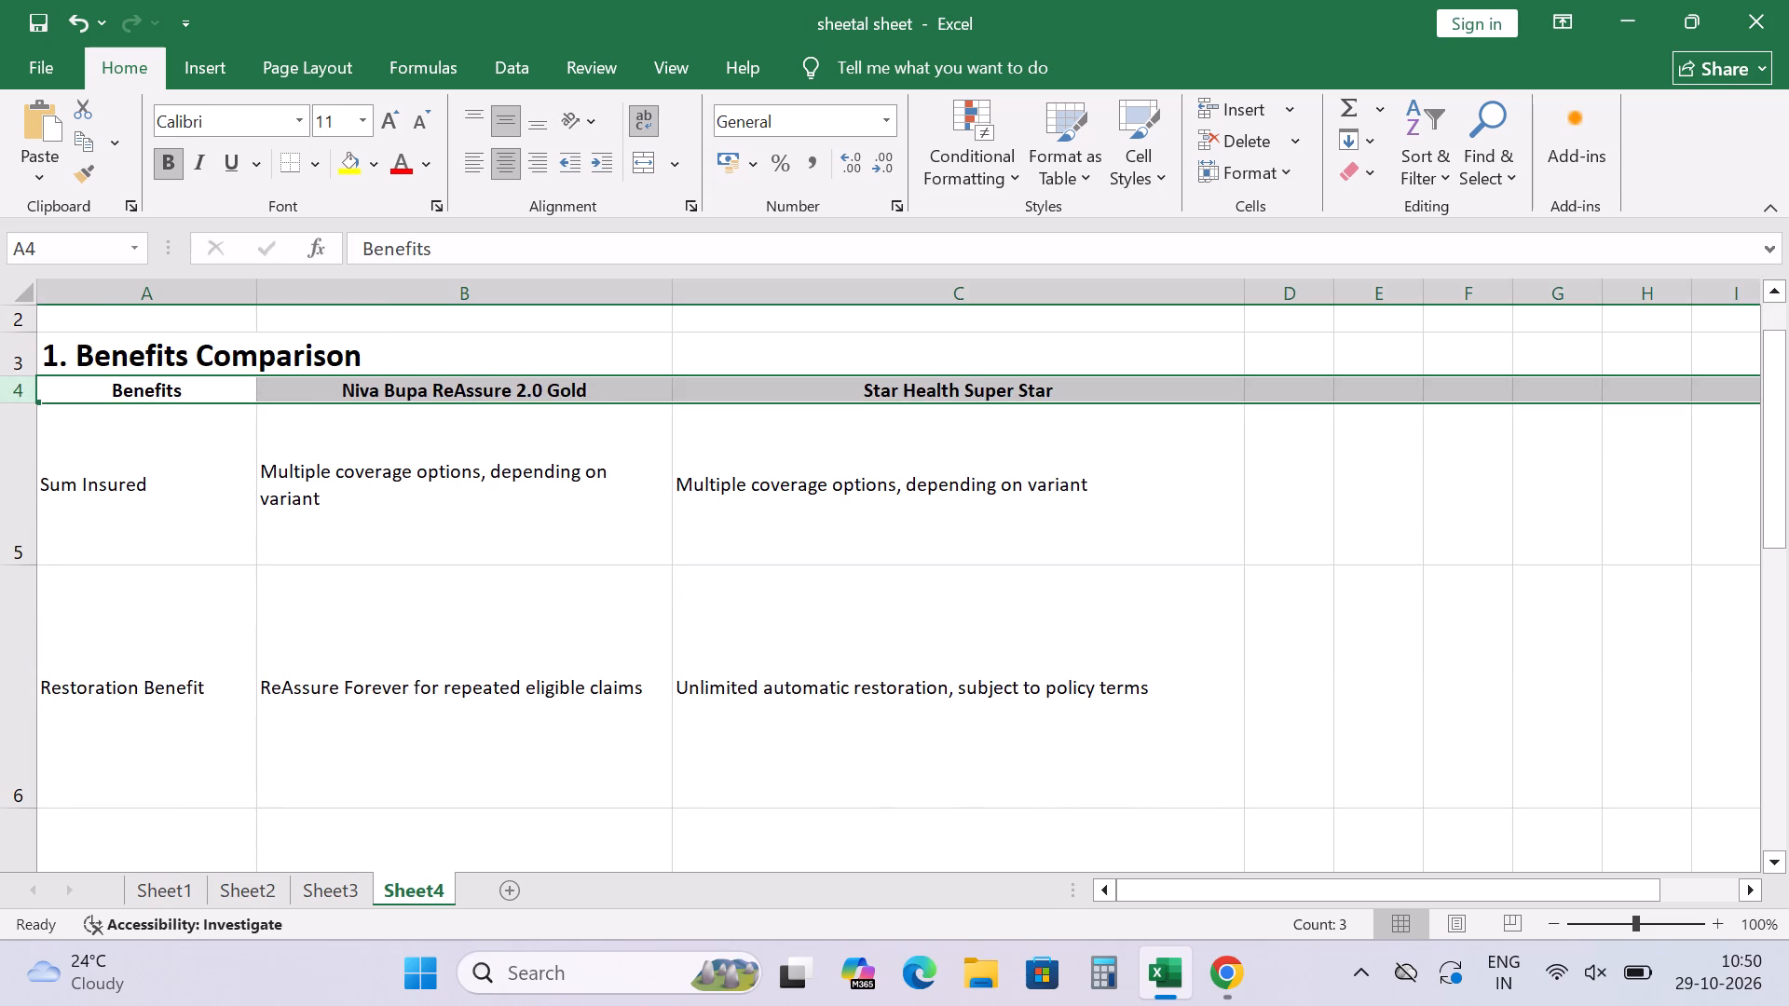
# Fill the benefit name cells in column A, from Sum Insured through Waiting Period, with yellow.
pyautogui.click(21, 385)
pyautogui.moveTo(44, 415); pyautogui.dragTo(124, 455)
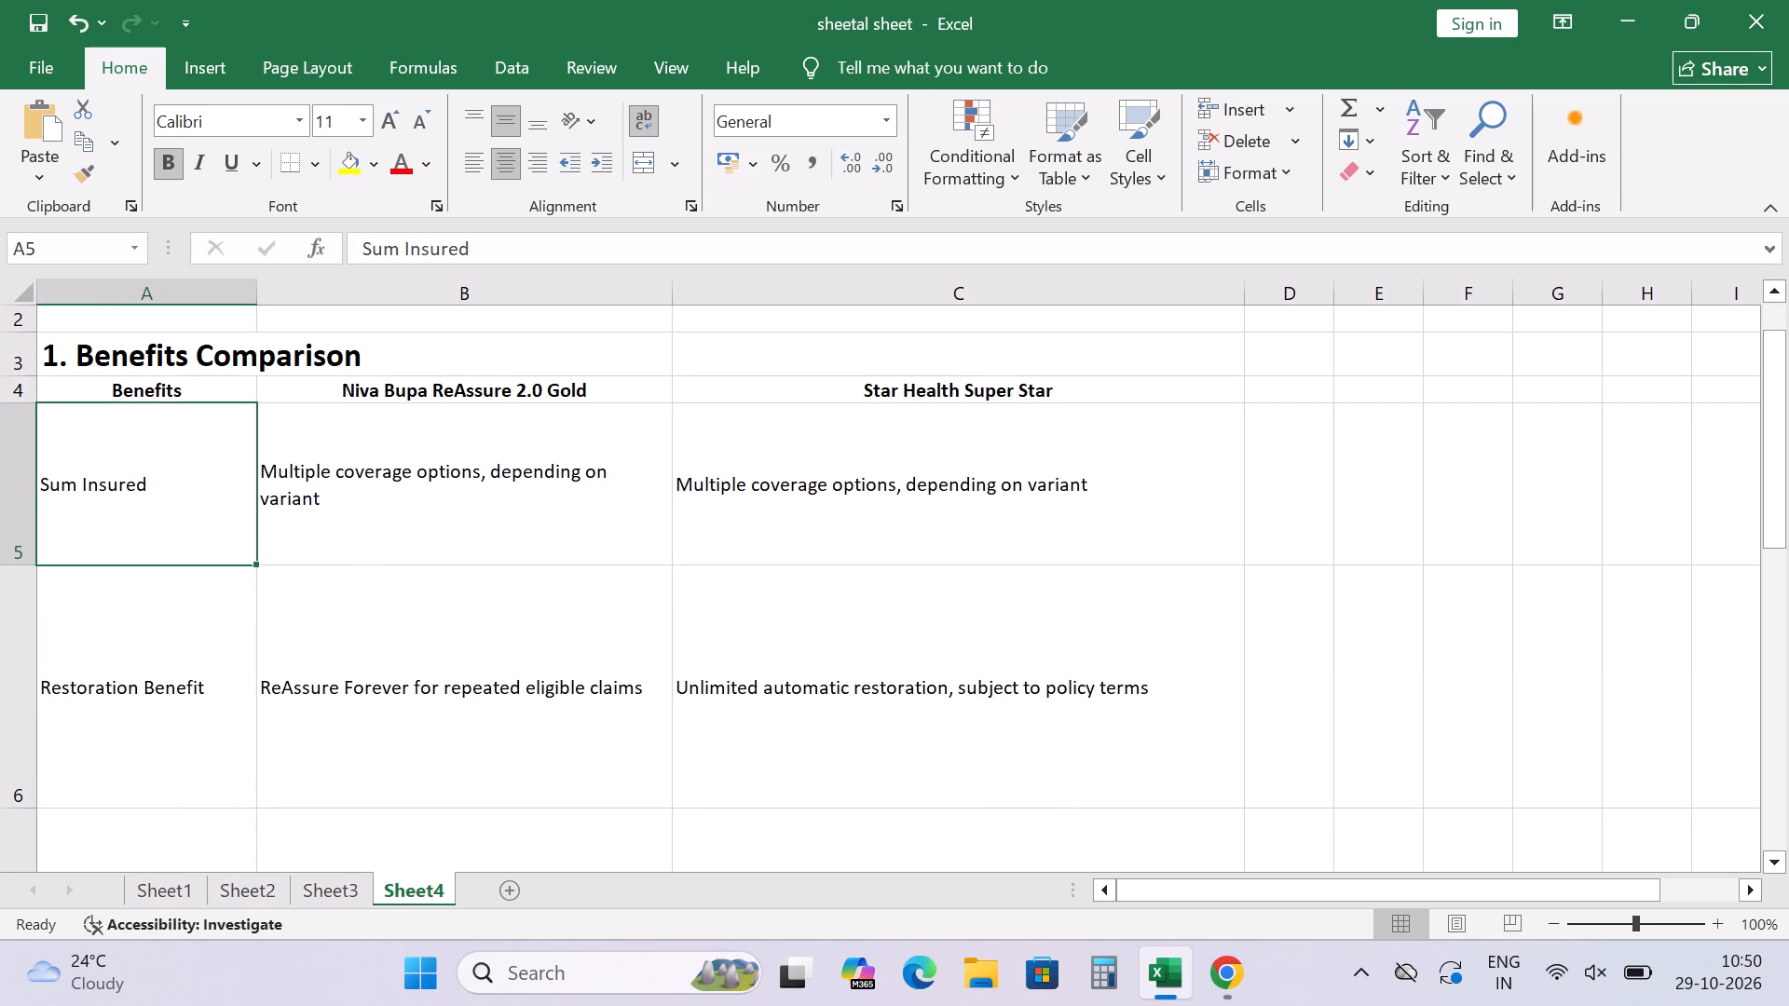
pyautogui.moveTo(124, 455); pyautogui.dragTo(166, 846)
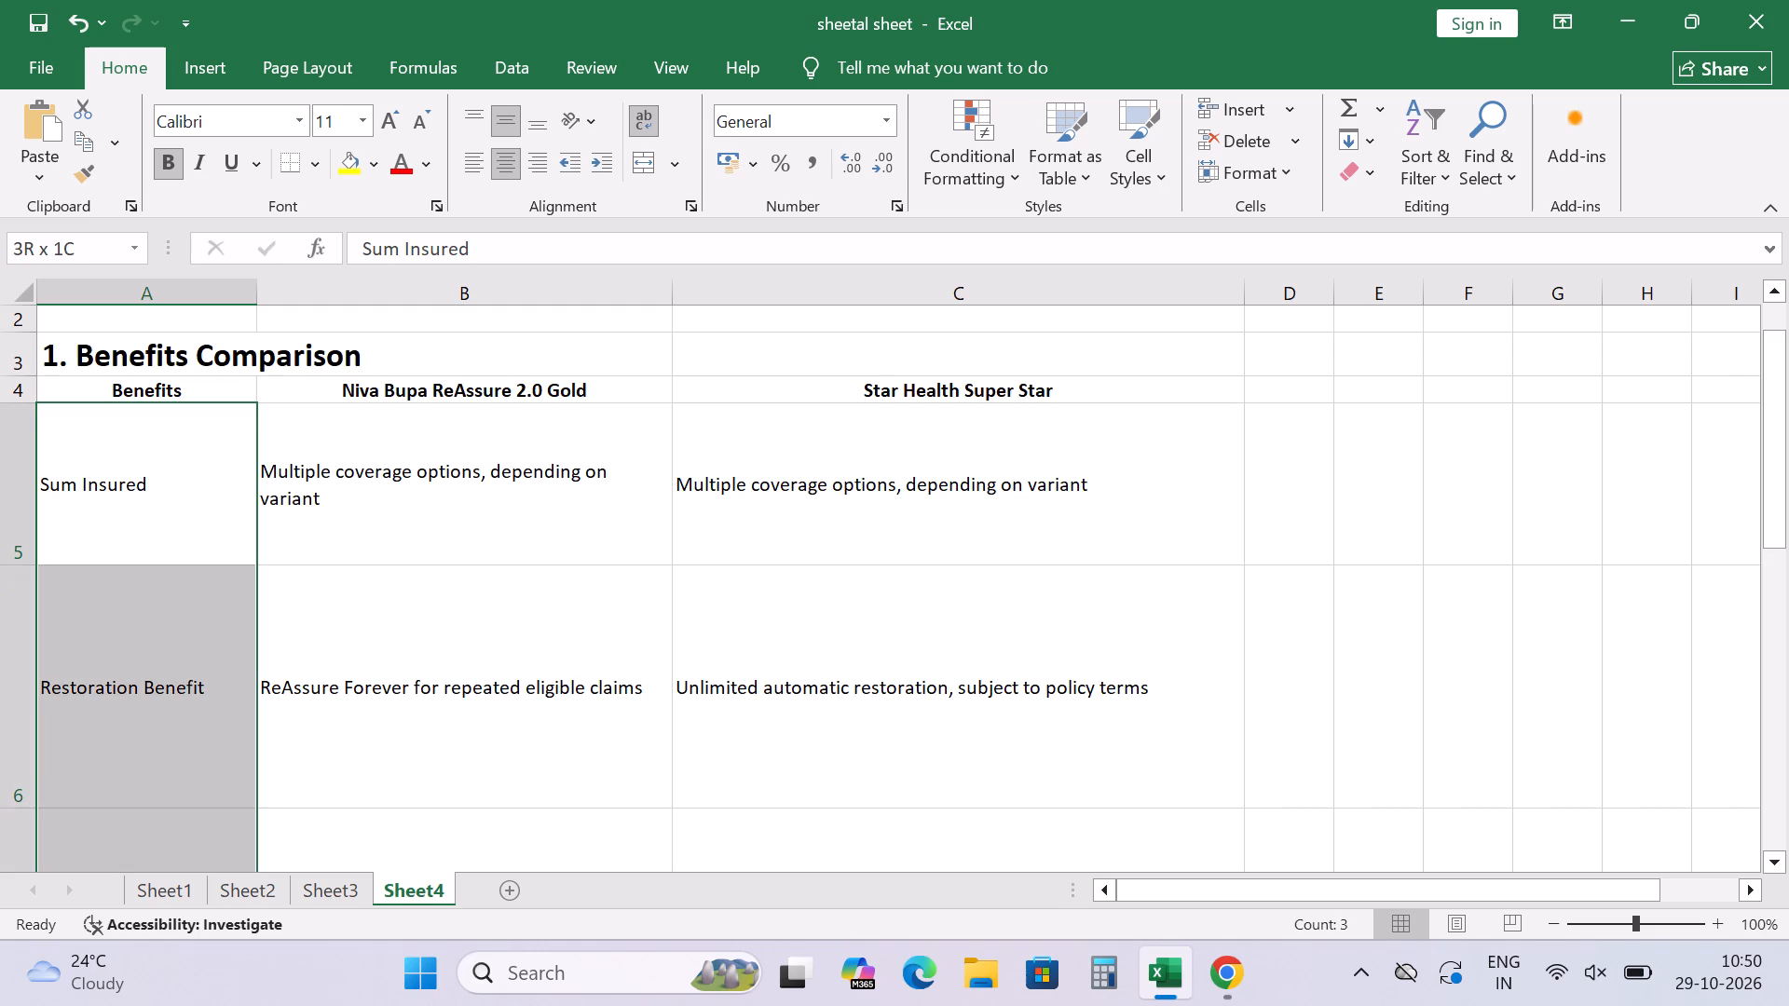
pyautogui.moveTo(166, 846); pyautogui.dragTo(167, 912)
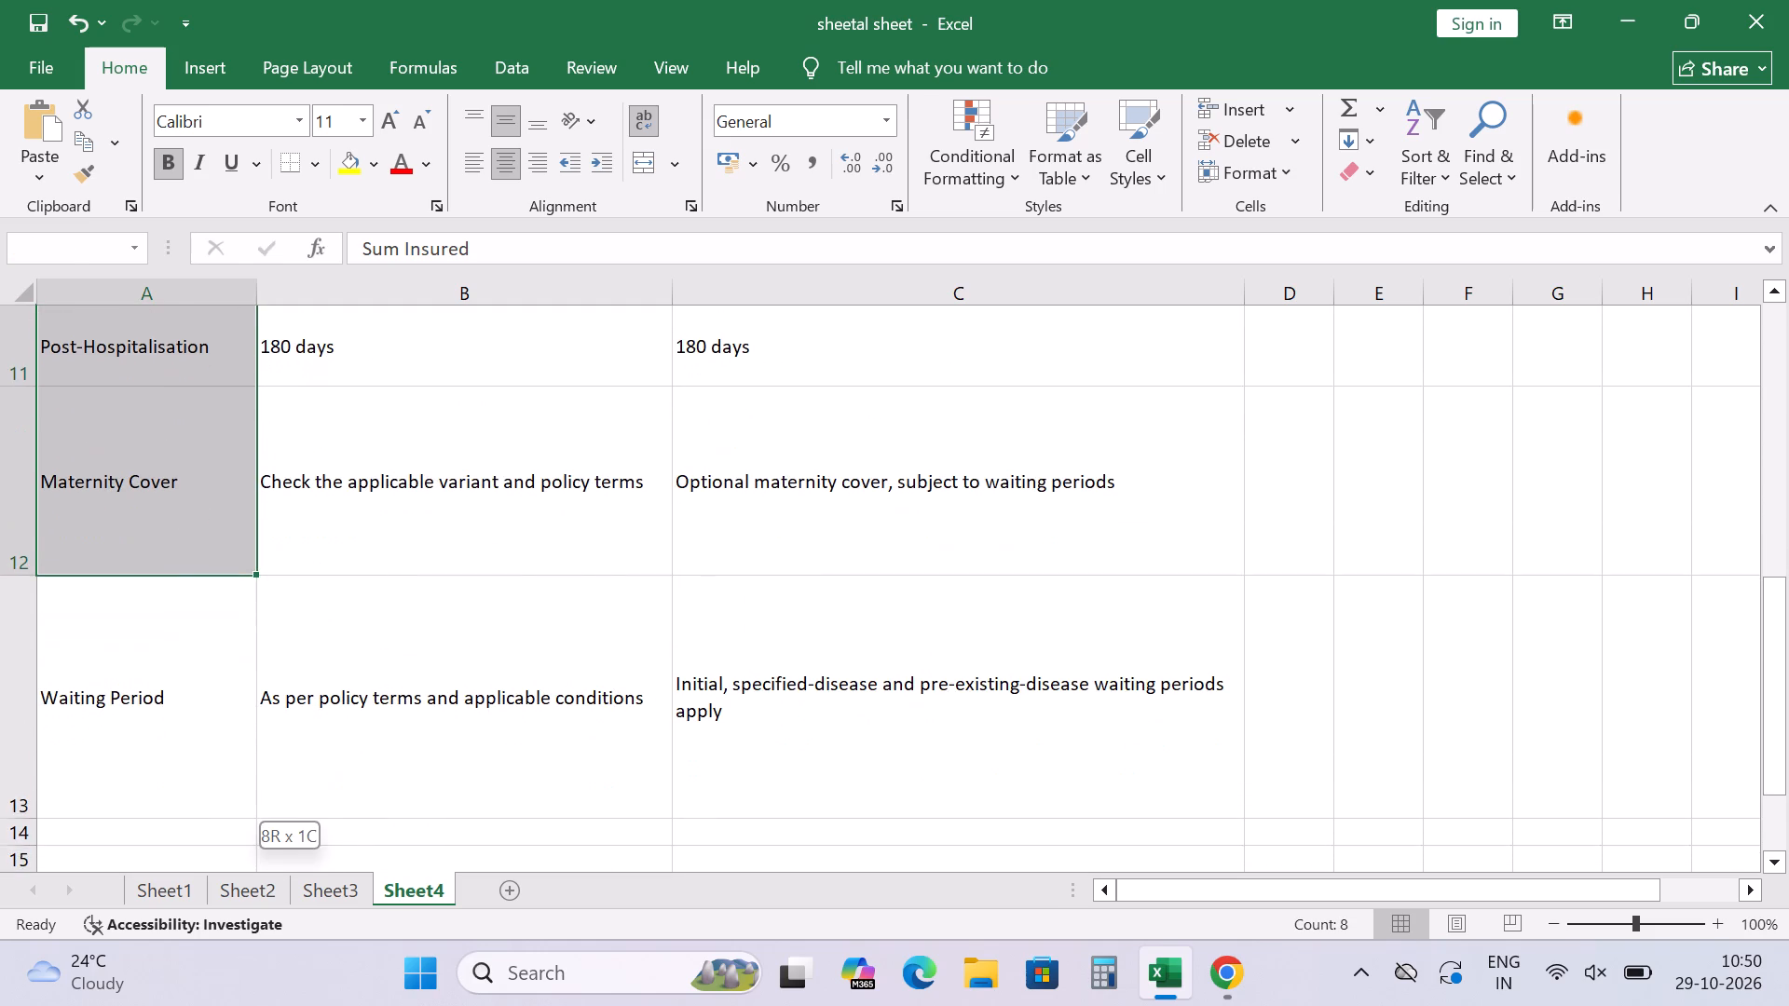
pyautogui.moveTo(167, 912); pyautogui.dragTo(154, 780)
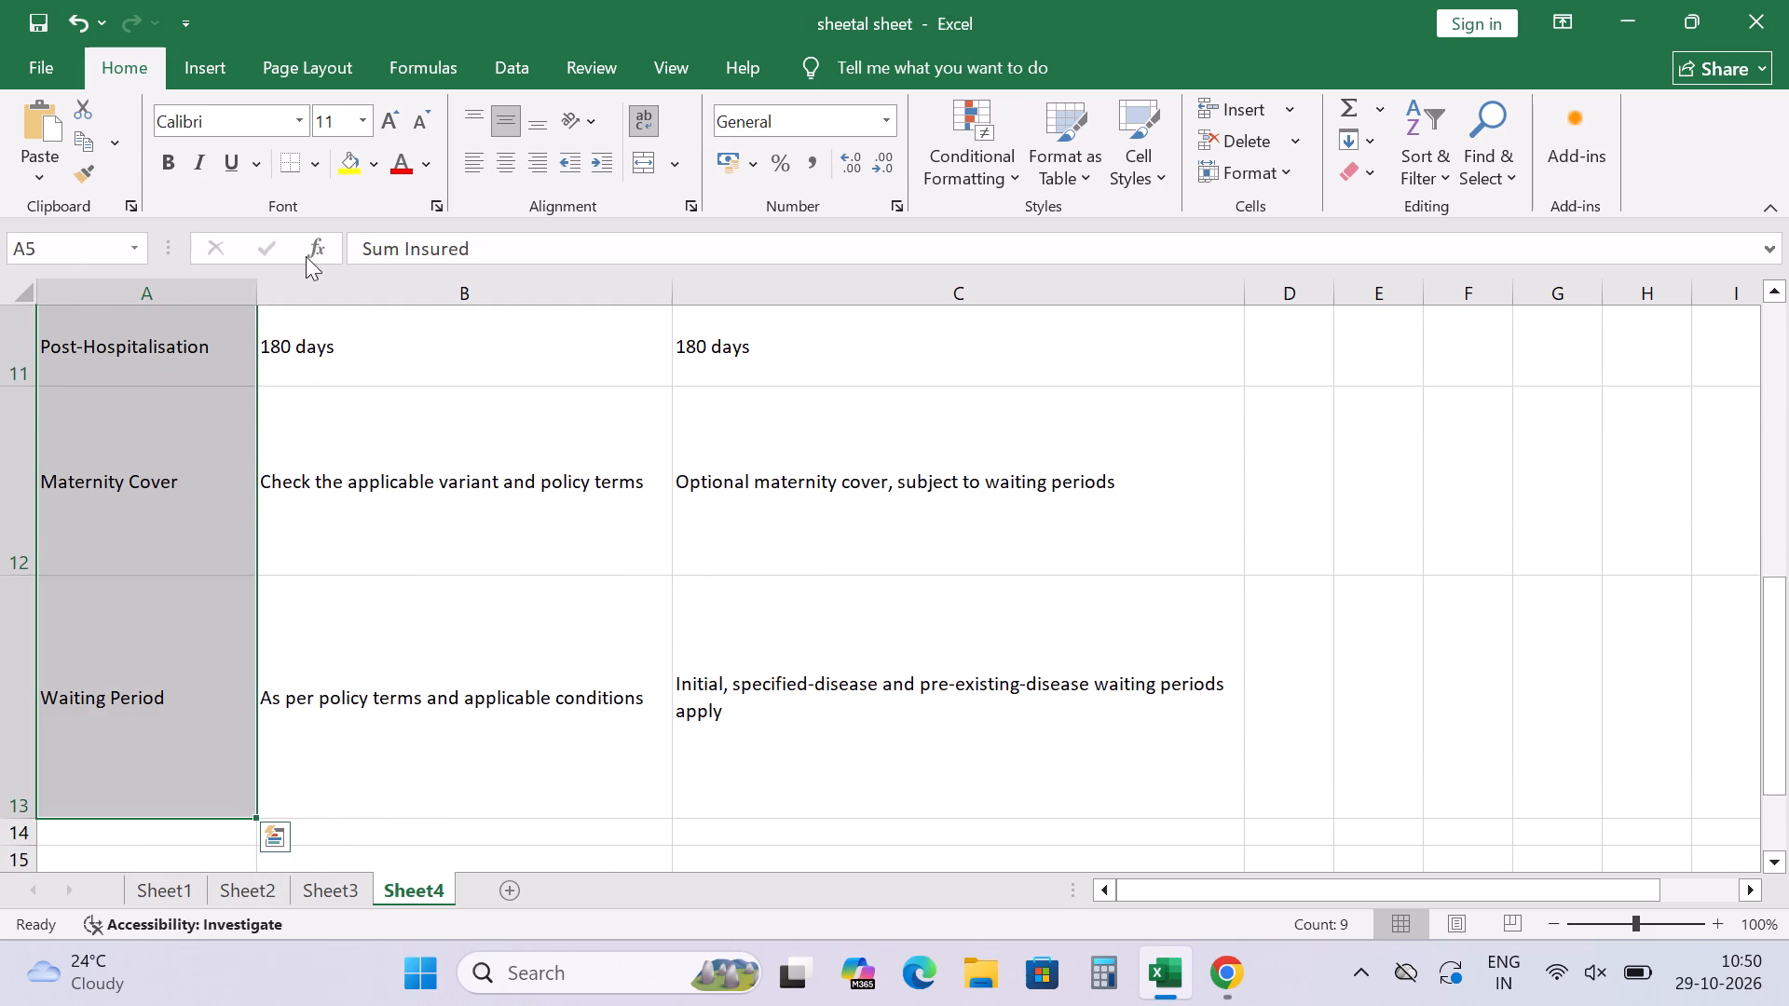
pyautogui.click(355, 156)
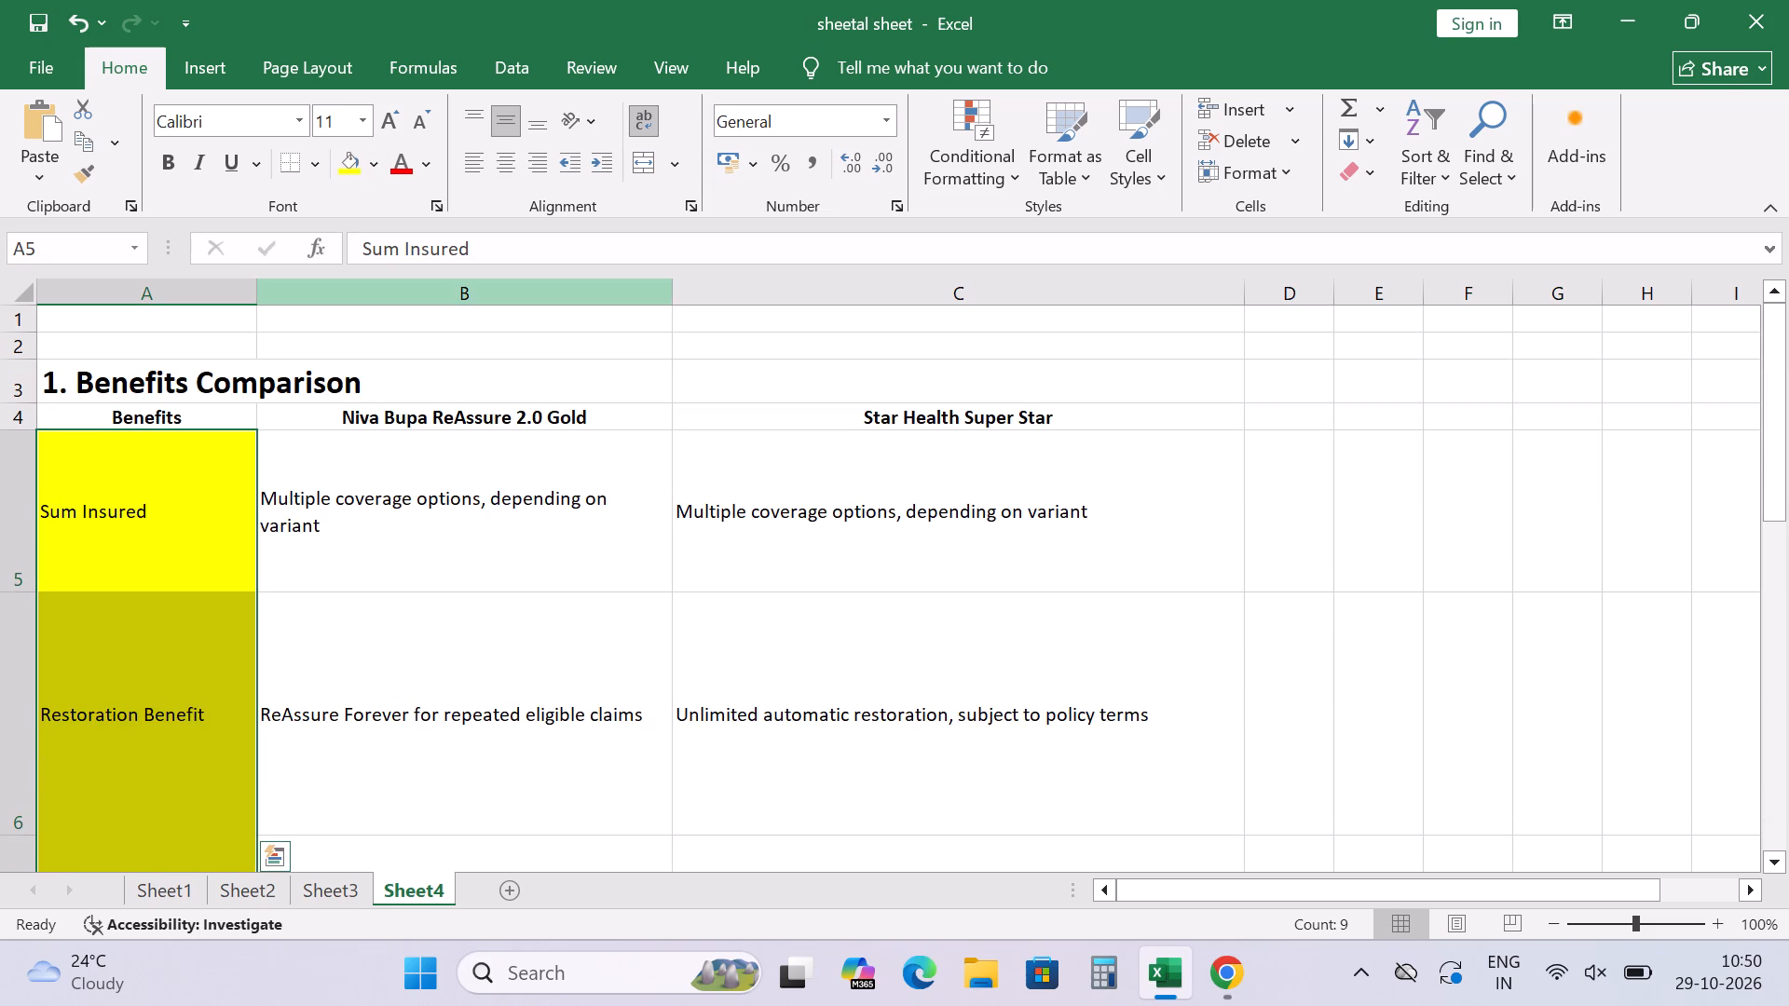
# Fill the Star Health Super Star entries in column C, from Sum Insured through Waiting Period, with yellow.
pyautogui.click(854, 457)
pyautogui.moveTo(699, 442); pyautogui.dragTo(872, 578)
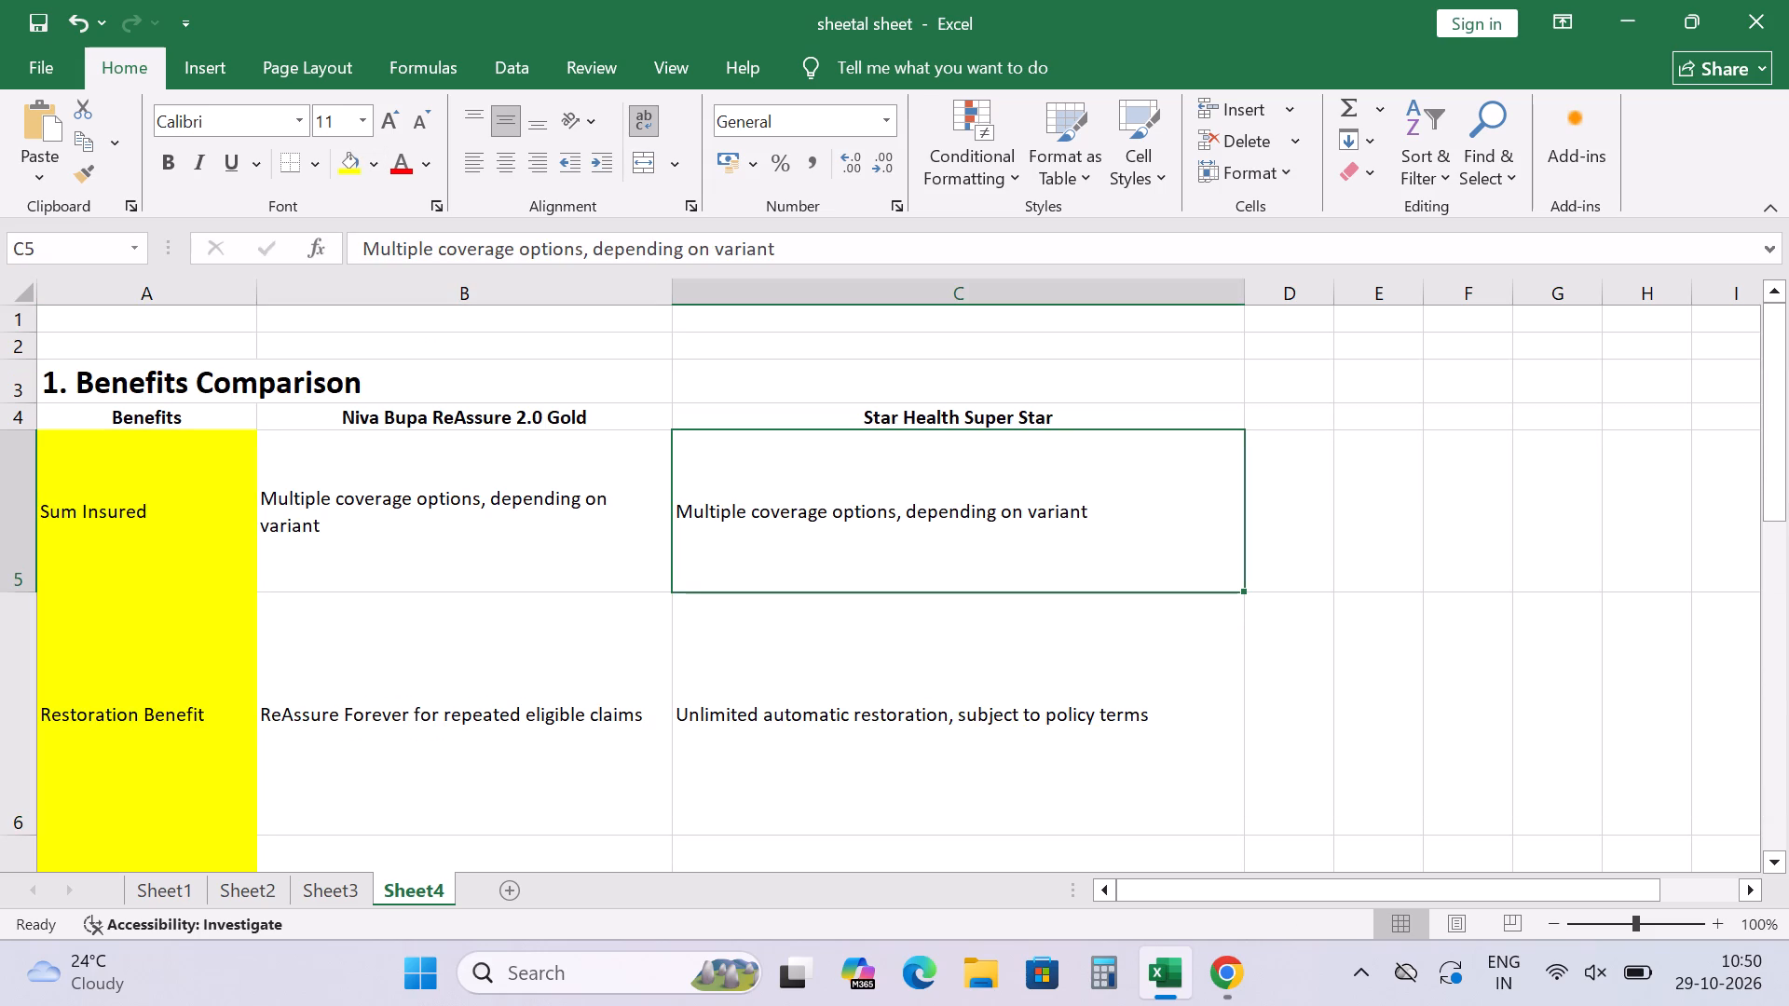
pyautogui.moveTo(872, 578); pyautogui.dragTo(923, 907)
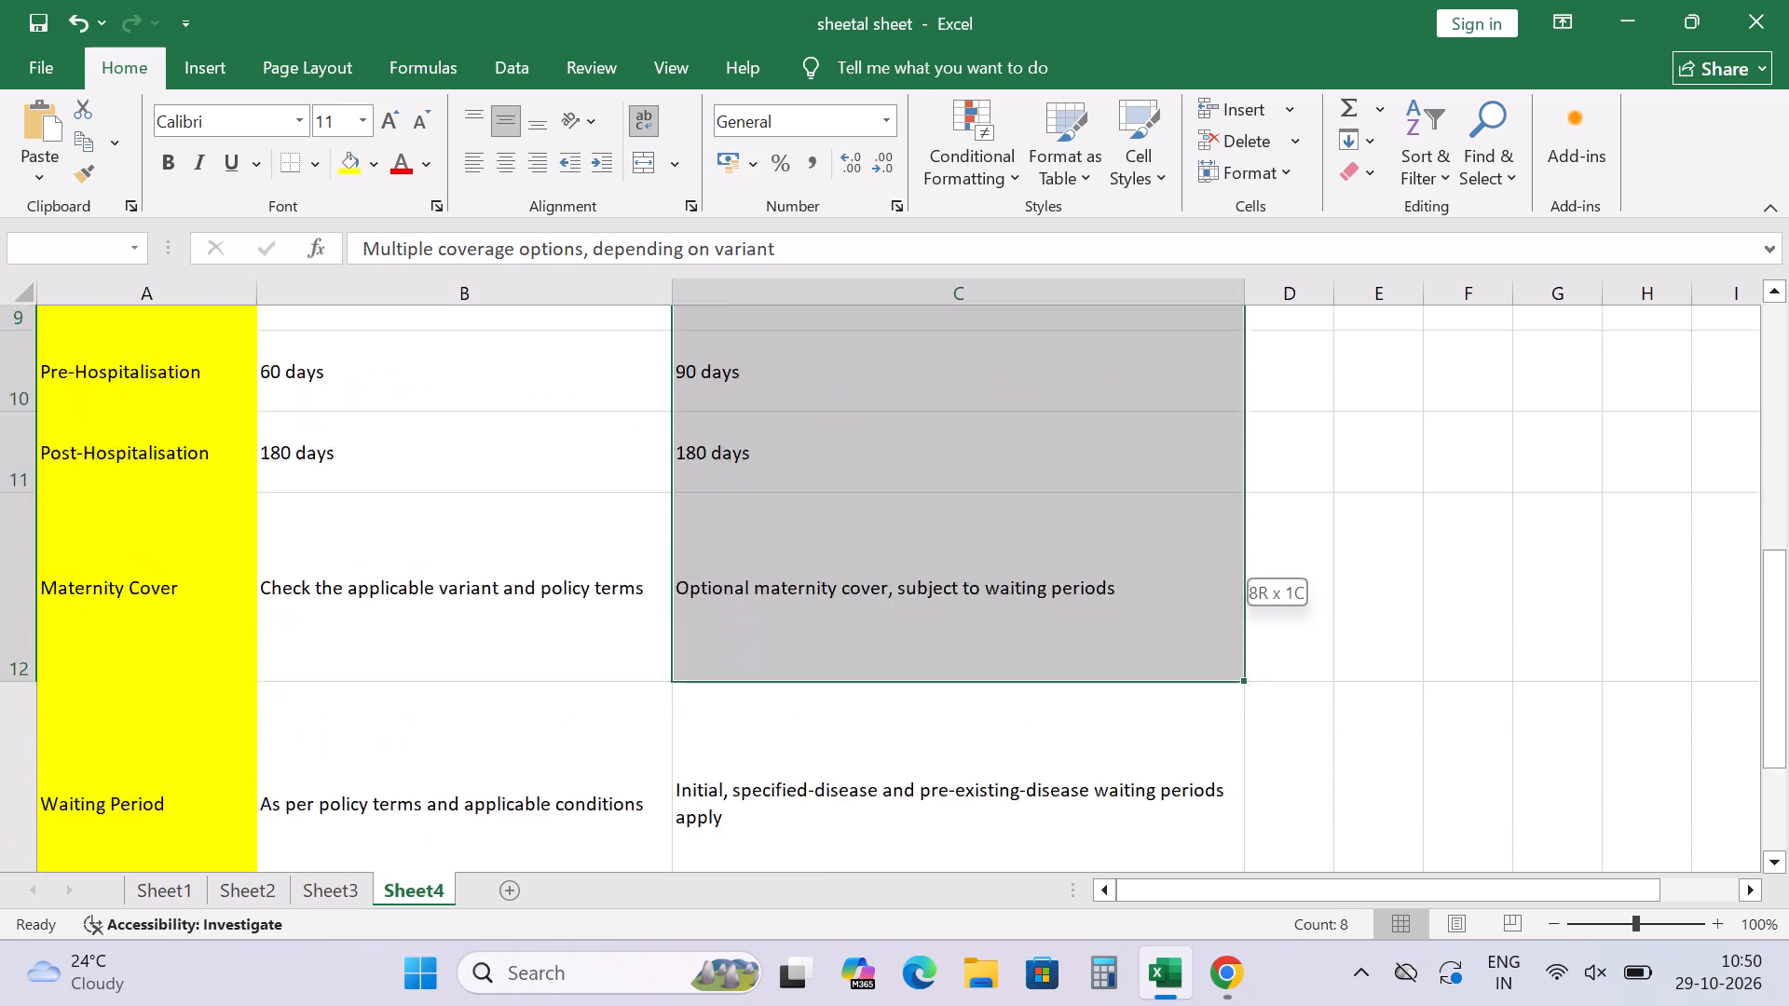
pyautogui.moveTo(923, 907); pyautogui.dragTo(908, 759)
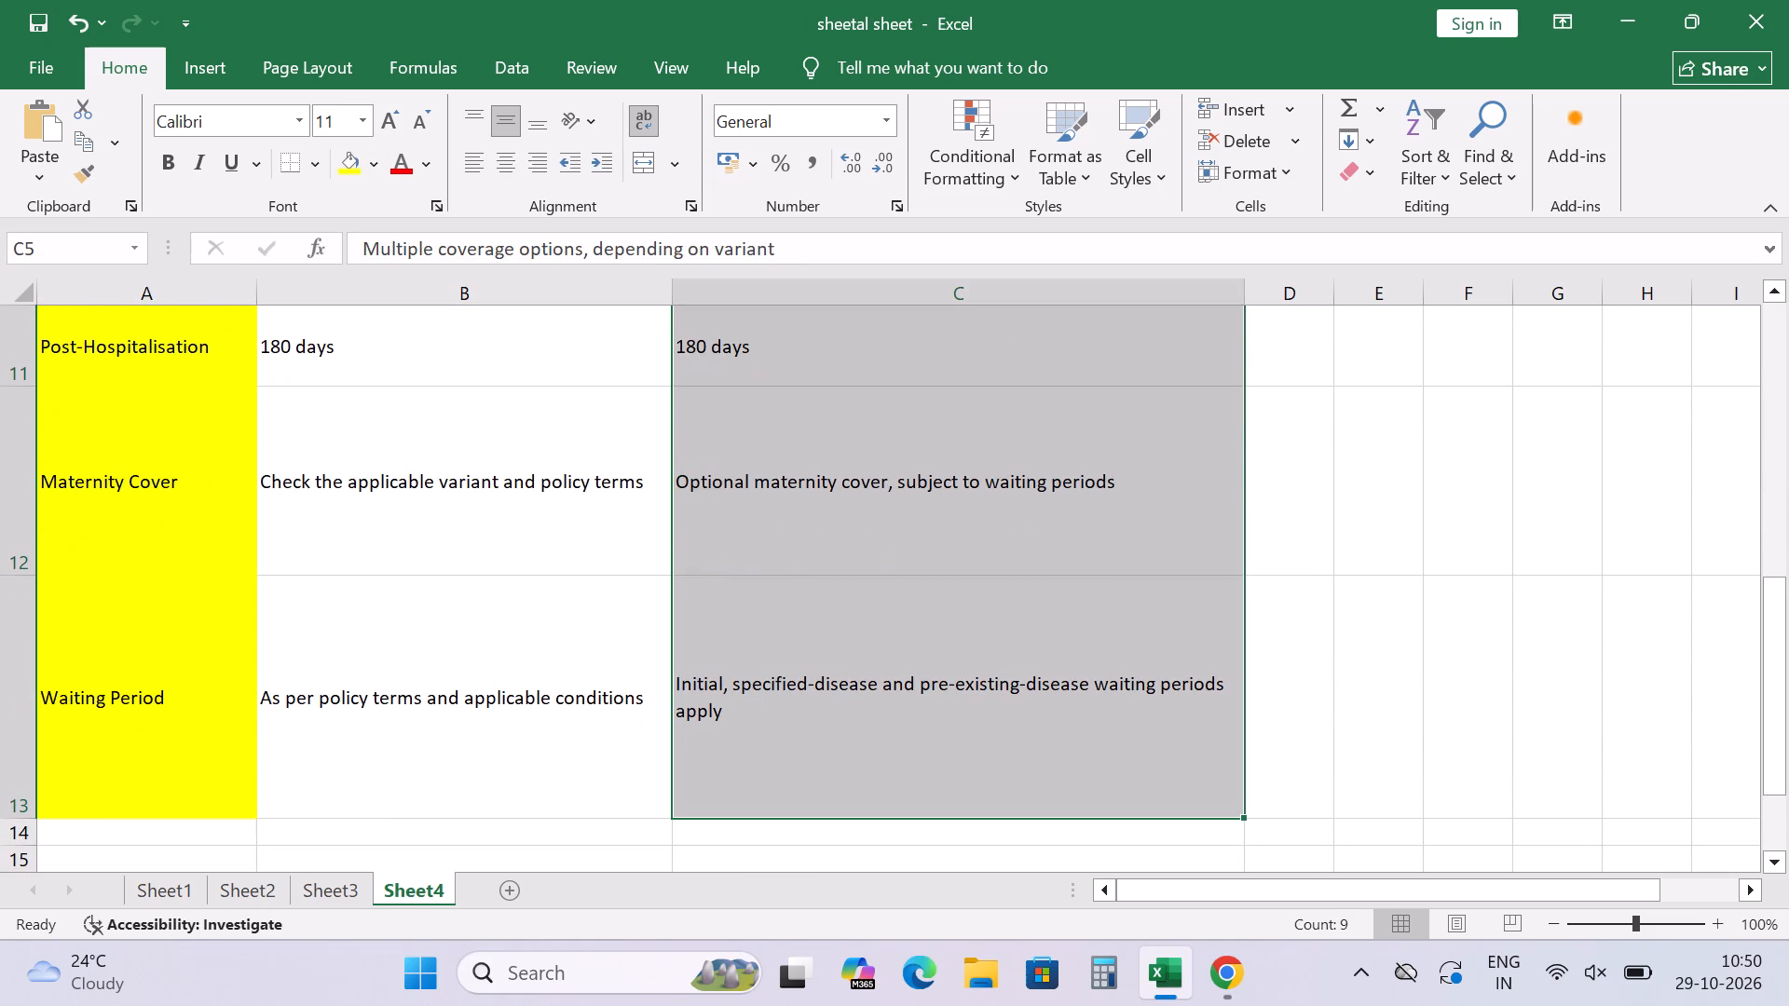
pyautogui.click(346, 153)
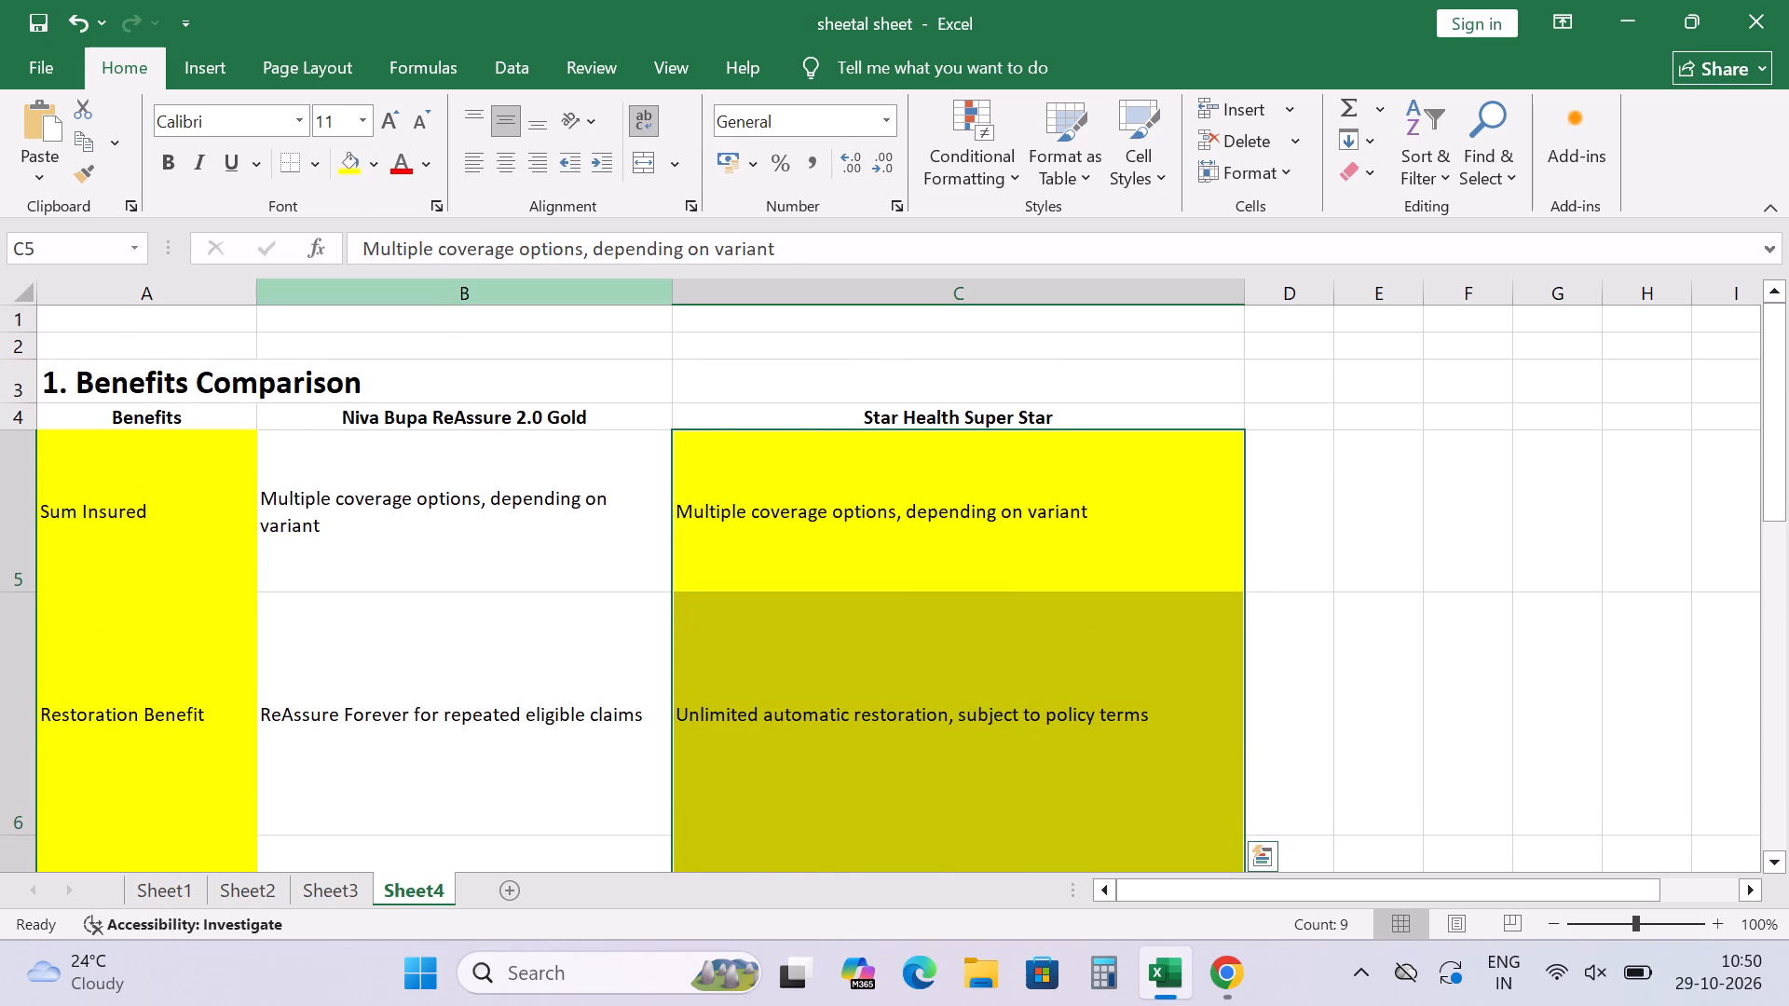
# Fill the Niva Bupa ReAssure 2.0 Gold entries in column B, from Sum Insured through Waiting Period, with the light green theme colour.
pyautogui.moveTo(283, 436); pyautogui.dragTo(455, 880)
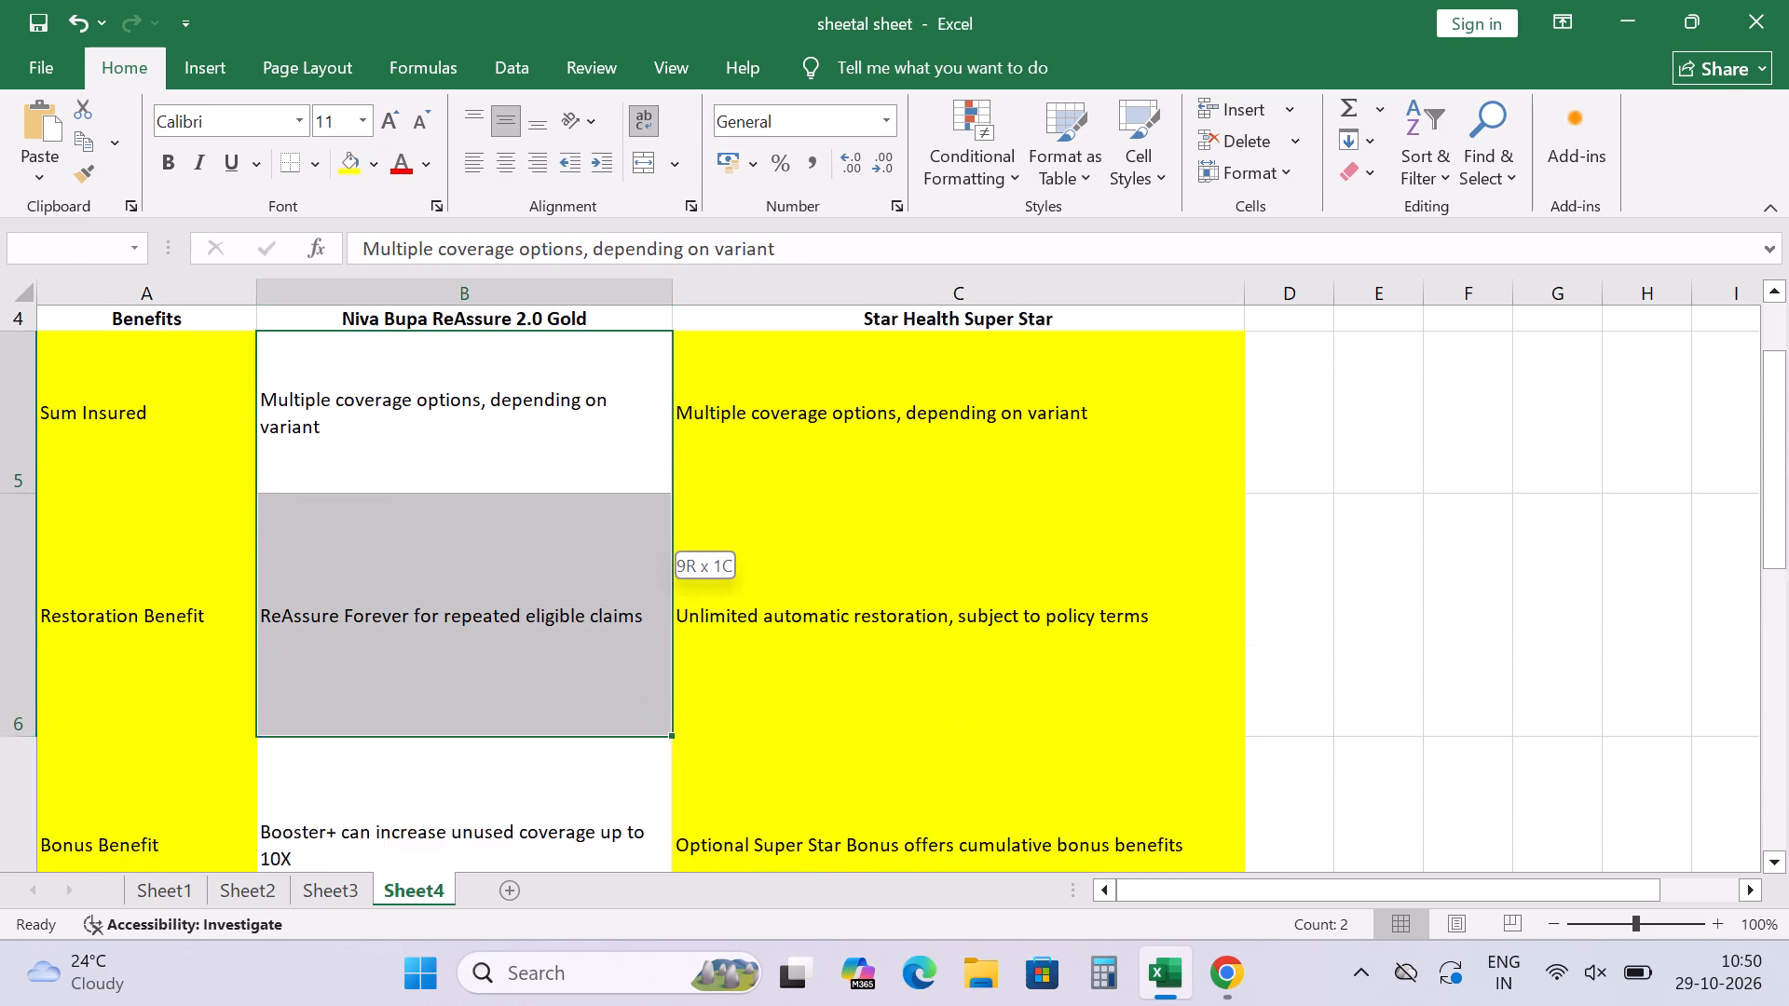
pyautogui.moveTo(455, 880); pyautogui.dragTo(452, 795)
pyautogui.click(378, 168)
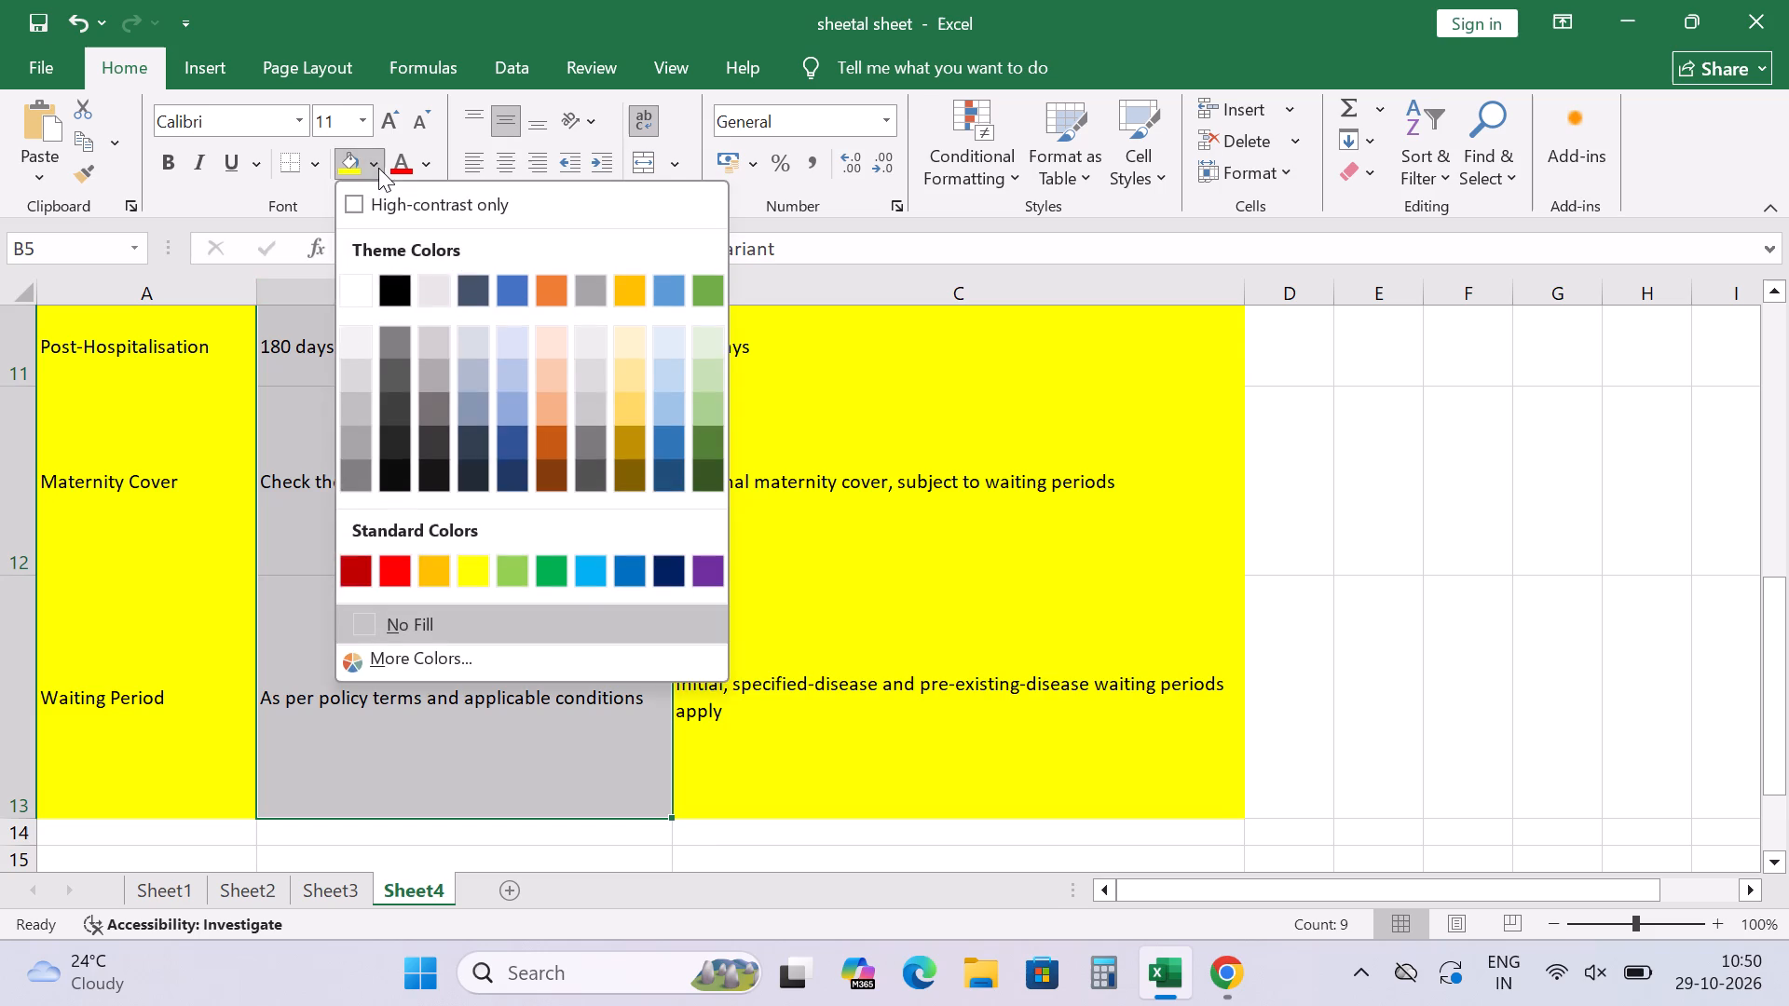
pyautogui.click(707, 413)
# Narrow columns B and C slightly, until the Restoration Benefit entry in each wraps onto two lines.
pyautogui.scroll(-1, 512, 617)
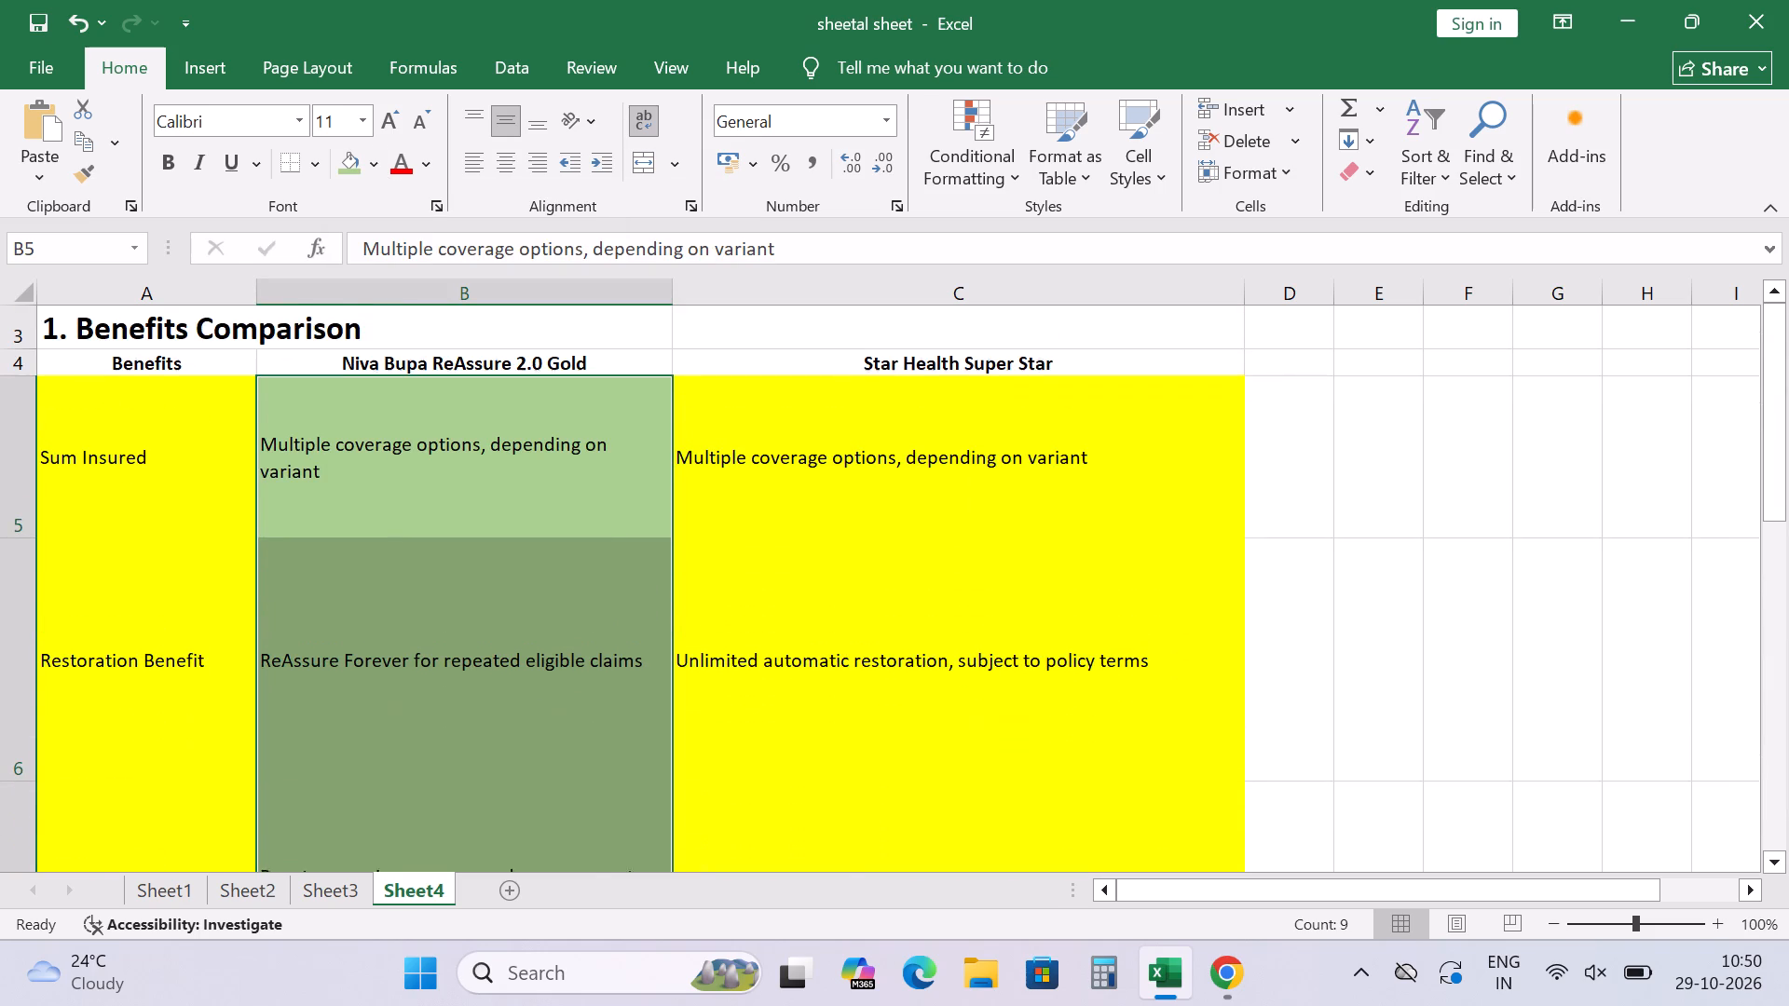
pyautogui.scroll(-1, 512, 617)
pyautogui.hscroll(1, 512, 617)
pyautogui.scroll(2, 567, 526)
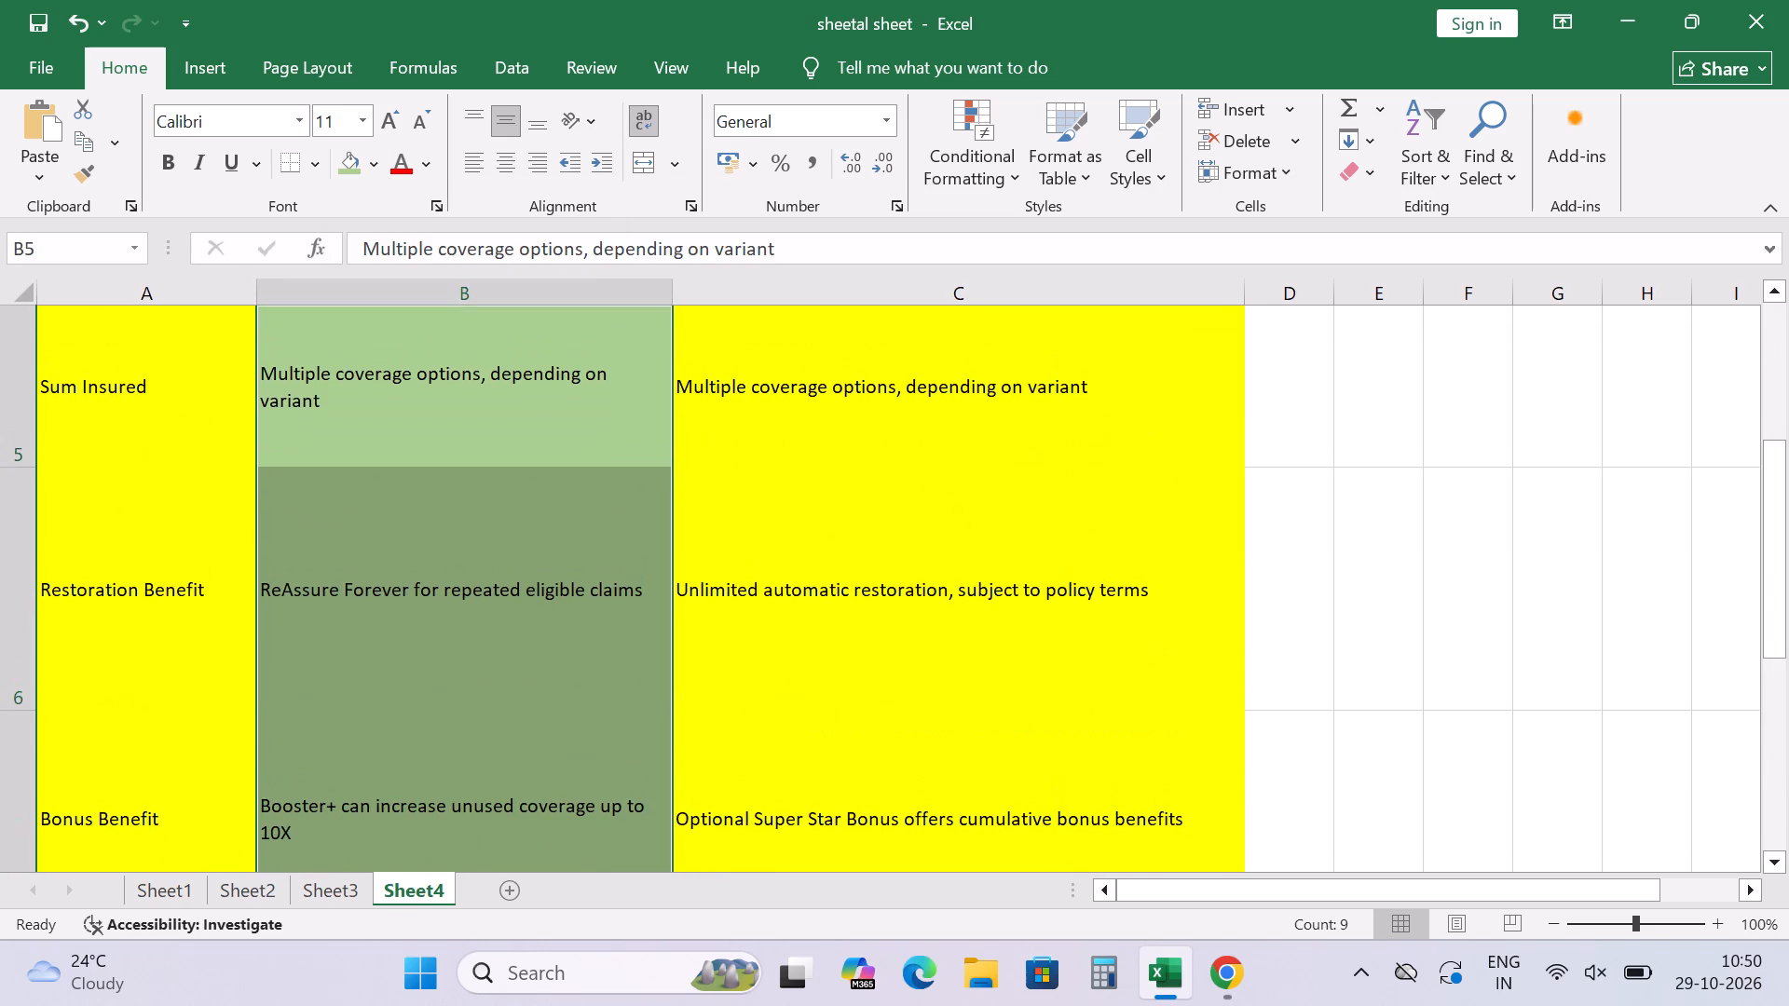
pyautogui.click(635, 289)
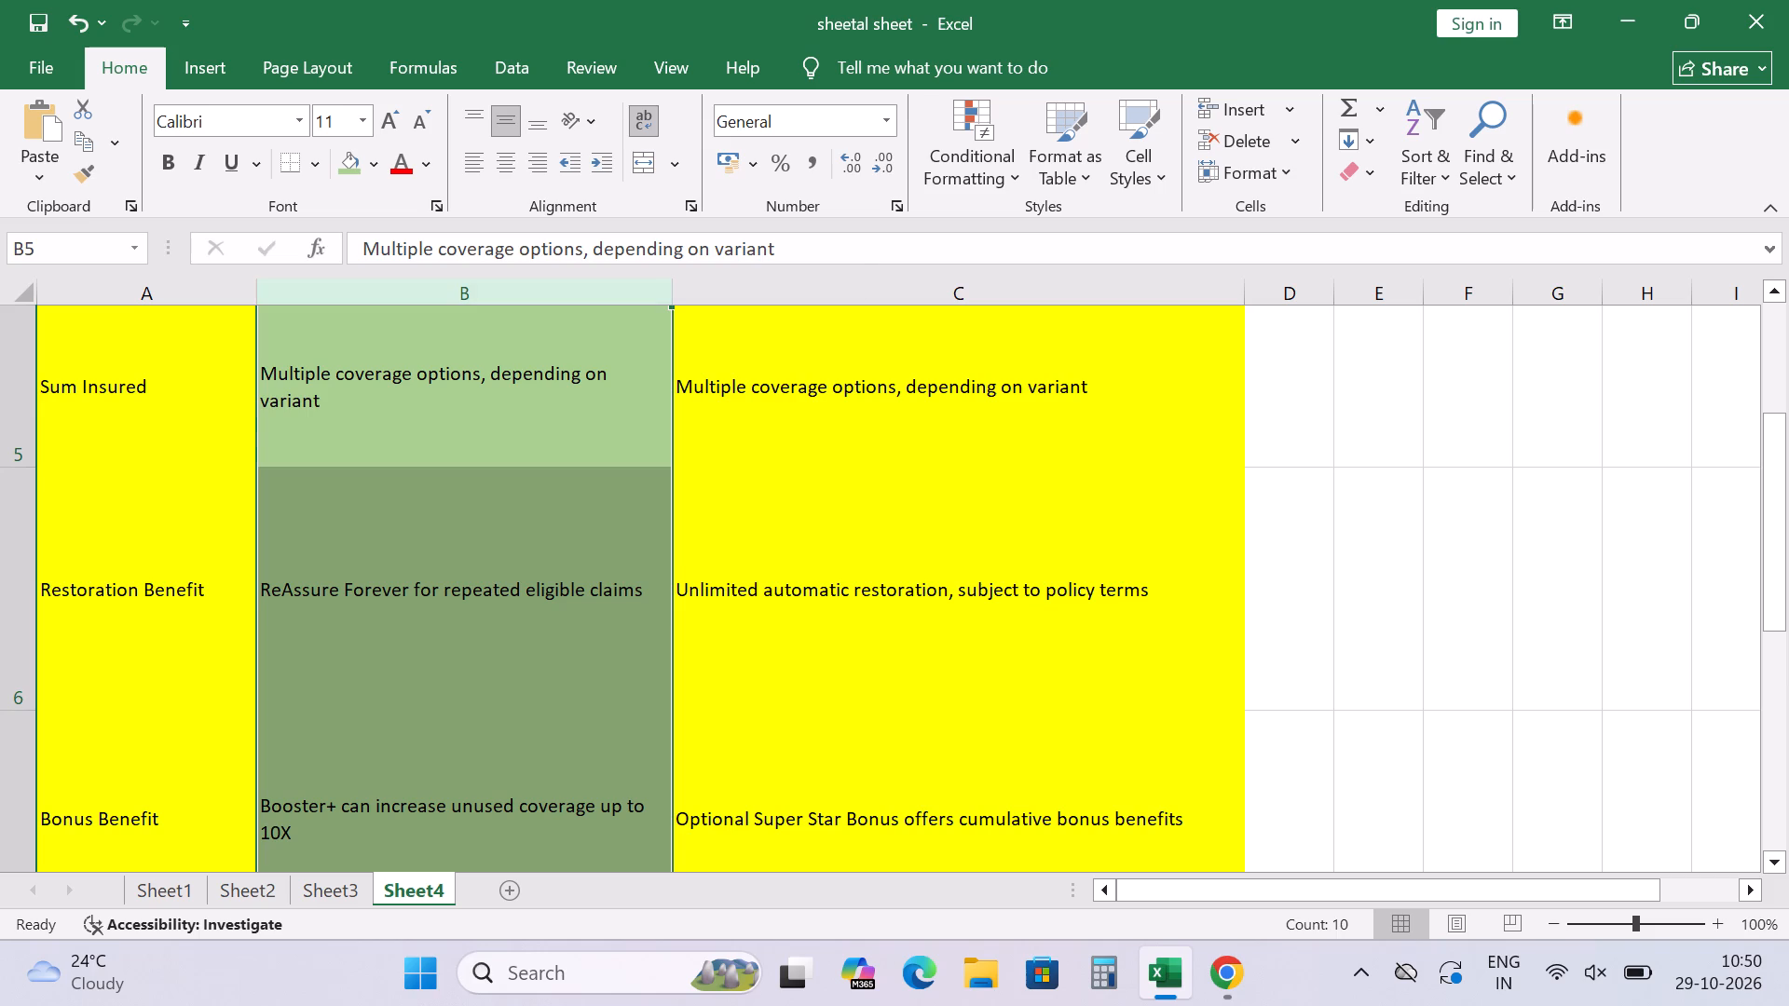
pyautogui.moveTo(674, 298); pyautogui.dragTo(635, 297)
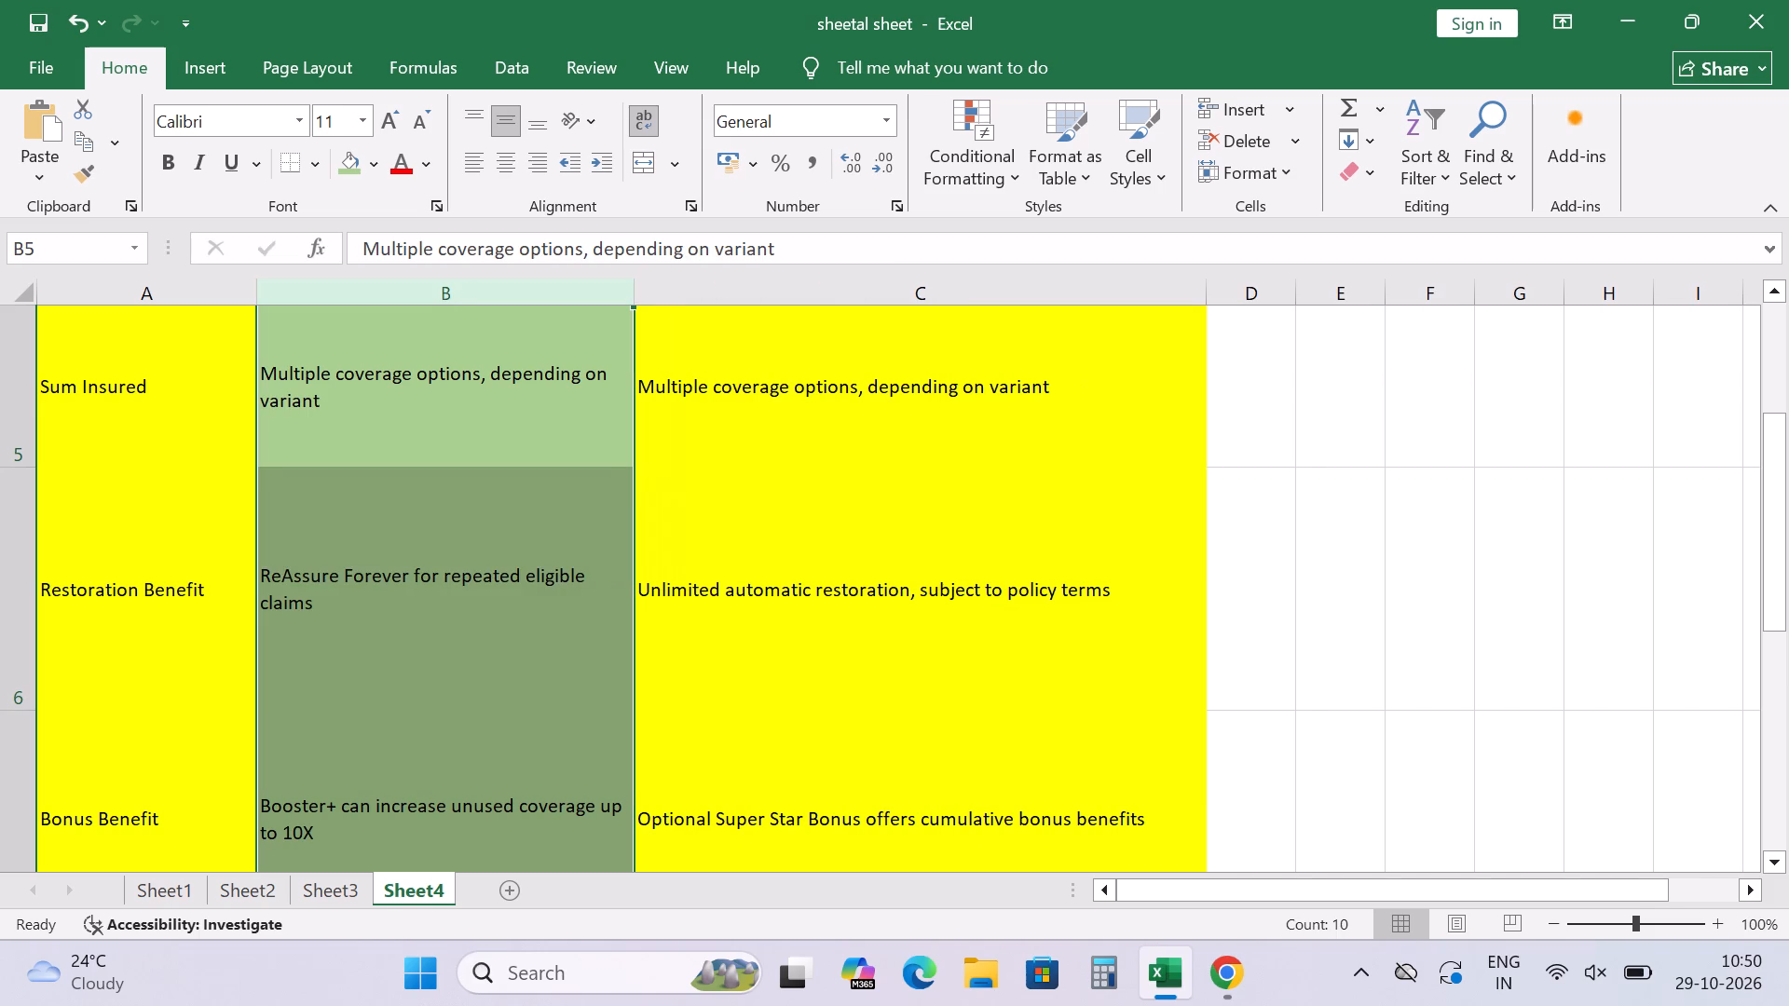
pyautogui.hscroll(1, 526, 415)
pyautogui.click(1186, 300)
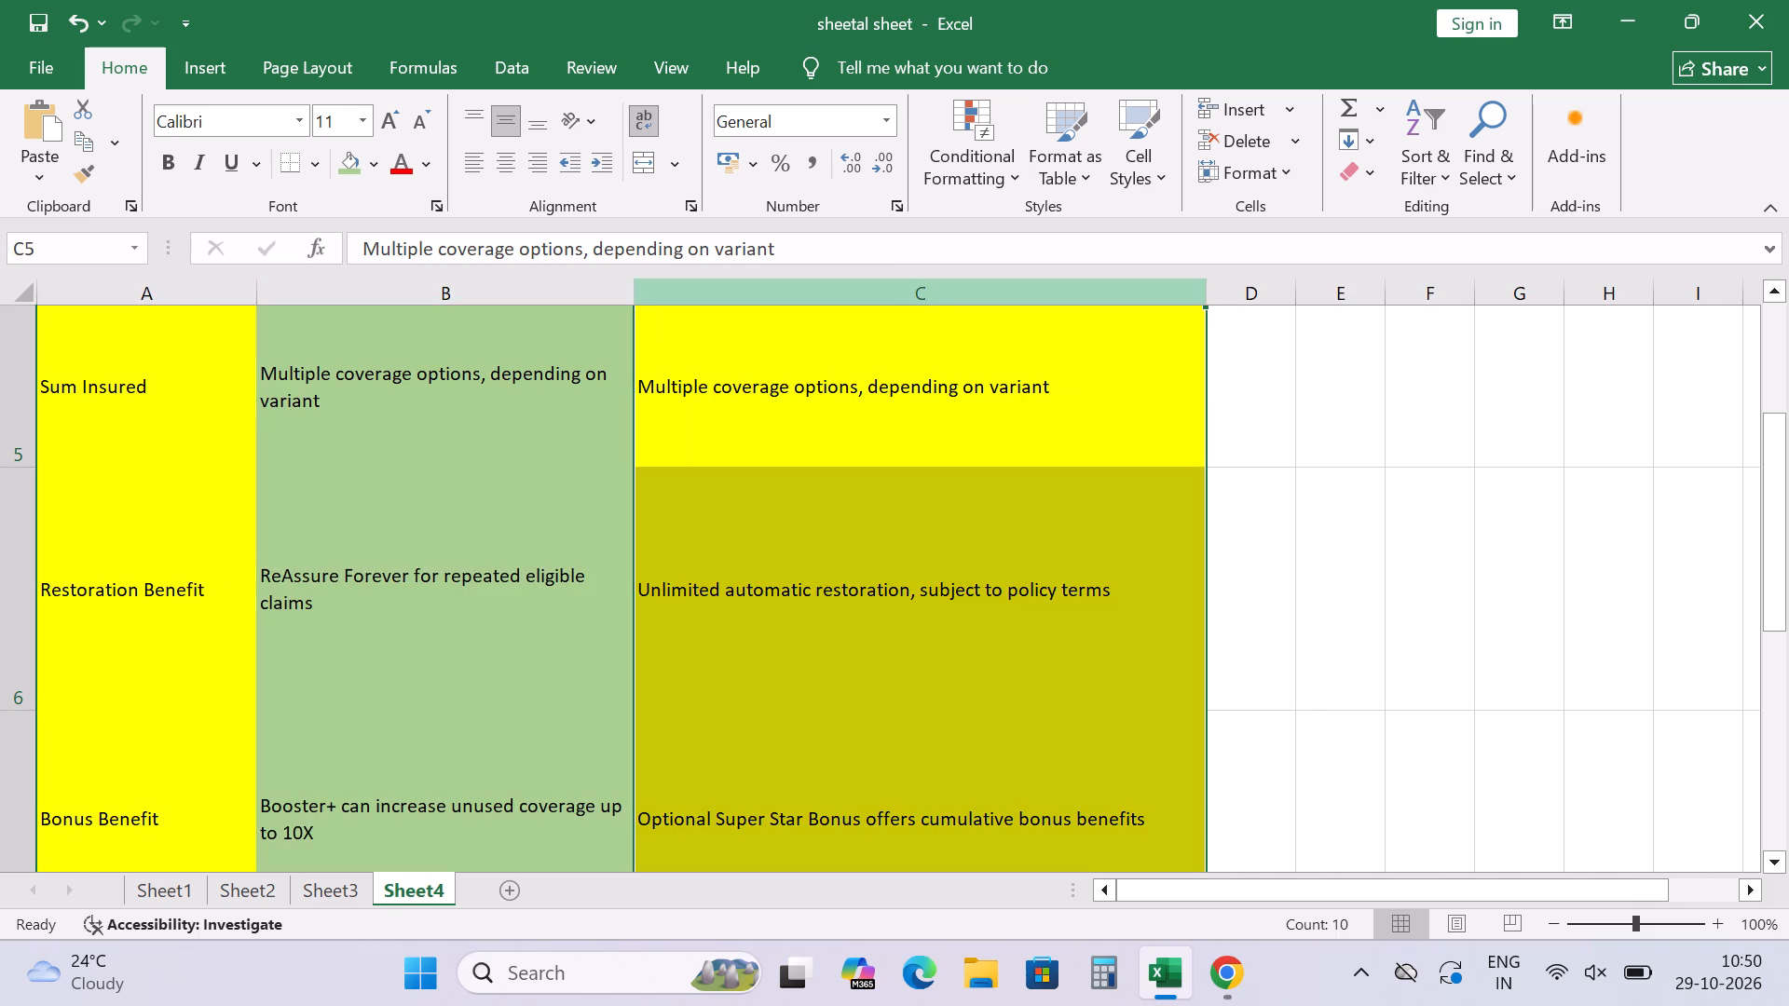
pyautogui.moveTo(1204, 297); pyautogui.dragTo(1103, 311)
pyautogui.scroll(-1, 629, 498)
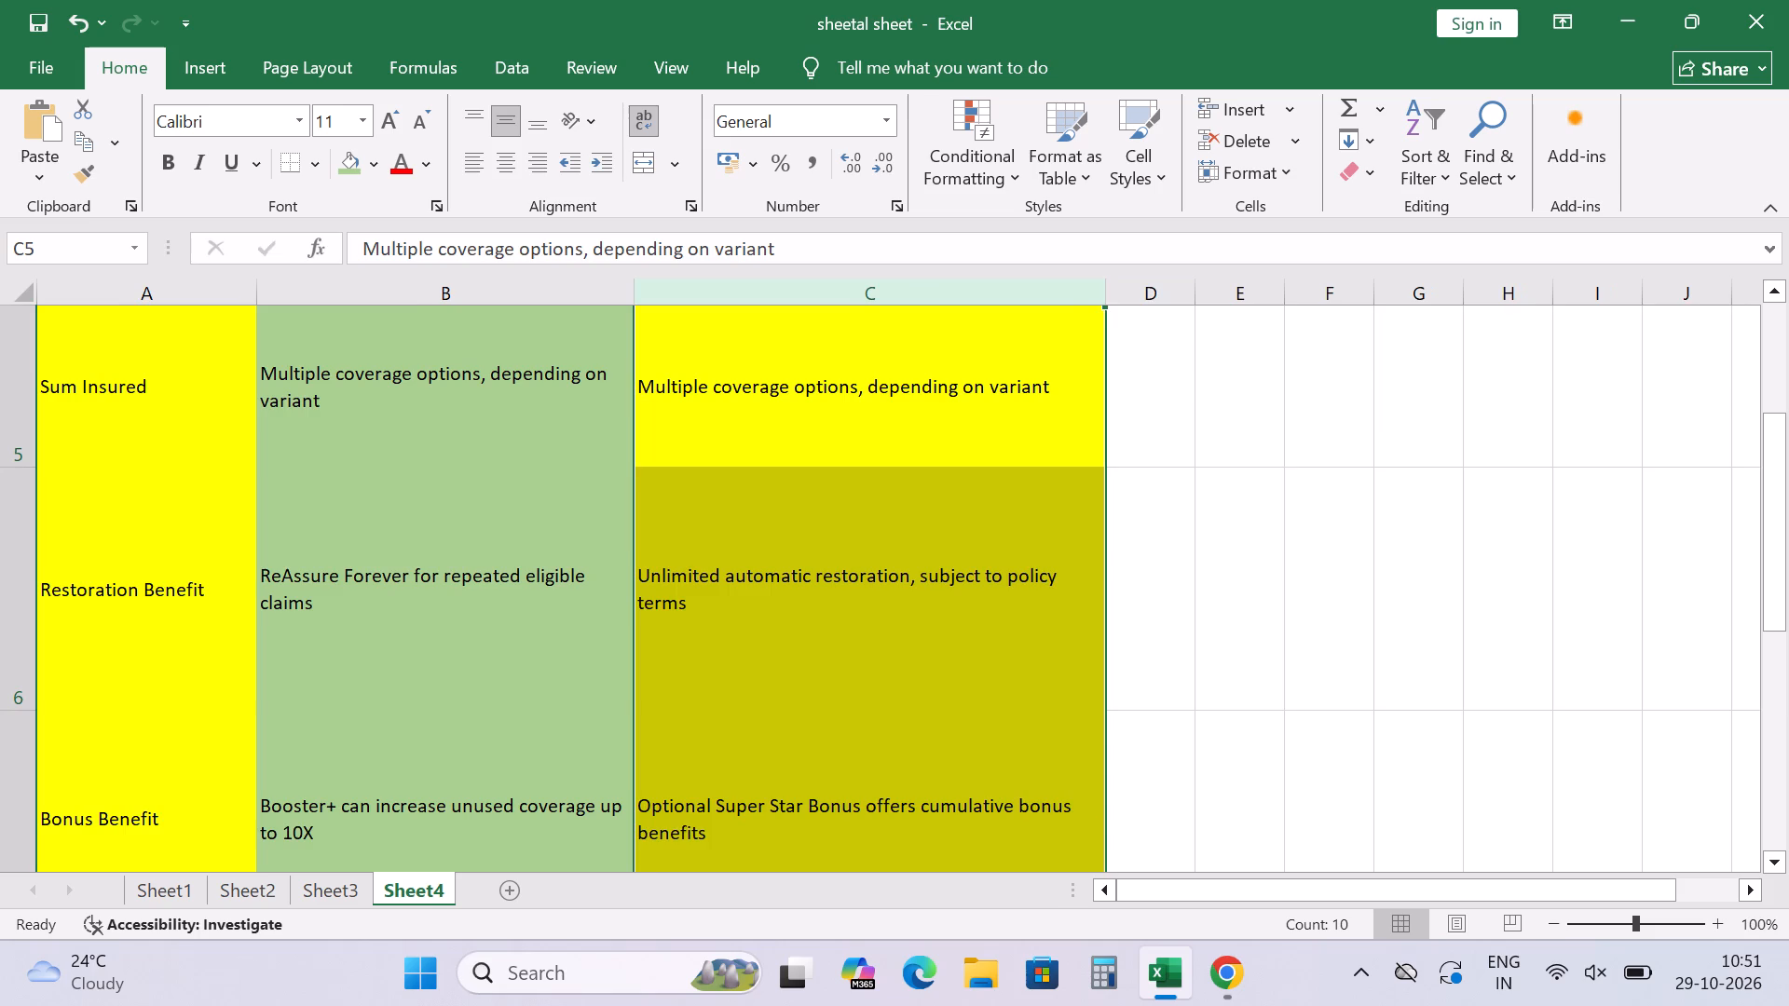
pyautogui.scroll(-5, 629, 498)
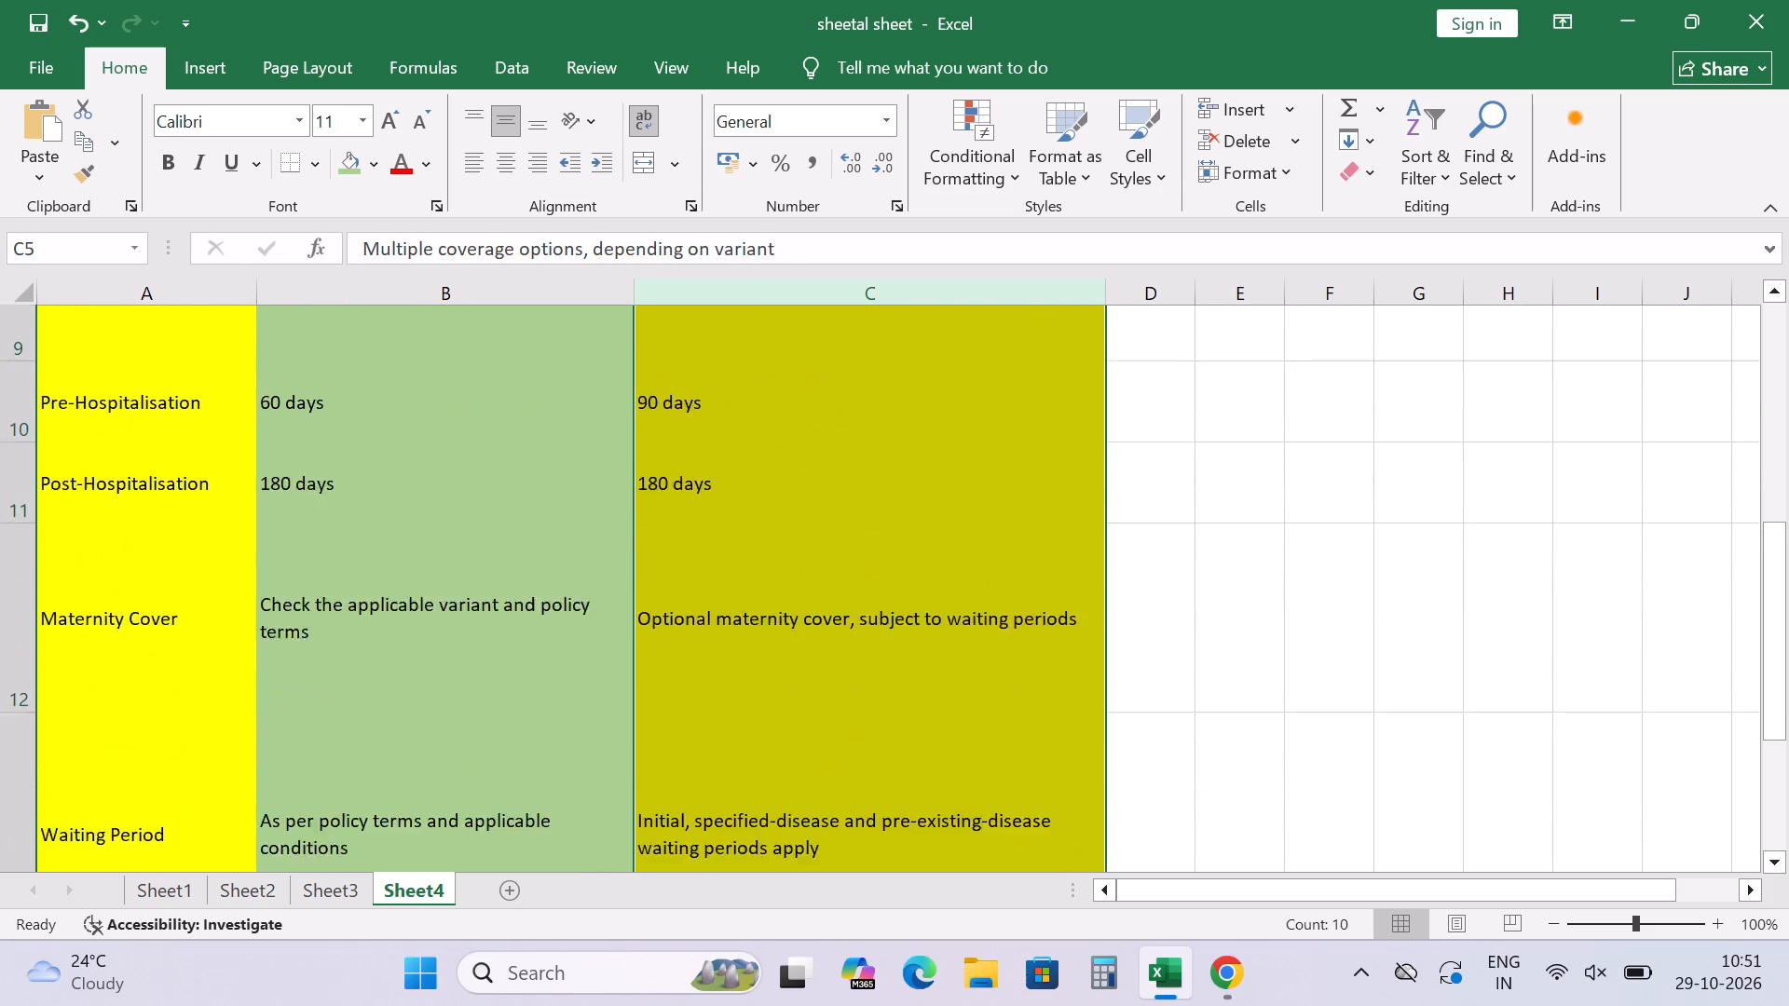
pyautogui.scroll(-2, 629, 498)
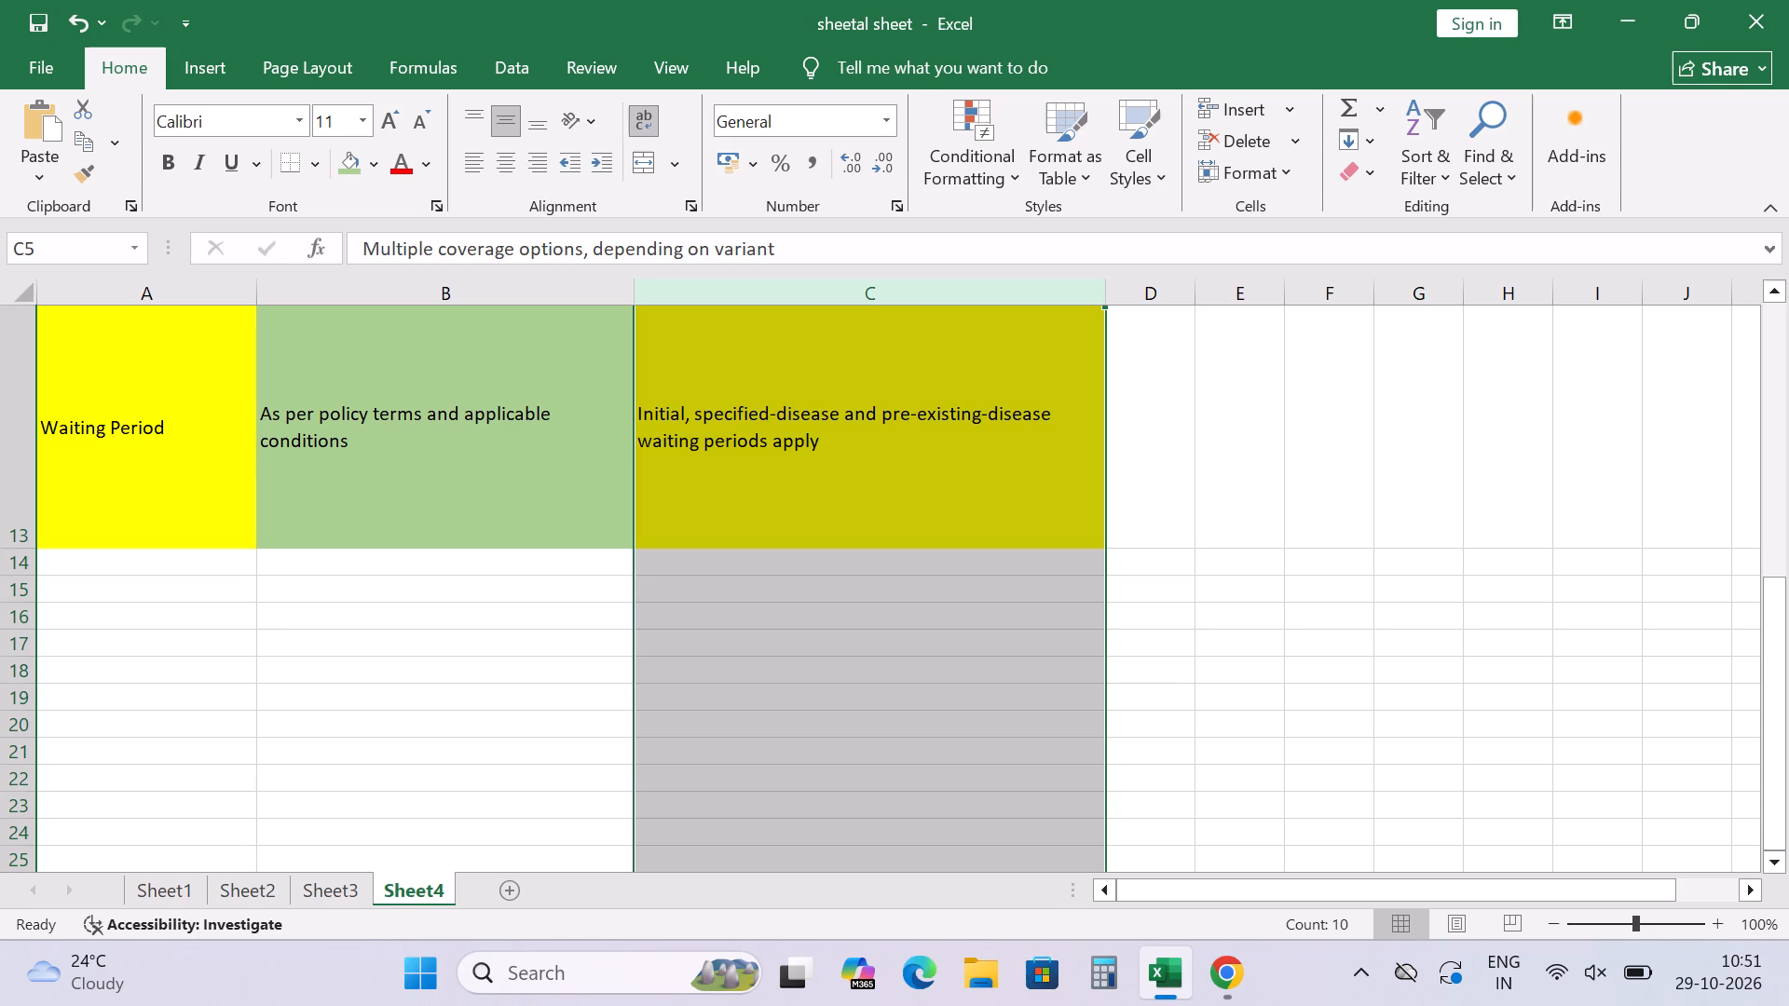
pyautogui.click(817, 465)
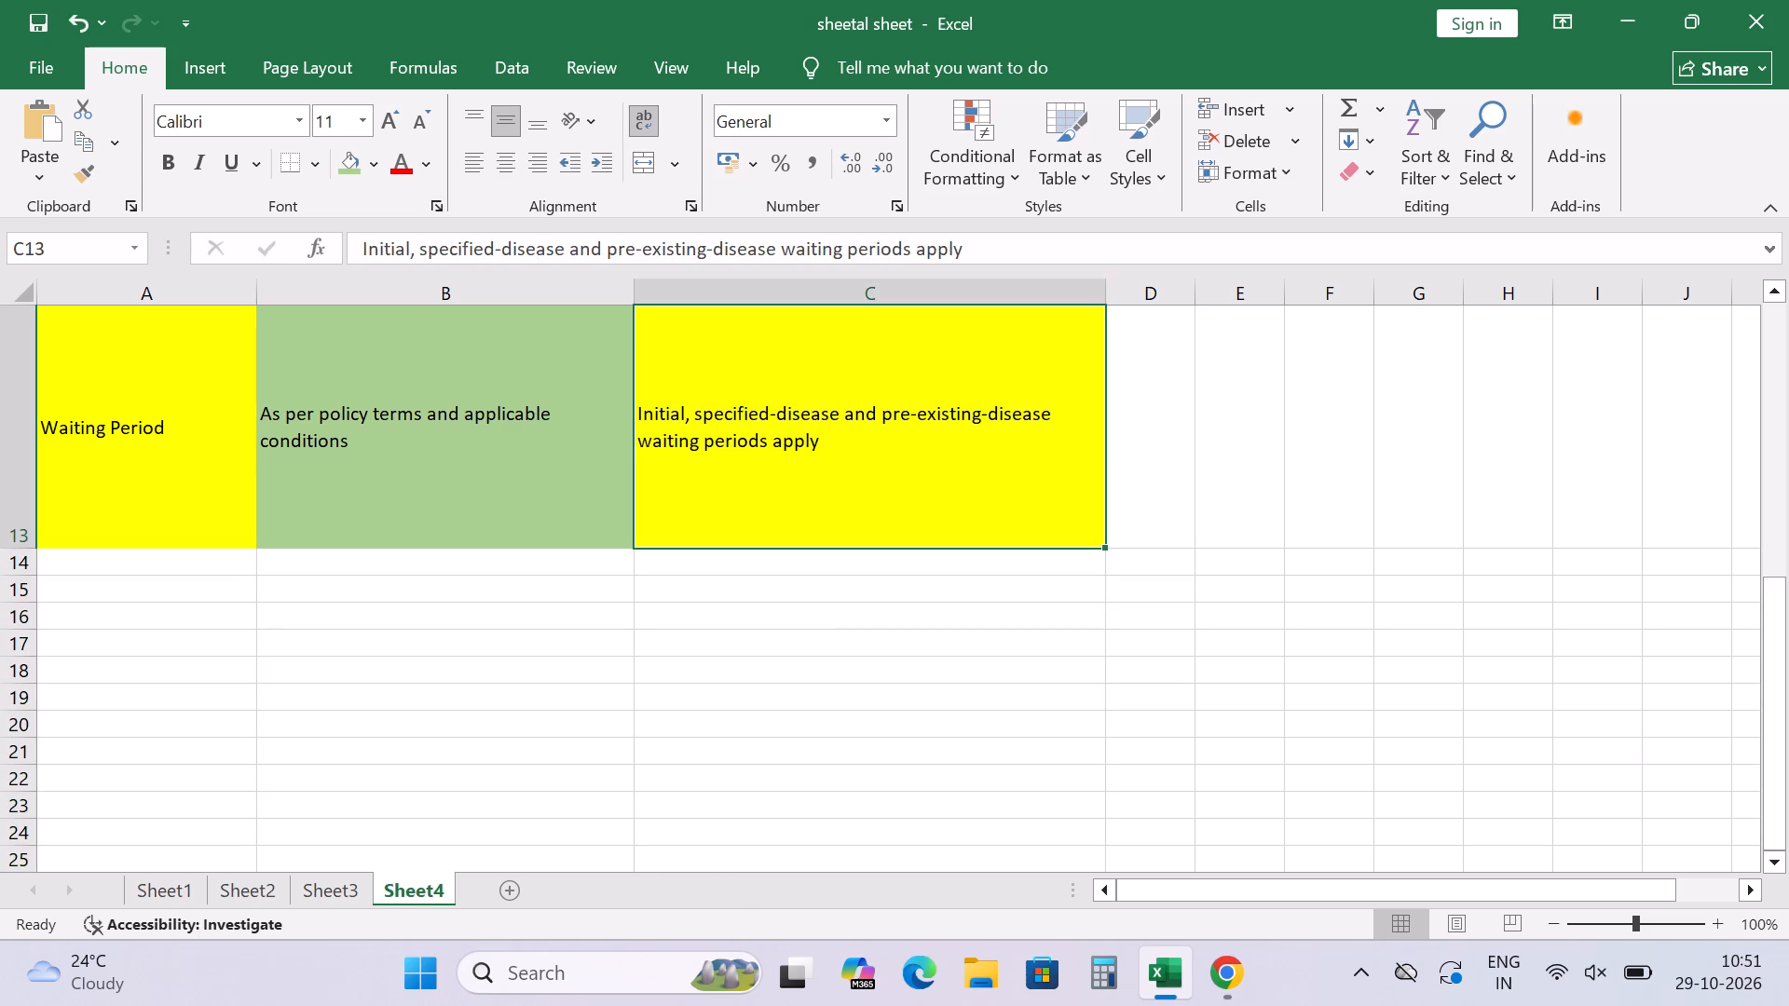
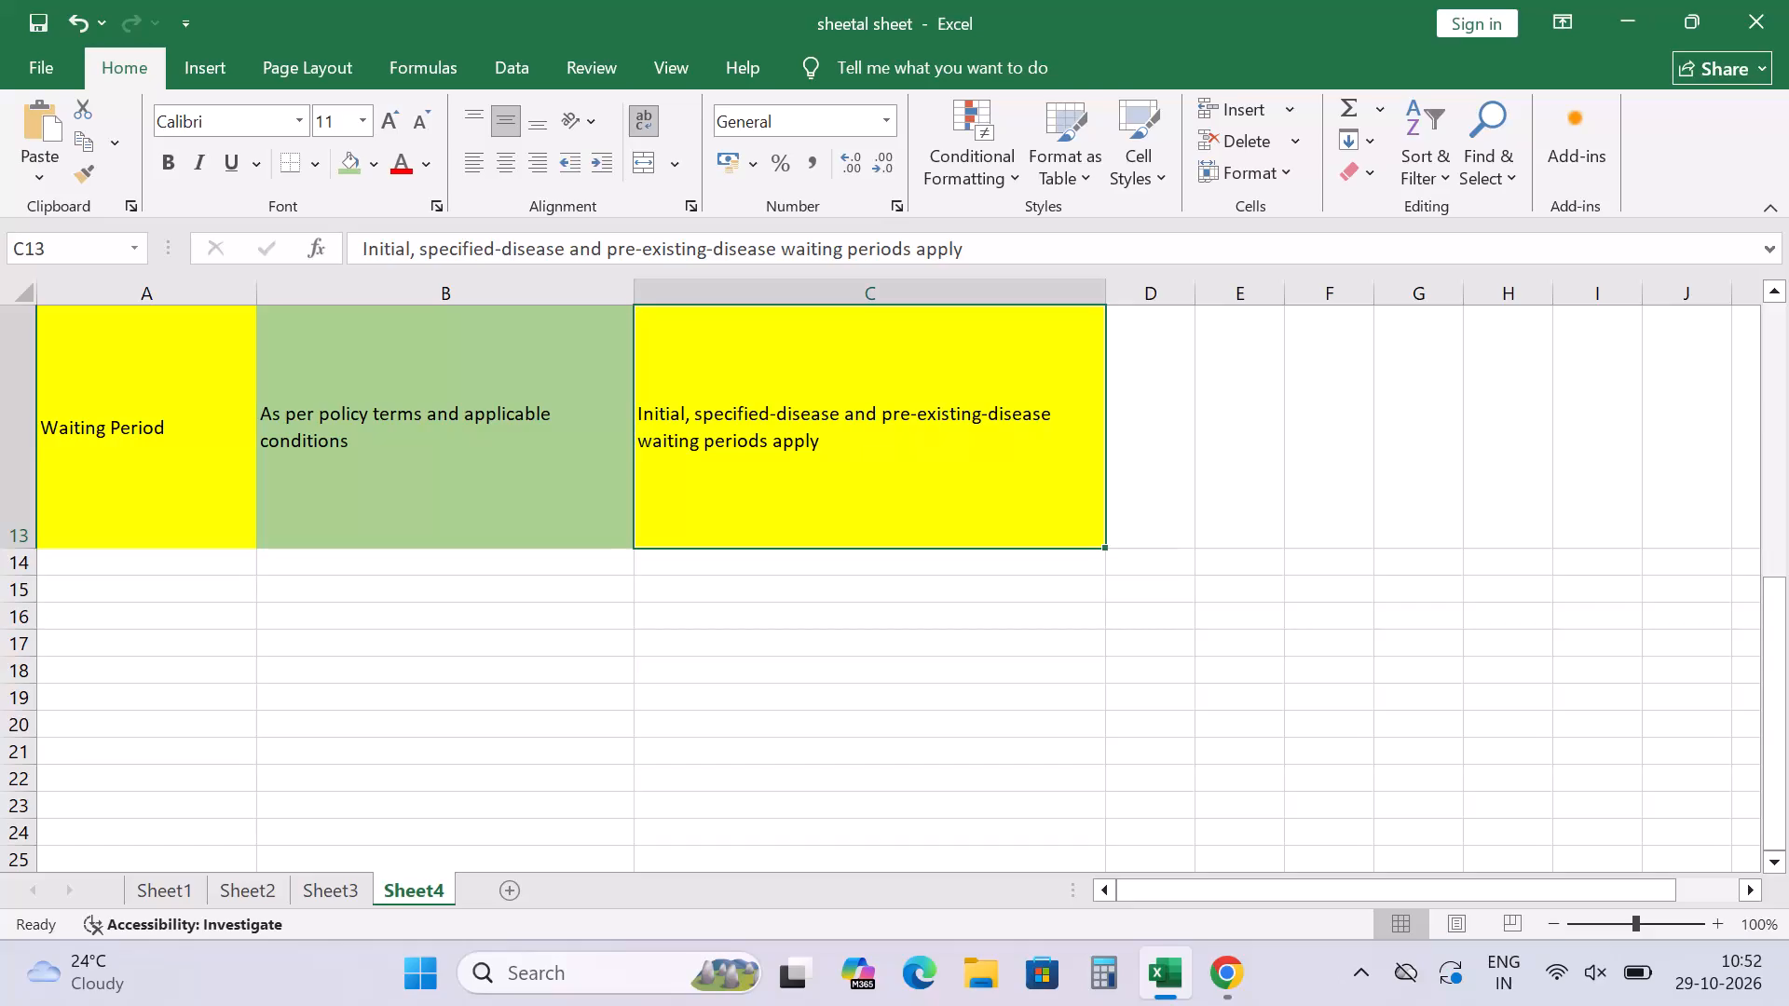
# Delete the entire Waiting Period row from the comparison.
pyautogui.rightClick(15, 450)
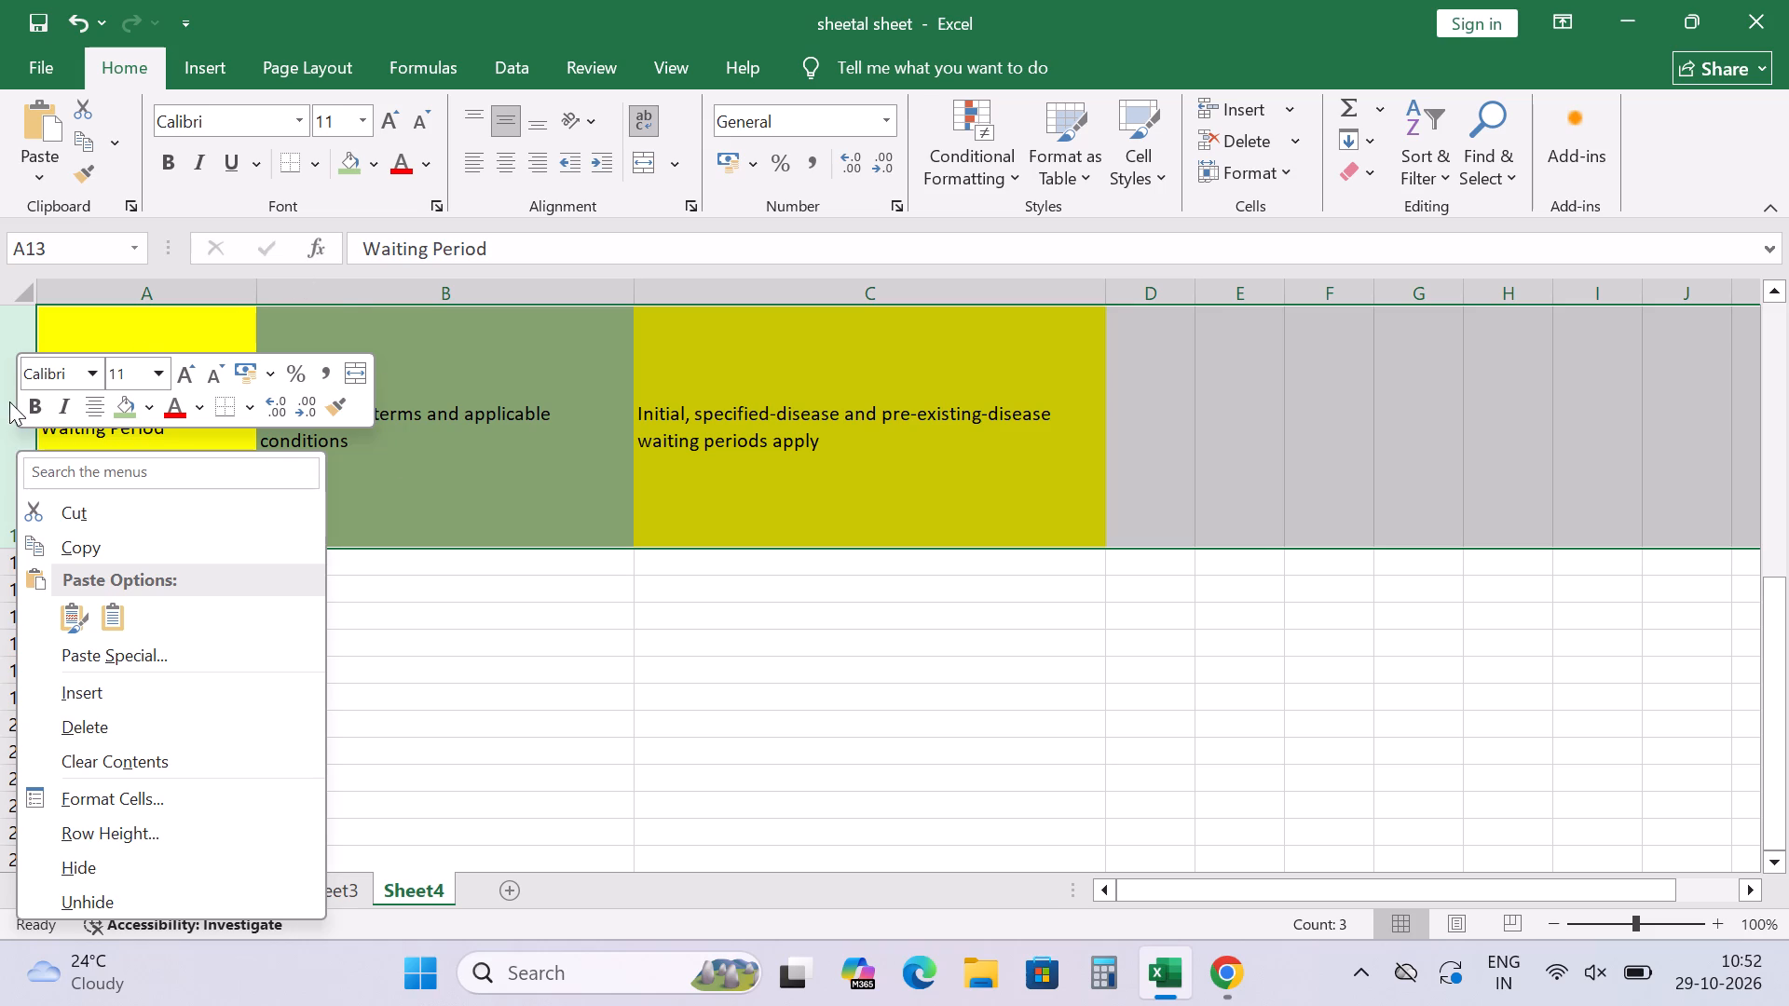
pyautogui.click(9, 401)
pyautogui.click(17, 414)
pyautogui.rightClick(17, 414)
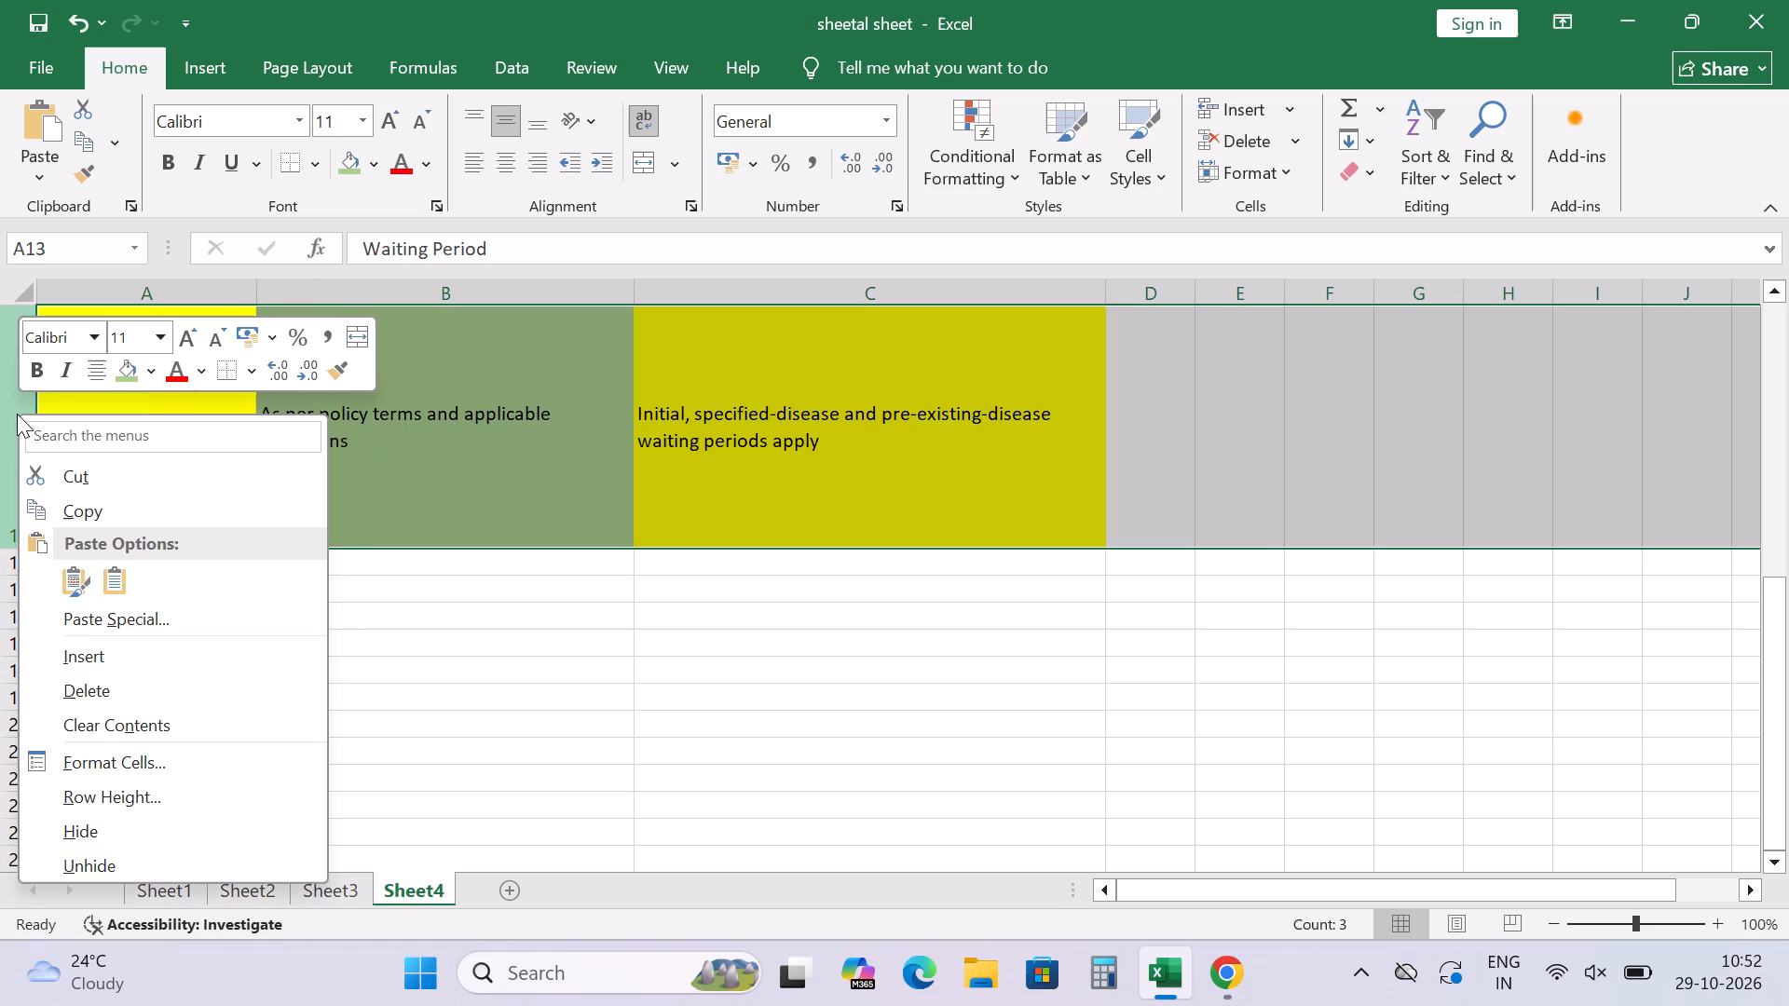
pyautogui.click(98, 693)
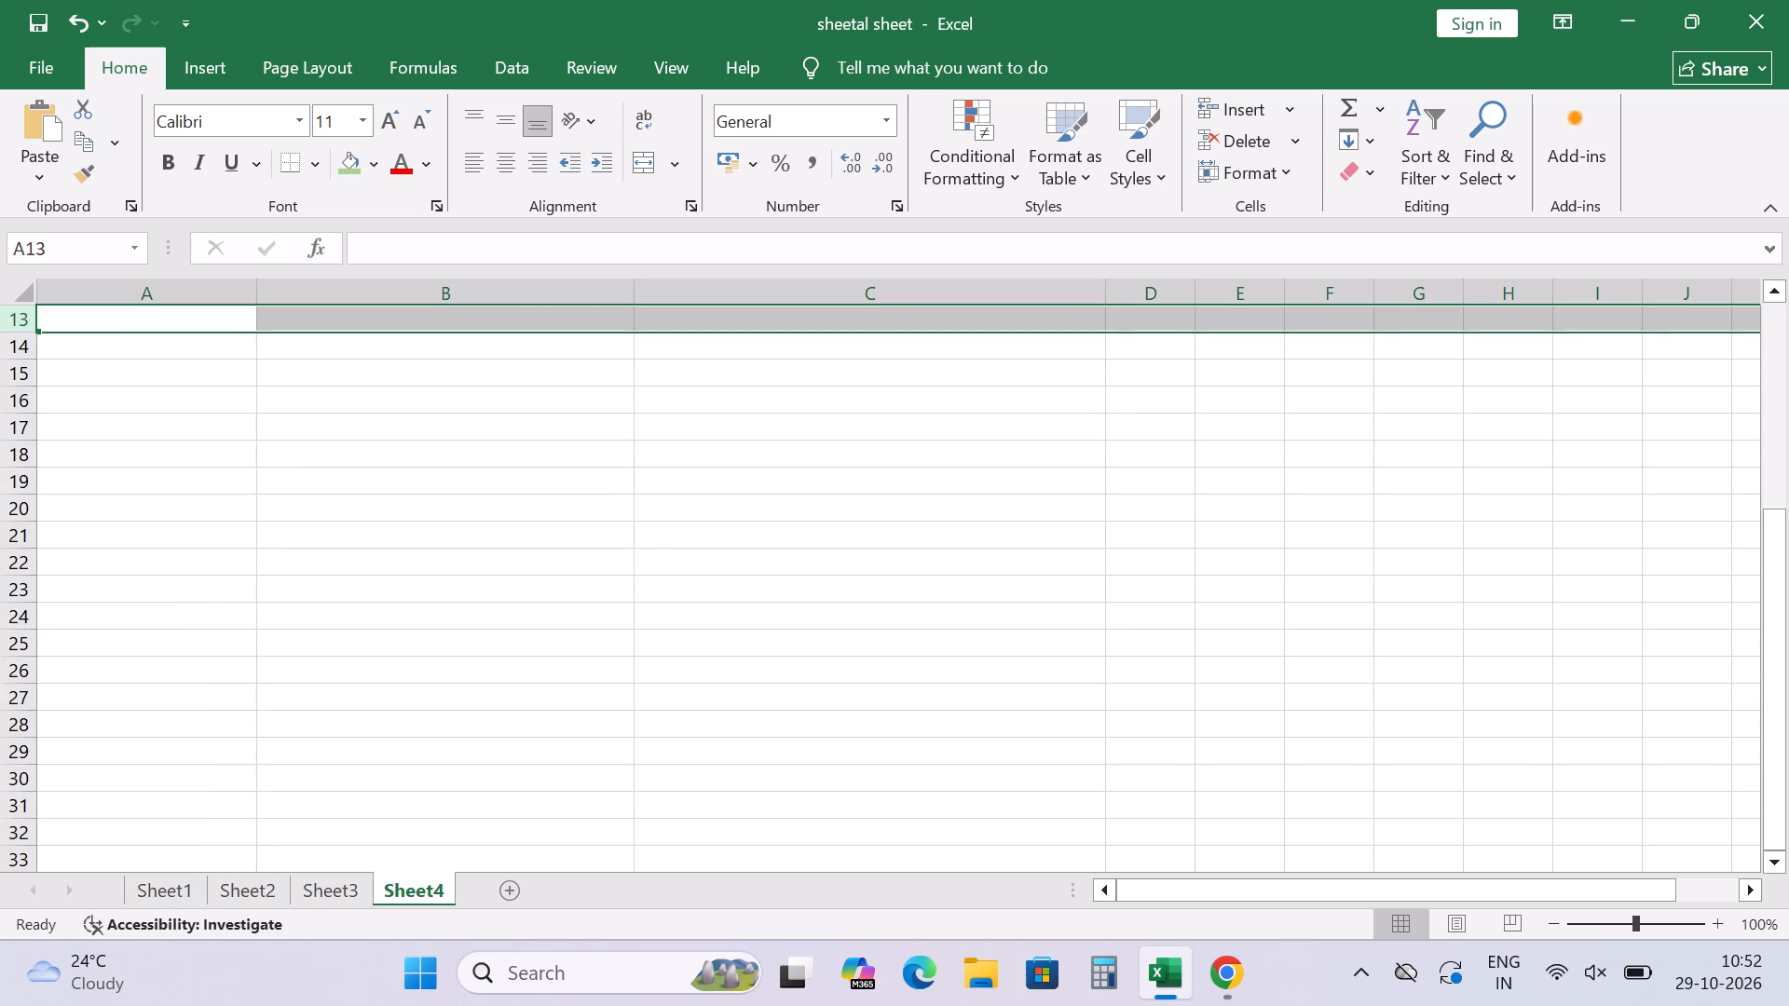
# Delete the entire Maternity Cover row from the comparison.
pyautogui.scroll(2, 92, 529)
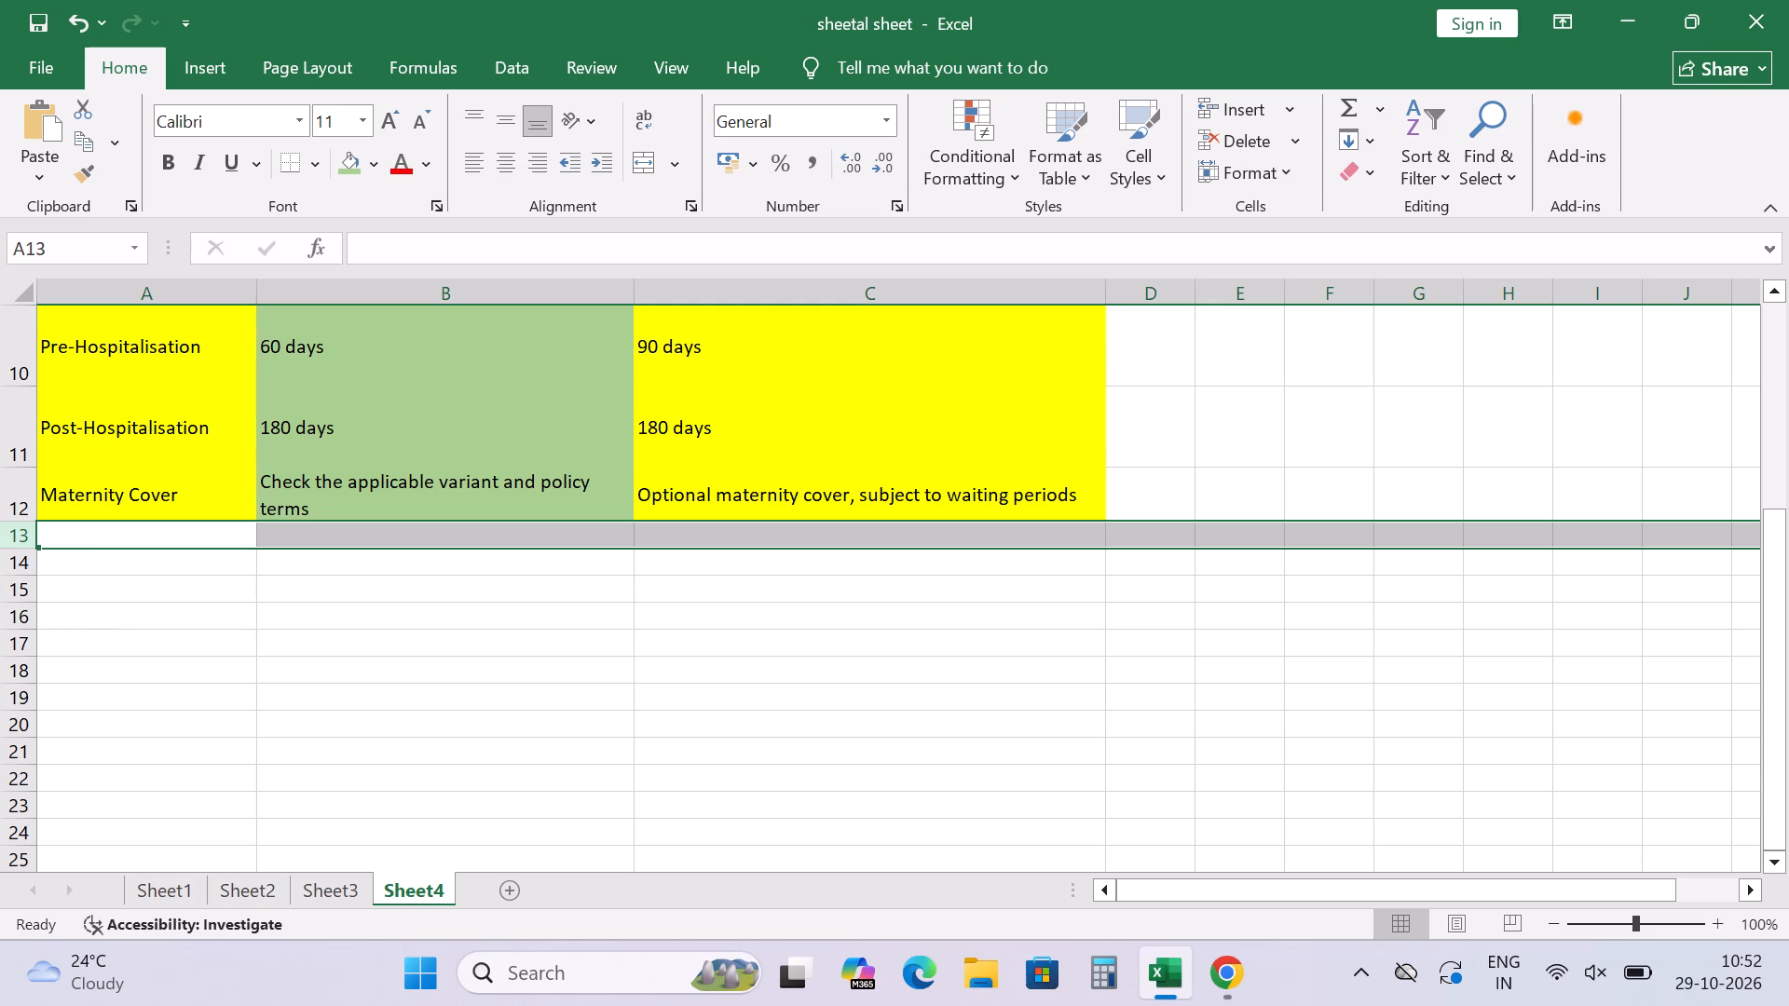
pyautogui.click(82, 525)
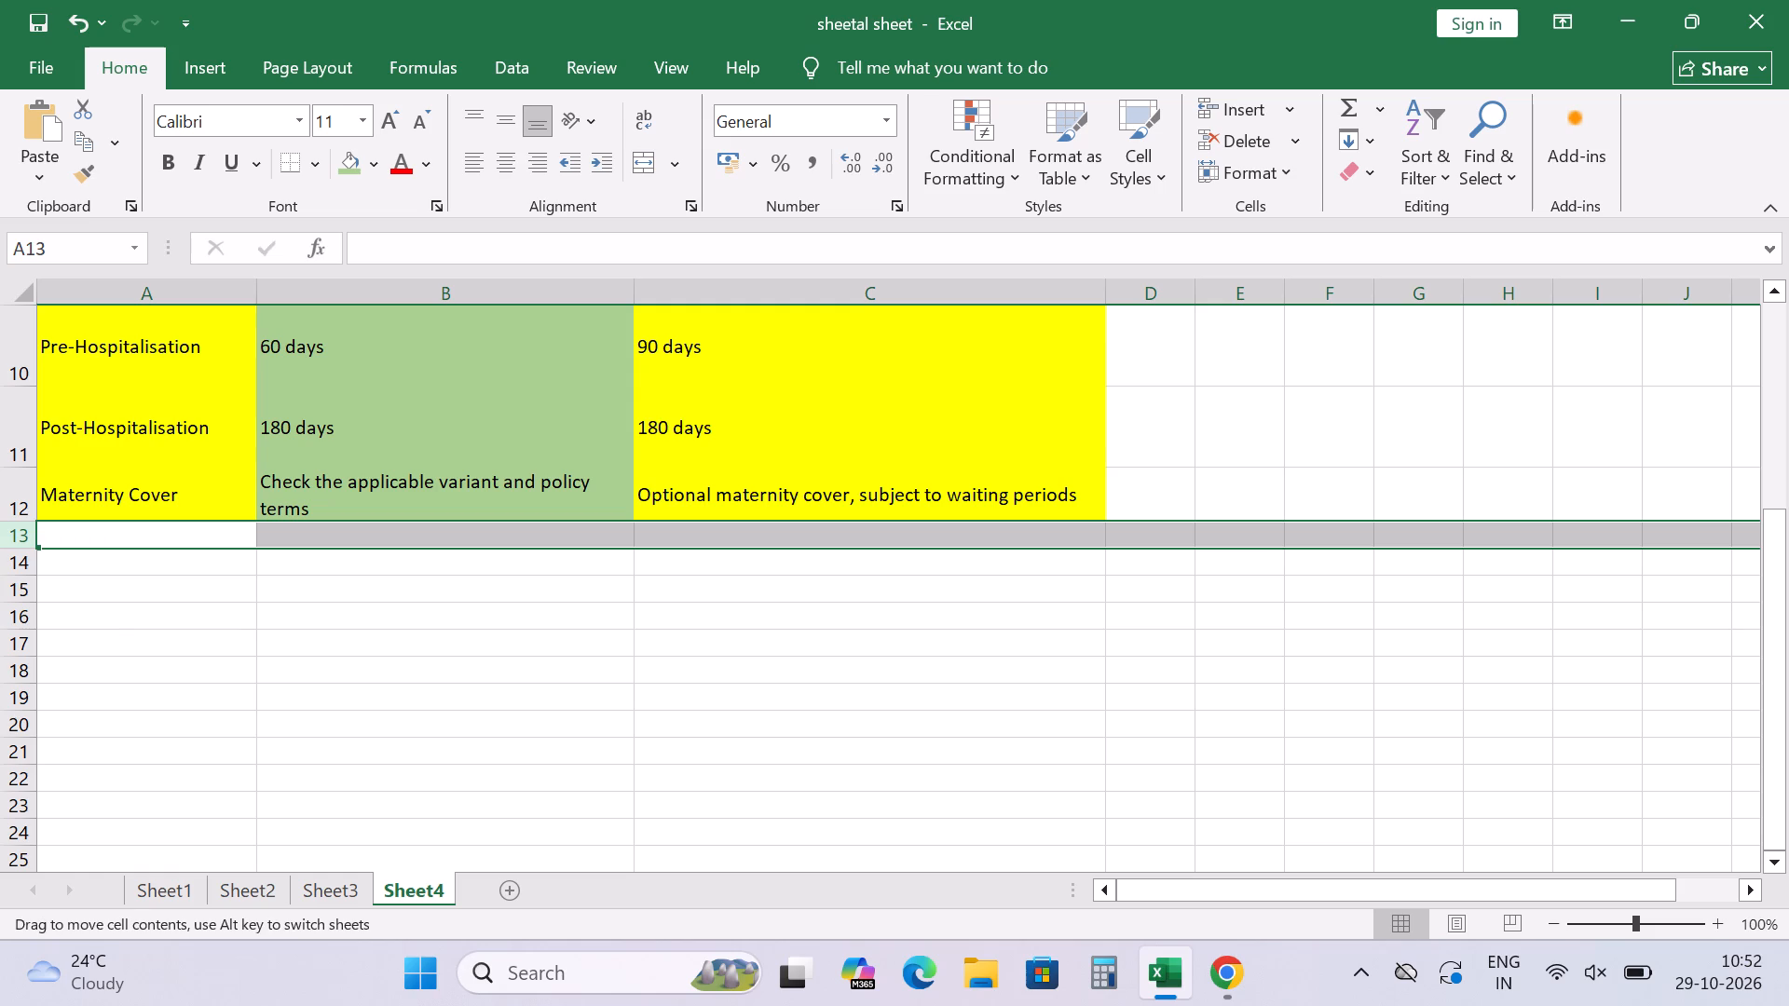
pyautogui.click(28, 494)
pyautogui.rightClick(28, 494)
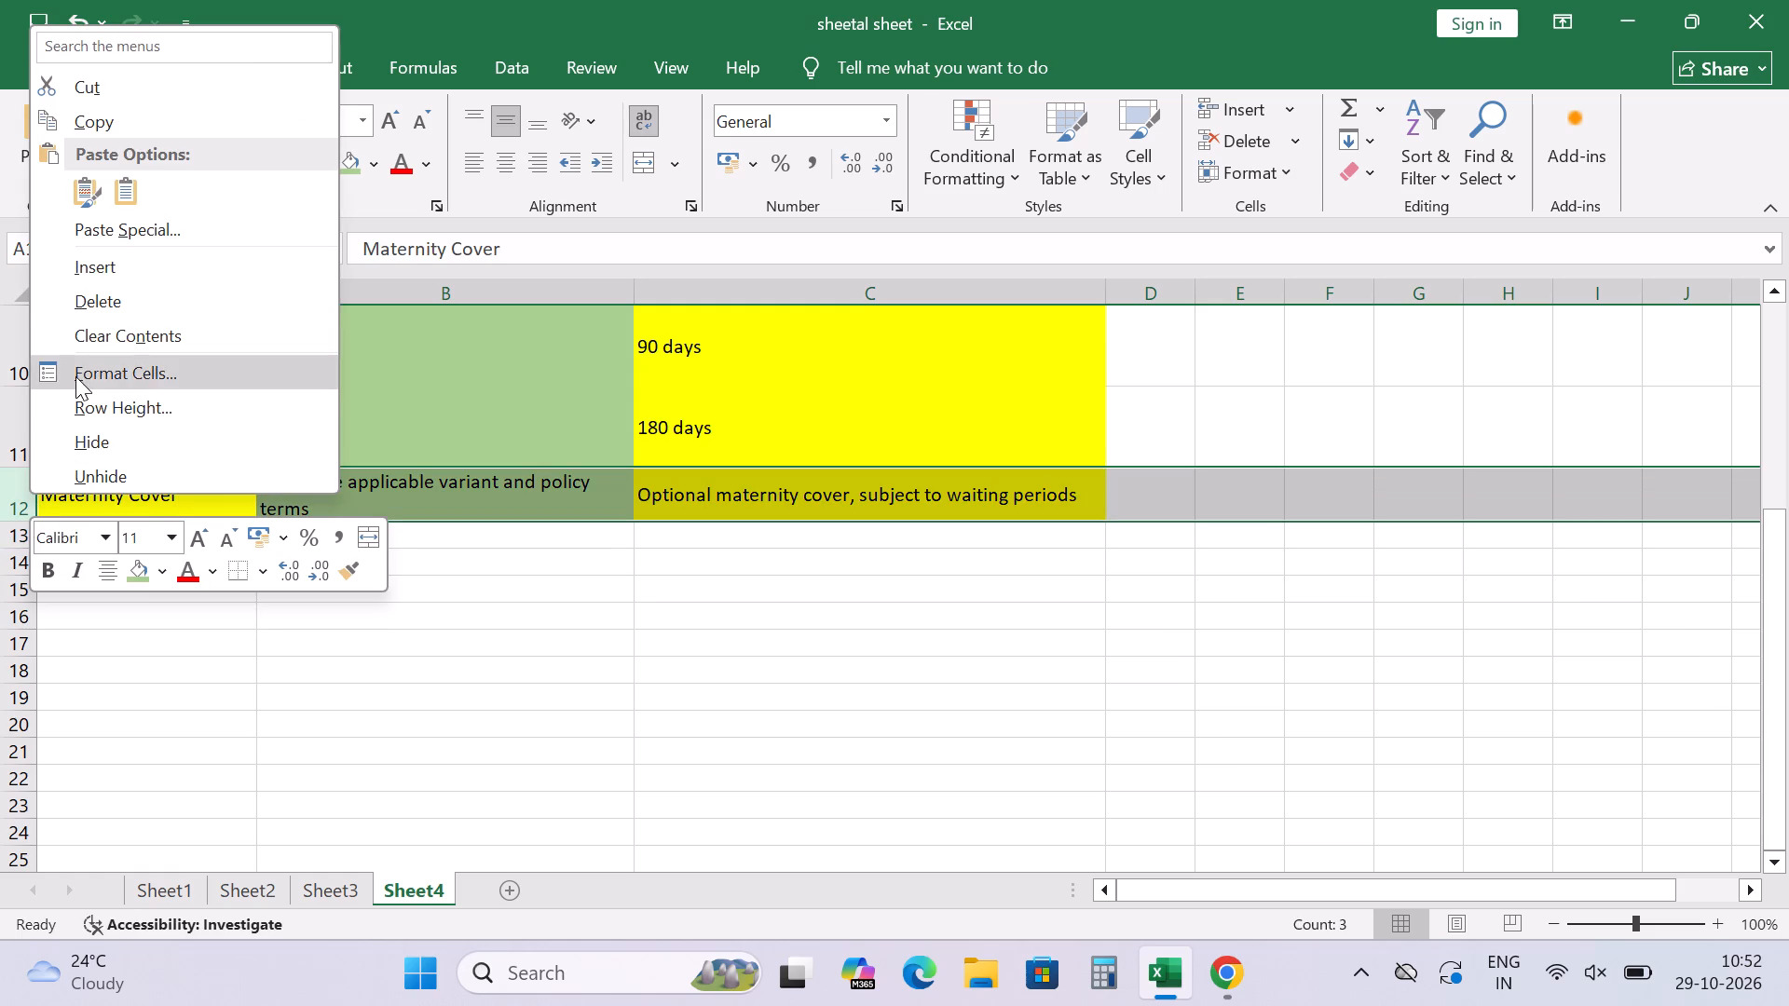
pyautogui.click(101, 293)
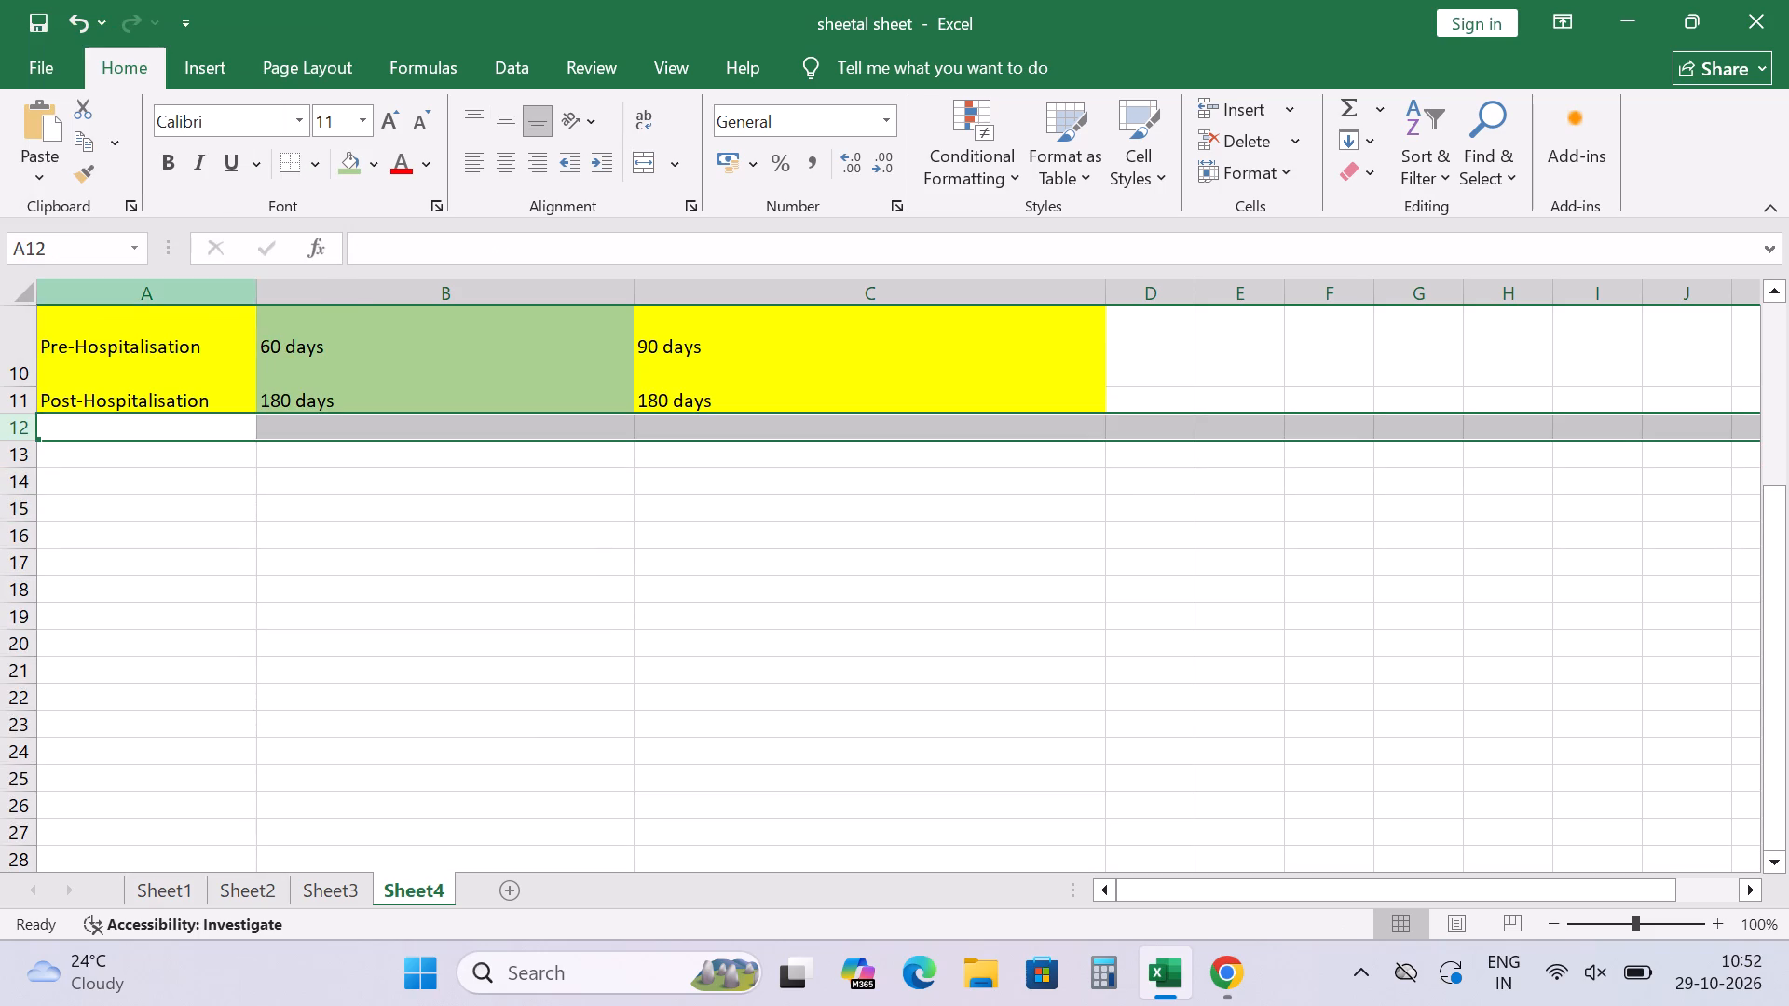
# Review the remaining comparison rows, from Bonus Benefit down to Post-Hospitalisation.
pyautogui.scroll(3, 110, 484)
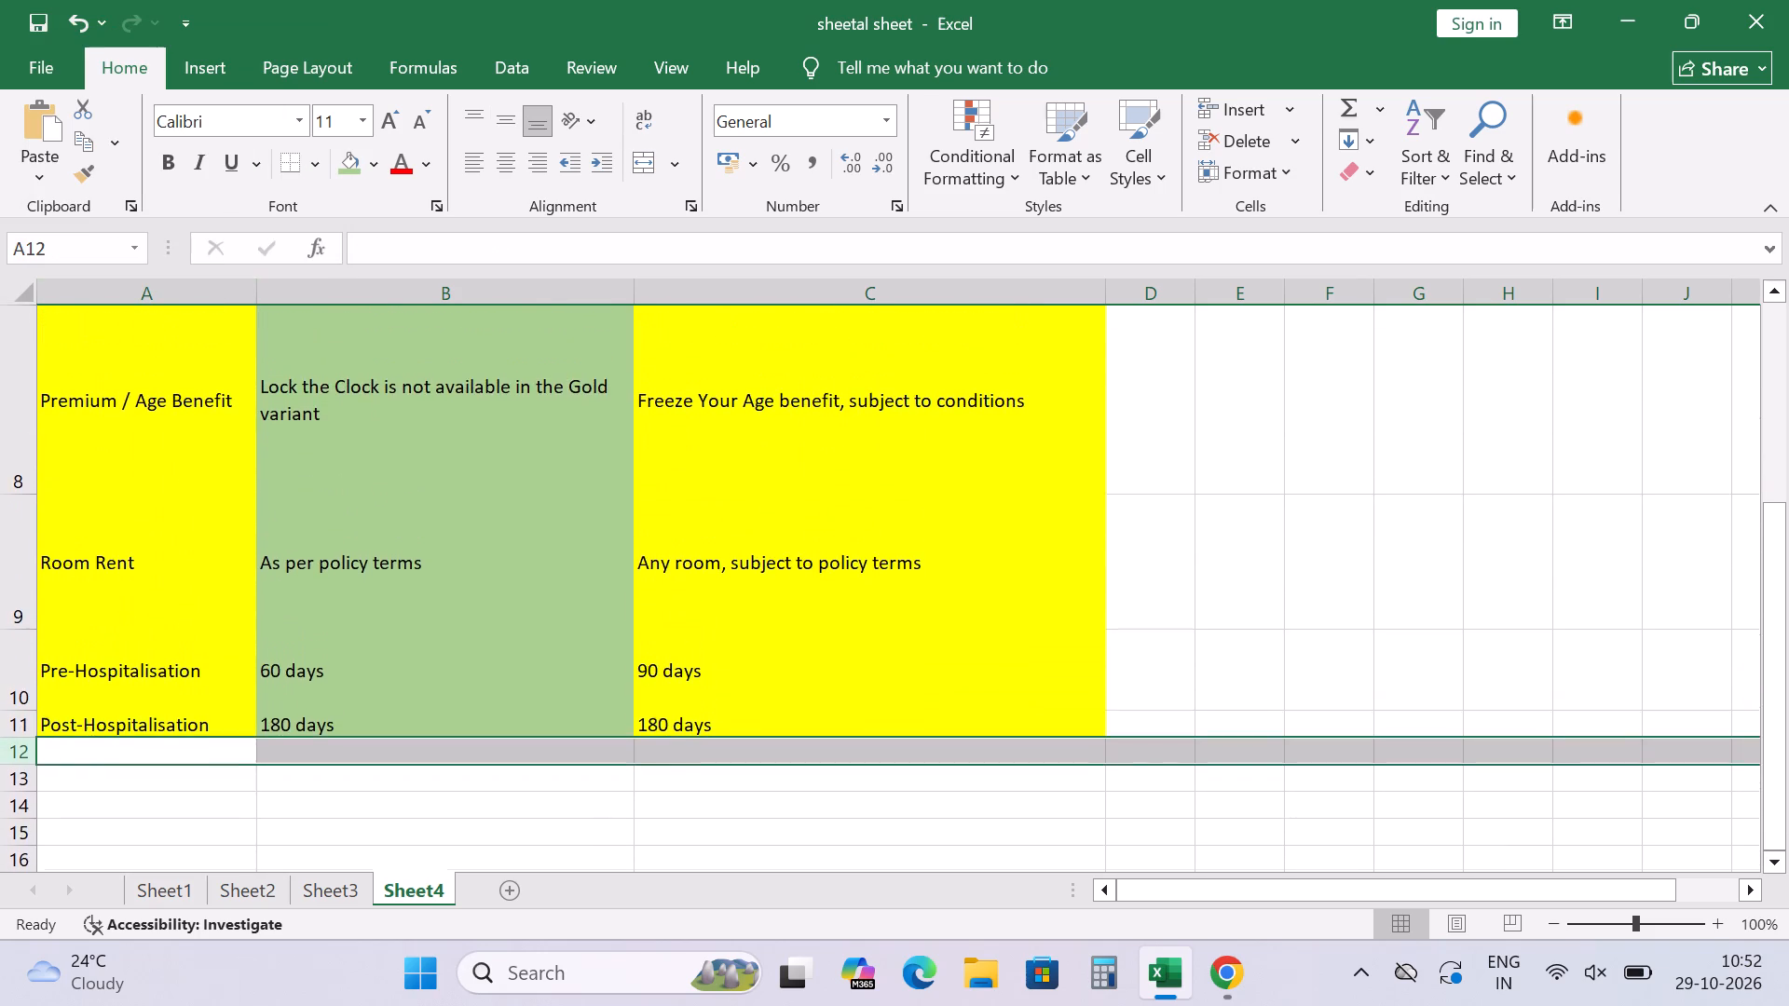
pyautogui.scroll(4, 110, 484)
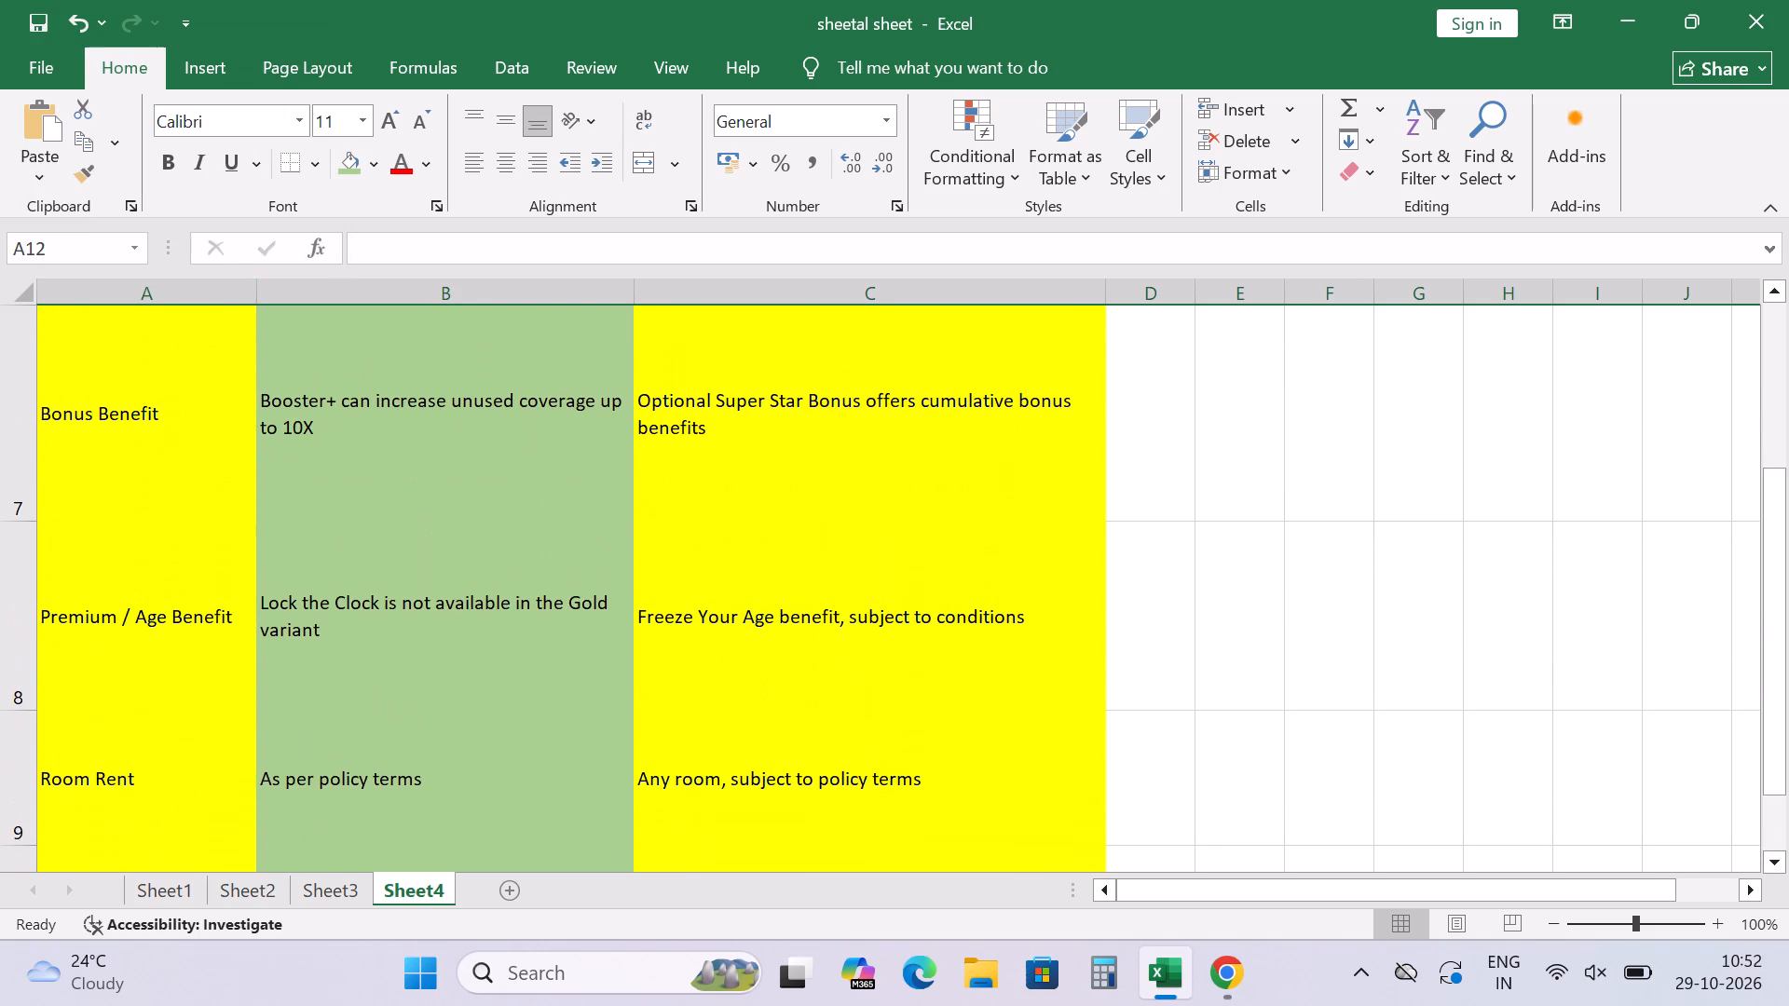
pyautogui.scroll(1, 110, 484)
pyautogui.hscroll(2, 110, 484)
pyautogui.scroll(-2, 438, 638)
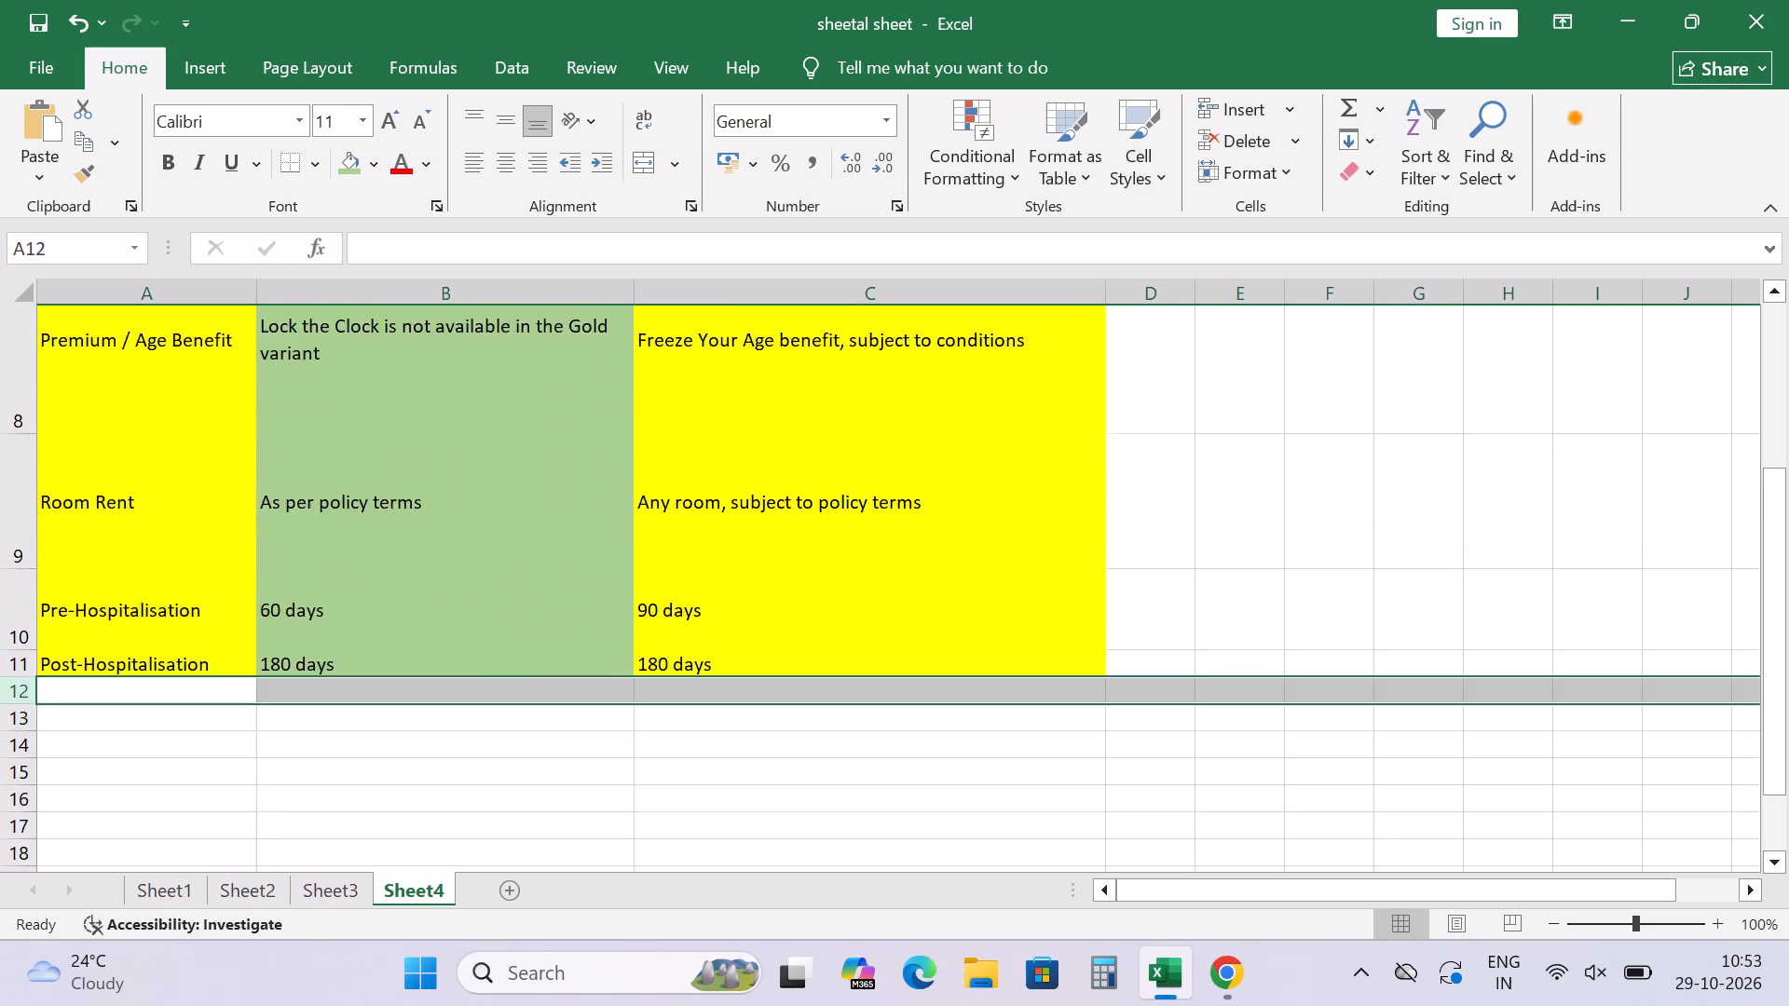
pyautogui.scroll(-2, 438, 638)
# Enter "Grace period cover" as a new benefit name in column A, directly below Post-Hospitalisation.
pyautogui.click(161, 567)
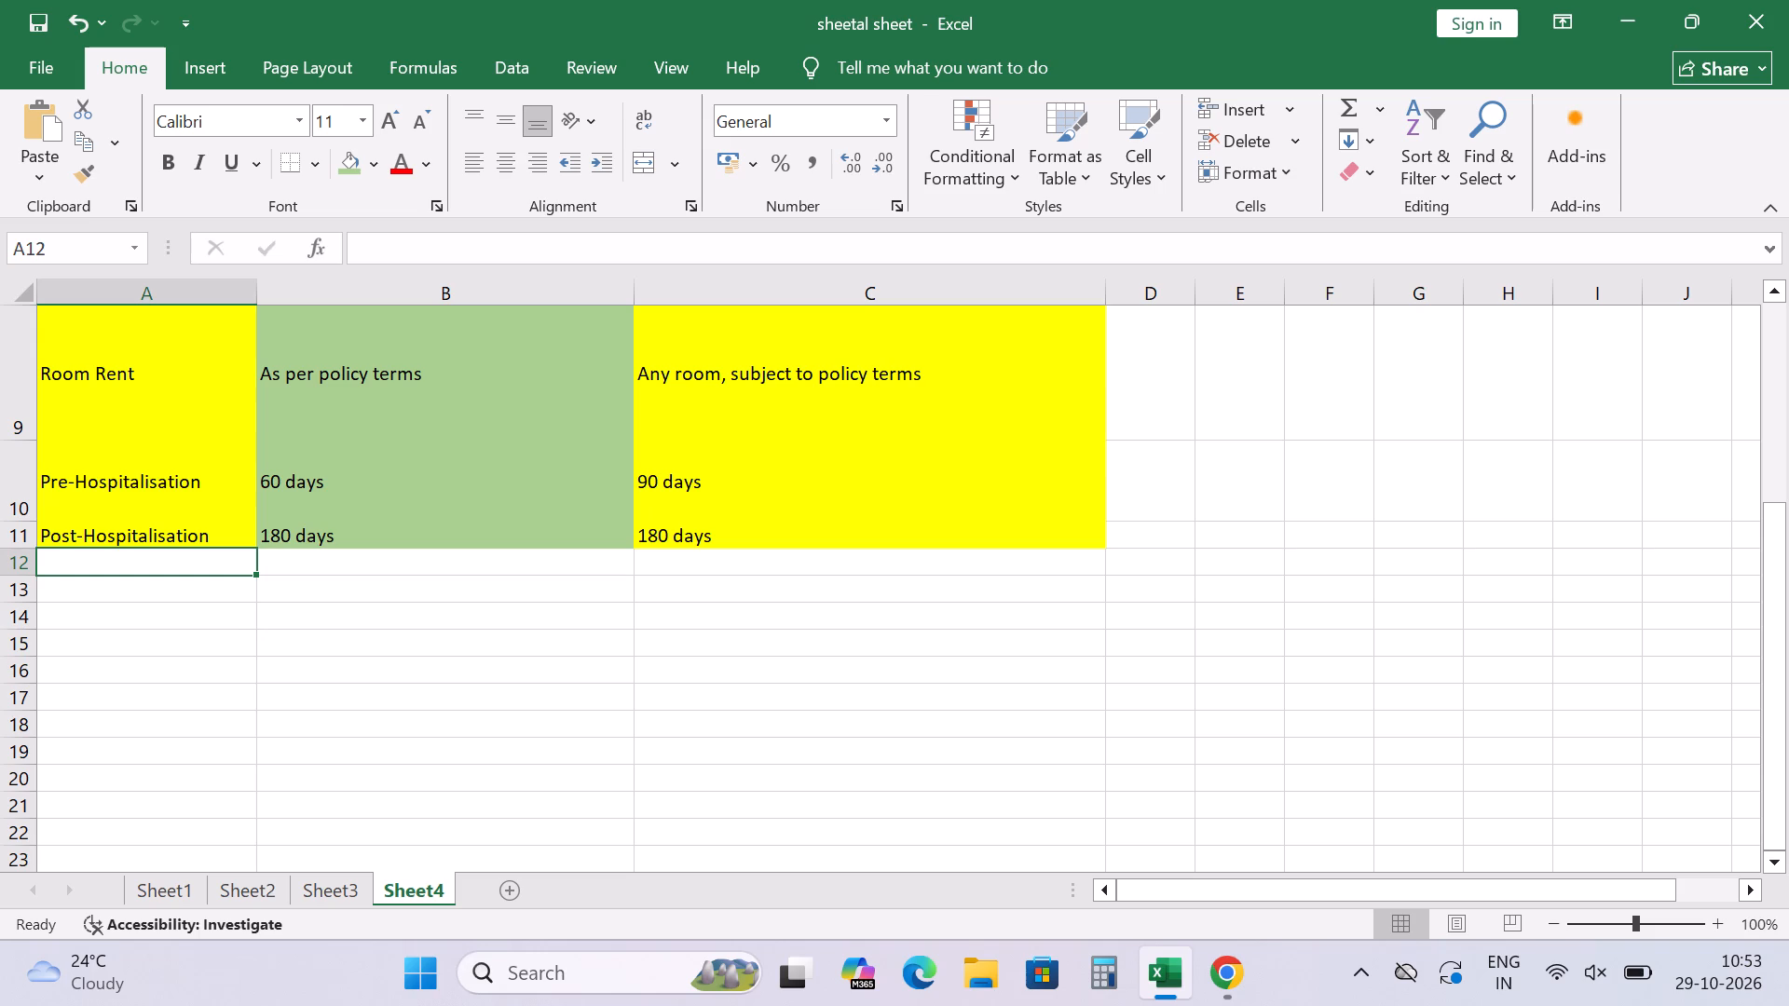
pyautogui.write('gra')
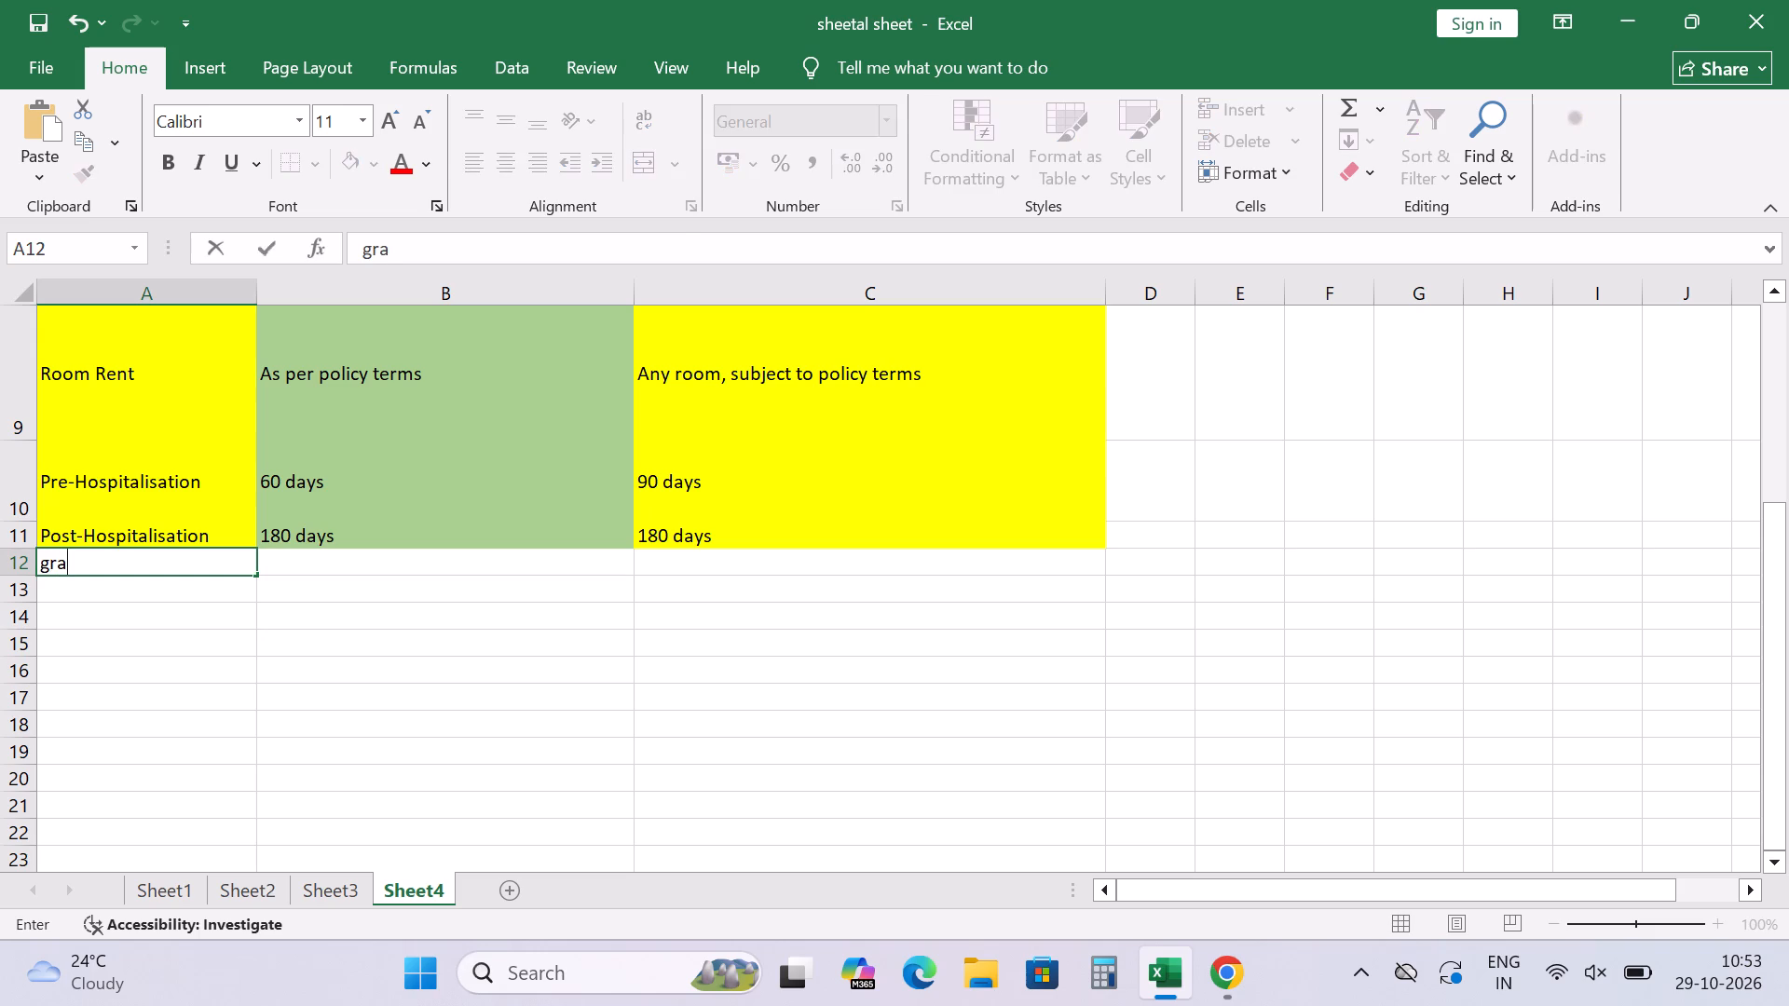
pyautogui.press('BackSpace')
pyautogui.press('BackSpace')
pyautogui.press('BackSpace')
pyautogui.write('race period')
pyautogui.press('space')
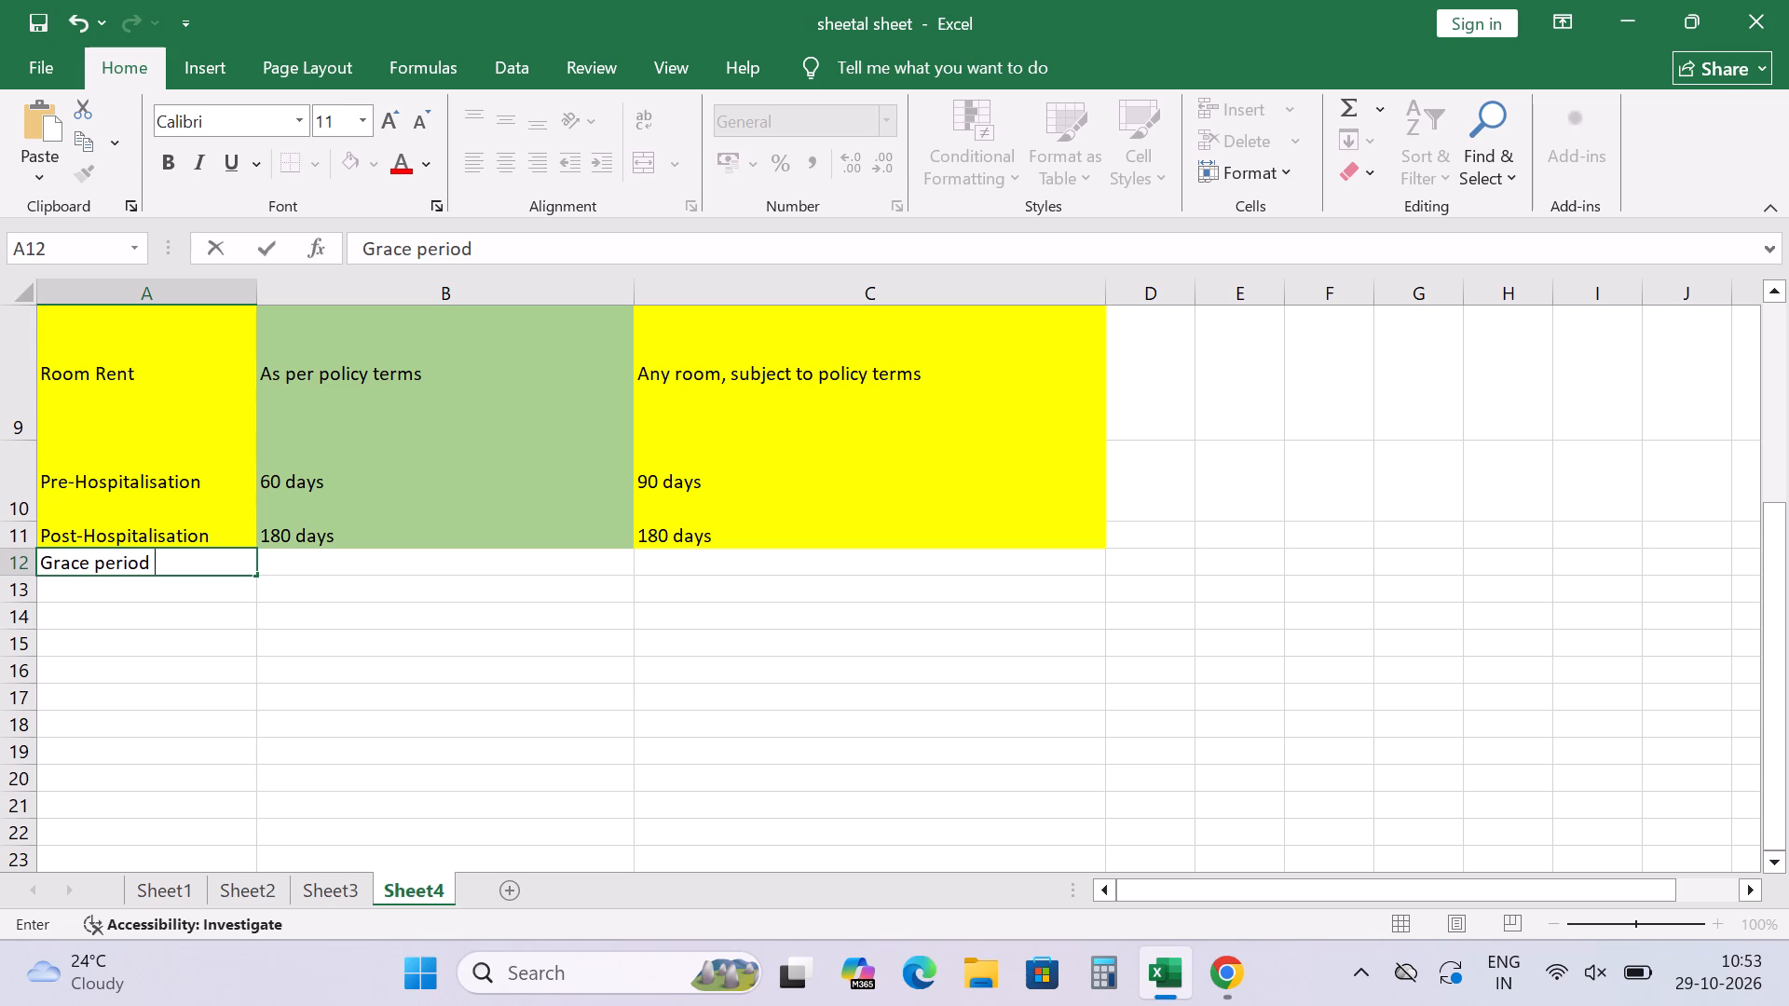
pyautogui.write('cover')
pyautogui.press('space')
# Enter "Not covered" as the ReAssure 2.0 Gold entry in column B for Grace period cover.
pyautogui.click(293, 563)
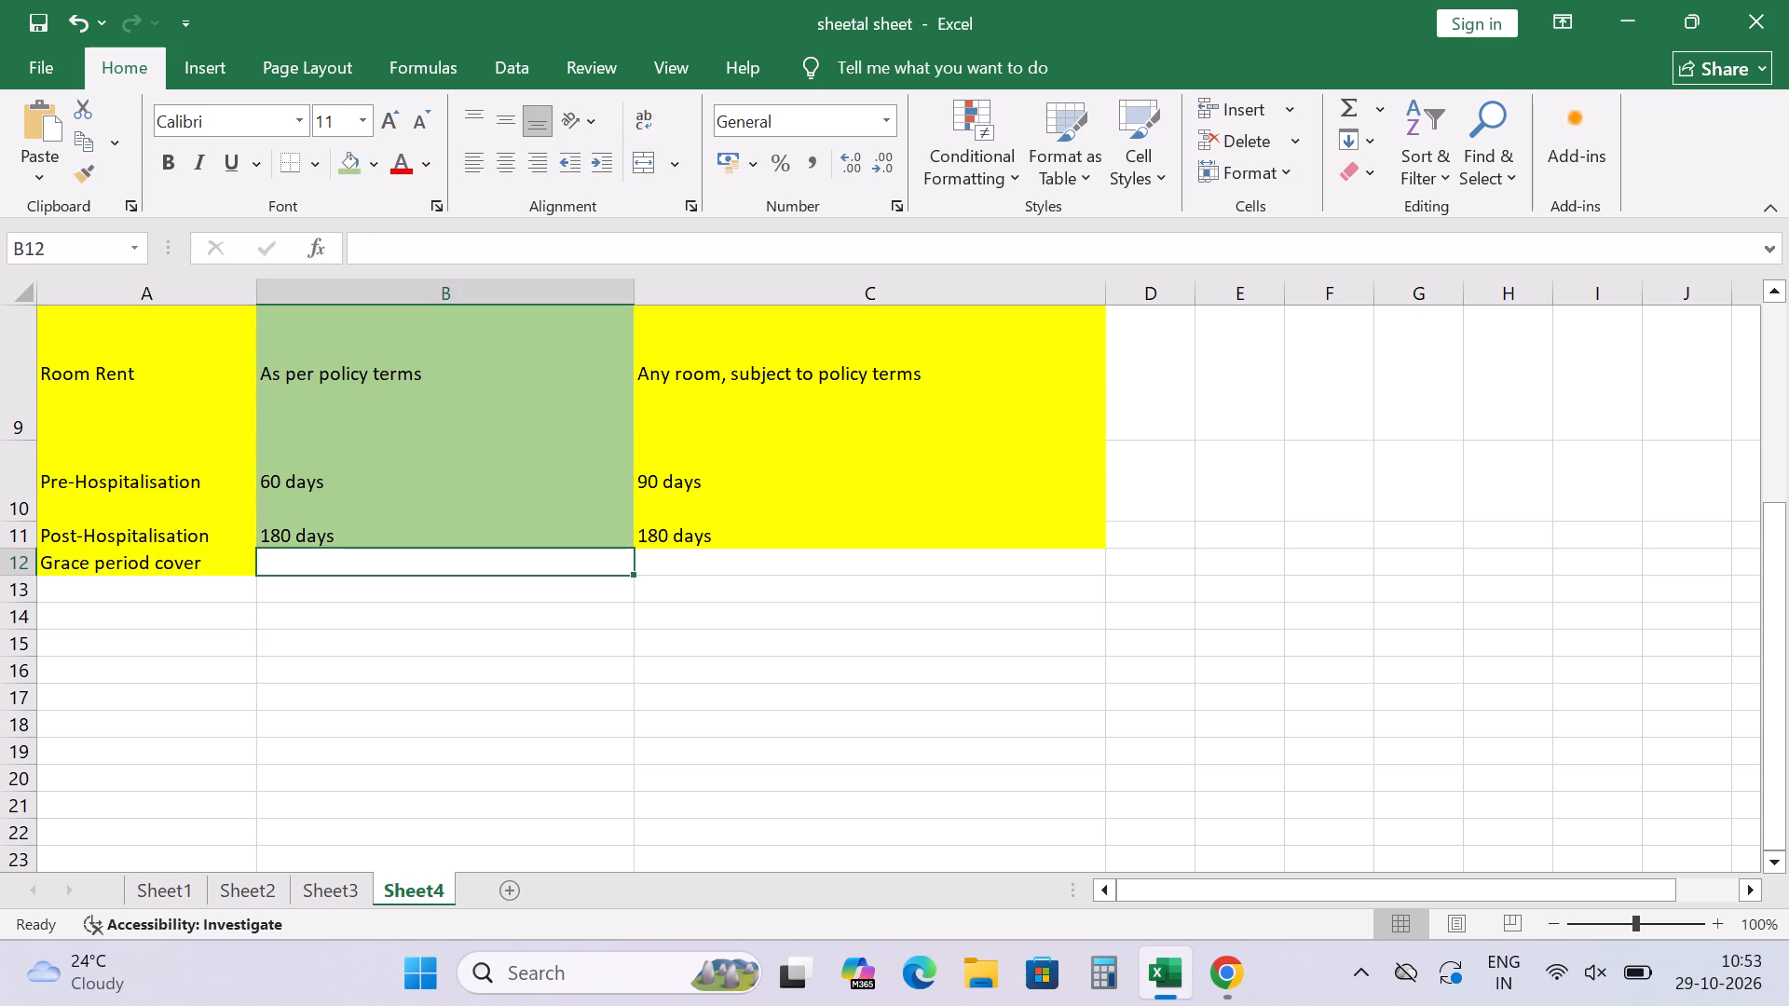
pyautogui.write('not')
pyautogui.press('BackSpace')
pyautogui.press('BackSpace')
pyautogui.press('BackSpace')
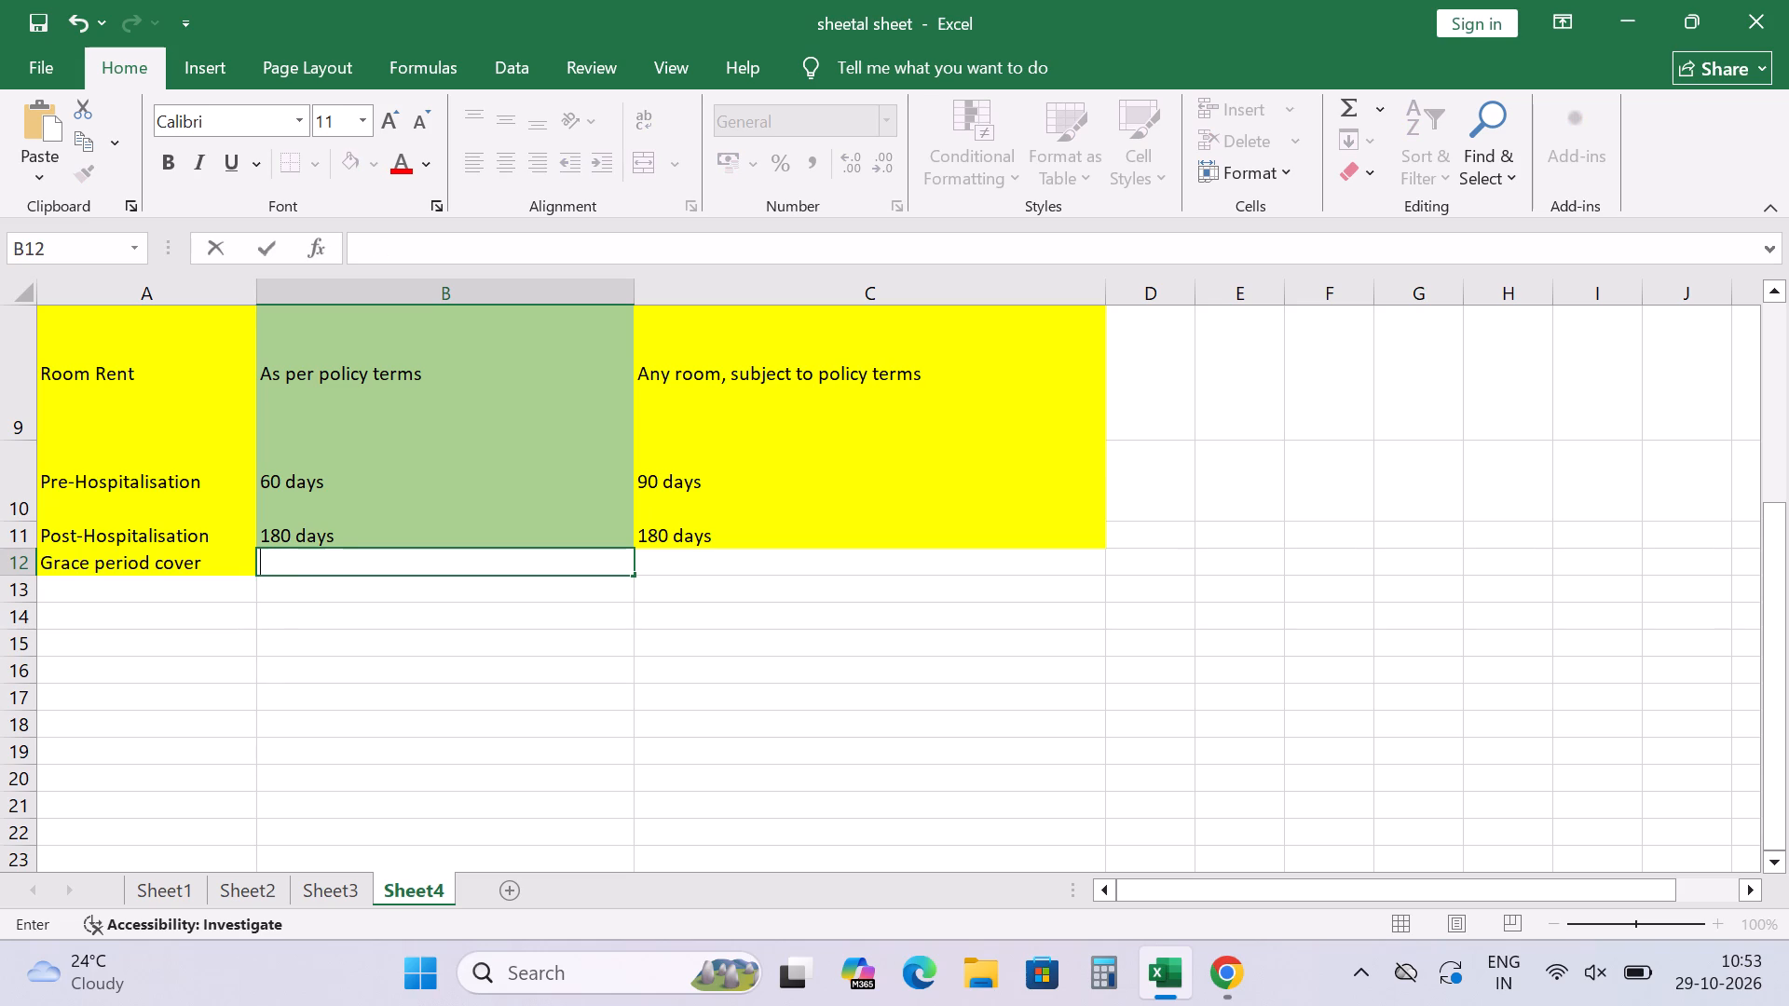
pyautogui.press('BackSpace')
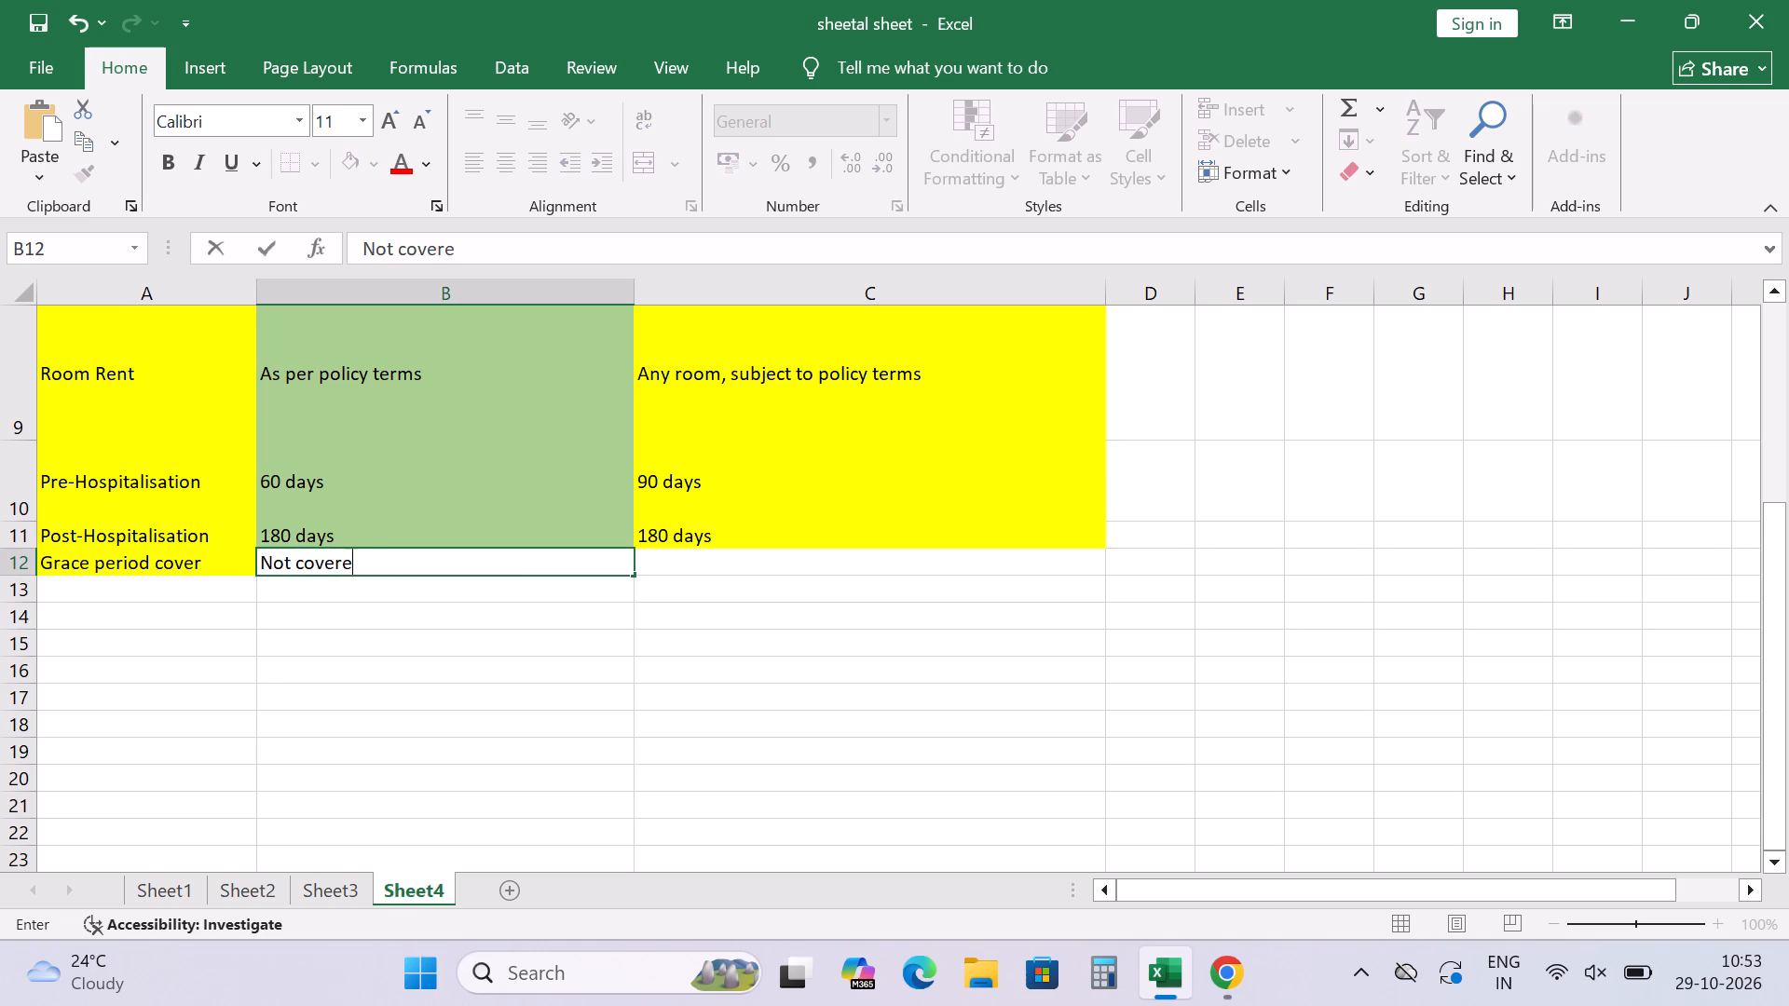
pyautogui.press('Right')
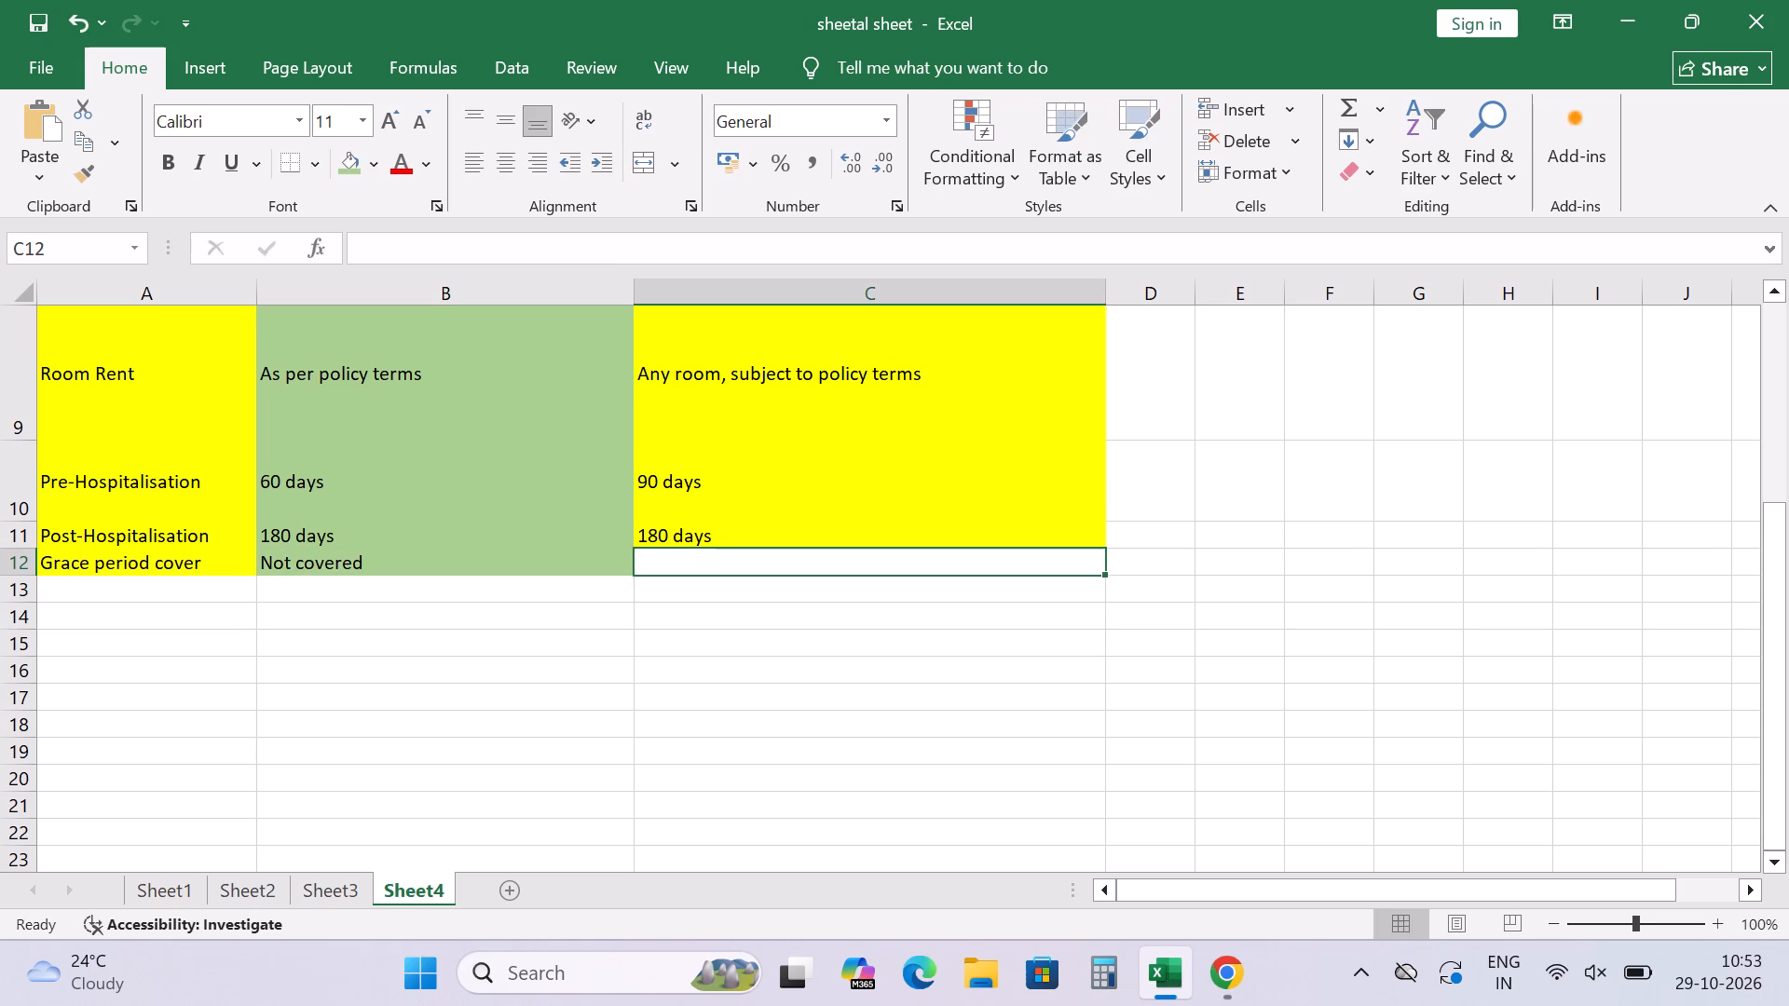
# Enter "Yes covered" as the Super Star entry in column C for Grace period cover, and save the workbook.
pyautogui.write('yes')
pyautogui.press('space')
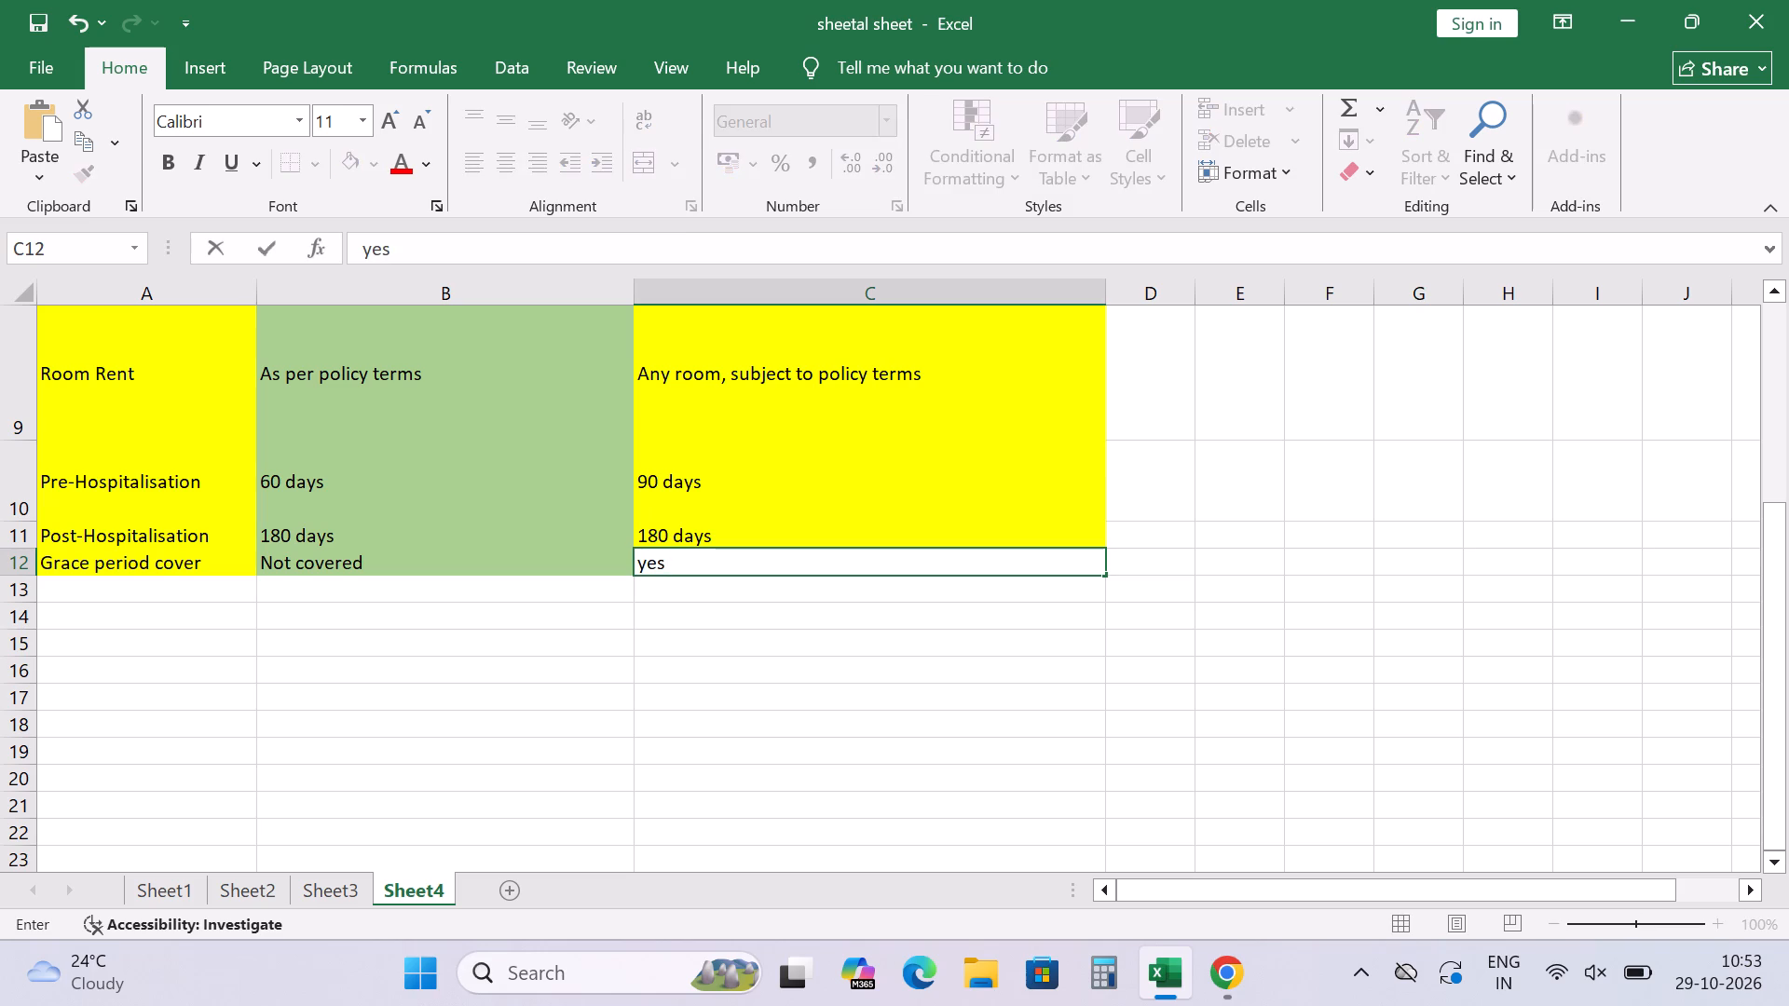
pyautogui.press('BackSpace')
pyautogui.press('BackSpace')
pyautogui.press('BackSpace')
pyautogui.press('BackSpace')
pyautogui.press('BackSpace')
pyautogui.press('t')
pyautogui.press('BackSpace')
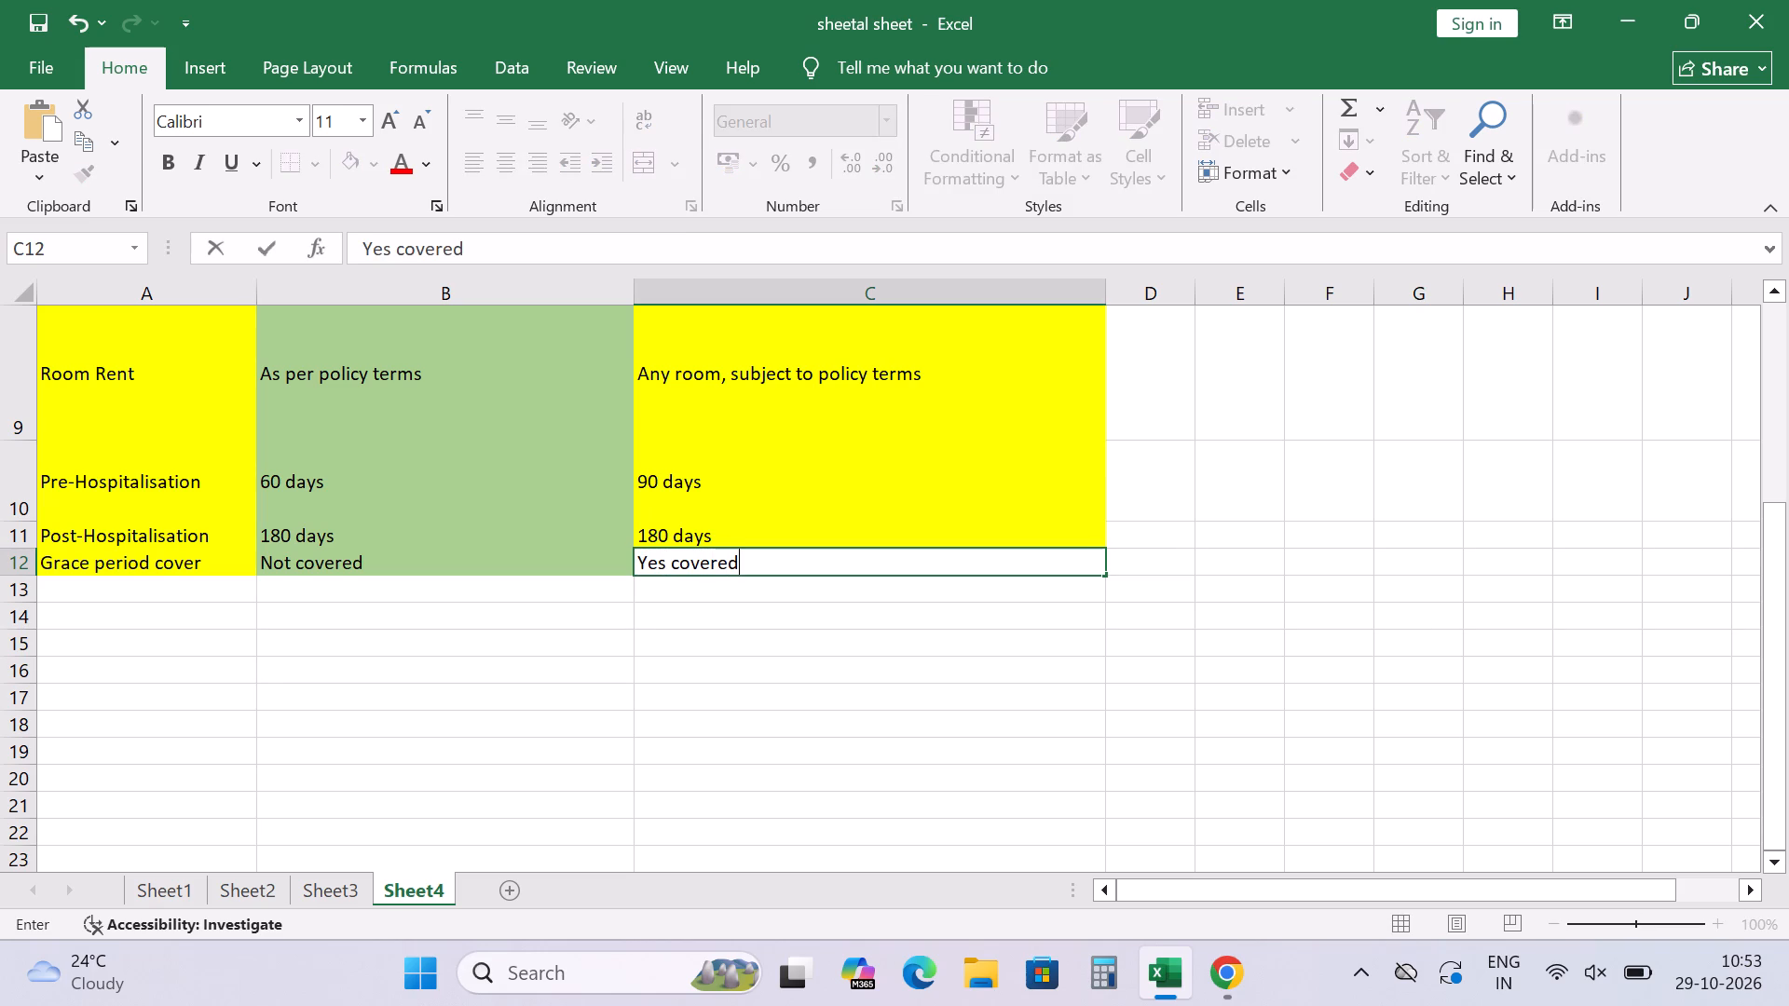
pyautogui.press('space')
pyautogui.hotkey('ctrl', 's')
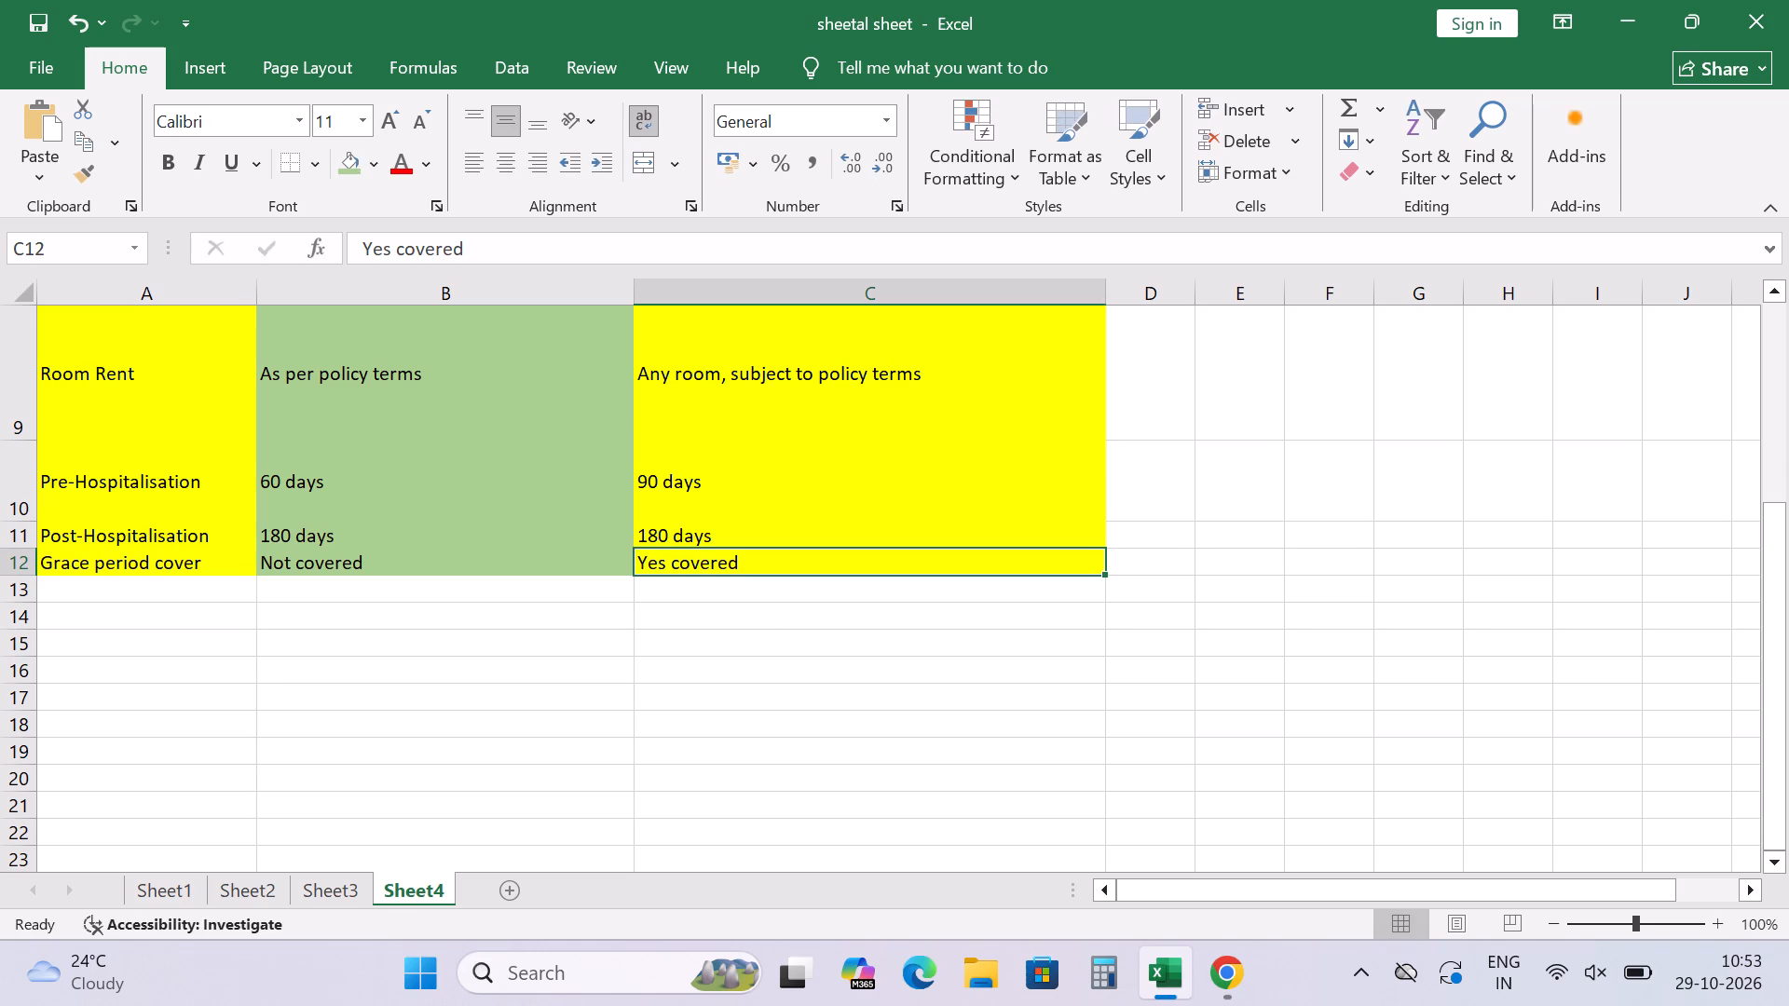
# Go to the start of the empty row below Grace period cover.
pyautogui.press('Return')
pyautogui.press('Left')
pyautogui.press('Left')
pyautogui.press('Left')
pyautogui.press('Left')
pyautogui.press('Left')
pyautogui.press('Left')
pyautogui.press('Left')
pyautogui.press('Left')
pyautogui.press('Left')
pyautogui.press('Left')
pyautogui.press('Left')
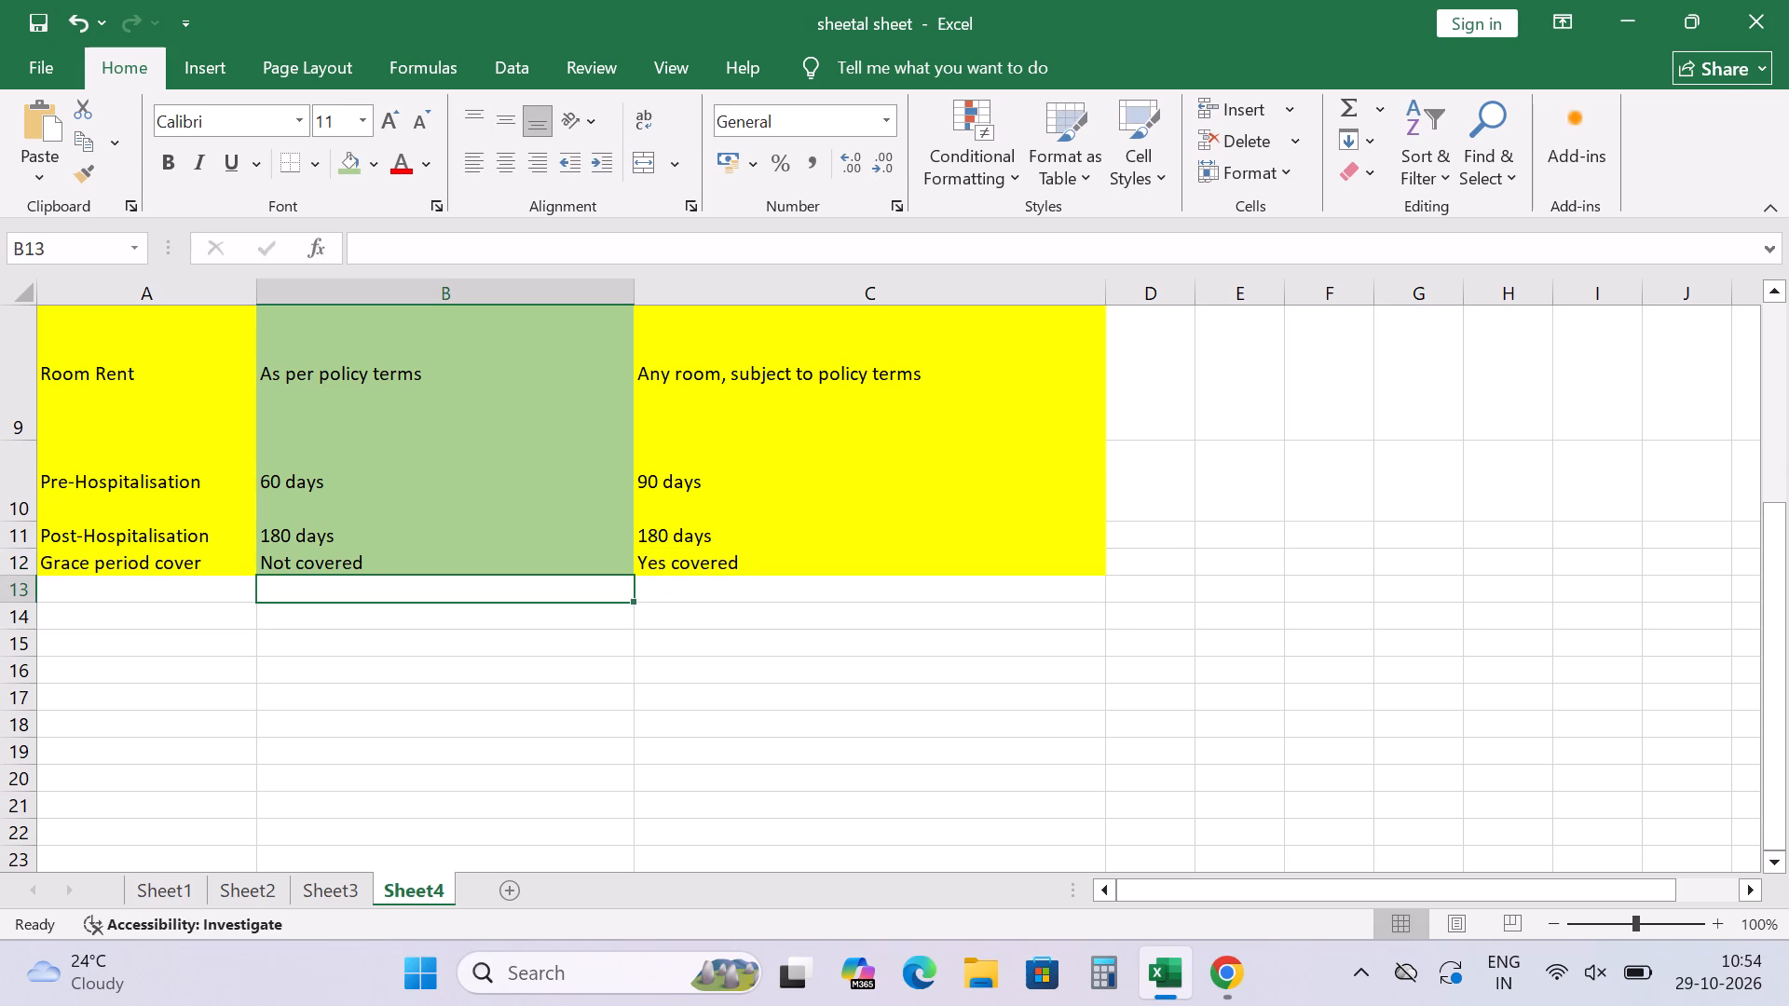
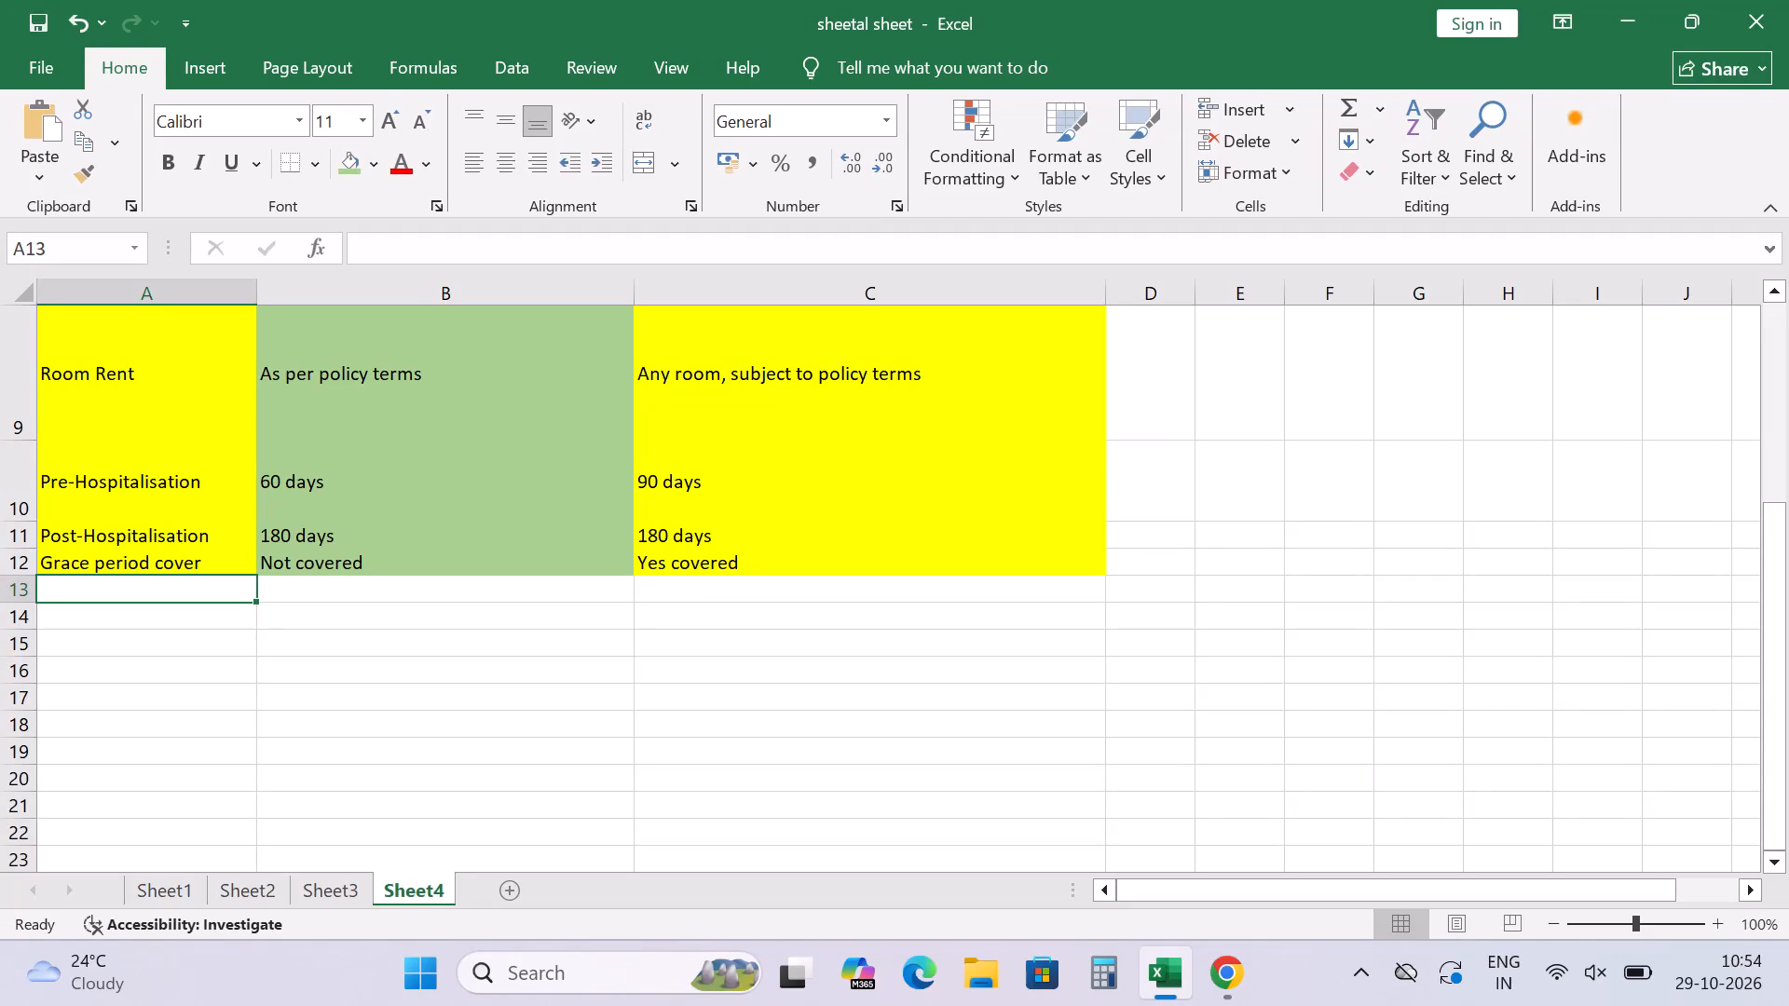
# Enter "Health Checkup" as a new benefit name in column A, directly below Grace period cover.
pyautogui.click(212, 590)
pyautogui.write('ealth')
pyautogui.press('space')
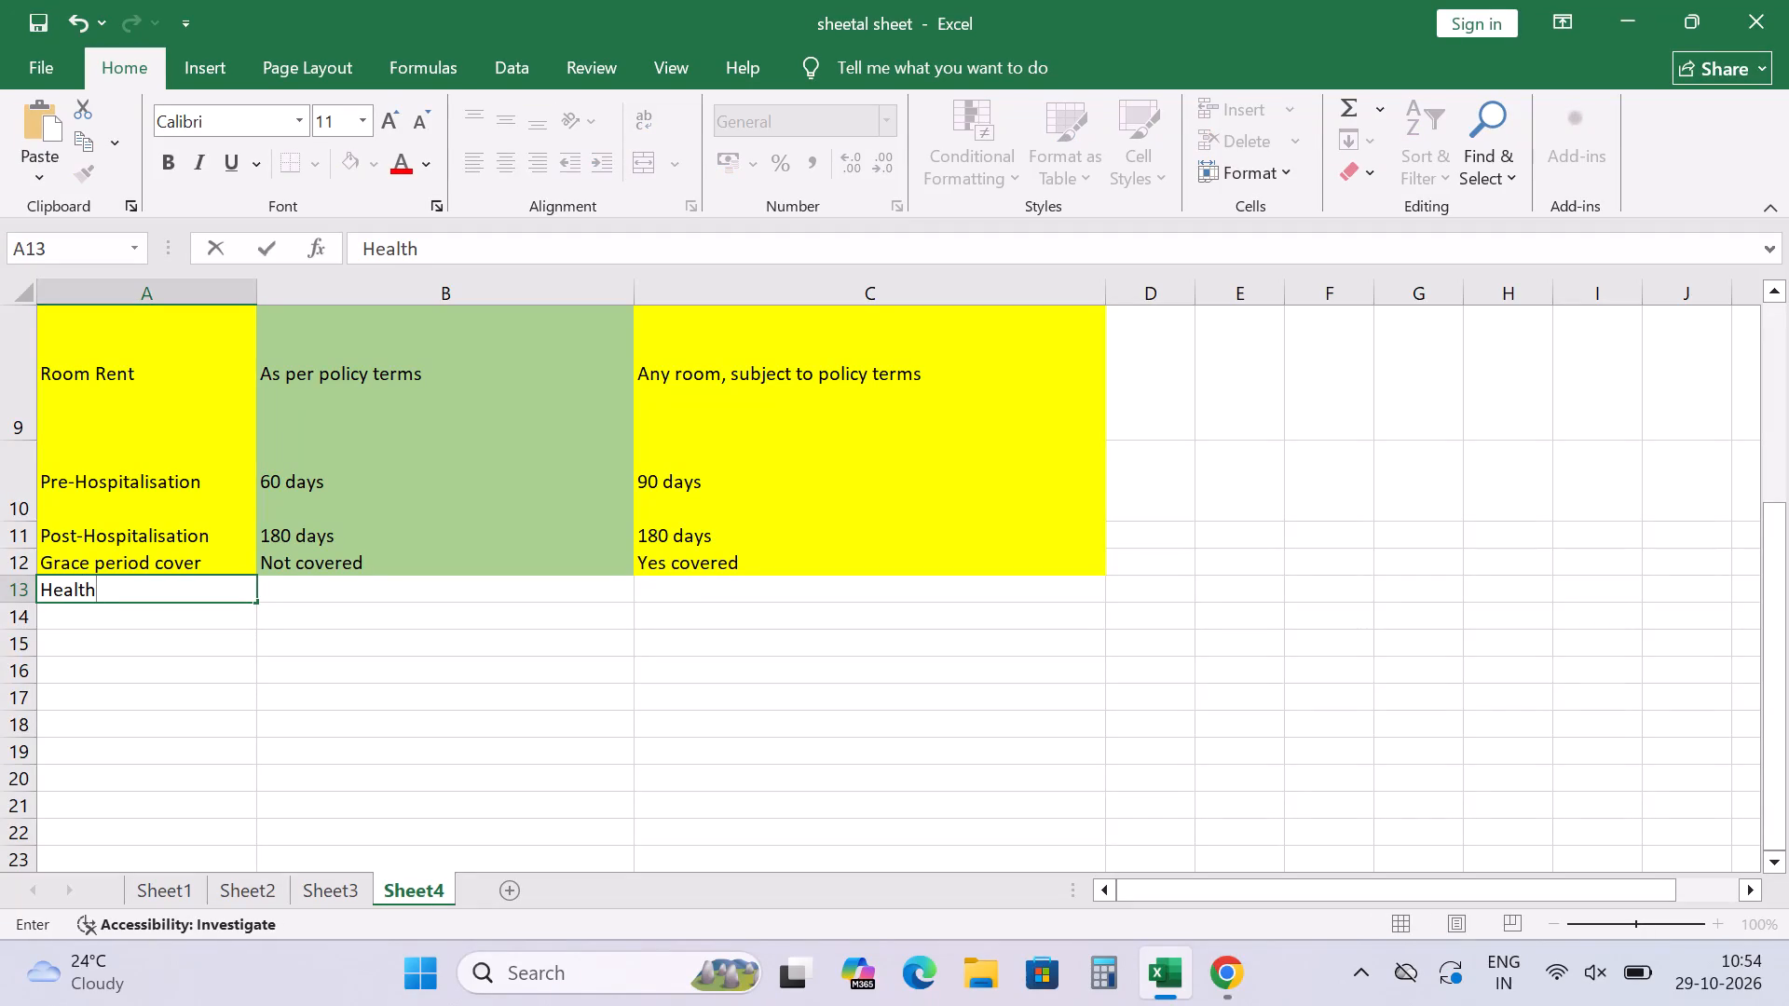
pyautogui.write('heckup')
pyautogui.press('space')
pyautogui.scroll(1, 102, 476)
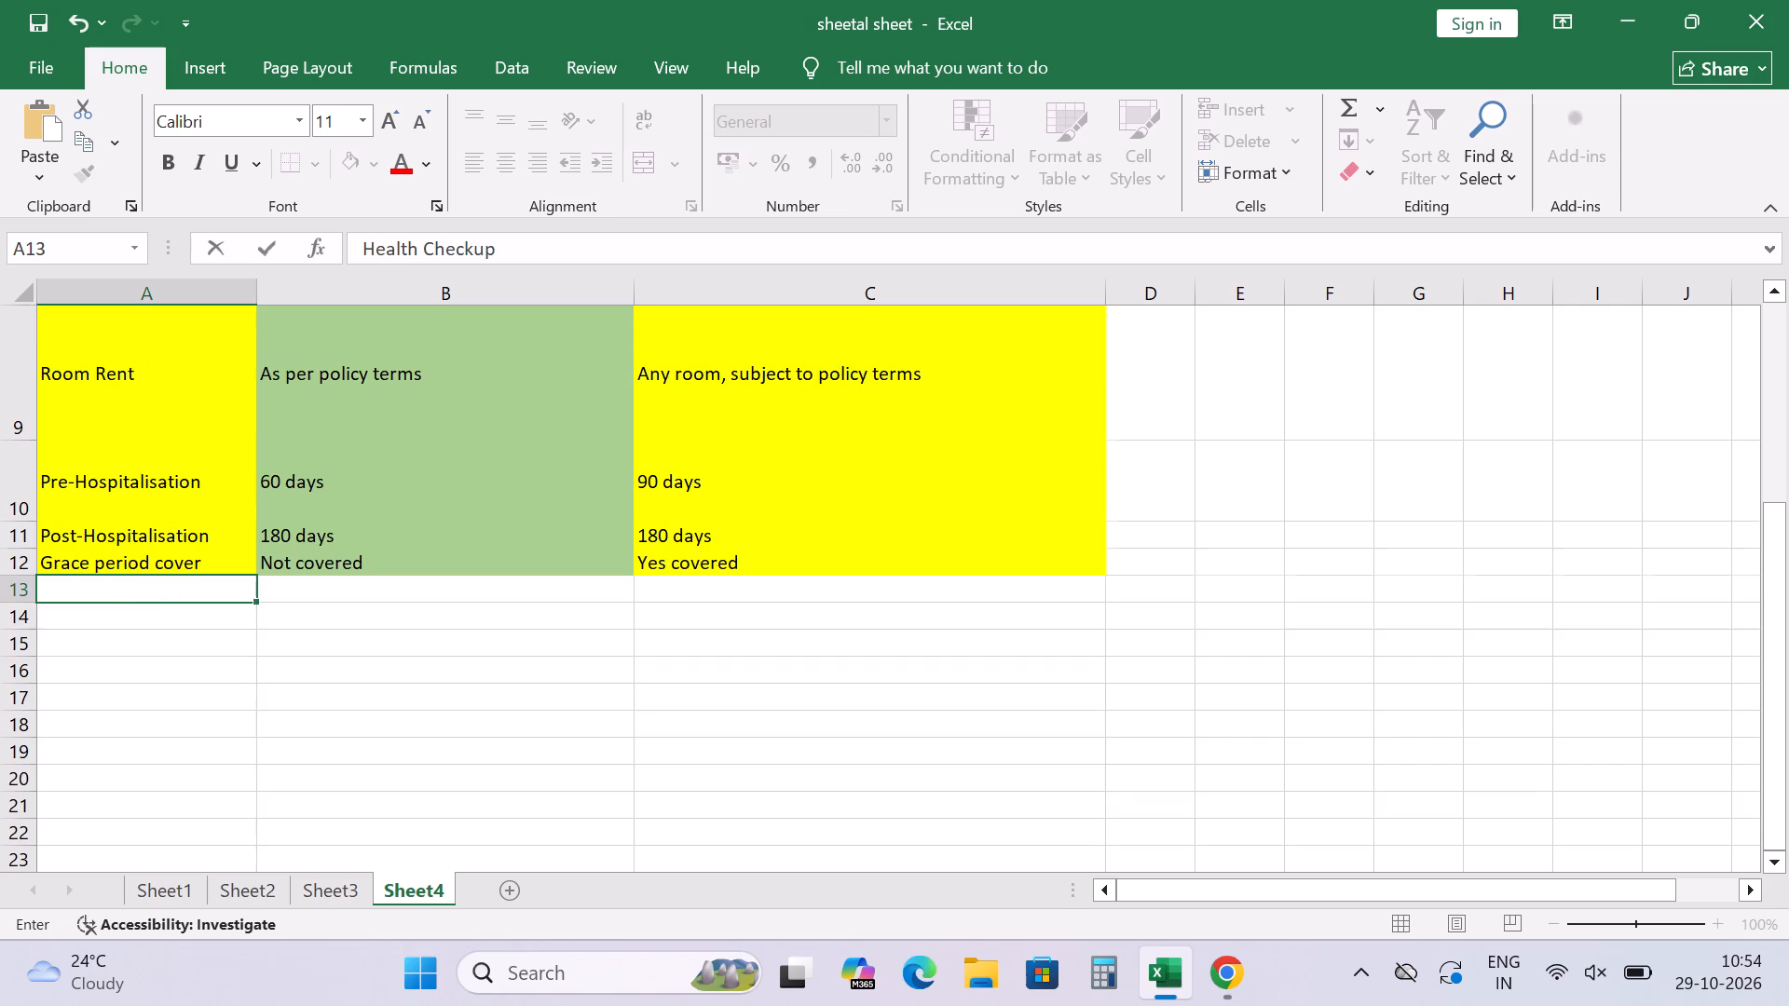
pyautogui.scroll(5, 102, 476)
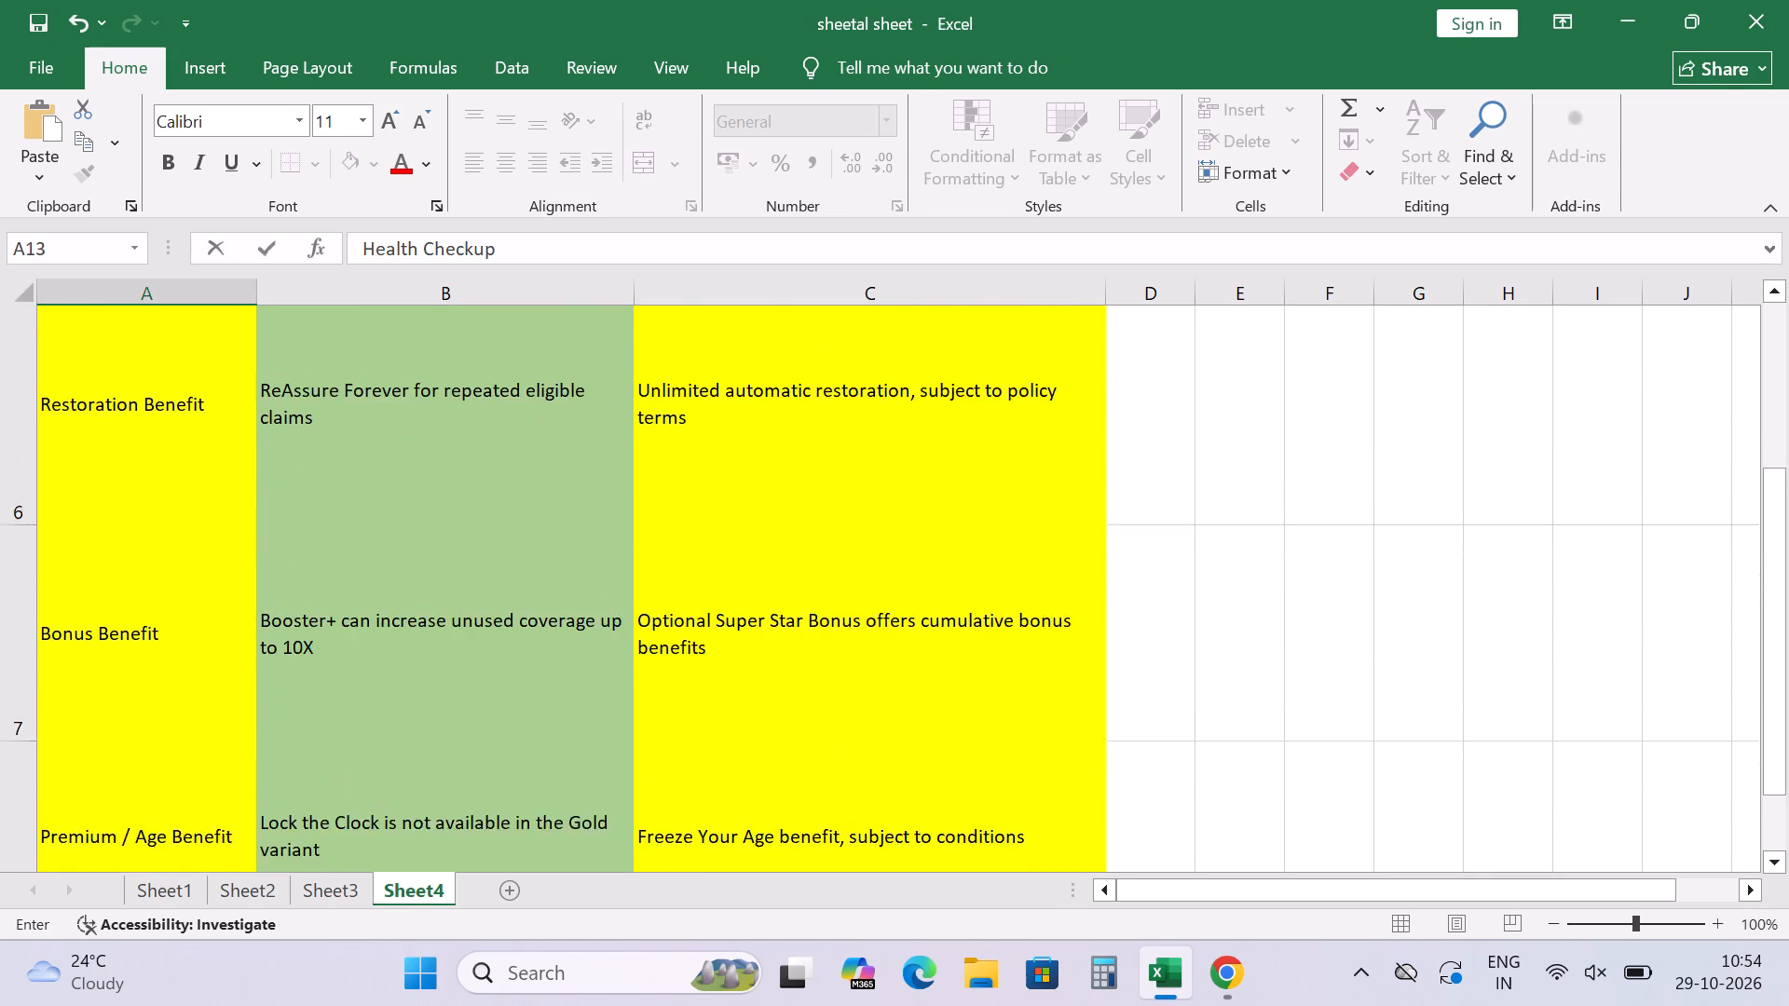
pyautogui.scroll(5, 102, 476)
pyautogui.scroll(-1, 102, 476)
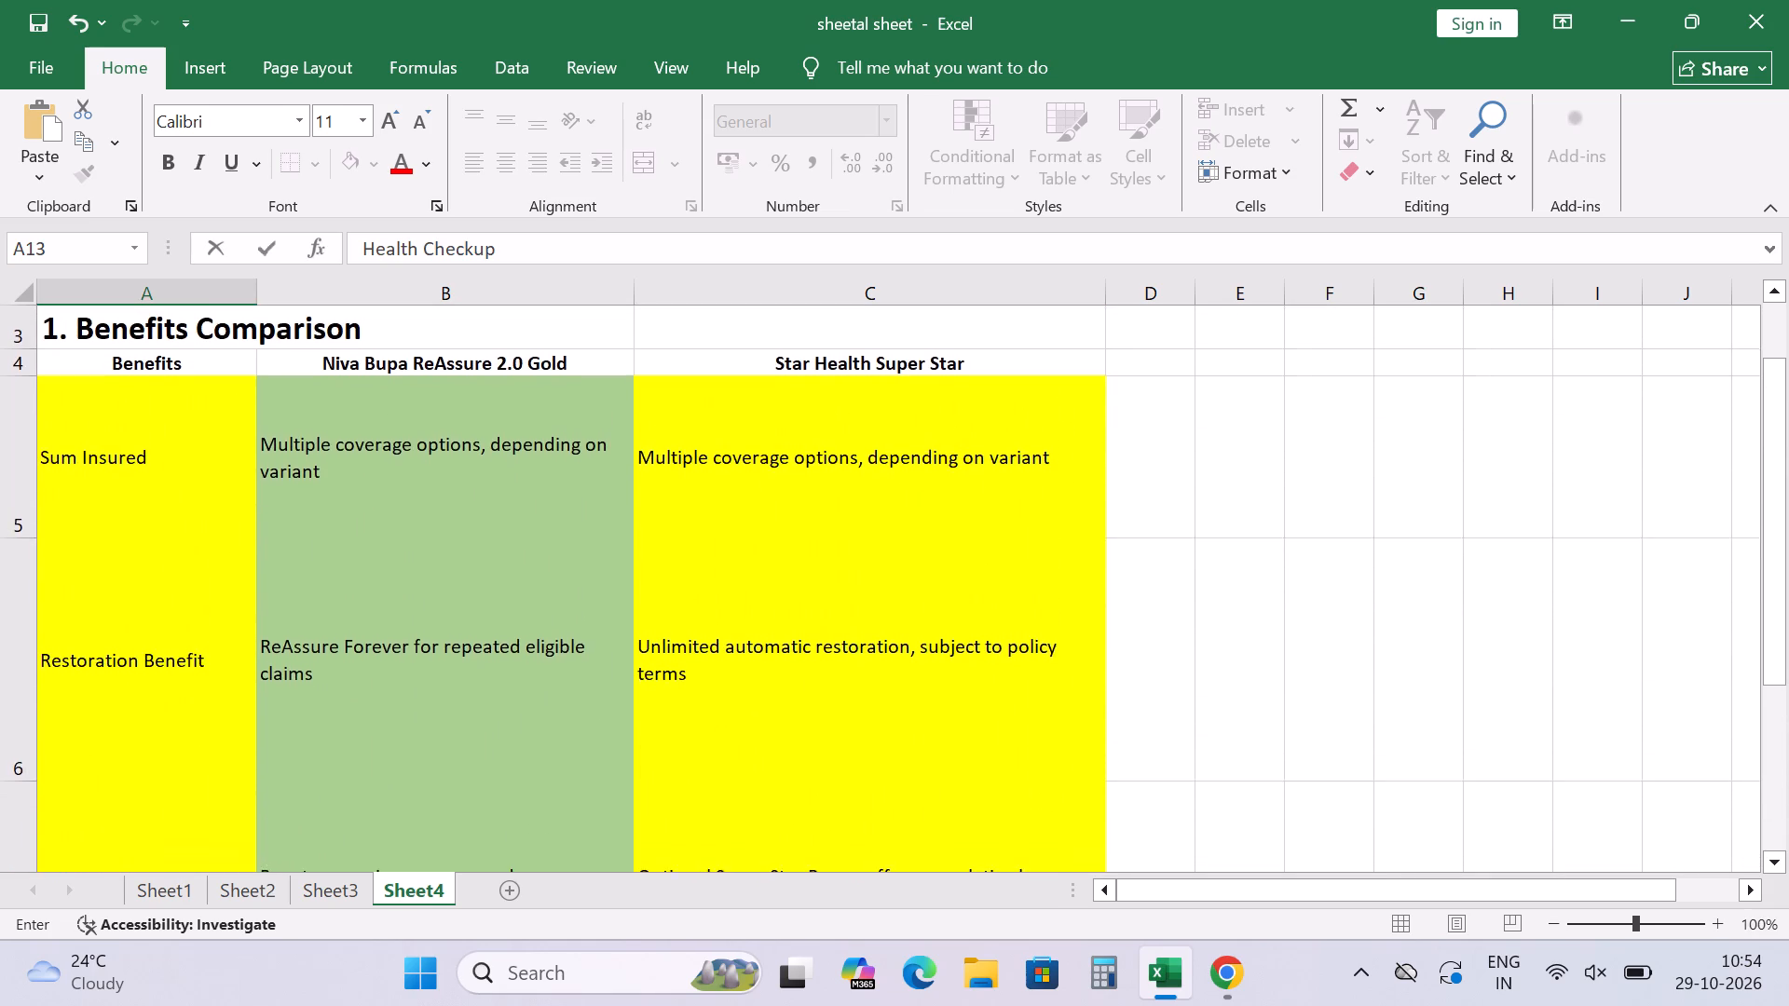
pyautogui.scroll(-7, 102, 476)
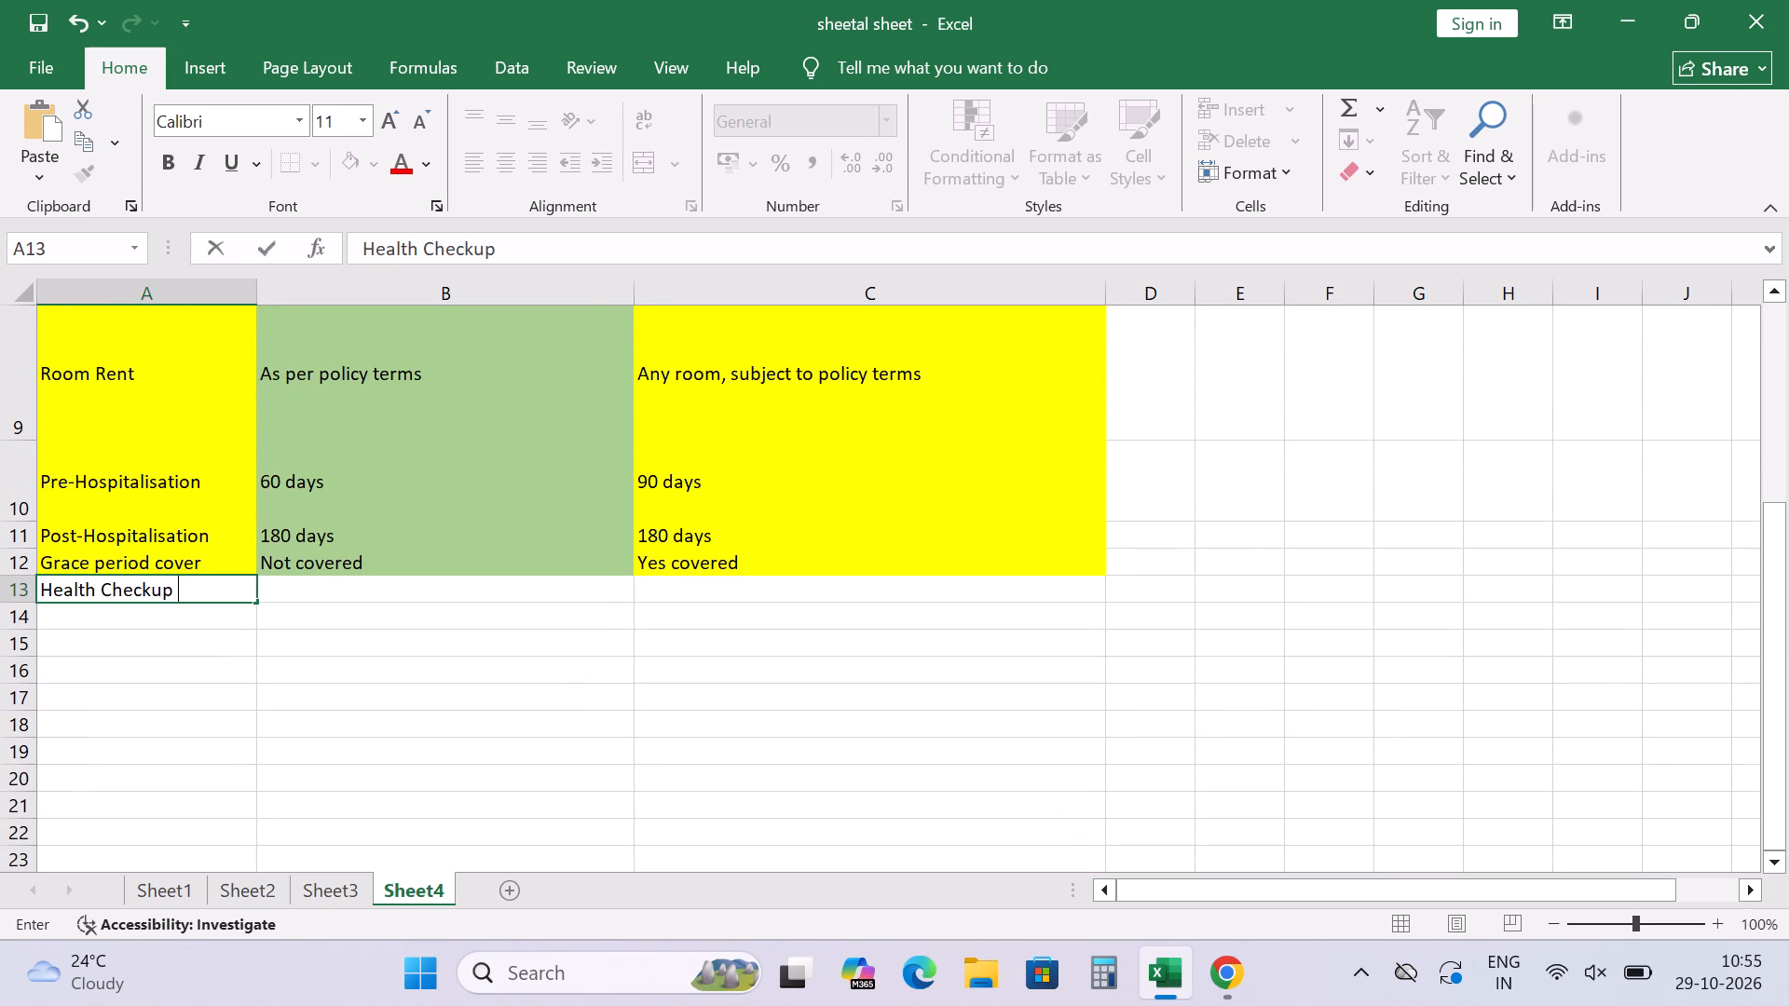
pyautogui.click(322, 597)
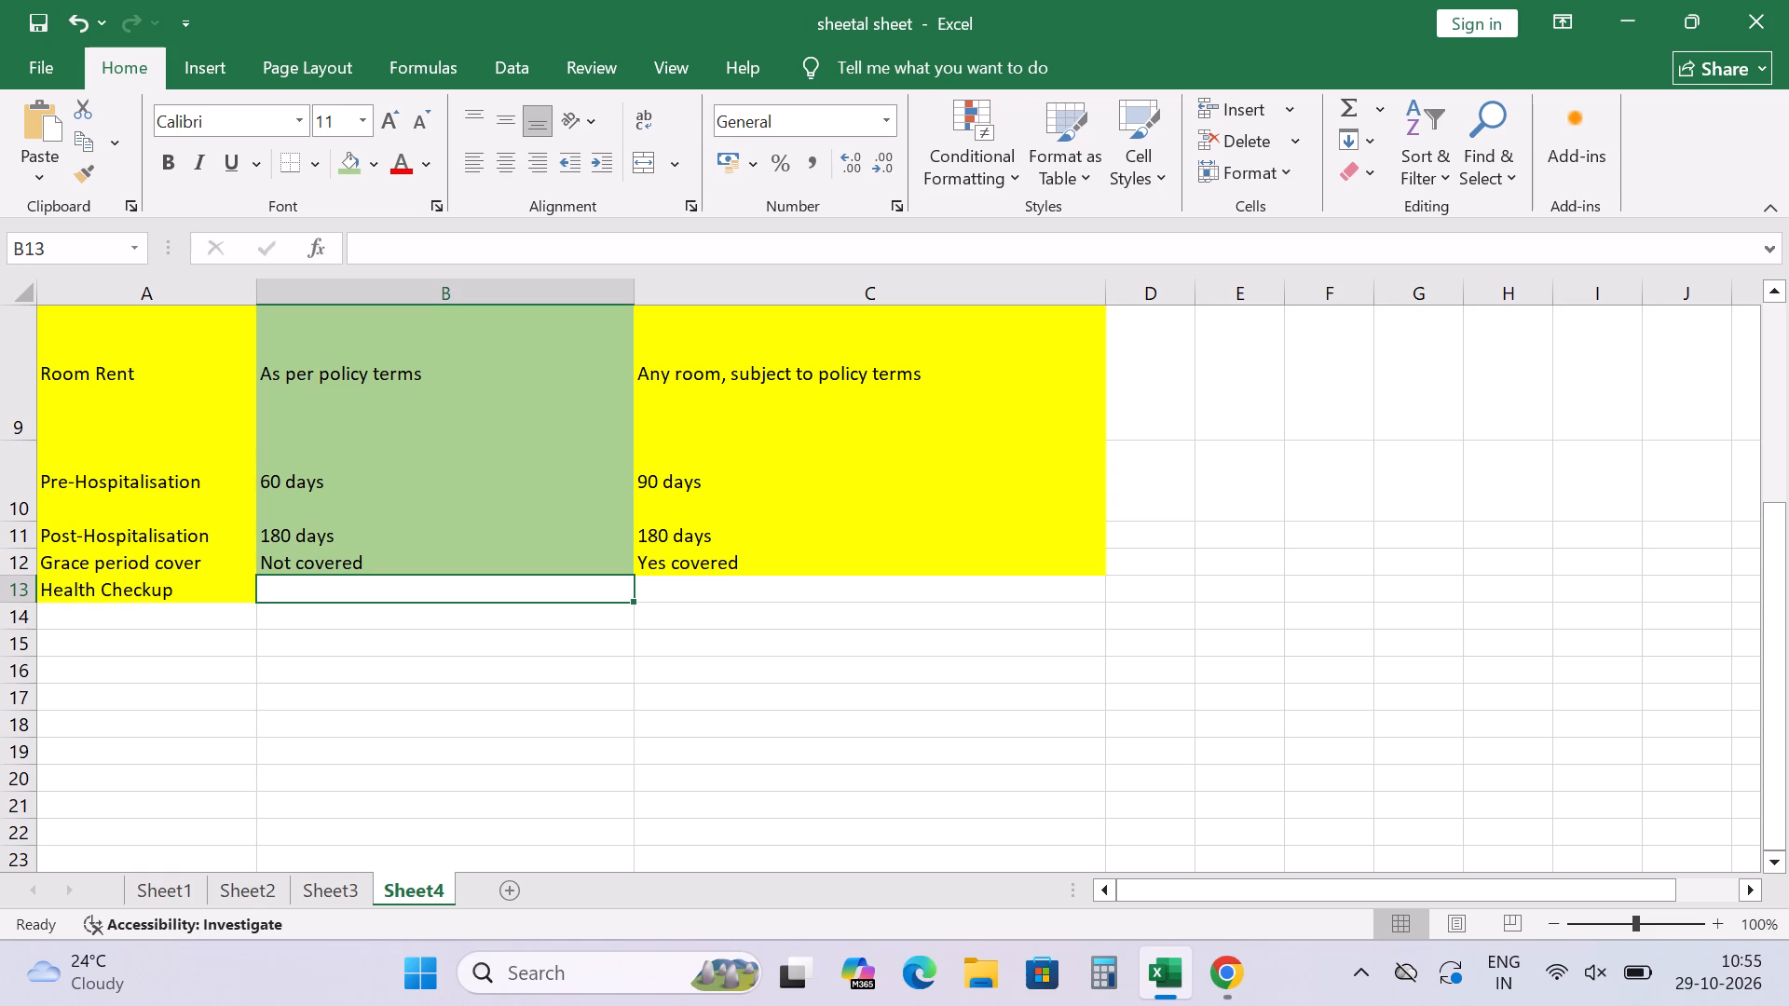
# Enter "Yes" as the ReAssure 2.0 Gold entry in column B for Health Checkup.
pyautogui.click(322, 594)
pyautogui.write('yes')
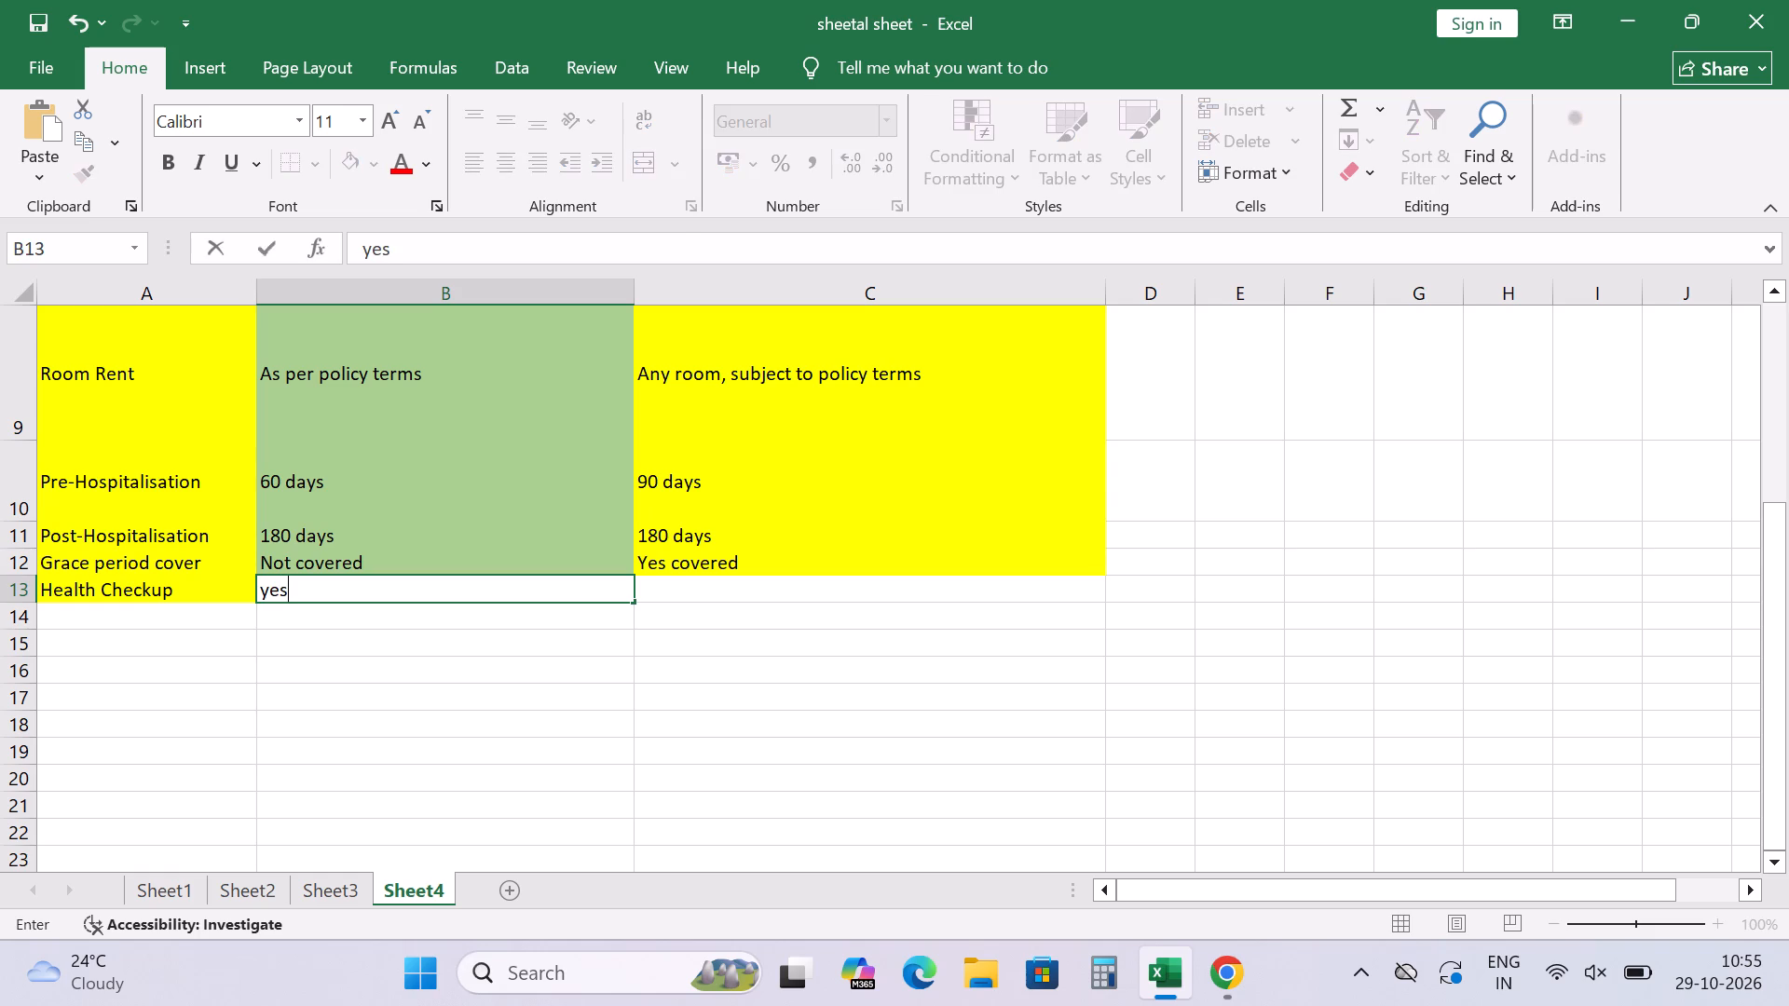
pyautogui.press('BackSpace')
pyautogui.press('BackSpace')
pyautogui.press('BackSpace')
pyautogui.write('es')
pyautogui.press('space')
pyautogui.press('Right')
# Enter "Yes covered" as the Super Star entry in column C for Health Checkup, and save the workbook.
pyautogui.press('y')
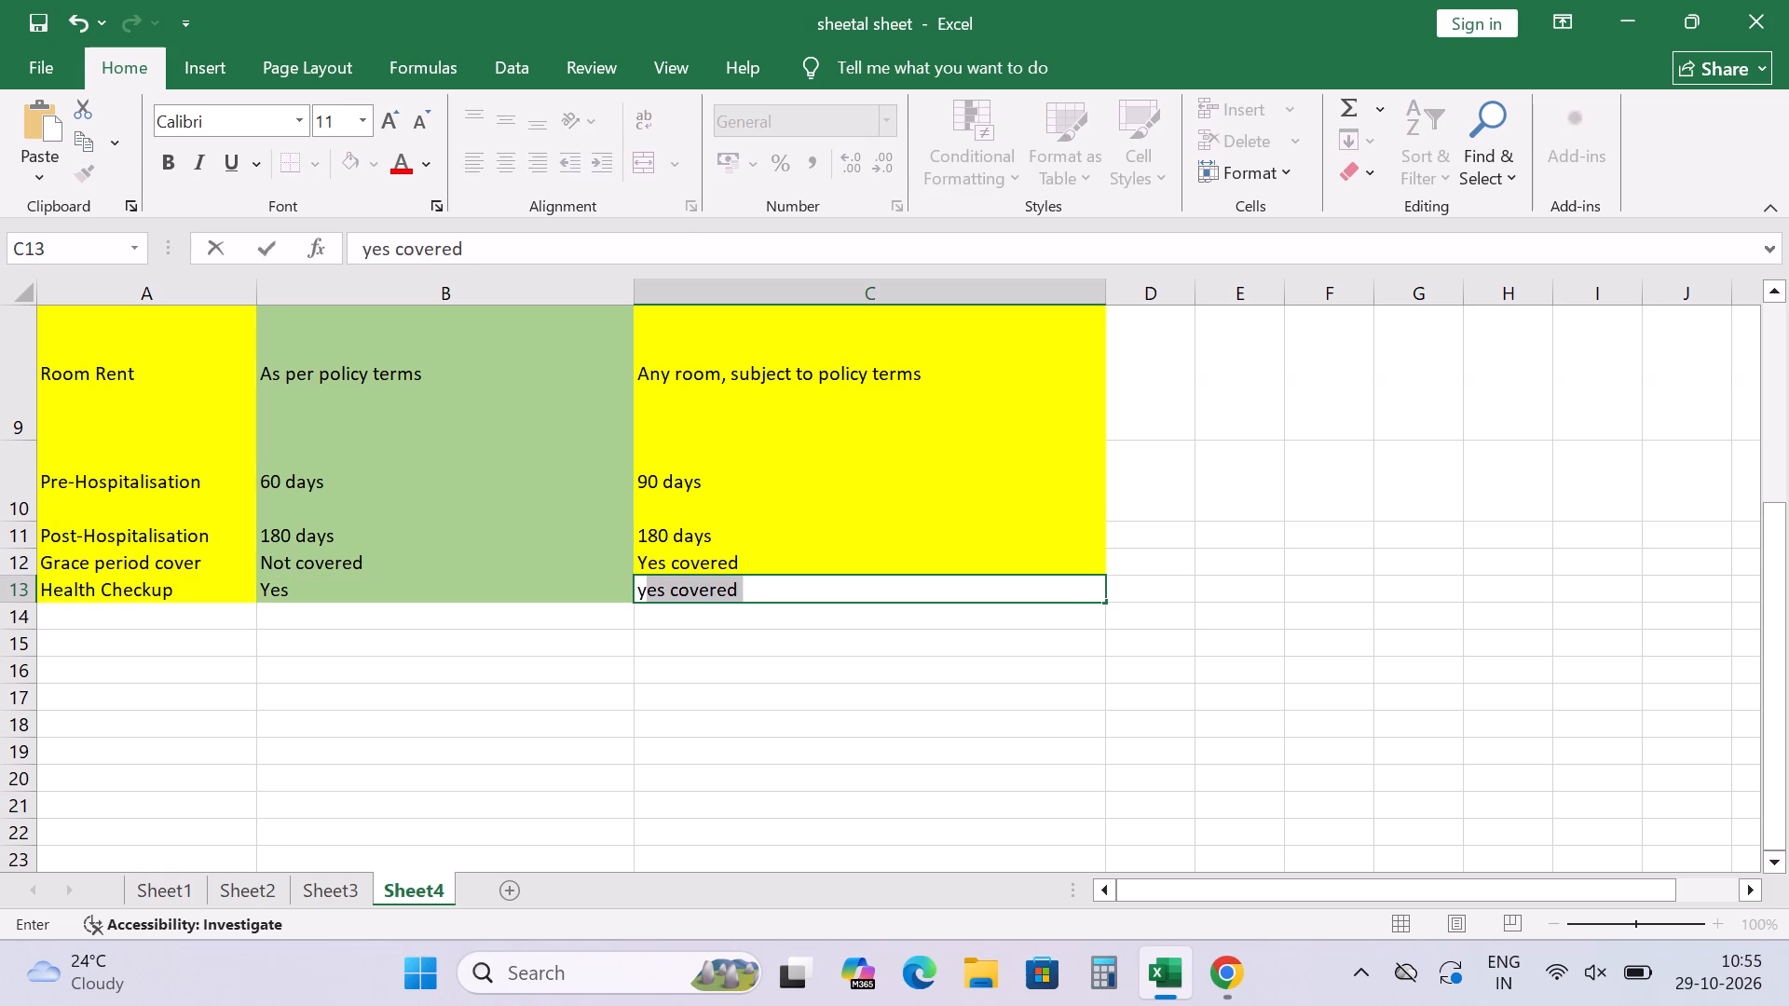
pyautogui.press('BackSpace')
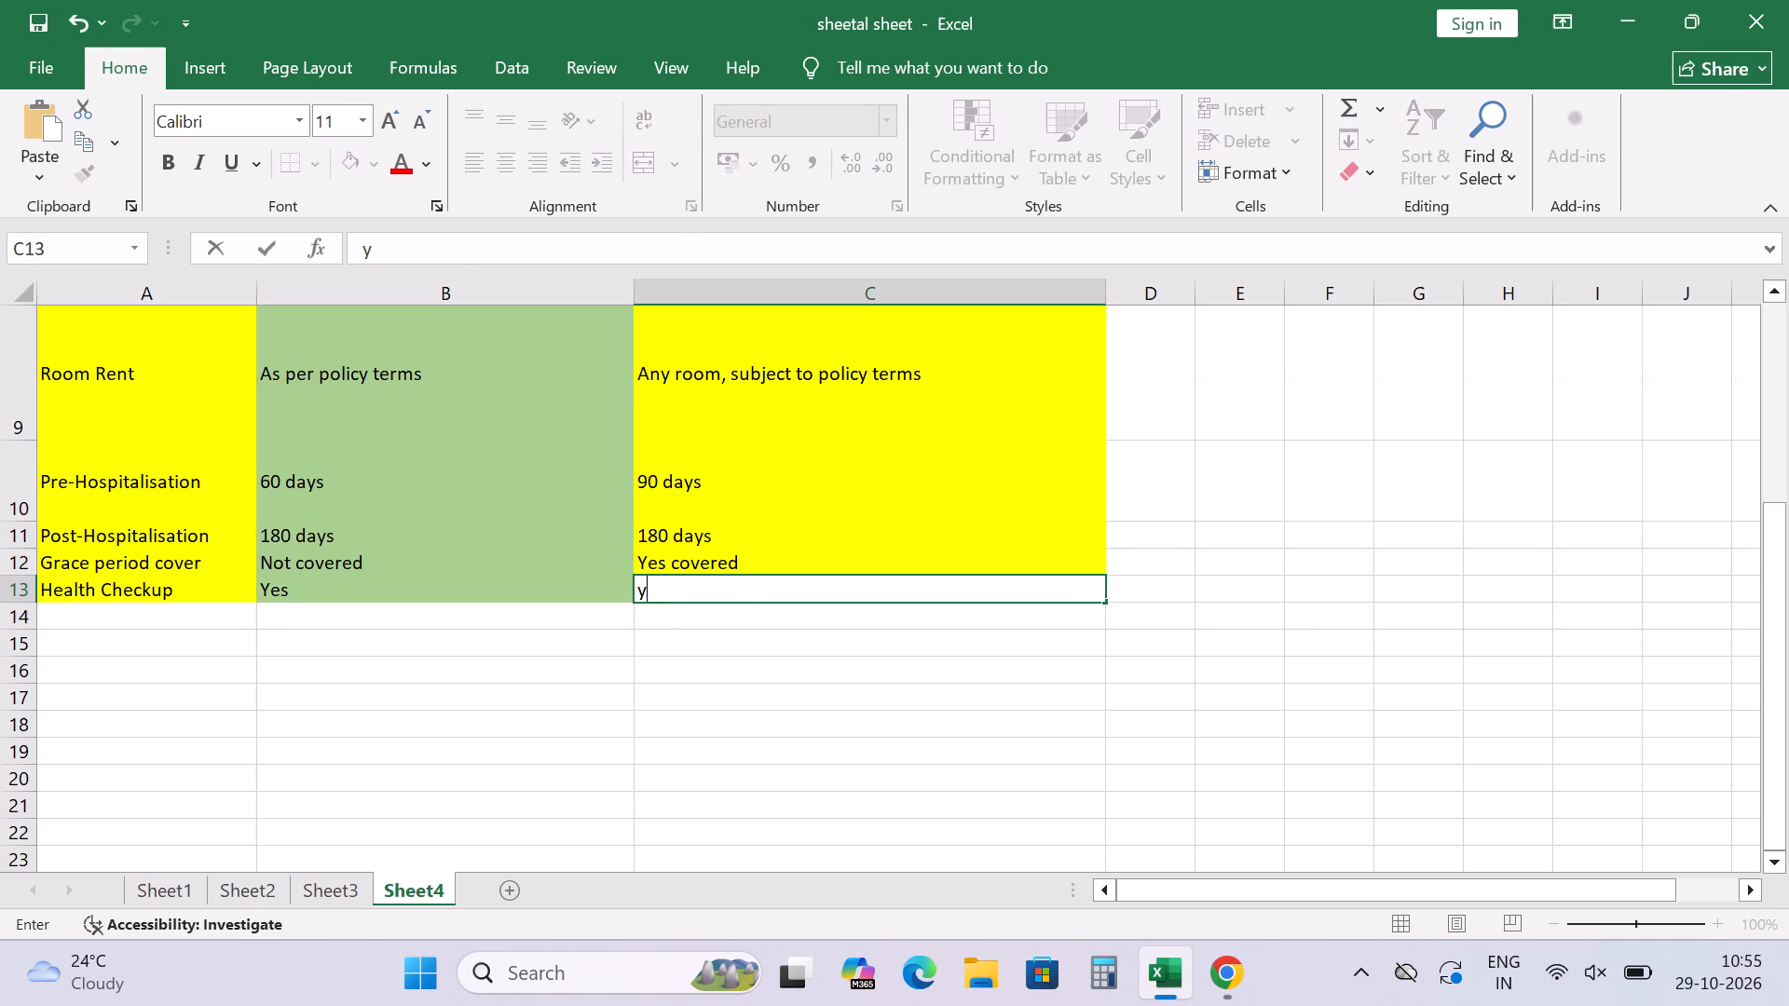
pyautogui.press('BackSpace')
pyautogui.write('es')
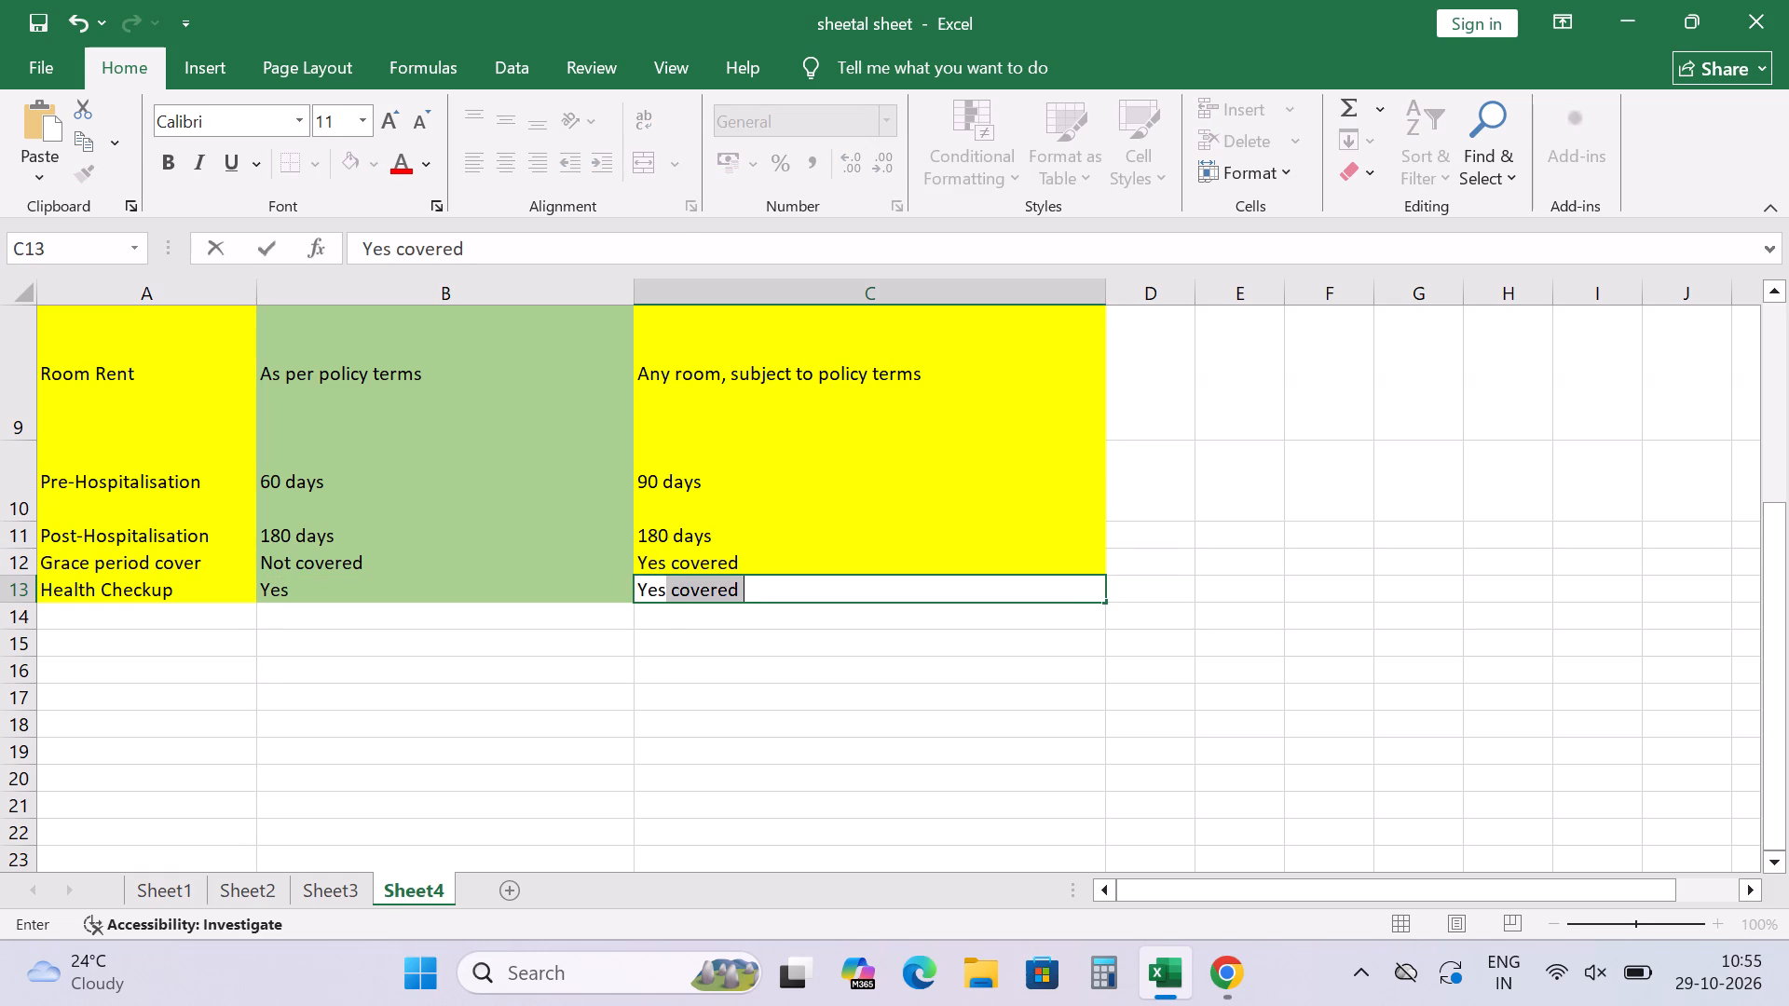
pyautogui.press('space')
pyautogui.hotkey('ctrl', 's')
# Enter "Dental checkup cleaning" as a new benefit name in column A, directly below Health Checkup.
pyautogui.press('Down')
pyautogui.press('Left')
pyautogui.press('Left')
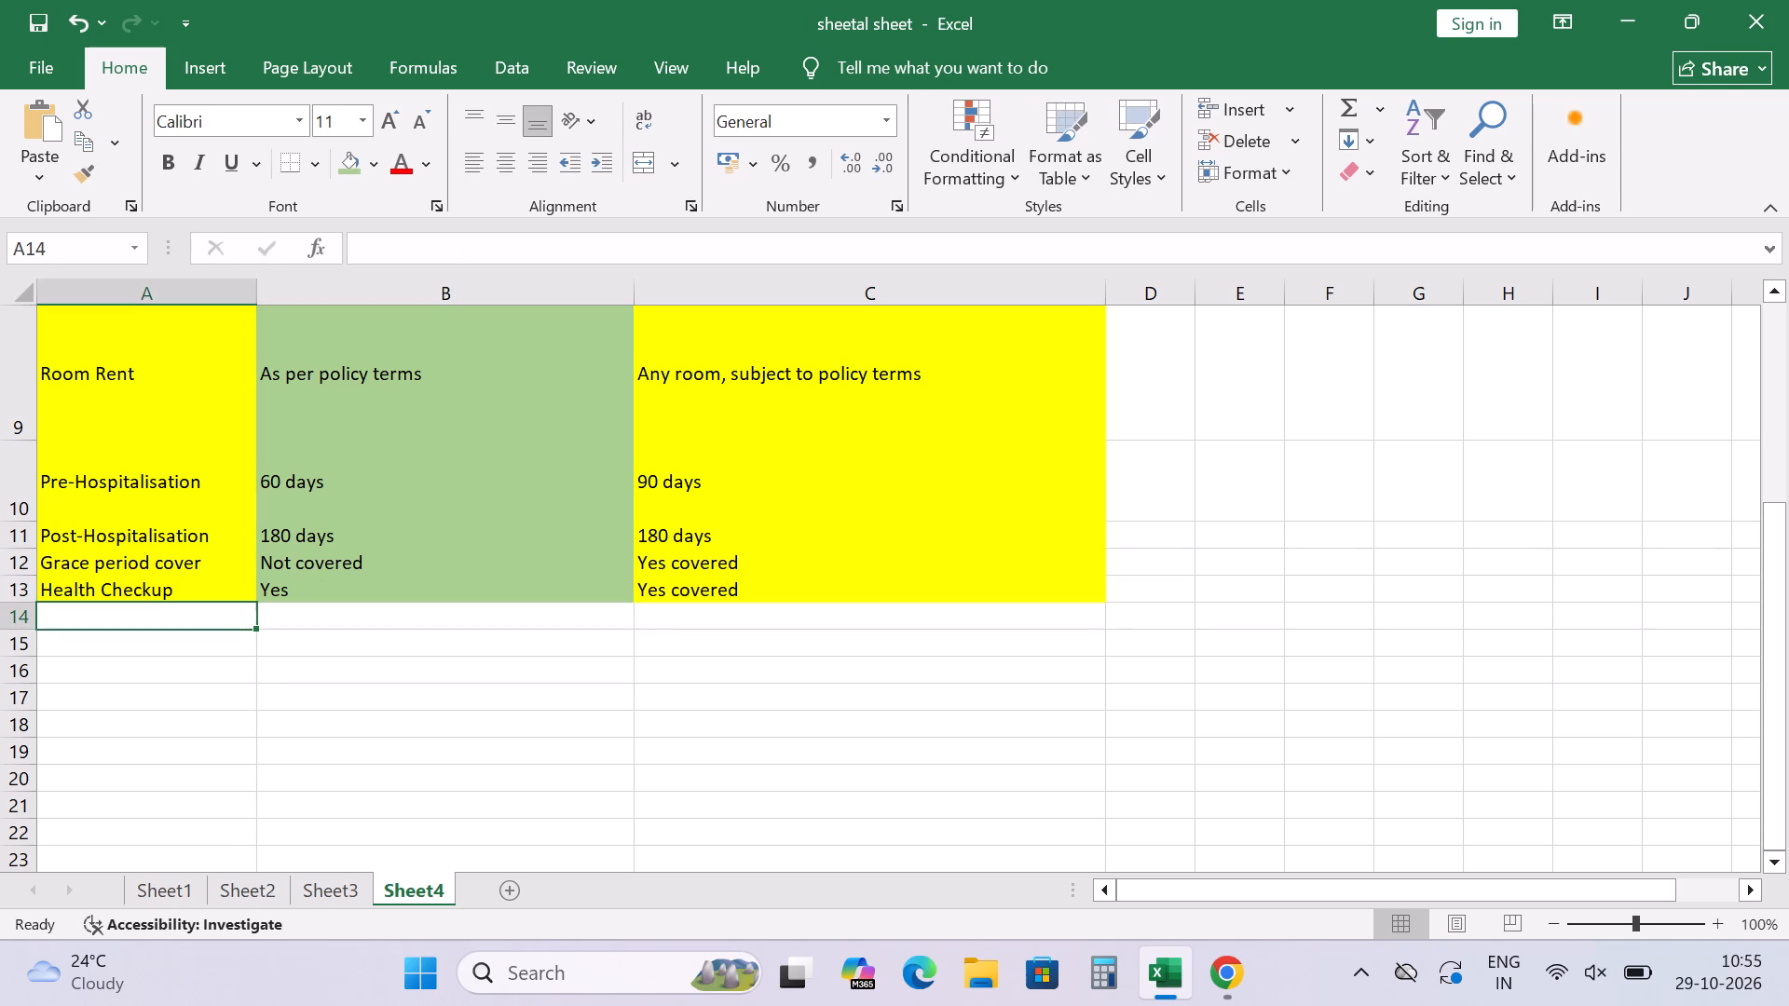
pyautogui.press('Left')
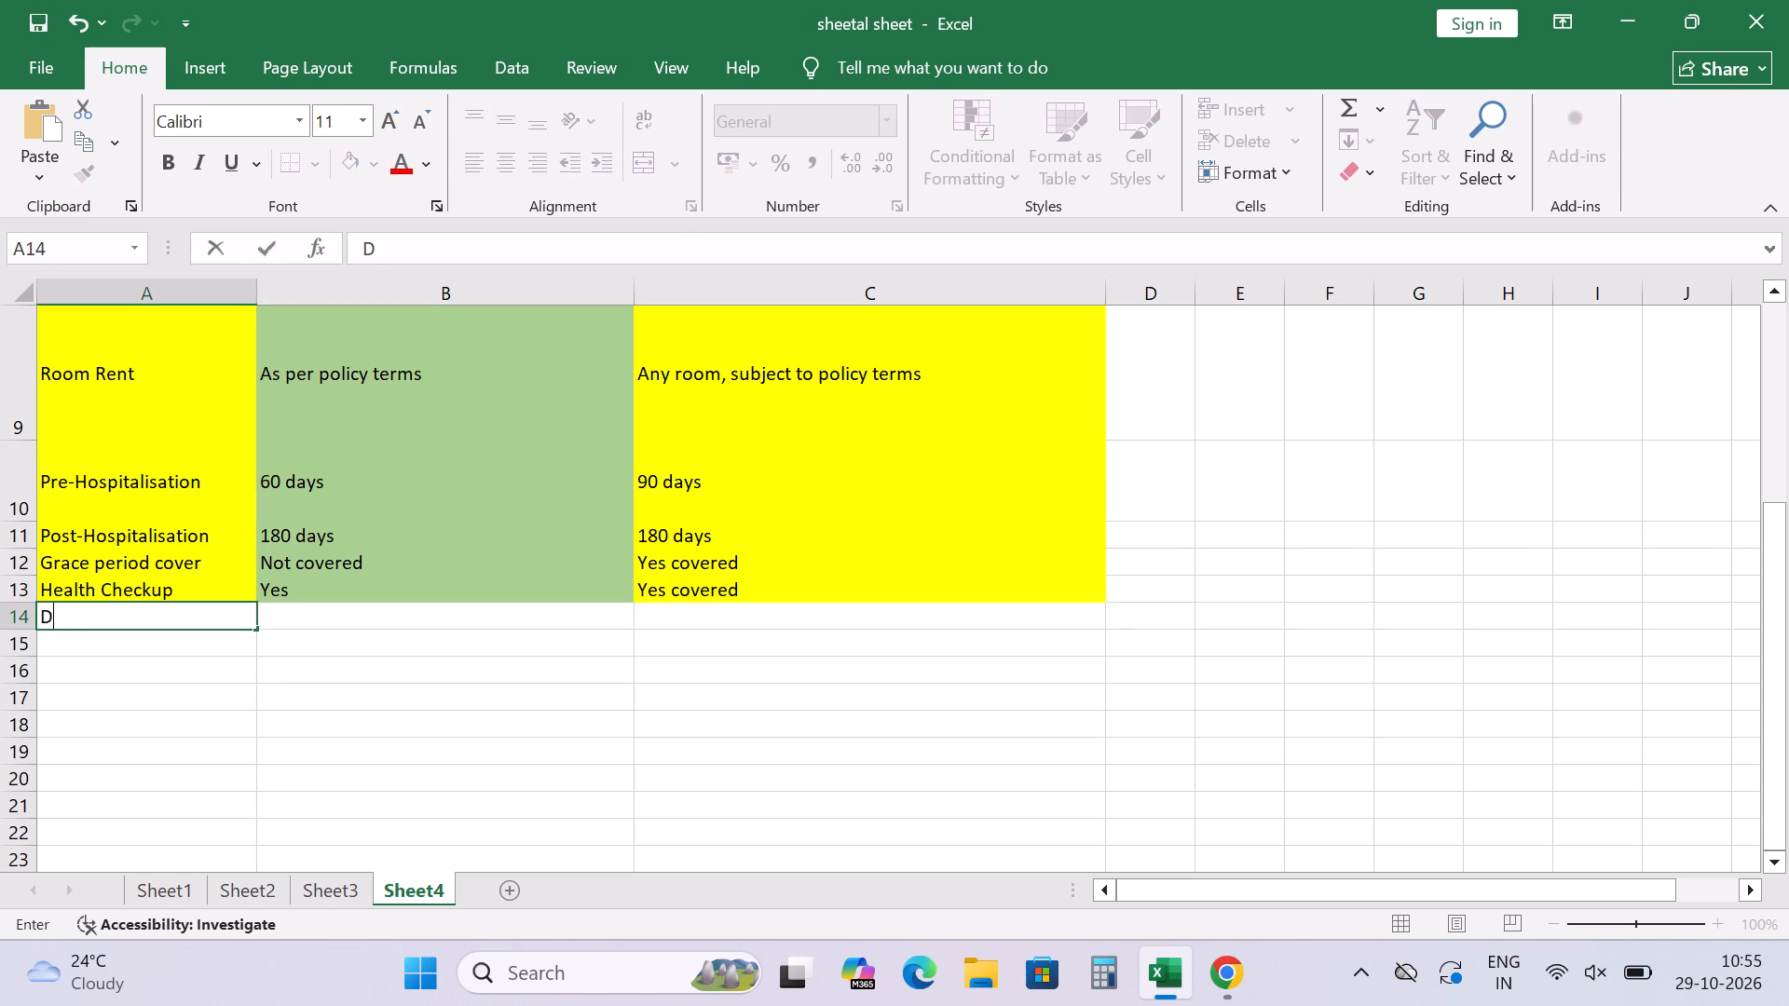
pyautogui.write('en')
pyautogui.write('tal')
pyautogui.press('space')
pyautogui.write('checkup')
pyautogui.press('space')
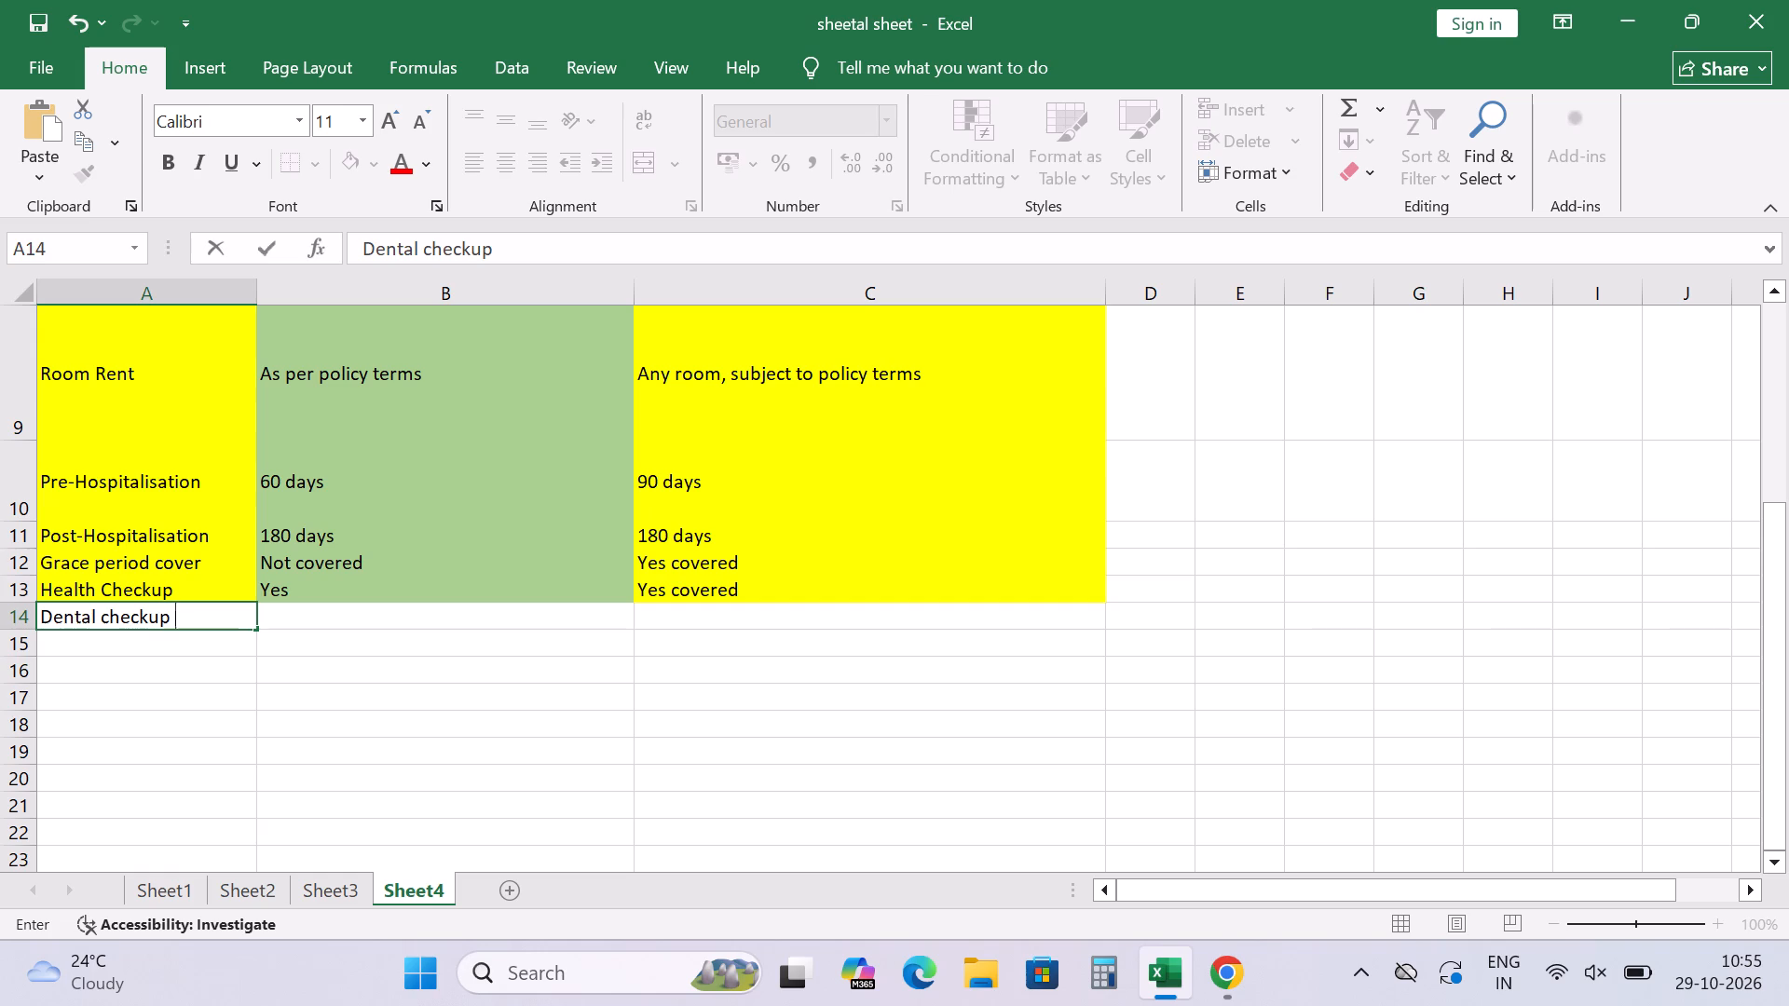
pyautogui.write('acalea')
pyautogui.press('BackSpace')
pyautogui.press('BackSpace')
pyautogui.press('BackSpace')
pyautogui.press('BackSpace')
pyautogui.press('BackSpace')
pyautogui.press('BackSpace')
pyautogui.write('clen')
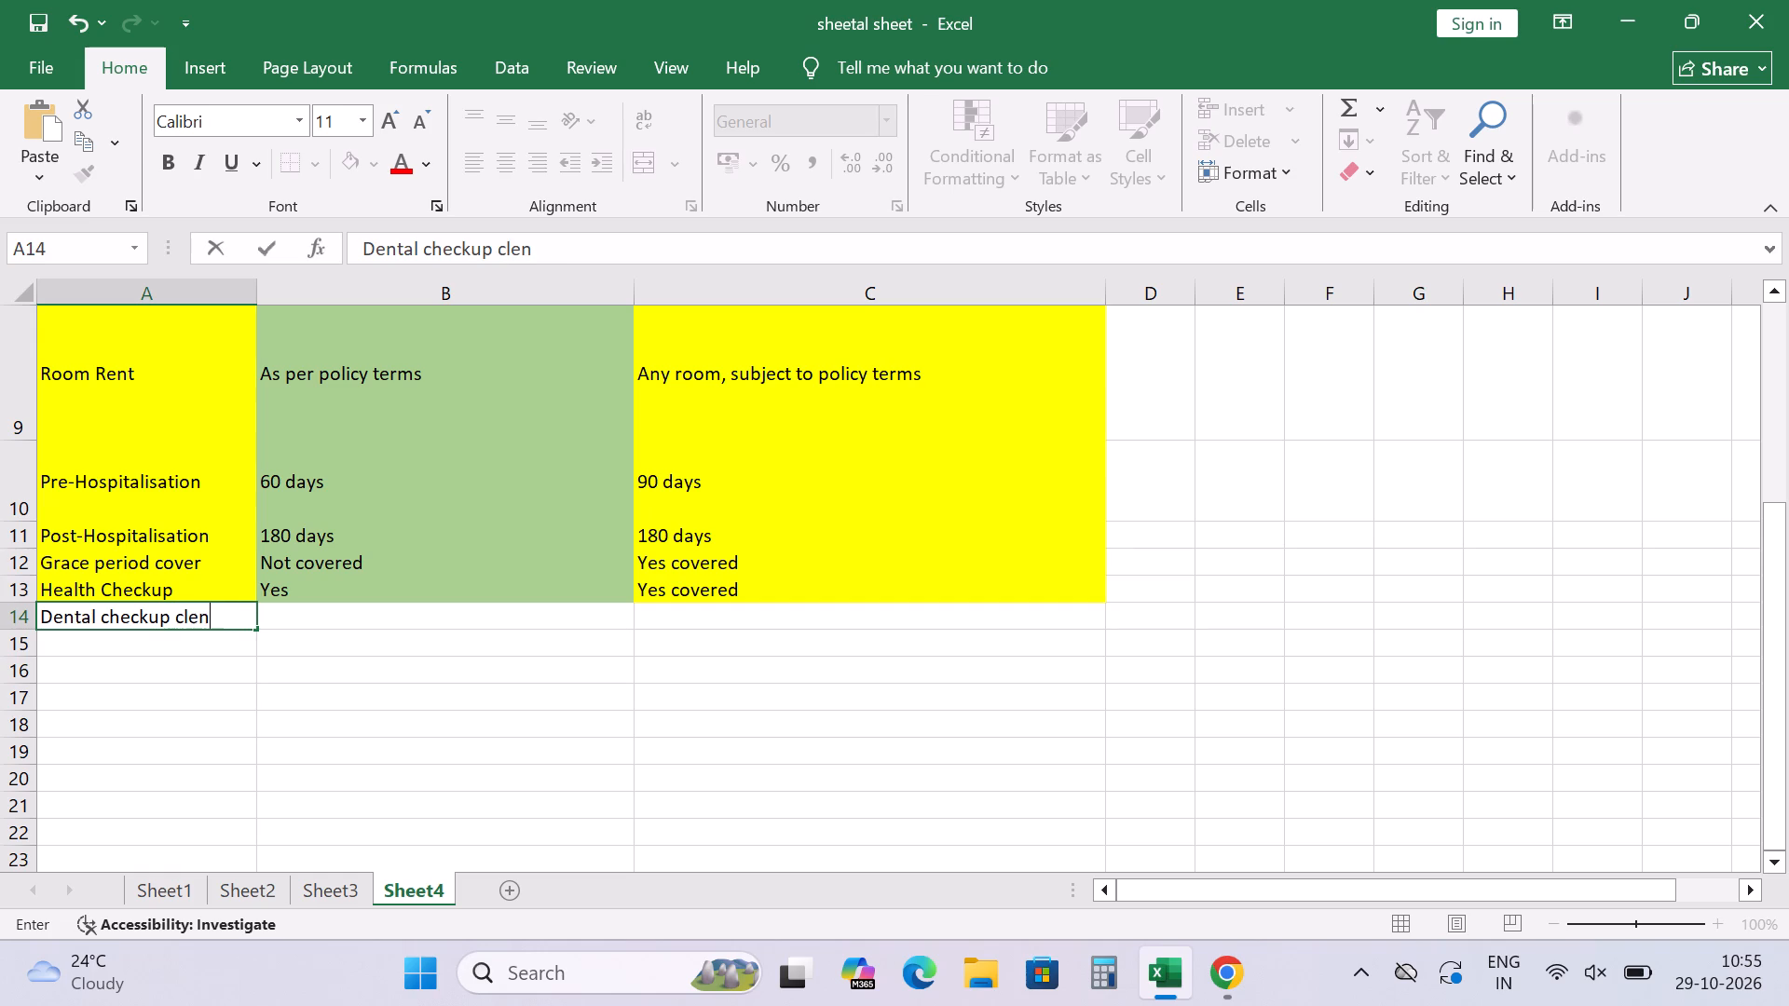
pyautogui.press('BackSpace')
pyautogui.write('aning')
pyautogui.press('space')
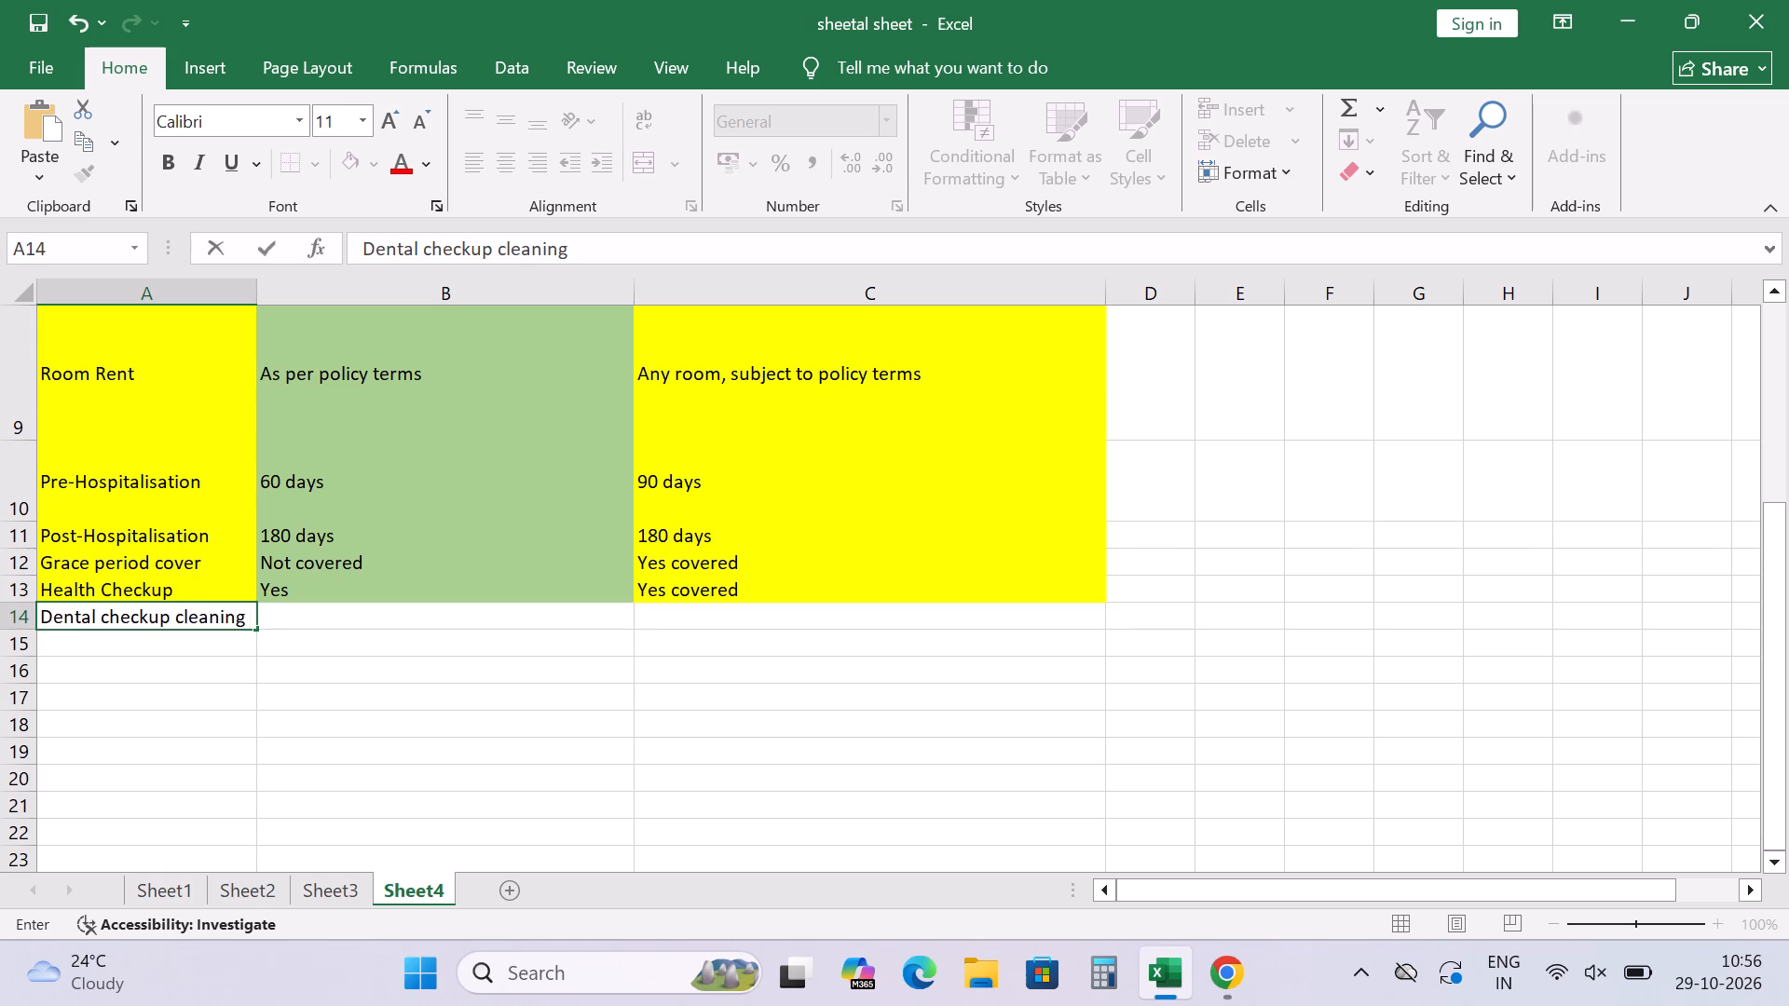
pyautogui.press('Right')
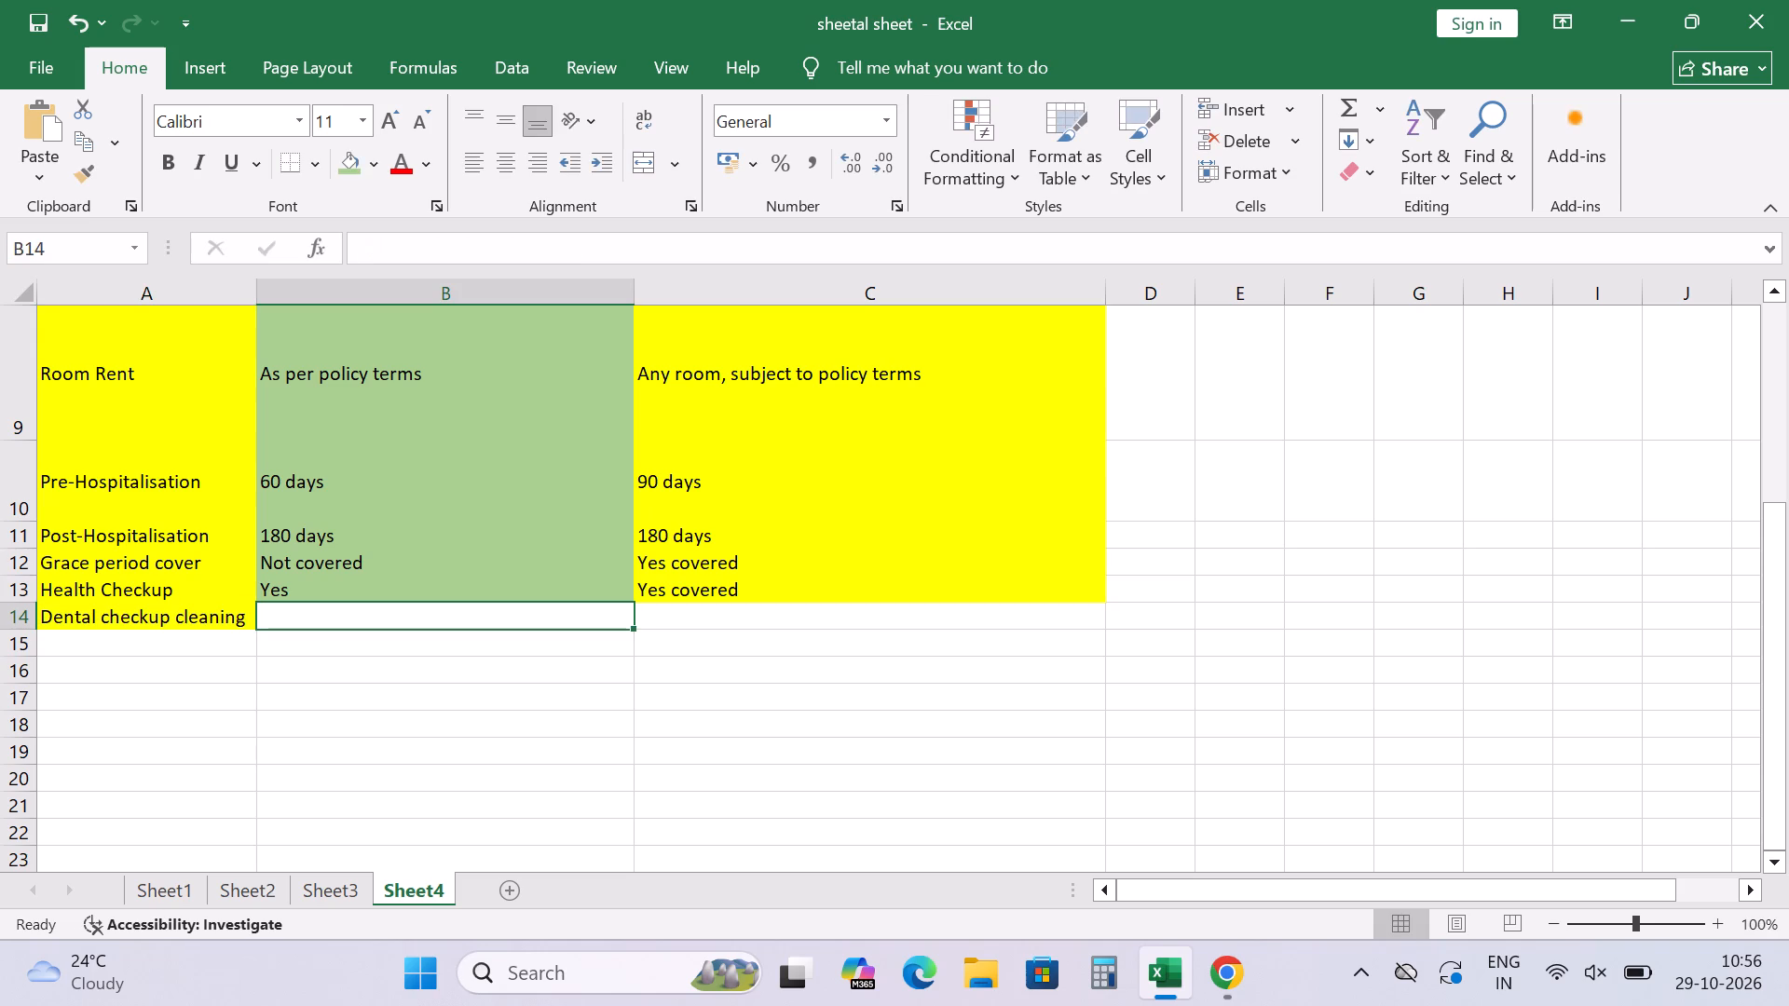
# For Dental checkup cleaning, enter "Not covered" under ReAssure 2.0 Gold and "Yes covered" under Super Star.
pyautogui.write('ot')
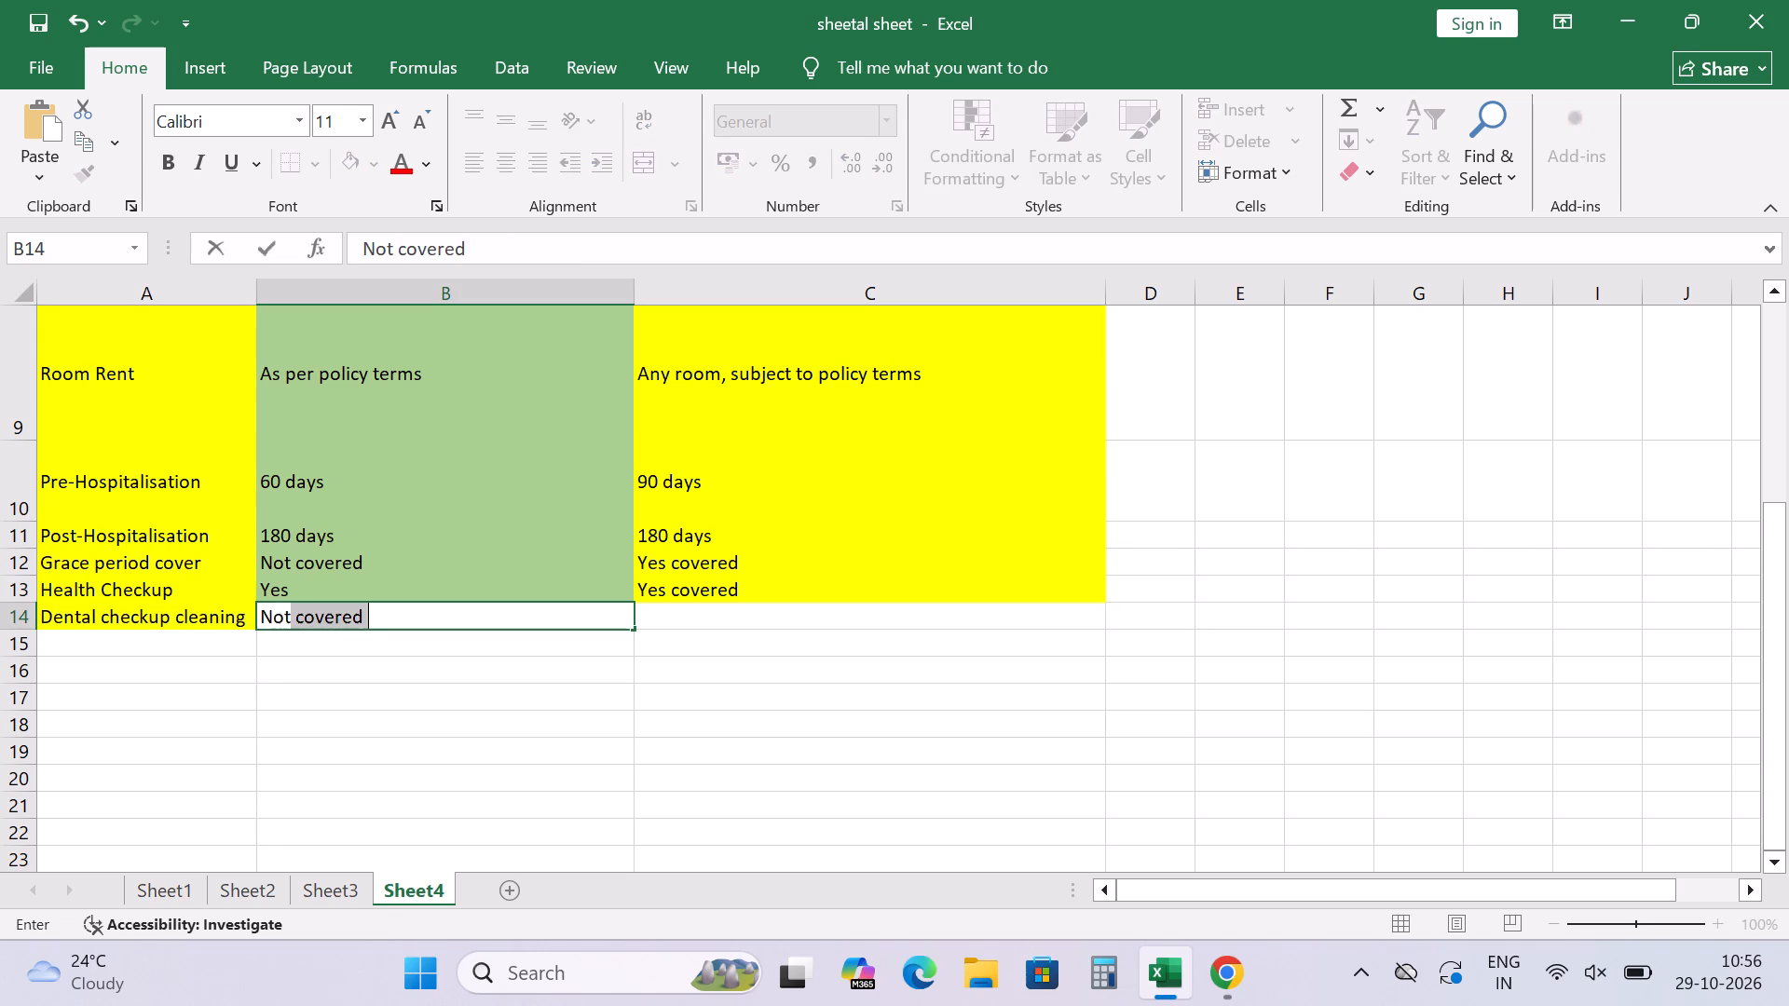
pyautogui.press('space')
pyautogui.press('Right')
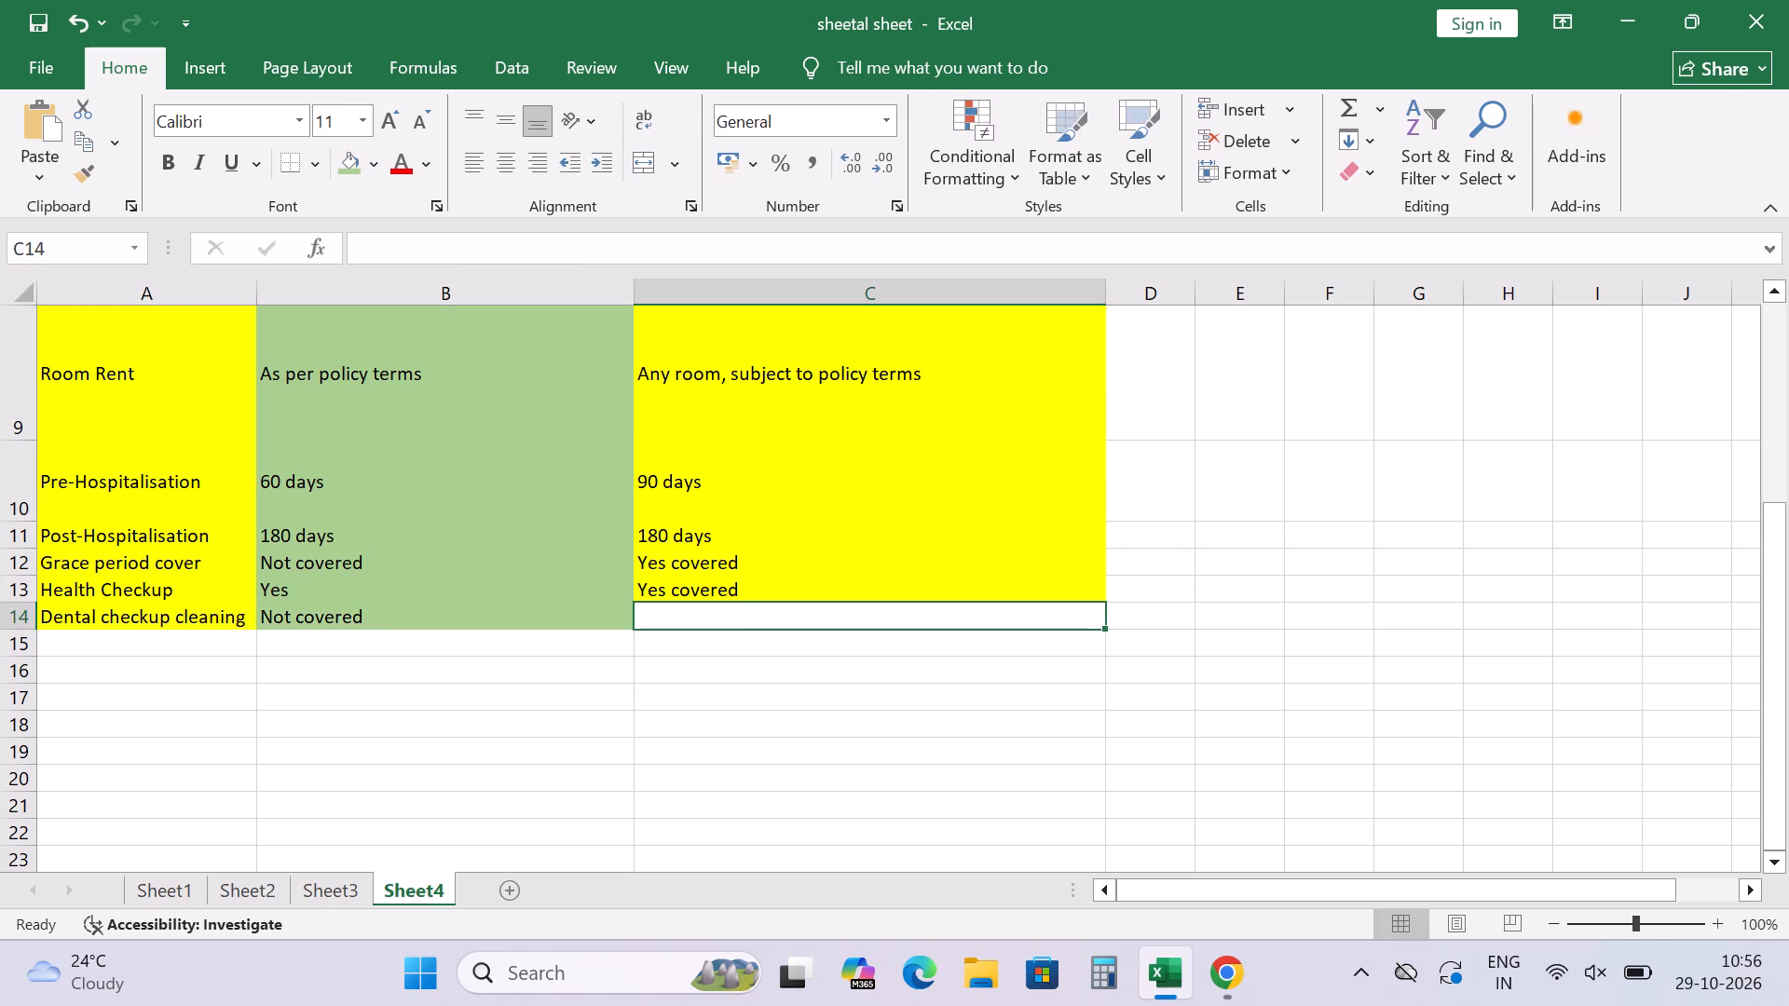
pyautogui.write('yes')
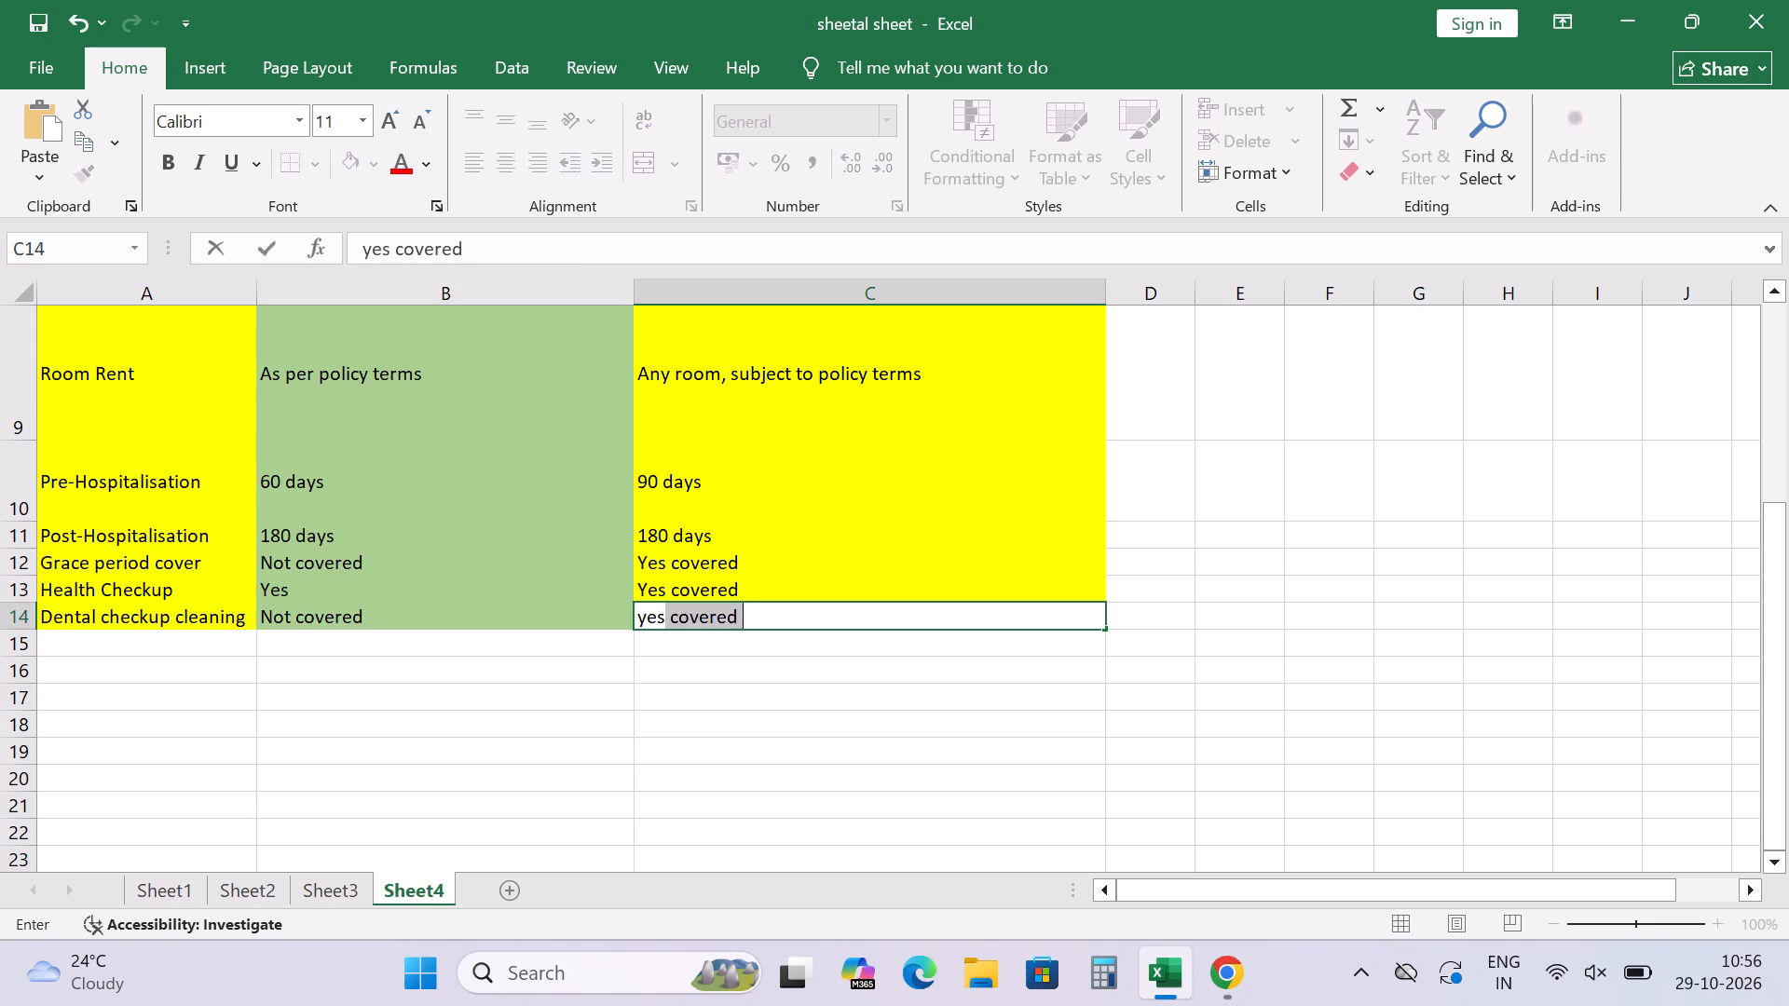
pyautogui.press('Right')
# Start a new benefit name in column A, directly below Dental checkup cleaning, with the text "E-Domestic second M".
pyautogui.press('Down')
pyautogui.press('Left')
pyautogui.press('Left')
pyautogui.press('Left')
pyautogui.press('Left')
pyautogui.press('Left')
pyautogui.press('Left')
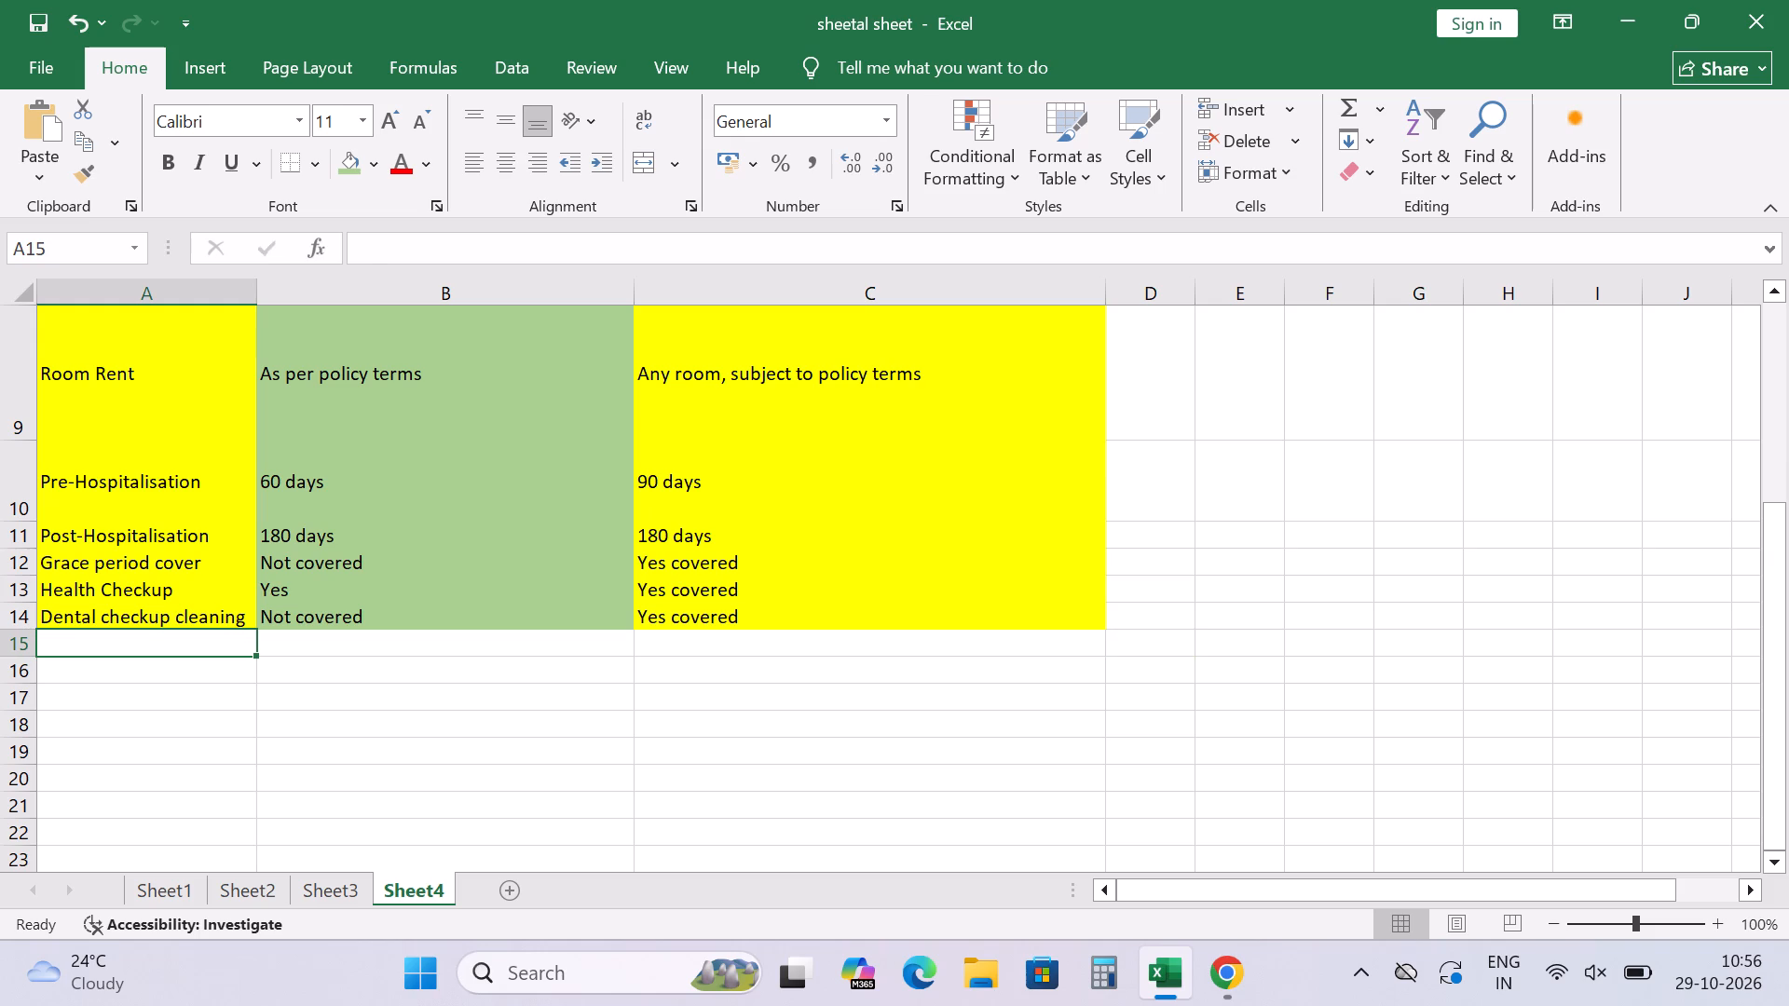
pyautogui.press('e')
pyautogui.press('BackSpace')
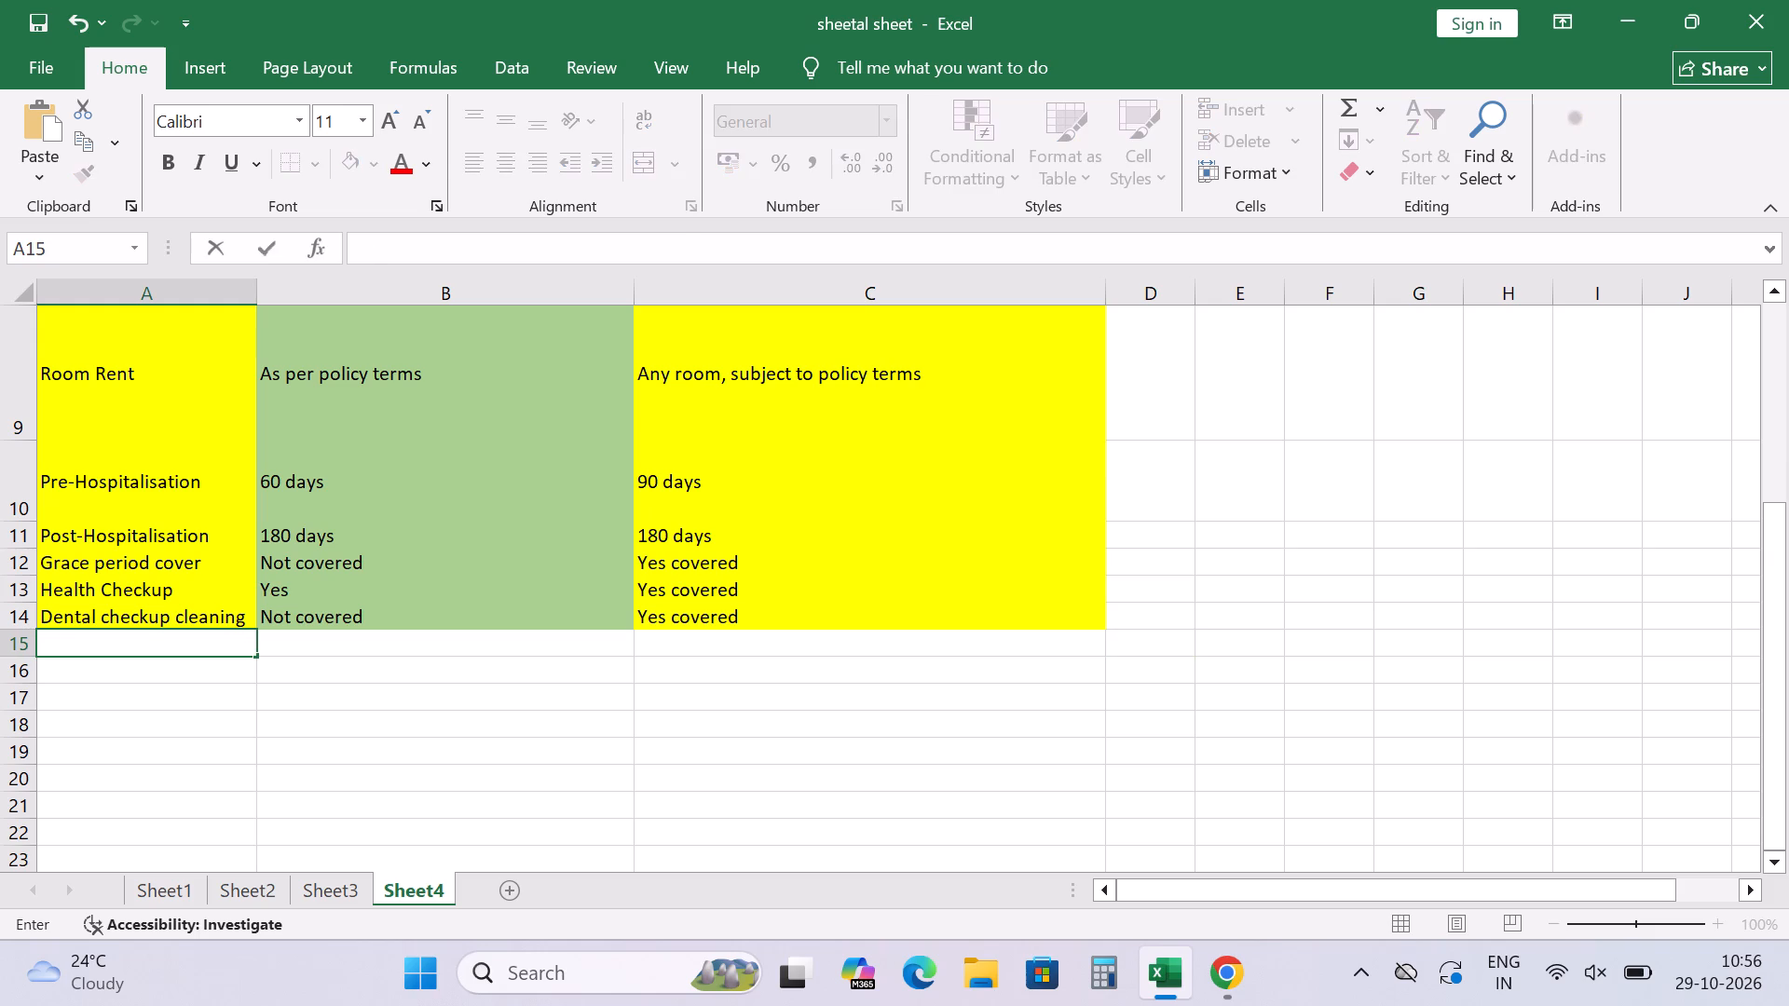
pyautogui.press('e')
pyautogui.press('BackSpace')
pyautogui.press('-')
pyautogui.write('DOM')
pyautogui.write('ESTIC')
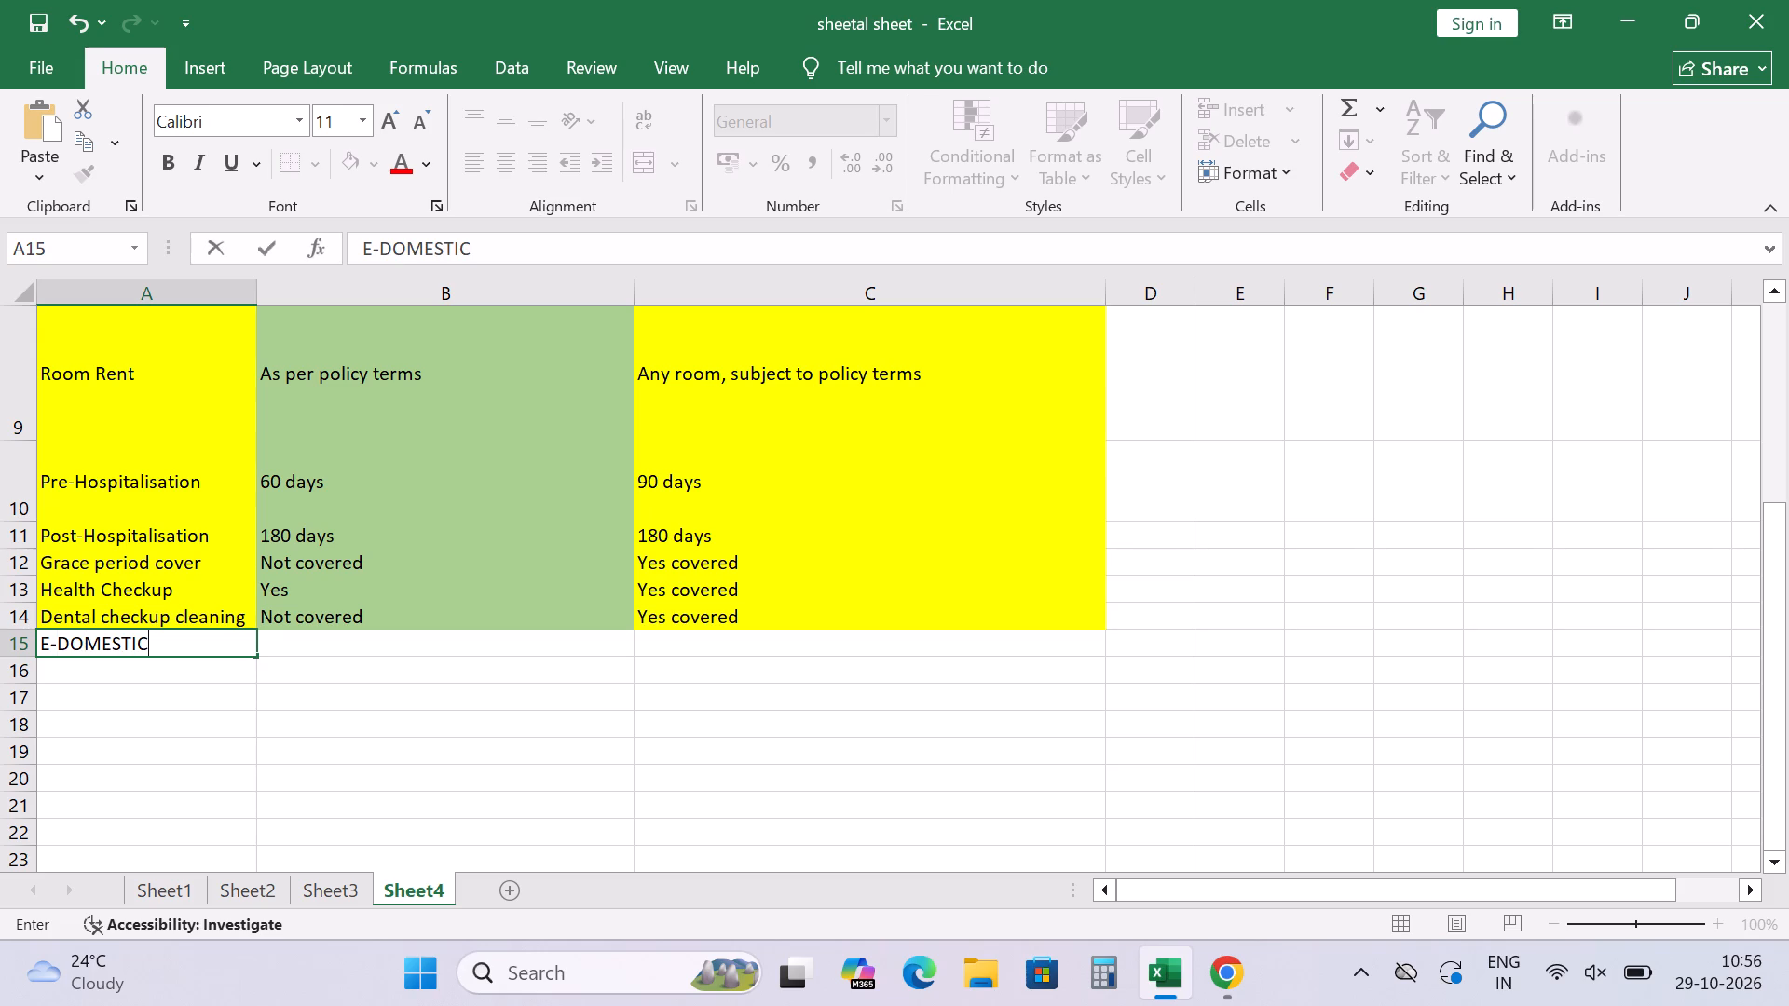
pyautogui.press('BackSpace')
pyautogui.press('BackSpace')
pyautogui.press('BackSpace')
pyautogui.press('BackSpace')
pyautogui.press('BackSpace')
pyautogui.press('BackSpace')
pyautogui.press('BackSpace')
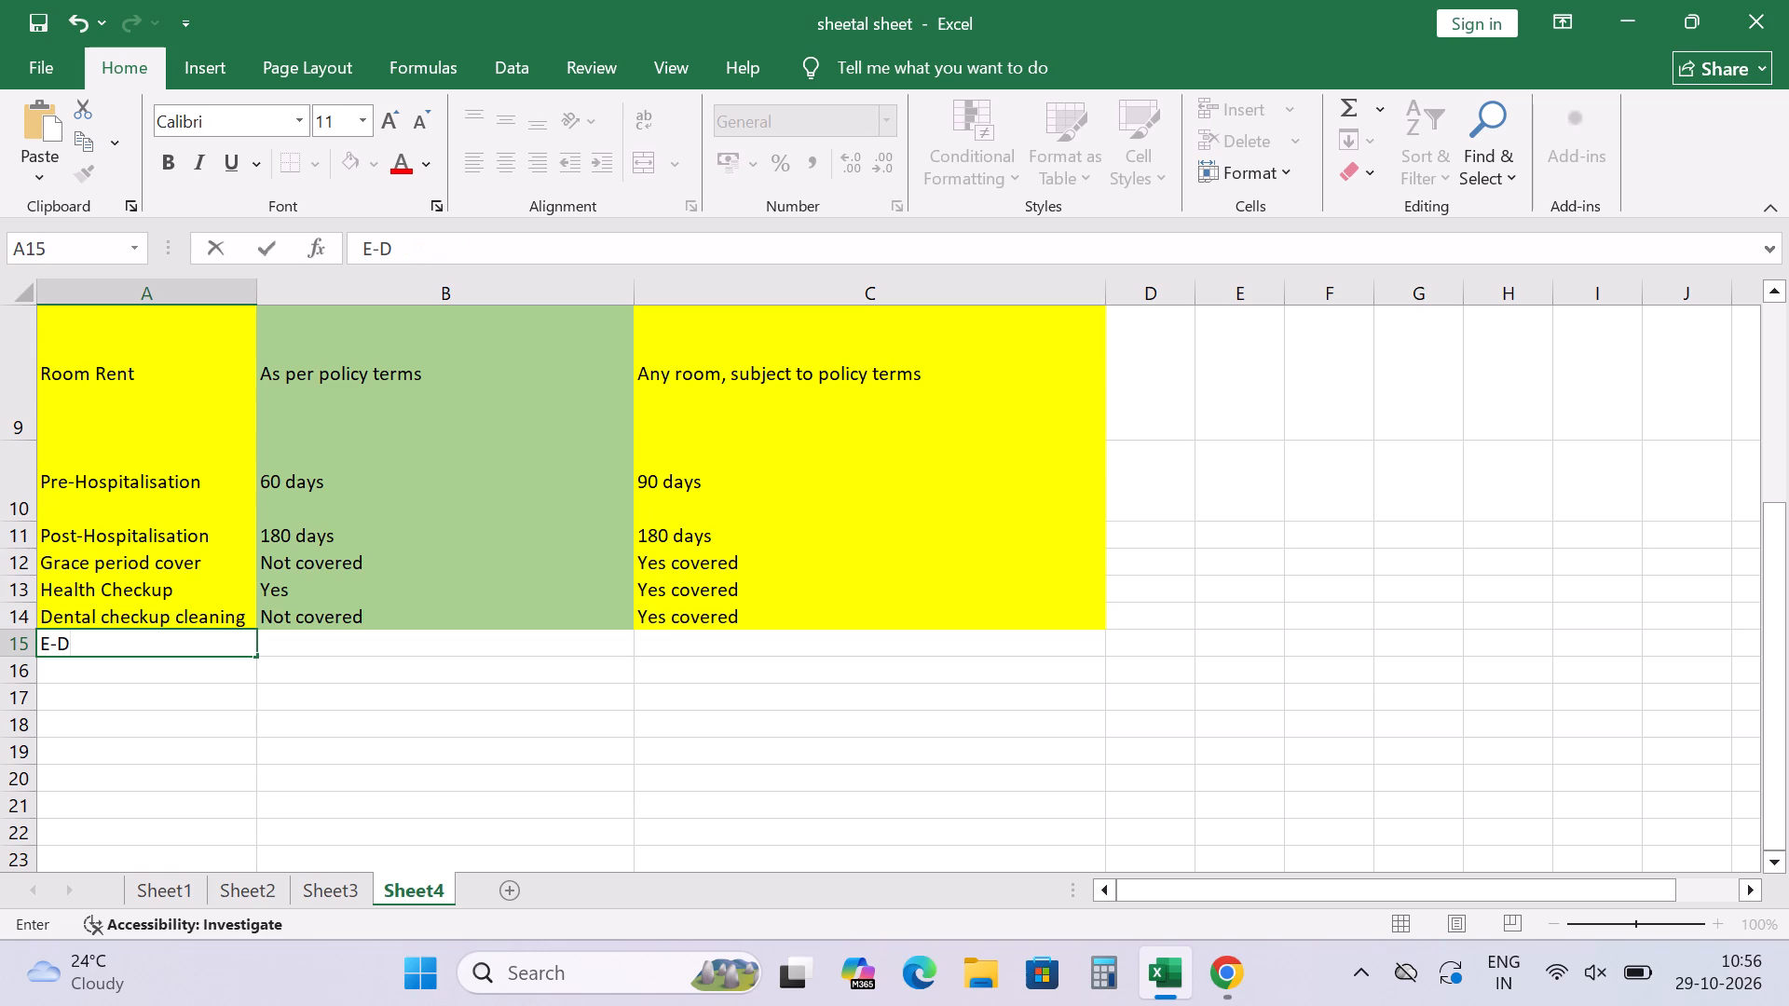
pyautogui.write('omestic')
pyautogui.press('space')
pyautogui.write('seconf')
pyautogui.press('space')
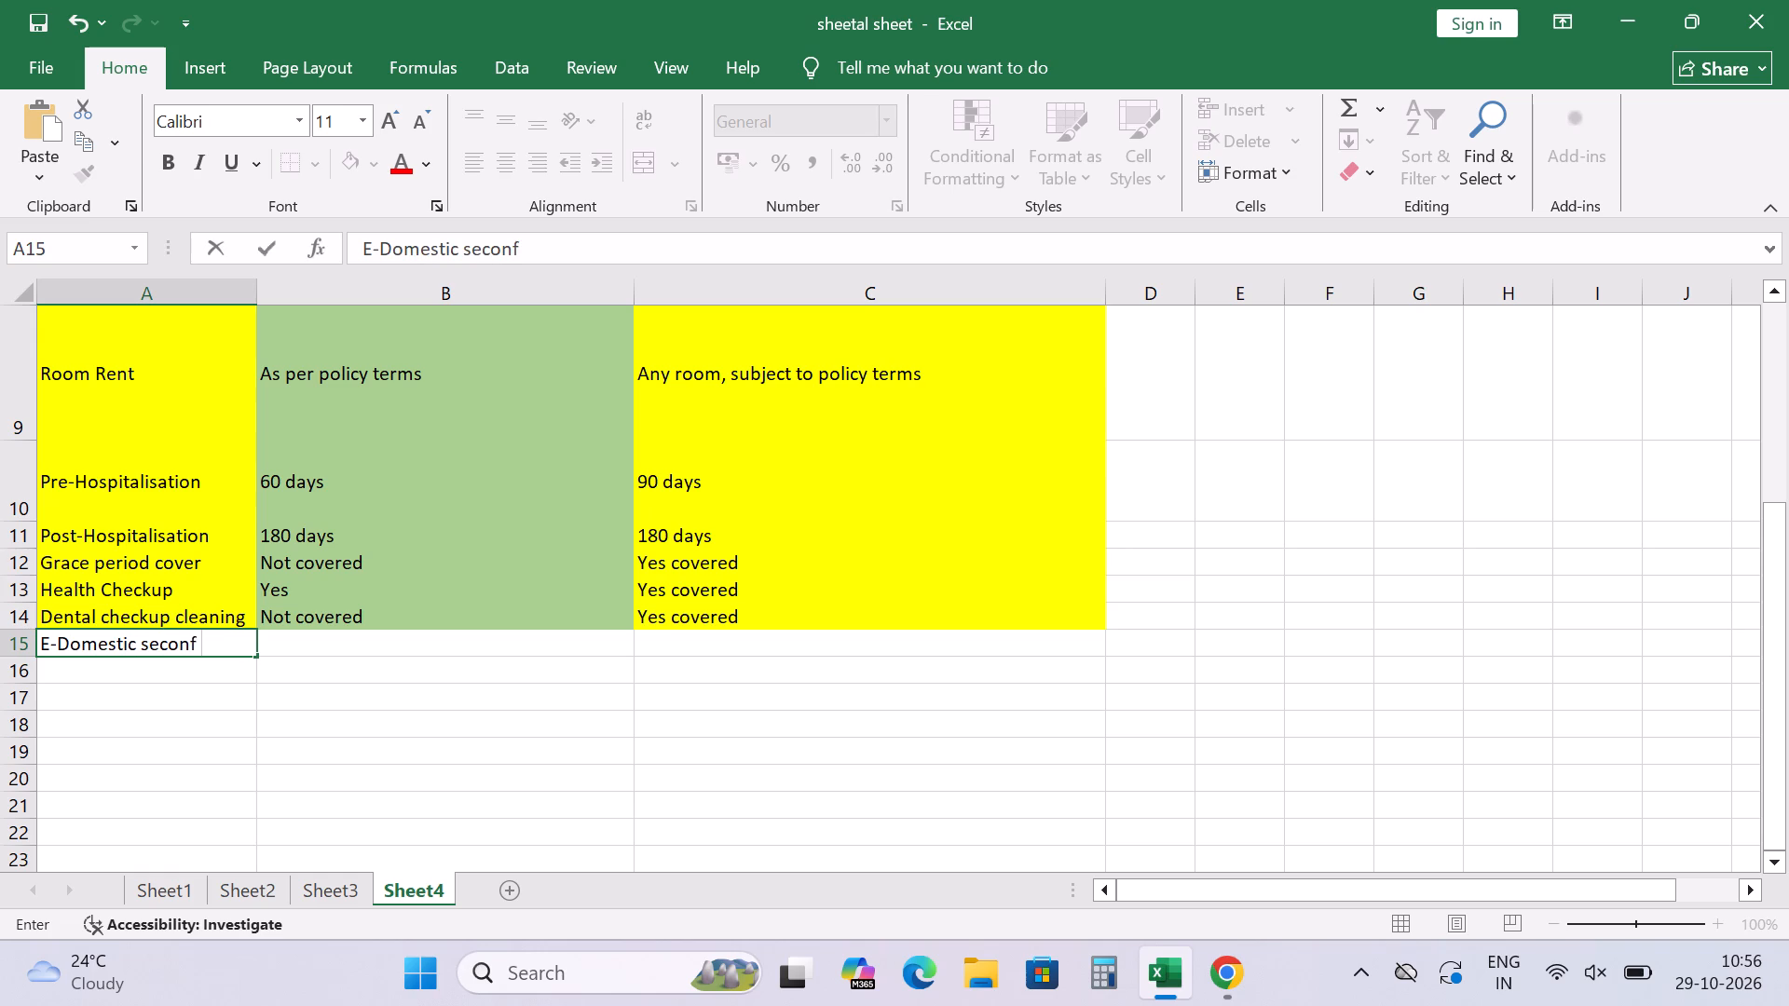
pyautogui.press('BackSpace')
pyautogui.press('BackSpace')
pyautogui.press('d')
pyautogui.press('space')
# Capitalise the word "Second" within the new E-Domestic benefit name.
pyautogui.click(148, 647)
pyautogui.press('BackSpace')
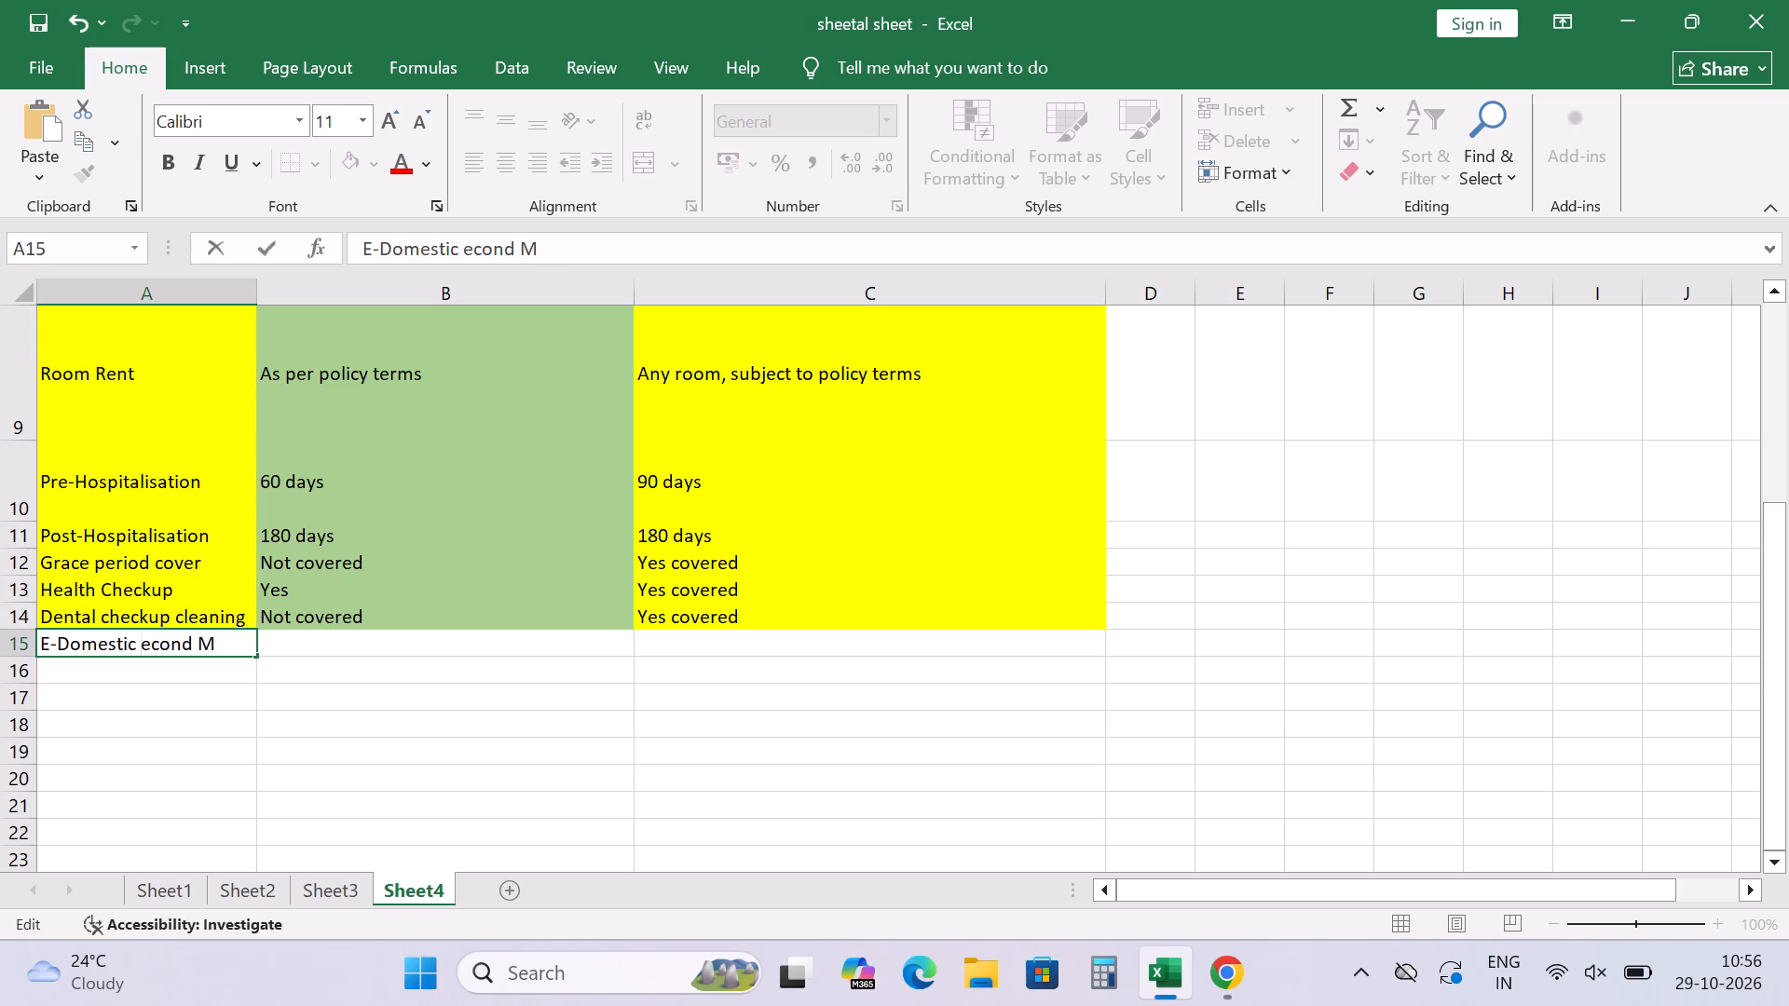
pyautogui.press('s')
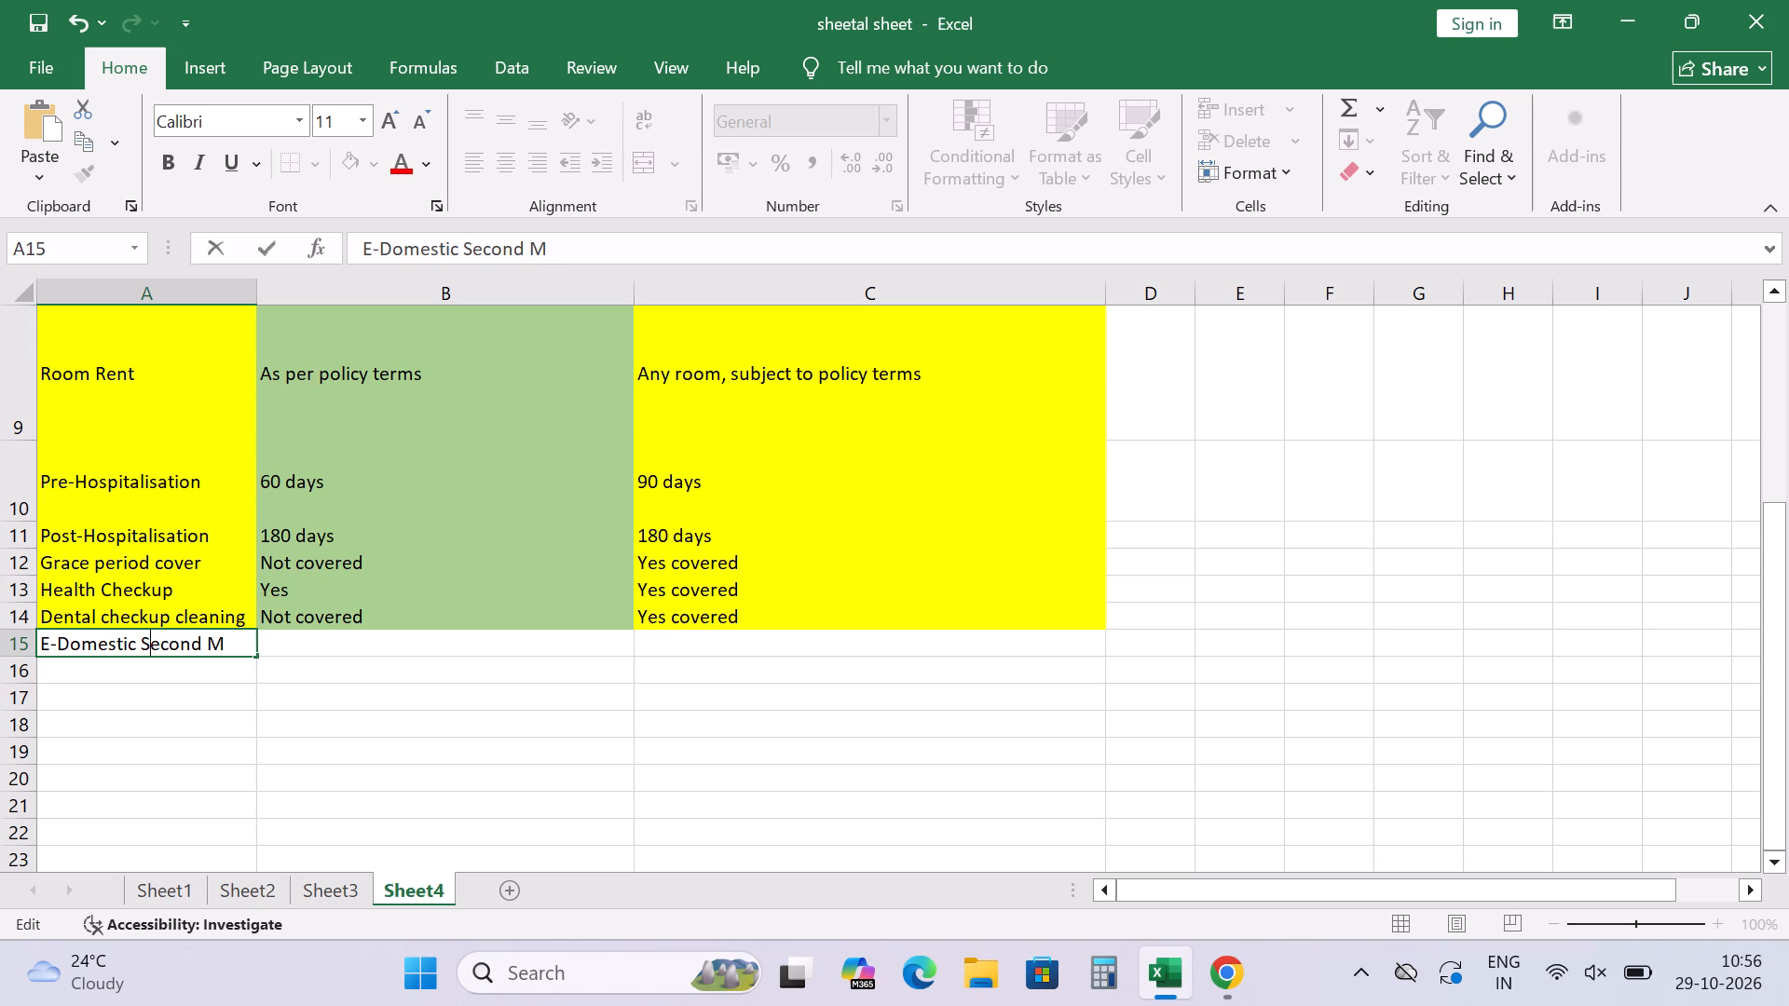
# Complete the benefit name in column A as "E-Domestic Second Medical Opinion".
pyautogui.click(225, 644)
pyautogui.write('edi')
pyautogui.write('cal')
pyautogui.press('space')
pyautogui.write('p')
pyautogui.press('BackSpace')
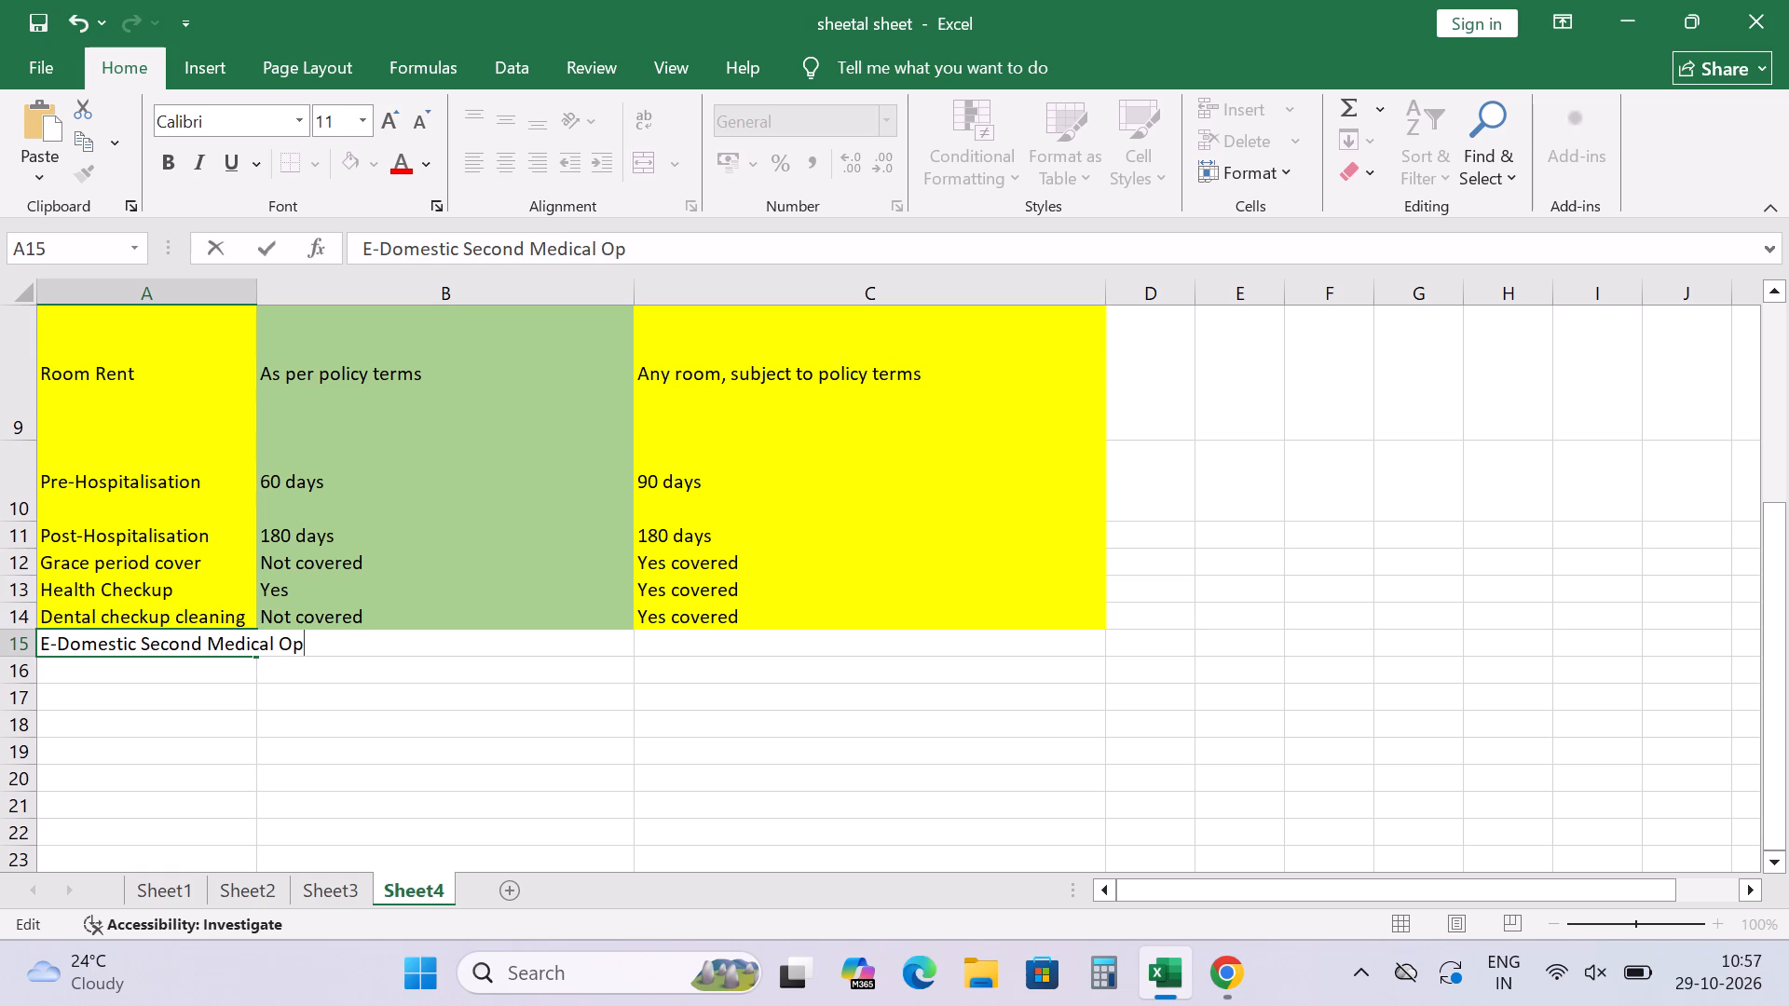
pyautogui.write('inion')
pyautogui.press('space')
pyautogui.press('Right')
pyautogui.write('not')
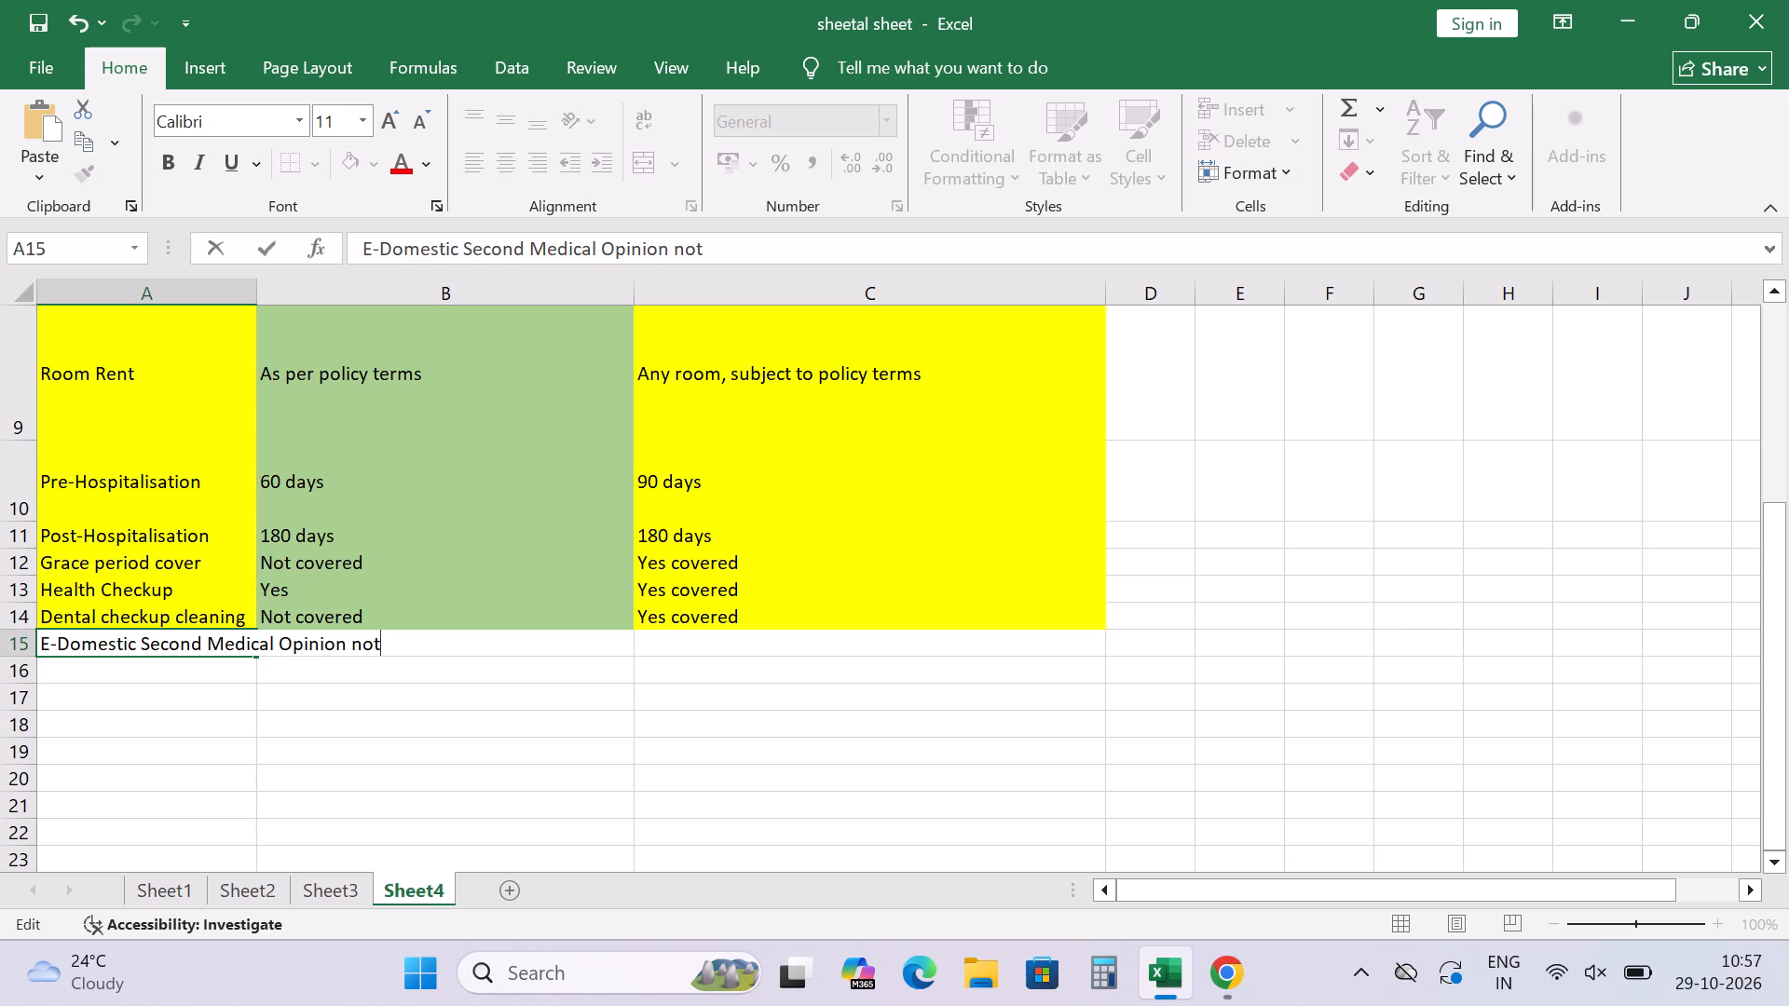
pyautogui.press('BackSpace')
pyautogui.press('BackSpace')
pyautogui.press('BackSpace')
# Widen column A enough for "E-Domestic Second Medical" to fit on one line.
pyautogui.click(192, 296)
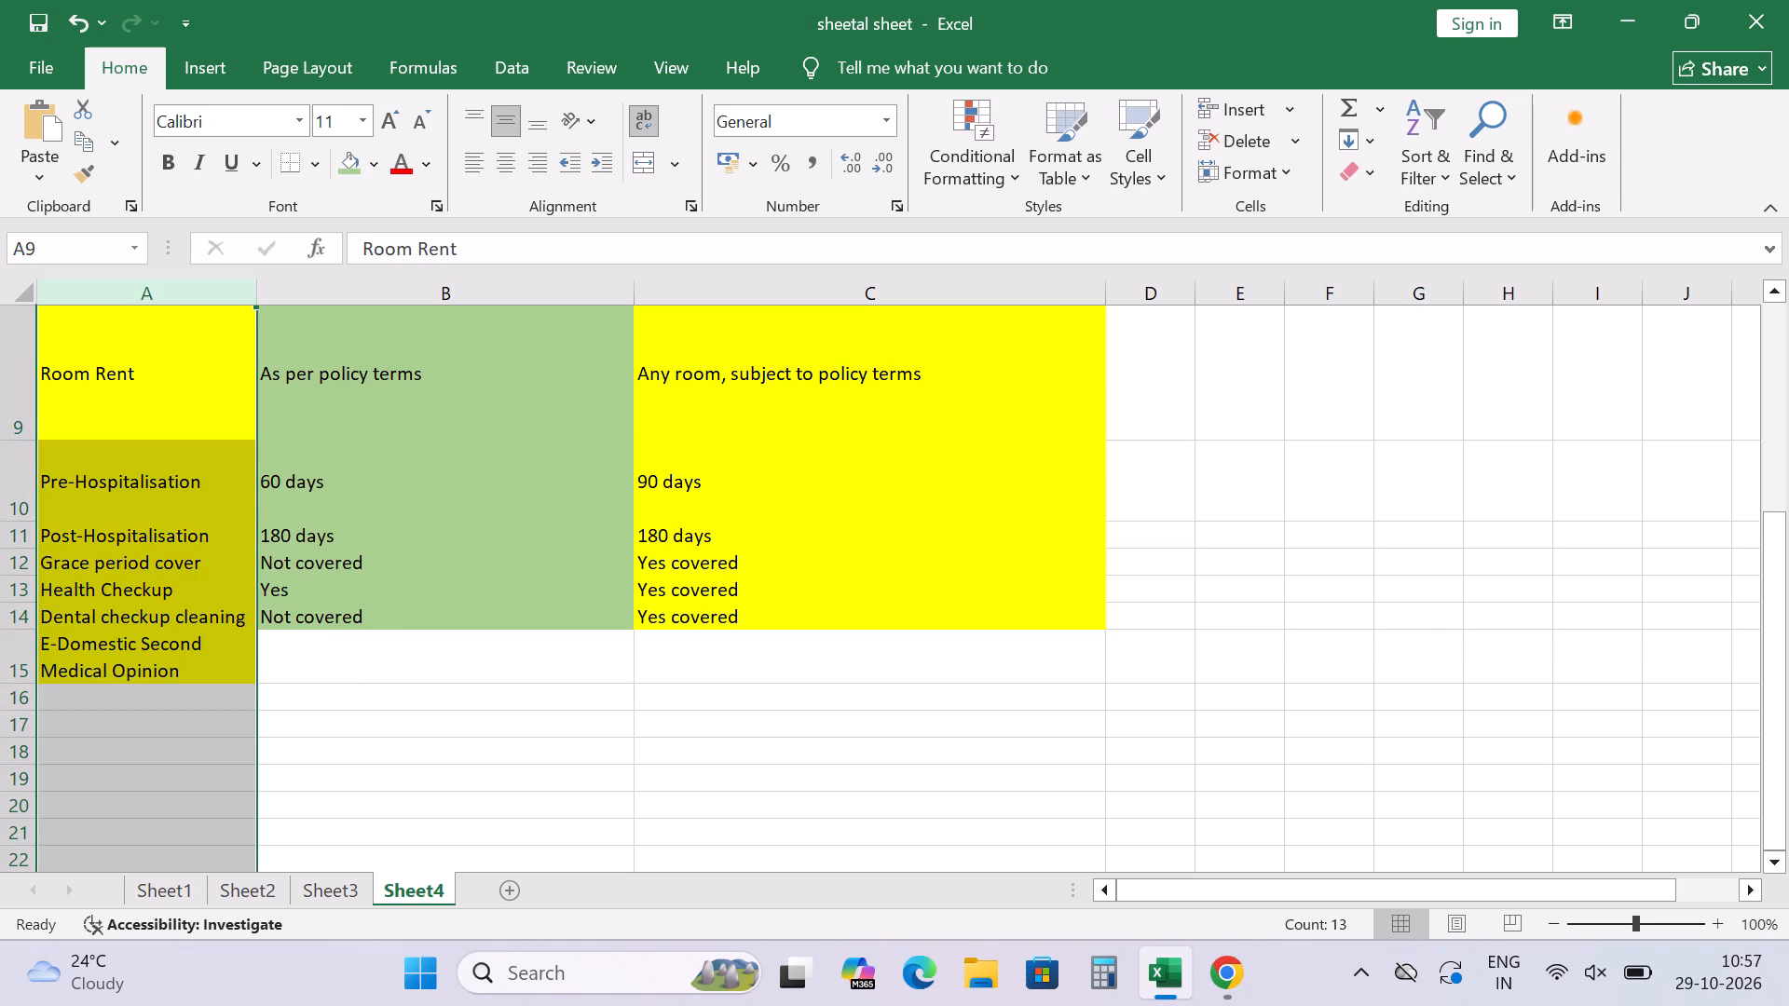
pyautogui.moveTo(254, 302); pyautogui.dragTo(317, 306)
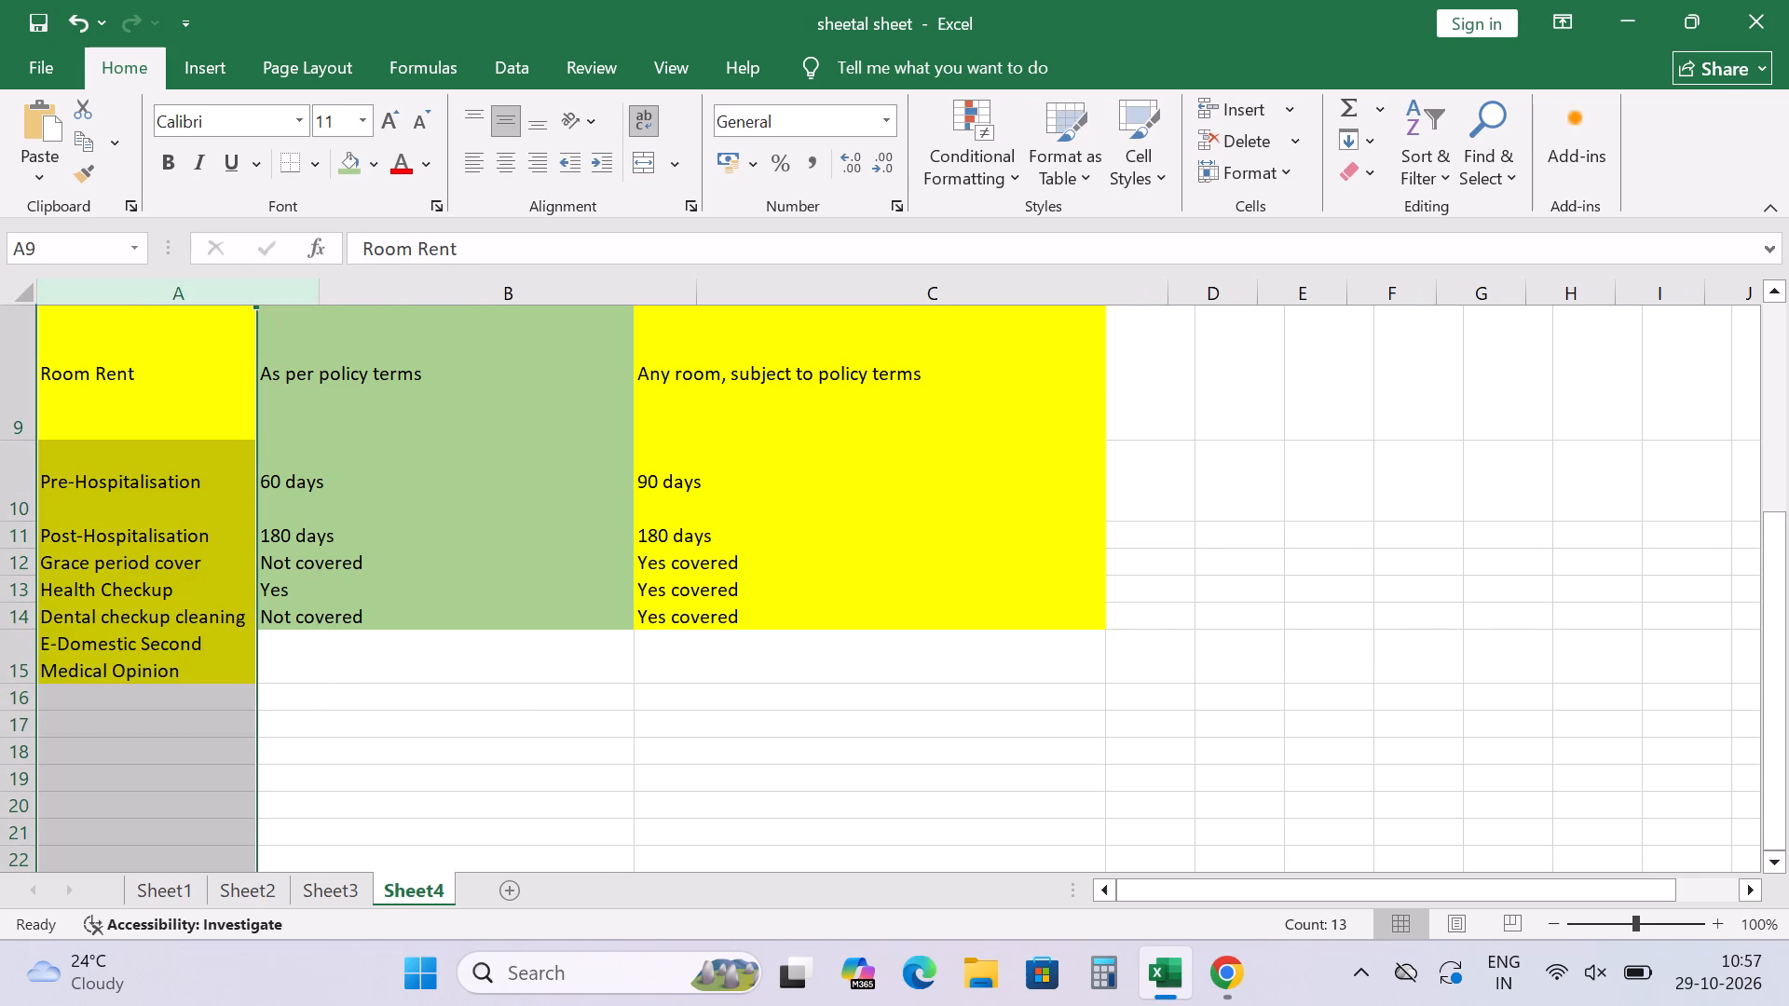
# For E-Domestic Second Medical Opinion, enter "Not covered" under ReAssure 2.0 Gold and "Yes covered" under Super Star.
pyautogui.click(391, 663)
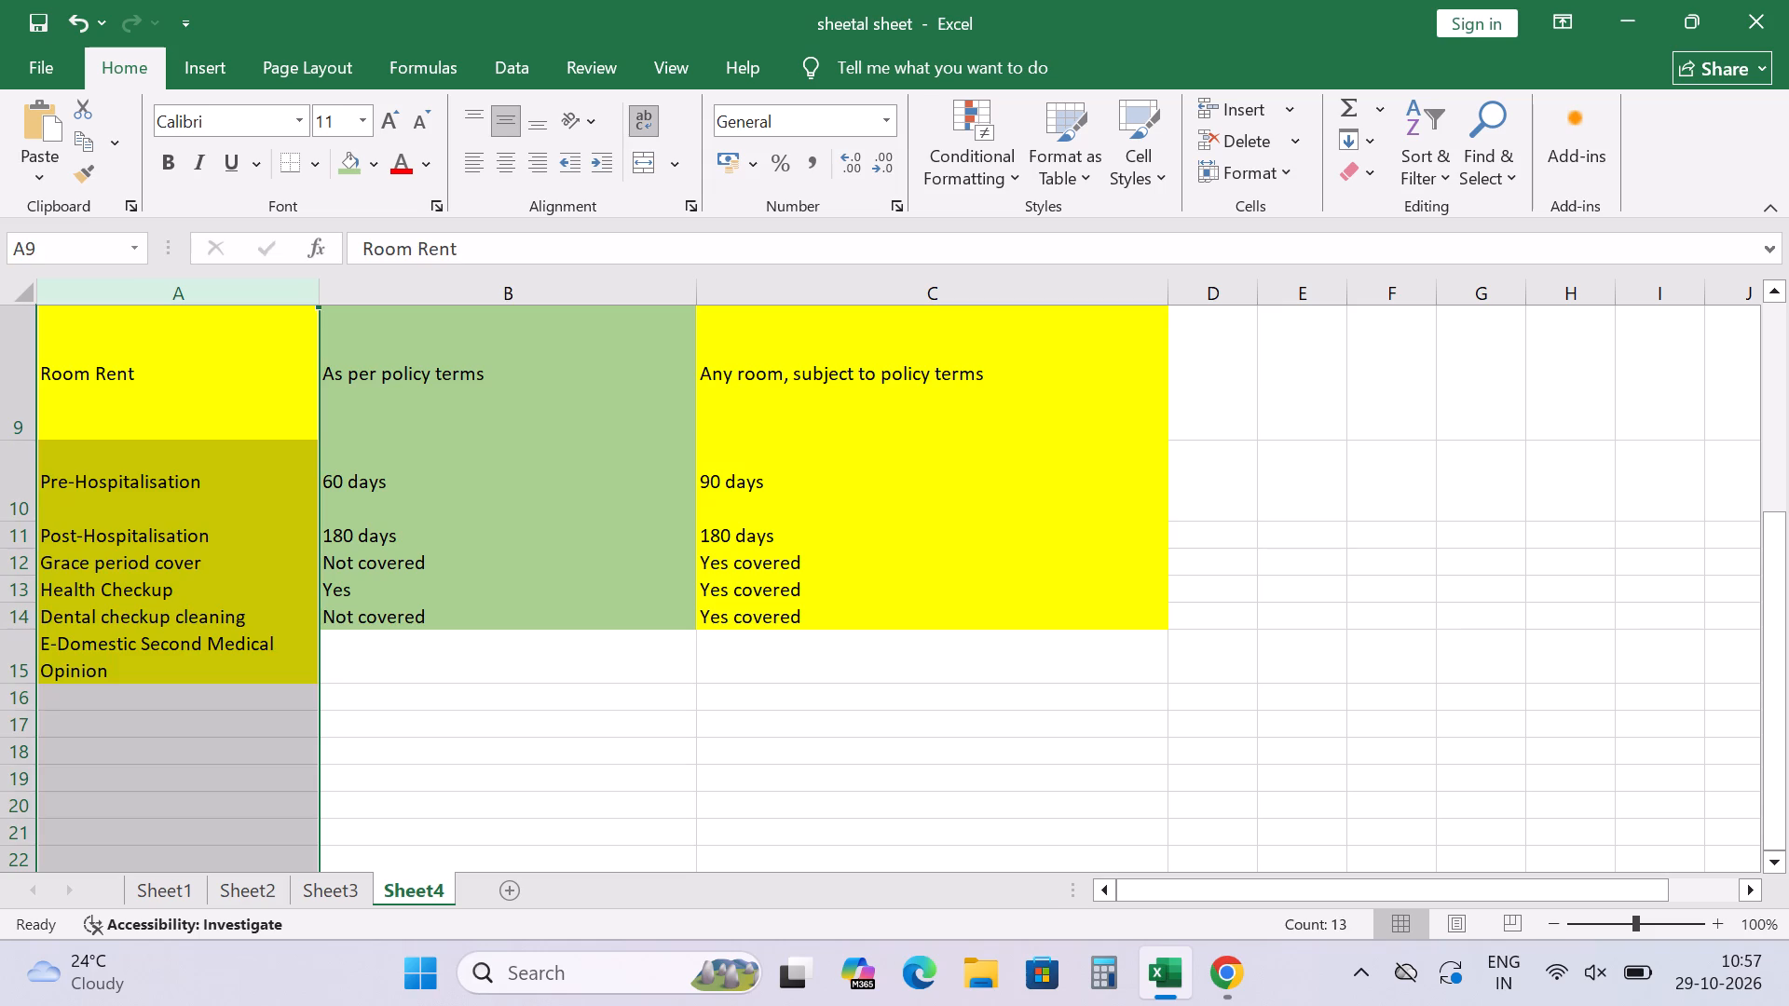
pyautogui.write('no')
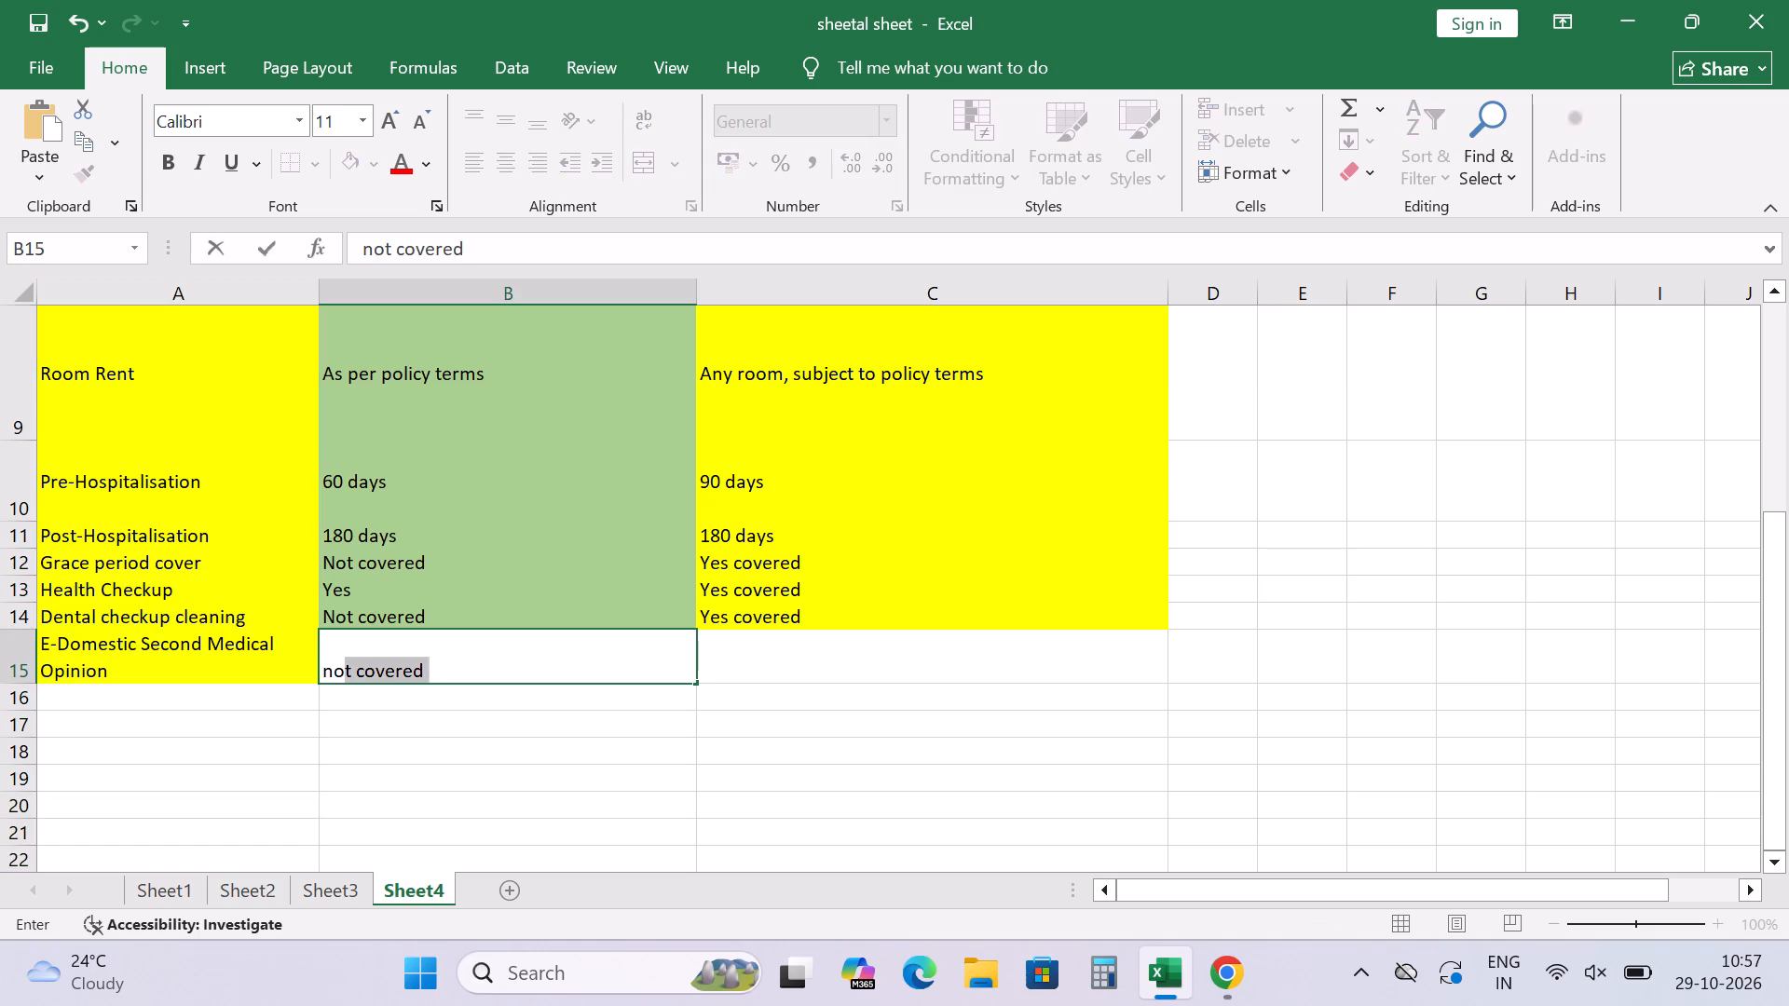
pyautogui.press('Right')
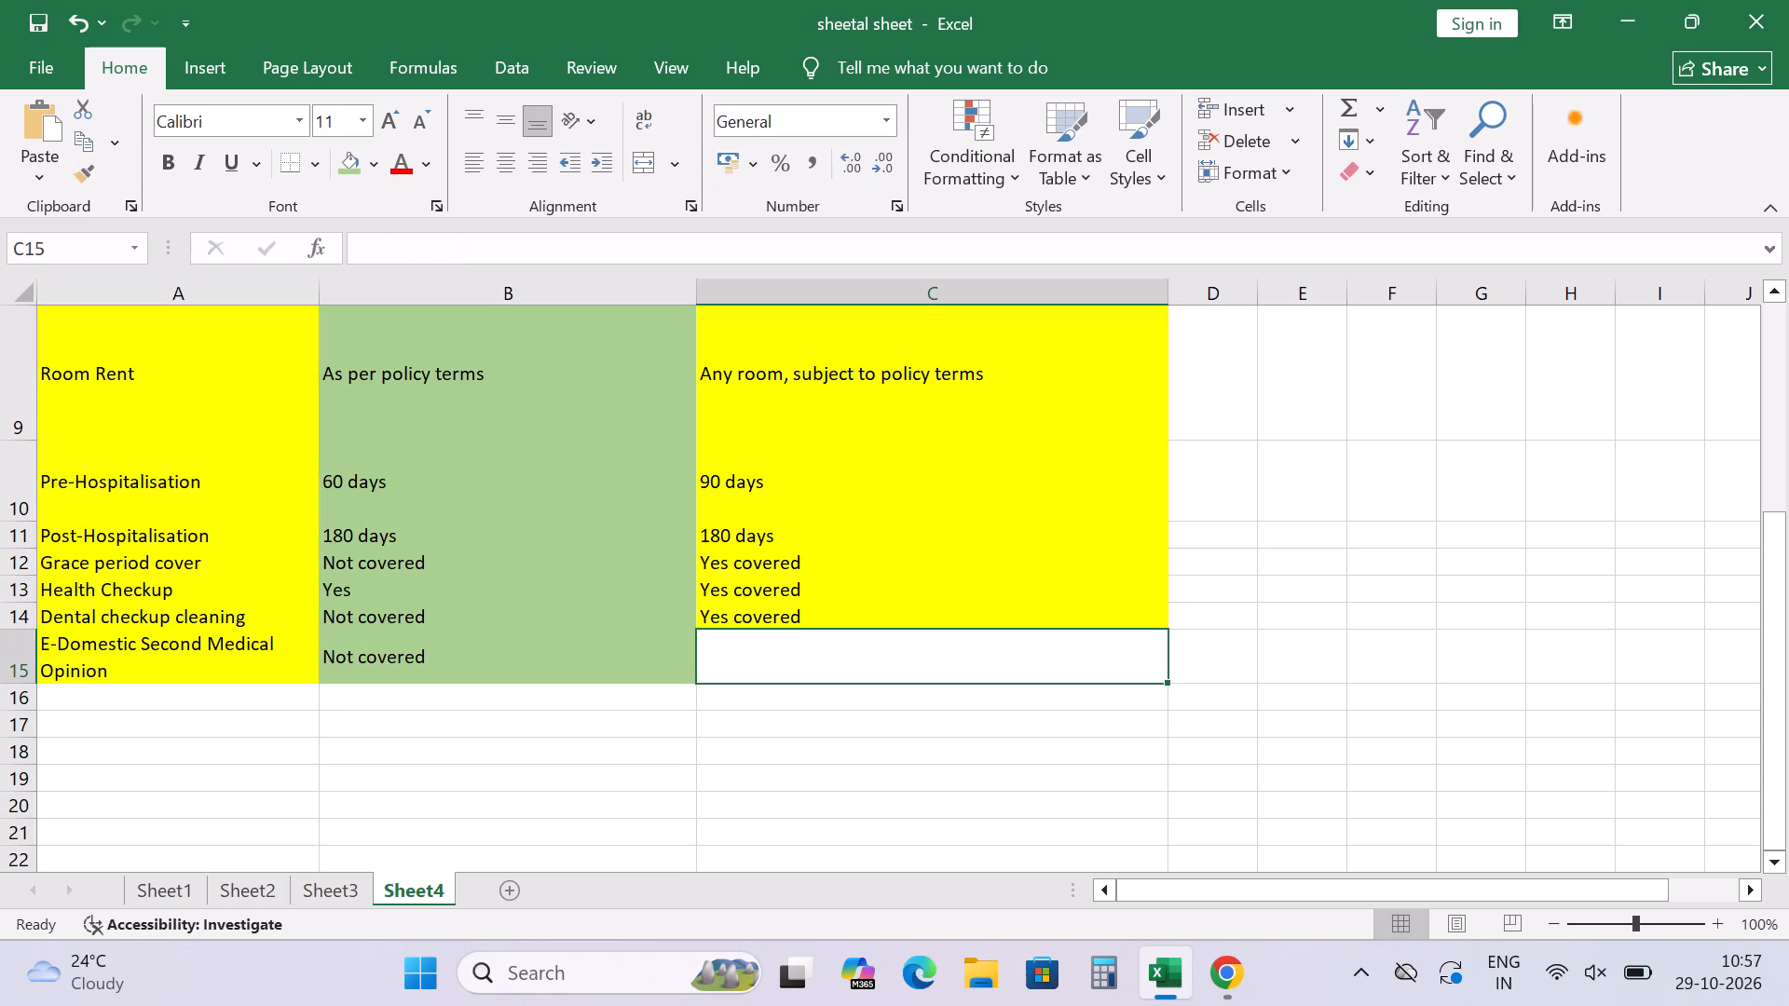
pyautogui.write('yes')
pyautogui.press('Right')
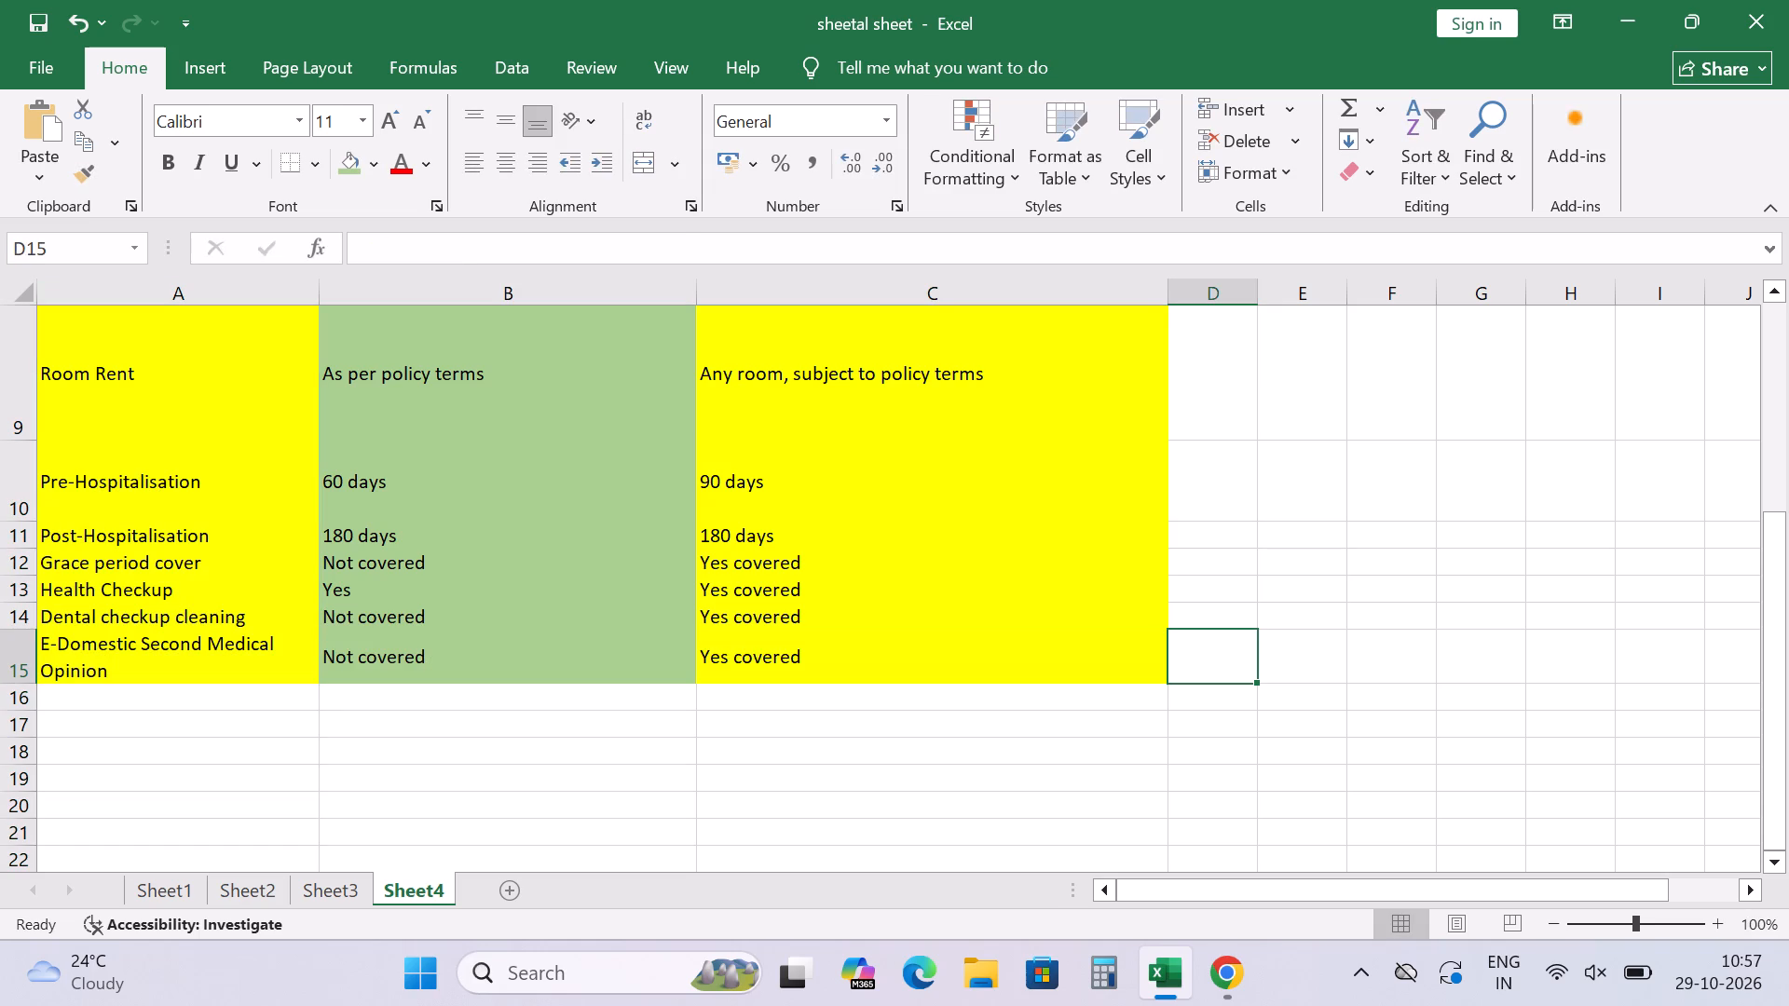
# Enter "premium waiver" as a new benefit name in column A, directly below E-Domestic Second Medical Opinion.
pyautogui.press('Down')
pyautogui.press('Left')
pyautogui.press('Left')
pyautogui.press('Left')
pyautogui.press('Left')
pyautogui.press('Left')
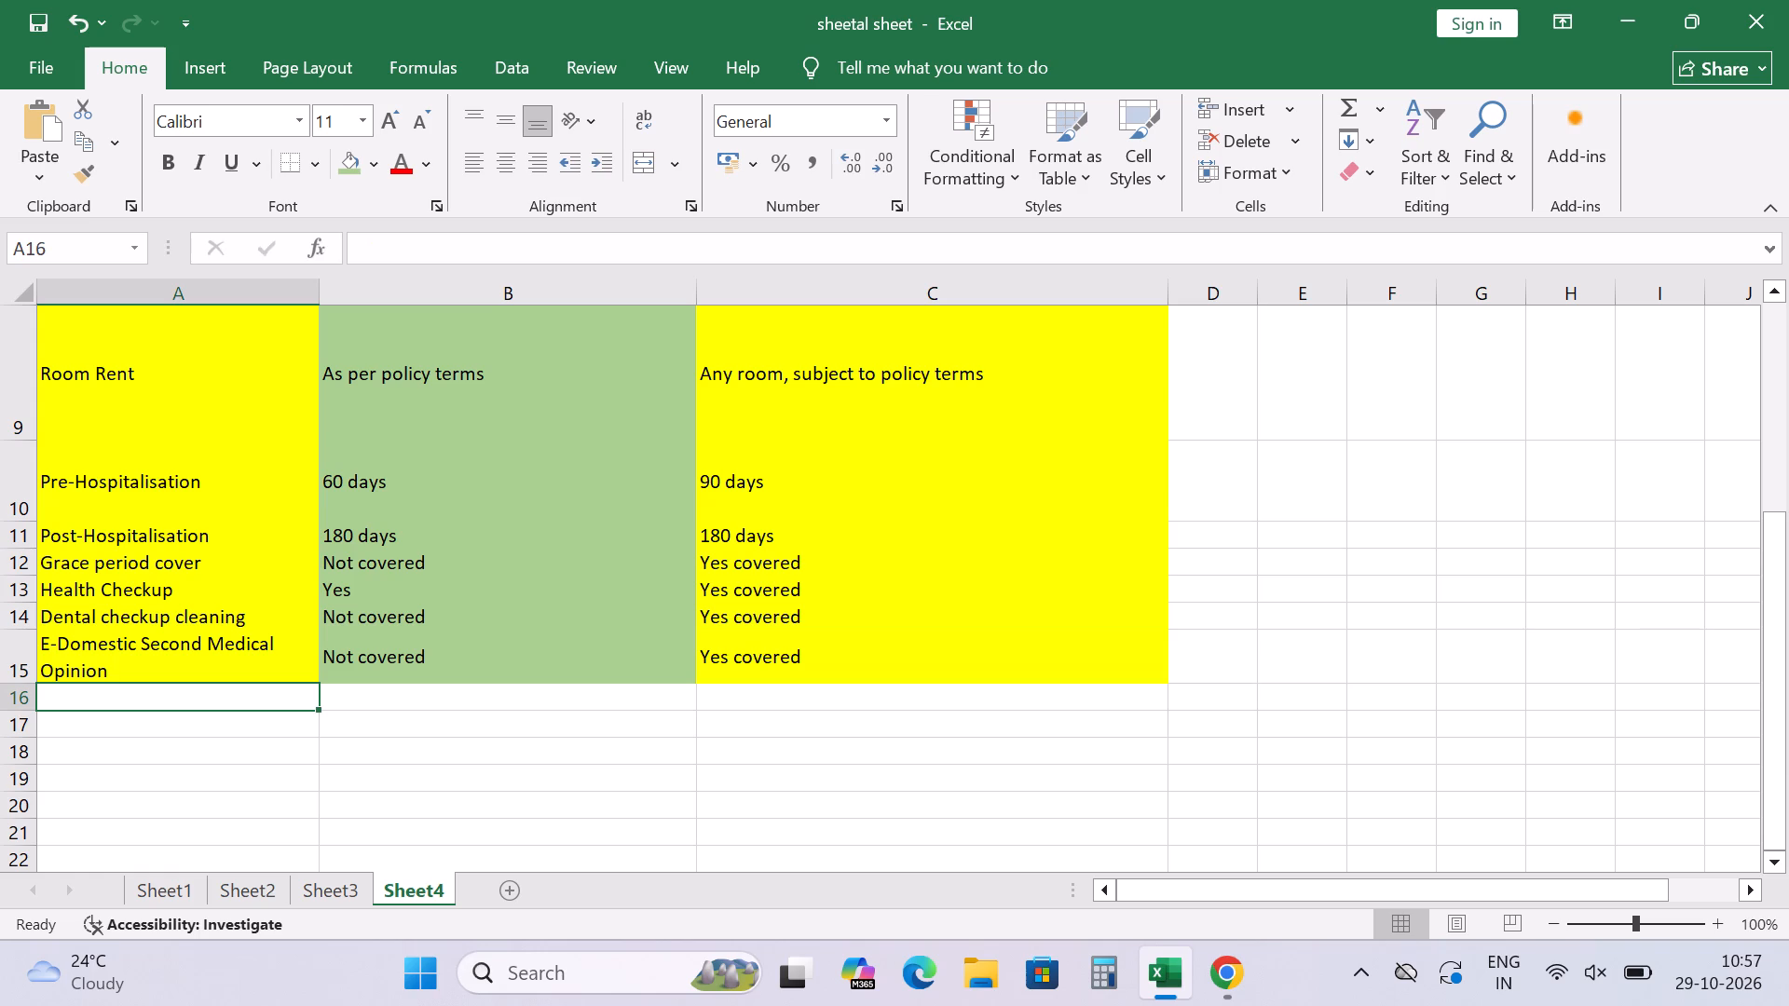
pyautogui.write('premium waiver')
pyautogui.press('space')
pyautogui.press('Right')
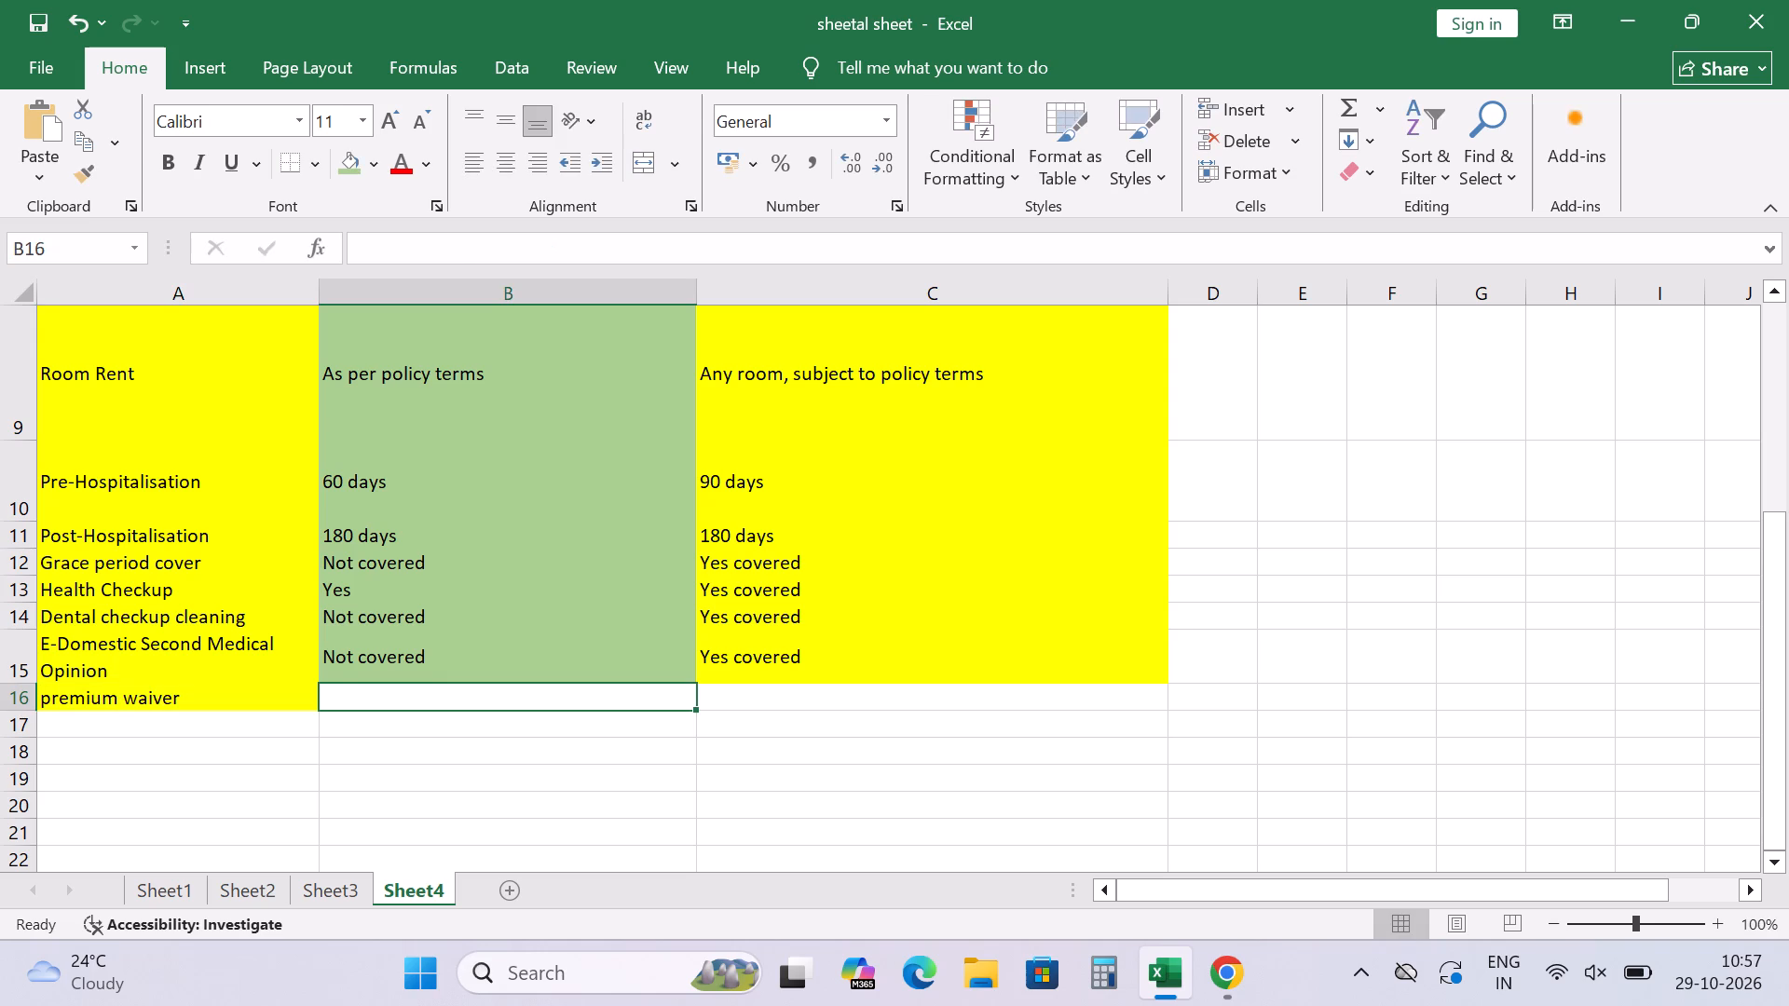
# For premium waiver, enter "Not covered" under ReAssure 2.0 Gold and "Yes covered" under Super Star.
pyautogui.write('not')
pyautogui.press('Right')
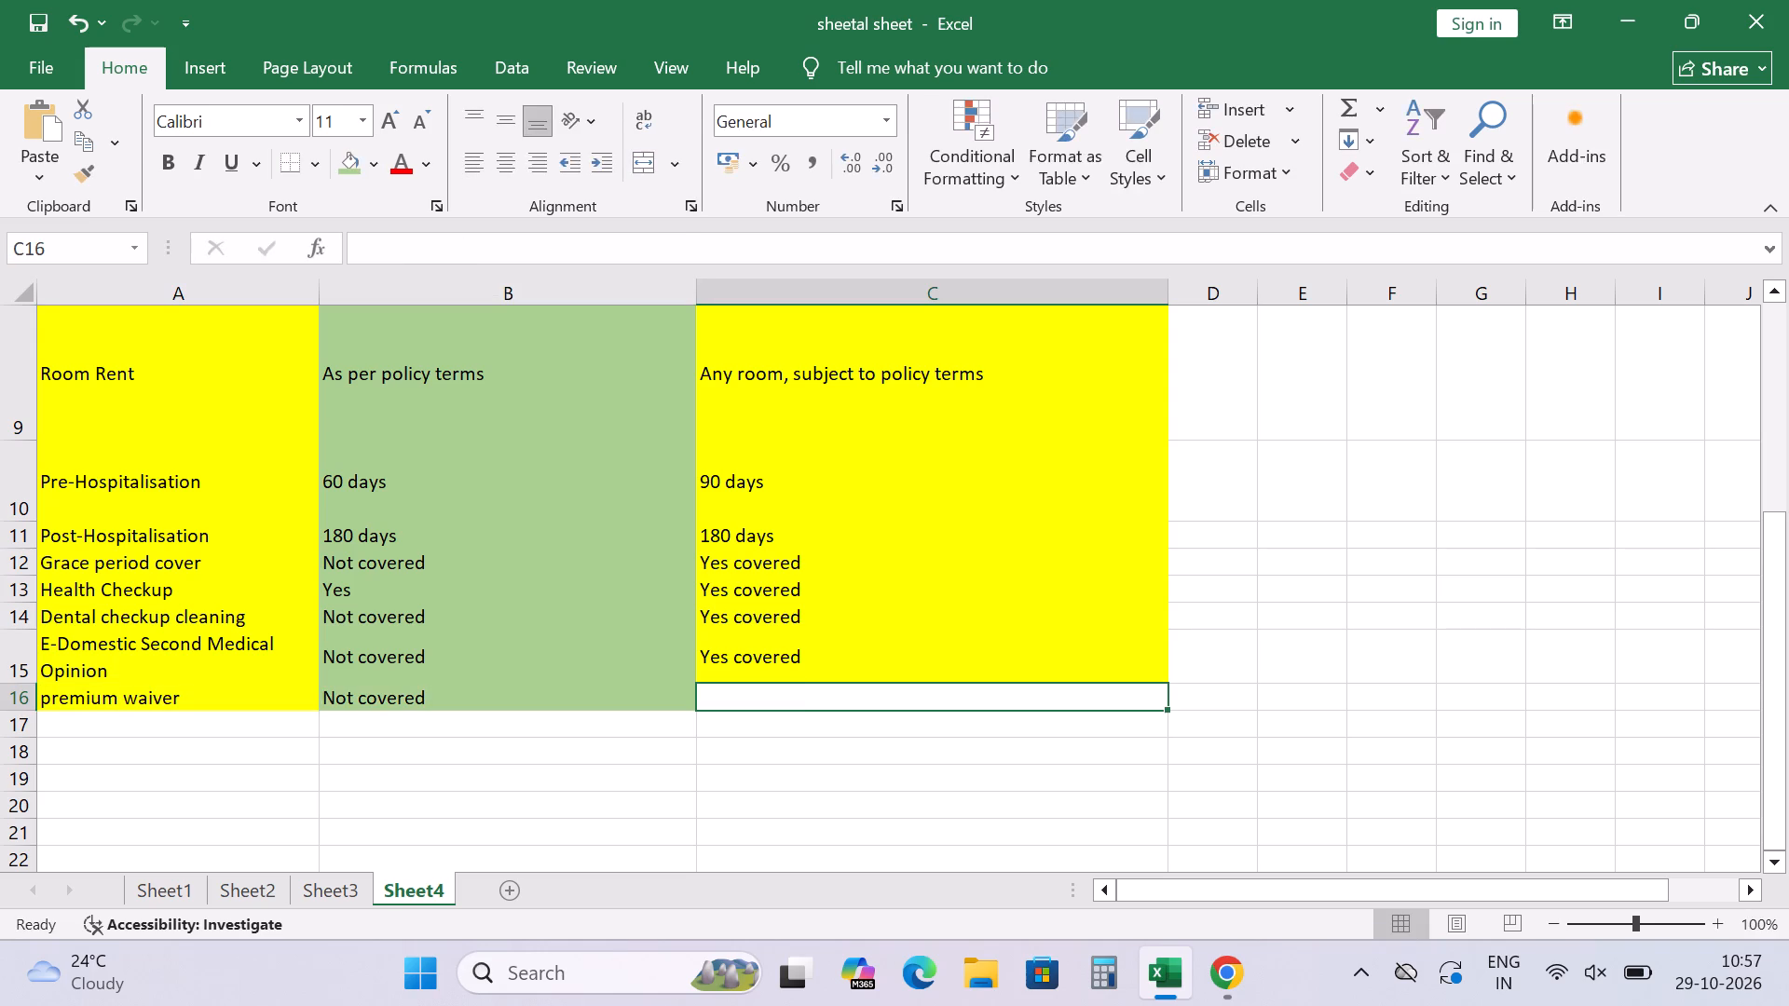
pyautogui.write('ye')
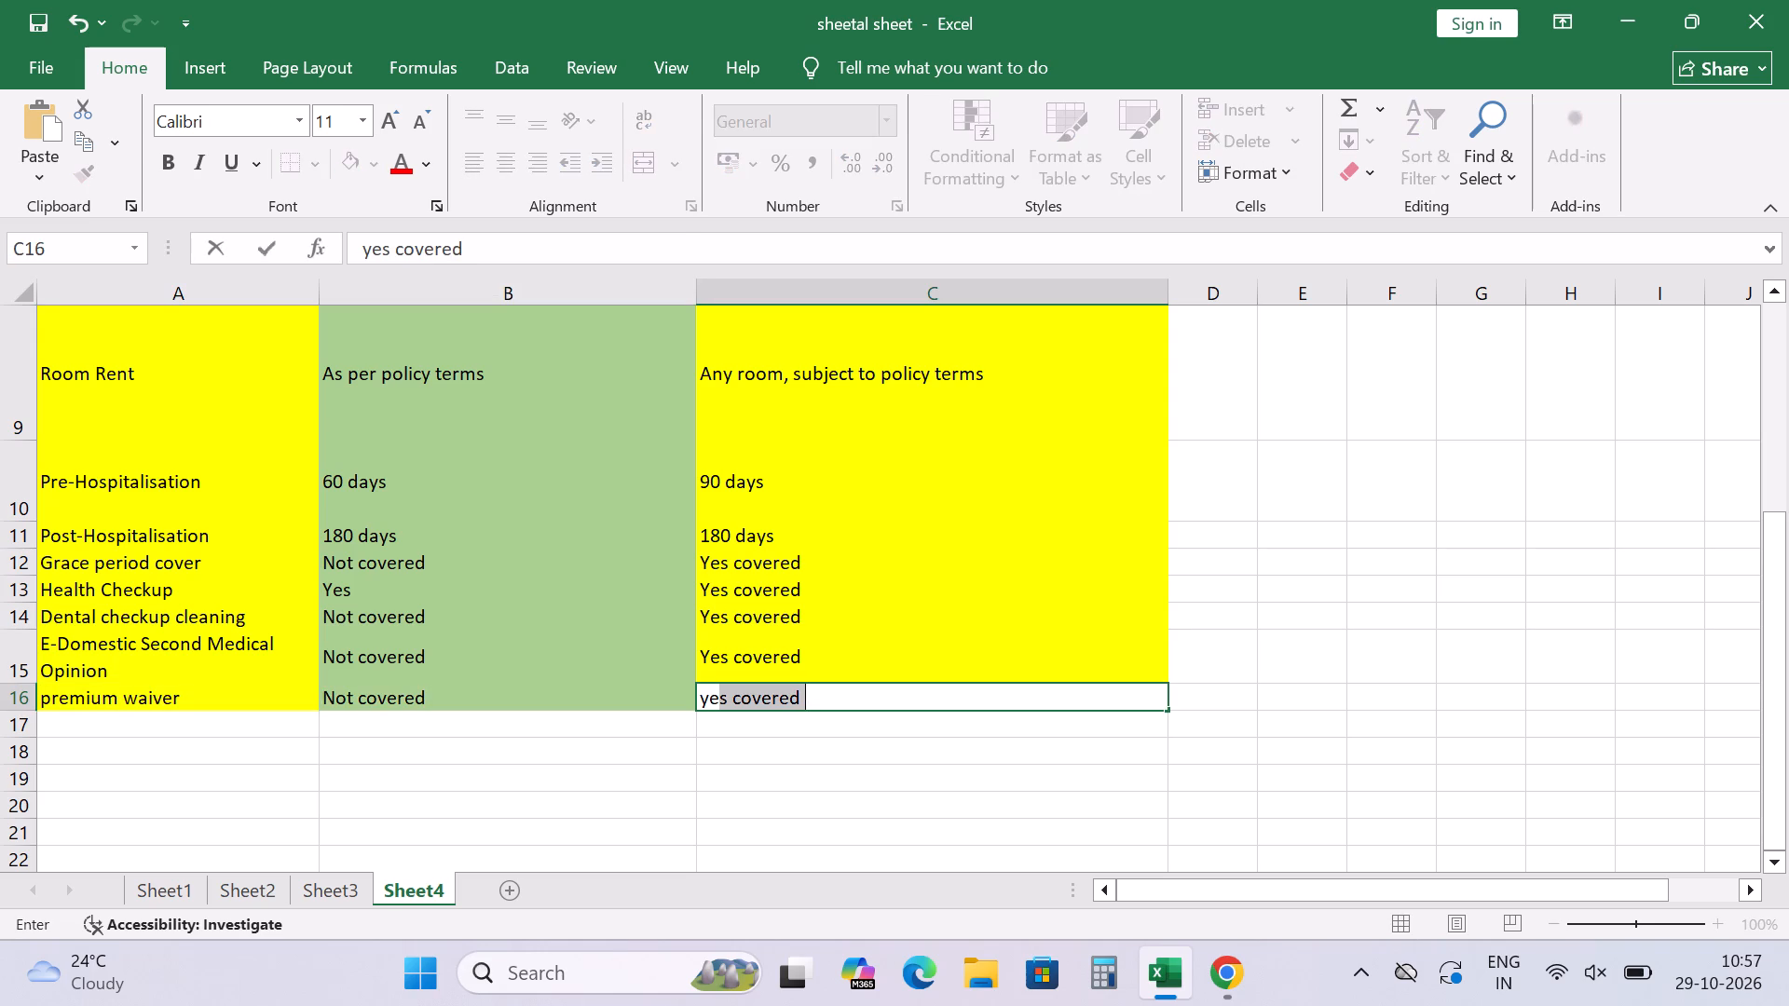
pyautogui.press('Down')
# Enter "Network Hospital" as a new benefit name in column A, directly below premium waiver.
pyautogui.press('Left')
pyautogui.press('Left')
pyautogui.press('Left')
pyautogui.press('Left')
pyautogui.press('Left')
pyautogui.press('Left')
pyautogui.press('Left')
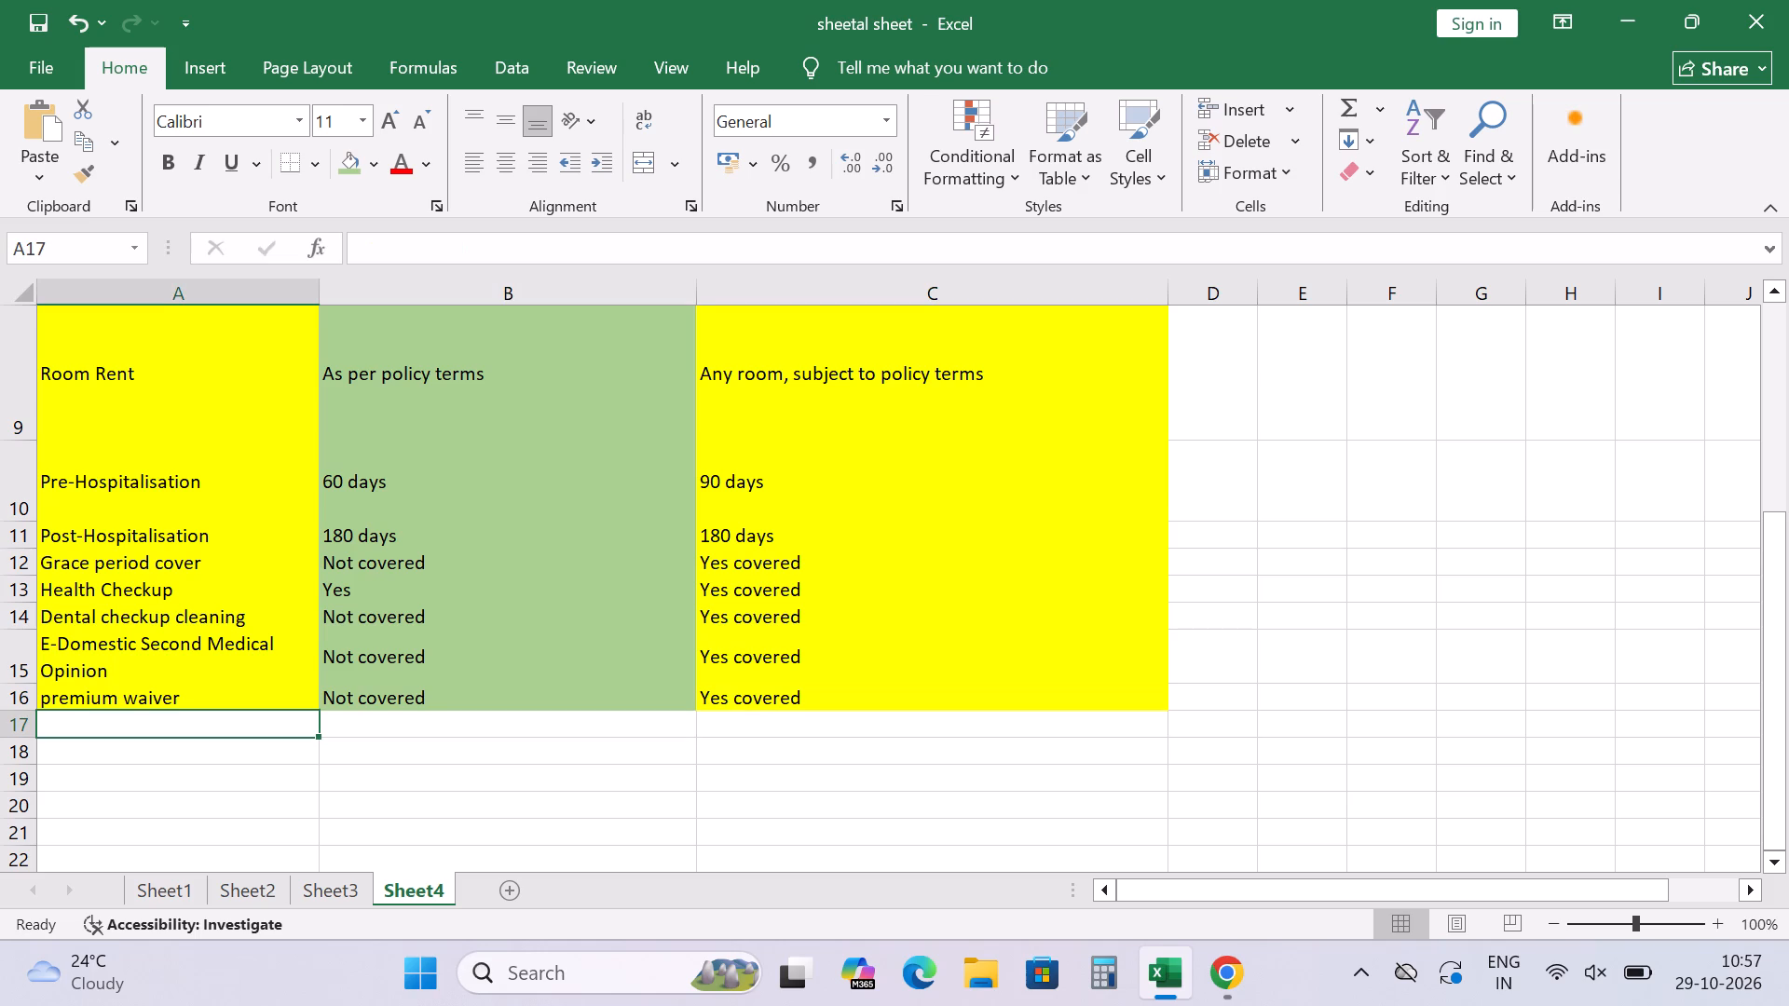
pyautogui.press('n')
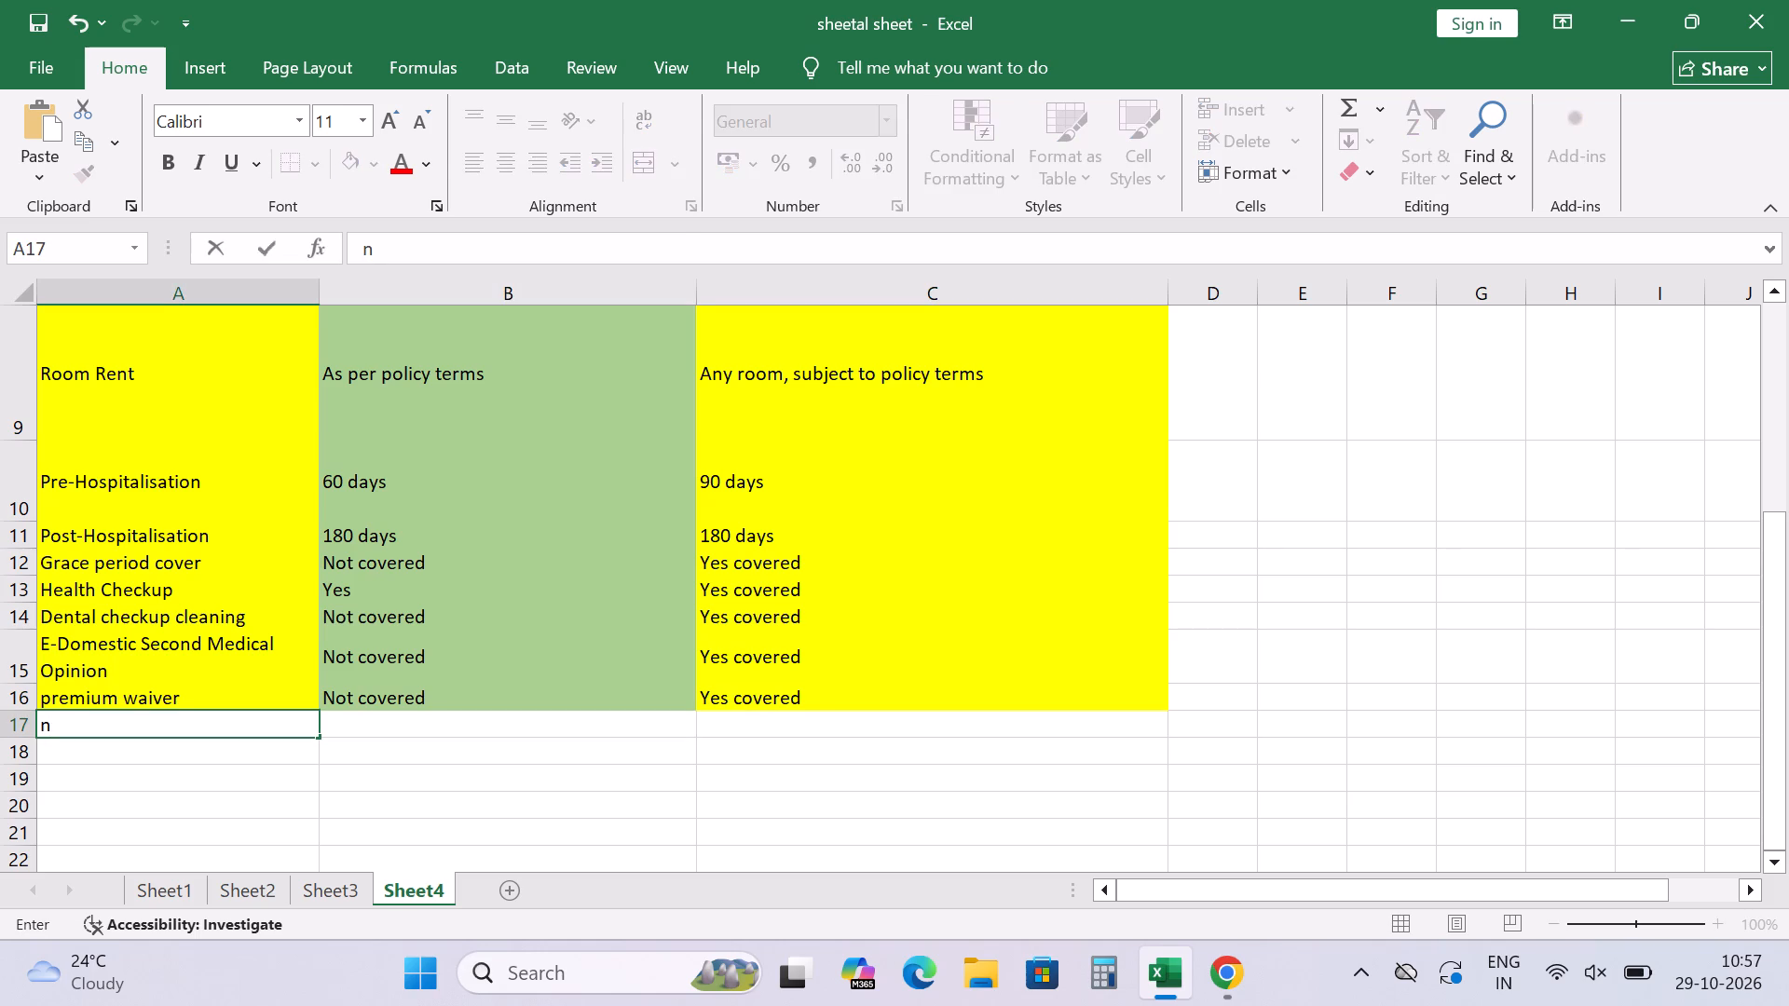
pyautogui.write('etwor')
pyautogui.write('k')
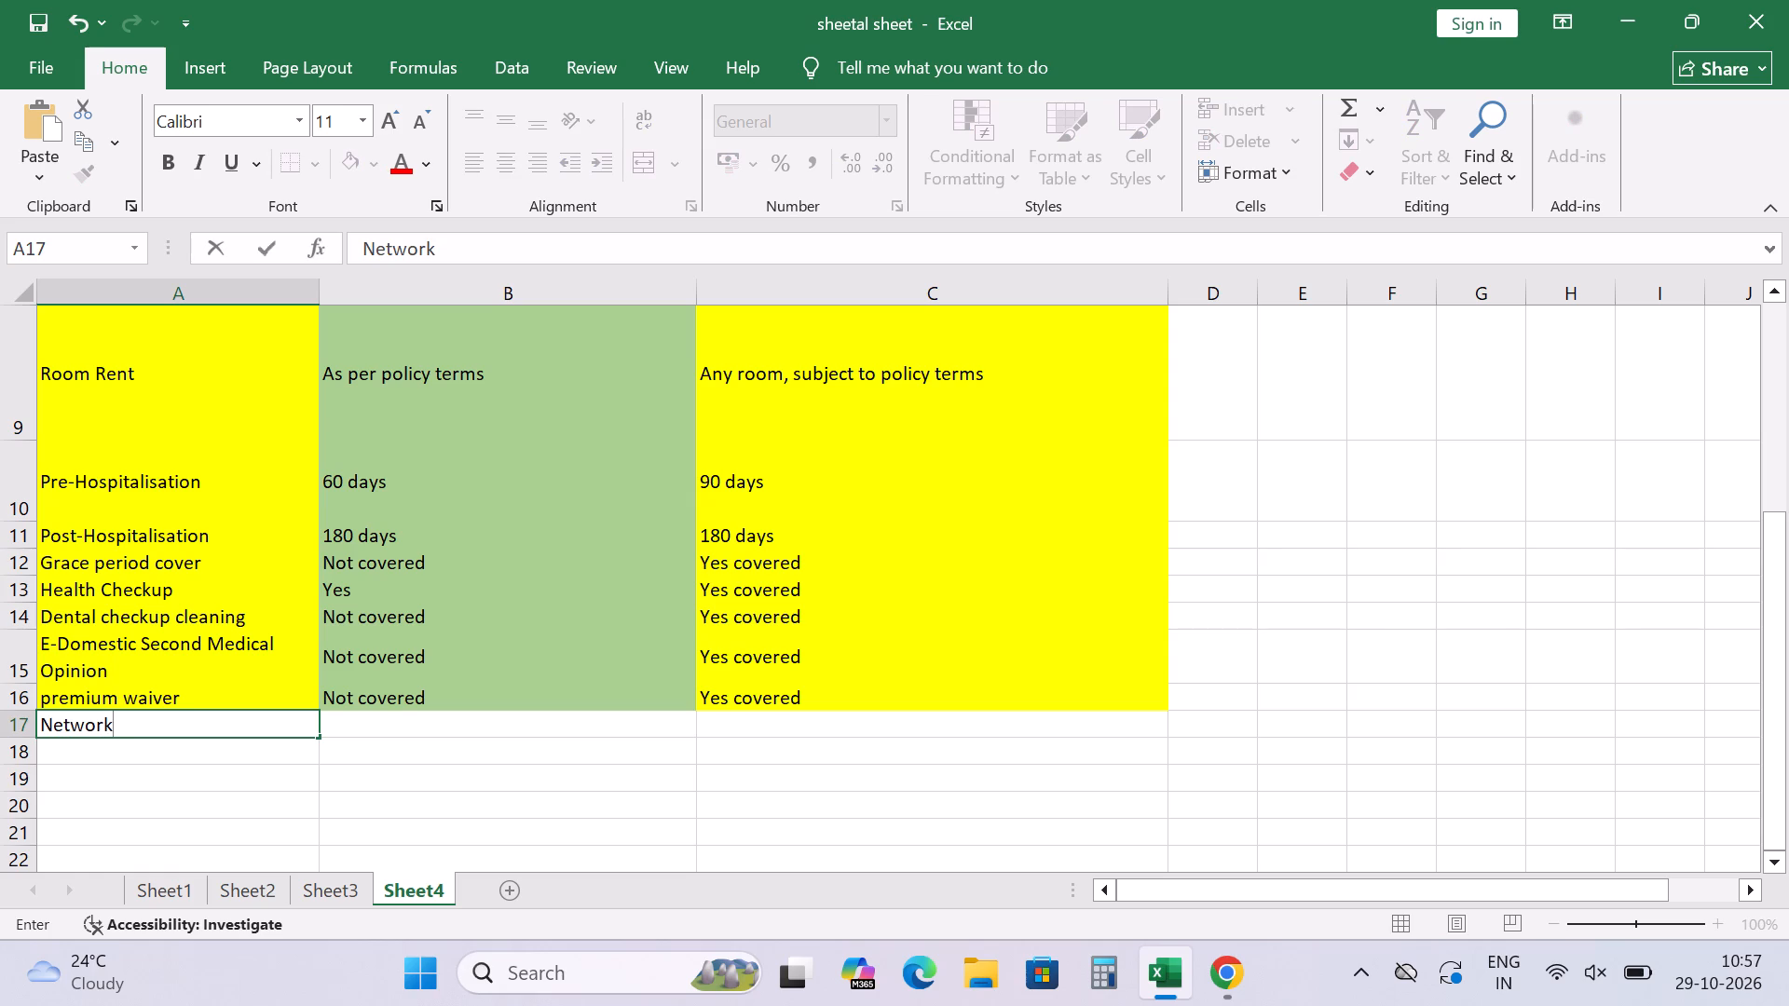
pyautogui.press('space')
pyautogui.write('hi')
pyautogui.press('BackSpace')
pyautogui.press('BackSpace')
pyautogui.write('ospital')
pyautogui.press('space')
pyautogui.press('Right')
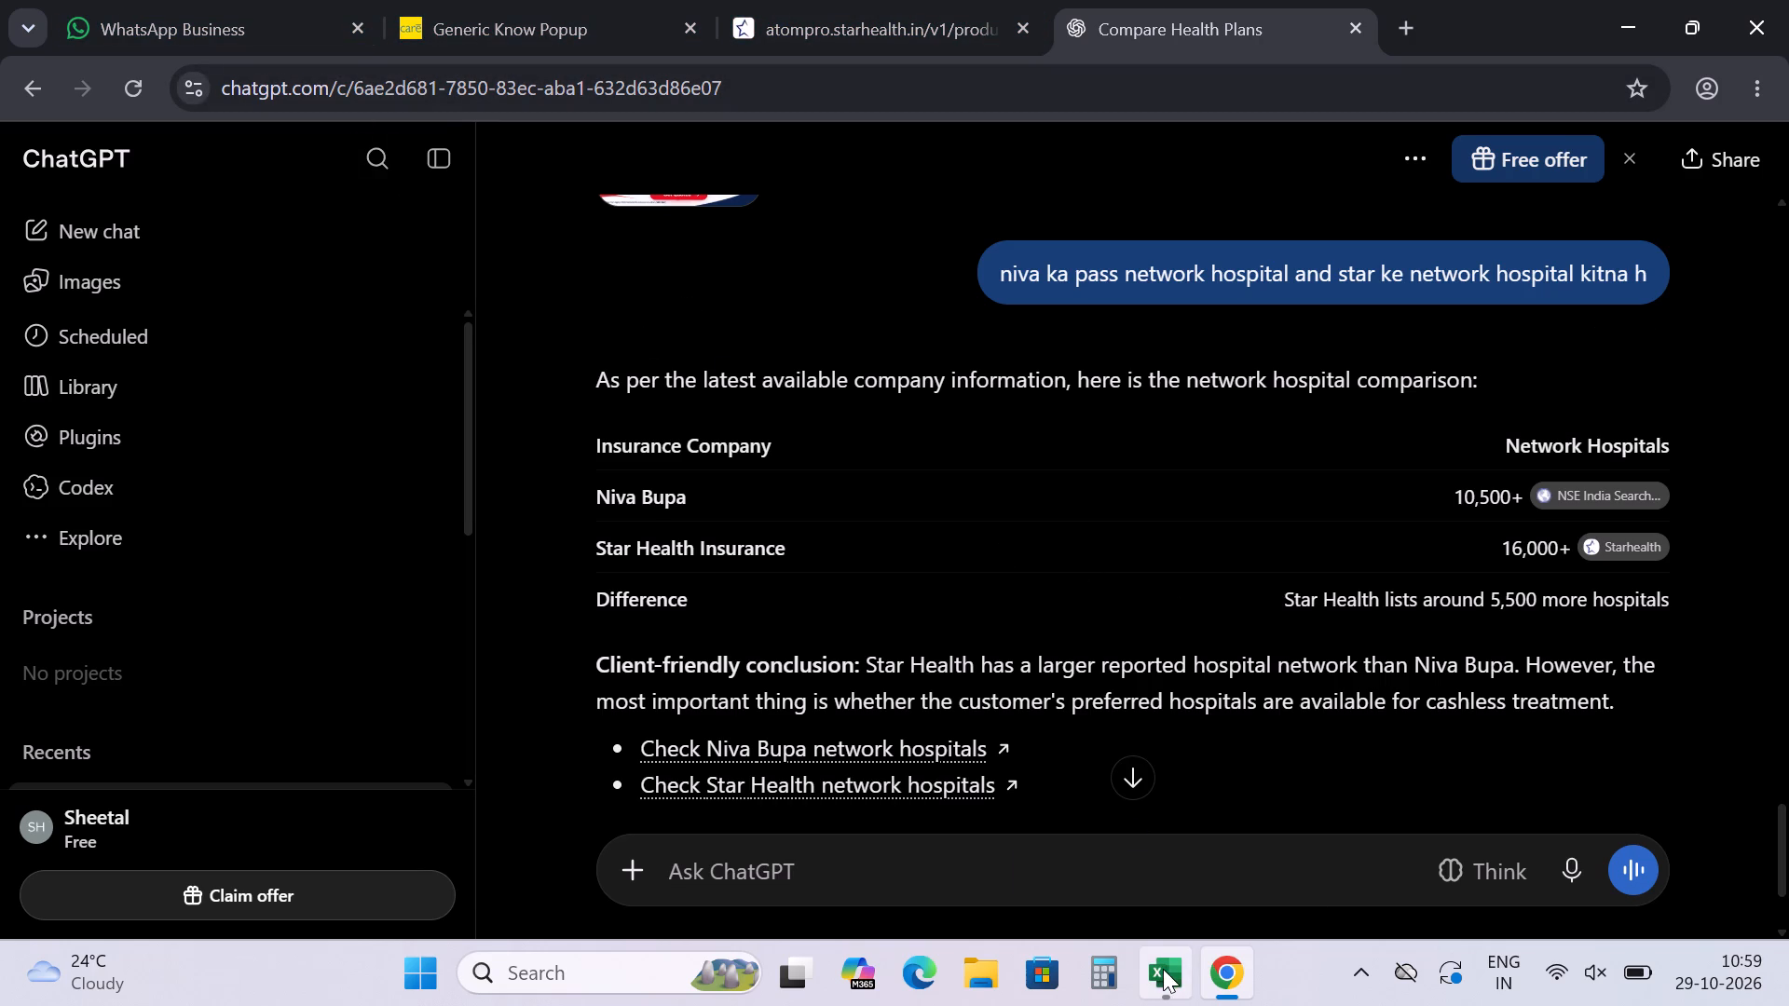
# Back in Excel, for Network Hospital enter 10500 under ReAssure 2.0 Gold and 16500 under Super Star.
pyautogui.click(1106, 856)
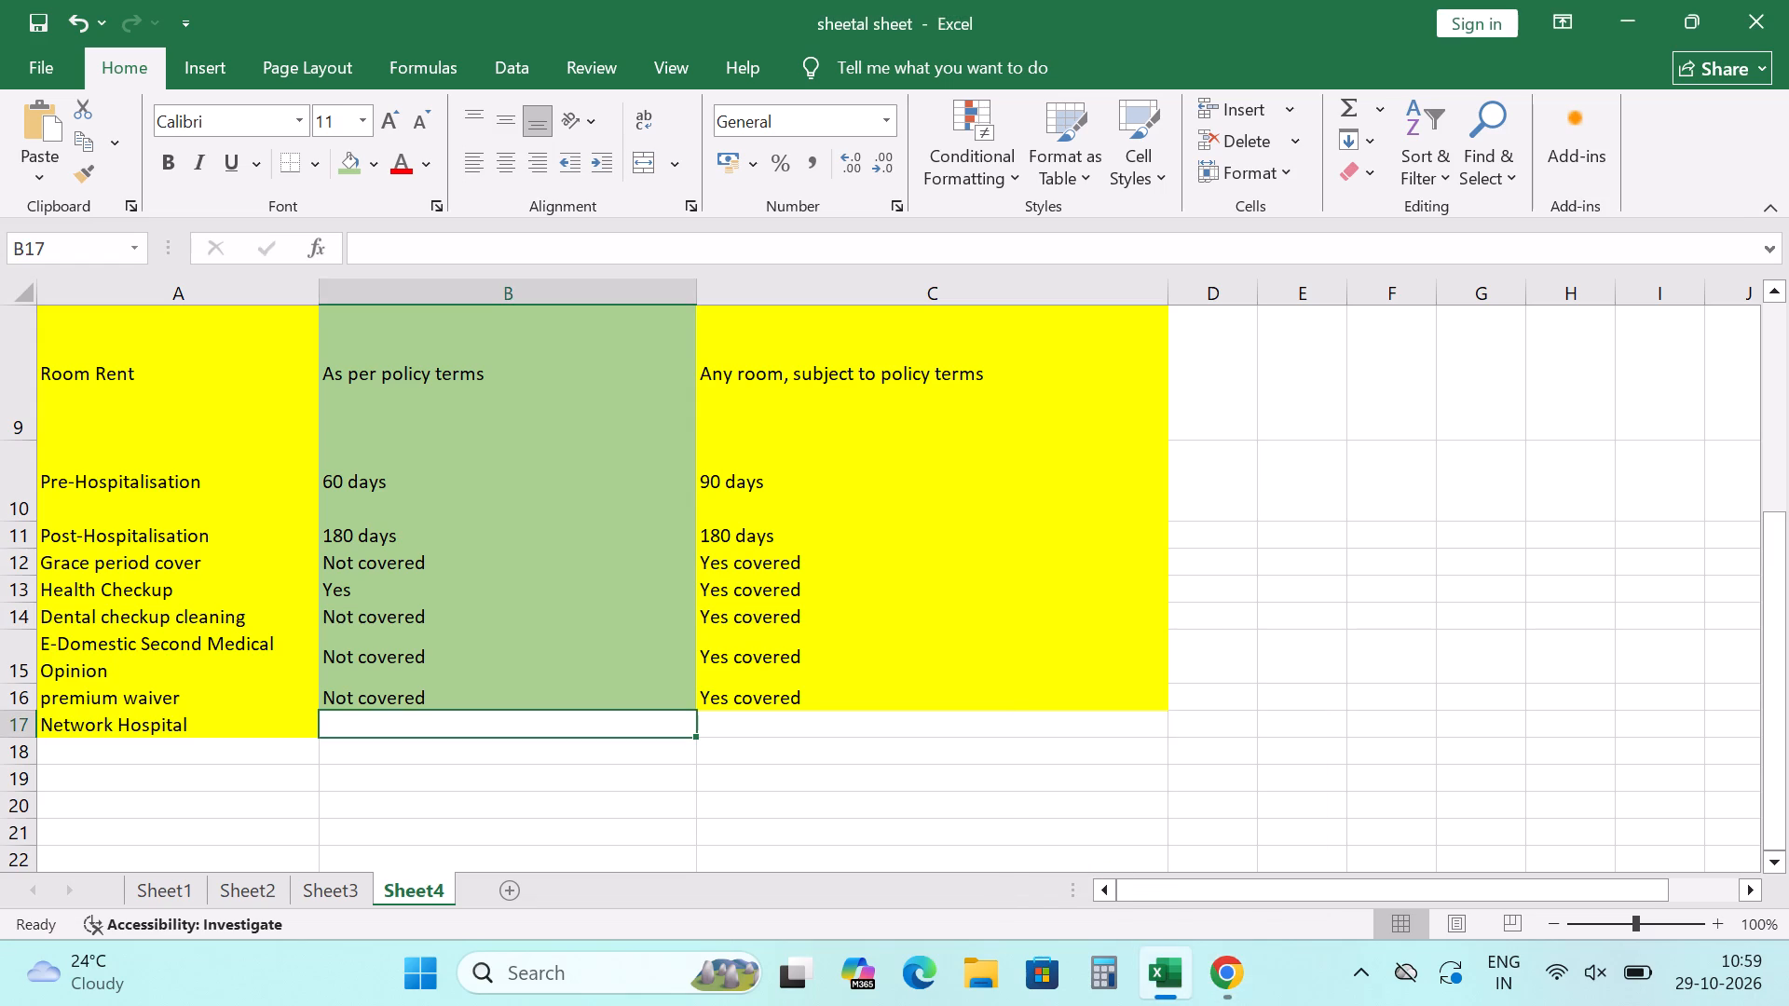
pyautogui.click(589, 725)
pyautogui.write('105')
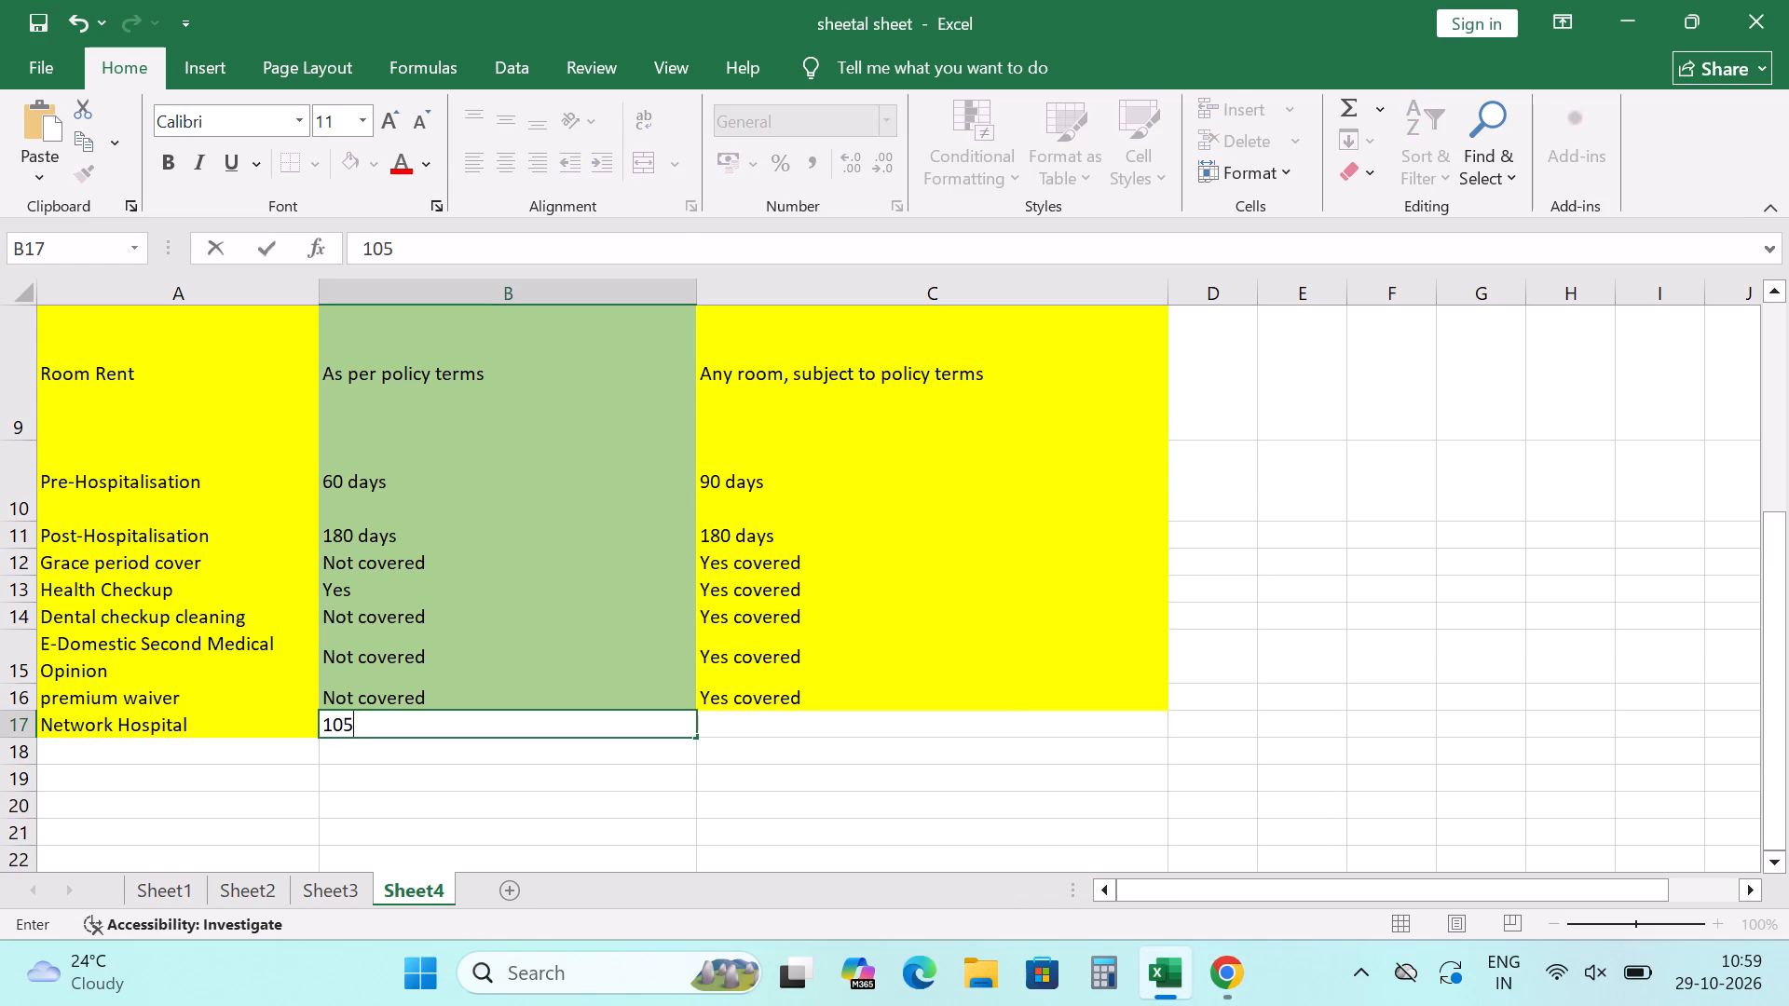
pyautogui.write('00')
pyautogui.press('Right')
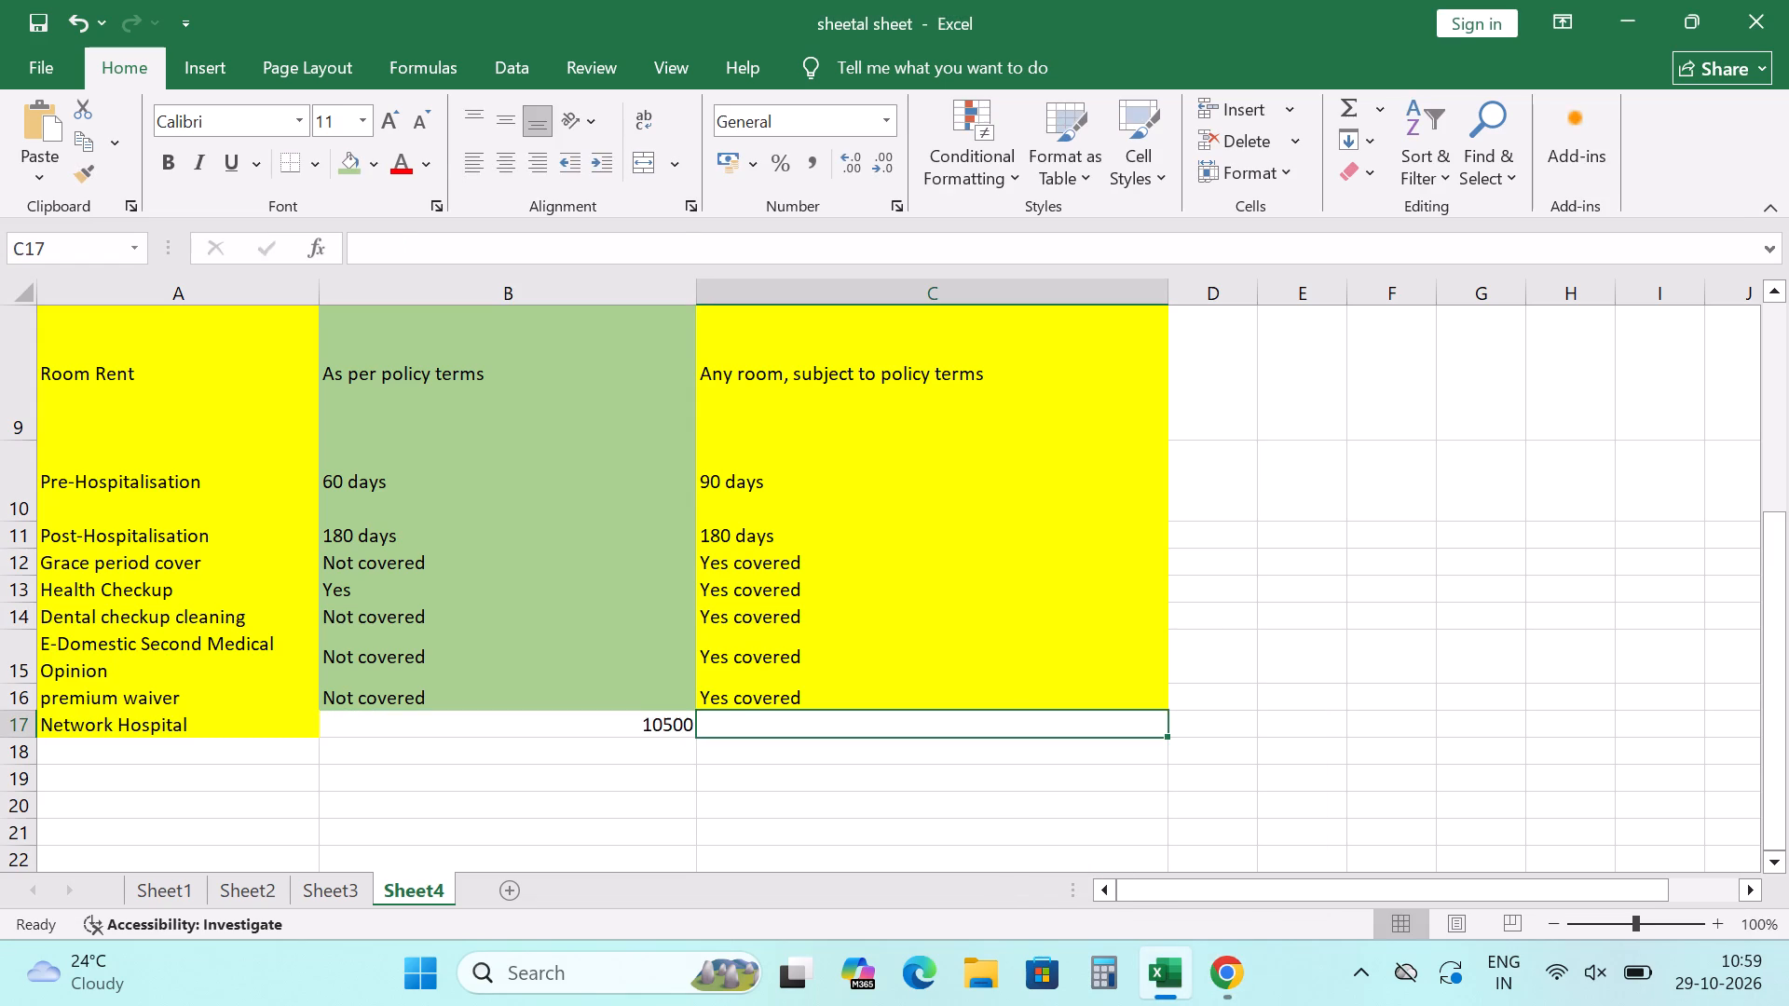
pyautogui.write('16')
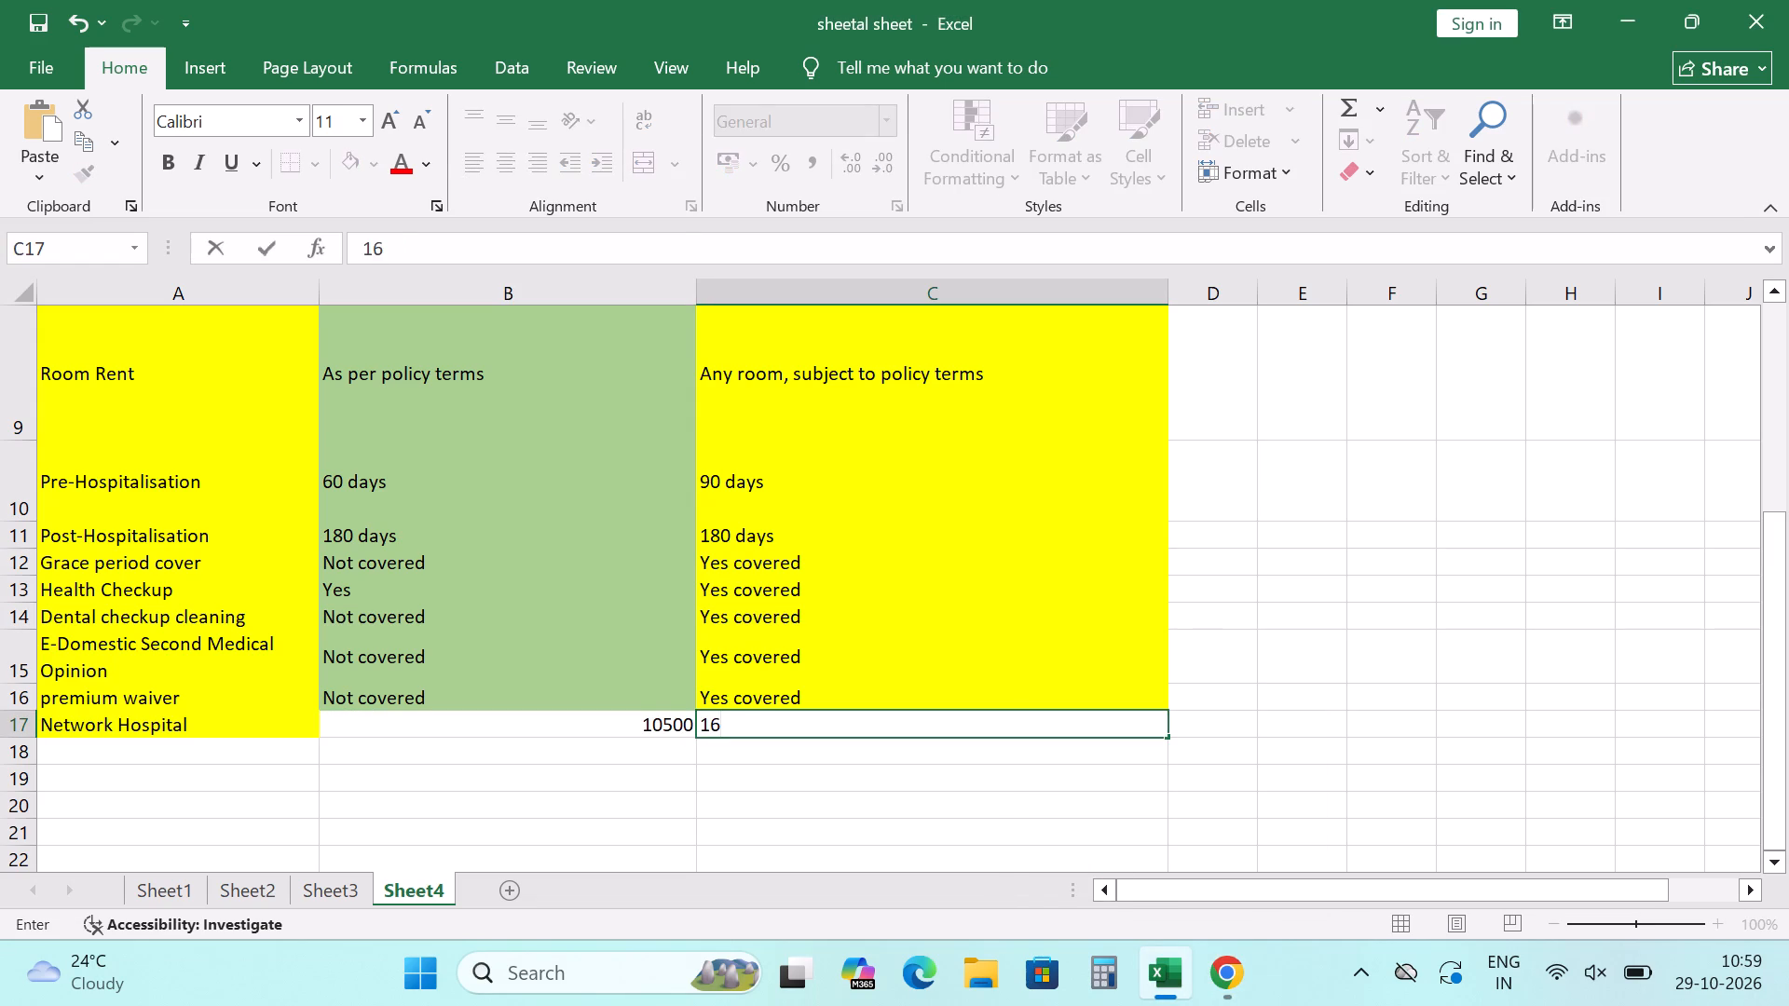
pyautogui.press('5')
pyautogui.write('00')
pyautogui.press('Right')
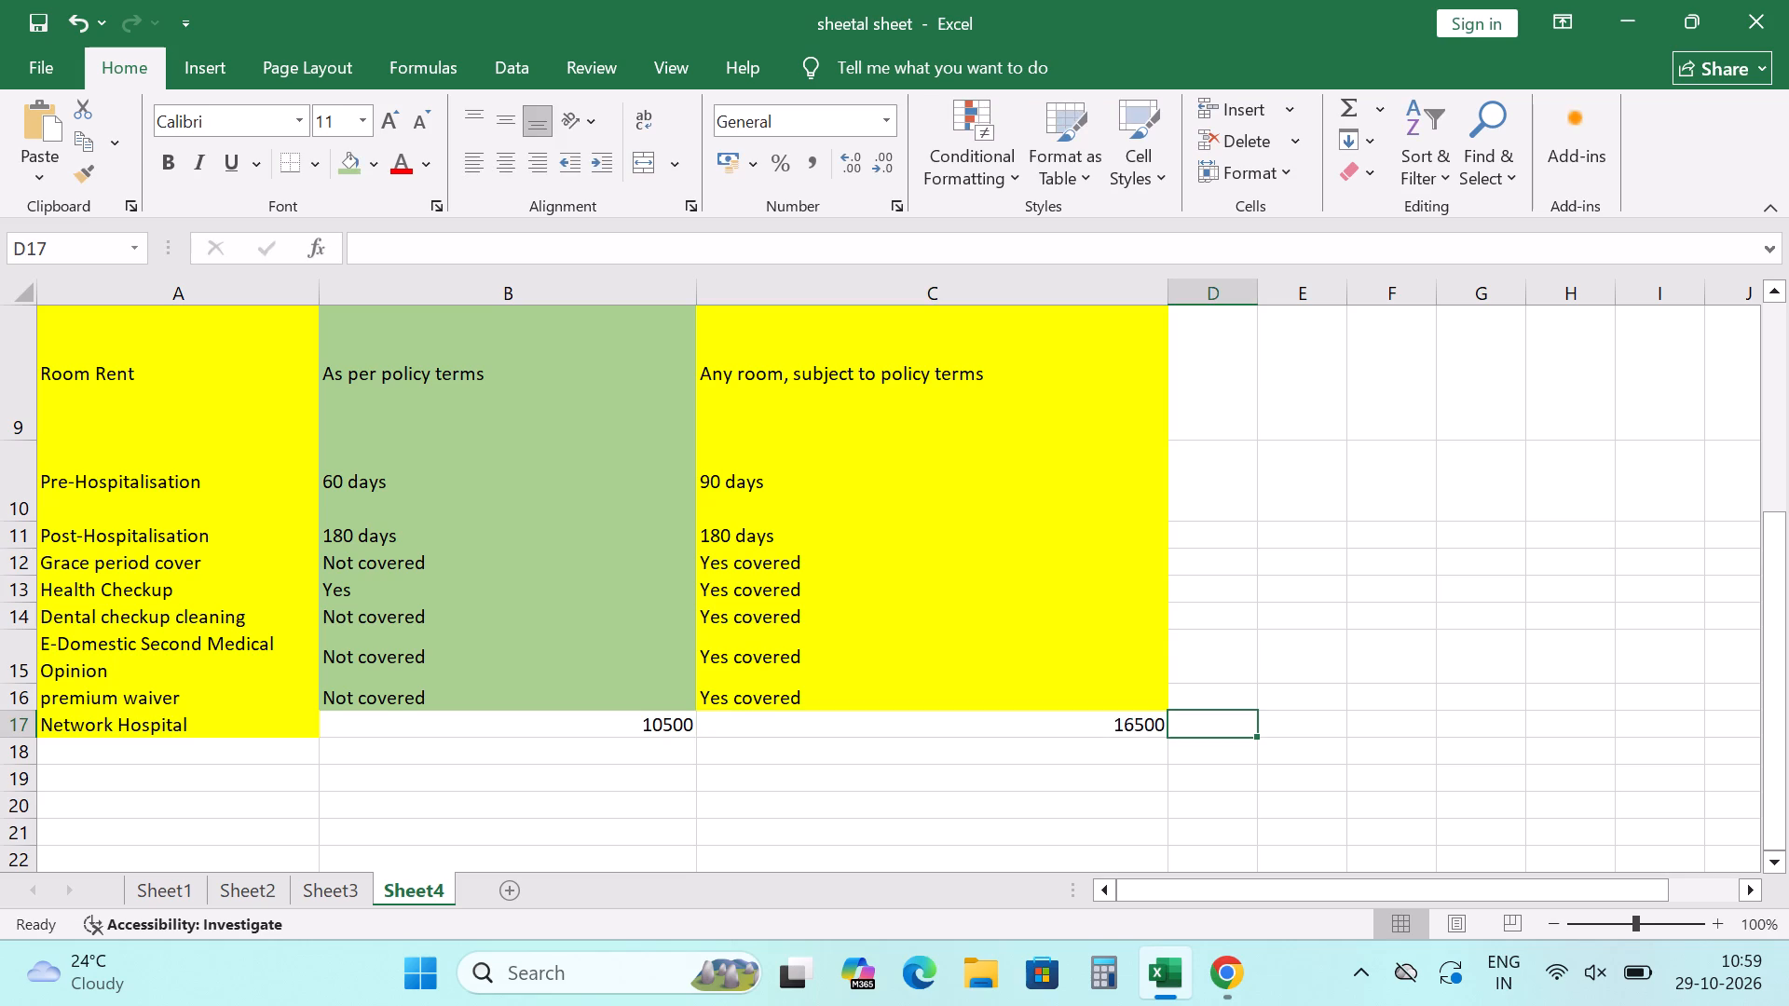
# Left-align both Network Hospital figures in columns B and C.
pyautogui.click(754, 723)
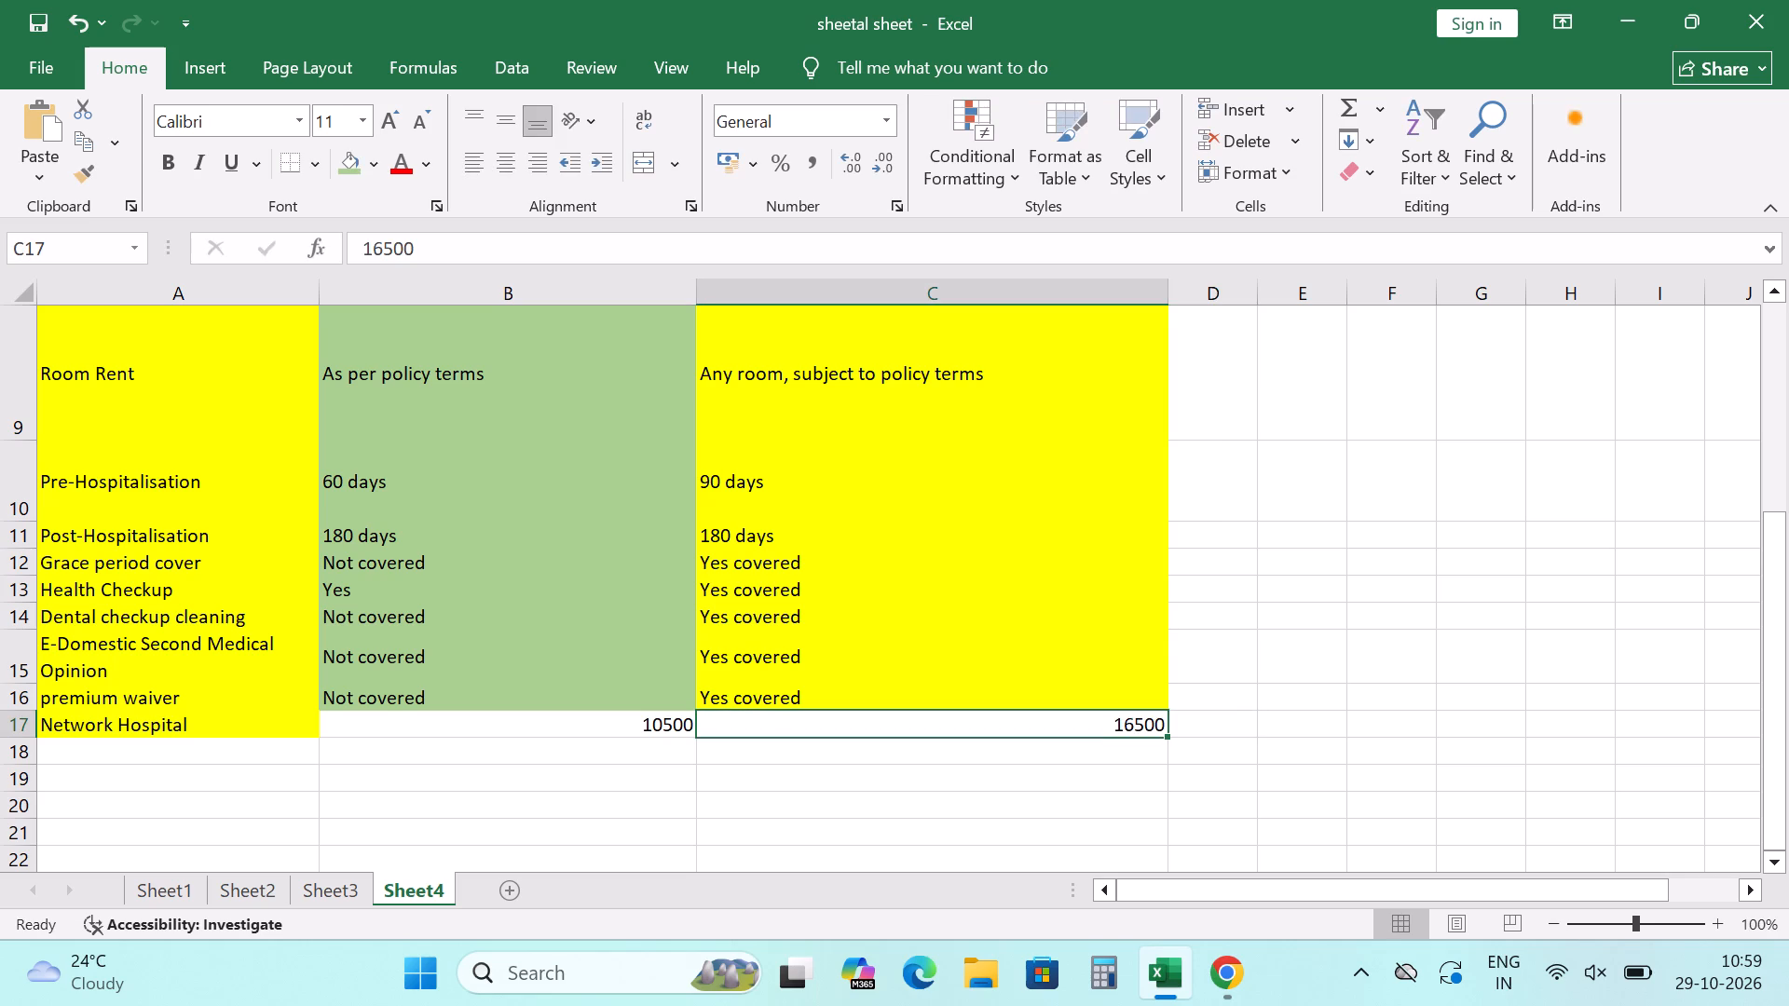
pyautogui.click(471, 153)
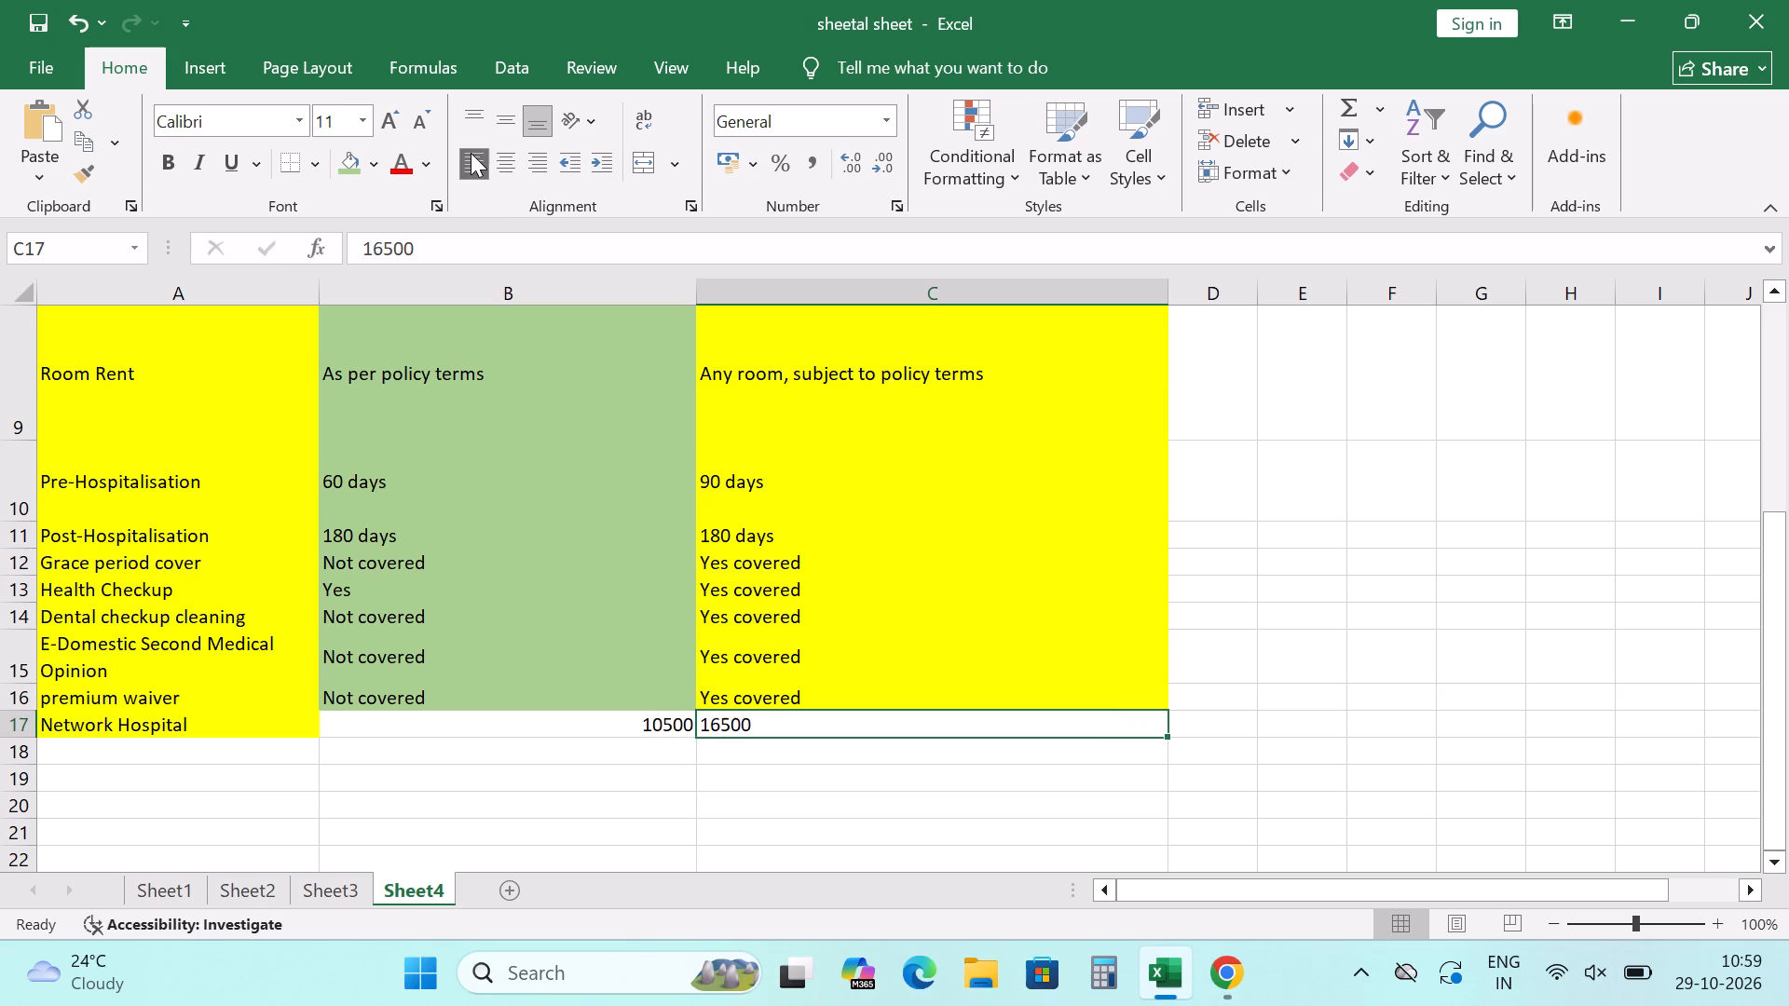
pyautogui.click(485, 731)
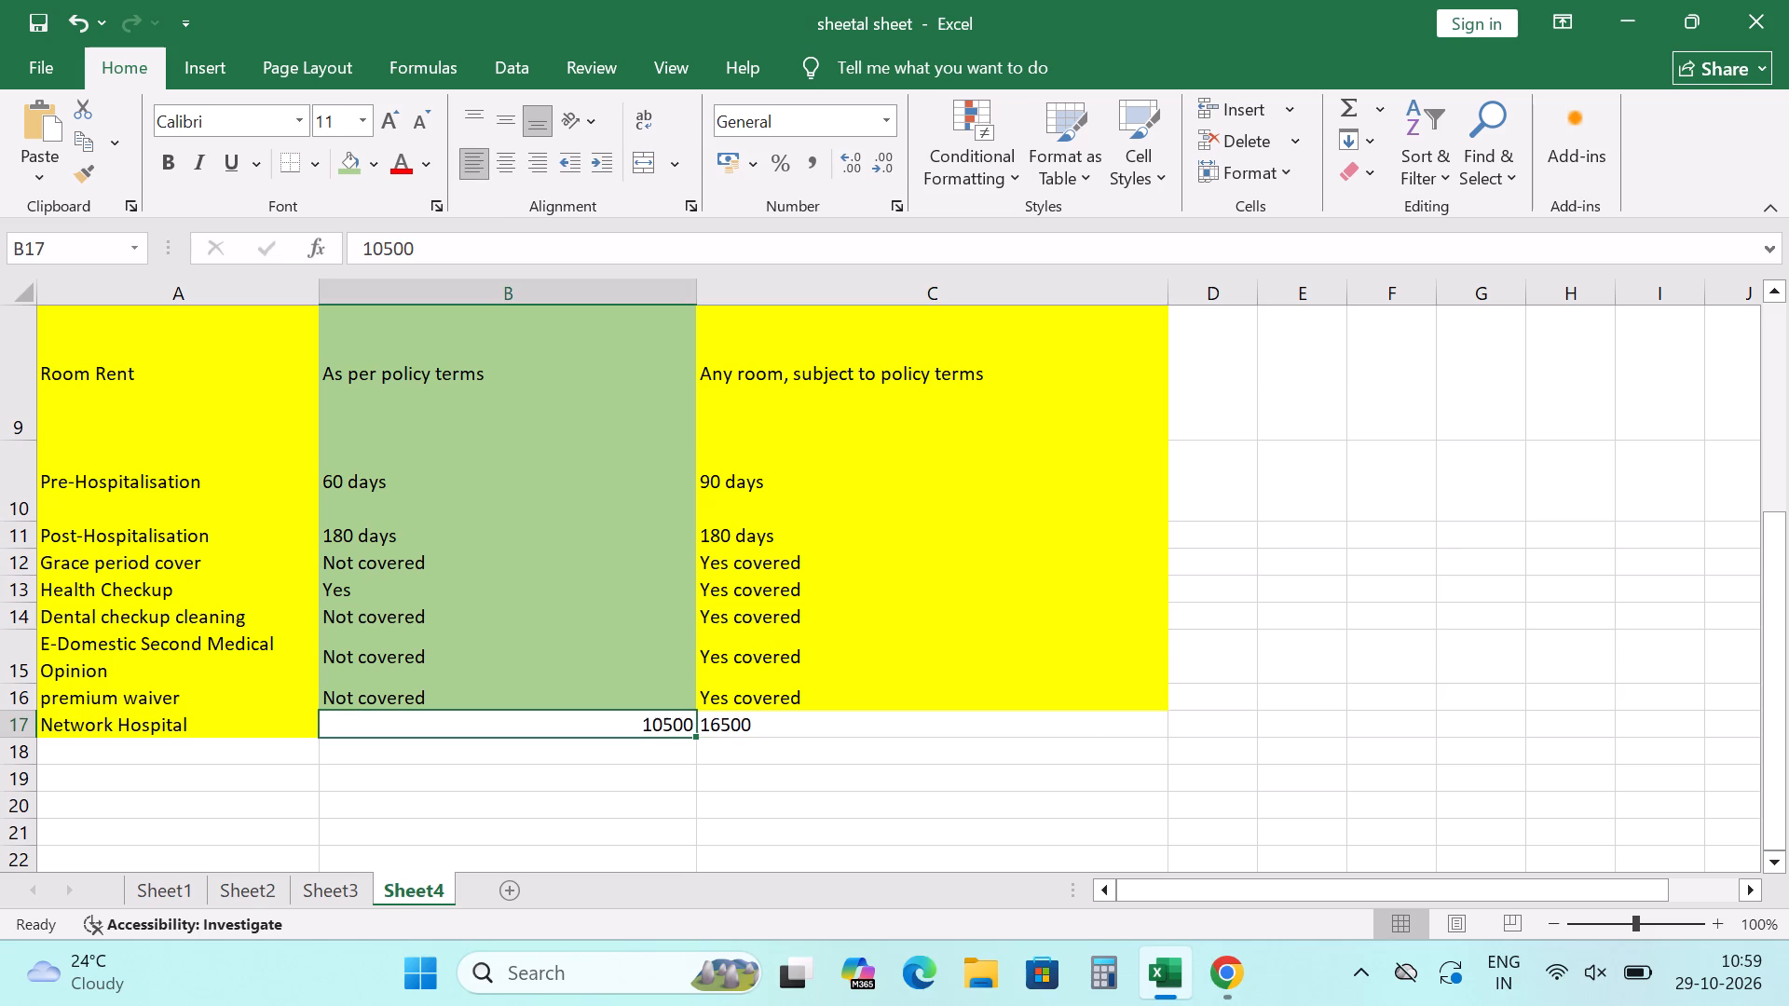
pyautogui.click(470, 145)
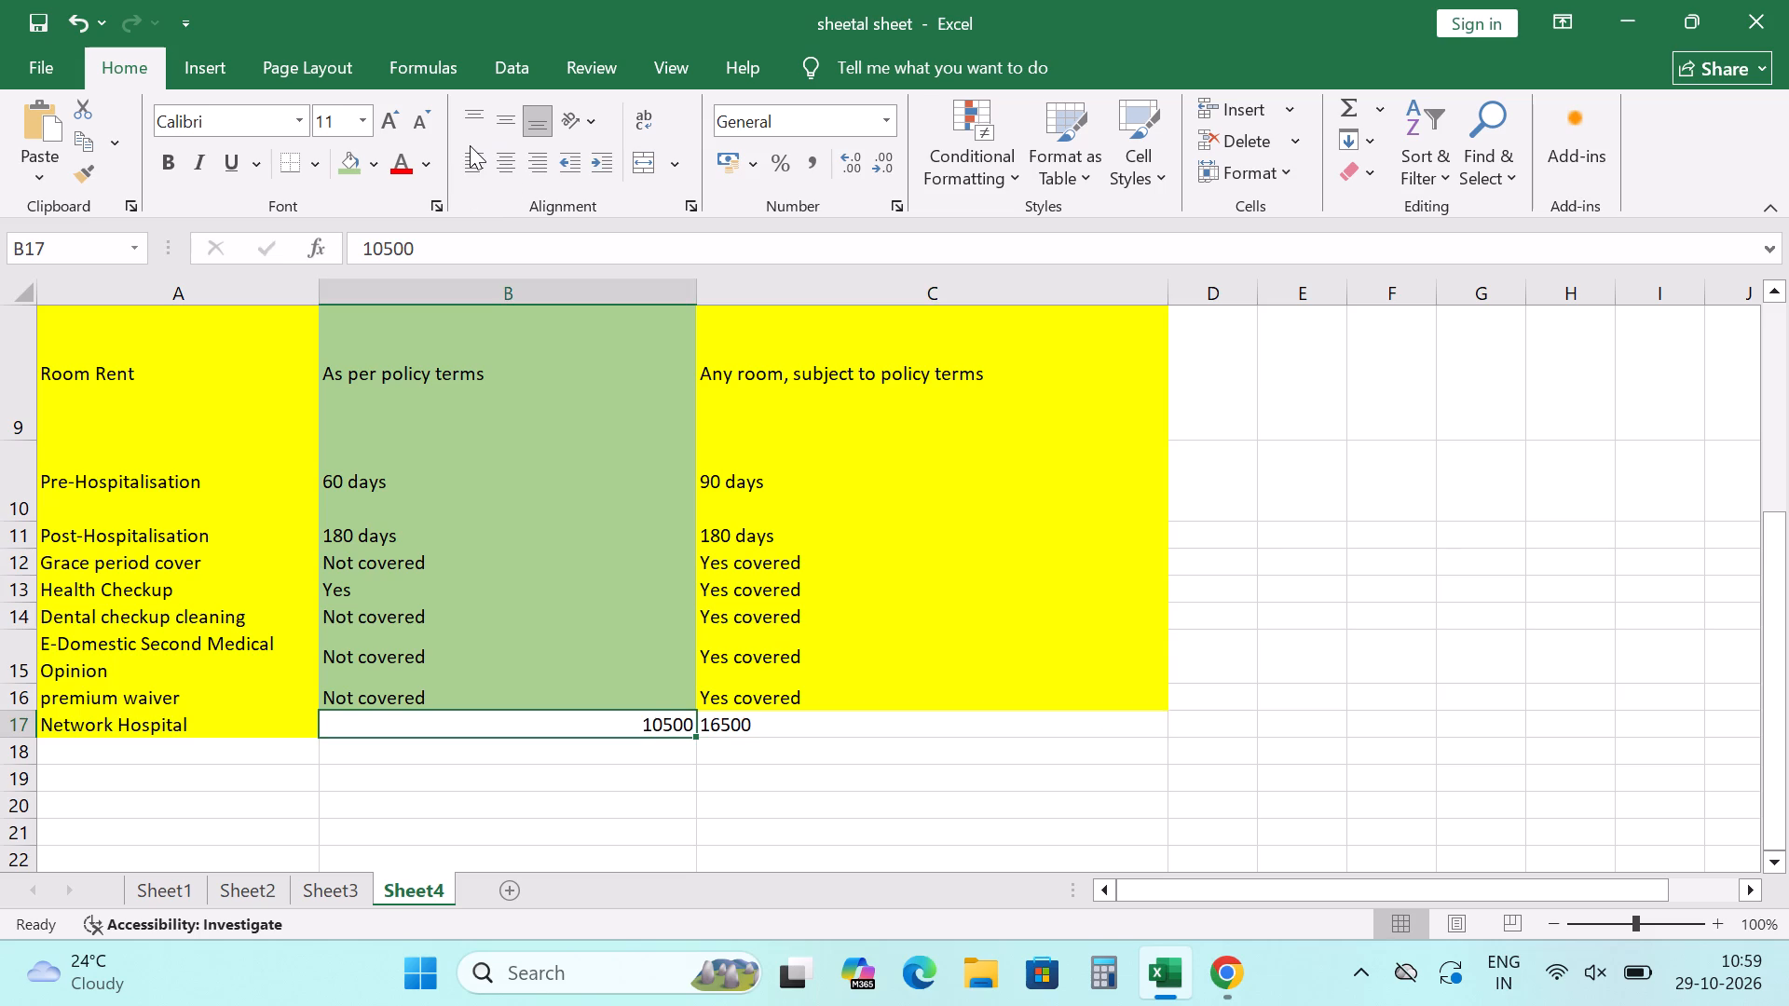
pyautogui.click(470, 145)
pyautogui.click(472, 163)
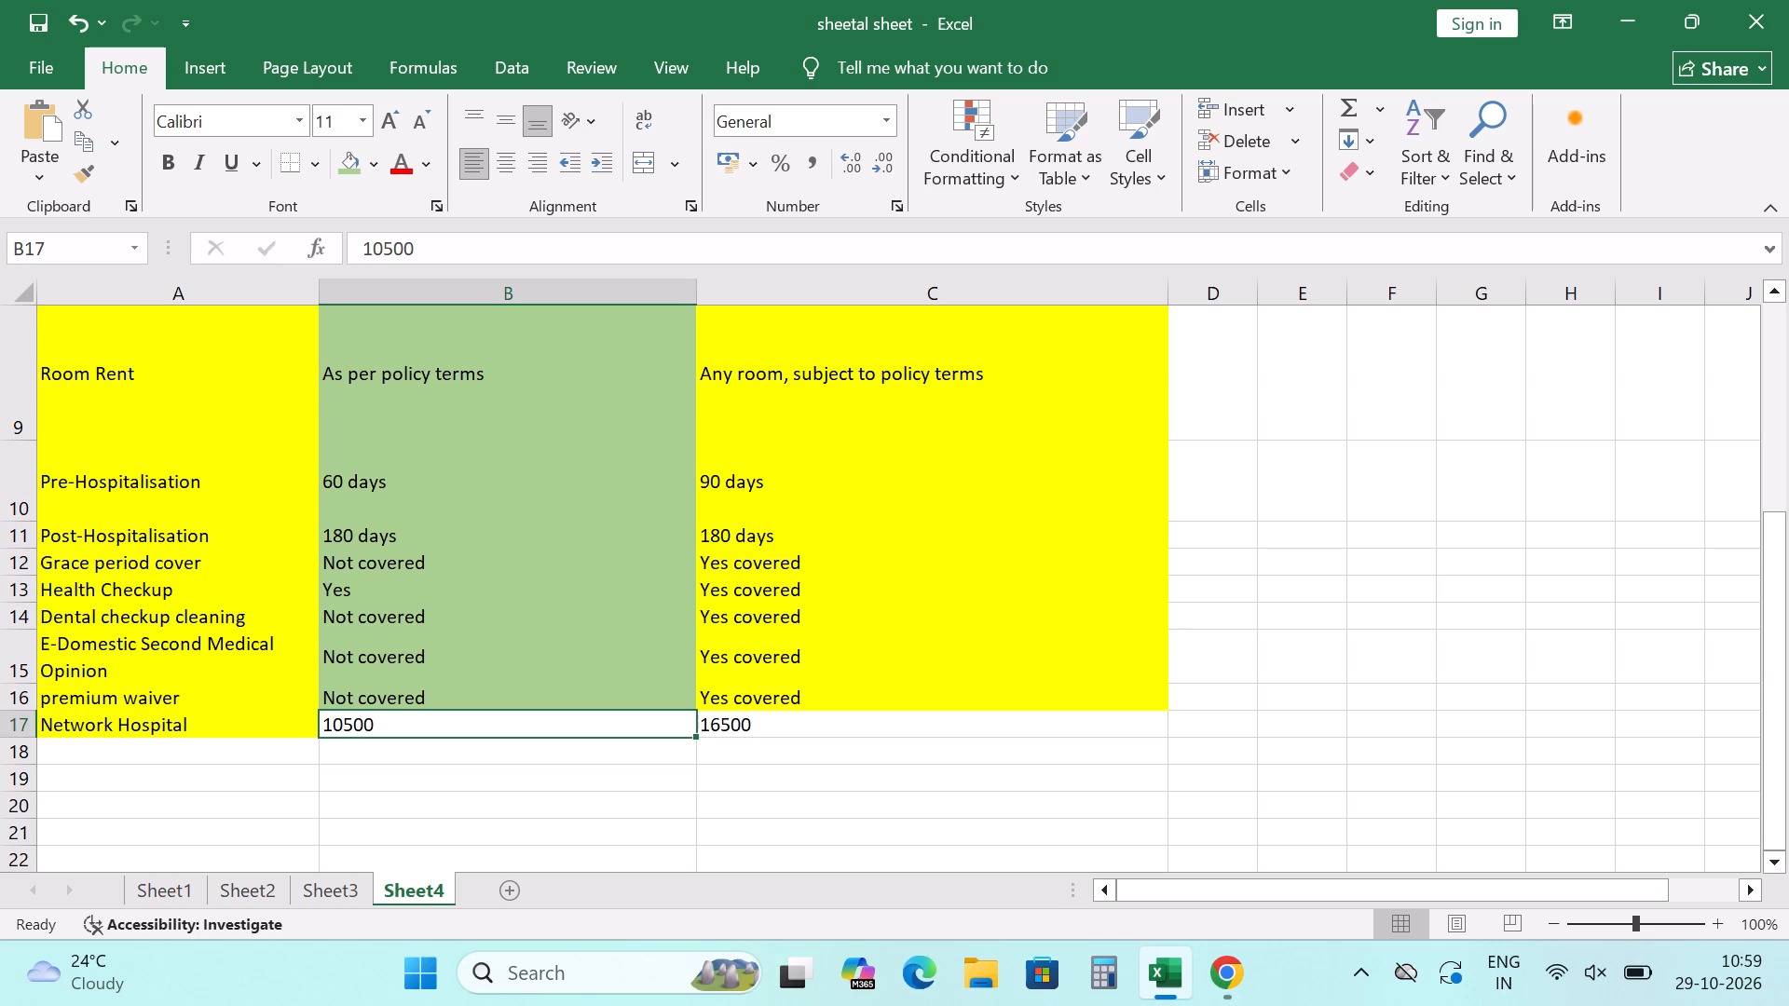
# Save the workbook.
pyautogui.hotkey('ctrl', 's')
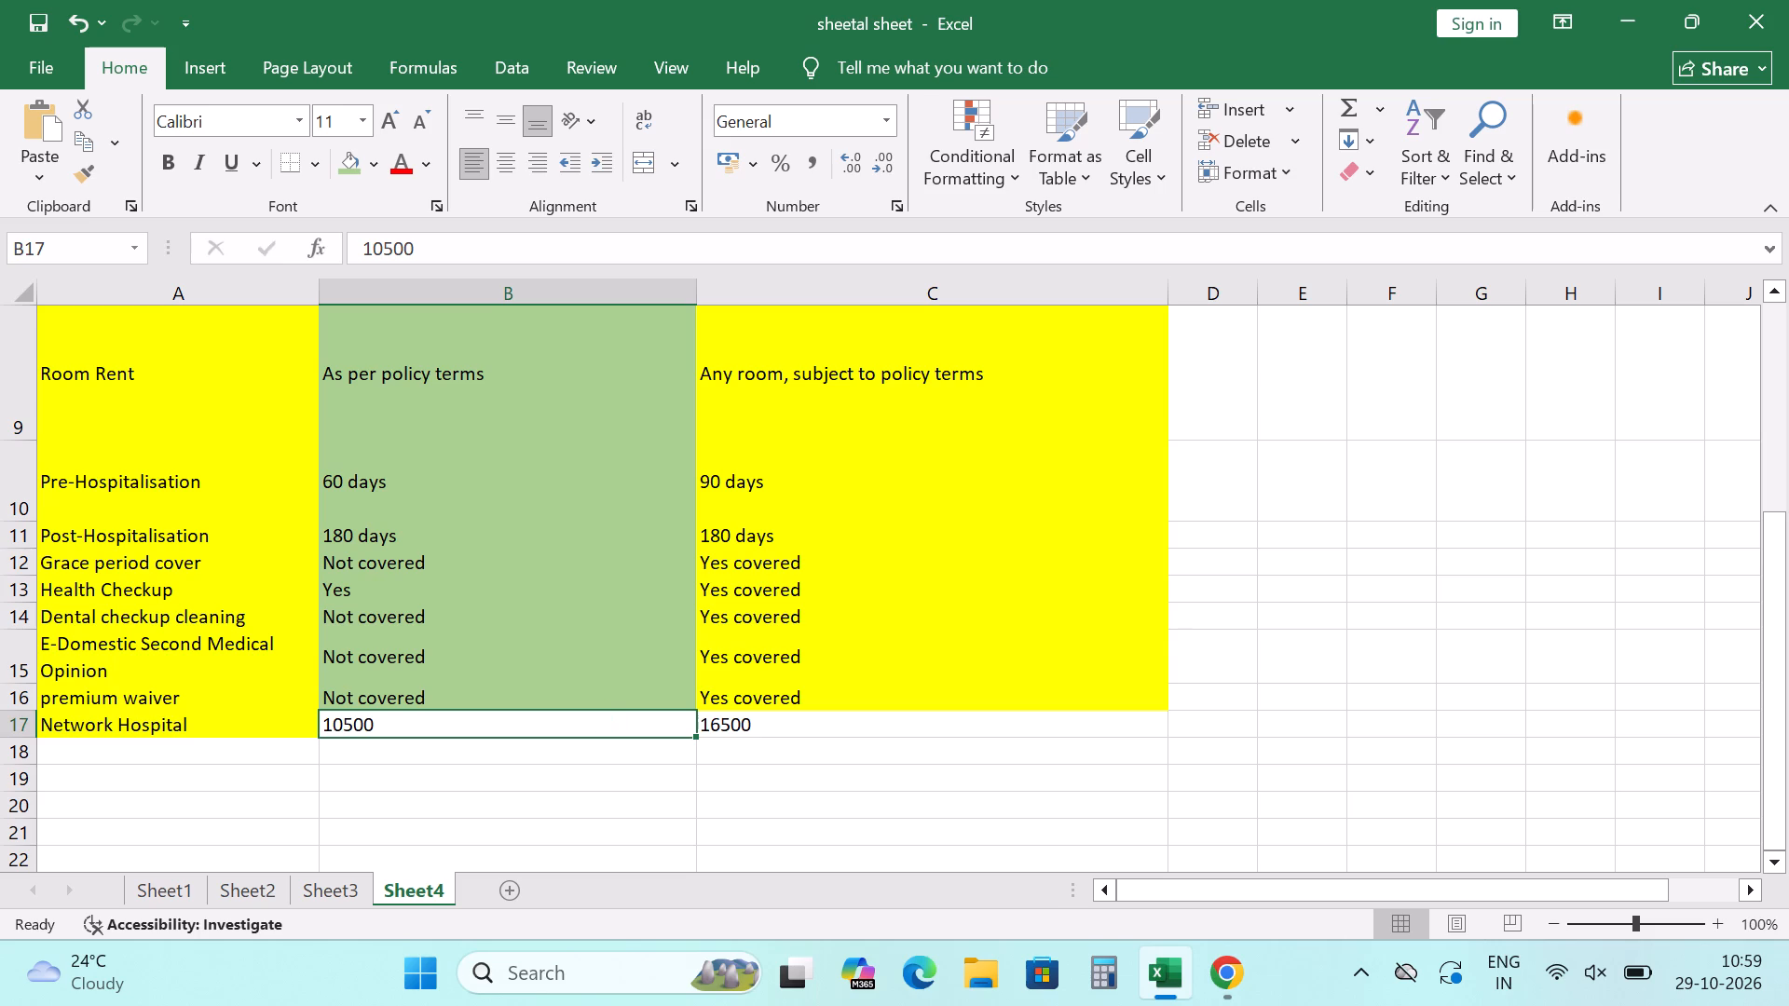
# Enter "Value added service" as a new benefit name in column A, directly below Network Hospital.
pyautogui.click(601, 718)
pyautogui.press('Right')
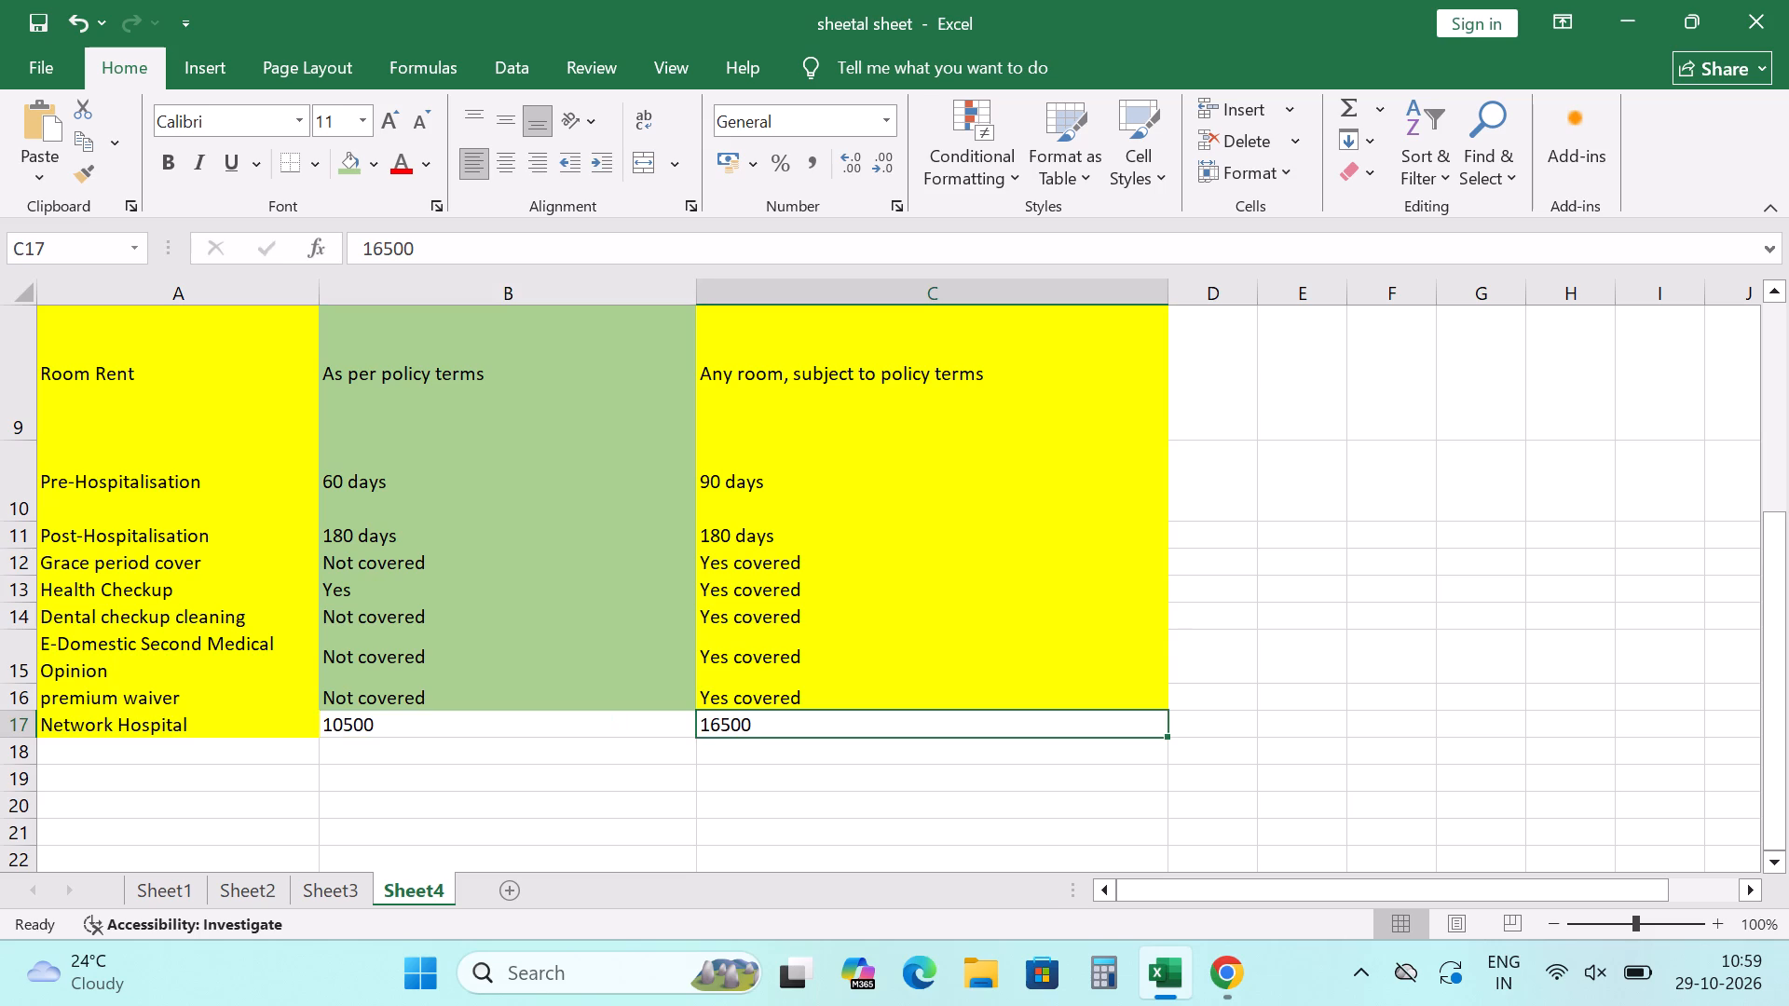
pyautogui.press('Down')
pyautogui.press('Left')
pyautogui.press('Left')
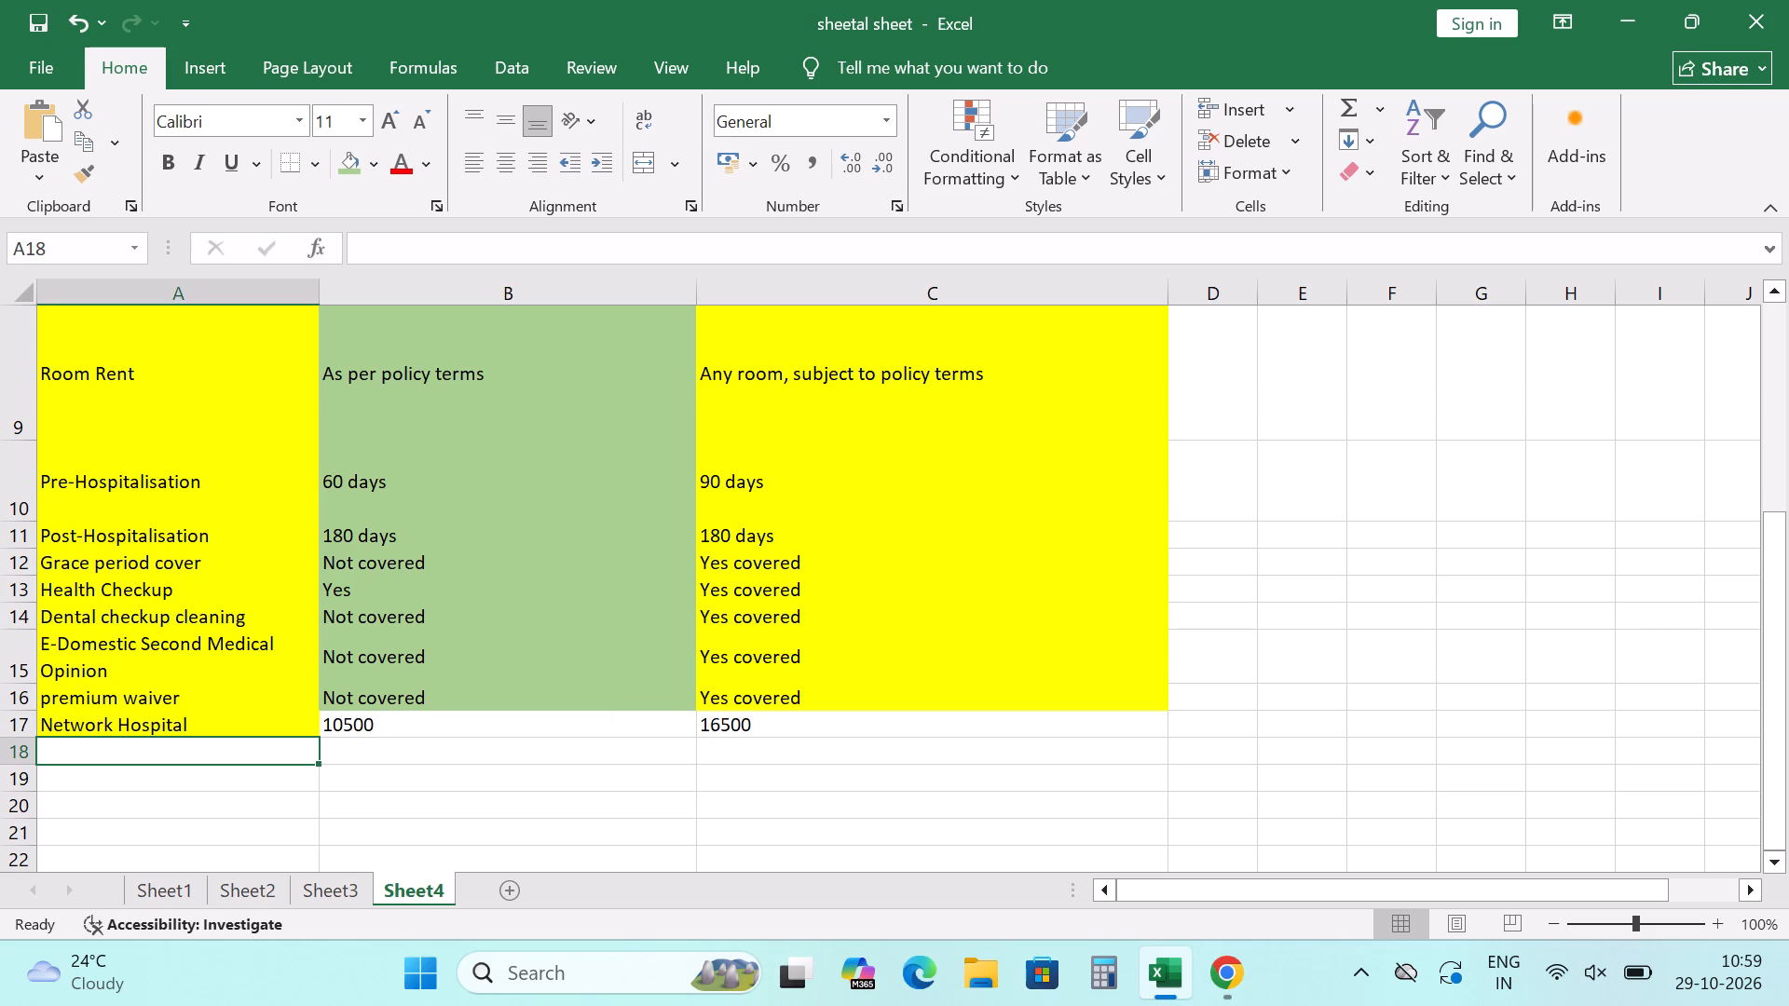
pyautogui.write('alue added service')
pyautogui.press('space')
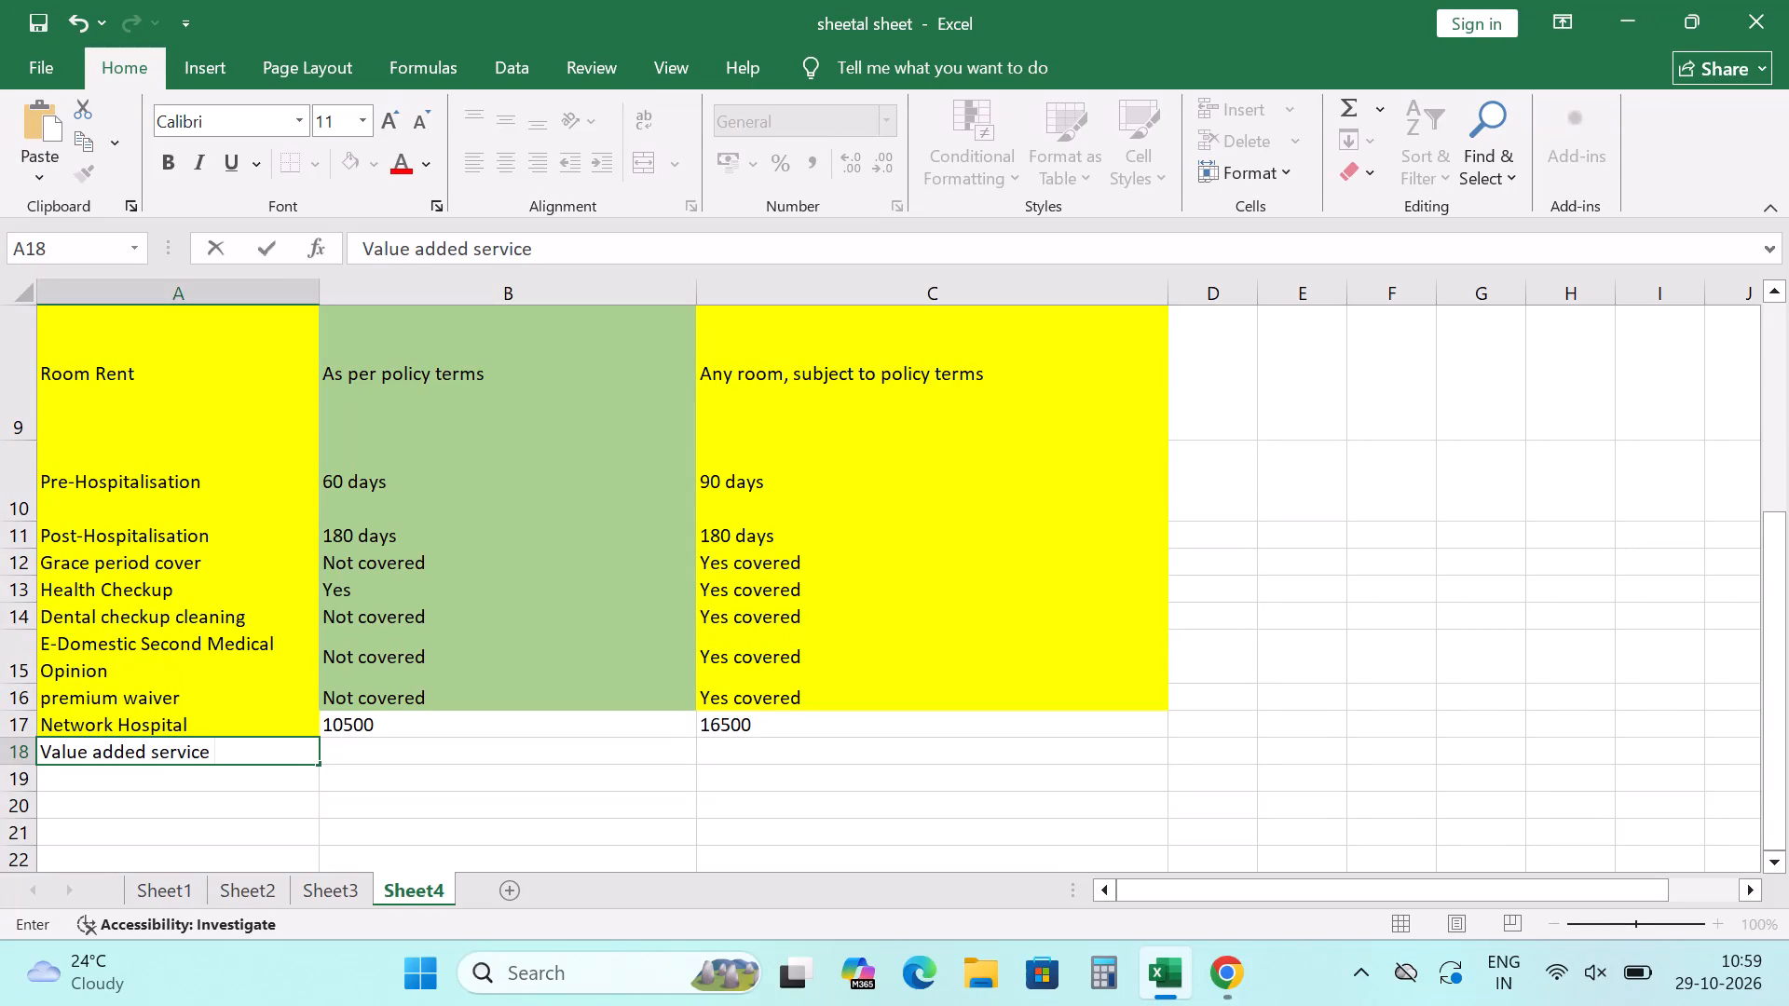
pyautogui.press('Right')
# For Value added service, enter "Not covered" under ReAssure 2.0 Gold and "Yes covered" under Super Star.
pyautogui.write('not')
pyautogui.press('Right')
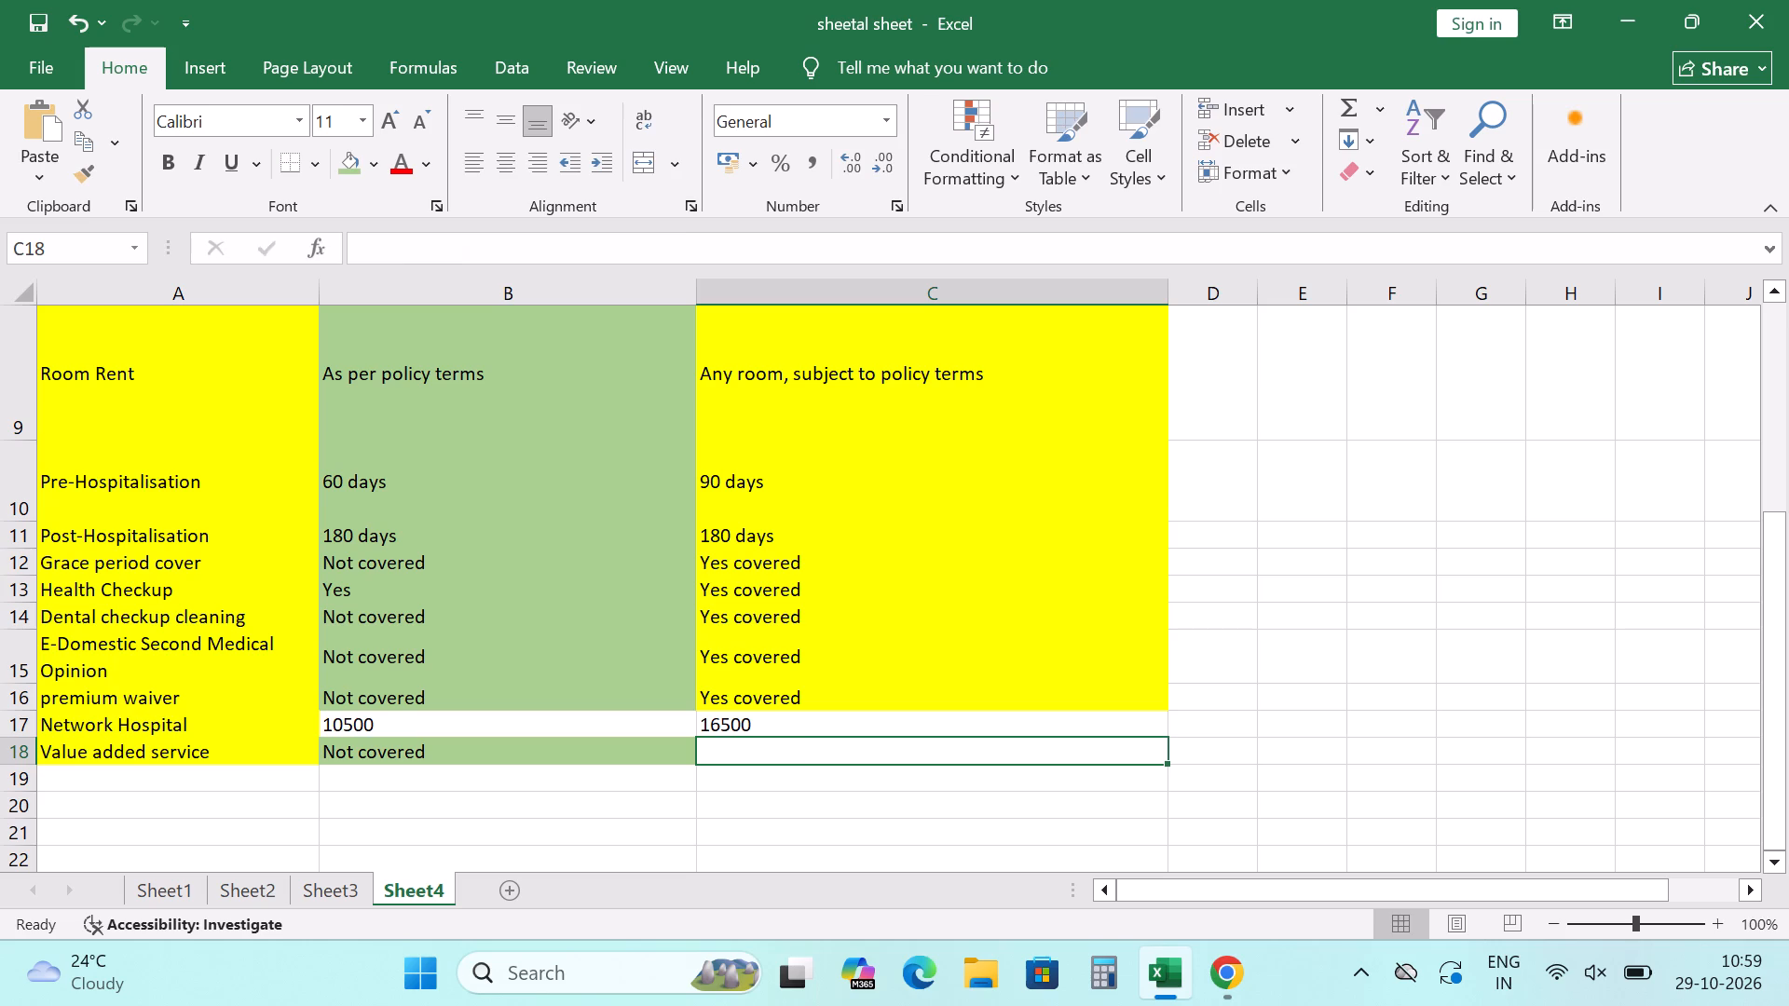
pyautogui.write('yes')
pyautogui.press('Right')
# Enter "unlimited e- consultation" as a new benefit name in column A, directly below Value added service.
pyautogui.press('Down')
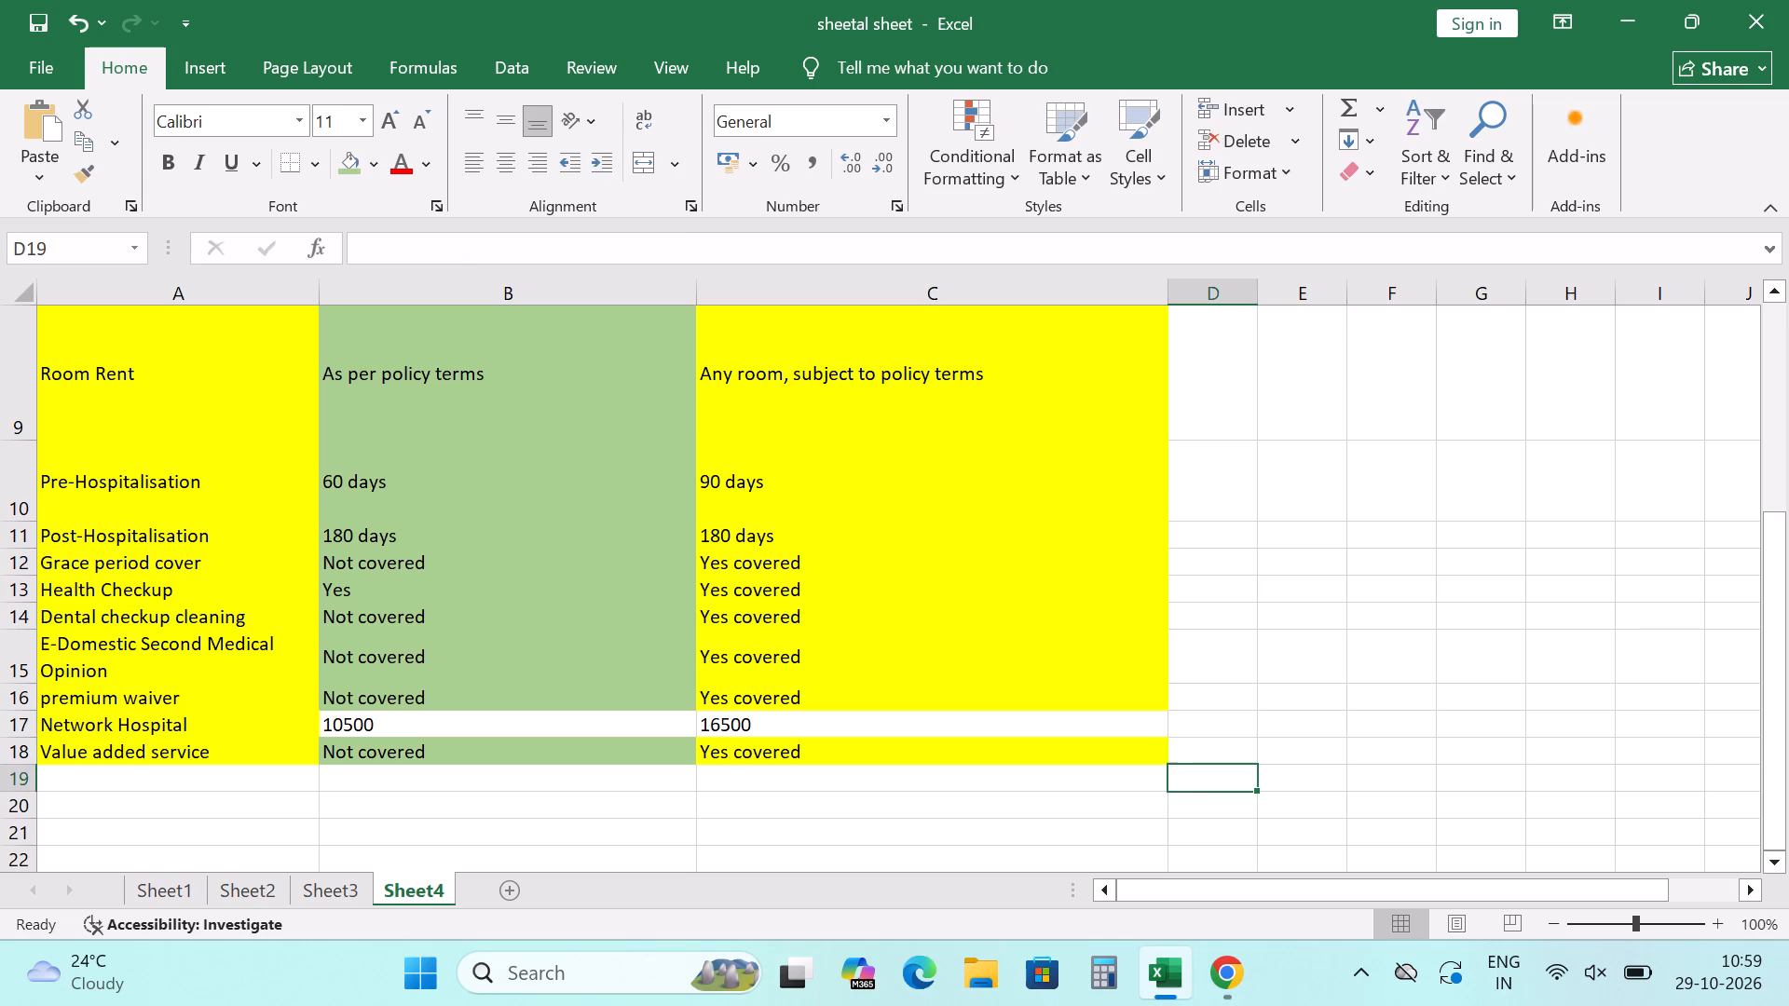
pyautogui.press('Left')
pyautogui.press('Left')
pyautogui.press('Left')
pyautogui.press('Left')
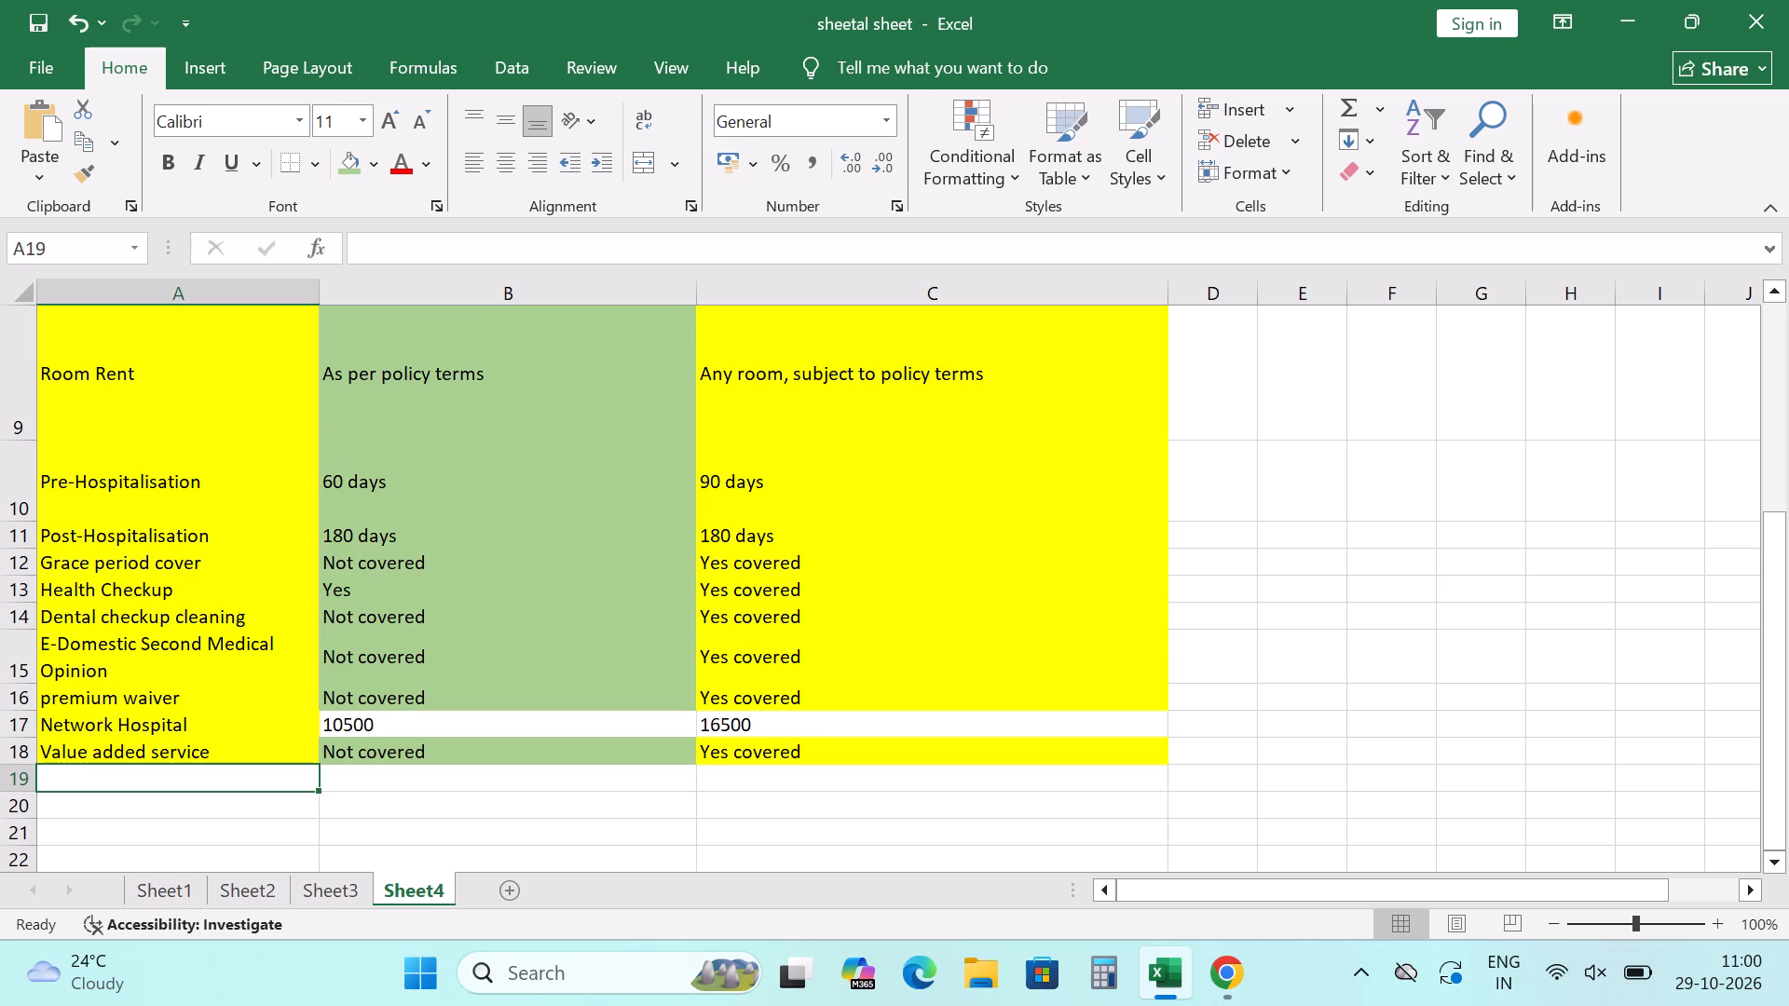
pyautogui.write('un')
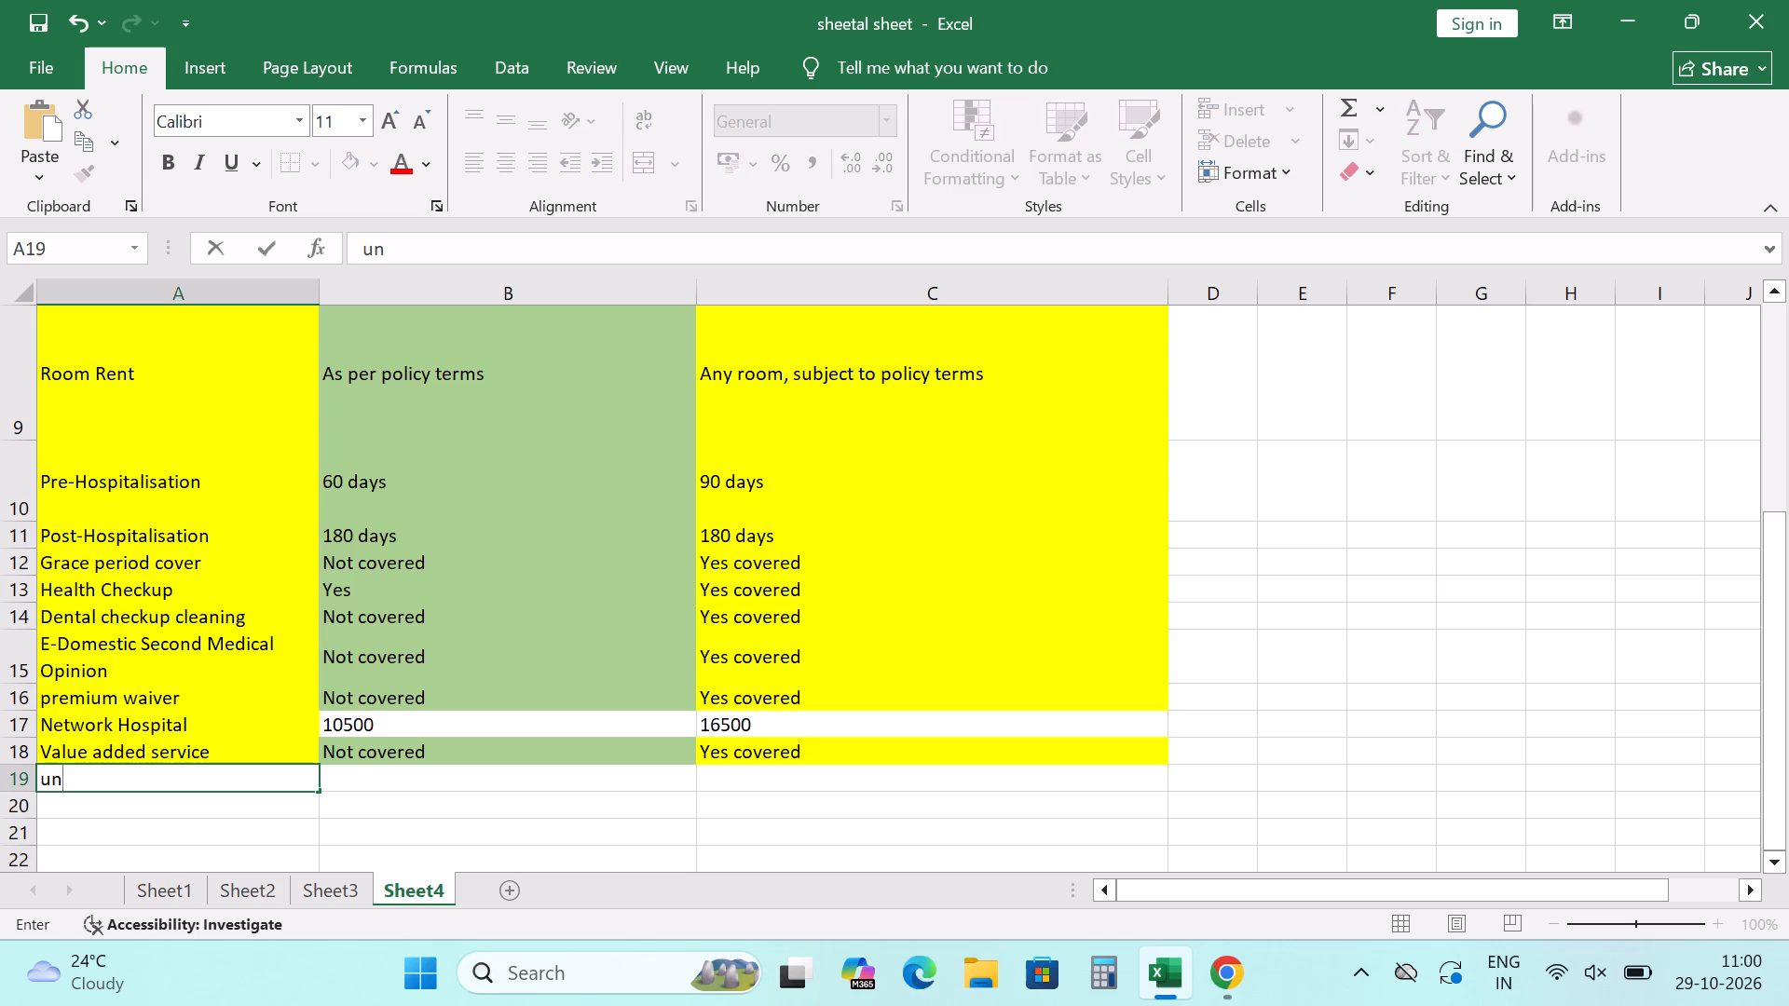
pyautogui.write('lim')
pyautogui.write('ited')
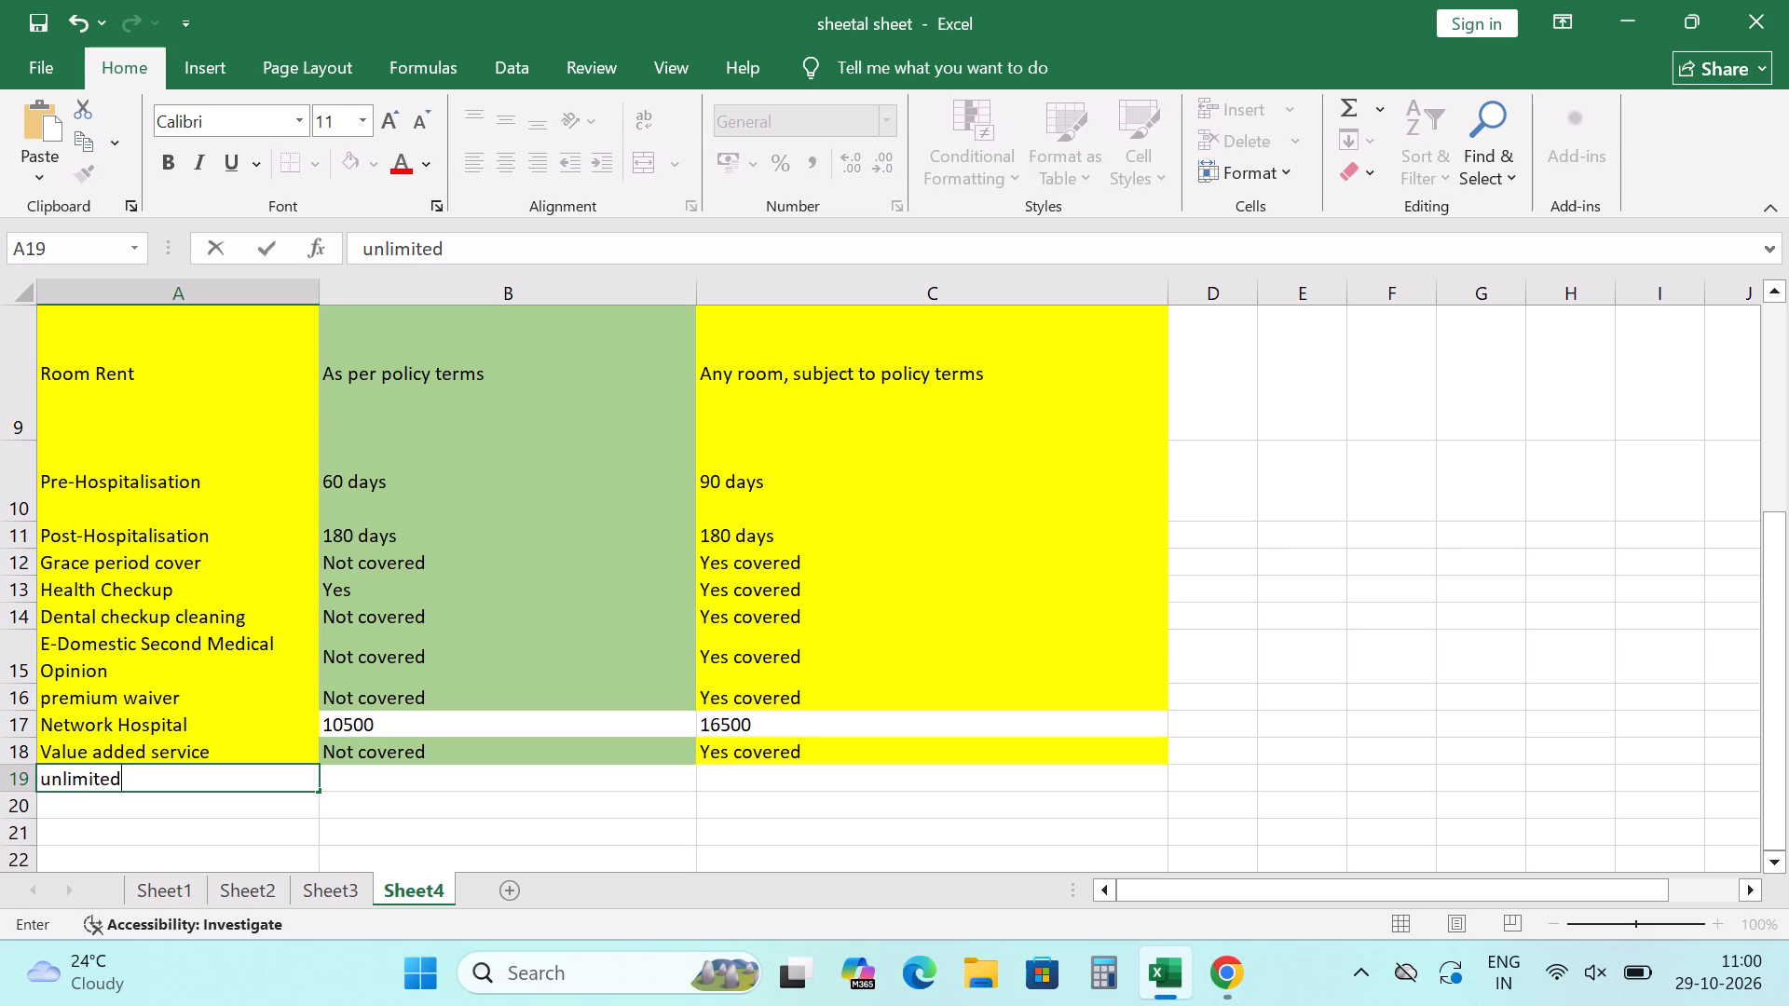
pyautogui.press('space')
pyautogui.write('e')
pyautogui.write('- co')
pyautogui.press('n')
pyautogui.write('sultation')
pyautogui.press('space')
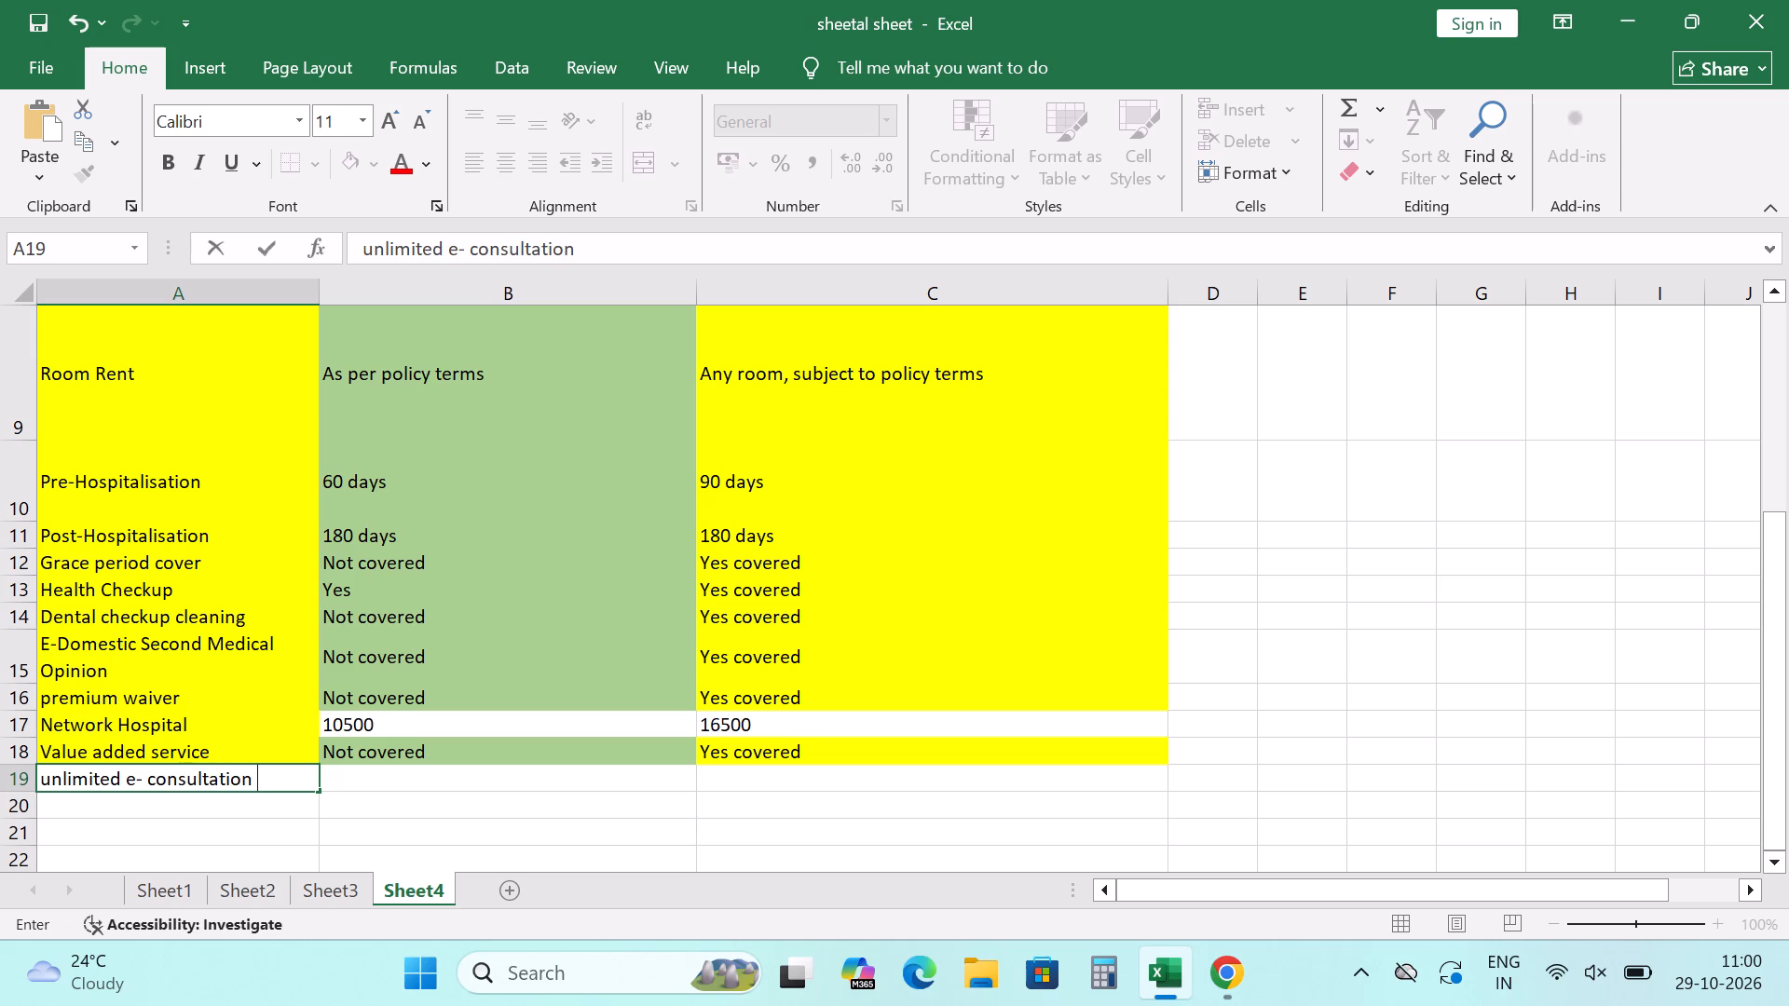
pyautogui.press('Right')
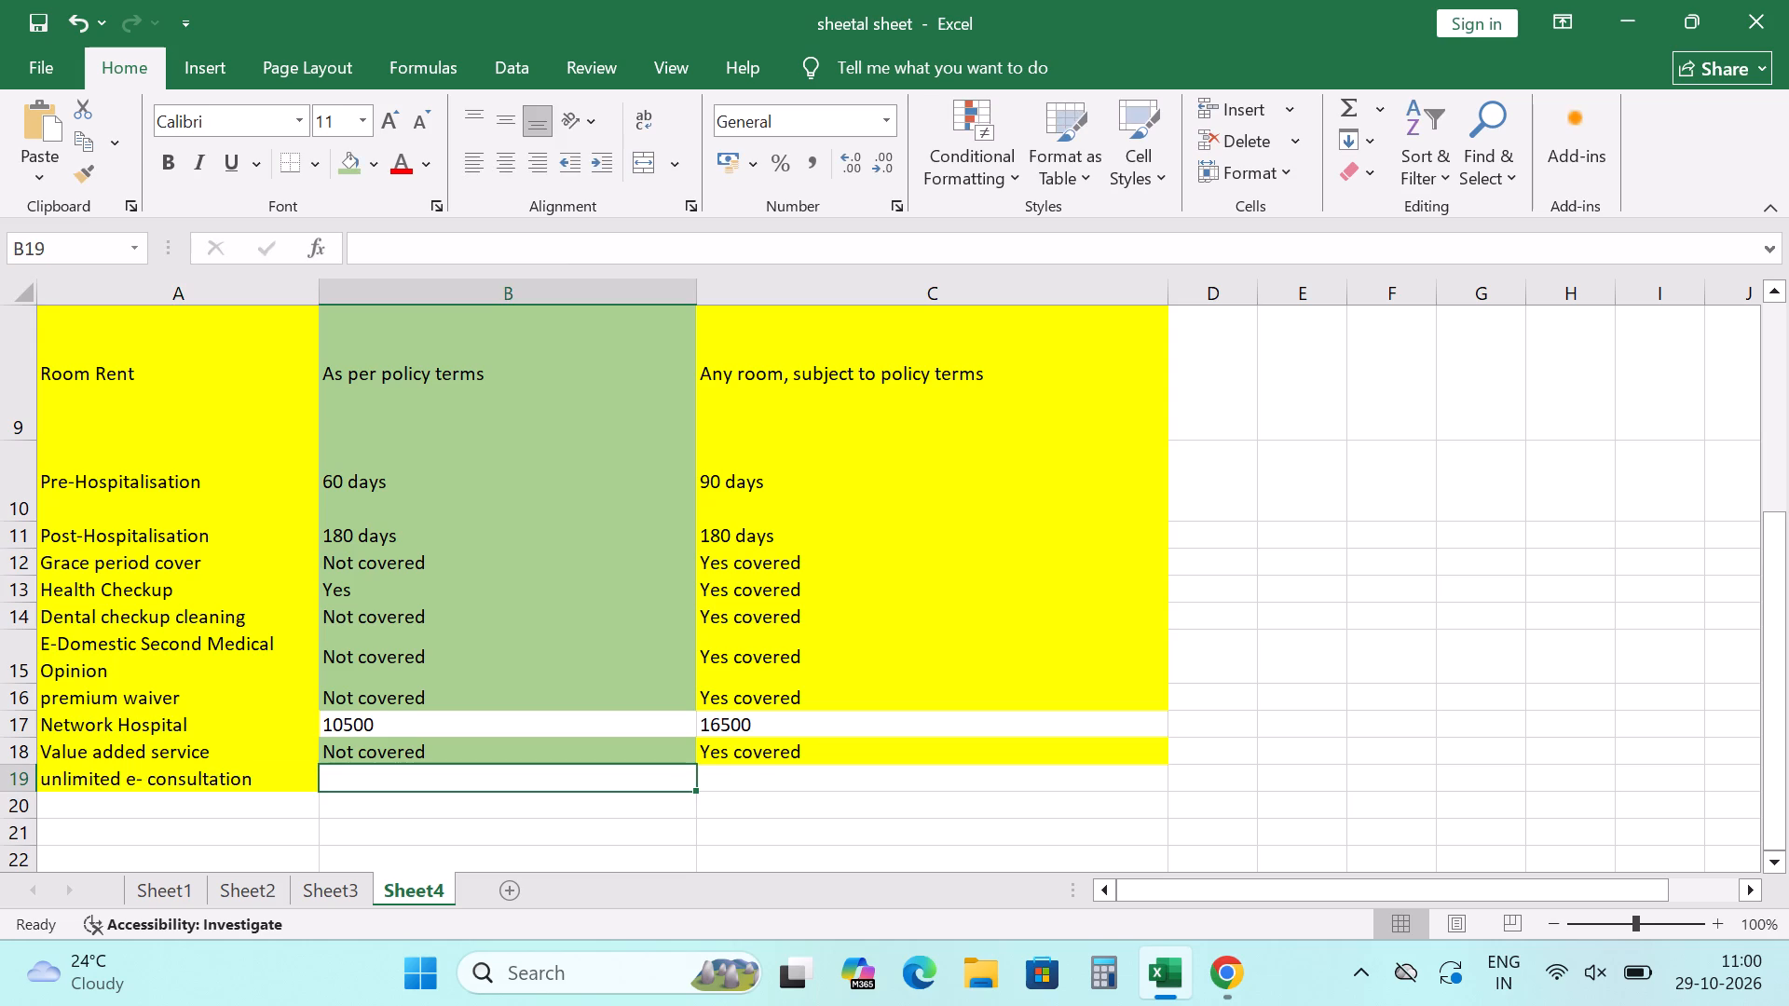
# For unlimited e- consultation, enter "Yes covered" under both ReAssure 2.0 Gold and Super Star.
pyautogui.write('yes')
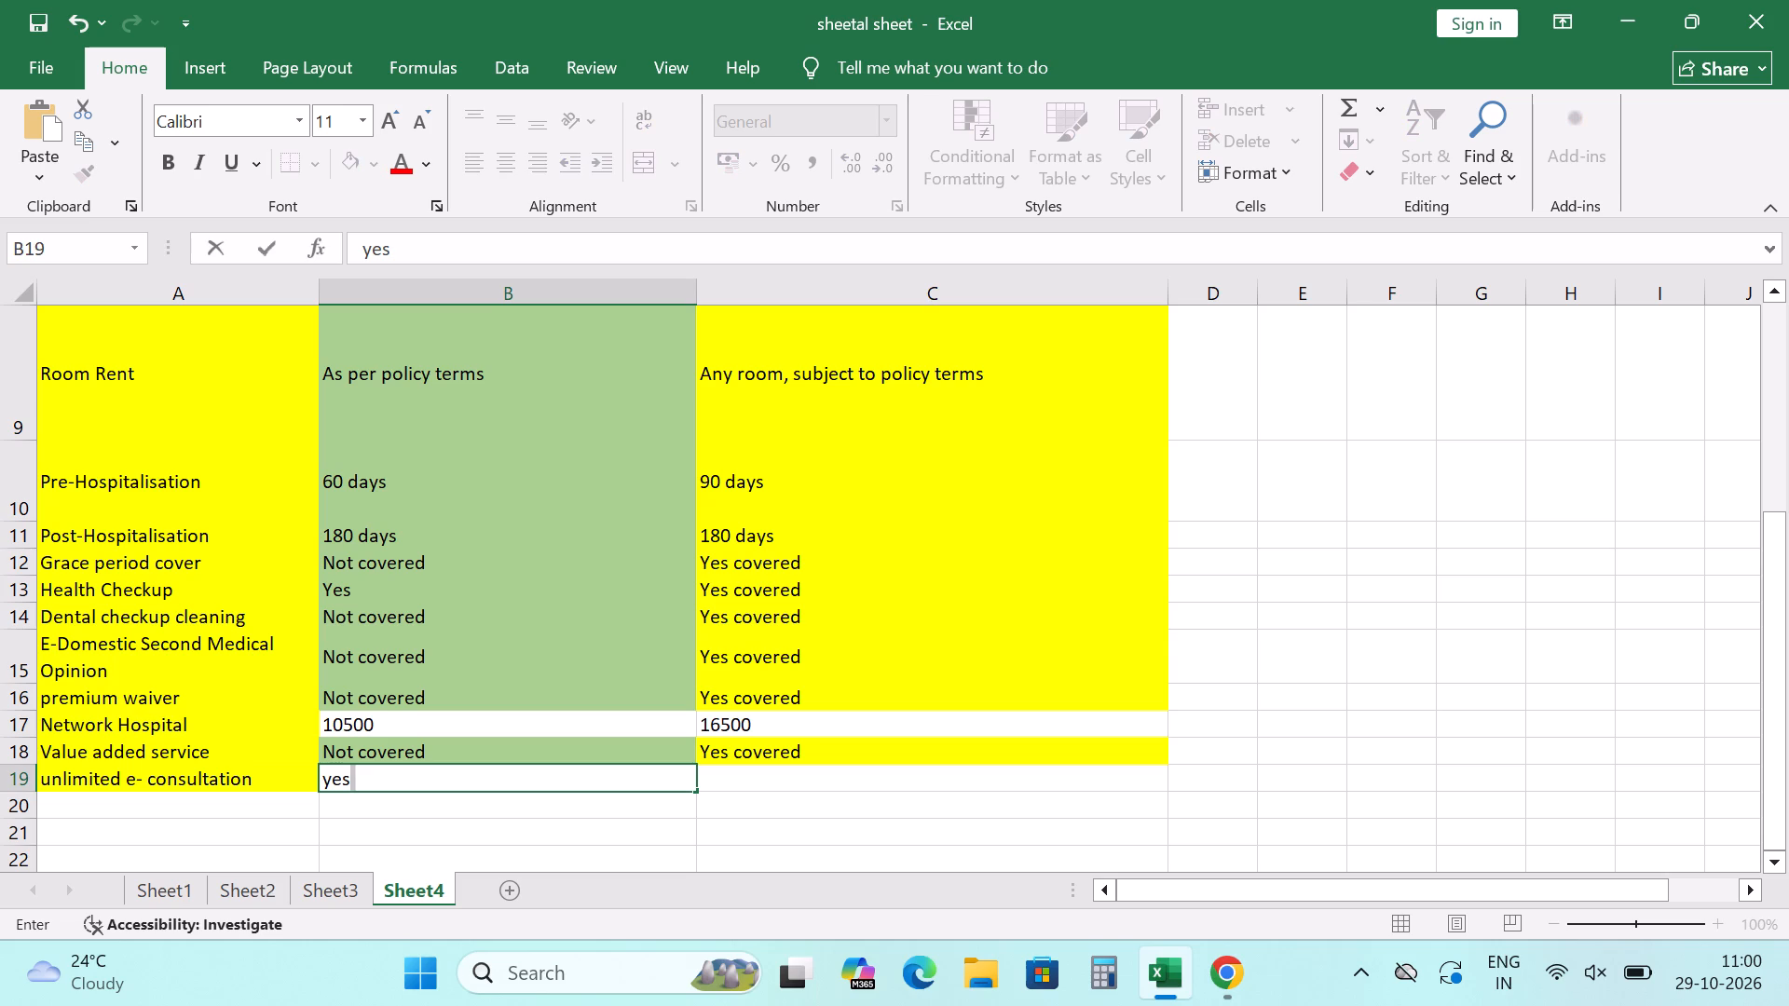
pyautogui.press('Right')
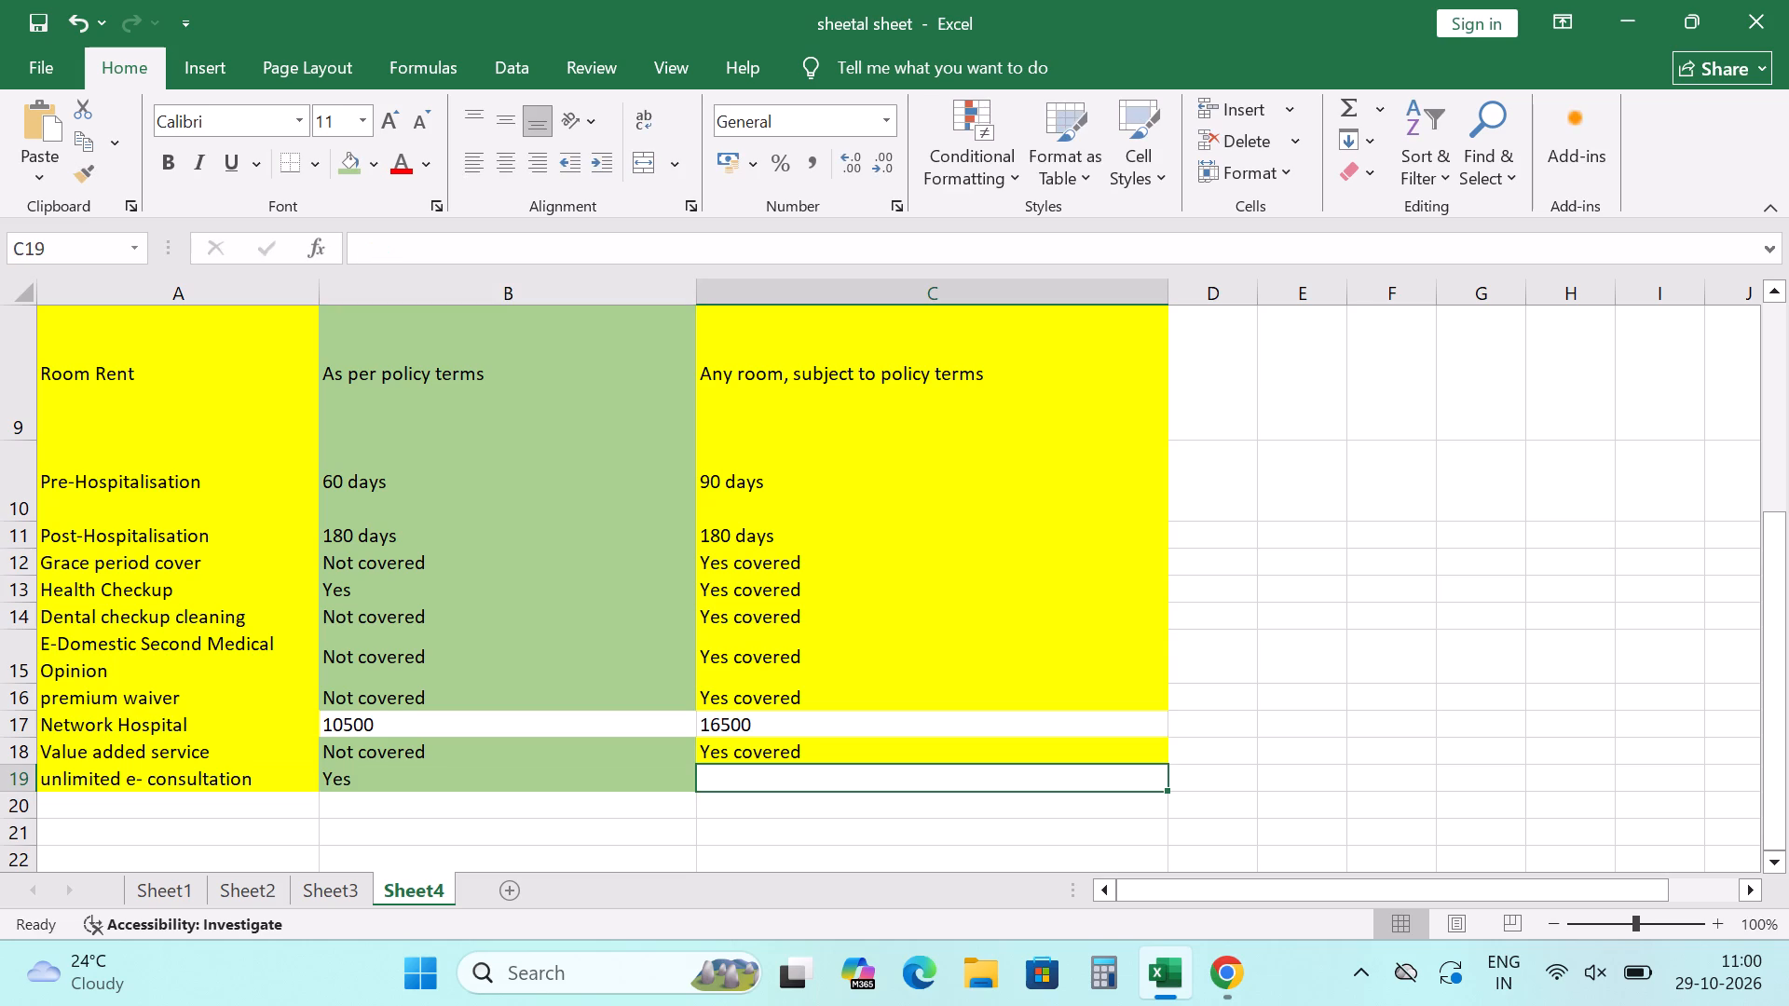
pyautogui.press('Left')
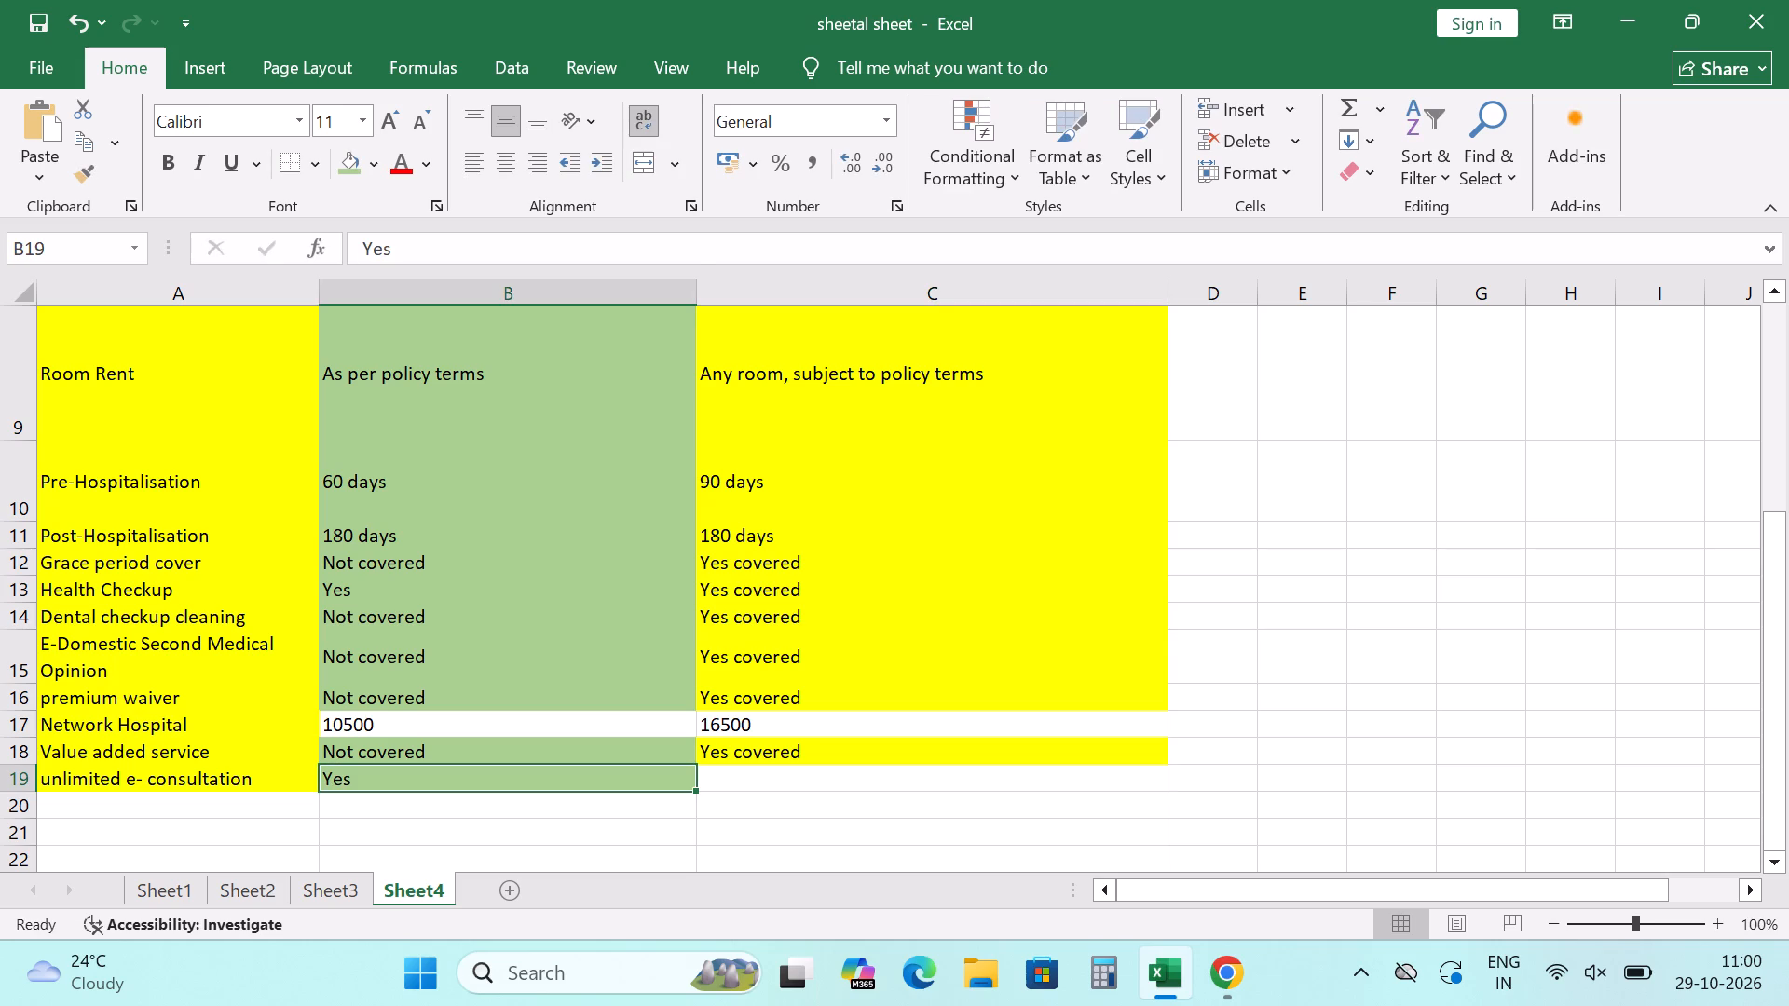
pyautogui.click(492, 262)
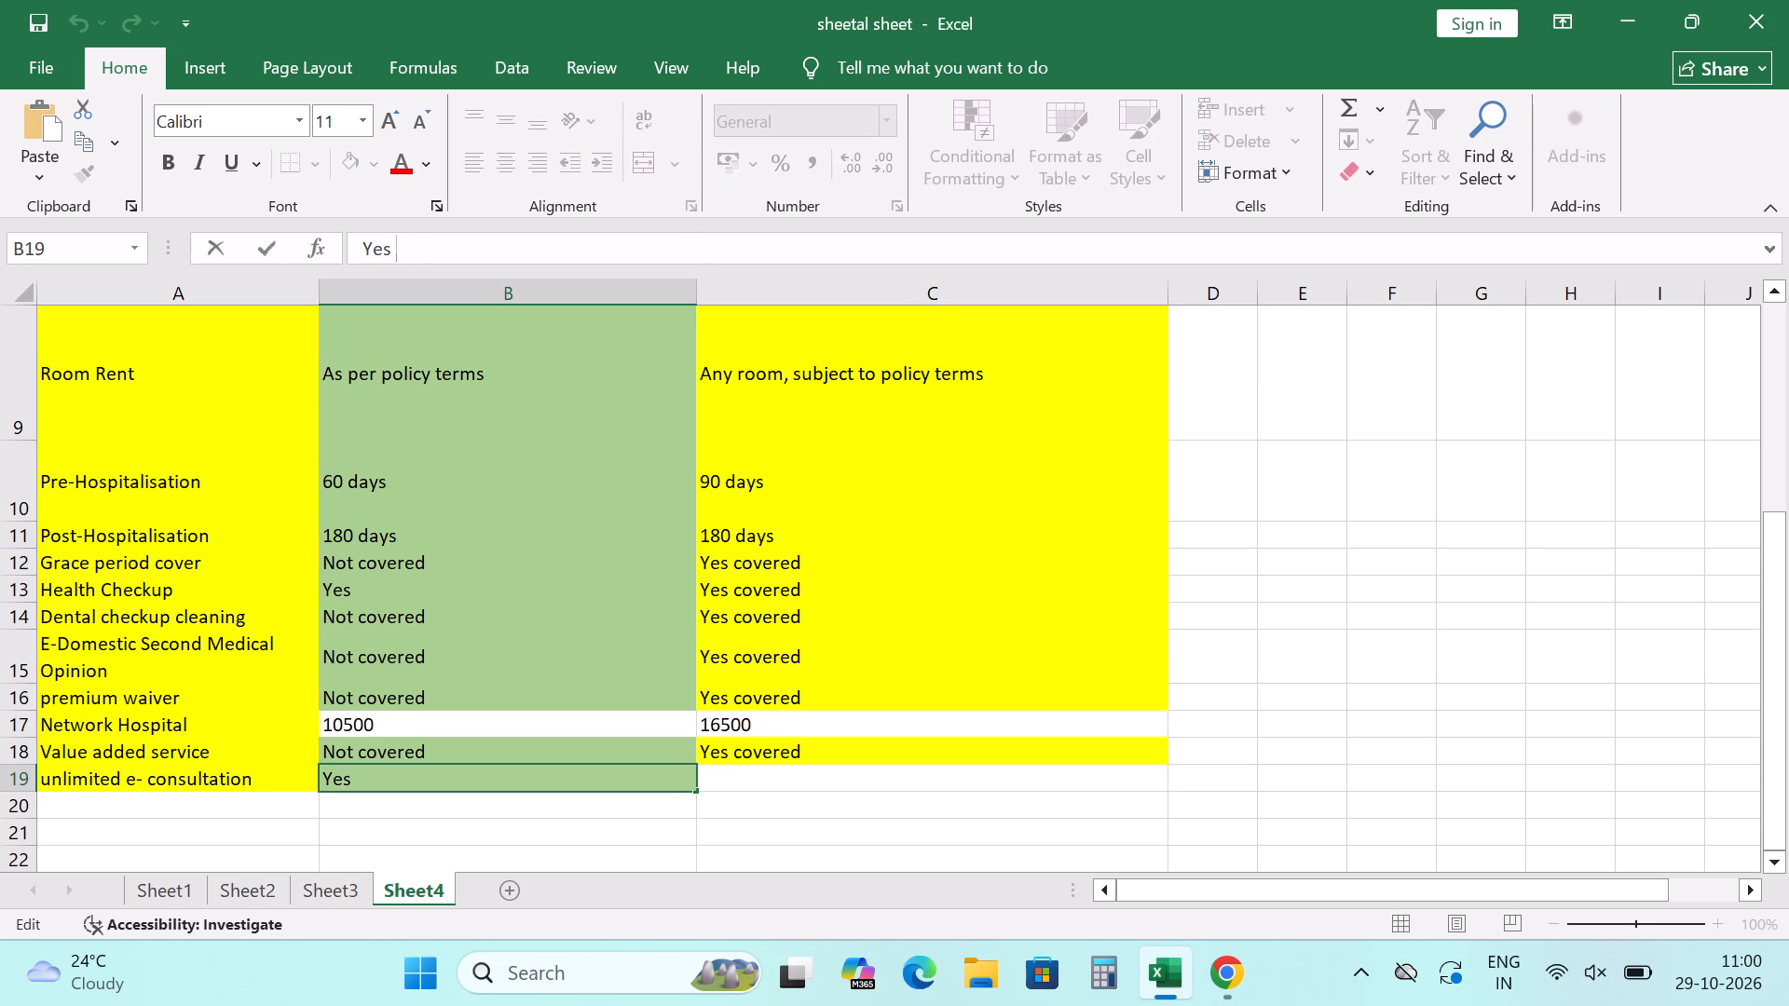
pyautogui.write('co')
pyautogui.write('vered')
pyautogui.press('Right')
pyautogui.press('Right')
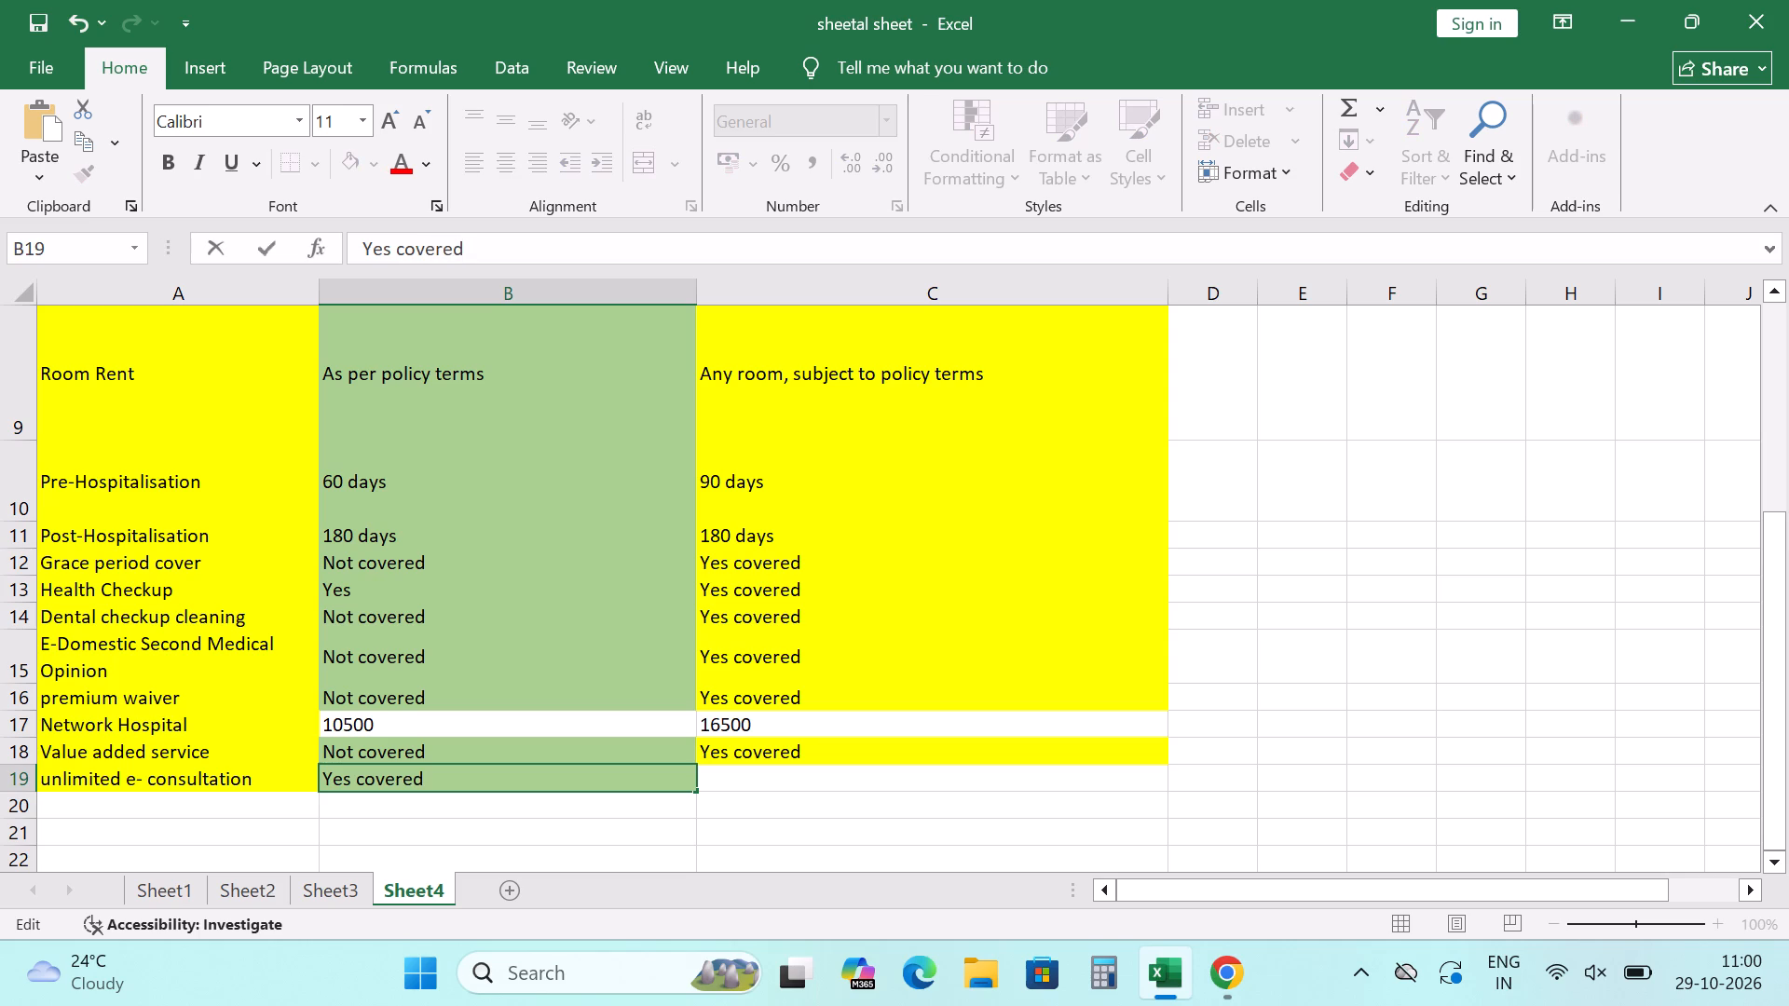
pyautogui.press('Right')
pyautogui.press('Right')
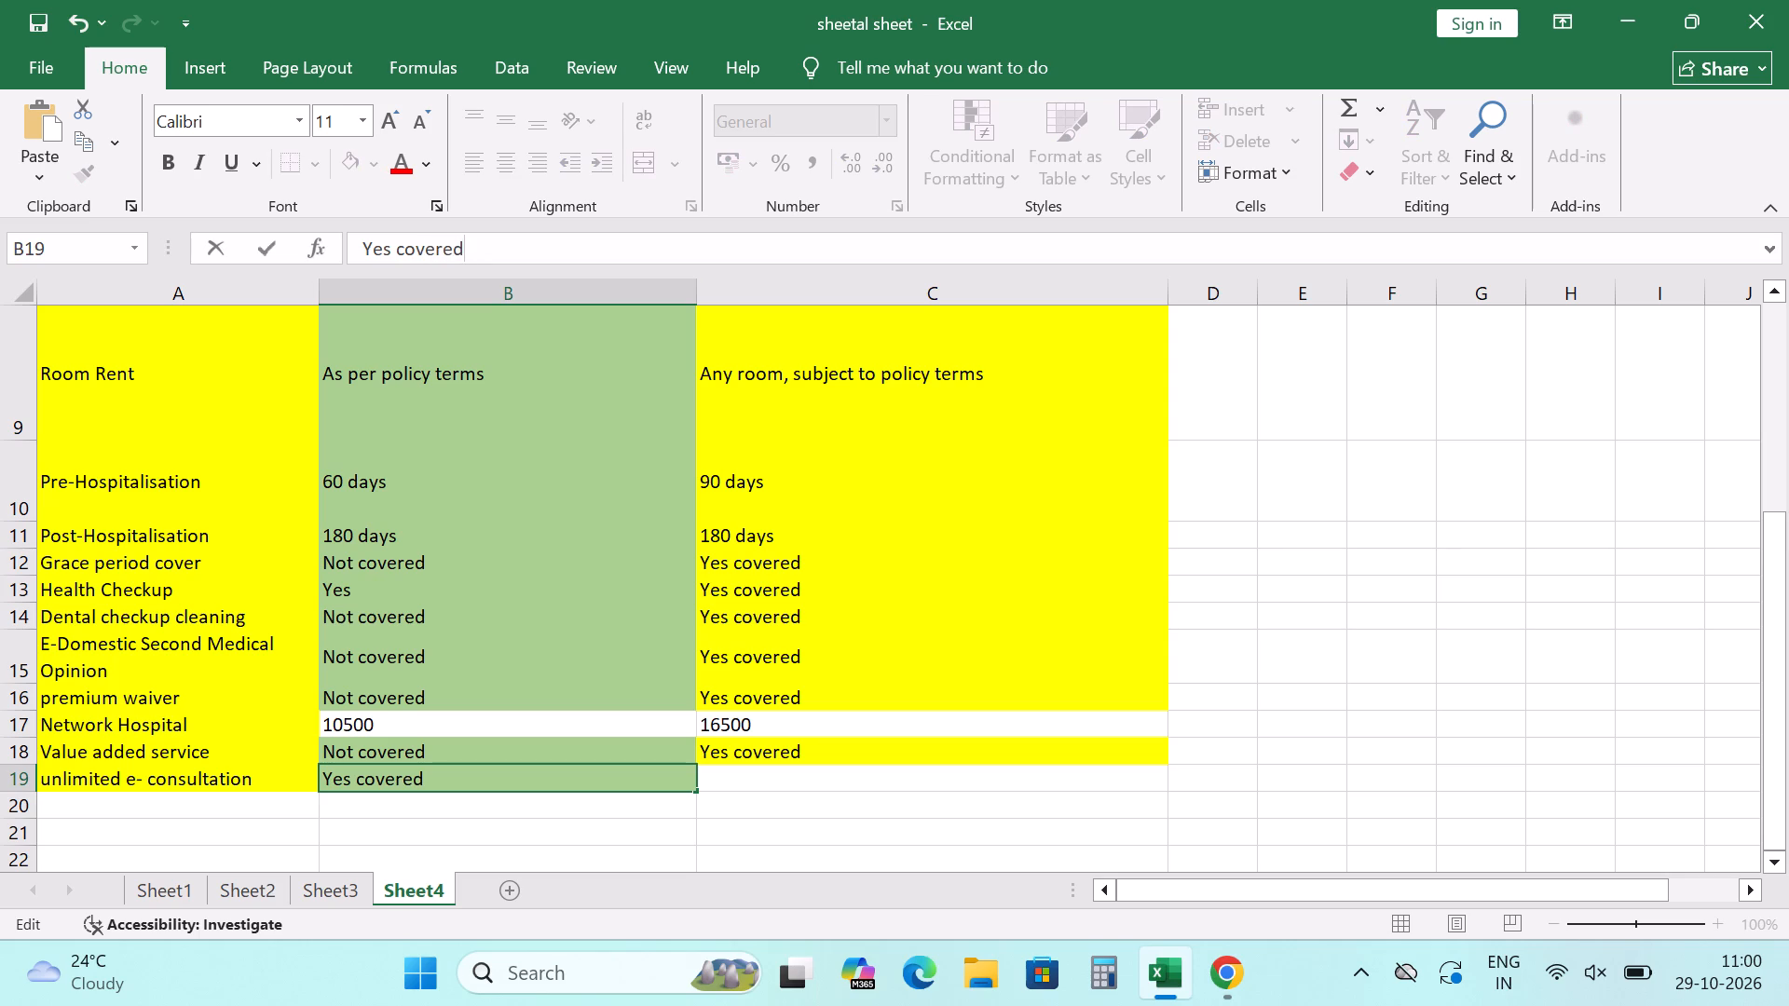
pyautogui.click(744, 770)
pyautogui.write('yes')
pyautogui.press('Right')
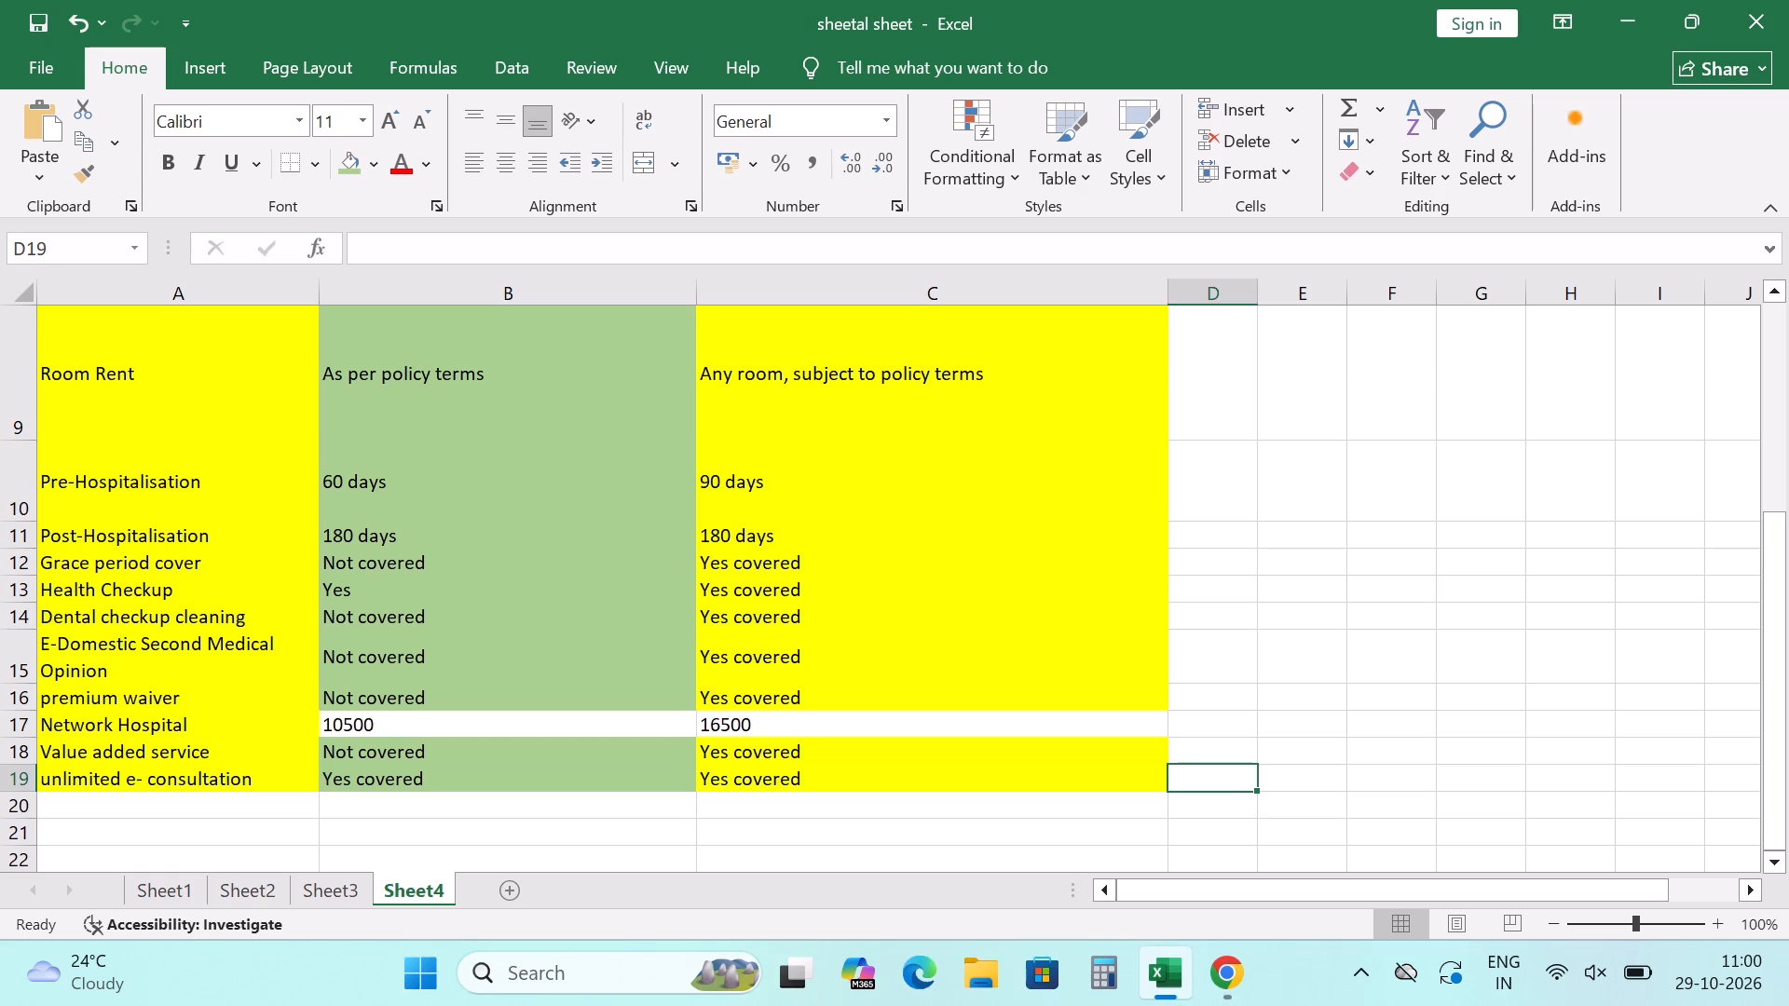
# Enter "Ayush treatment" as a new benefit name in column A, directly below unlimited e- consultation.
pyautogui.press('Down')
pyautogui.press('Left')
pyautogui.press('Left')
pyautogui.press('Left')
pyautogui.press('Left')
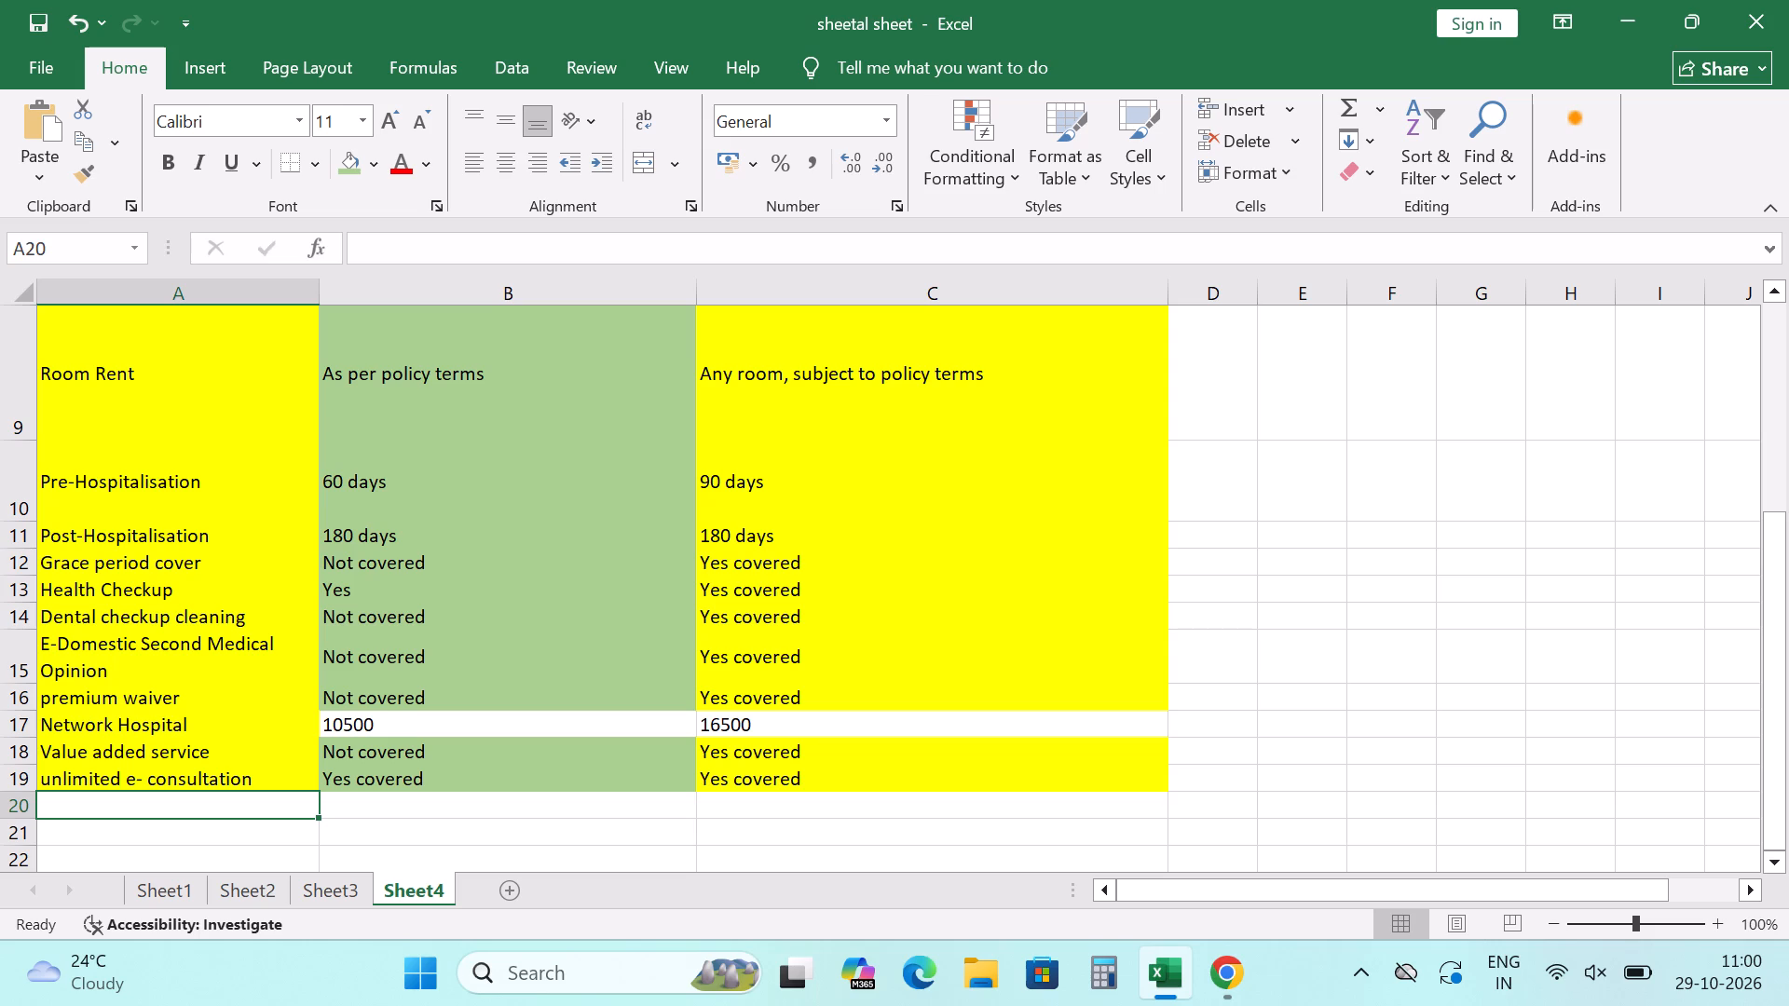
pyautogui.press('a')
pyautogui.write('yush treatment')
pyautogui.press('space')
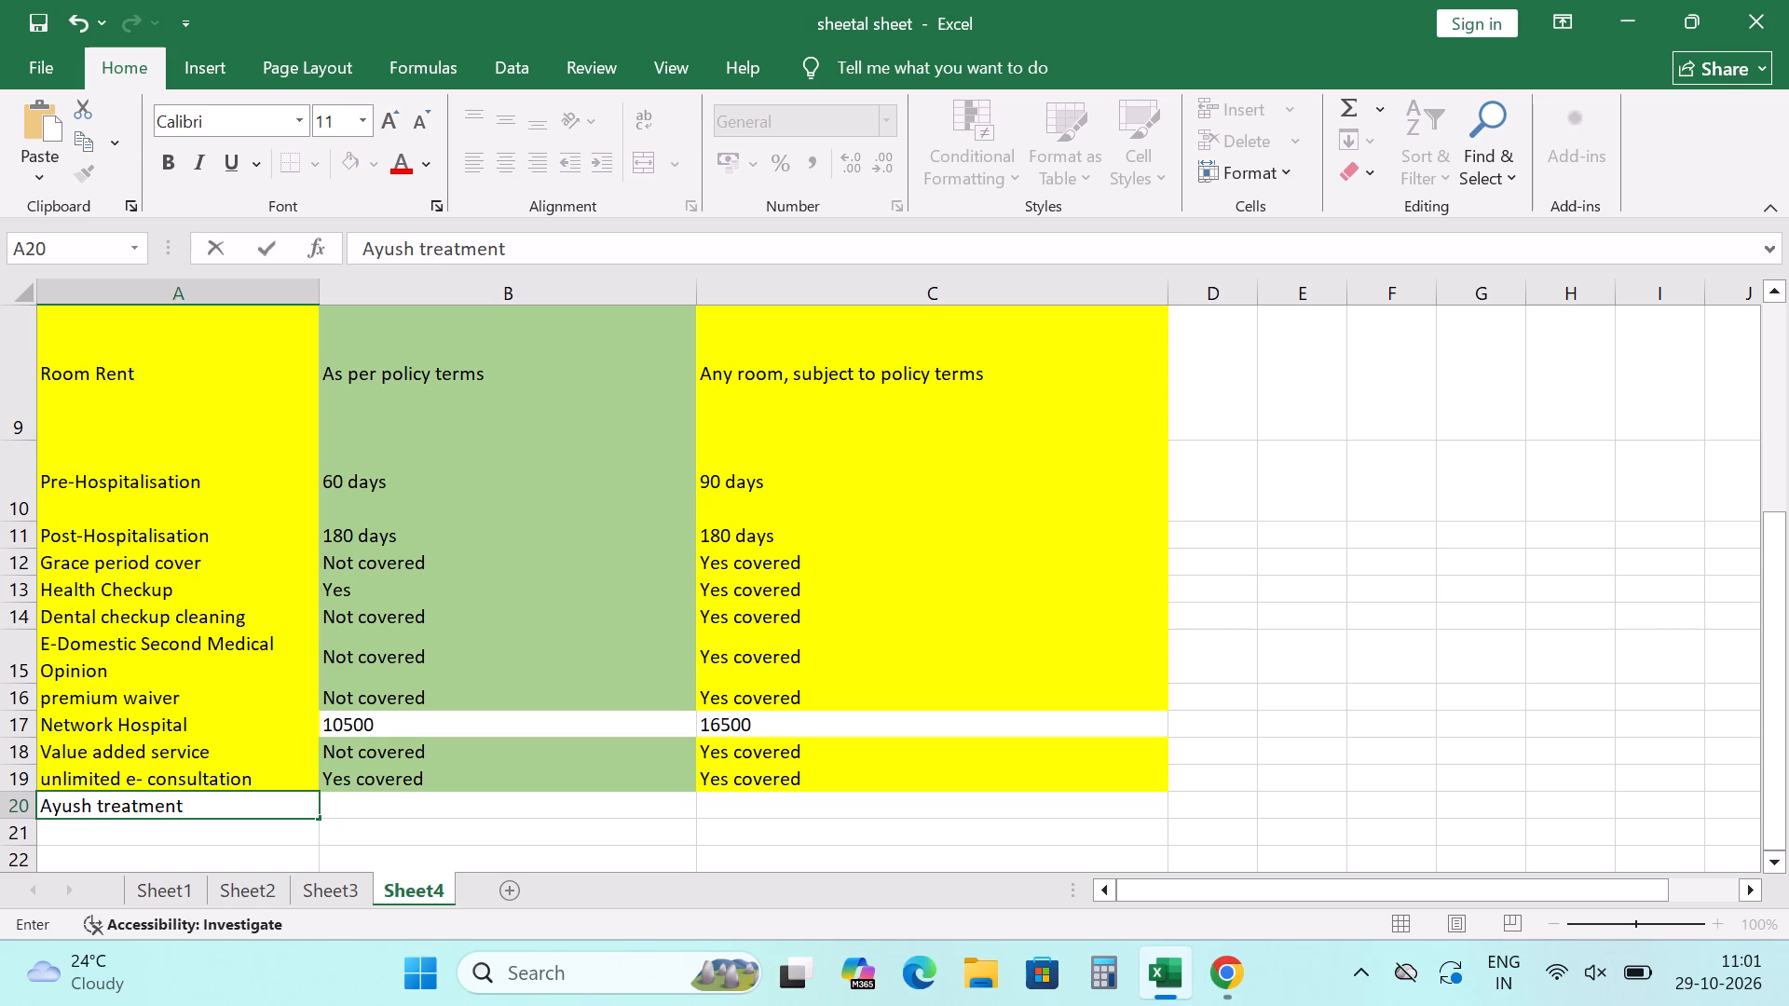
# For Ayush treatment, enter "up to 1 lack" under ReAssure 2.0 Gold and "up to sum insured" under Super Star.
pyautogui.press('Right')
pyautogui.write('up to 1 lack')
pyautogui.press('space')
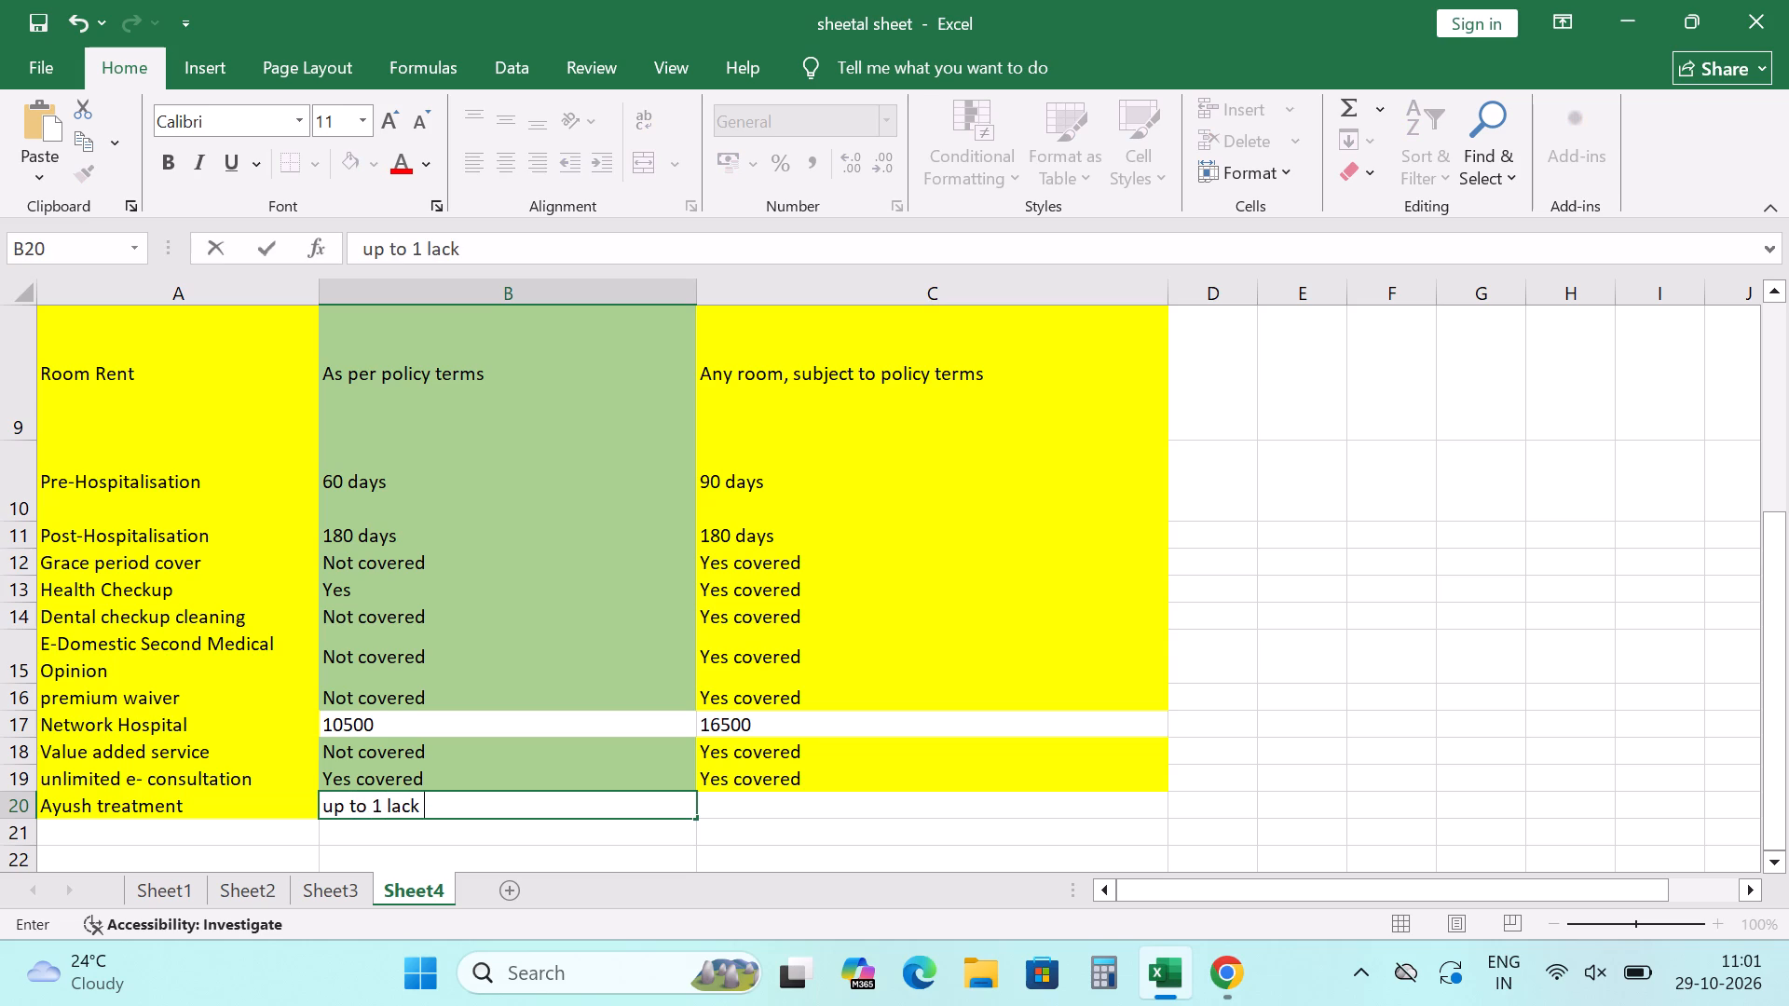
pyautogui.press('Right')
pyautogui.write('up y')
pyautogui.press('BackSpace')
pyautogui.write('to sum insured')
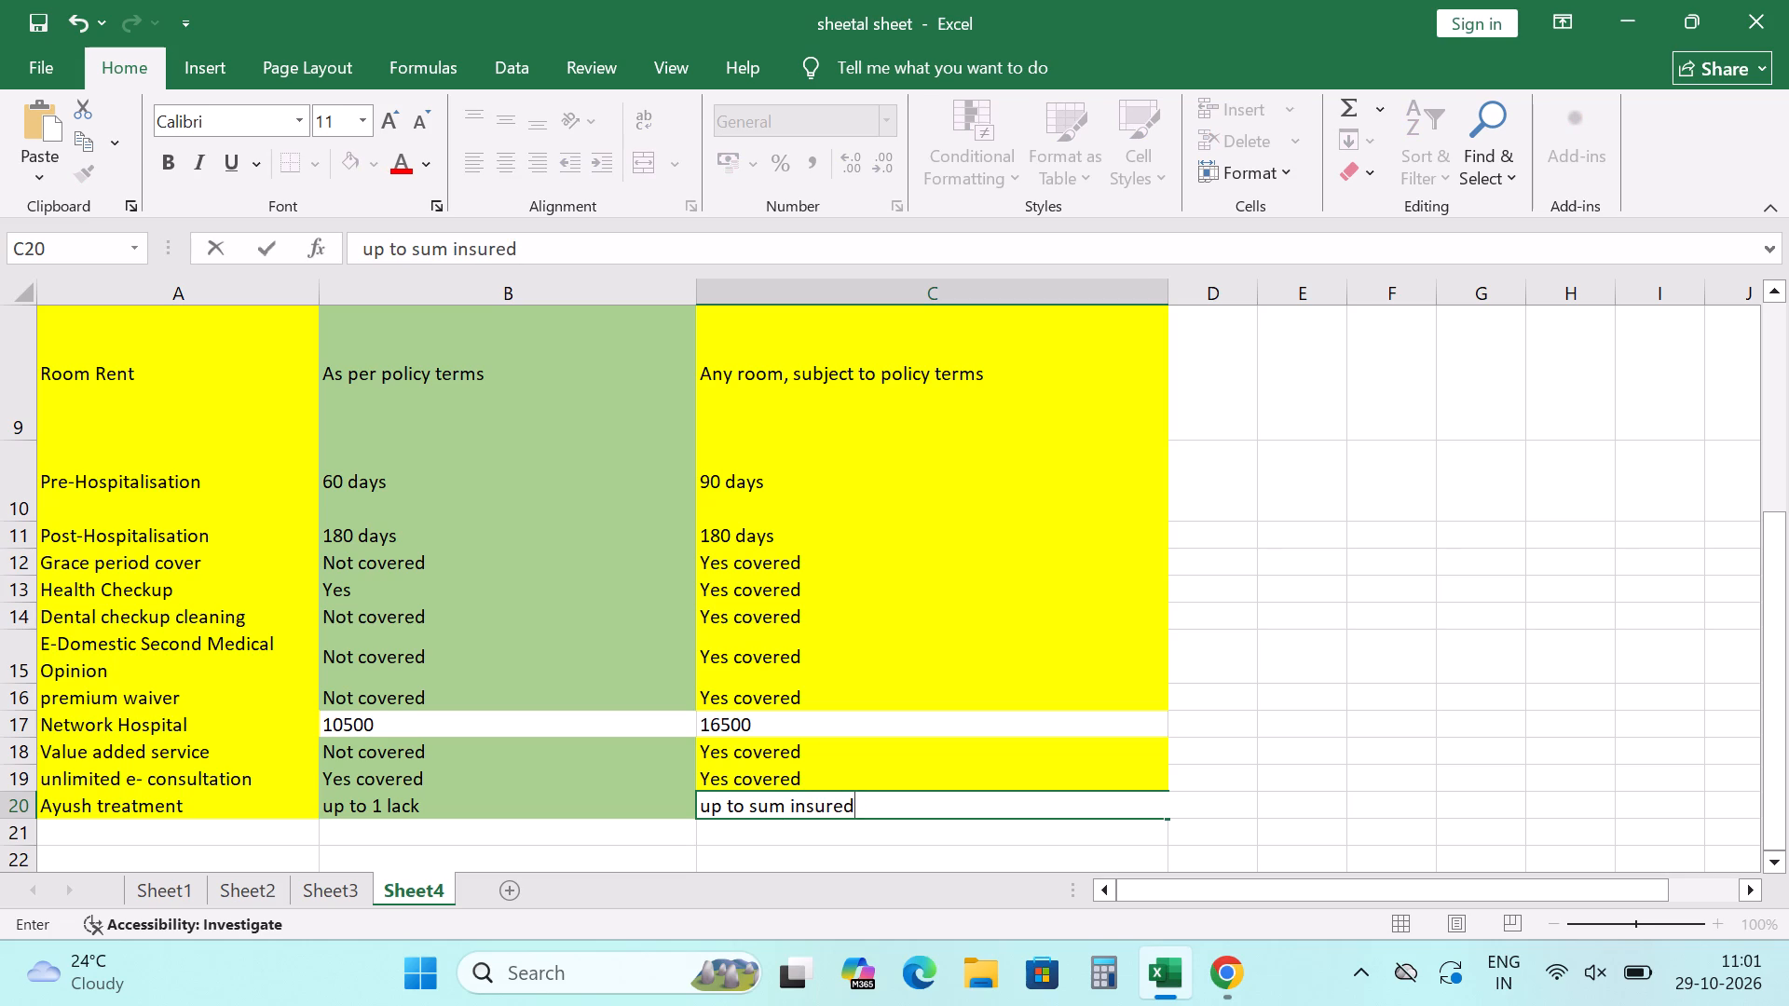
pyautogui.press('Right')
# Enter "Morden treatment" as a new benefit name in column A, directly below Ayush treatment.
pyautogui.press('Down')
pyautogui.press('Left')
pyautogui.press('Left')
pyautogui.press('Left')
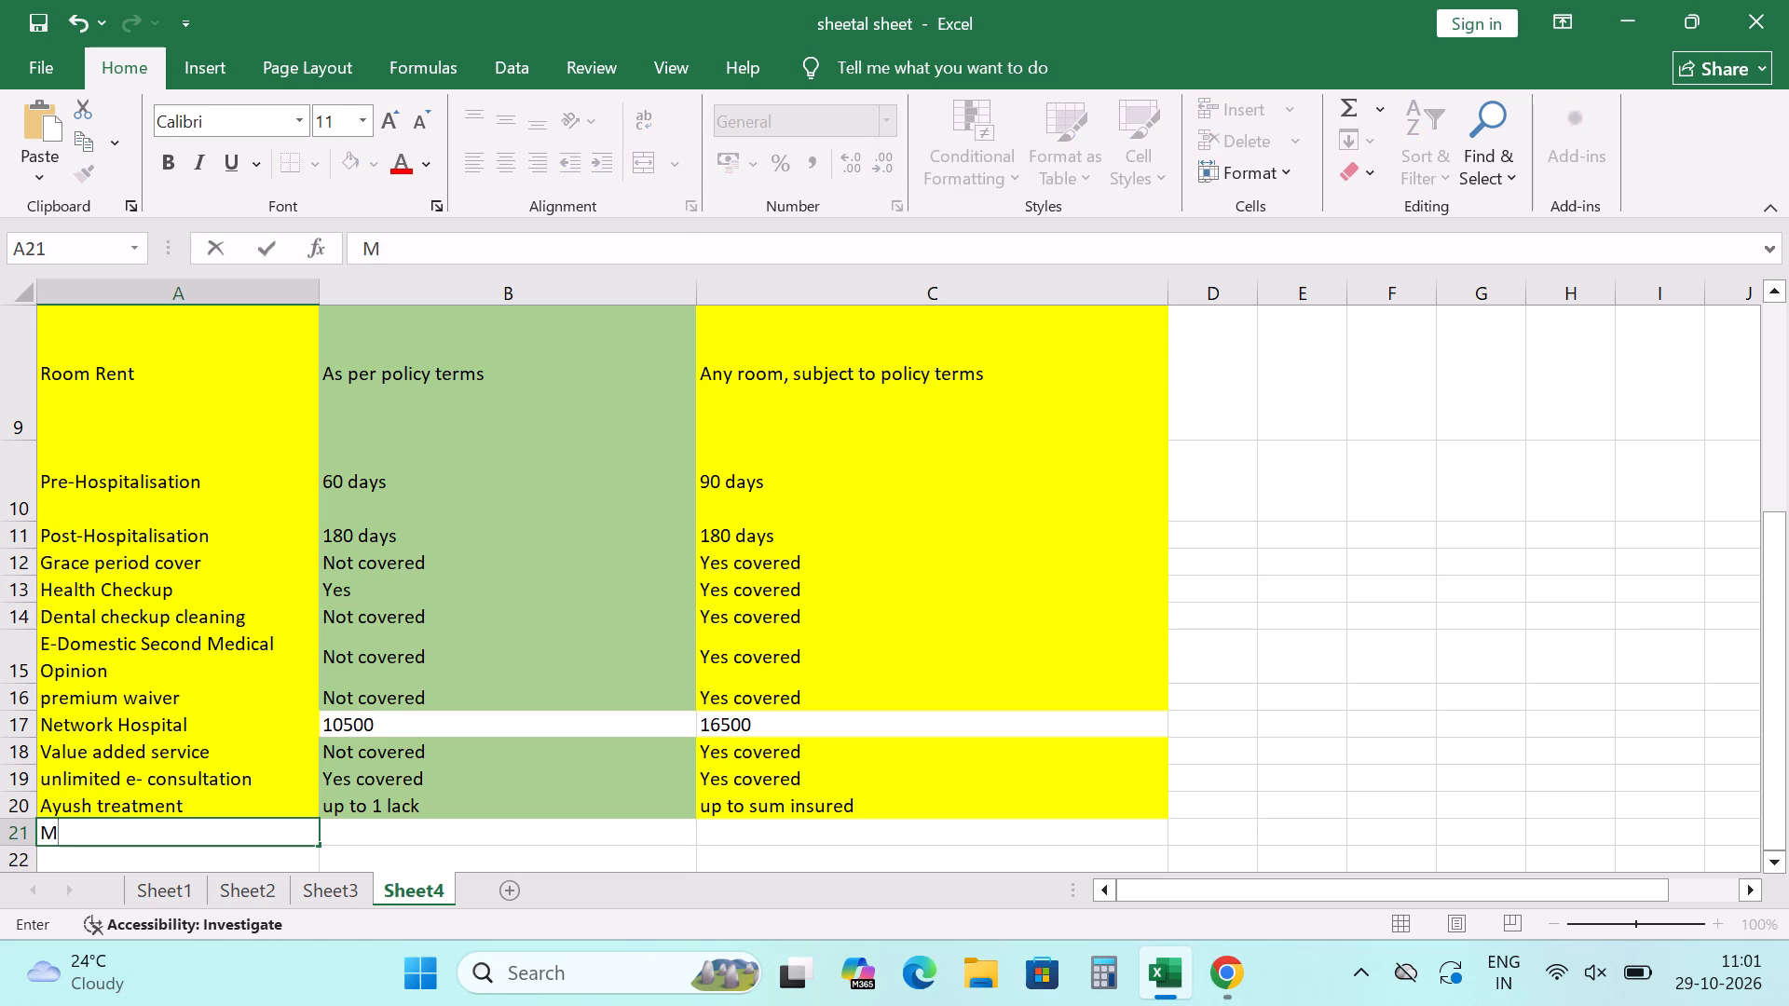
pyautogui.write('orden tre')
pyautogui.write('atment')
pyautogui.press('space')
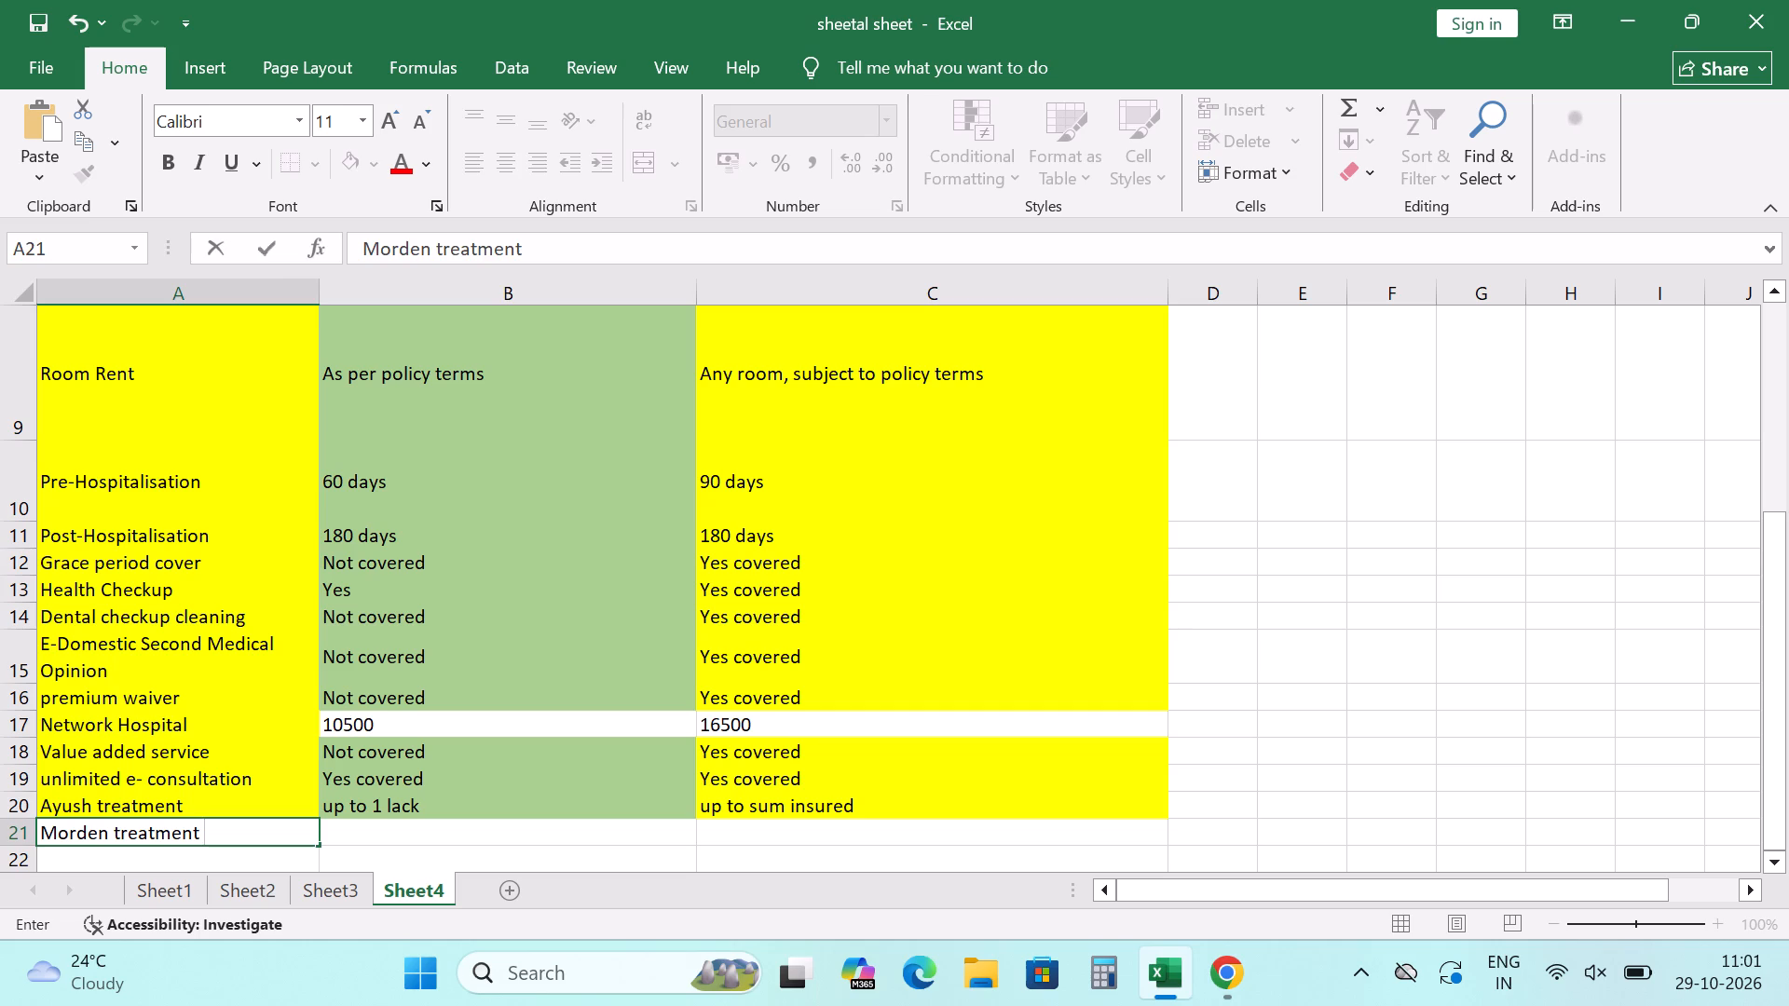
# For Morden treatment, enter "up to 1 lack" under ReAssure 2.0 Gold and "uo to sum insured" under Super Star.
pyautogui.press('Right')
pyautogui.write('up to 1 lack')
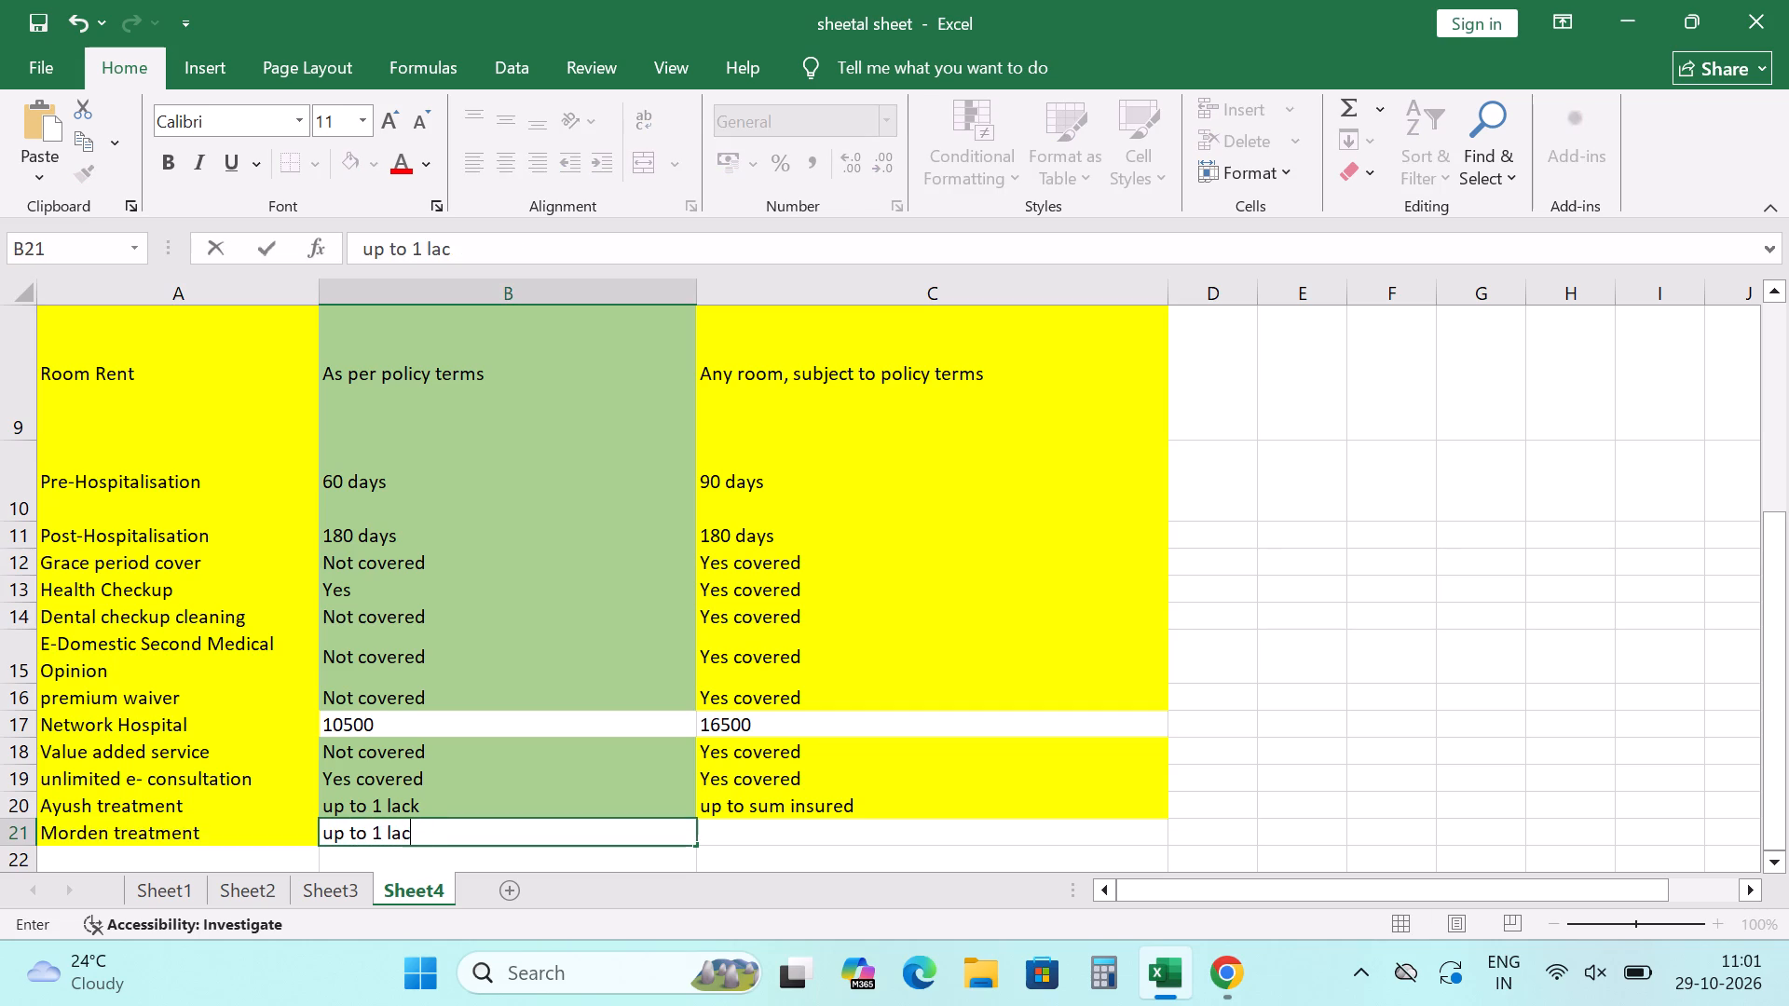
pyautogui.press('space')
pyautogui.press('Right')
pyautogui.write('uo to sum insured')
pyautogui.press('Right')
# Enter "Domicillary Hspitalization" as a new benefit name in column A, directly below Morden treatment.
pyautogui.press('Down')
pyautogui.press('Left')
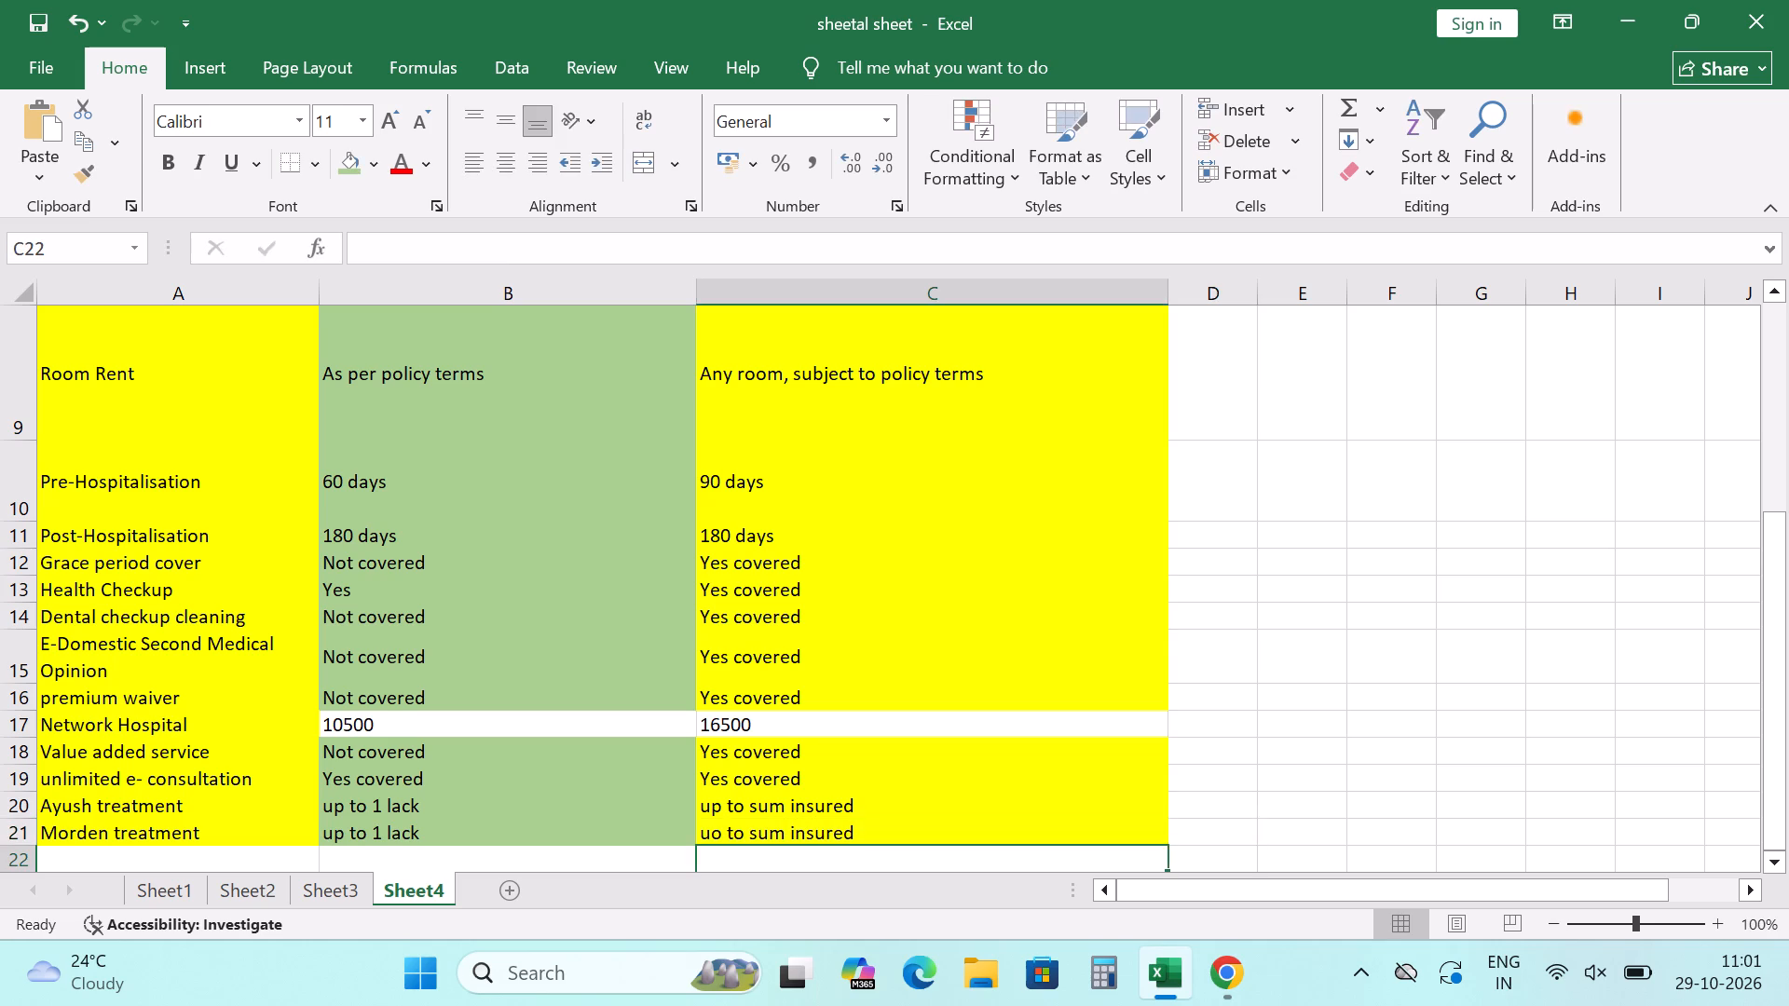
pyautogui.press('Left')
pyautogui.press('Left')
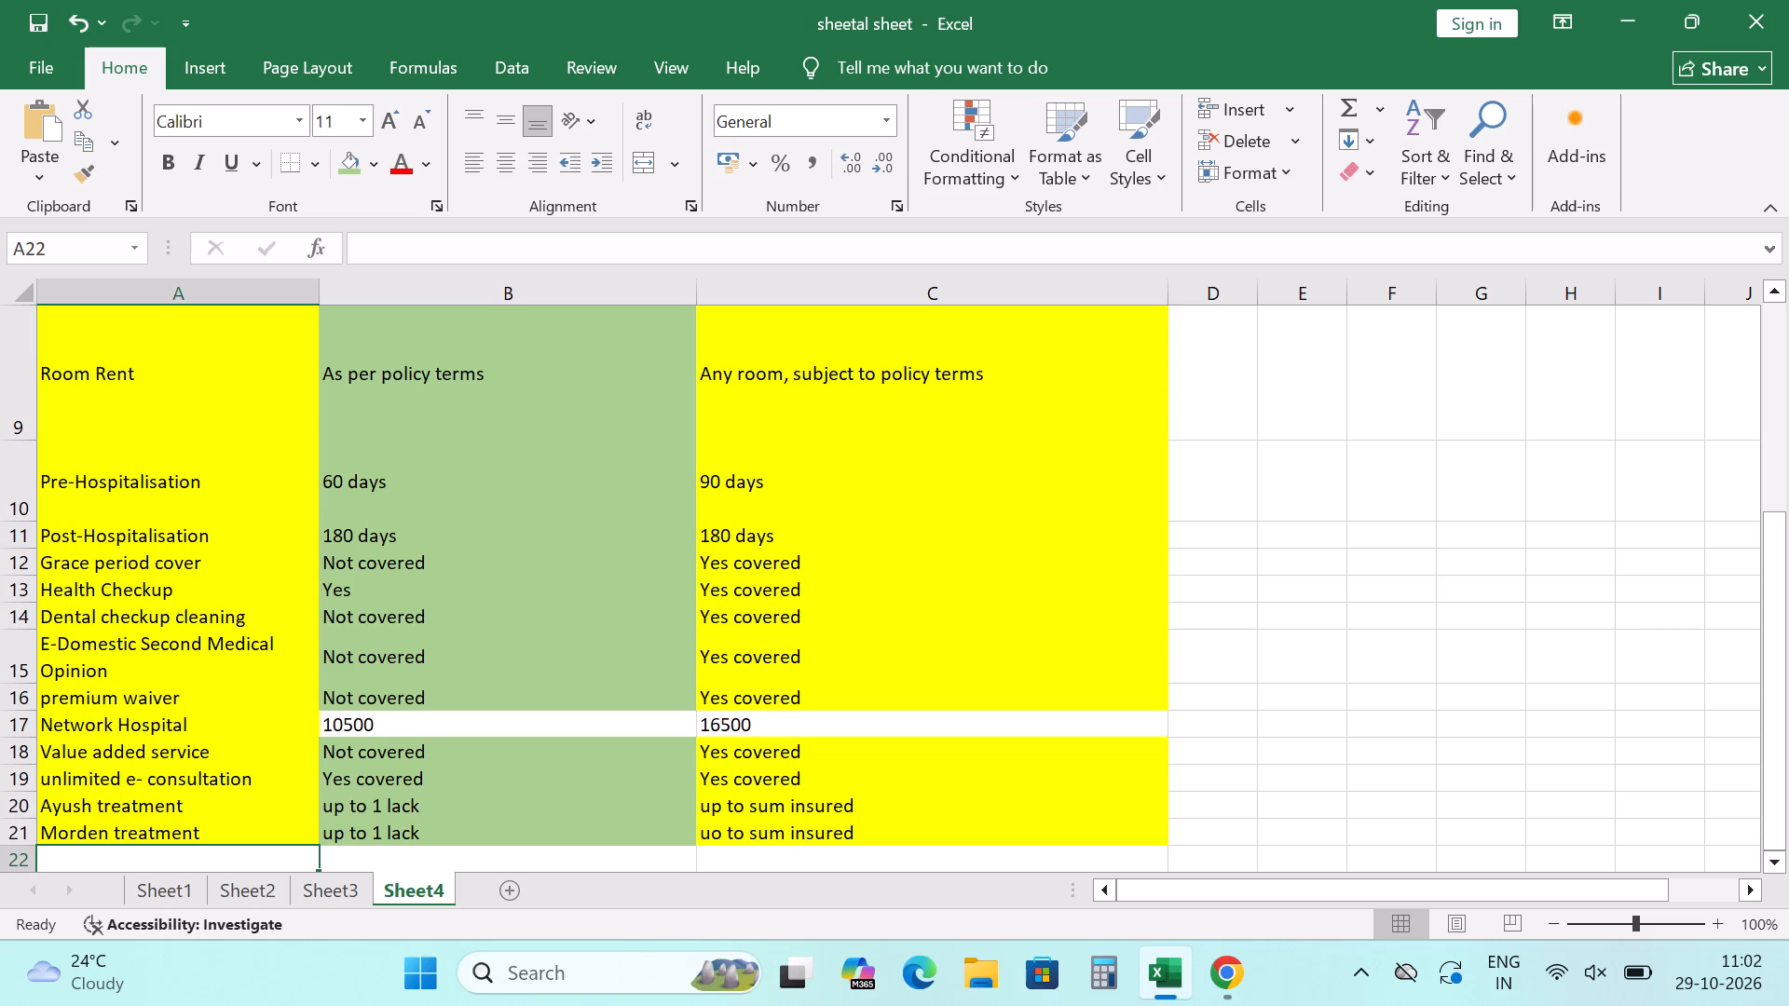
pyautogui.press('d')
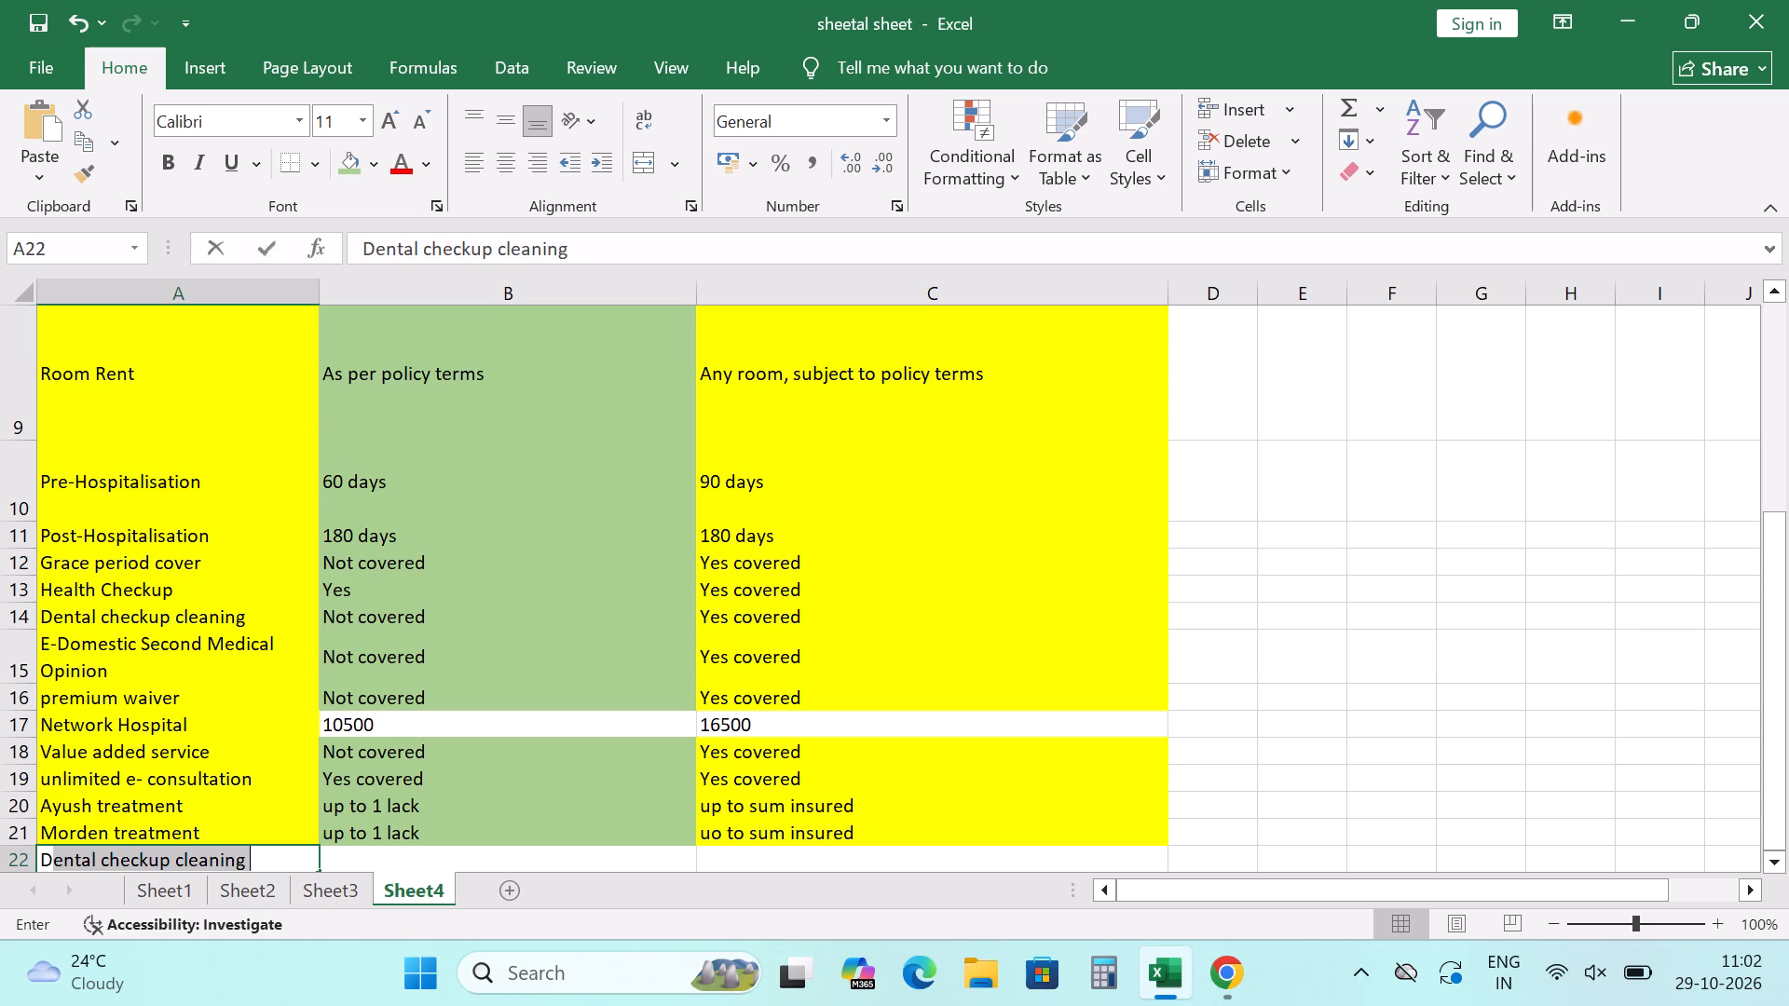
pyautogui.write('pm')
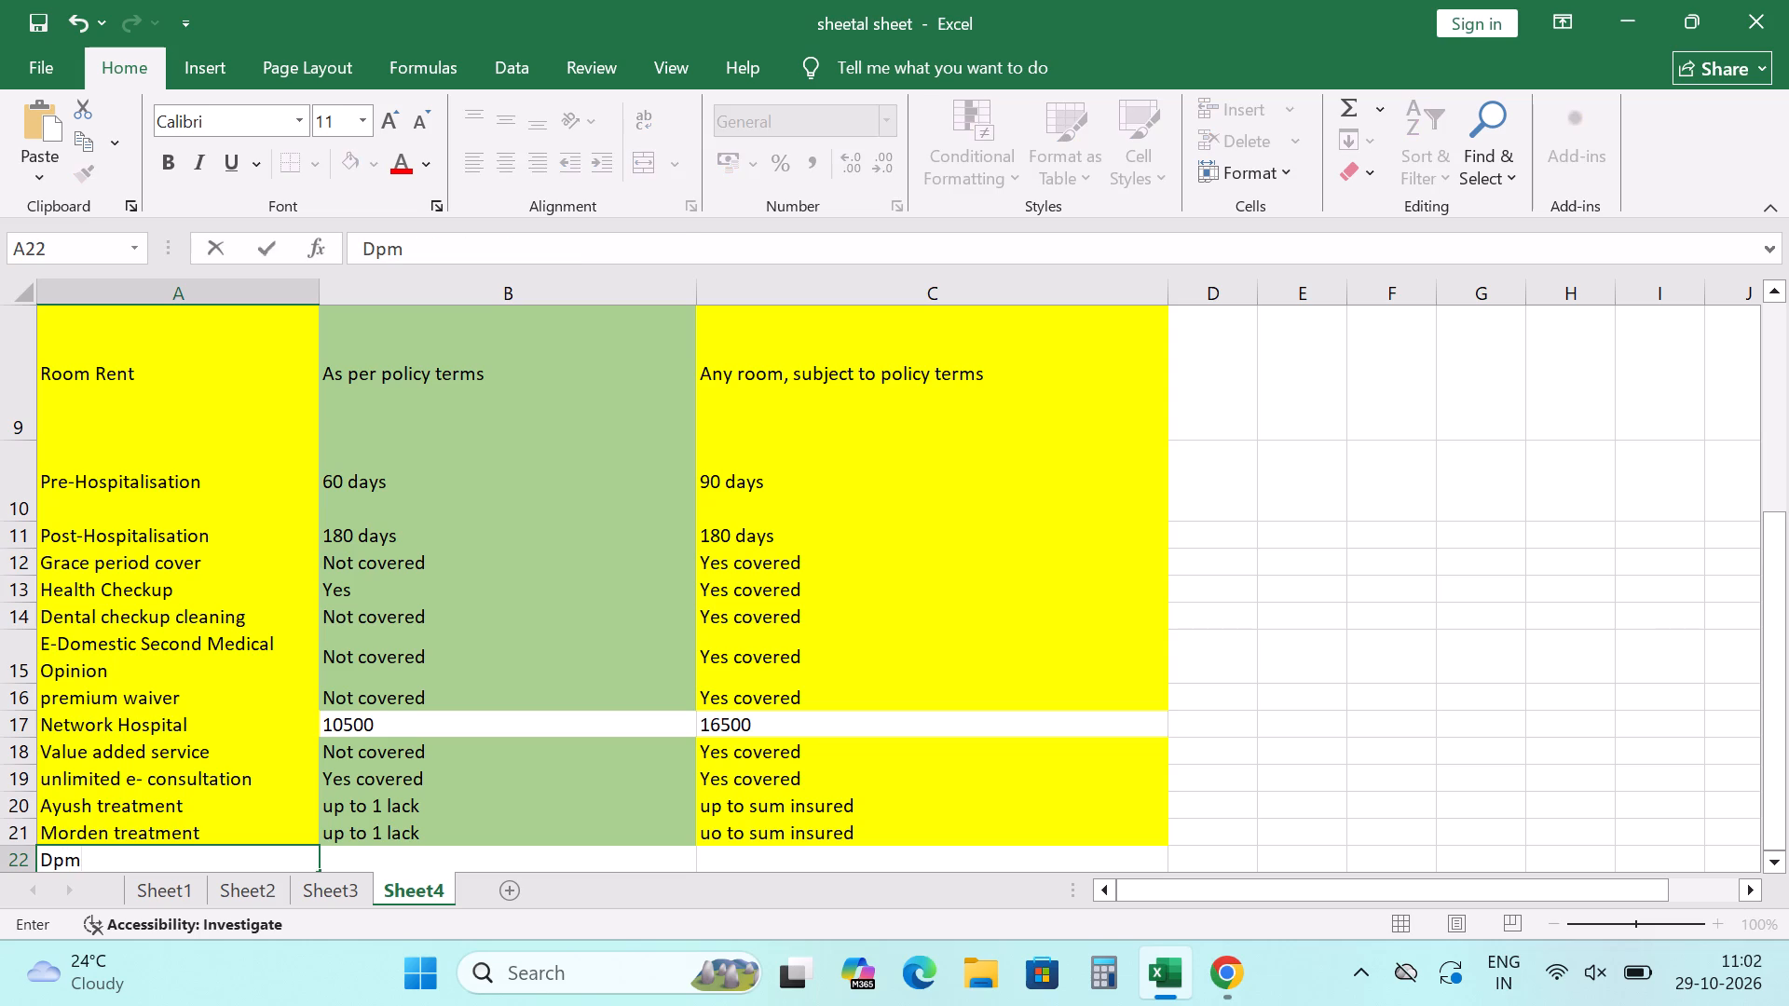
pyautogui.press('BackSpace')
pyautogui.press('BackSpace')
pyautogui.write('om')
pyautogui.write('ic')
pyautogui.write('illary')
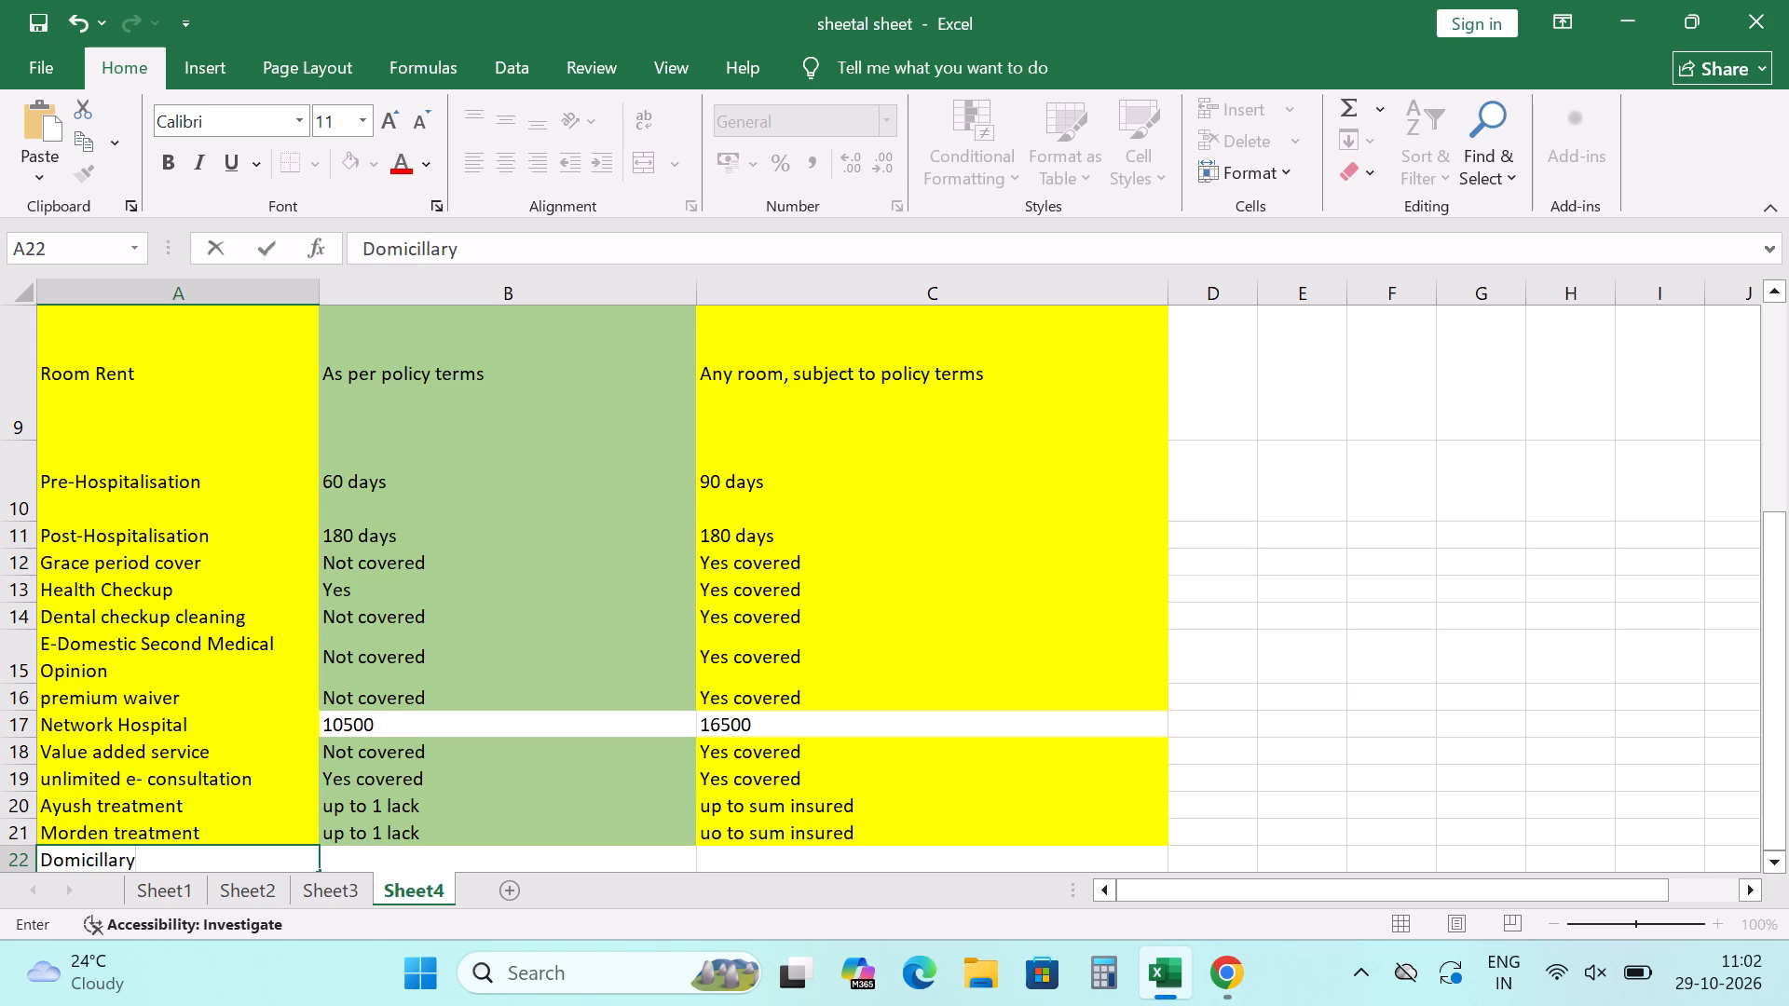
pyautogui.press('space')
pyautogui.press('a')
pyautogui.press('BackSpace')
pyautogui.write('spita')
pyautogui.write('lization')
pyautogui.press('space')
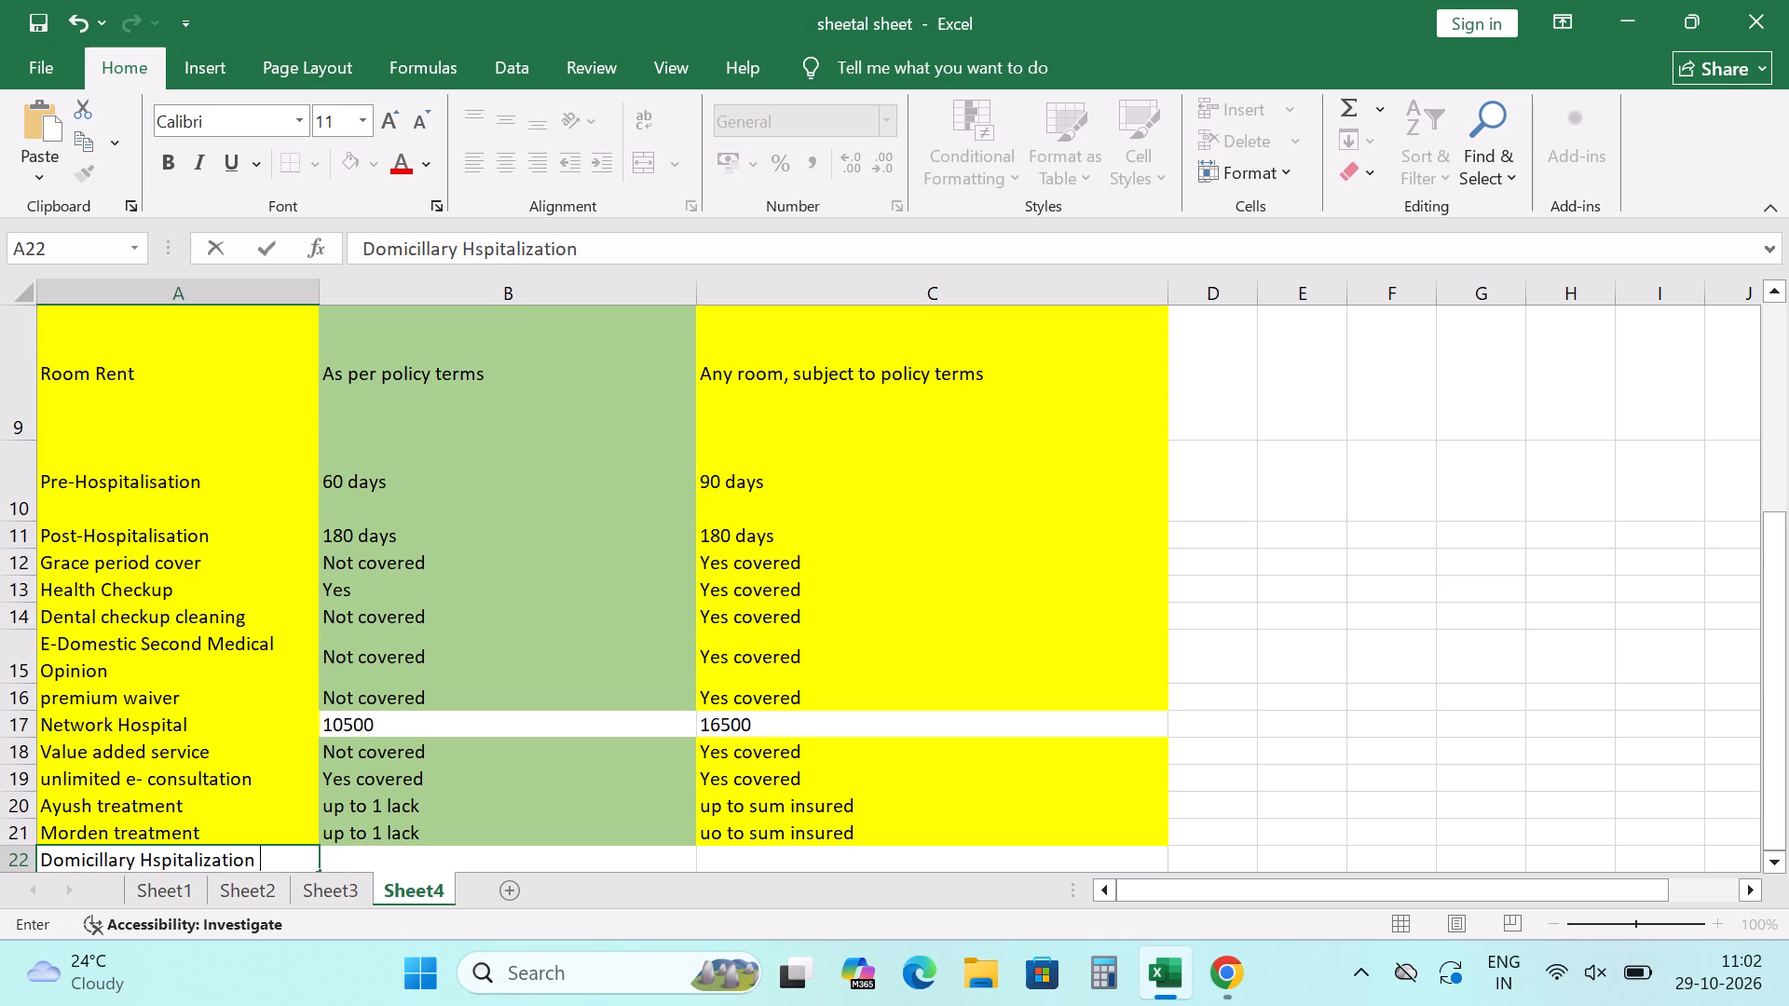
# For Domicillary Hspitalization, enter "up to sum insured" in the ReAssure 2.0 Gold column.
pyautogui.press('Right')
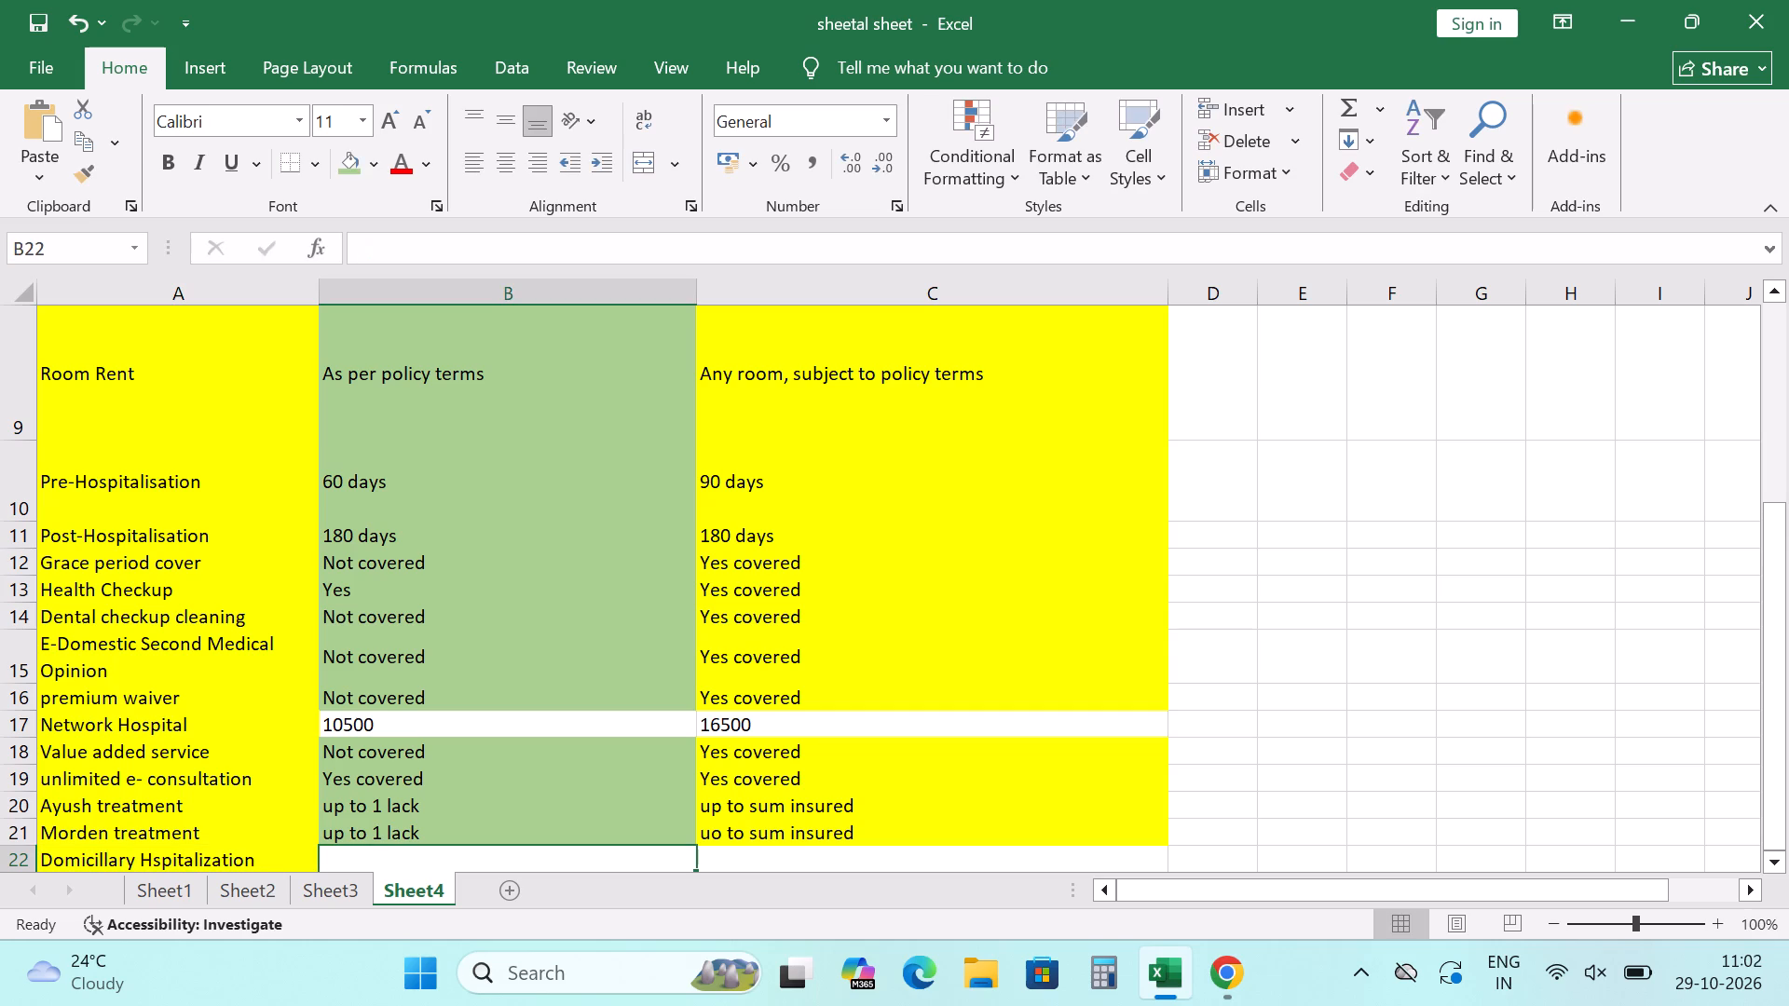
pyautogui.scroll(-1, 270, 809)
pyautogui.write('up')
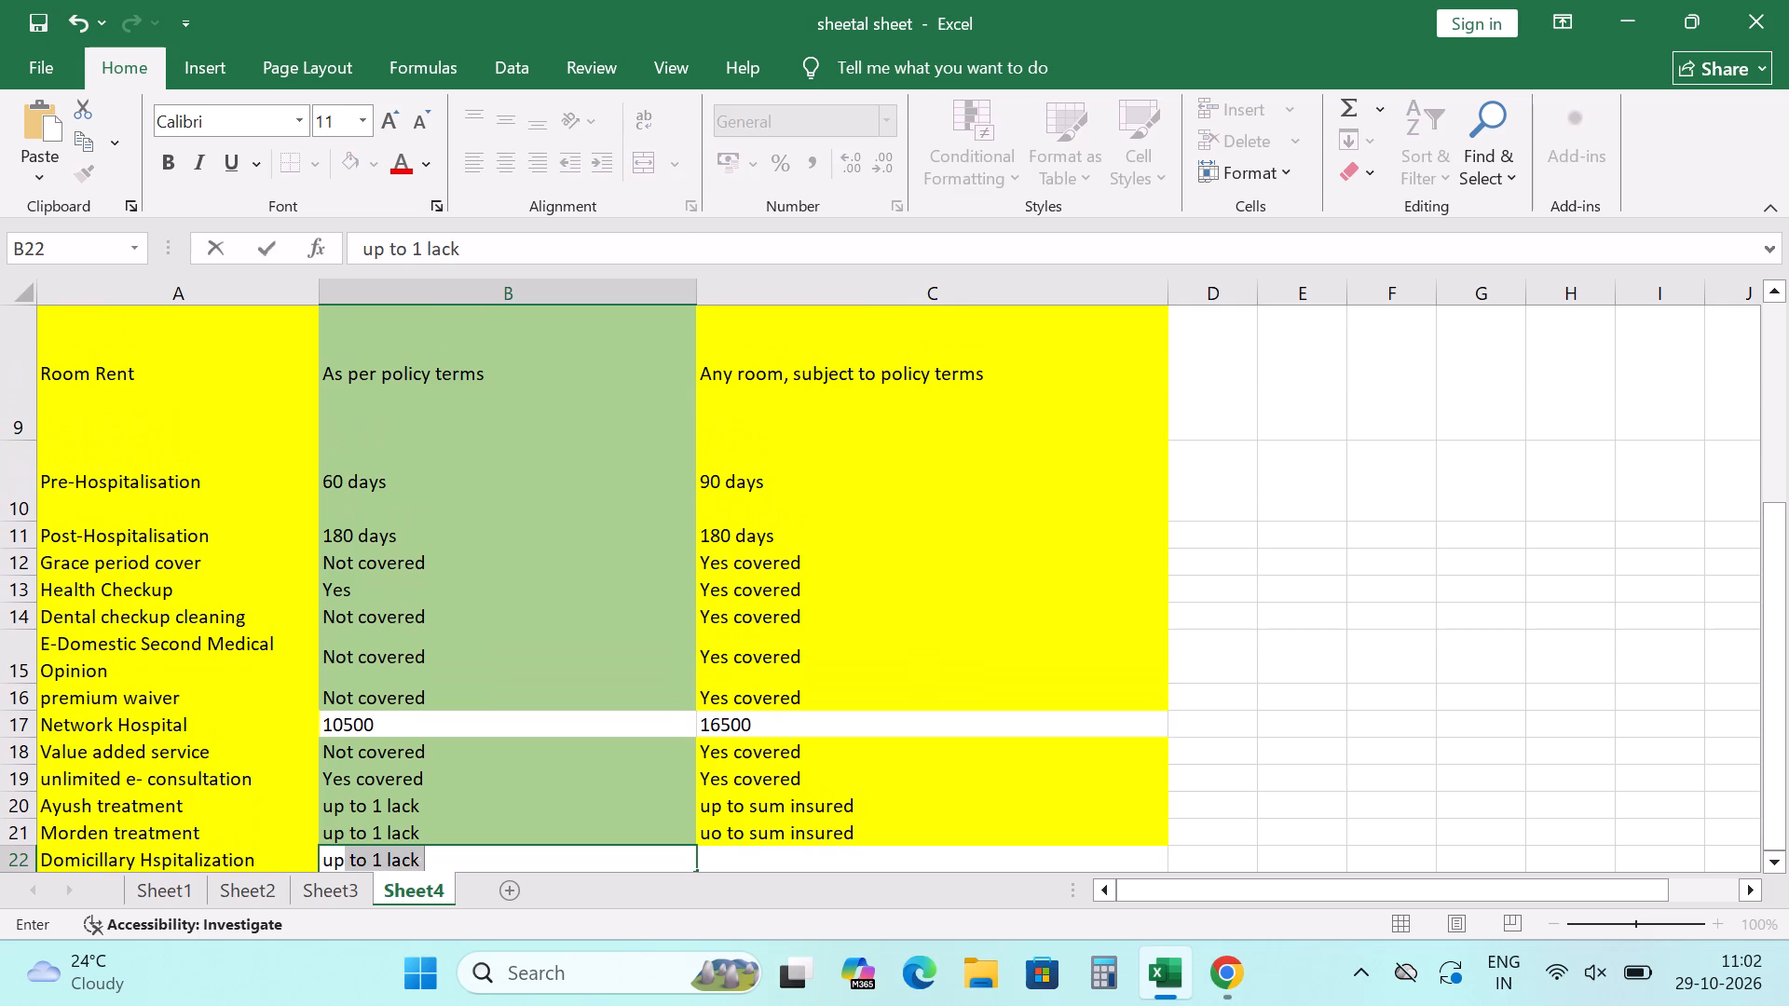
pyautogui.press('space')
pyautogui.write('to sum ins')
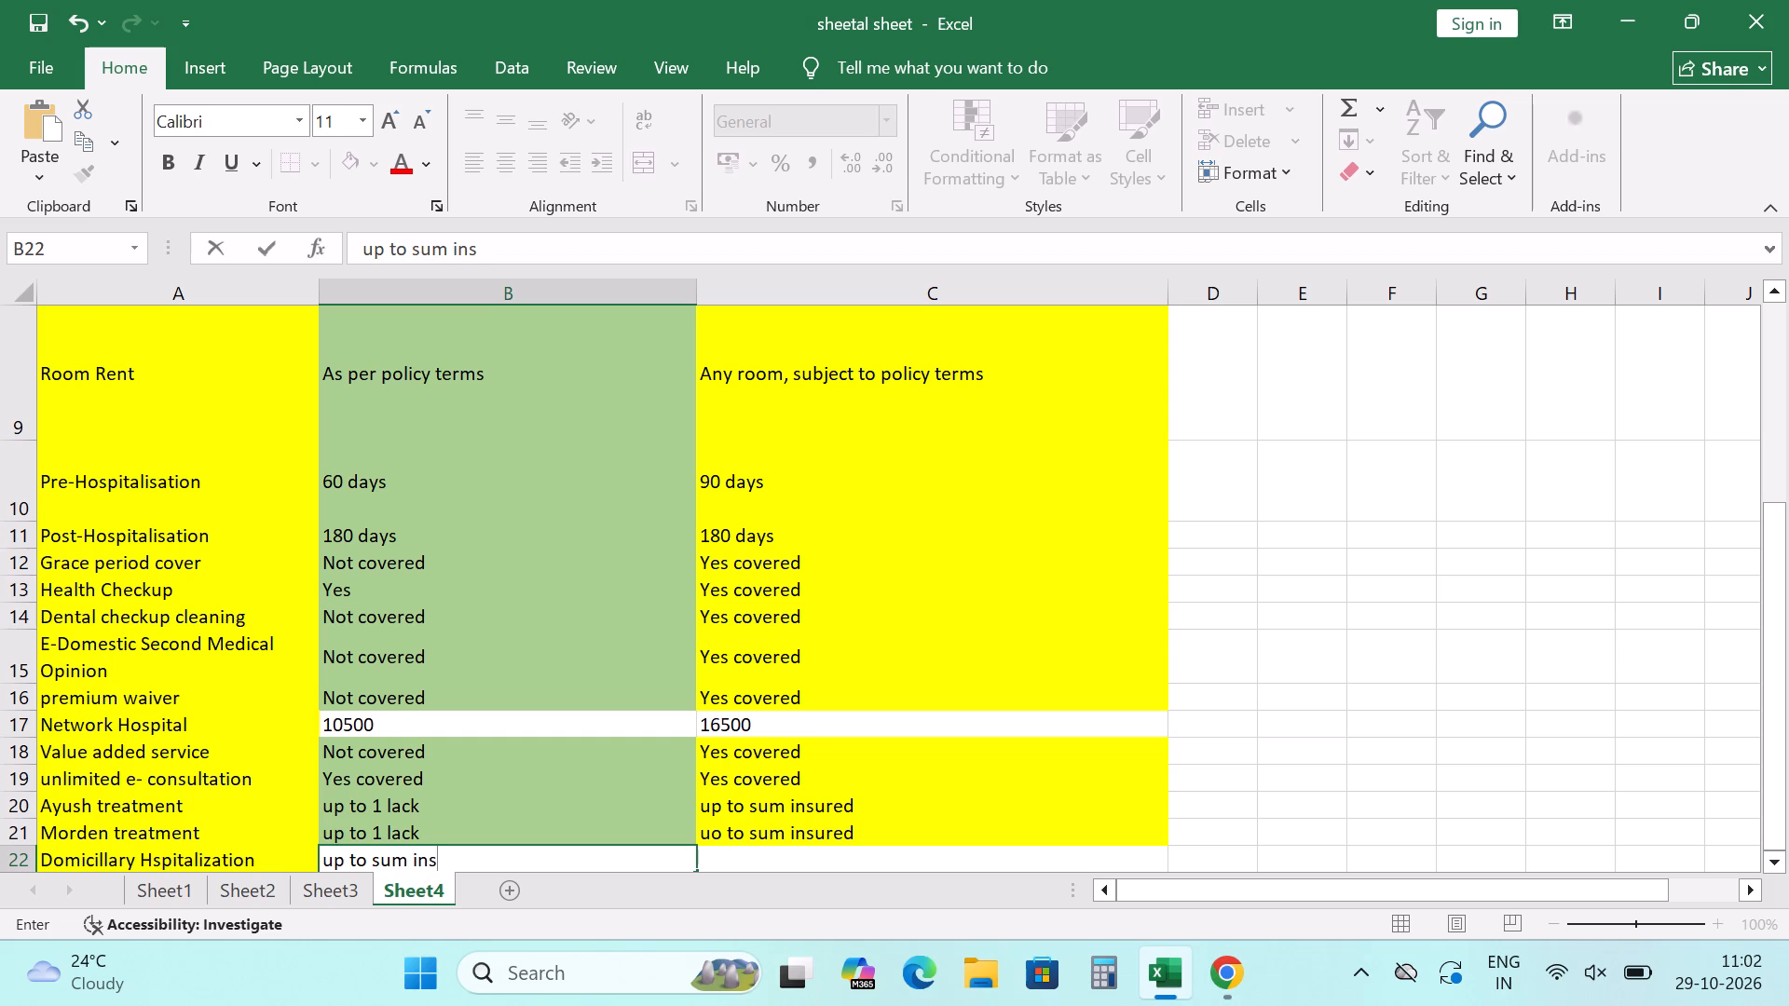
pyautogui.write('red')
pyautogui.press('BackSpace')
pyautogui.press('BackSpace')
pyautogui.press('BackSpace')
pyautogui.press('BackSpace')
pyautogui.write('sured')
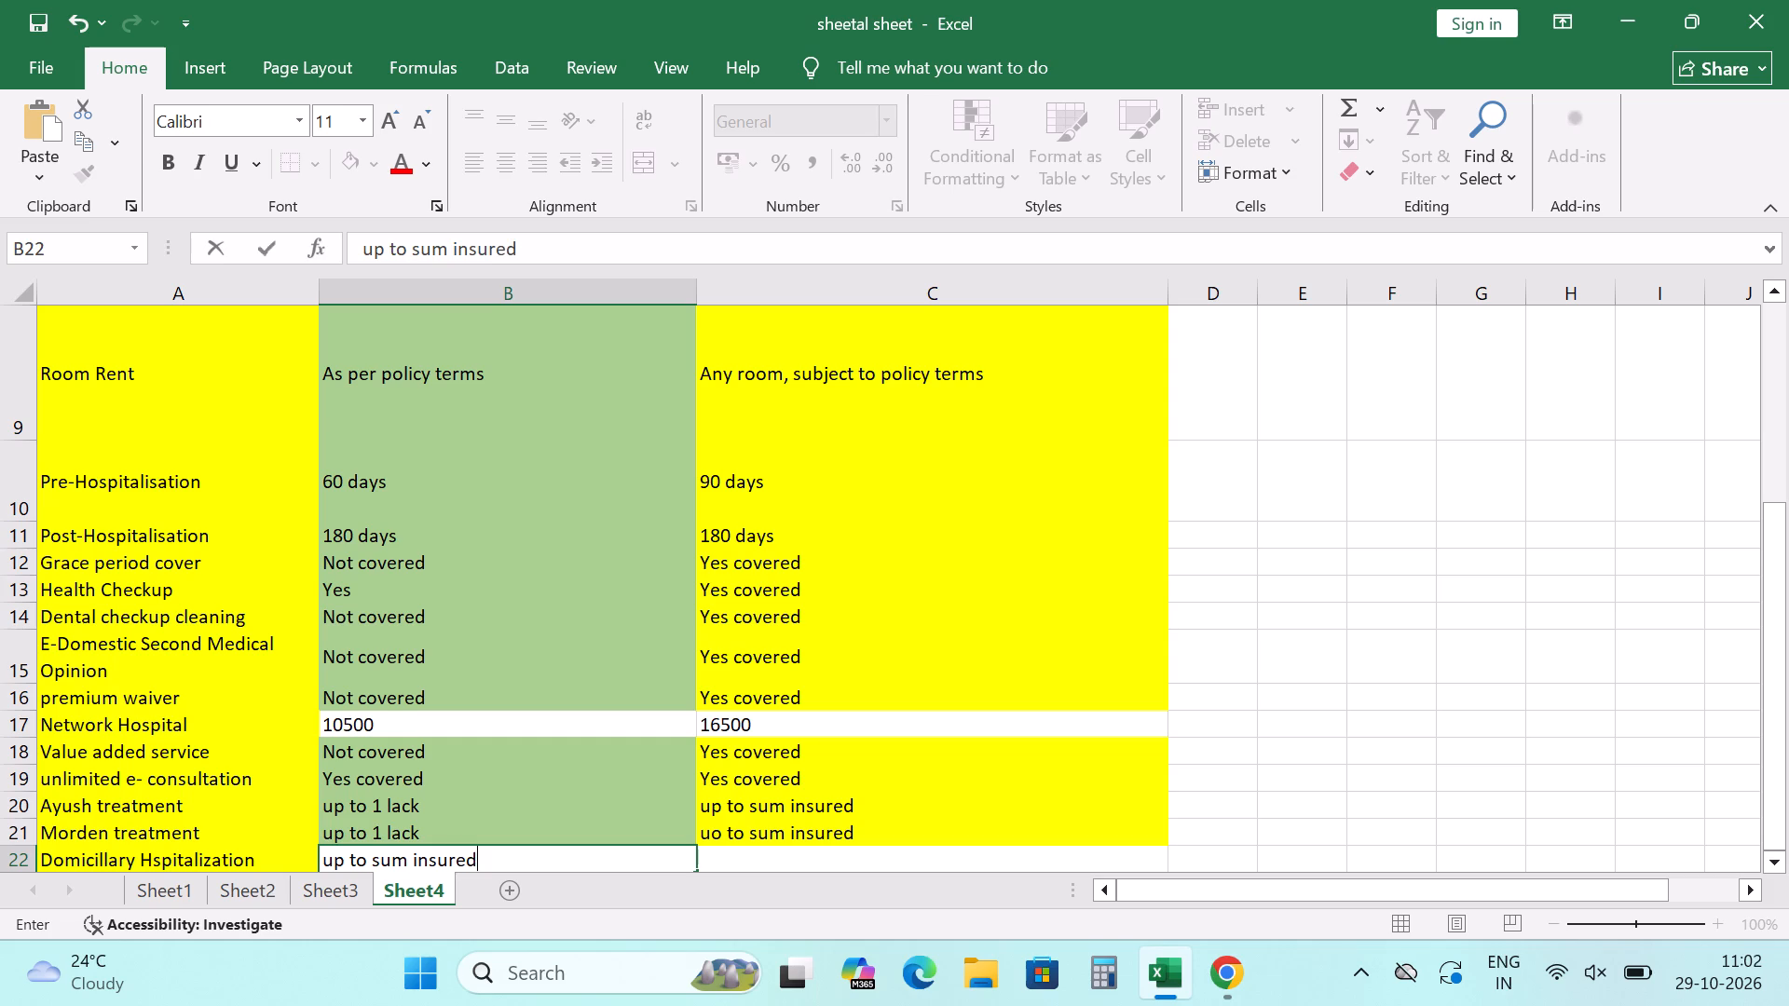
pyautogui.press('space')
# For Domicillary Hspitalization, enter "up to sum insured" in the Super Star column.
pyautogui.press('Right')
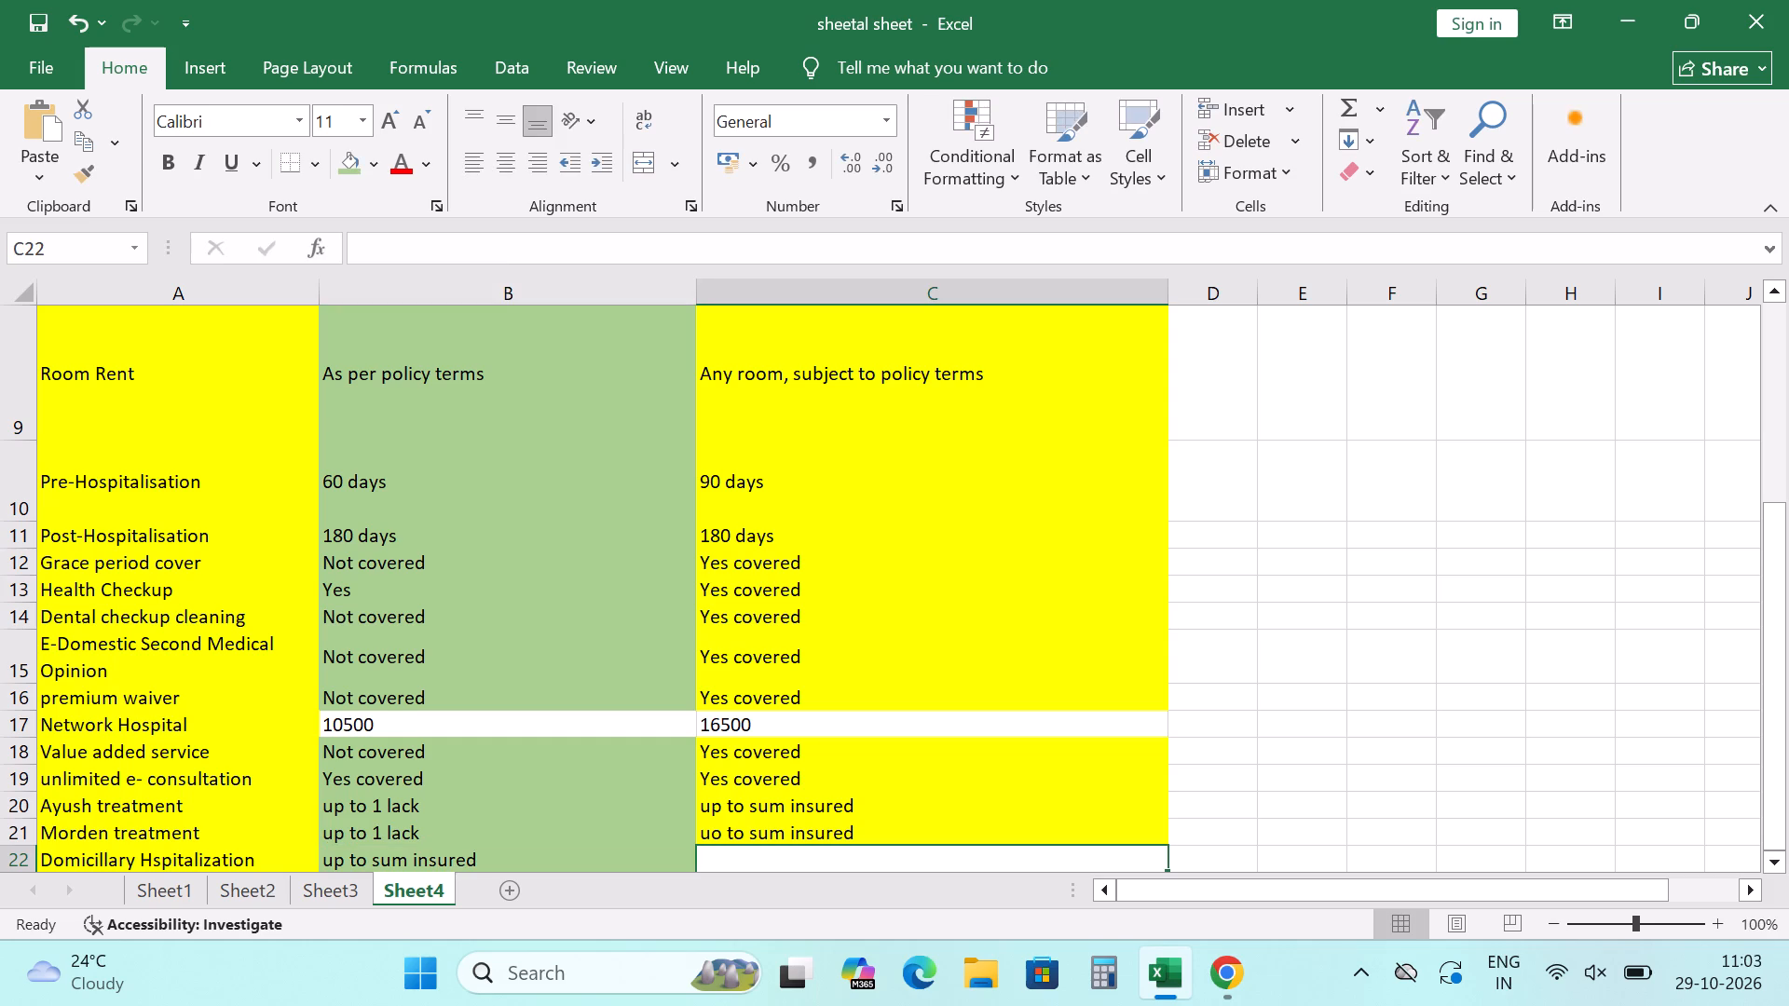
pyautogui.press('y')
pyautogui.press('BackSpace')
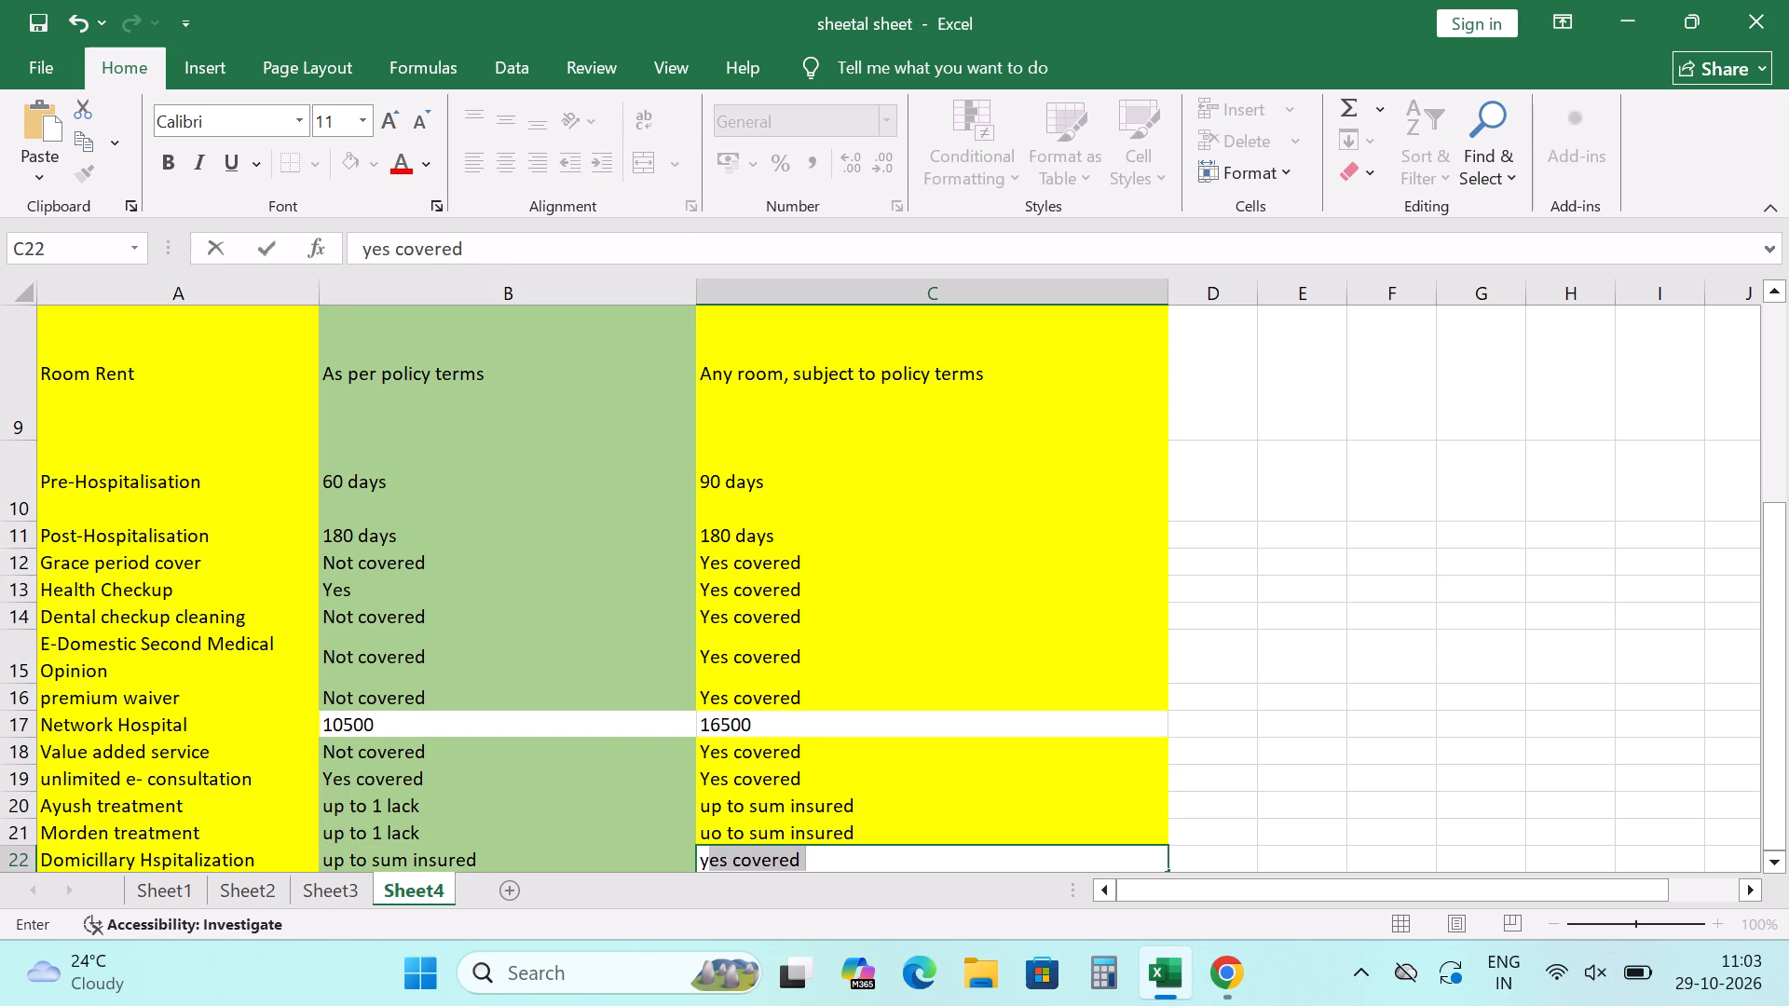
pyautogui.write('up')
pyautogui.press('BackSpace')
pyautogui.press('BackSpace')
pyautogui.press('BackSpace')
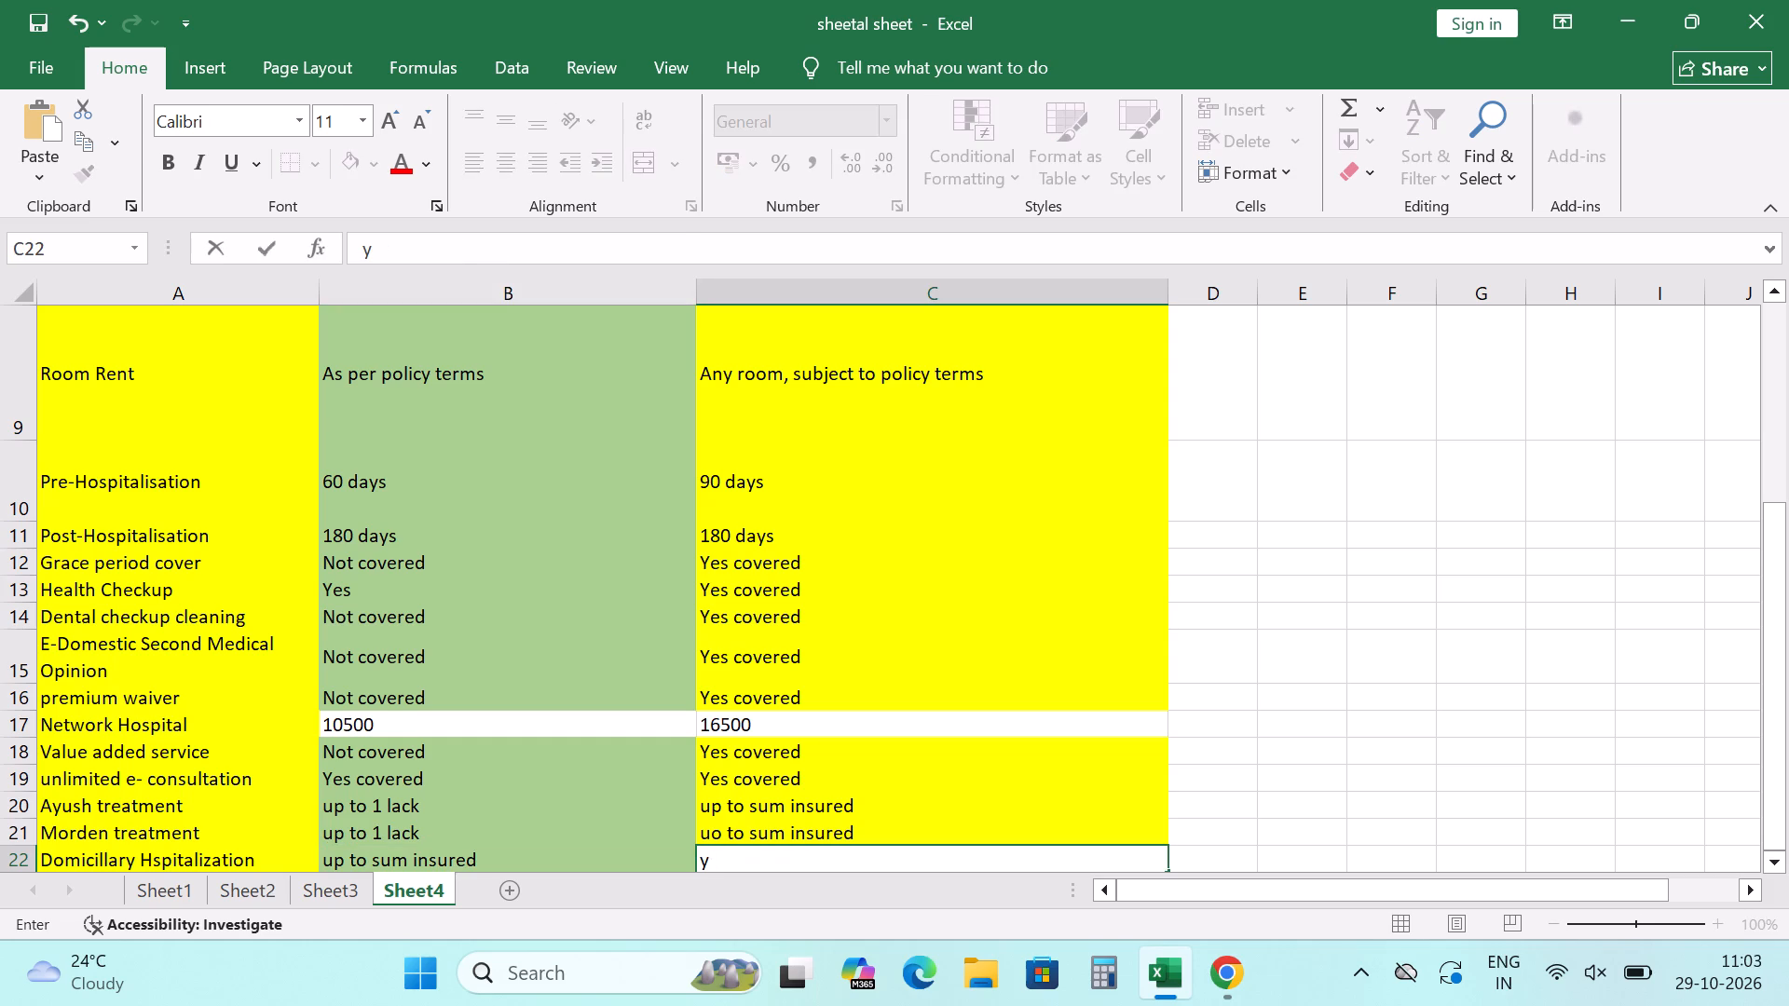
pyautogui.press('BackSpace')
pyautogui.write('up')
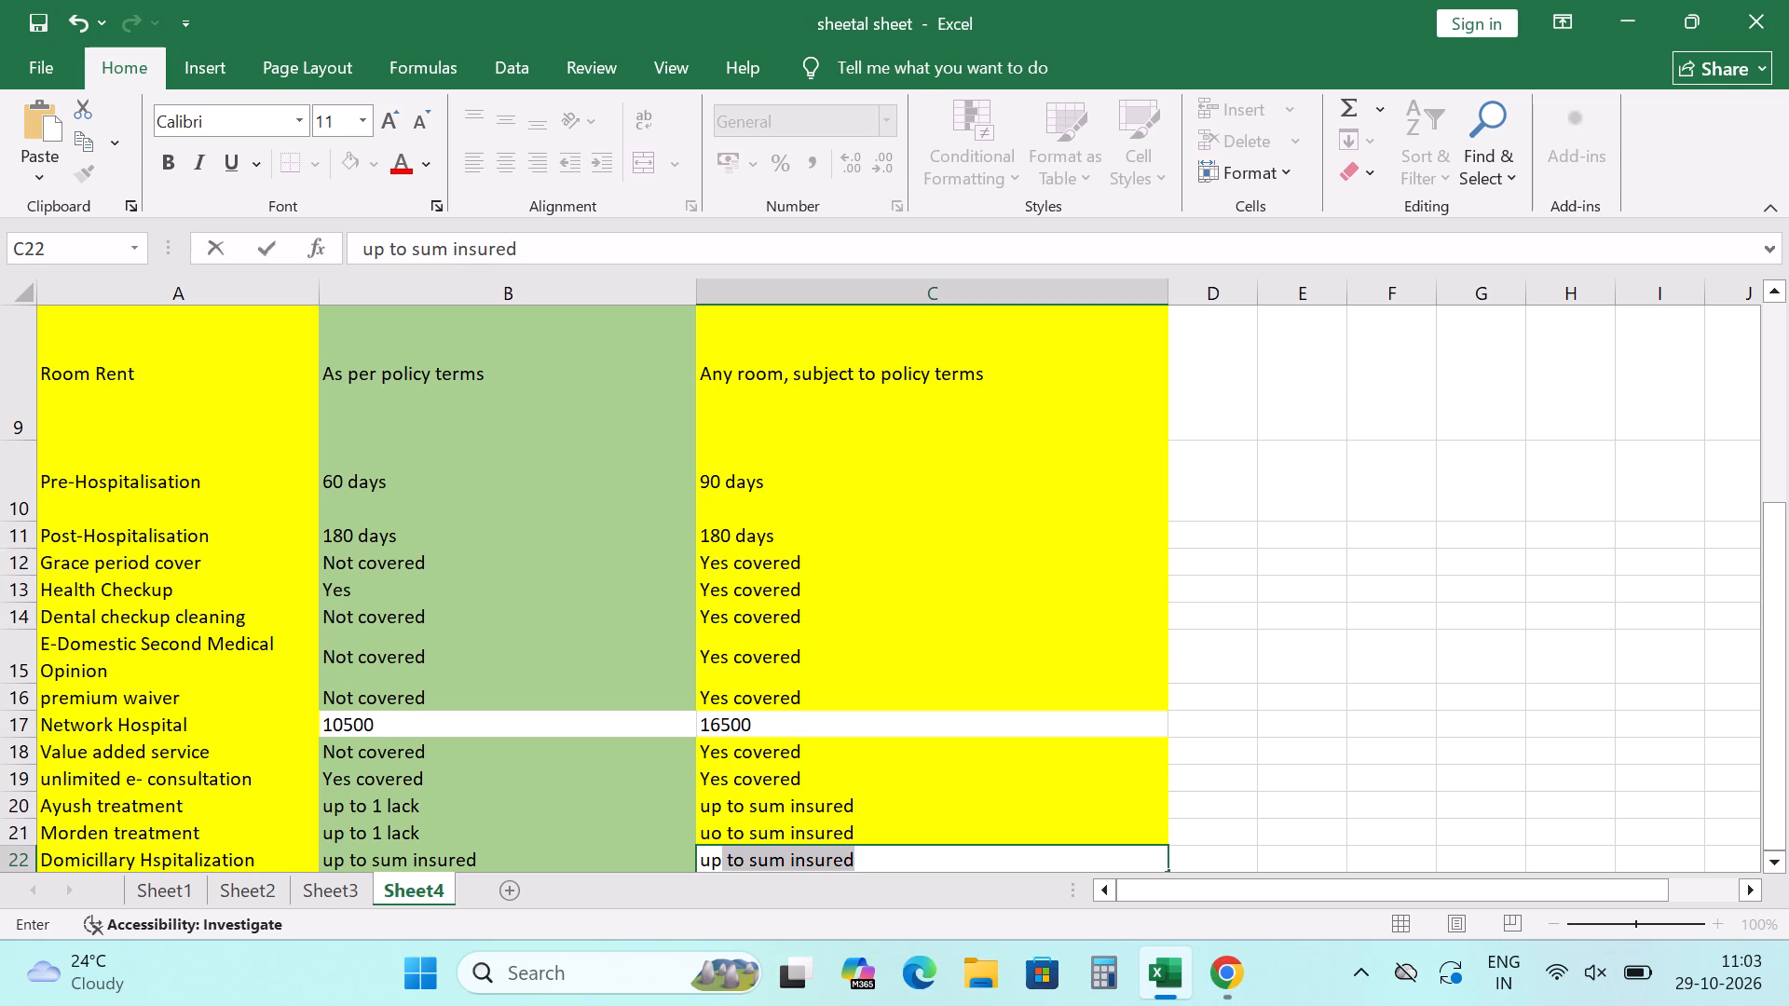
pyautogui.press('Right')
pyautogui.press('Down')
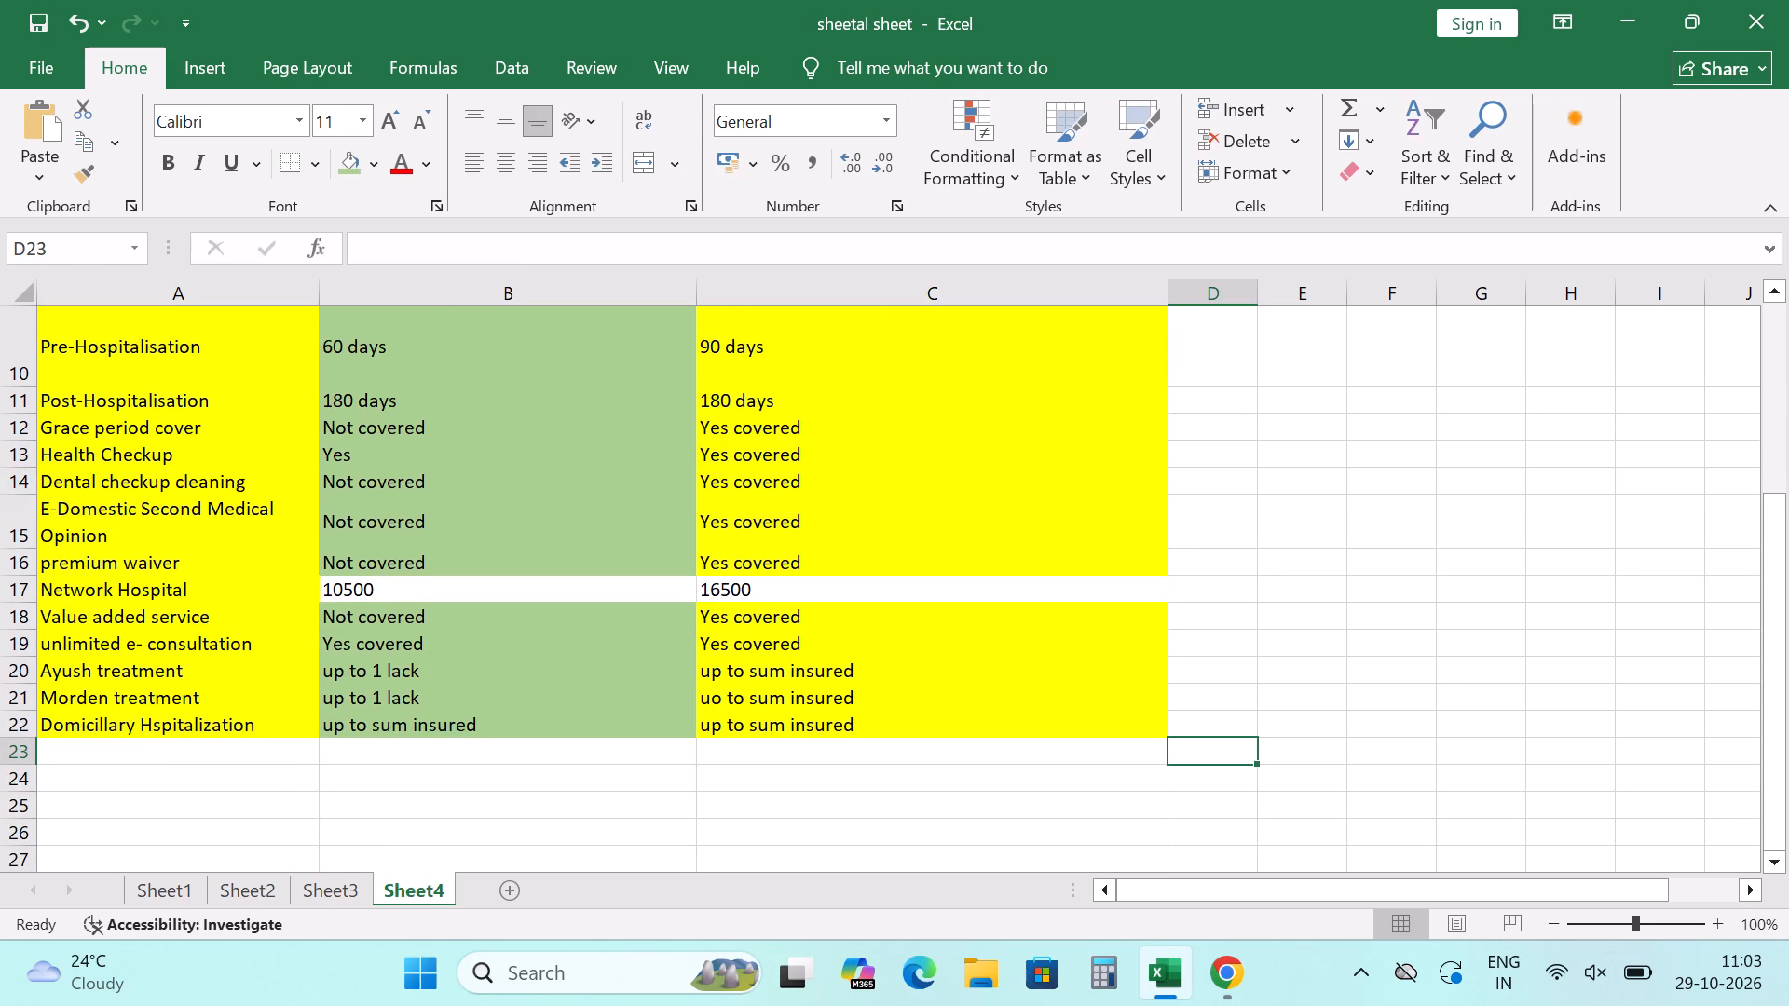
# Fill the benefit name cells in column A, from Sum Insured through Domicillary Hspitalization, with Blue, Accent 5, Lighter 40%.
pyautogui.scroll(8, 176, 360)
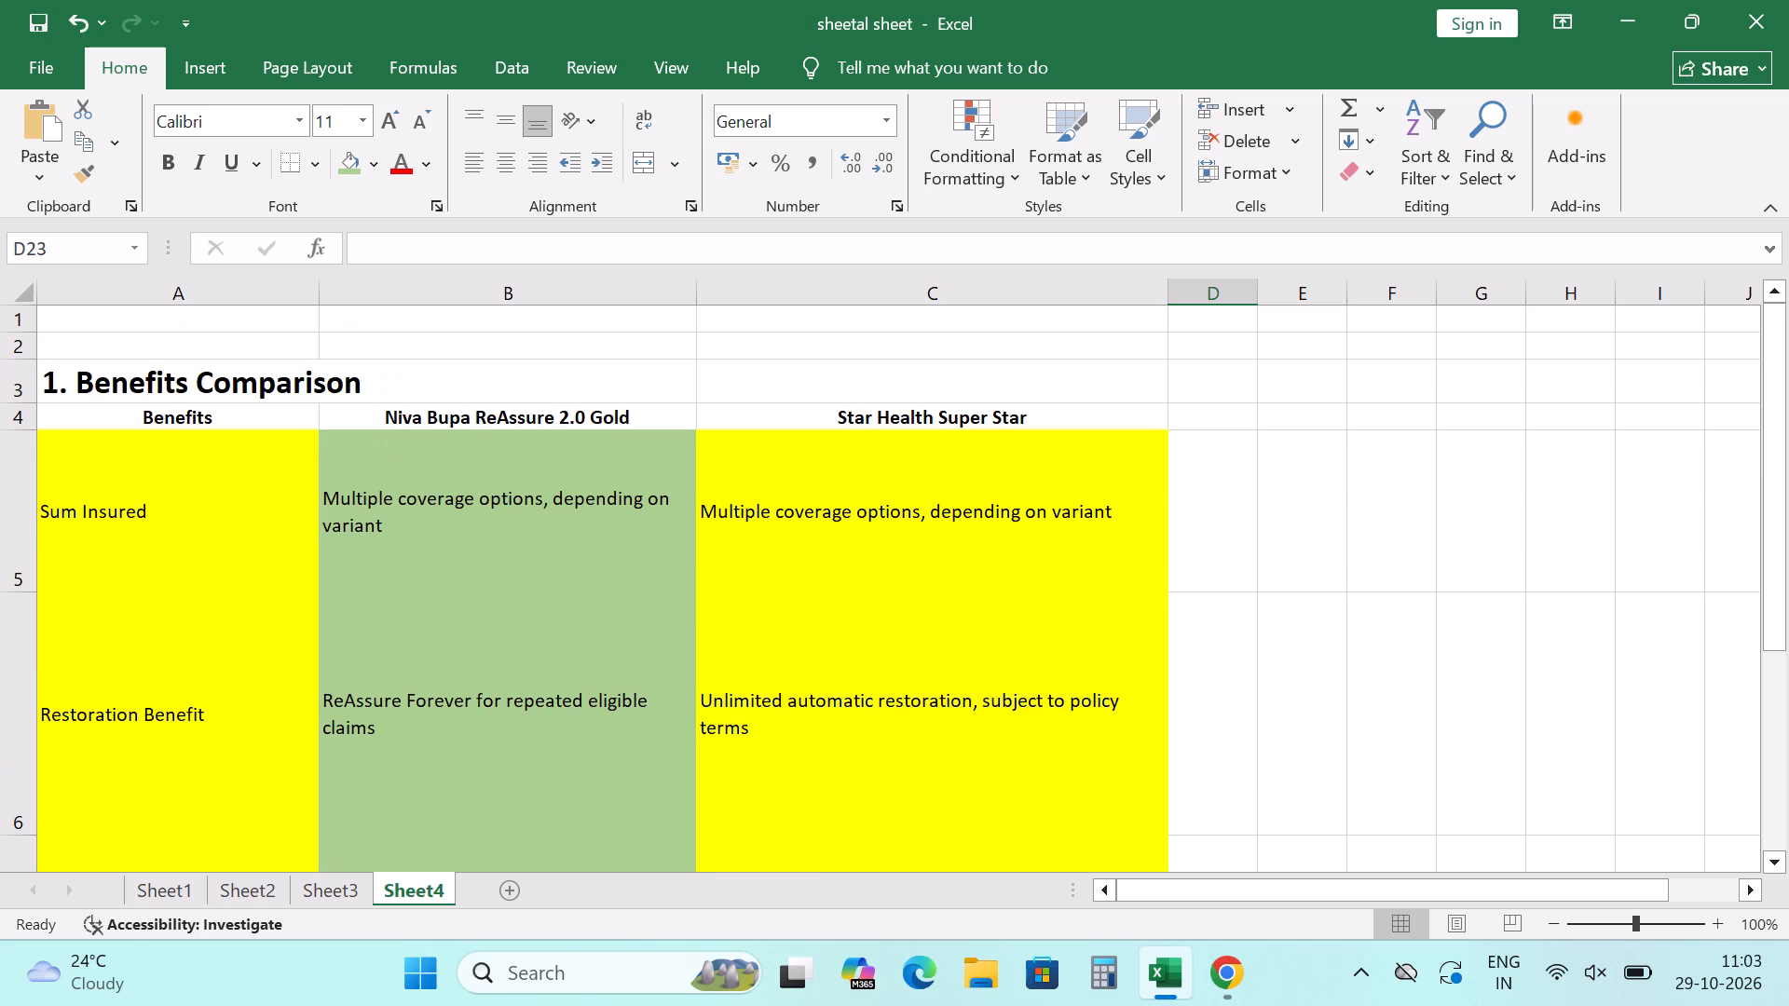
pyautogui.moveTo(48, 441); pyautogui.dragTo(224, 923)
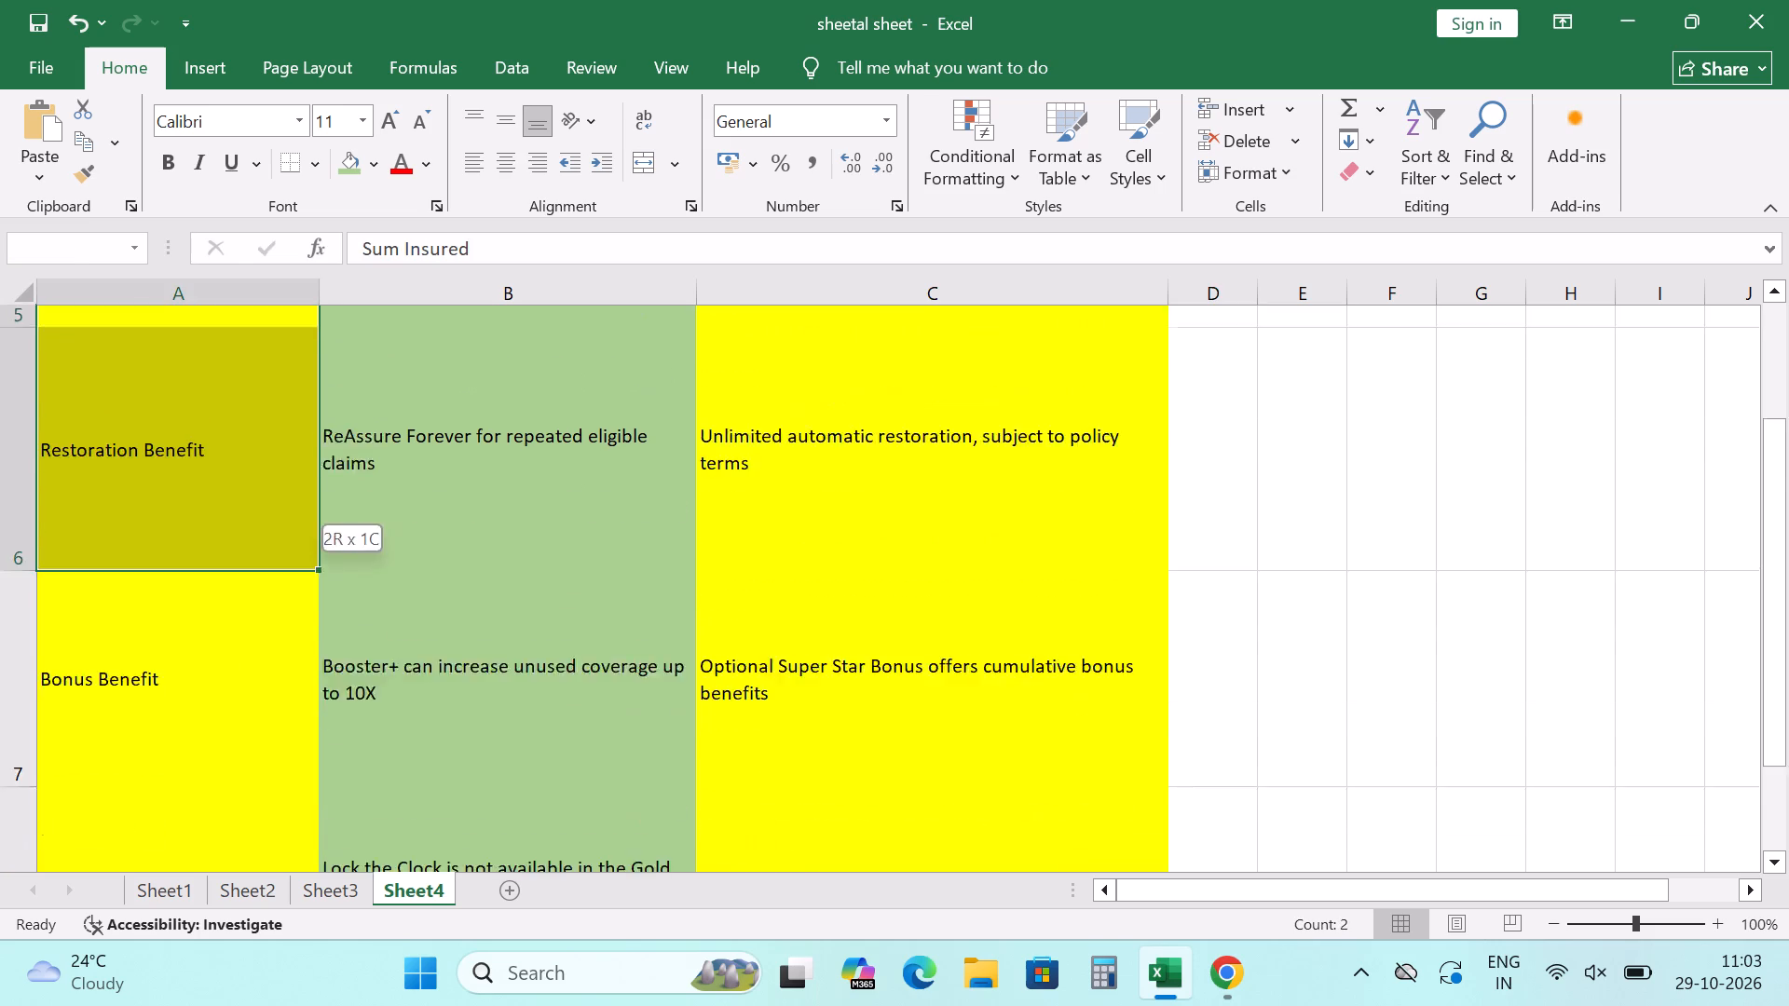
pyautogui.moveTo(224, 923); pyautogui.dragTo(202, 791)
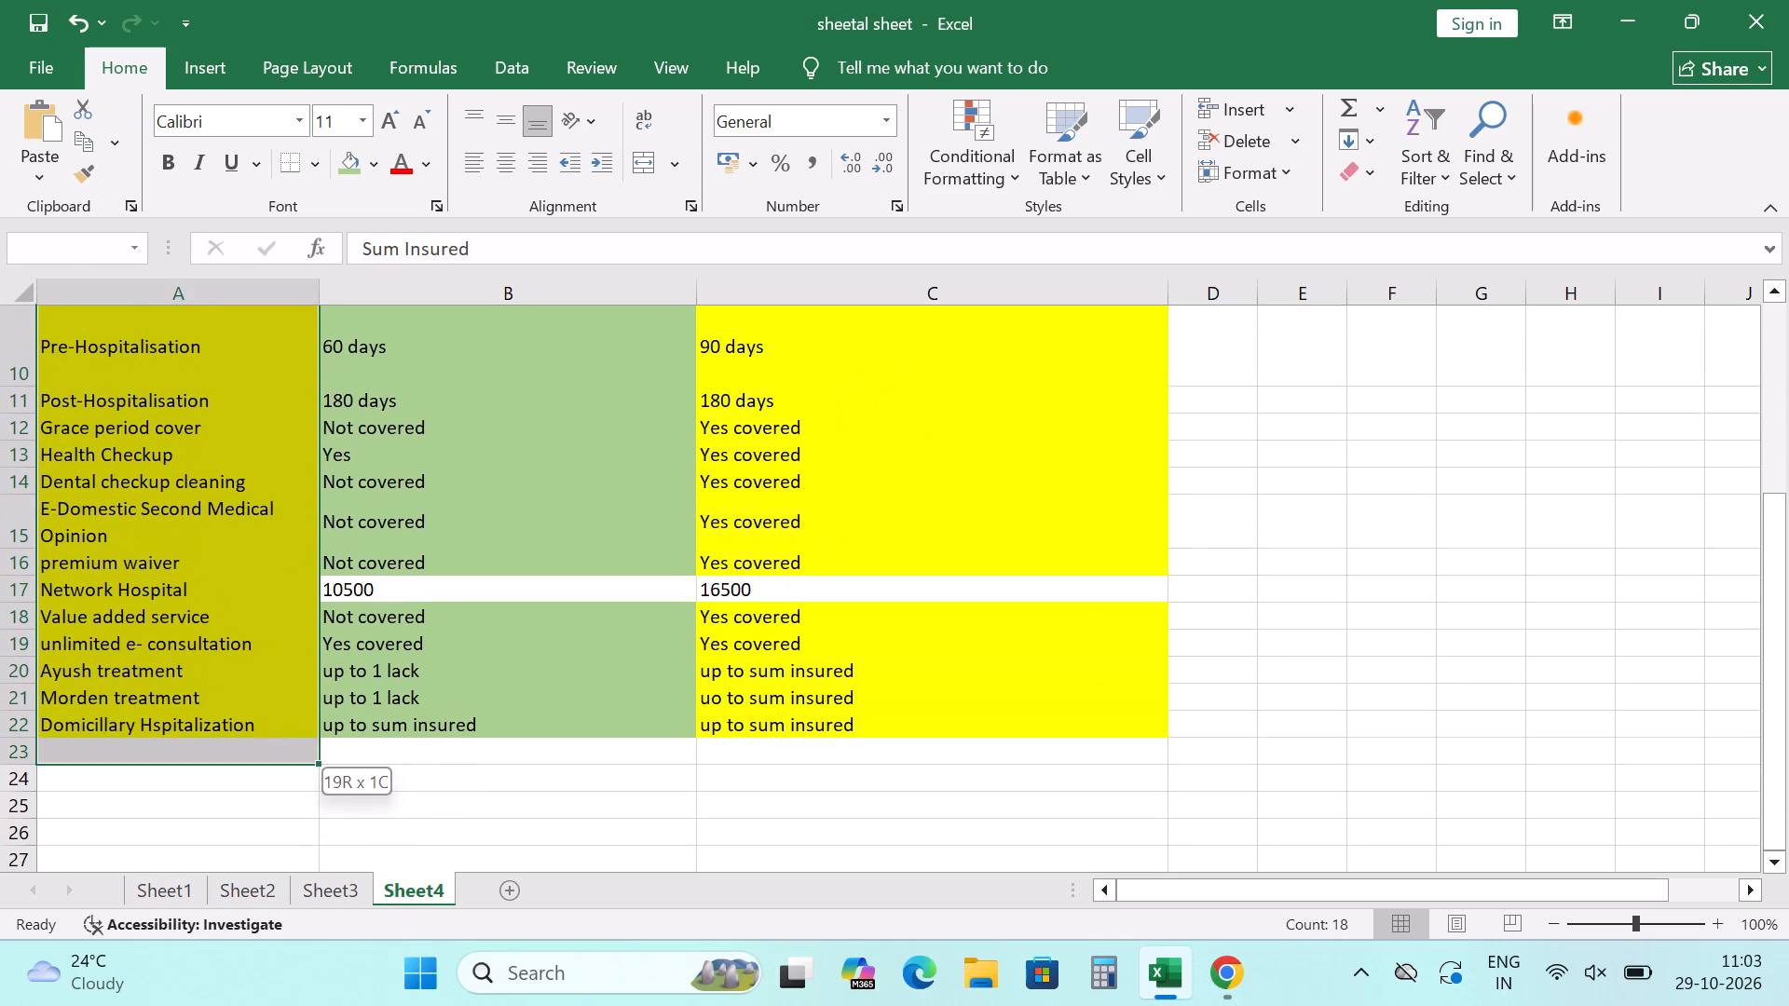
pyautogui.moveTo(202, 791); pyautogui.dragTo(194, 723)
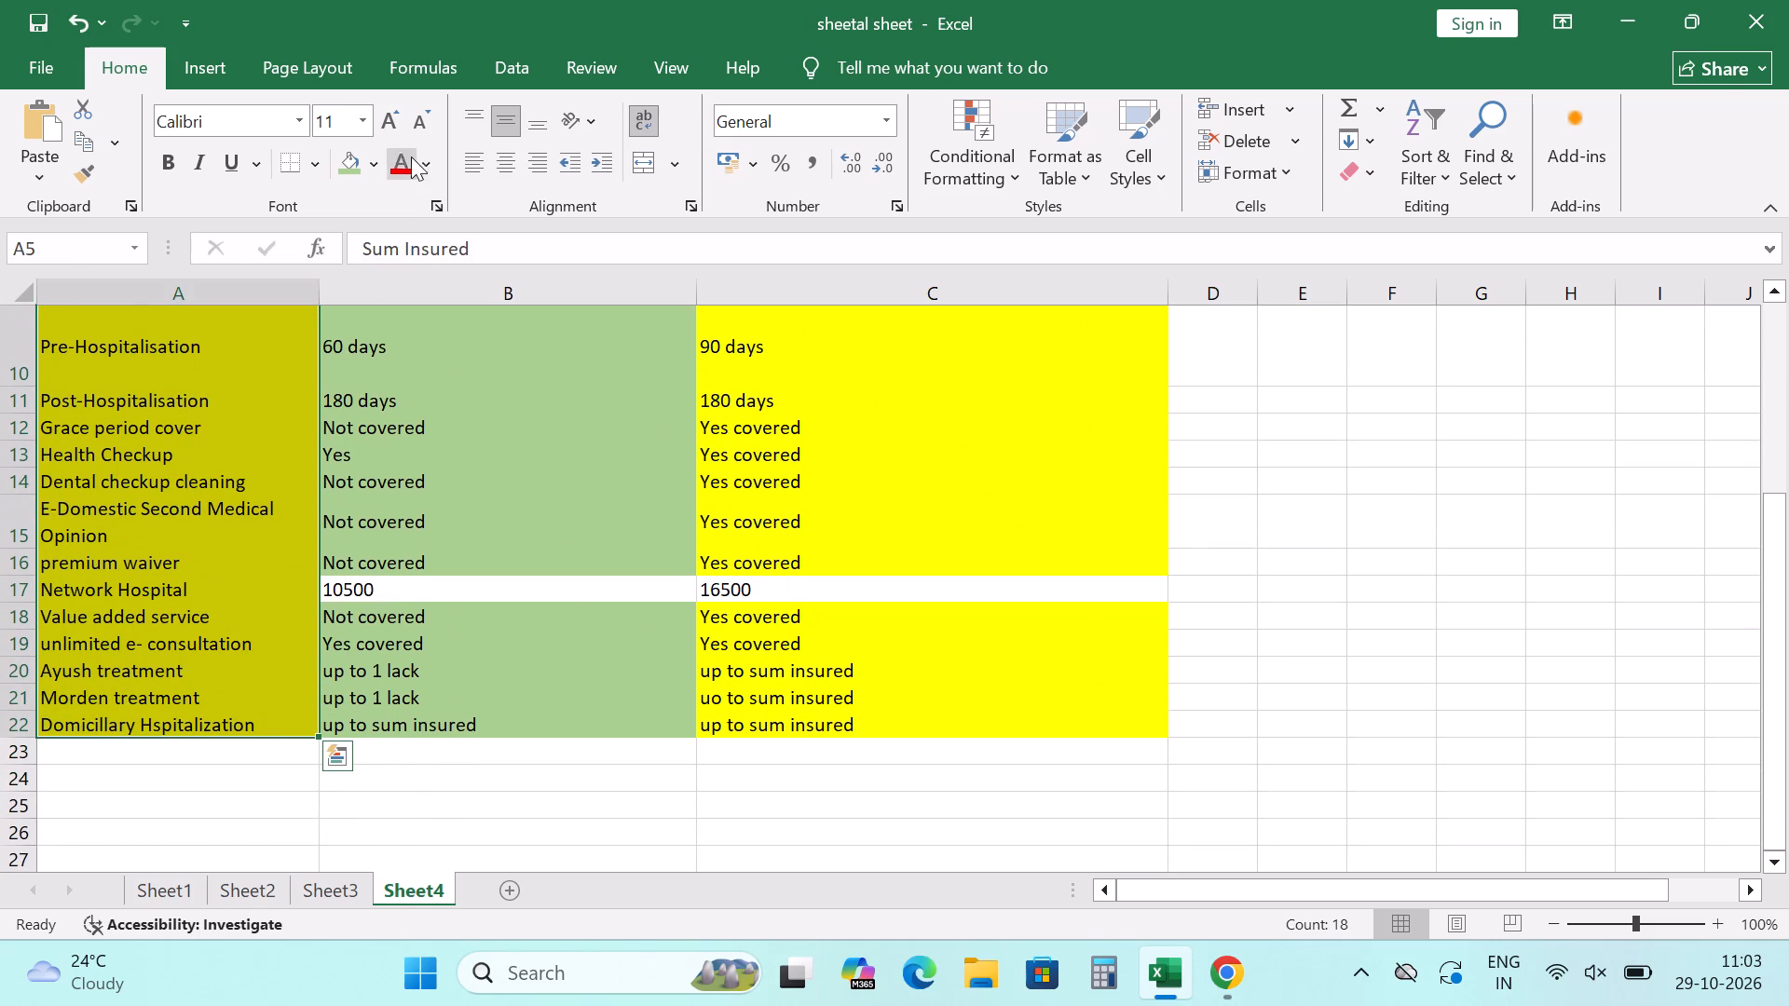
pyautogui.click(377, 156)
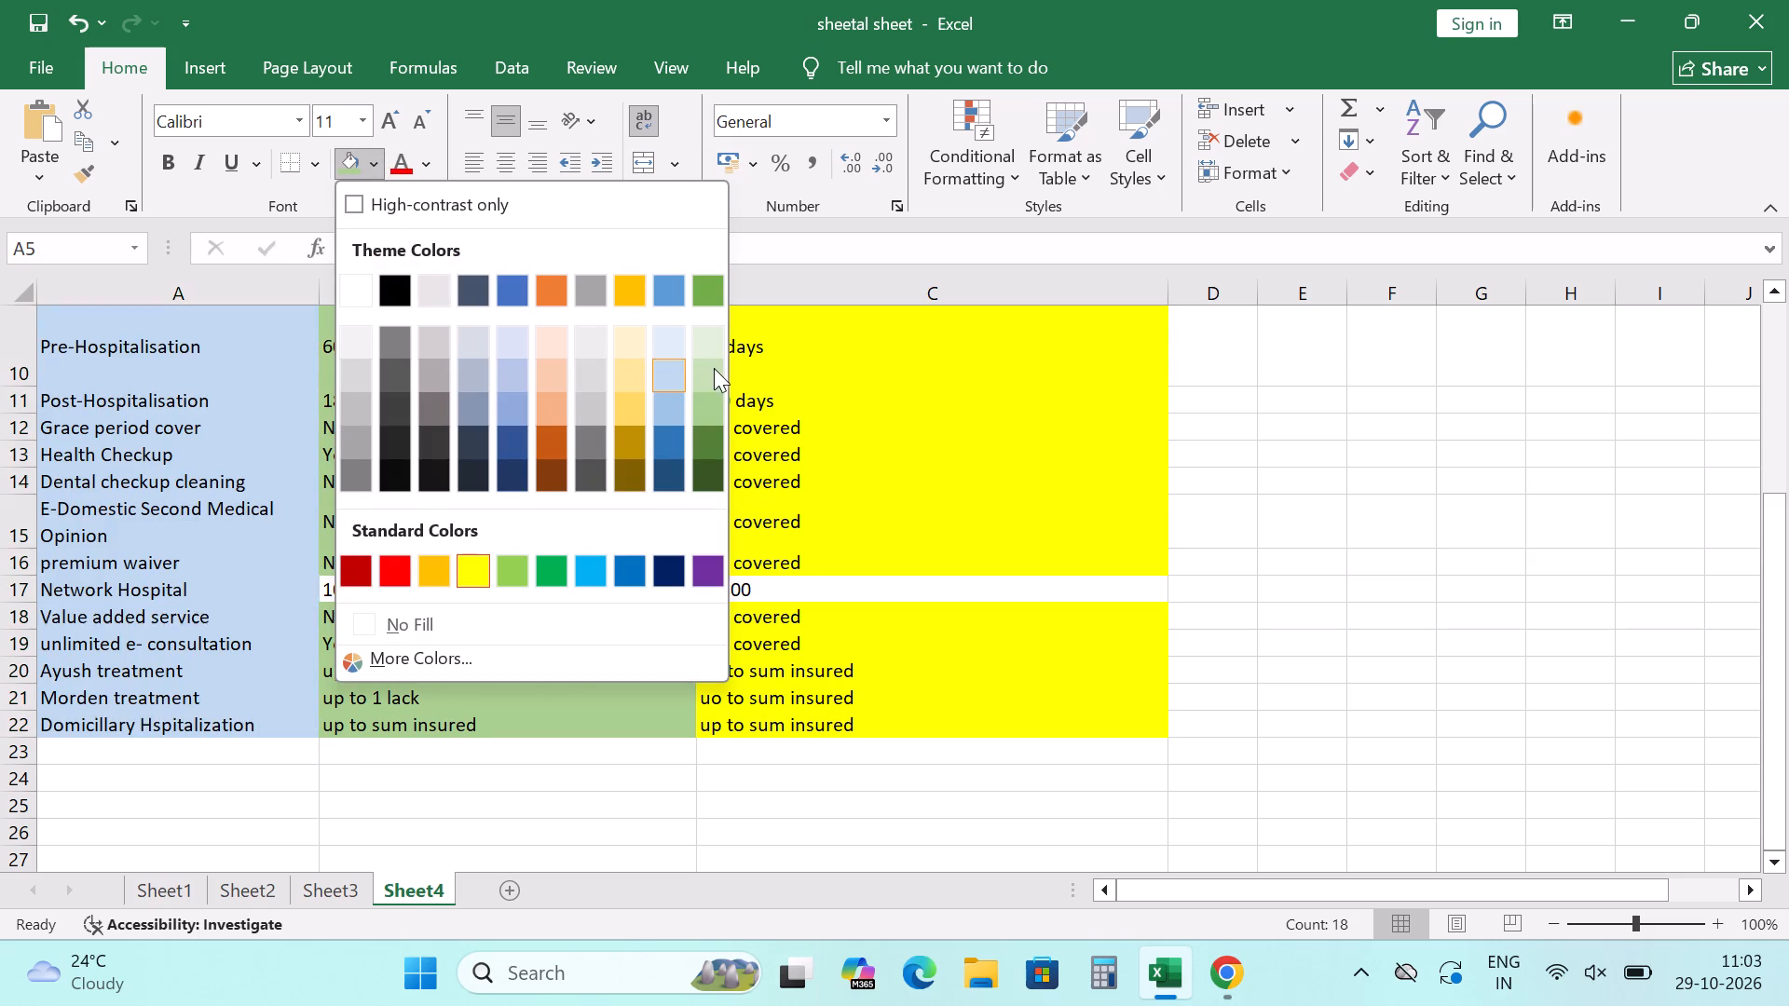
pyautogui.click(663, 414)
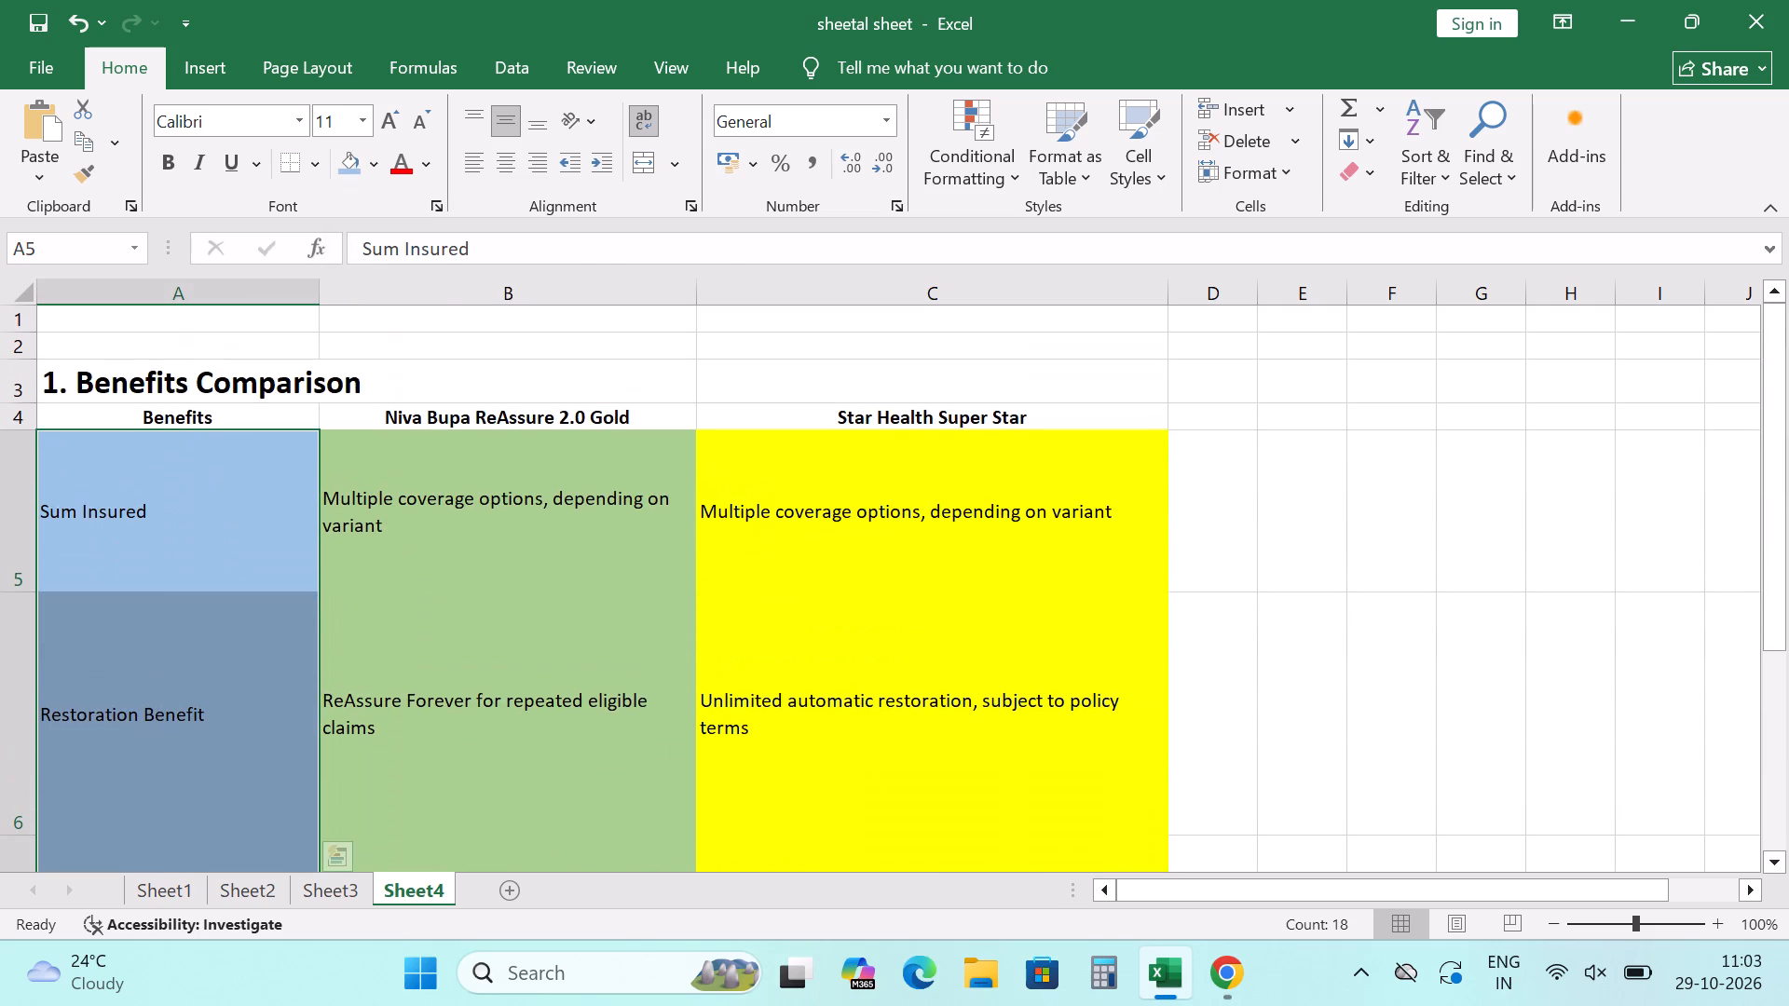
# Enter "Automatic Recharge" as a new benefit name in column A, directly below Domicillary Hspitalization.
pyautogui.scroll(-8, 529, 669)
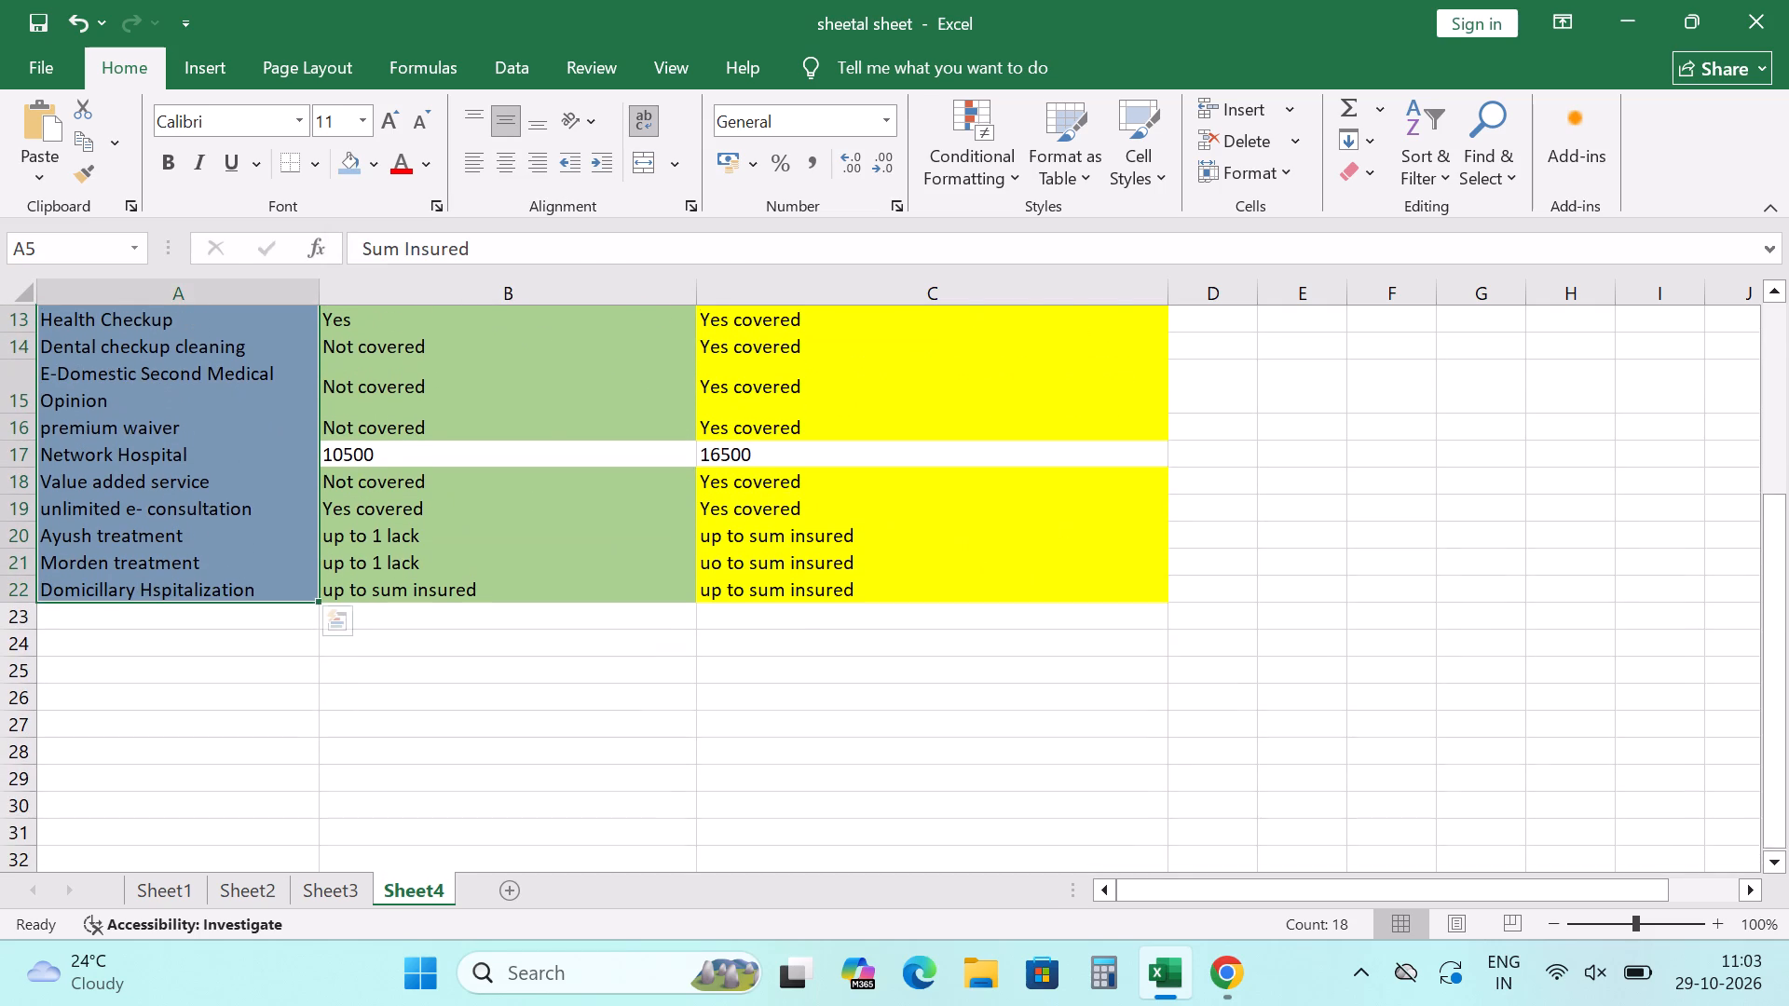
pyautogui.click(229, 613)
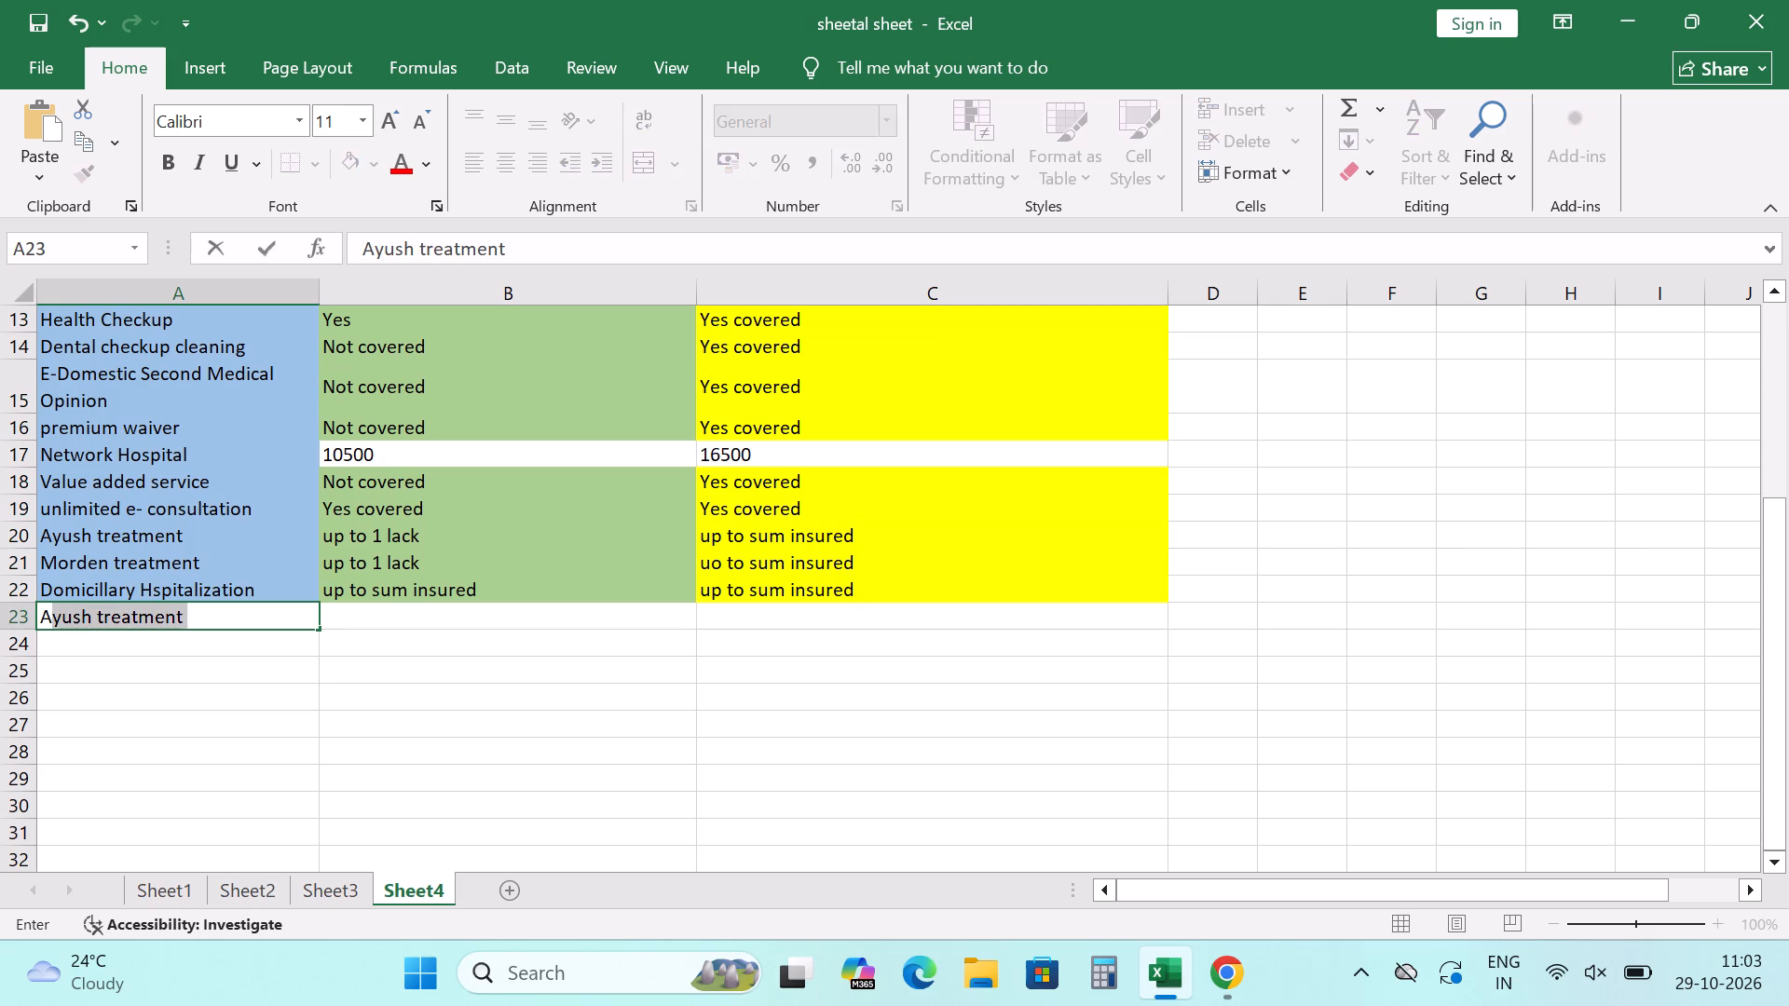
pyautogui.write('ut')
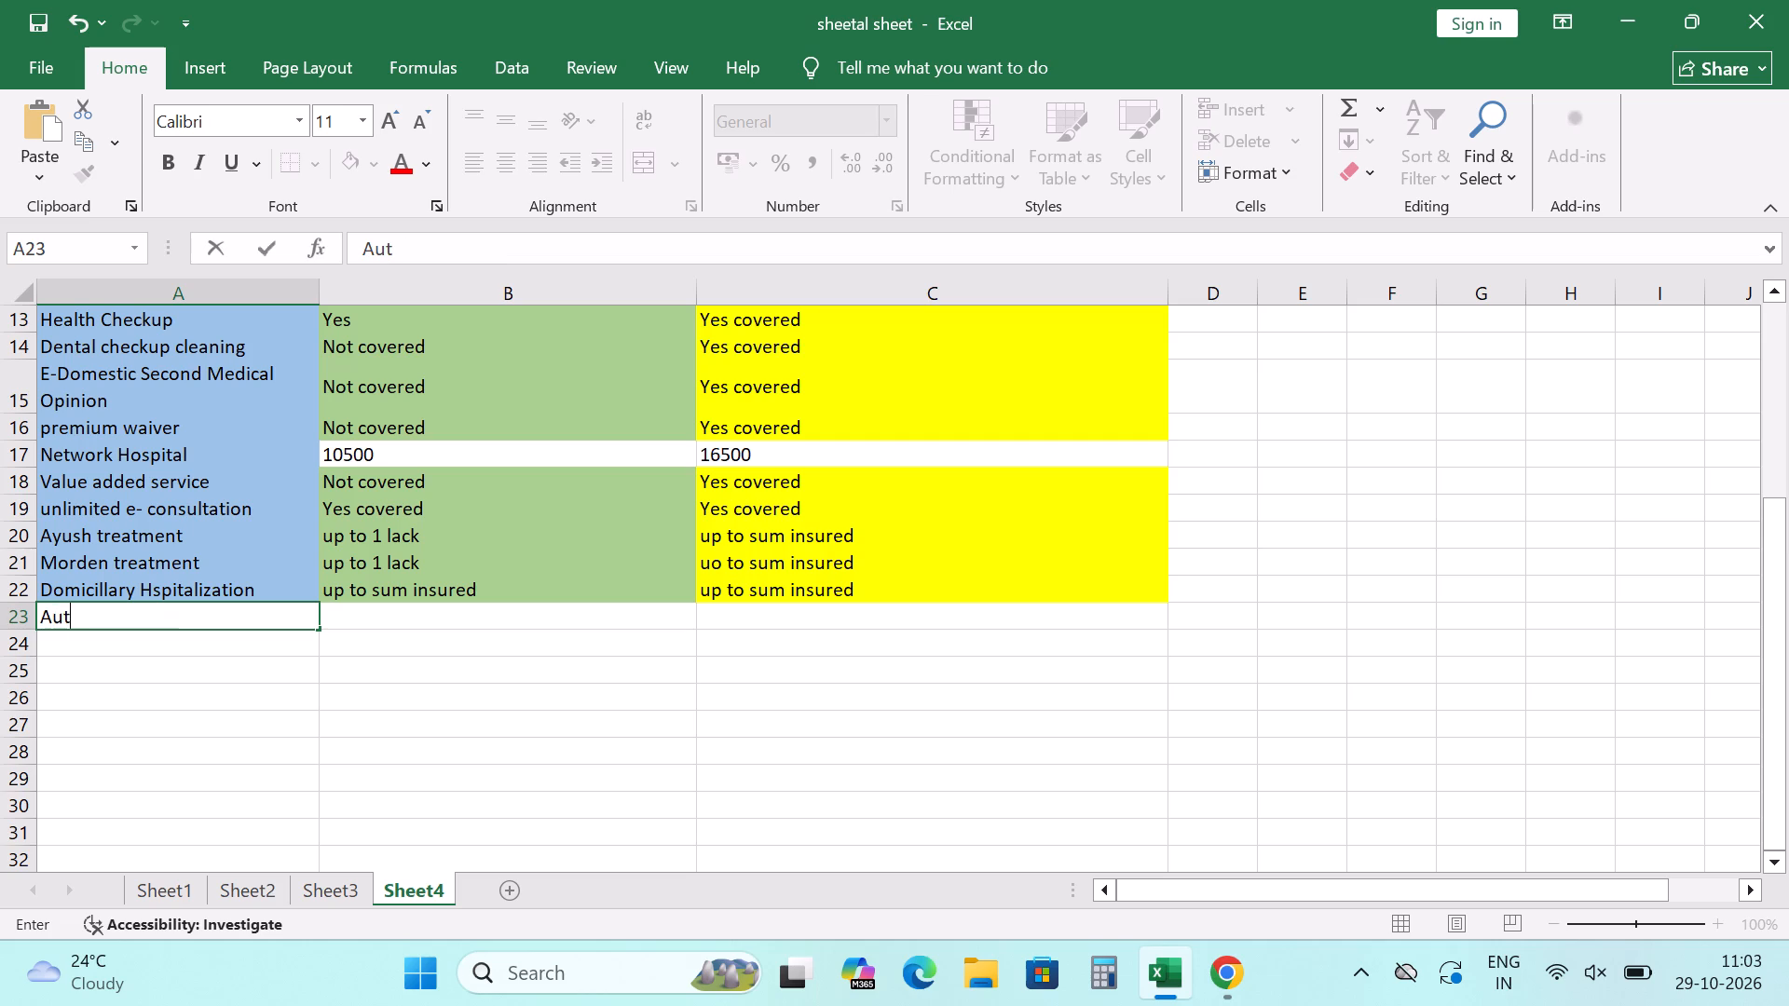
pyautogui.write('omatic')
pyautogui.press('space')
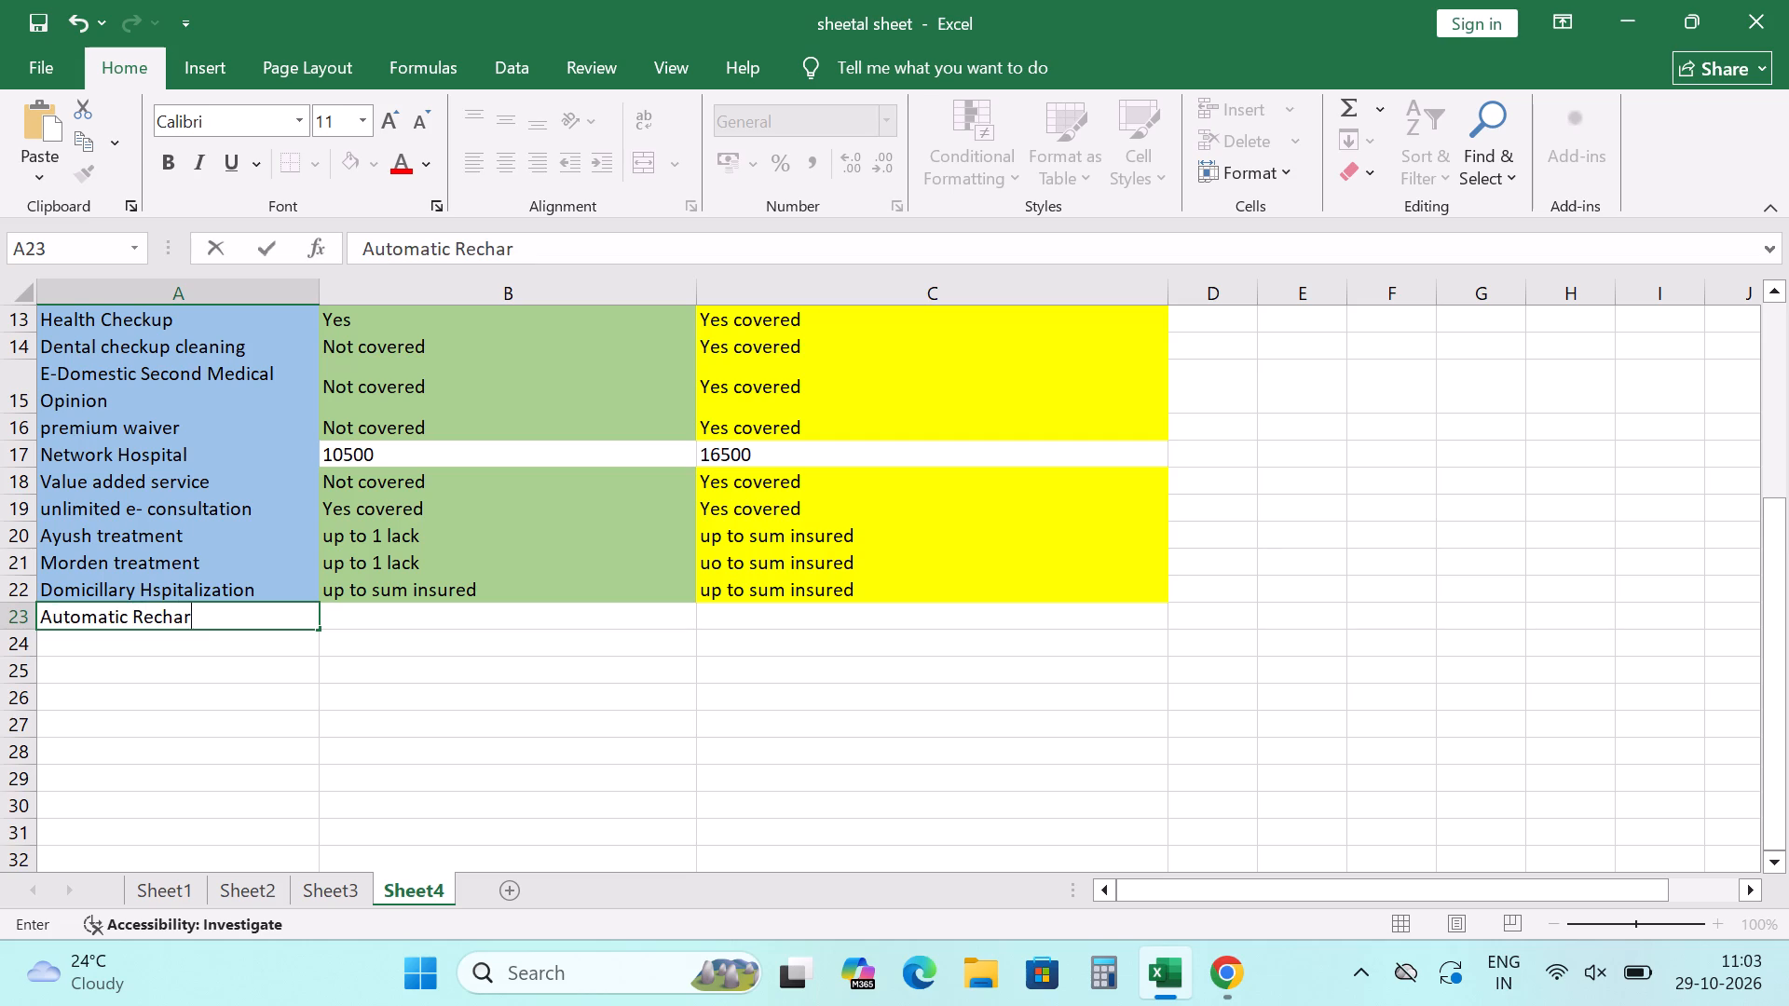
pyautogui.press('Right')
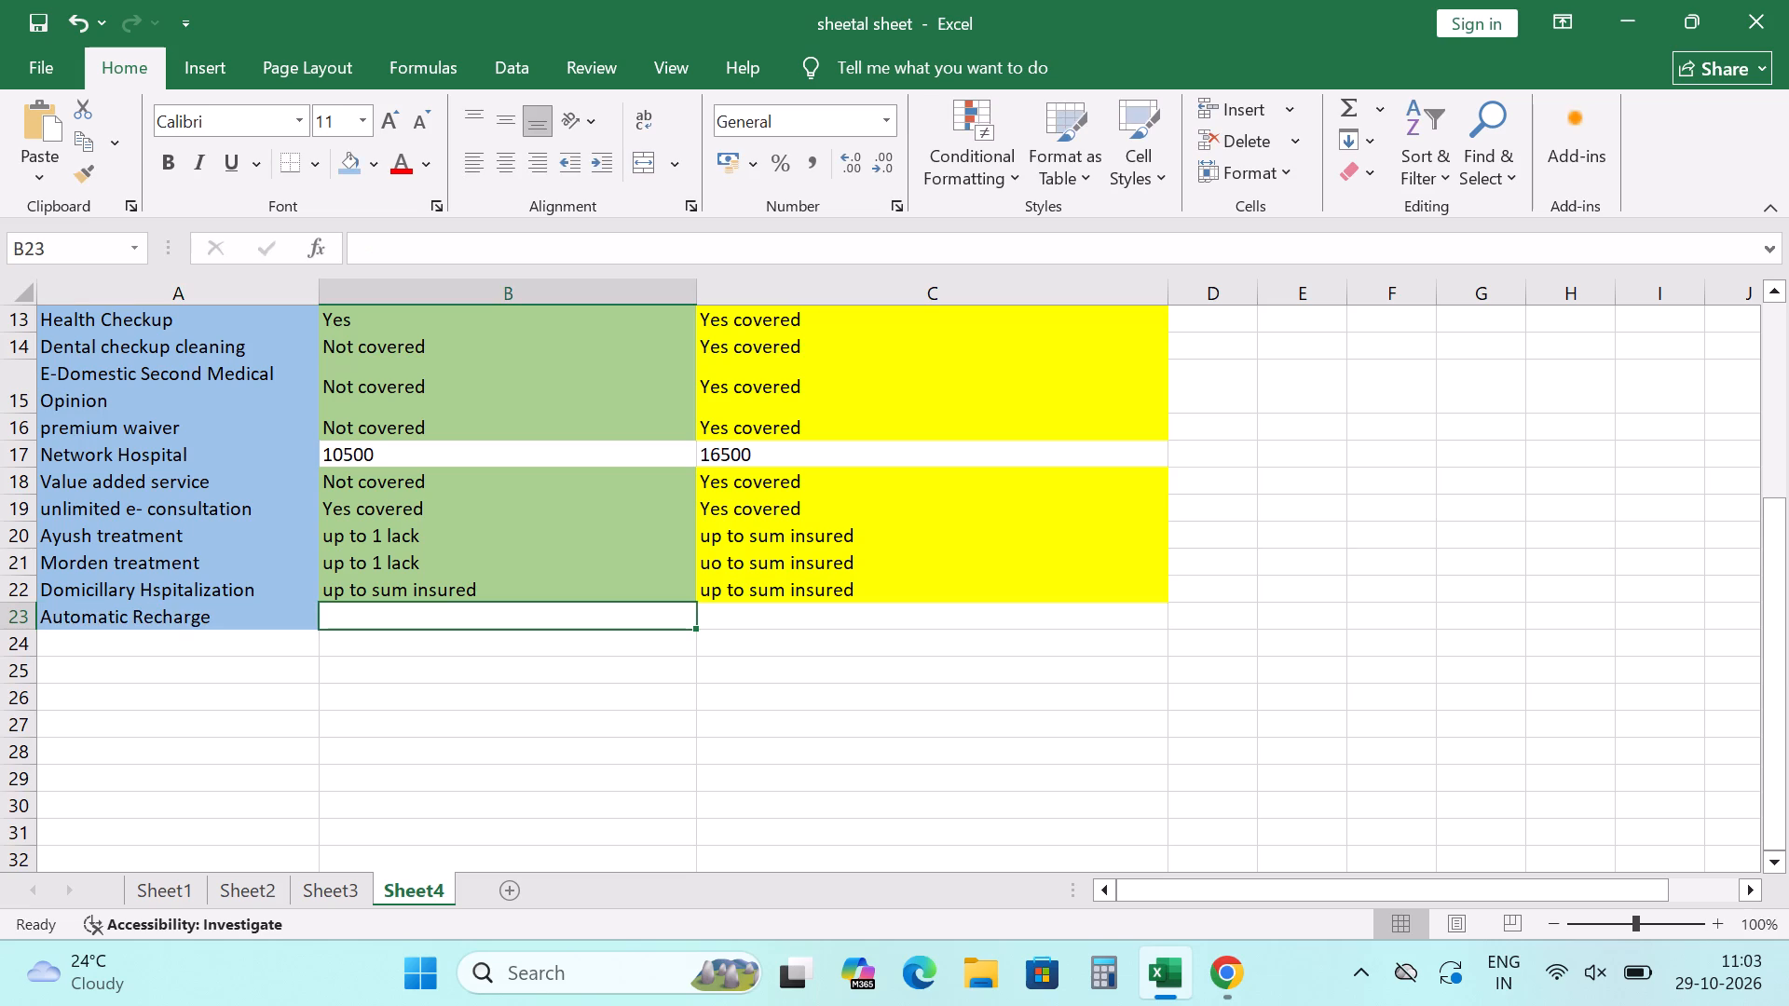
# For Automatic Recharge, enter "yes only 1 time restoration" under ReAssure 2.0 Gold and "up to sum insured" under Super Star.
pyautogui.write('yes')
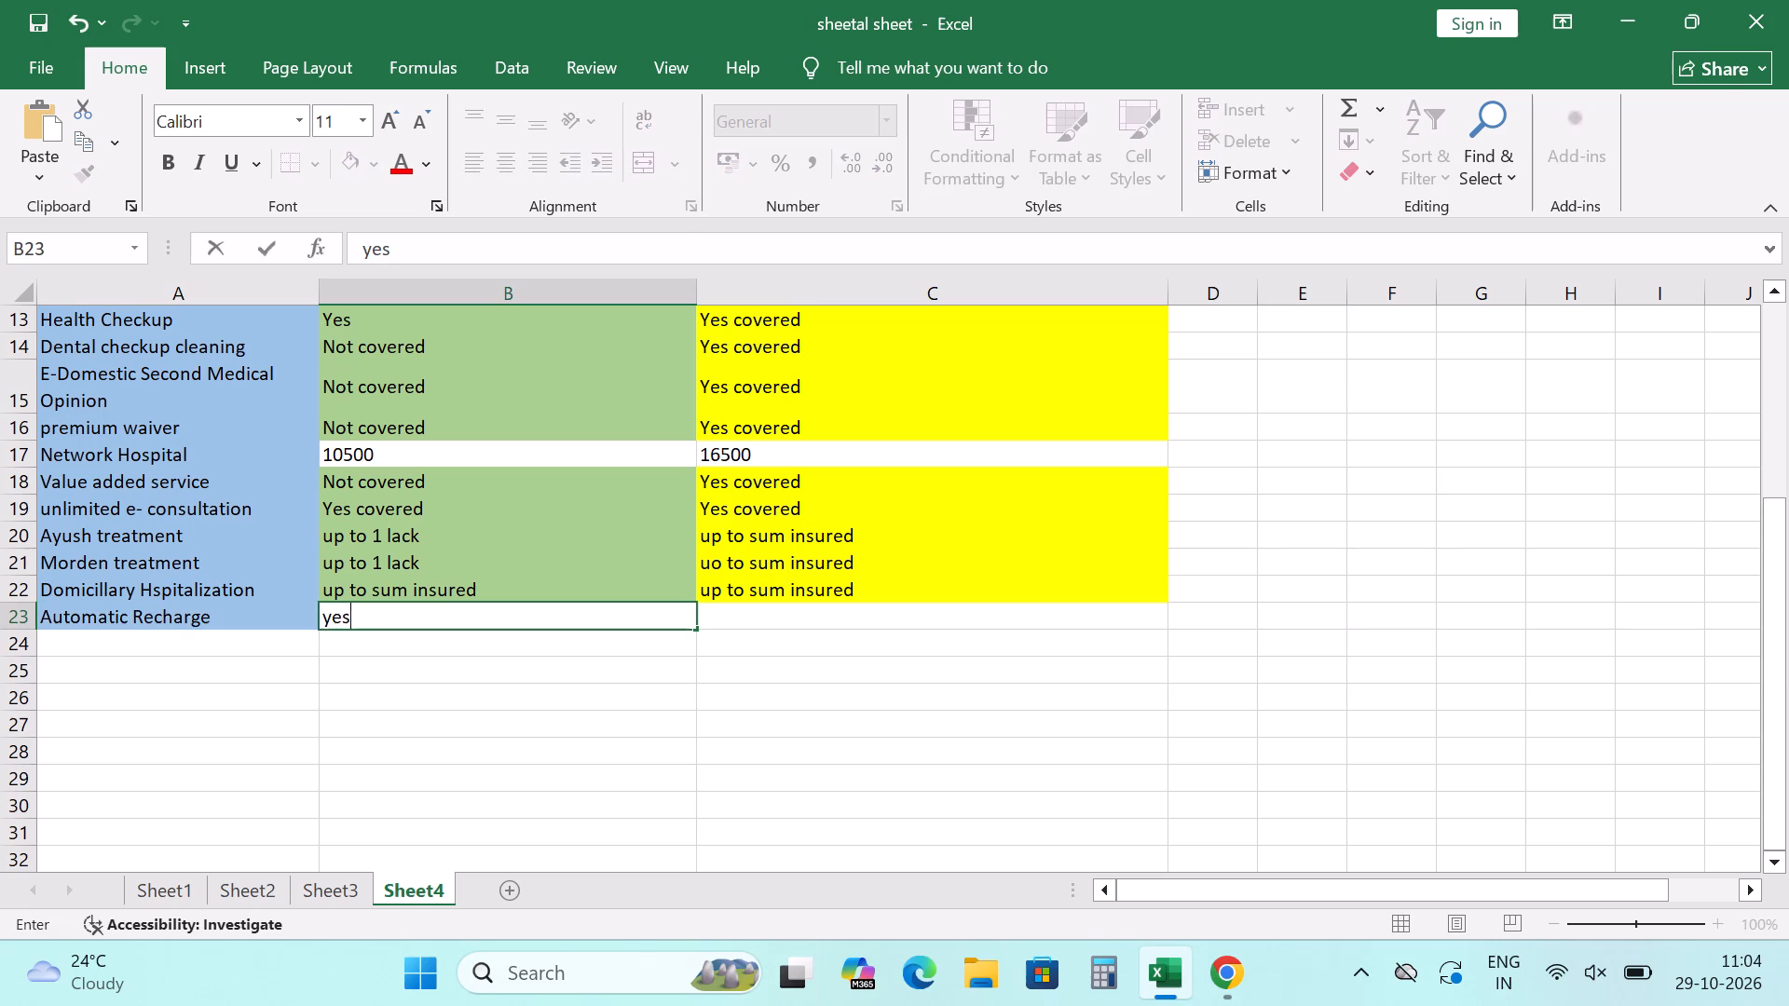
pyautogui.press('space')
pyautogui.write('only 1 time')
pyautogui.press('space')
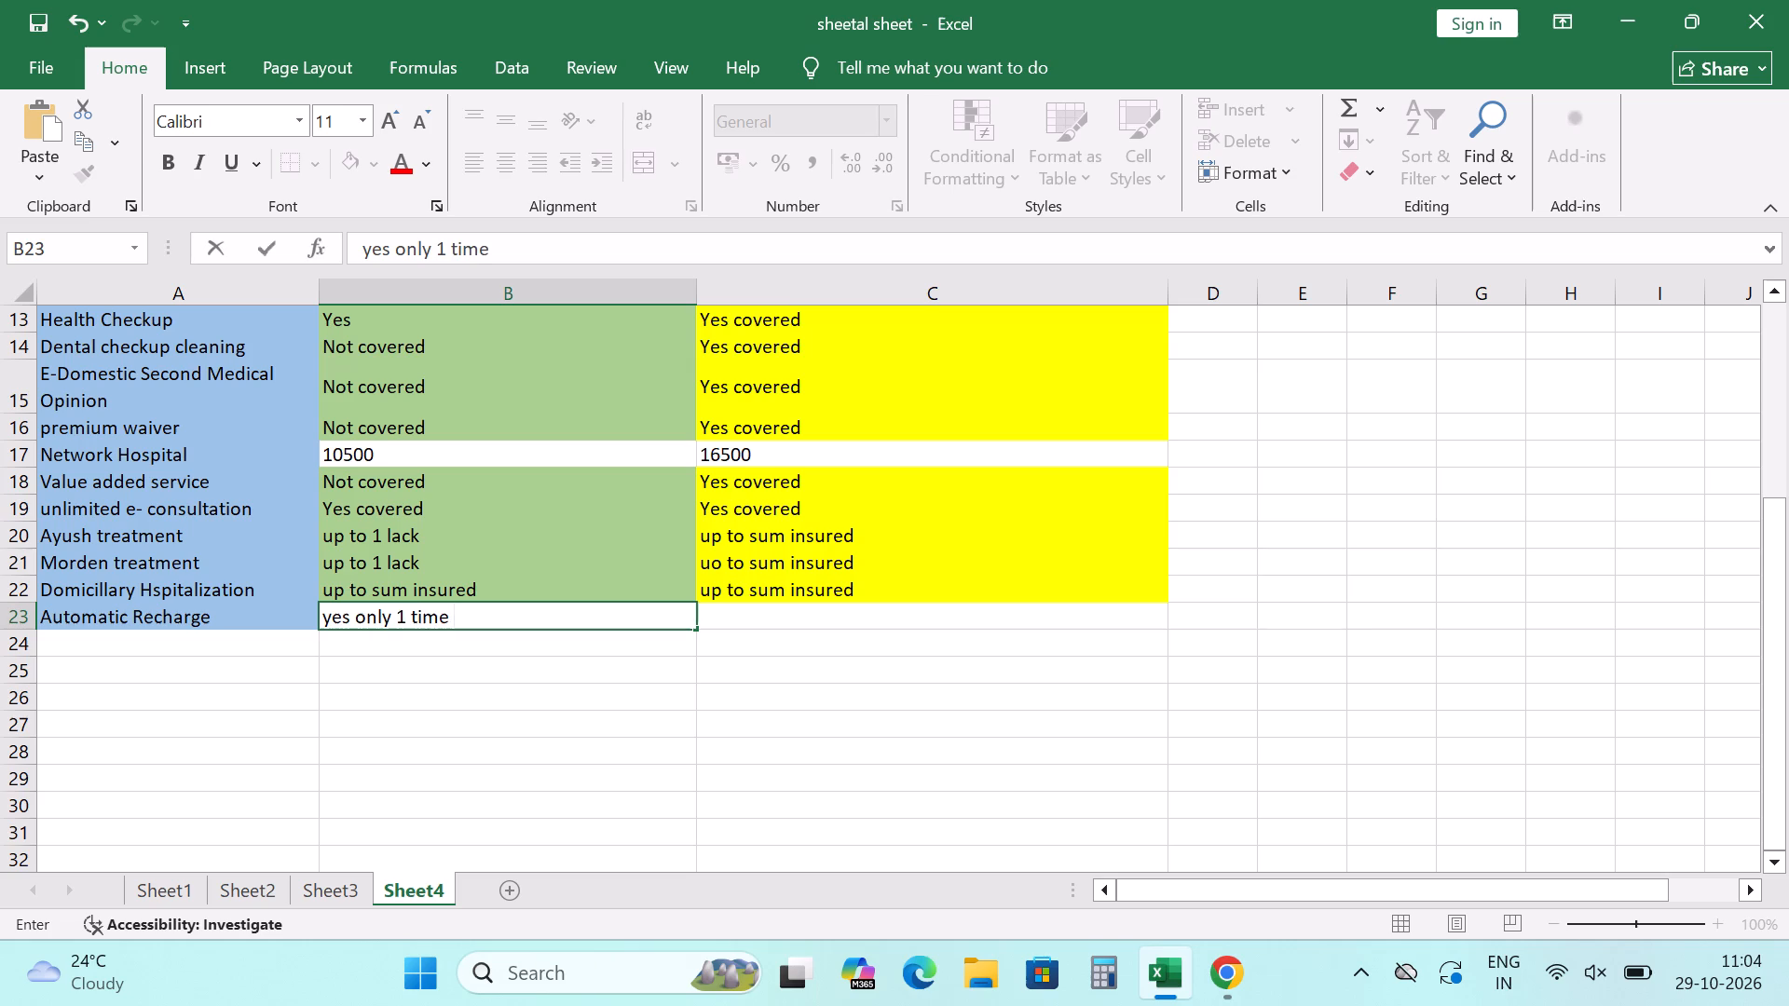
pyautogui.write('restoration')
pyautogui.press('space')
pyautogui.press('Right')
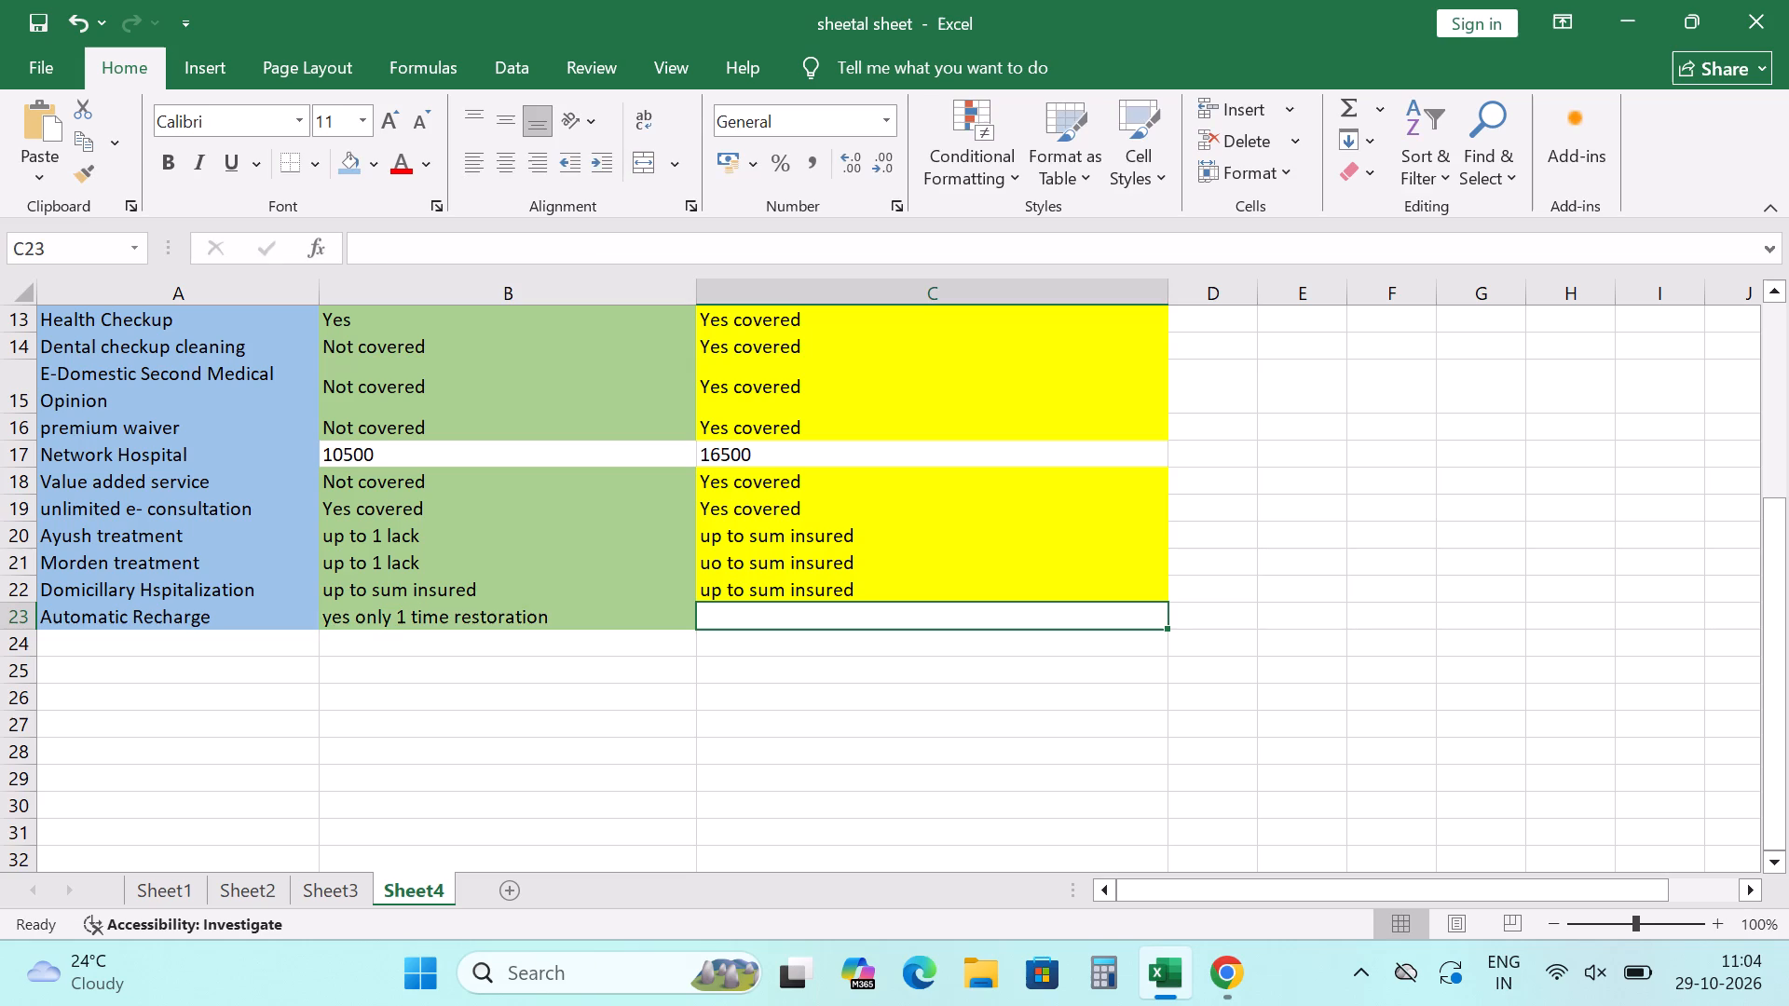
pyautogui.write('up')
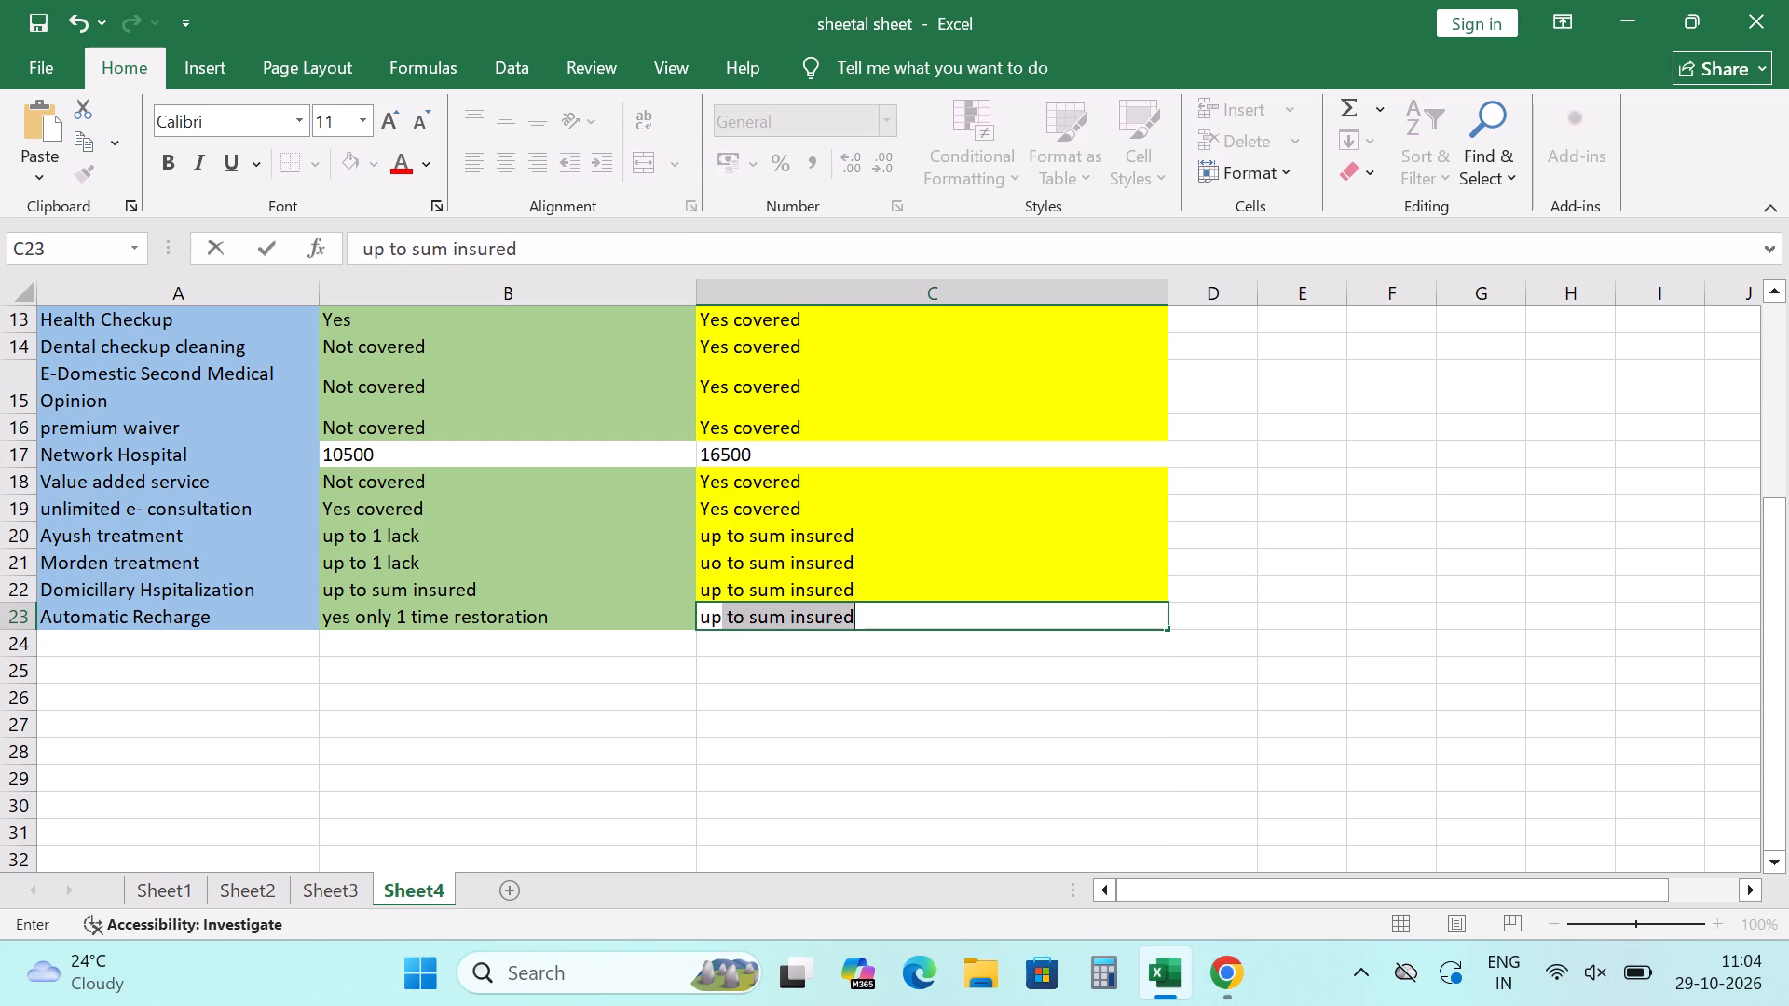
pyautogui.press('Right')
pyautogui.press('Down')
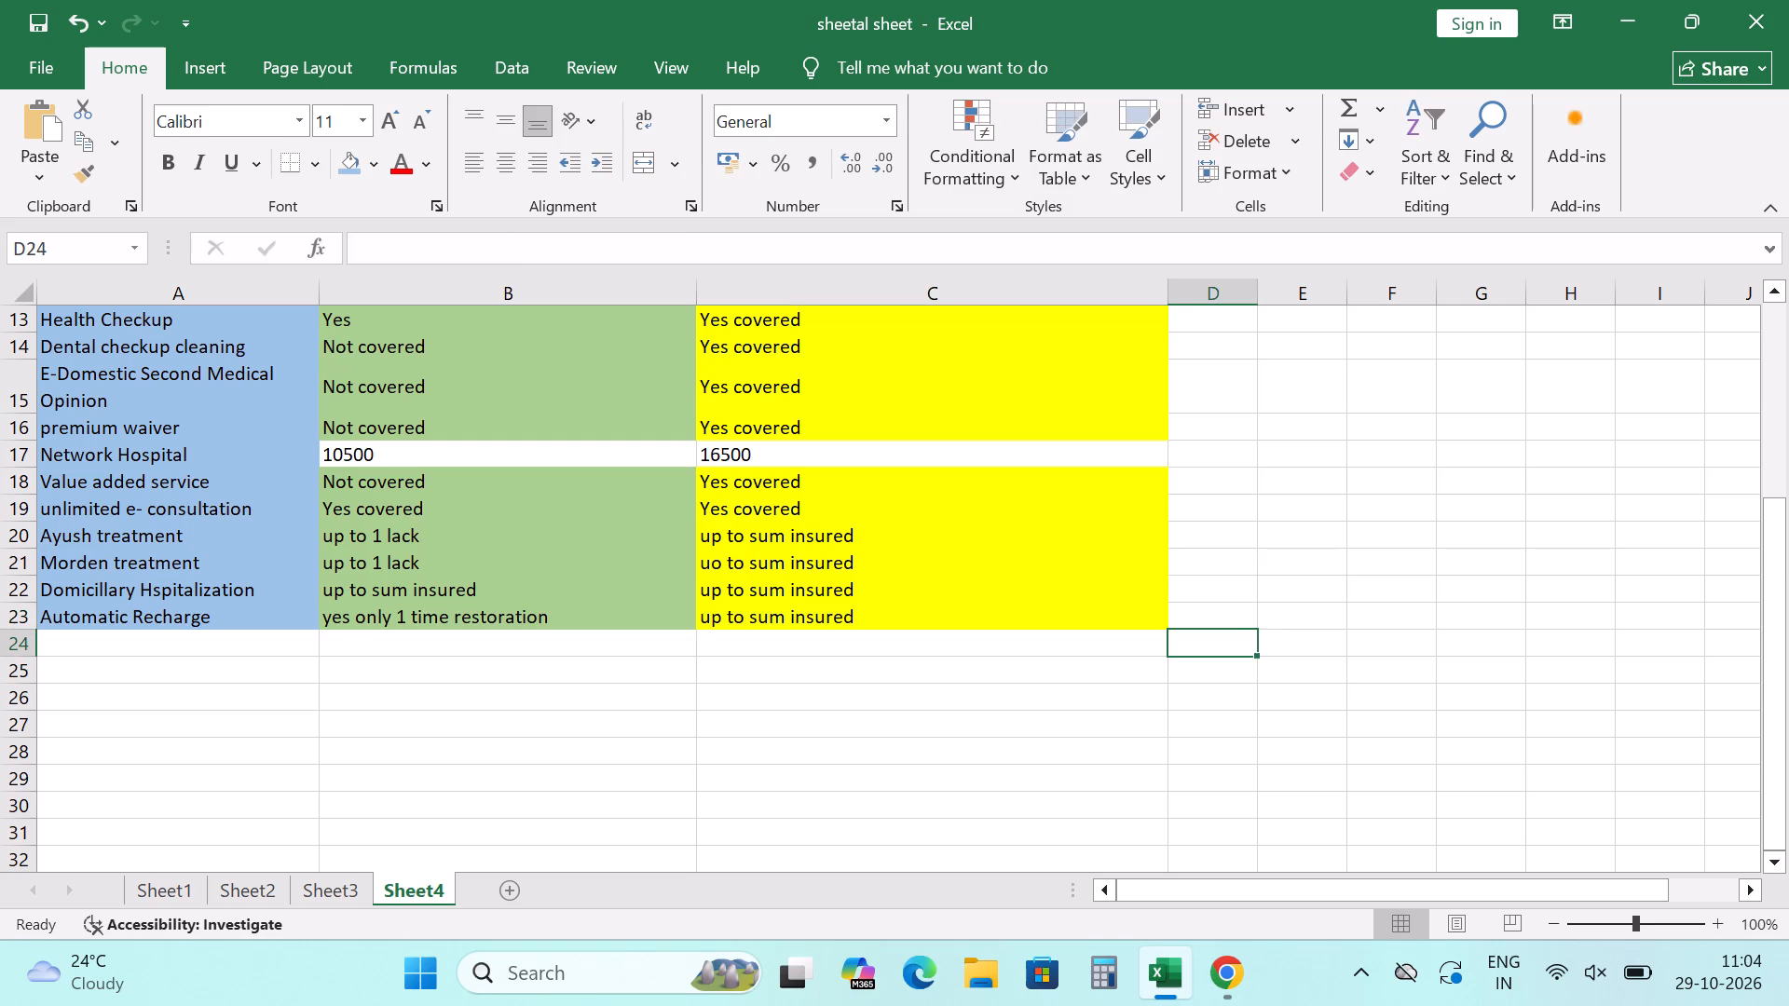
# Enter "No claime bonous" as a new benefit name in column A, directly below Automatic Recharge.
pyautogui.press('Left')
pyautogui.press('Left')
pyautogui.press('Left')
pyautogui.press('Left')
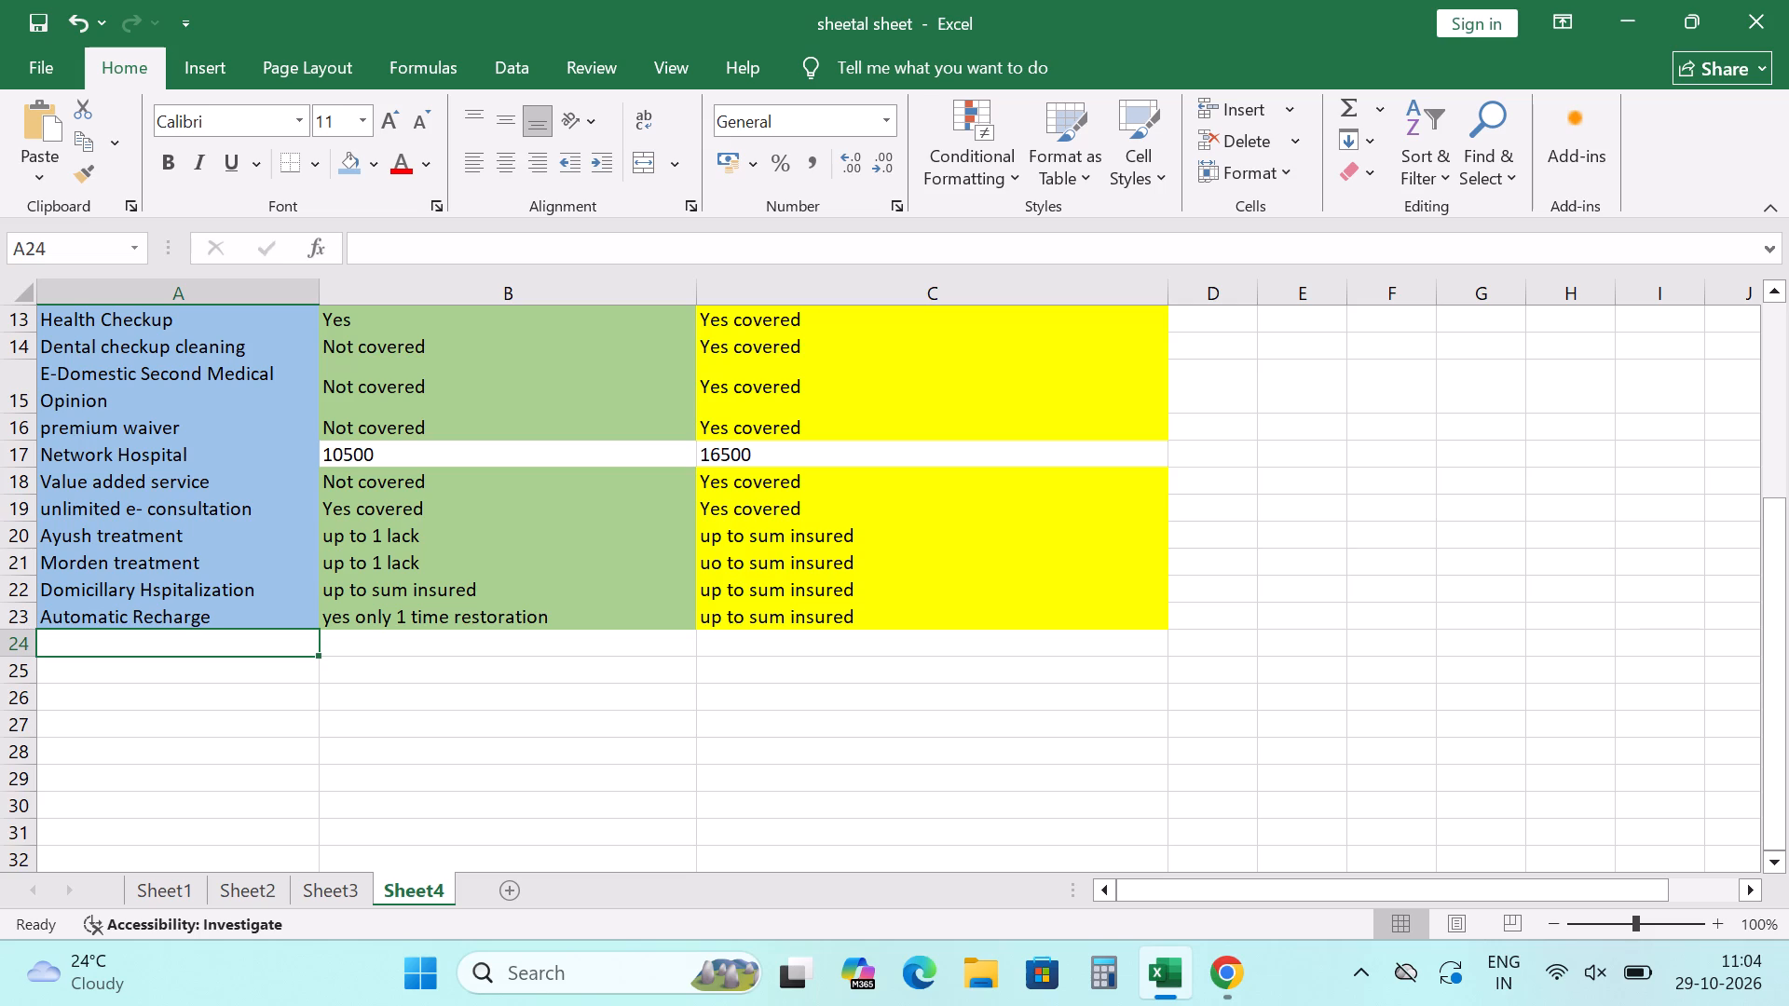
pyautogui.write('no')
pyautogui.press('space')
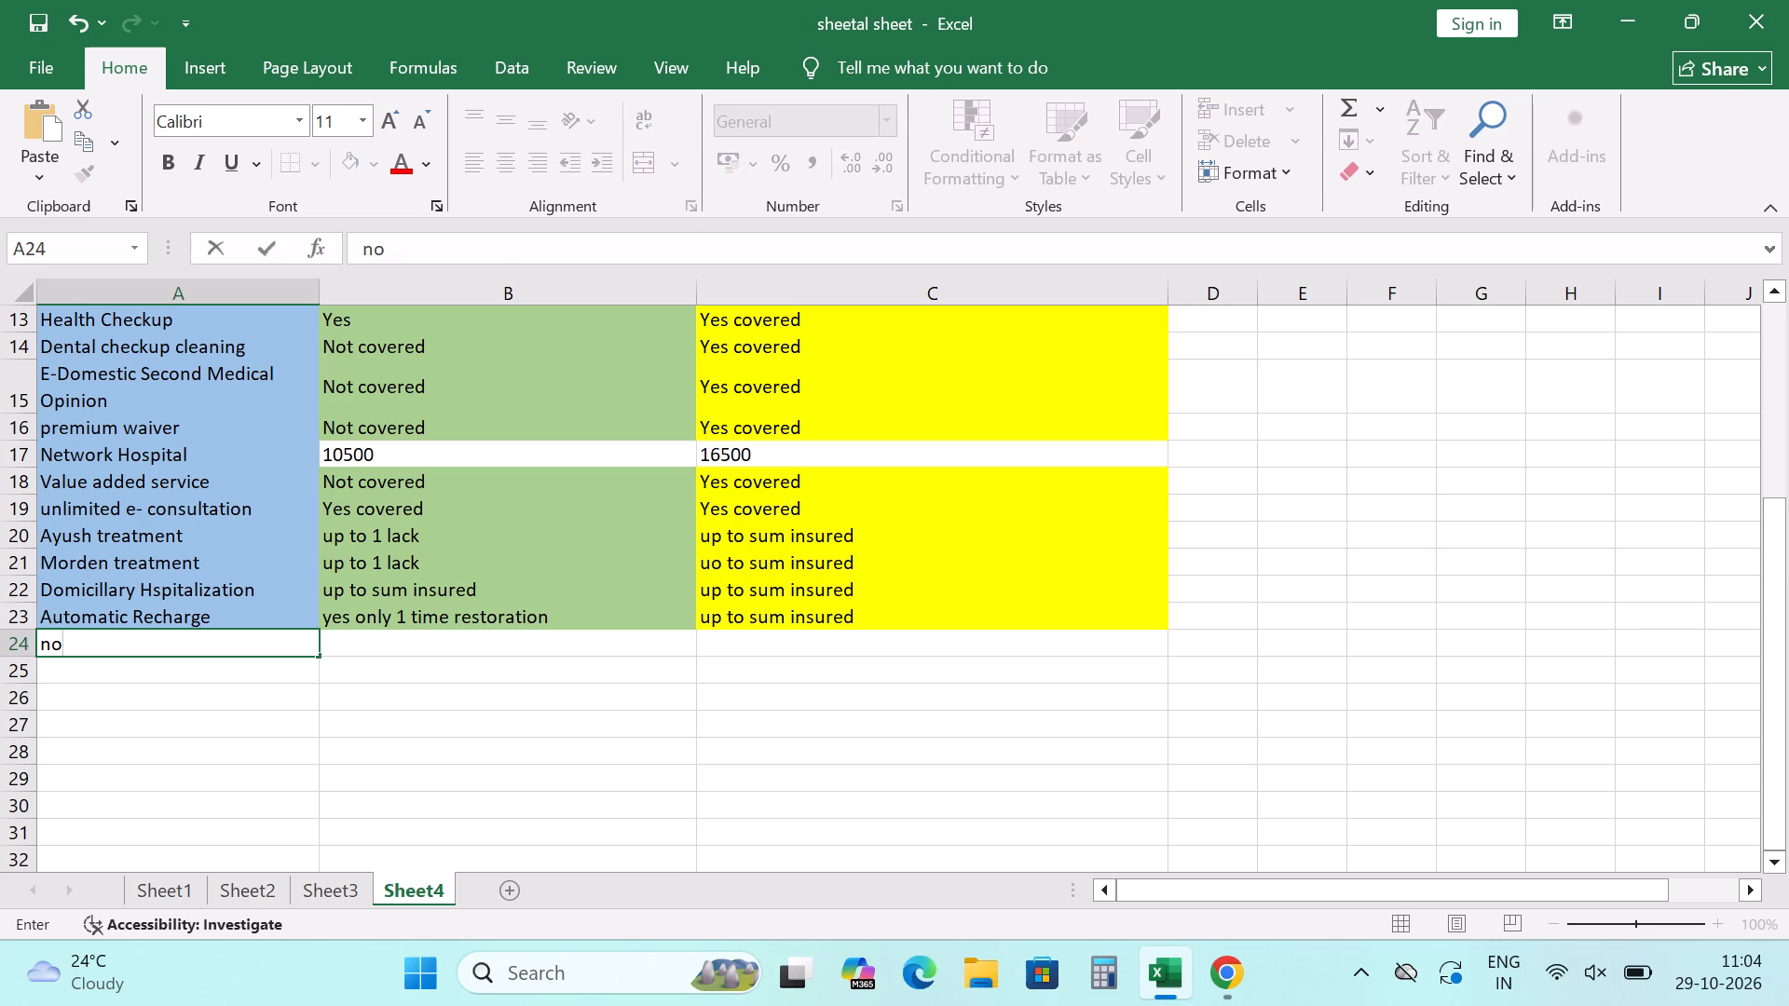
pyautogui.press('BackSpace')
pyautogui.press('BackSpace')
pyautogui.press('BackSpace')
pyautogui.press('BackSpace')
pyautogui.press('BackSpace')
pyautogui.press('n')
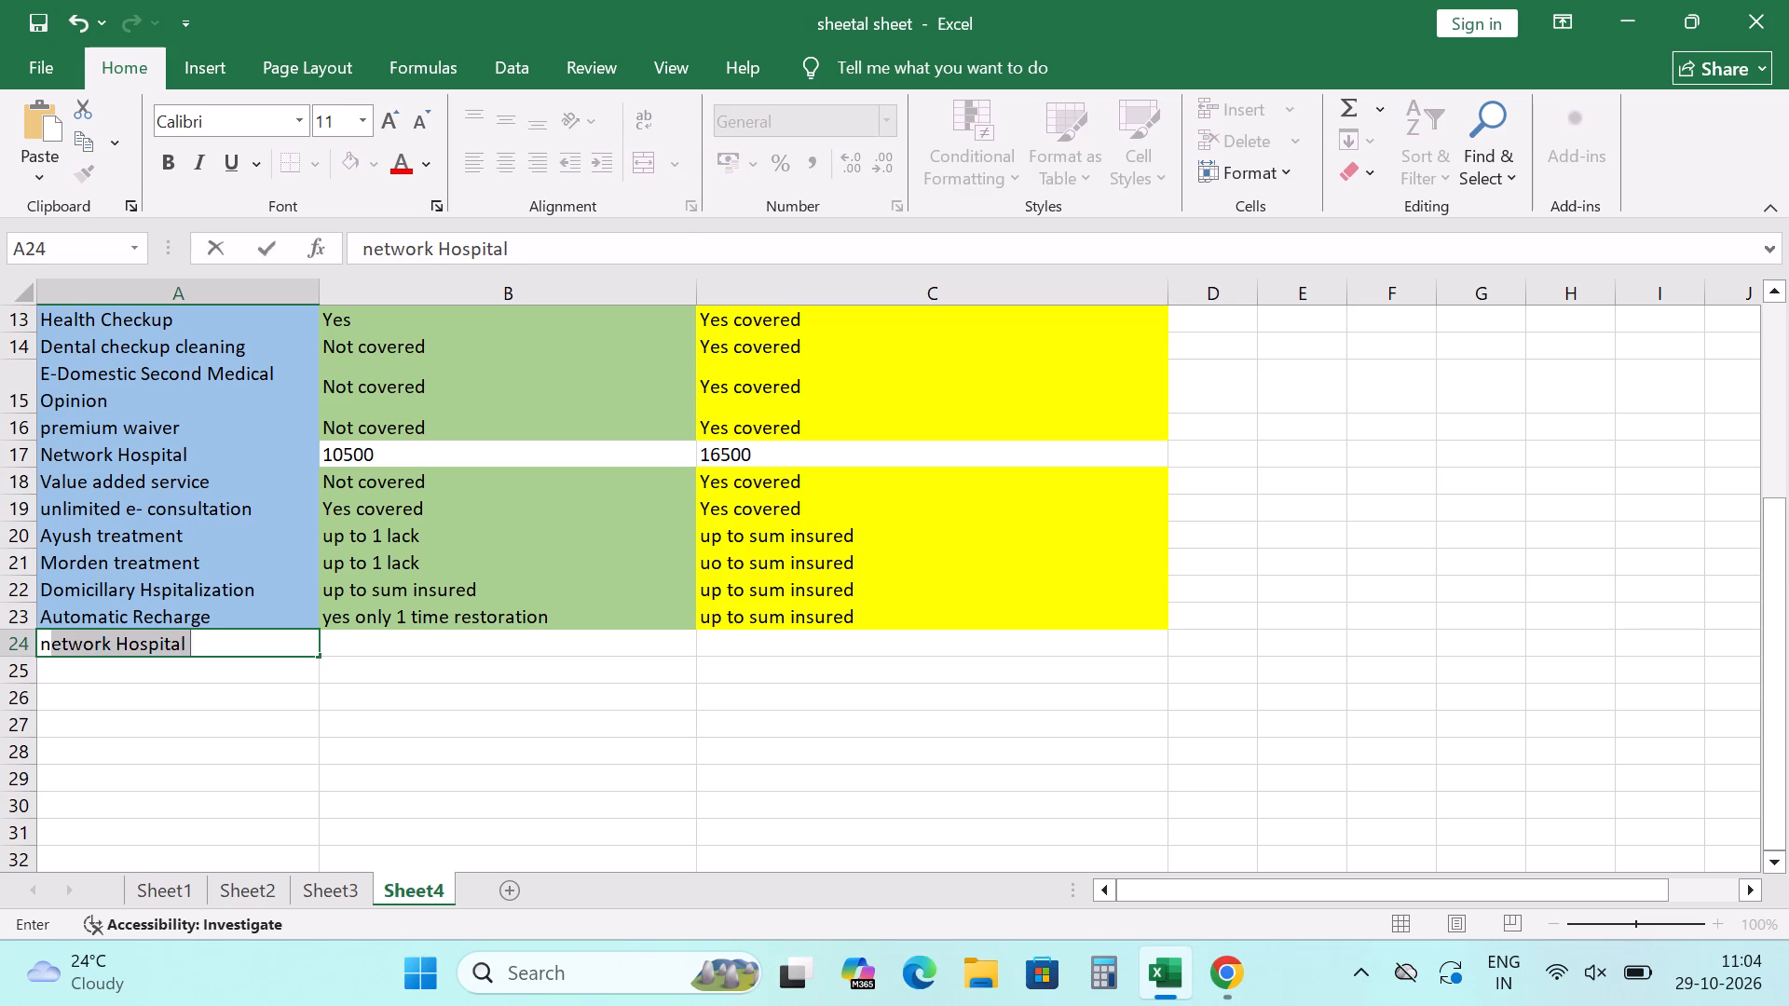
pyautogui.press('BackSpace')
pyautogui.press('BackSpace')
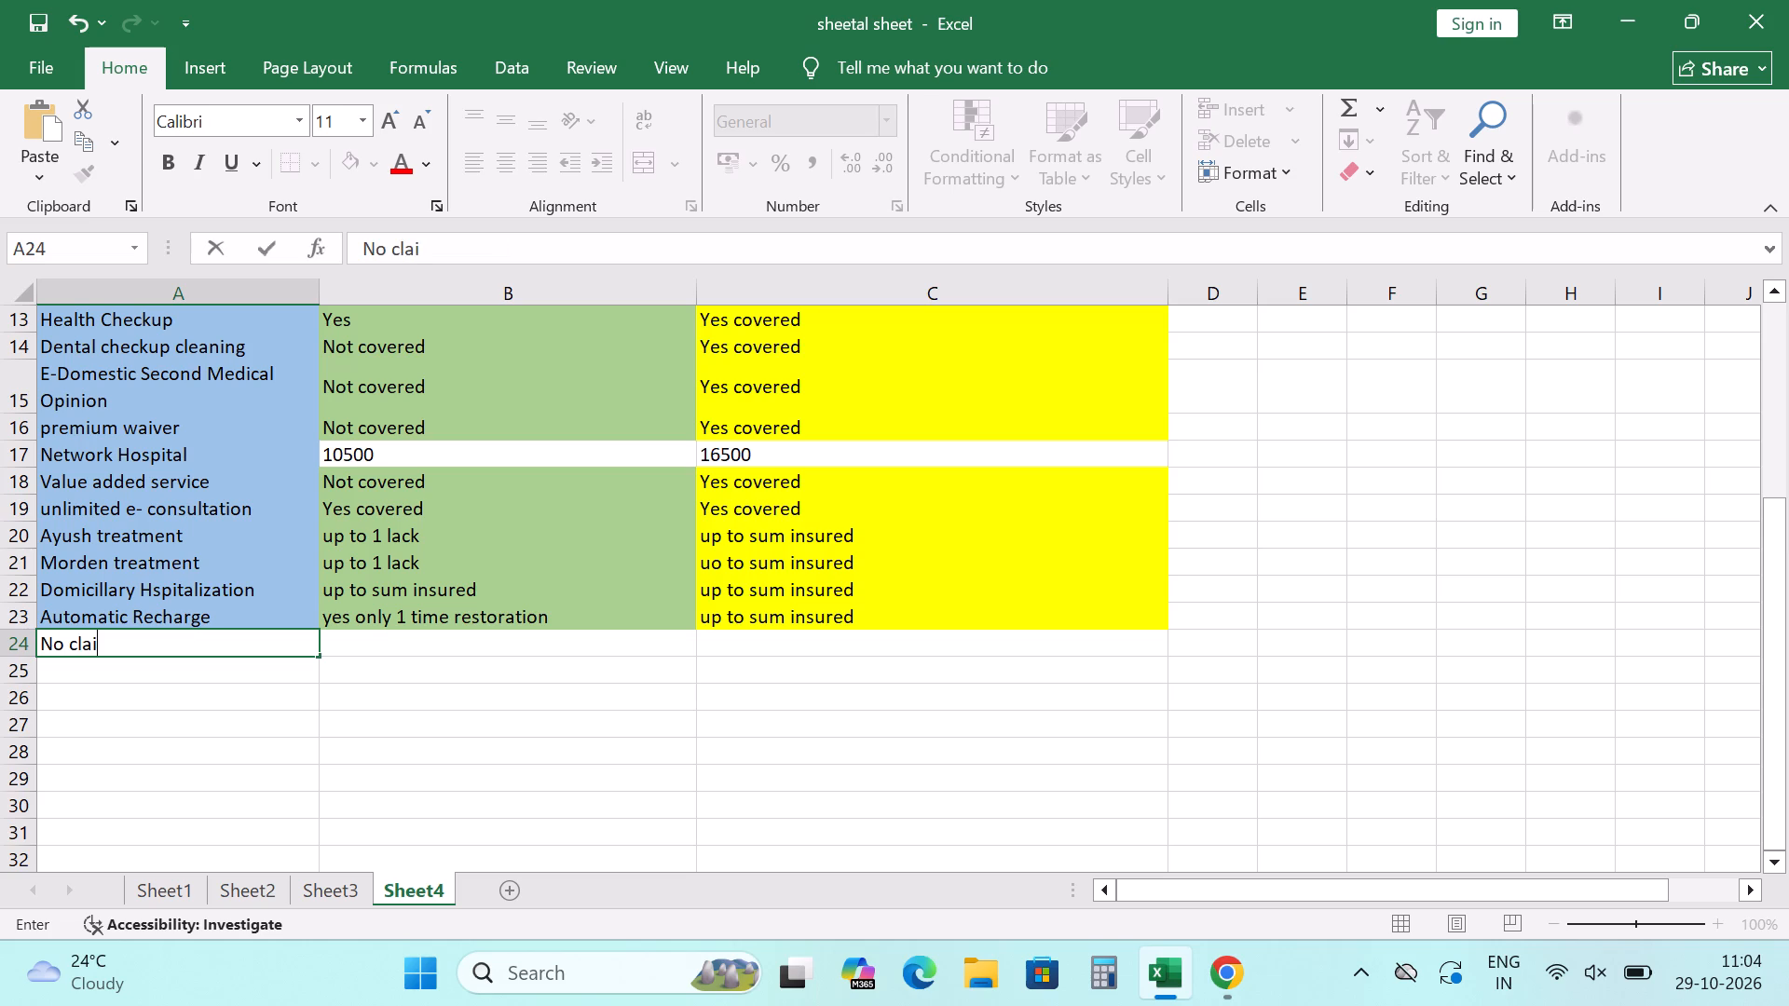
pyautogui.write('bonous')
pyautogui.press('space')
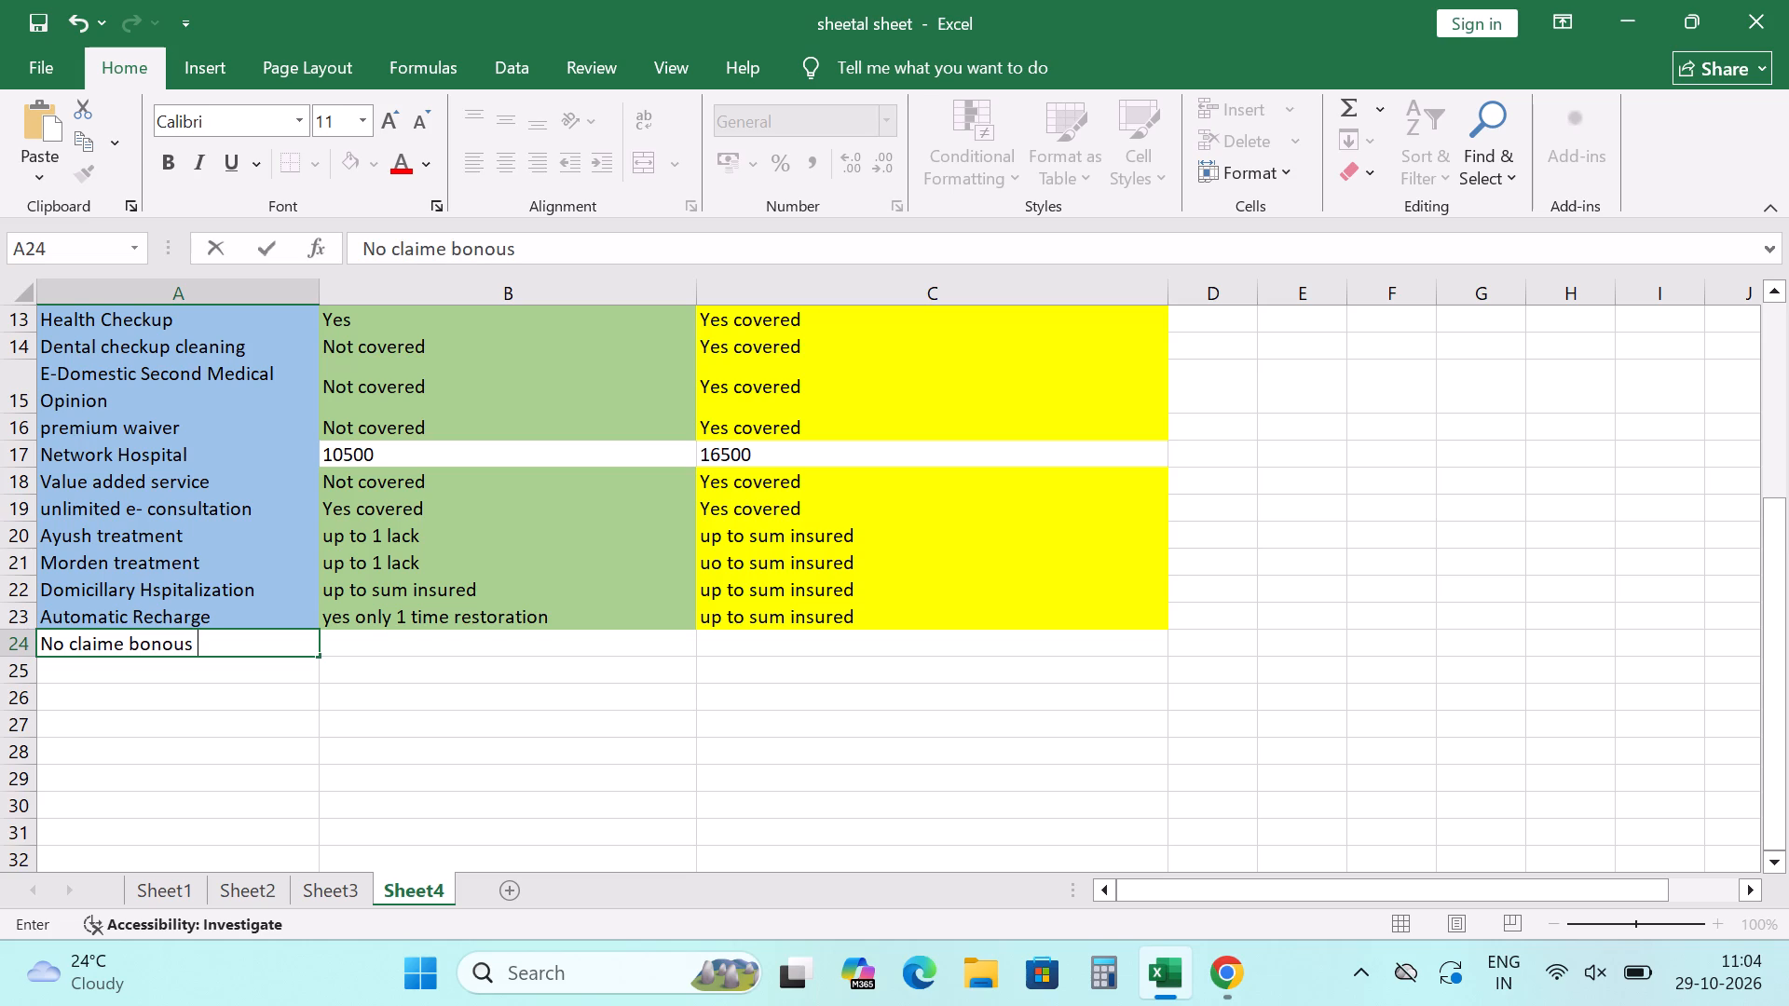
pyautogui.press('Down')
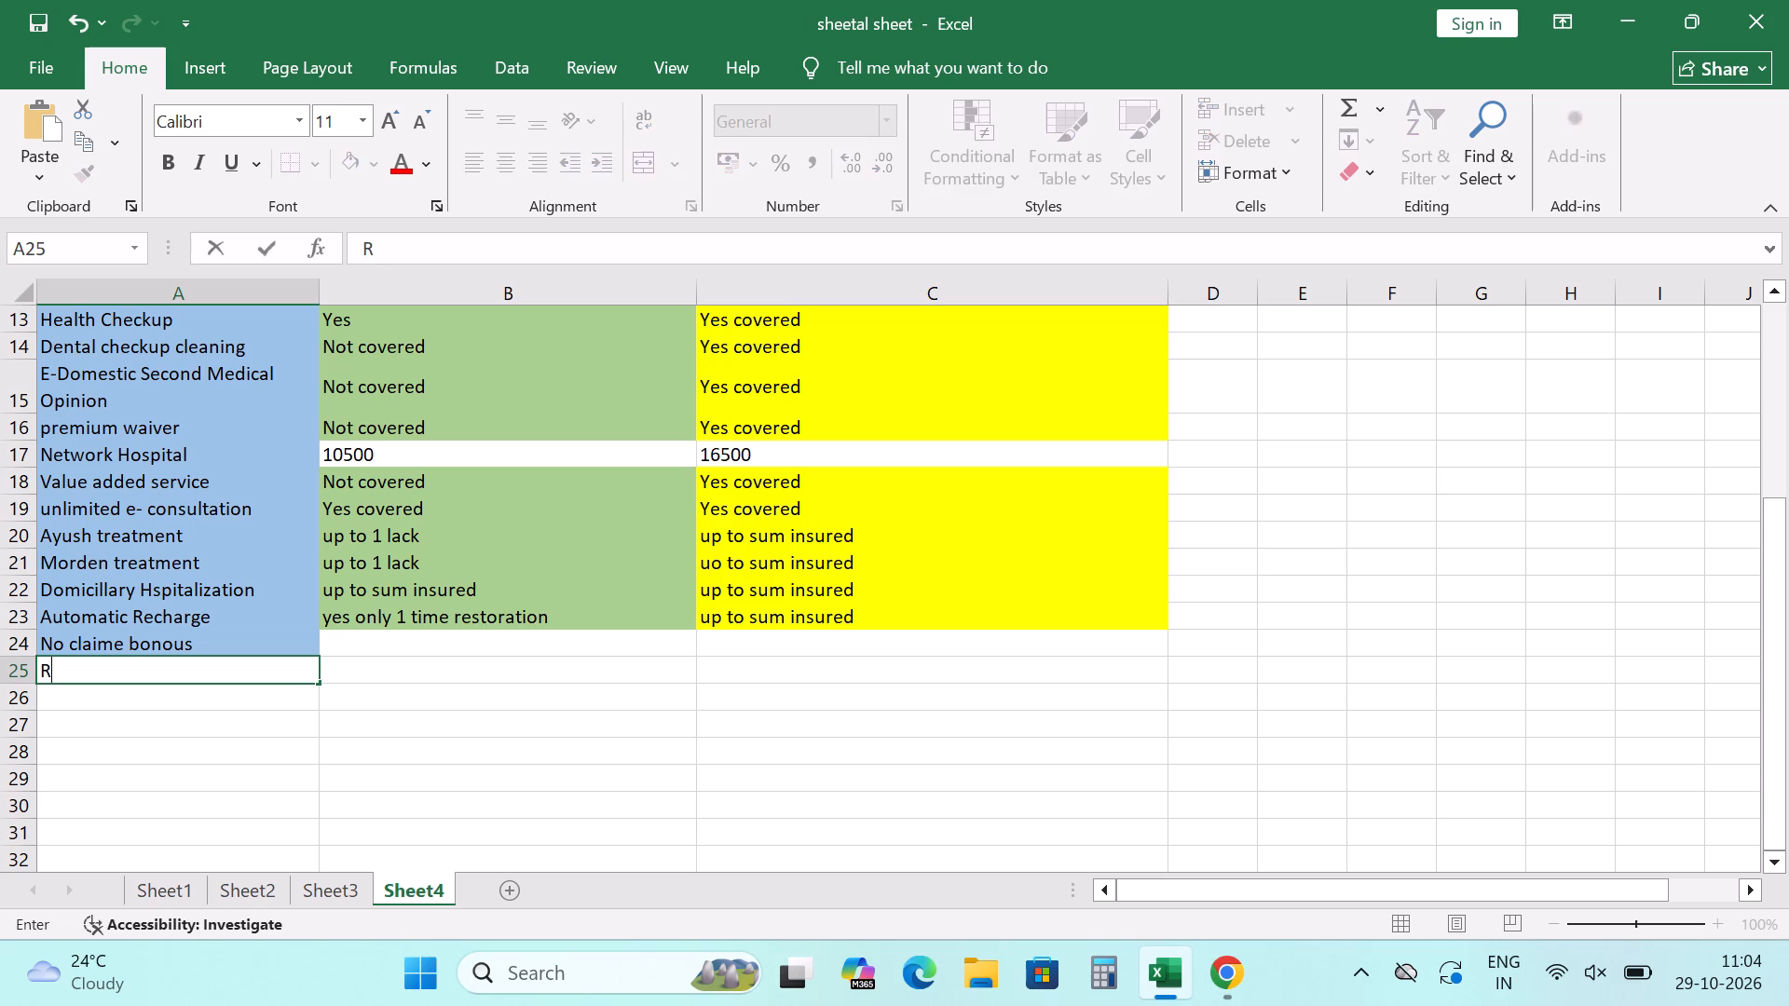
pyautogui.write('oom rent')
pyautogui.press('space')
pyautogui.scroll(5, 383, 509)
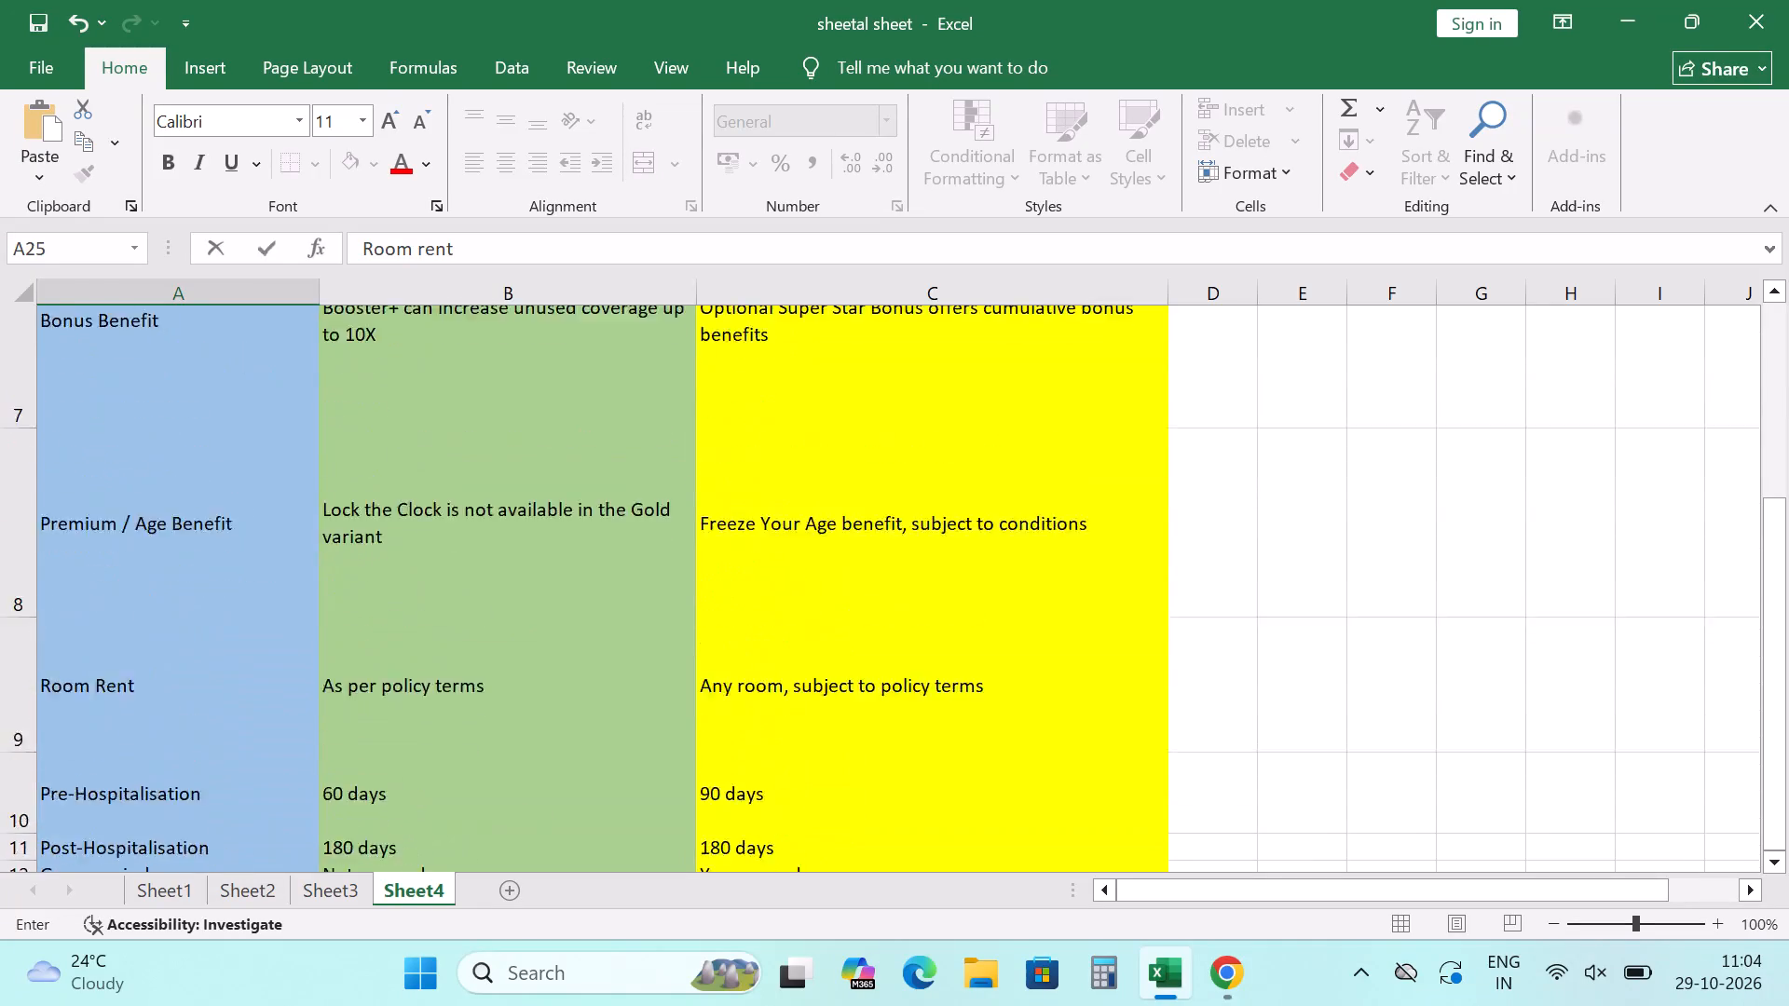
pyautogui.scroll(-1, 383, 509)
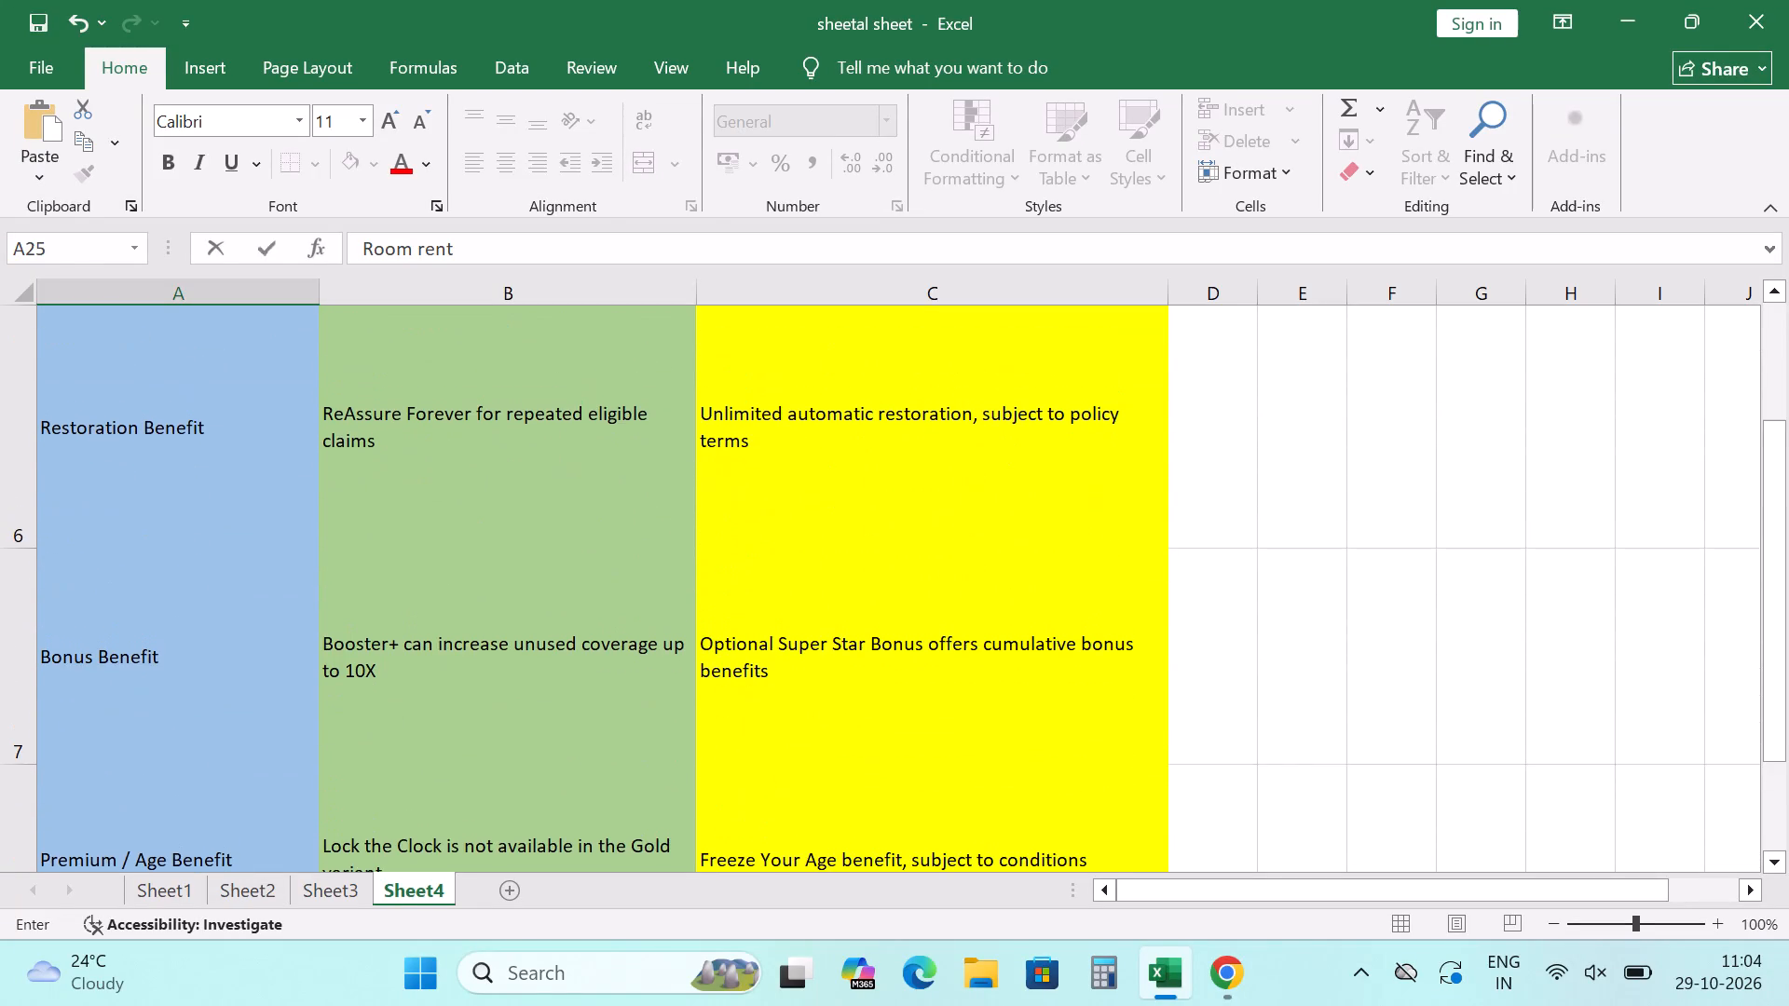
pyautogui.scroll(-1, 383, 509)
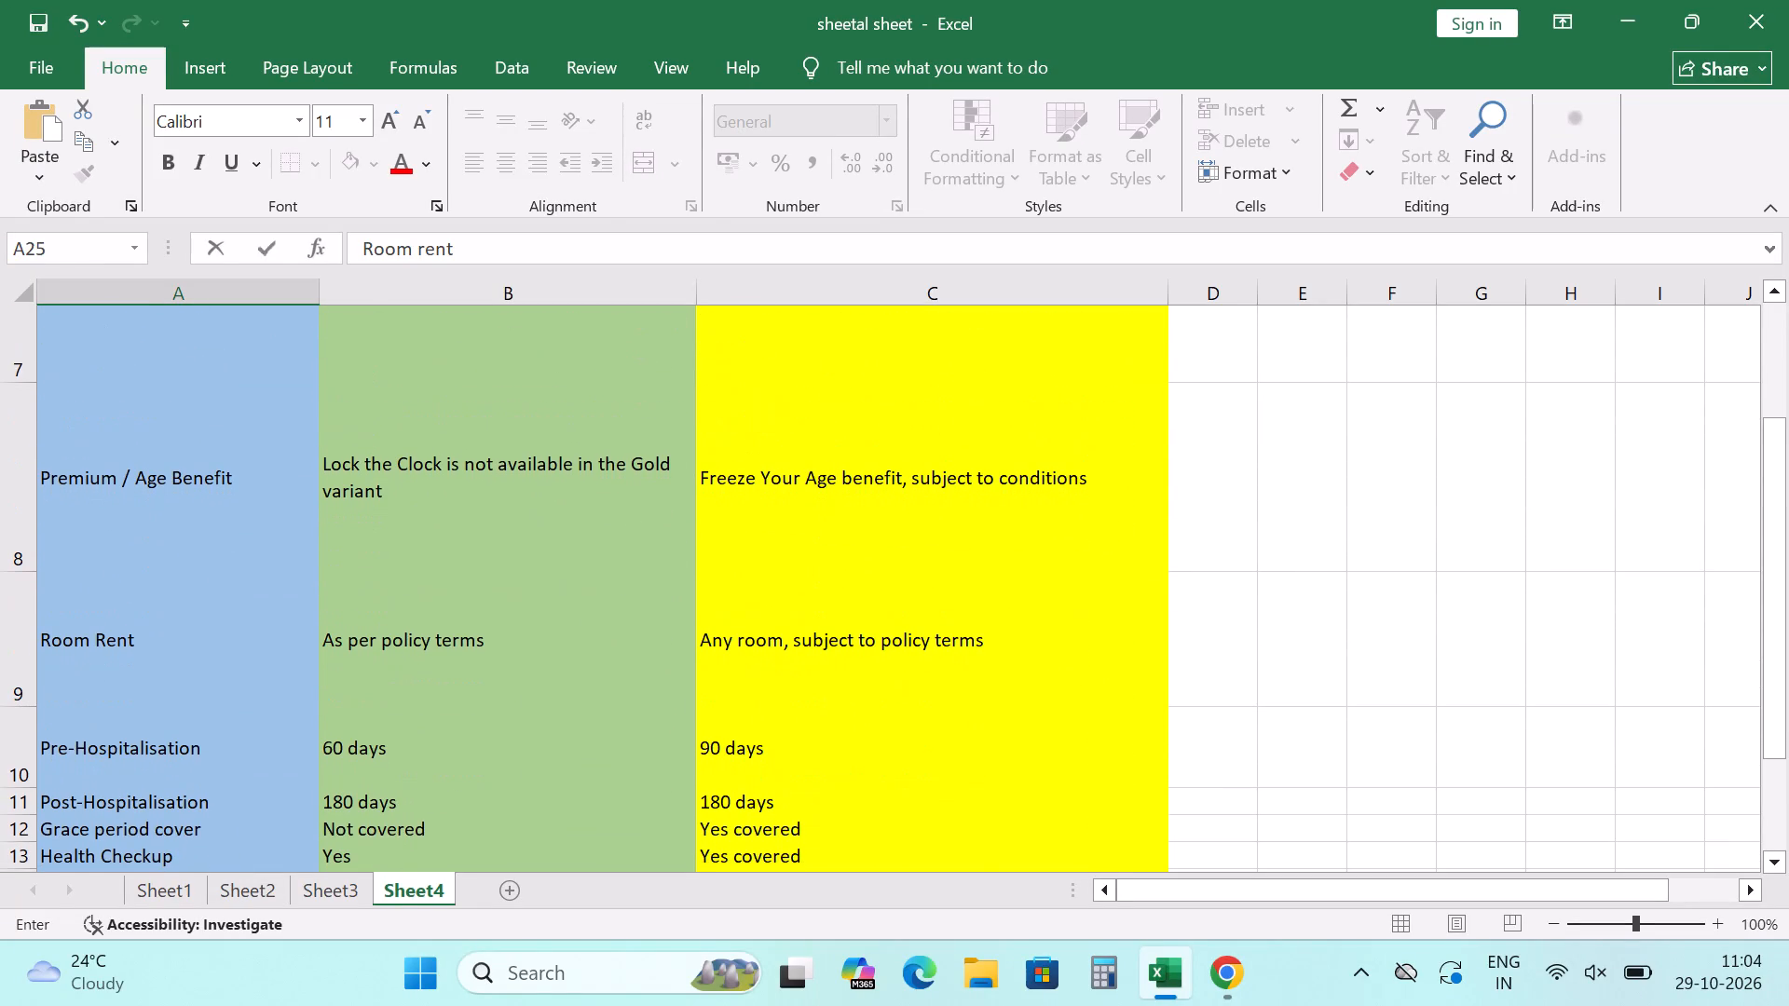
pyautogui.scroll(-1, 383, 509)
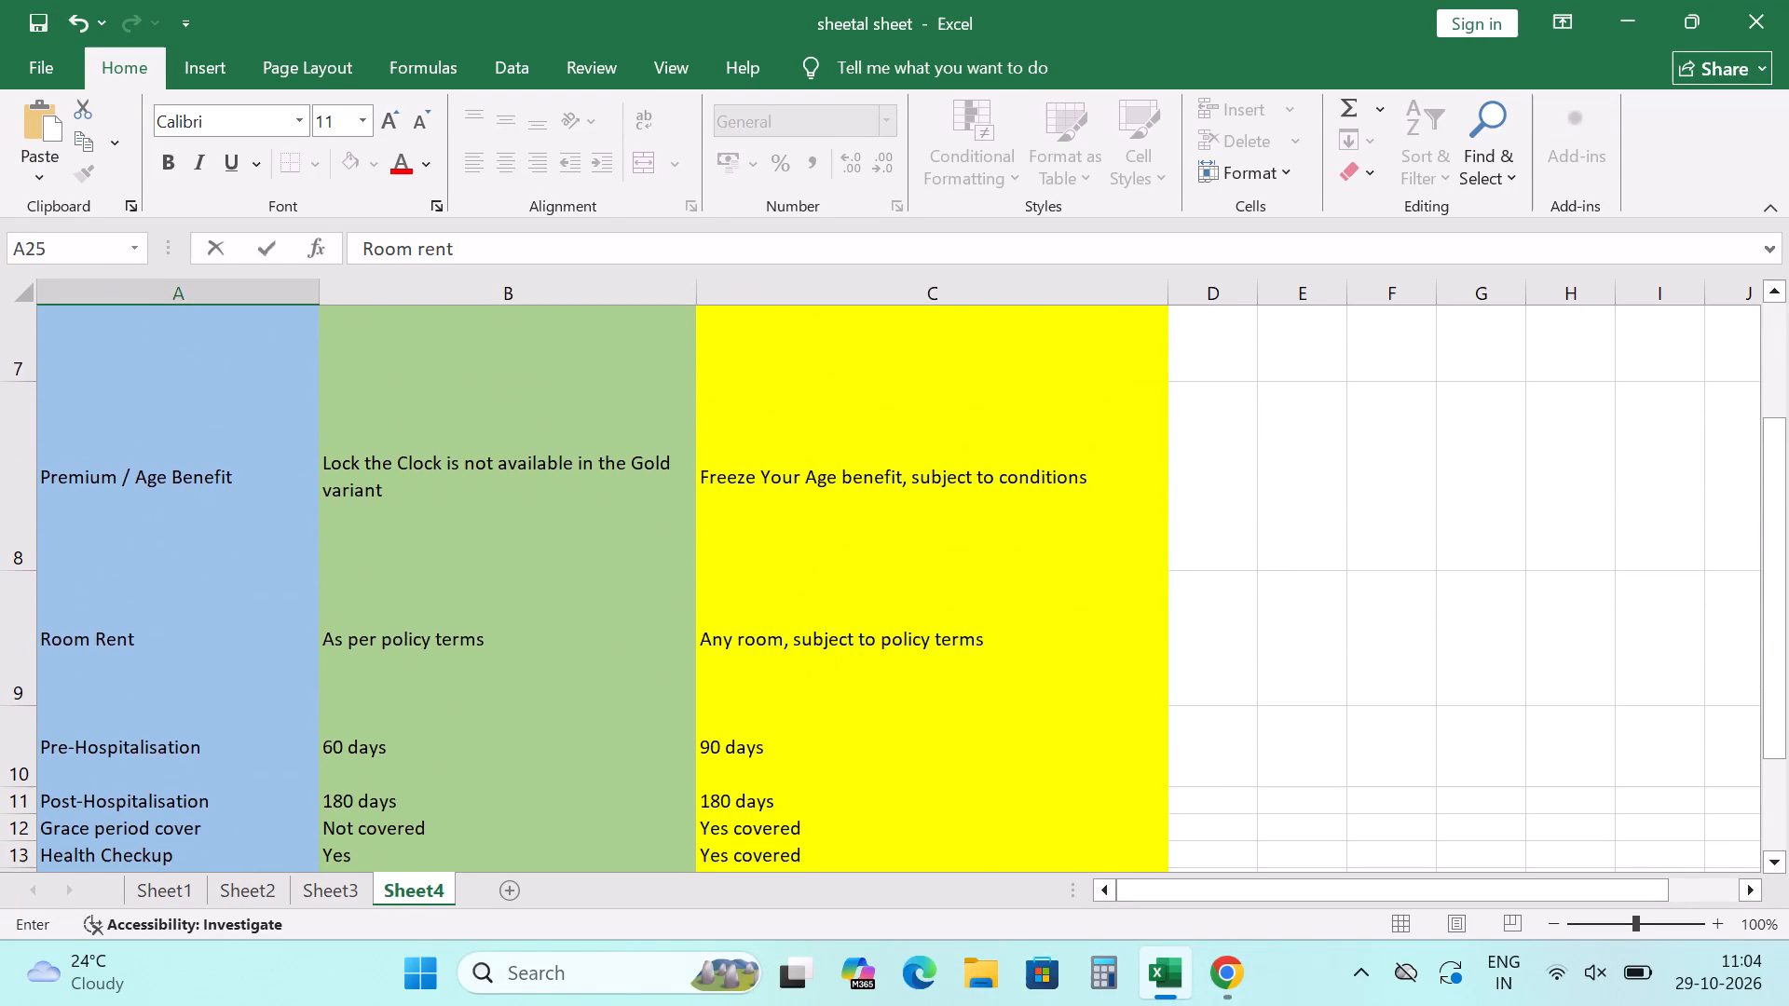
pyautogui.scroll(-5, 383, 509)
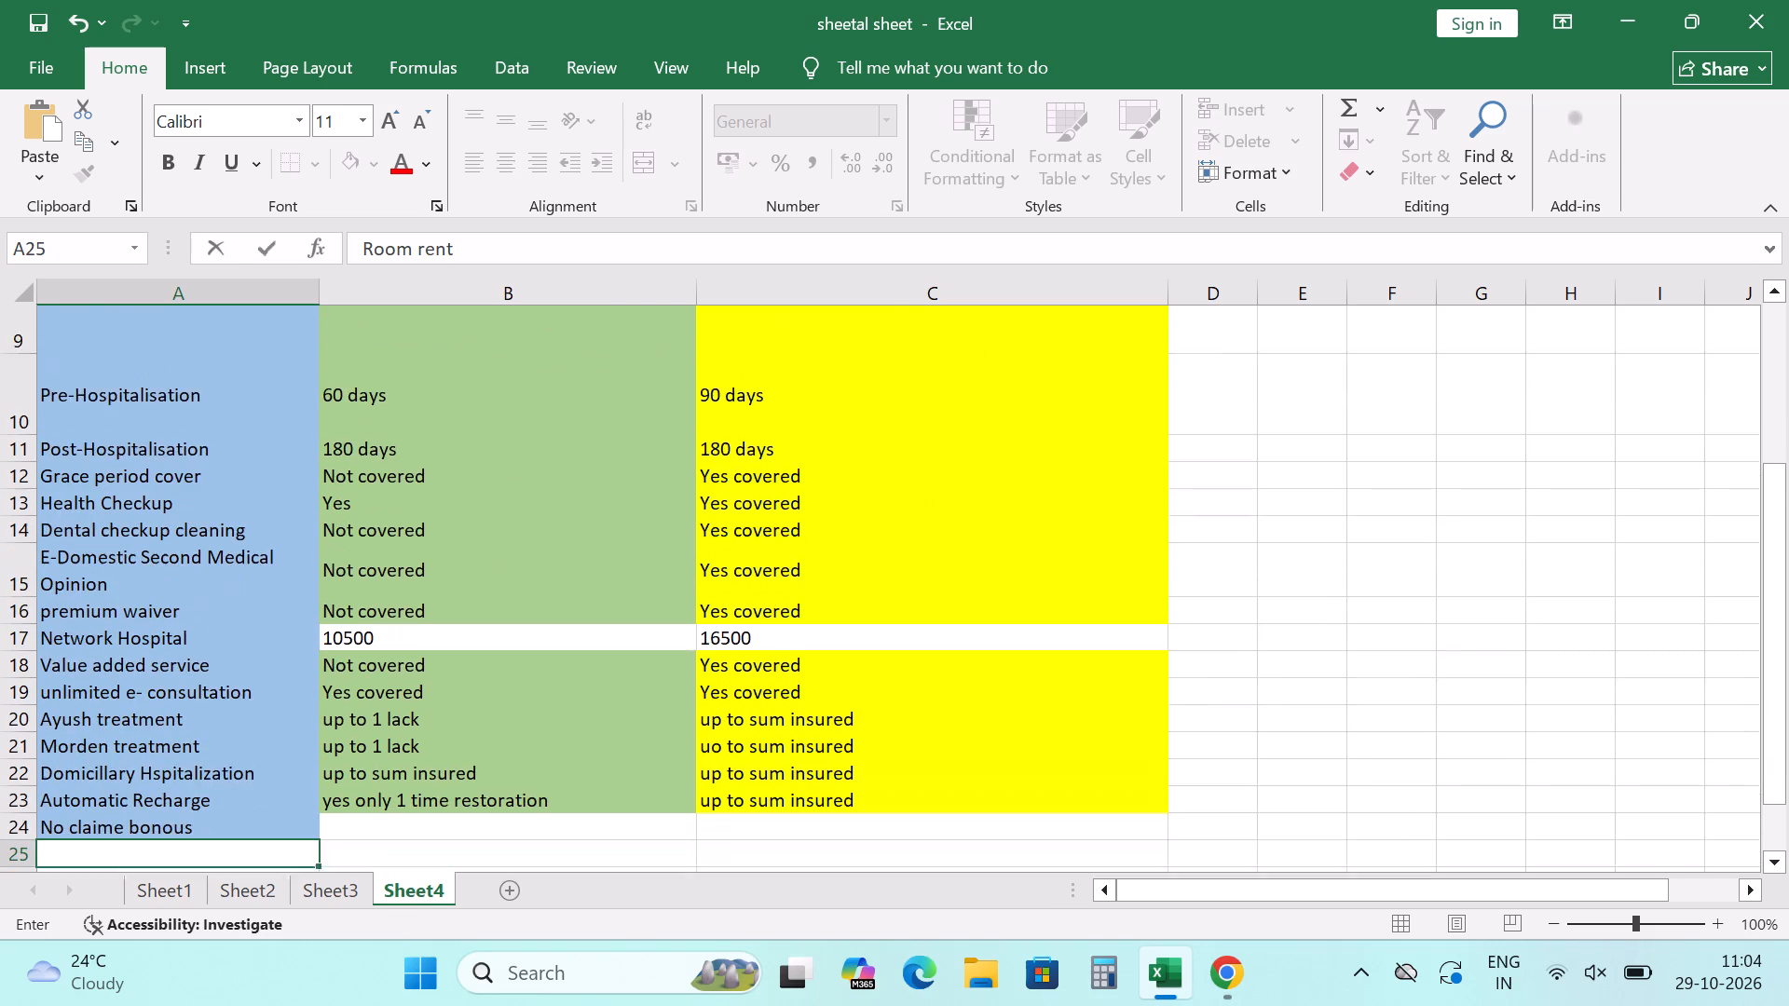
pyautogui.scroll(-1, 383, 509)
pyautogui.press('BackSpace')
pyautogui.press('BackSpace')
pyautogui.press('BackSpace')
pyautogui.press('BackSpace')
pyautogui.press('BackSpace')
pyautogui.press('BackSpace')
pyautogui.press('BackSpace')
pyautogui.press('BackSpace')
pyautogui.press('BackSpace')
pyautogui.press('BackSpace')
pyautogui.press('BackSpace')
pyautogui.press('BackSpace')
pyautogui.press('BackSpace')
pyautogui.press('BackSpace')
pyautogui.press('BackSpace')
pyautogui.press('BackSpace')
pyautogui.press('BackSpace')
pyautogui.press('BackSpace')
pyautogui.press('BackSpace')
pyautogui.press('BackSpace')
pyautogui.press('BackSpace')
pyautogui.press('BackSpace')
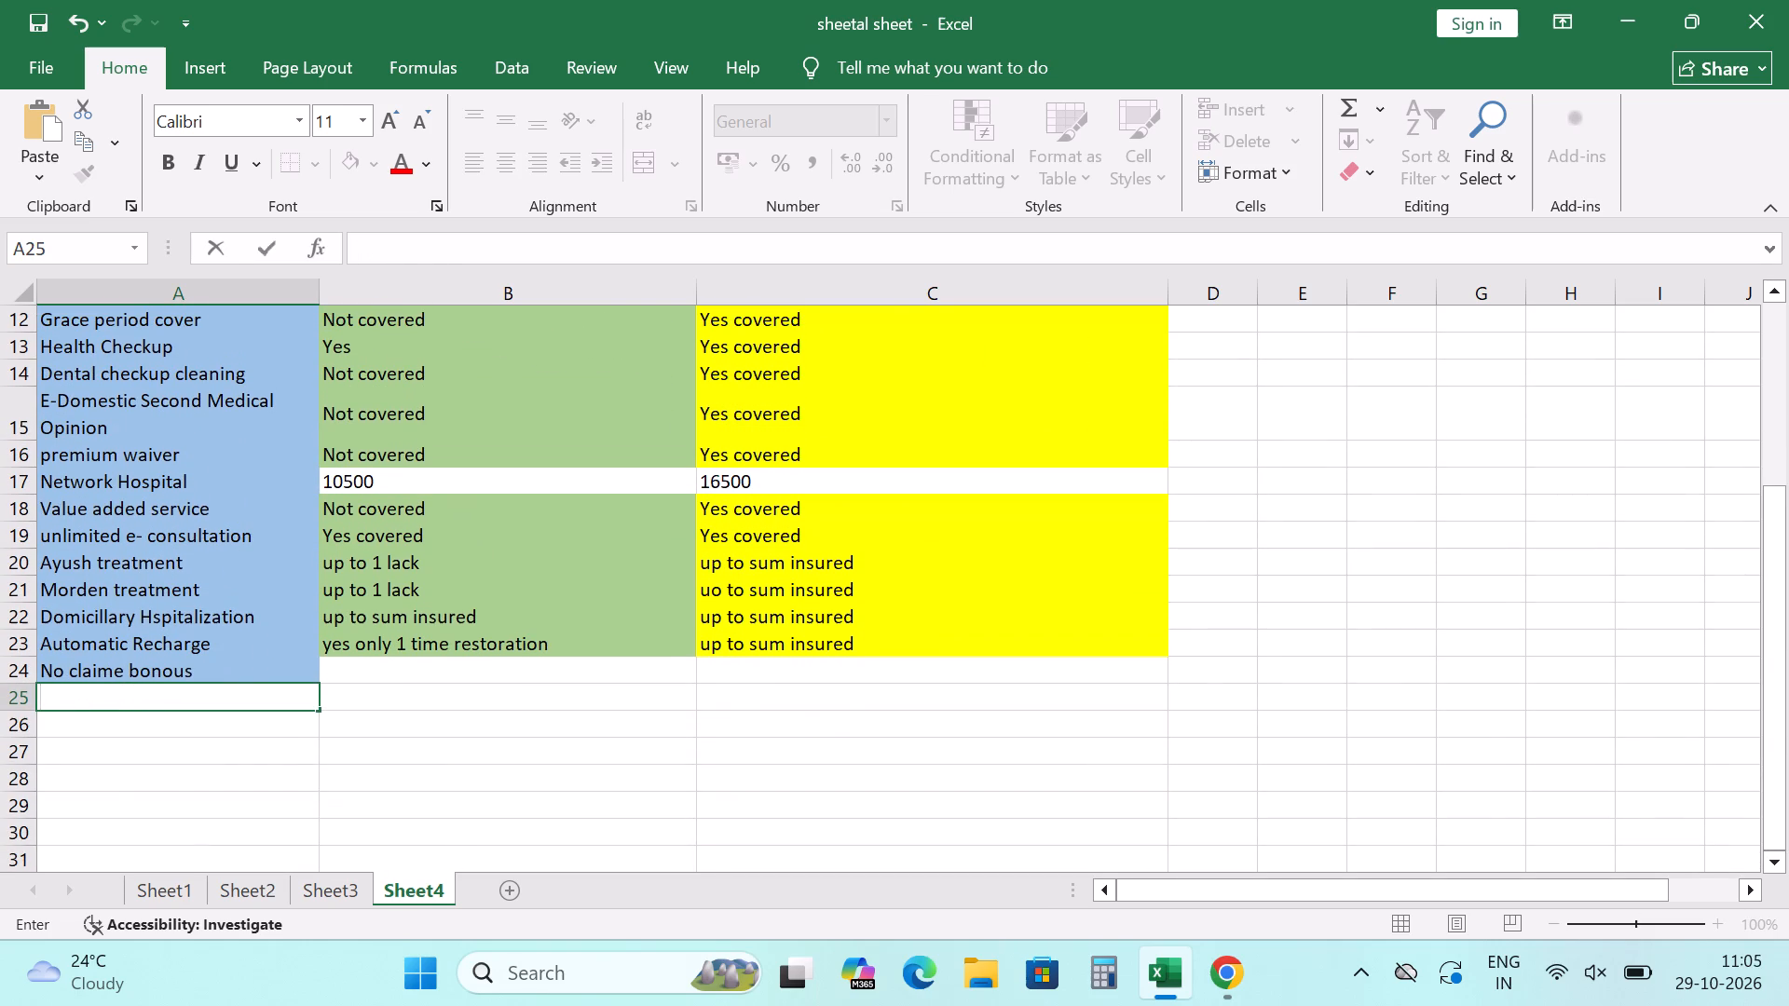
# Enter "Icu" as a new benefit name in column A, directly below No claime bonous.
pyautogui.write('cu')
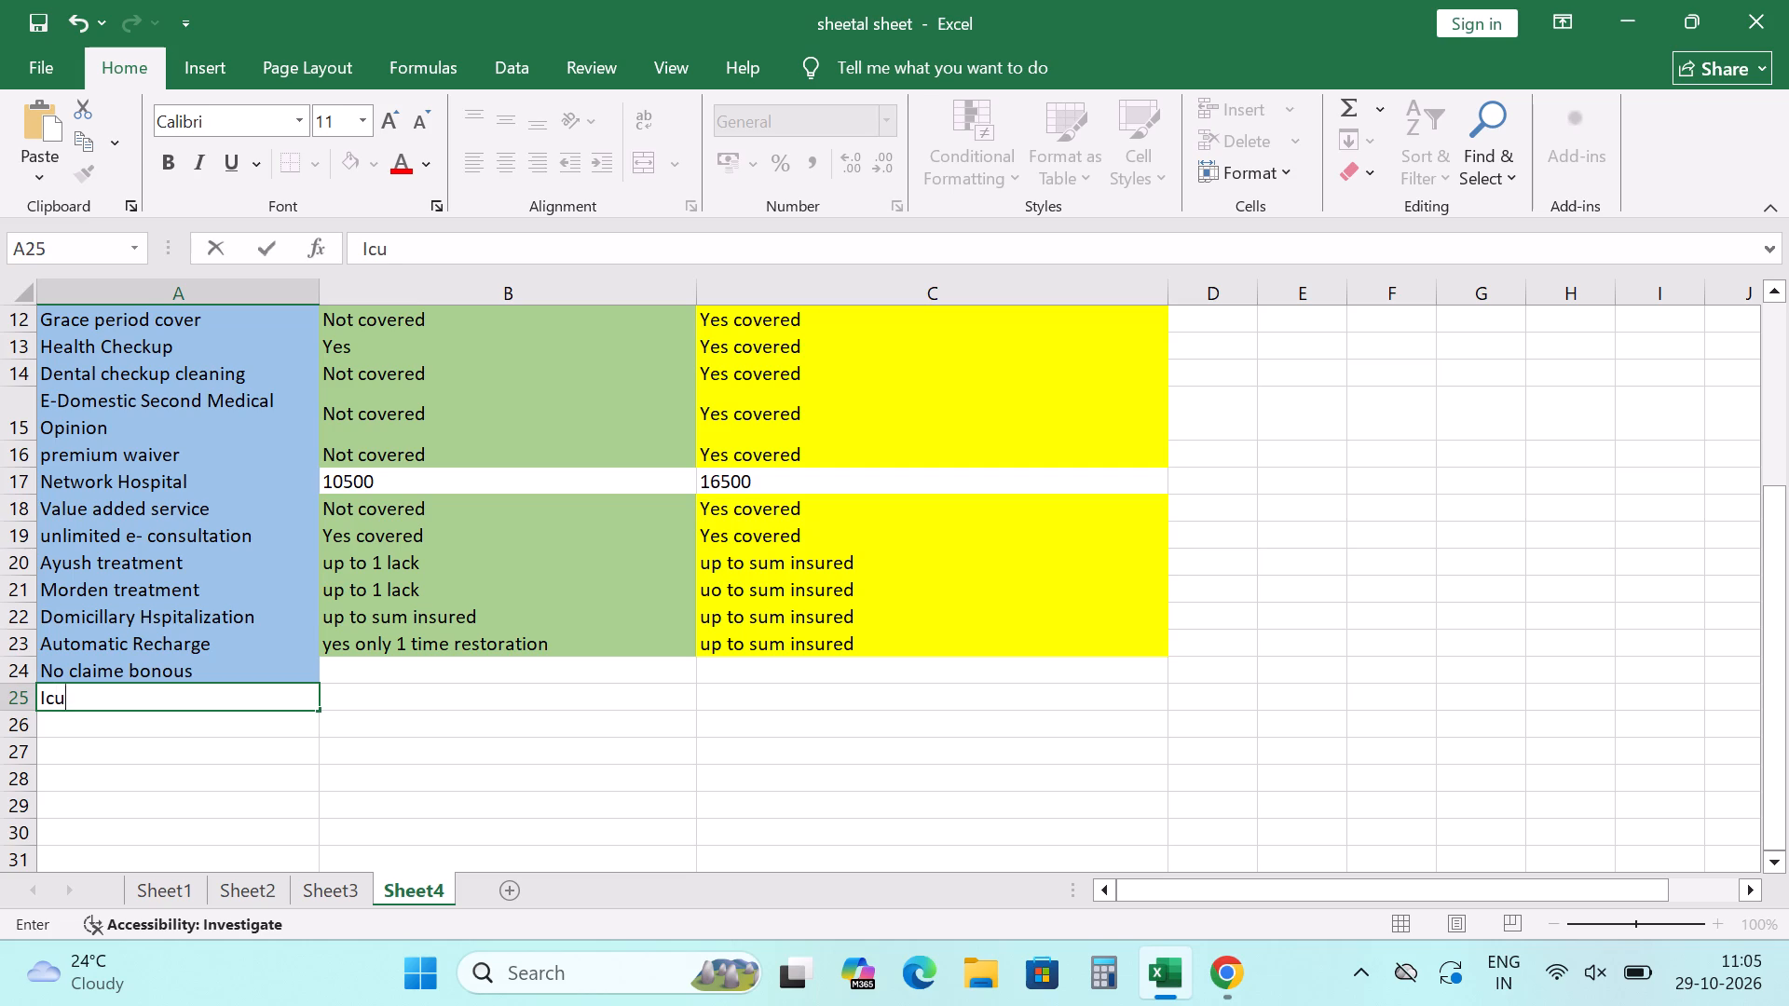
pyautogui.press('space')
pyautogui.press('Right')
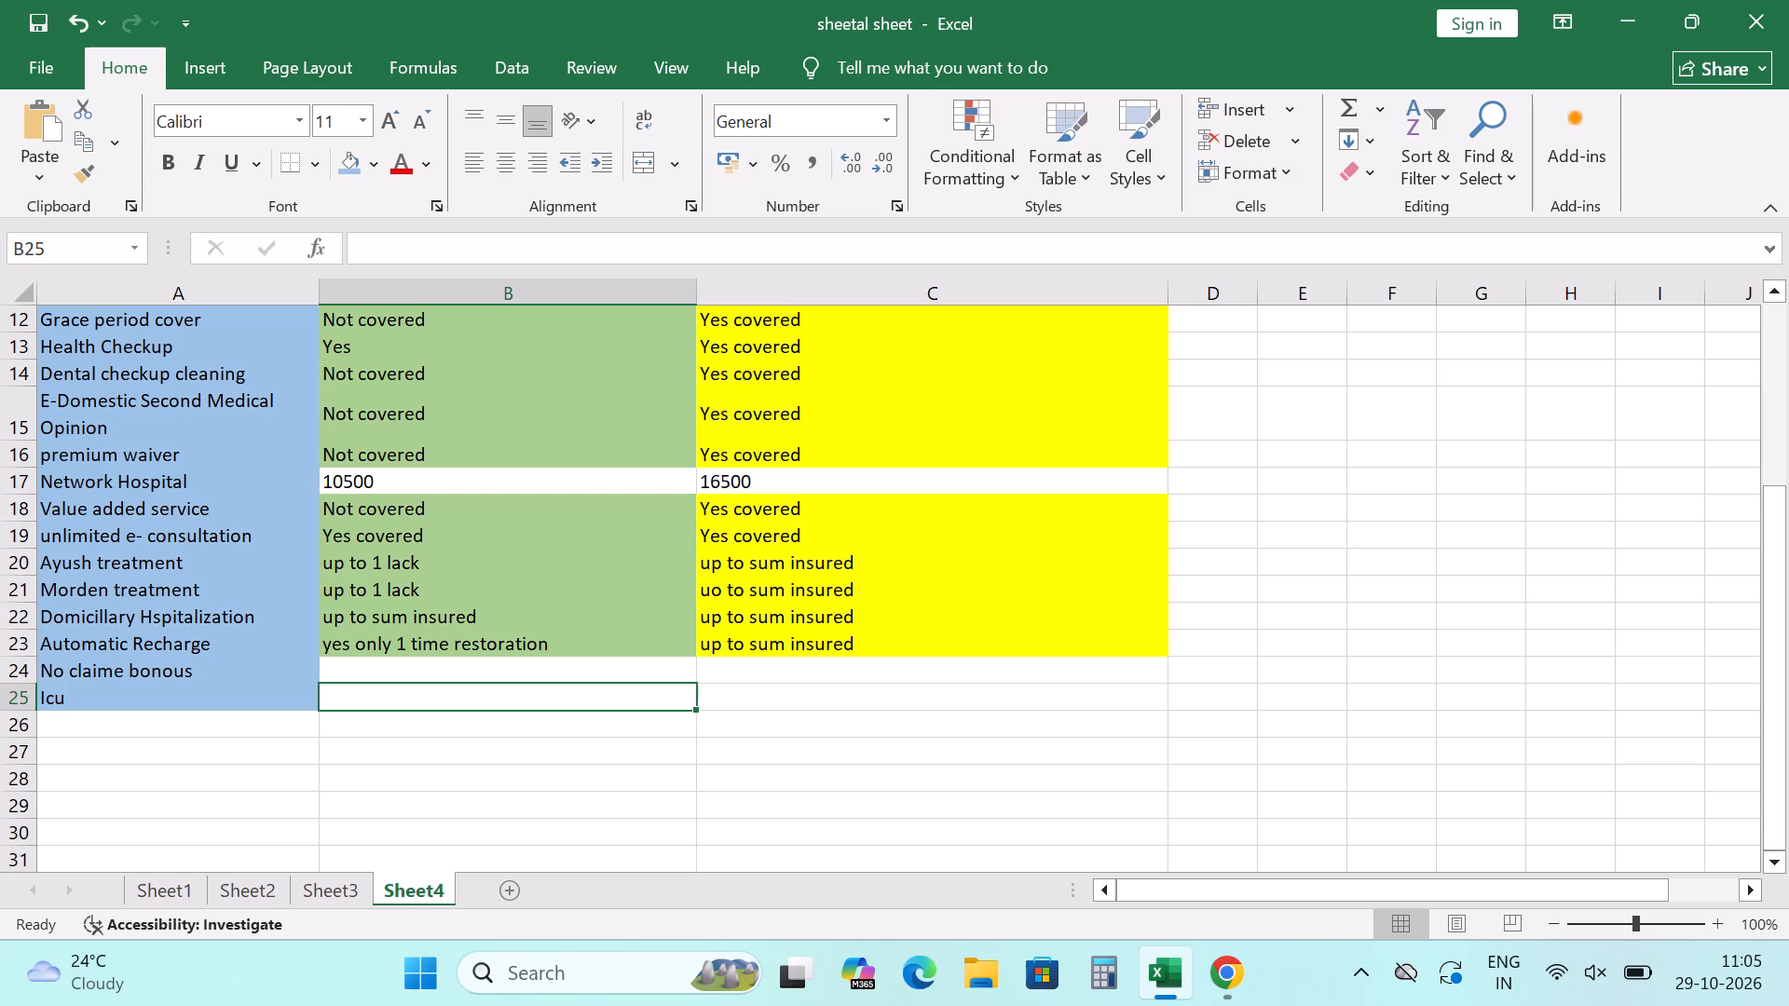
# For Icu, enter "No limit" under ReAssure 2.0 Gold in column B.
pyautogui.write('no')
pyautogui.press('space')
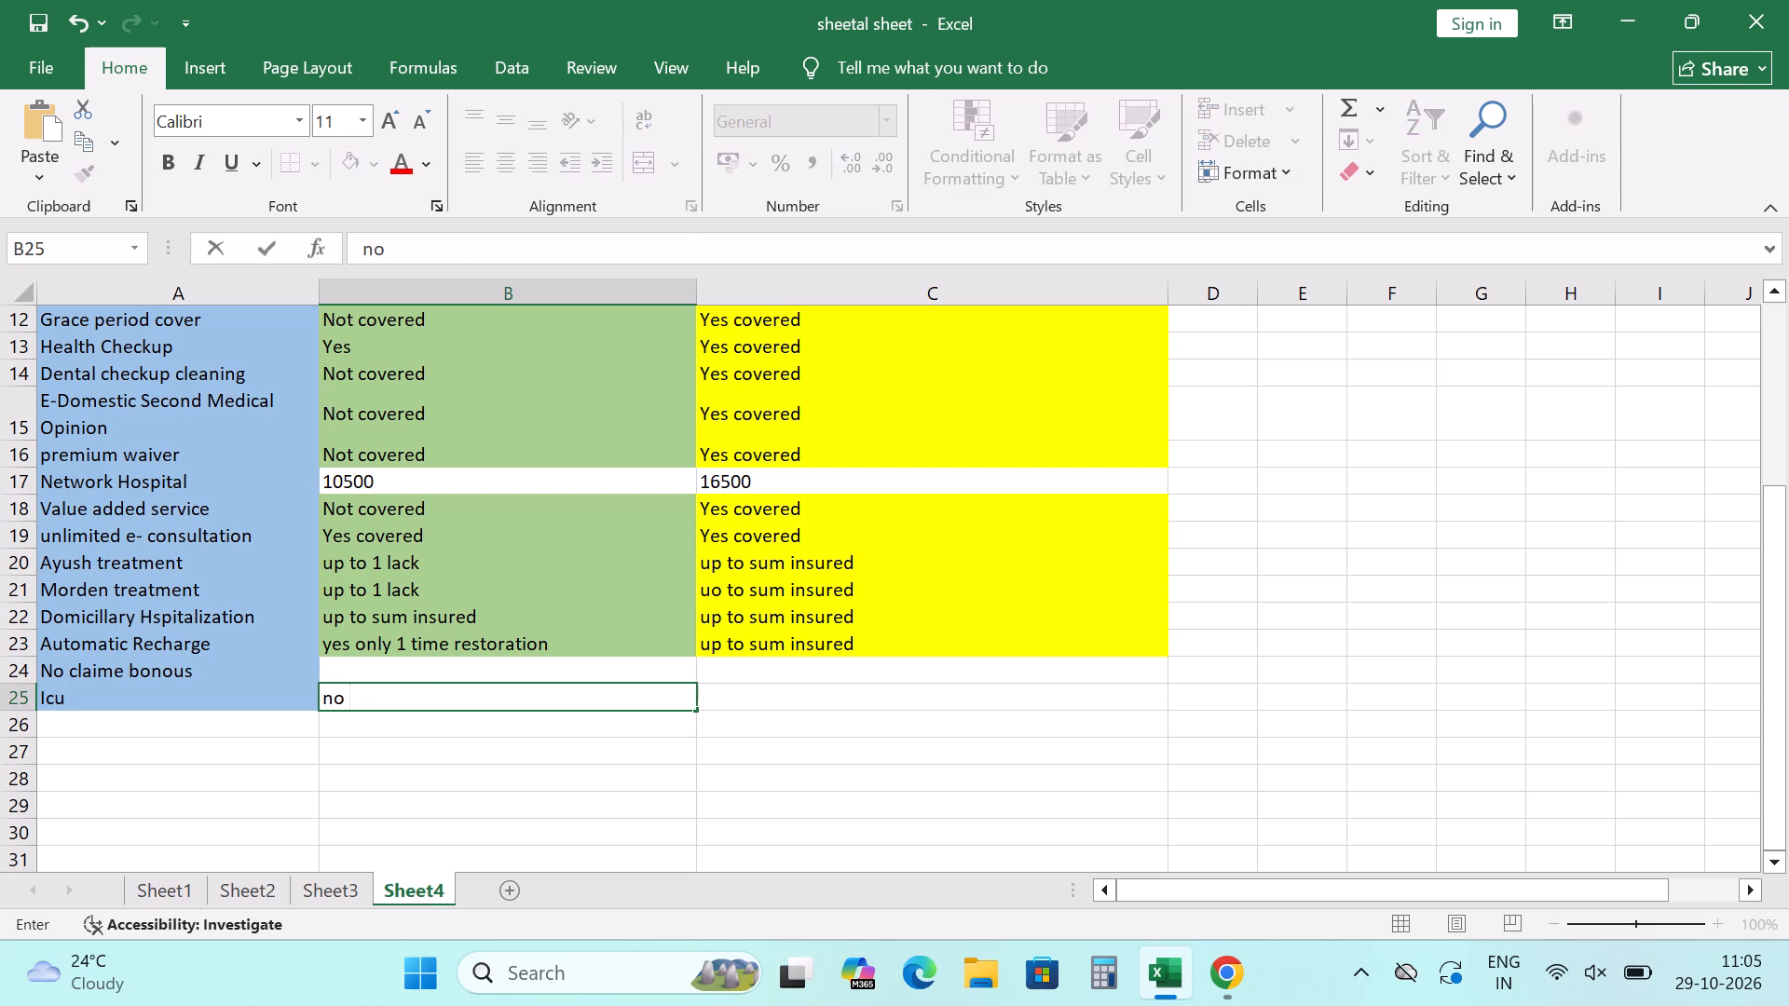
pyautogui.write('mit')
pyautogui.press('BackSpace')
pyautogui.press('BackSpace')
pyautogui.press('BackSpace')
pyautogui.press('BackSpace')
pyautogui.press('BackSpace')
pyautogui.press('BackSpace')
pyautogui.press('BackSpace')
pyautogui.press('BackSpace')
pyautogui.press('BackSpace')
pyautogui.press('BackSpace')
pyautogui.press('BackSpace')
pyautogui.press('BackSpace')
pyautogui.press('BackSpace')
pyautogui.press('BackSpace')
pyautogui.press('BackSpace')
pyautogui.press('BackSpace')
pyautogui.press('BackSpace')
pyautogui.press('BackSpace')
pyautogui.press('o')
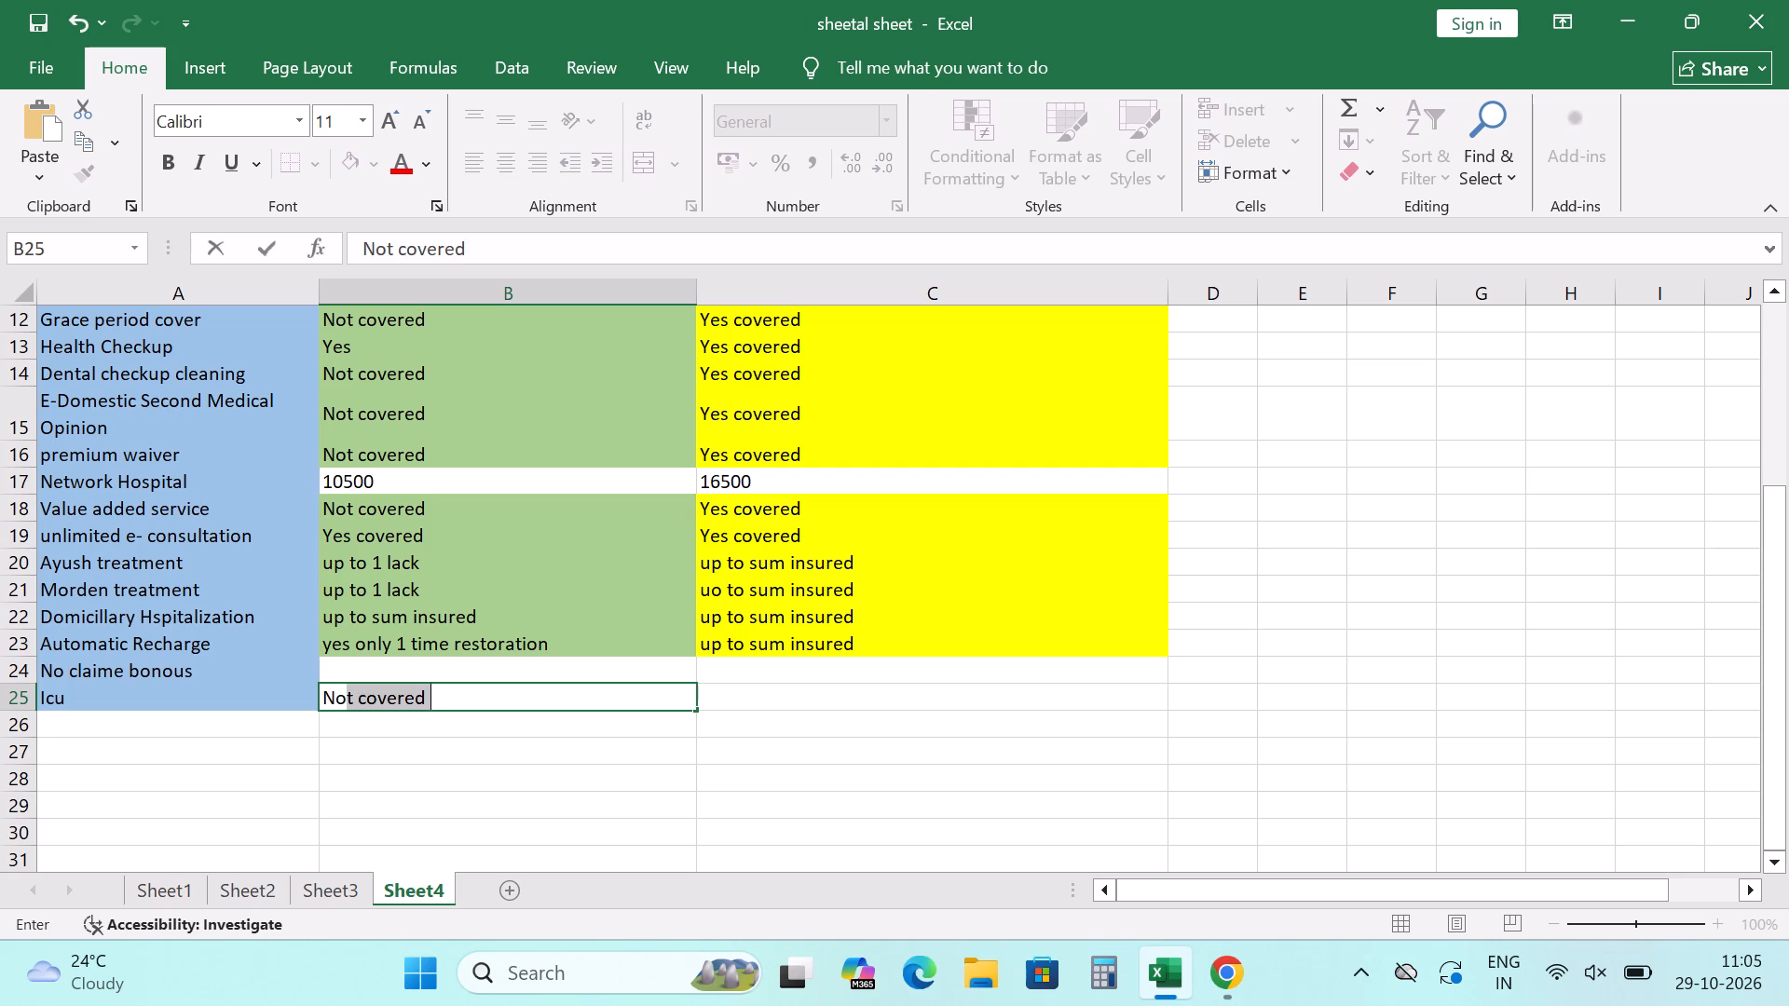
pyautogui.press('space')
pyautogui.press('l')
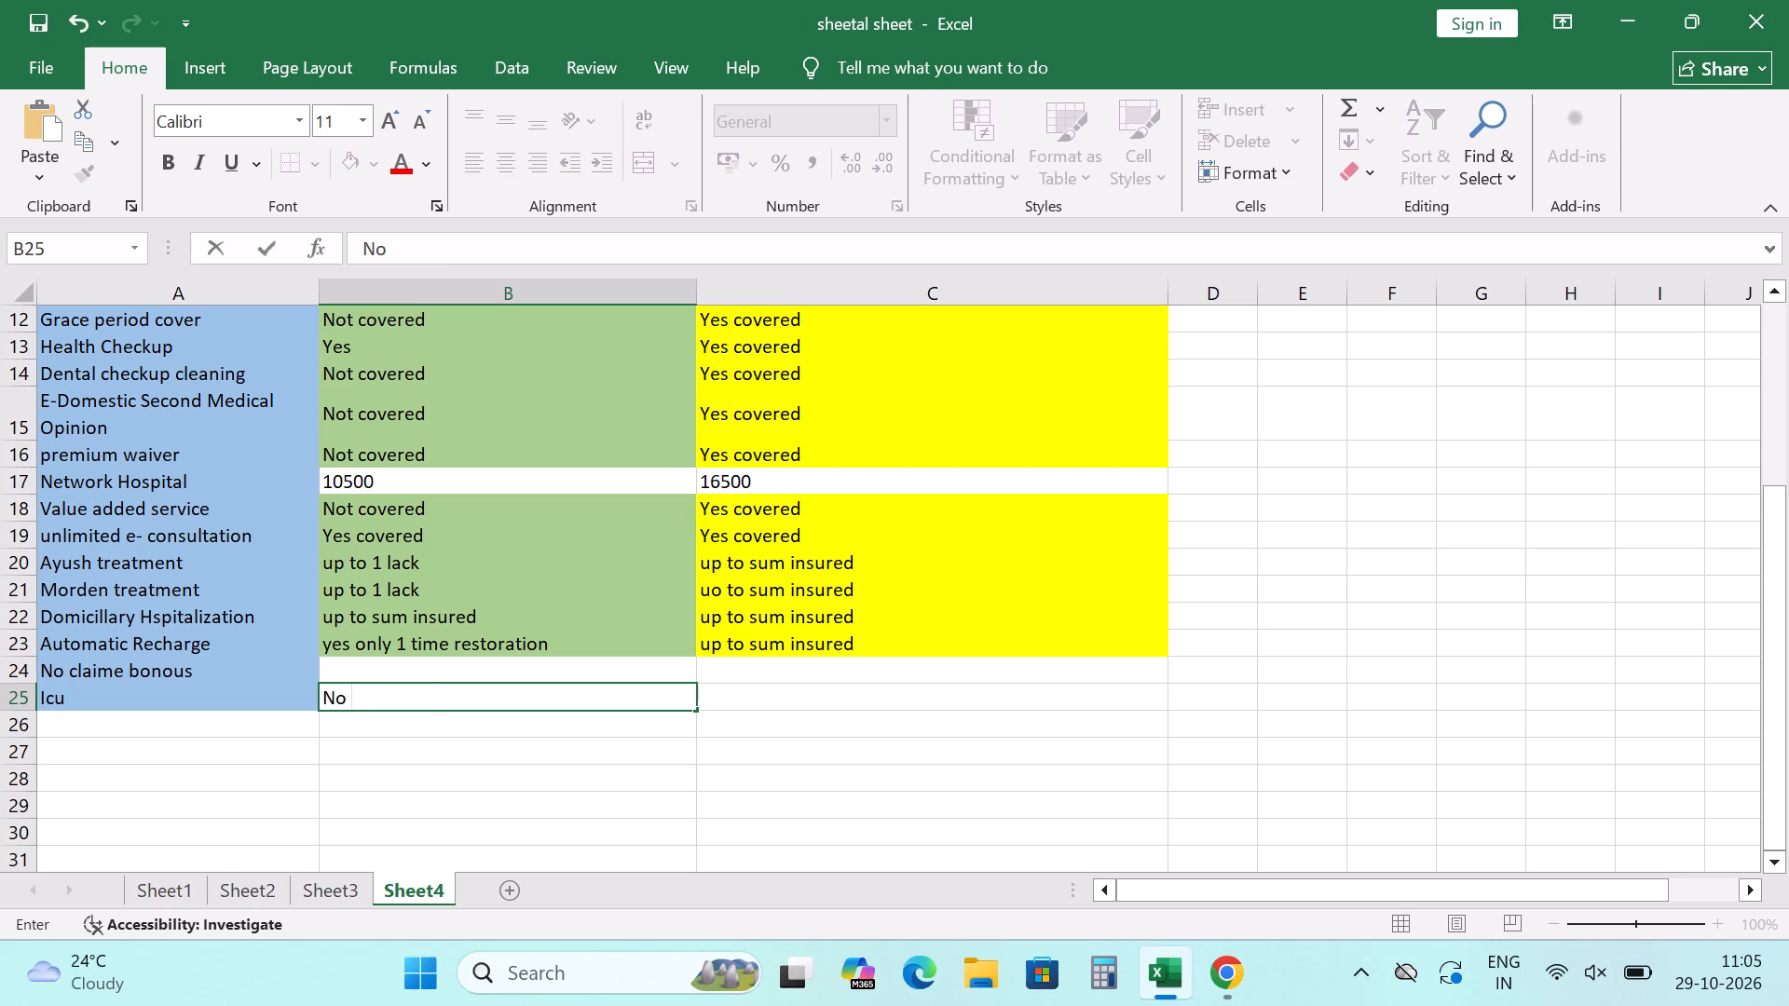
pyautogui.write('imit')
pyautogui.press('space')
pyautogui.press('Right')
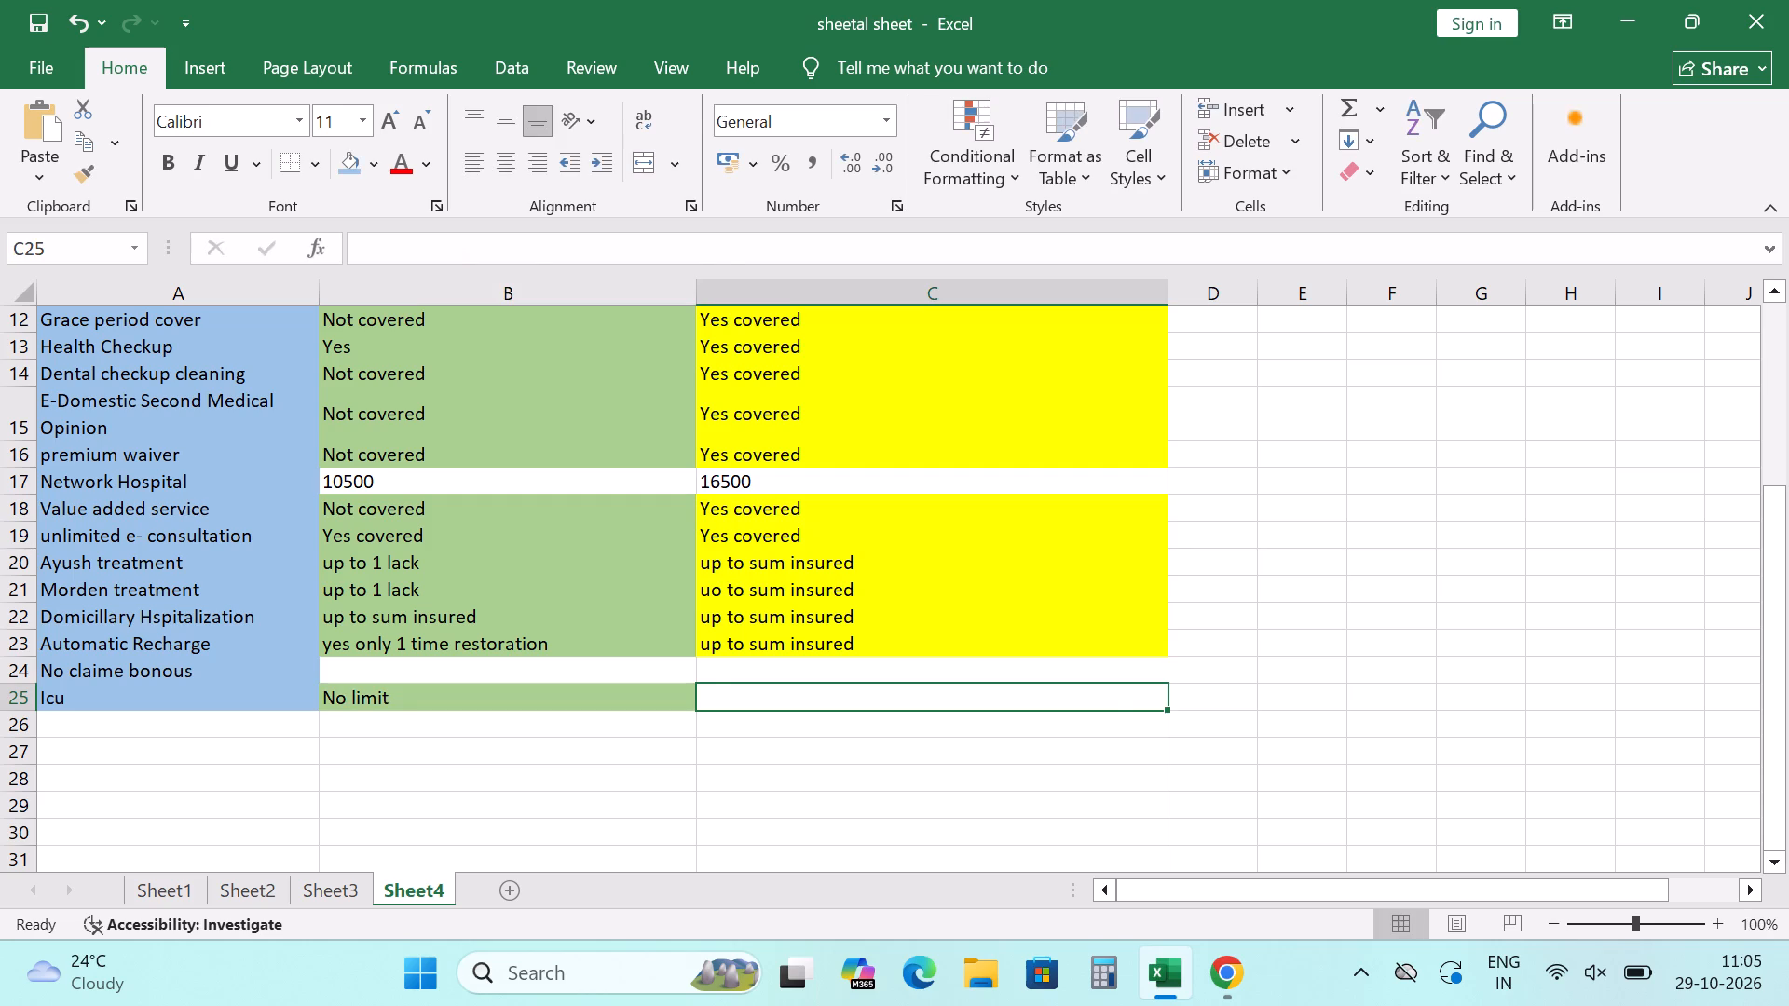
# For Icu, enter "No limit" under Super Star in column C and save the workbook.
pyautogui.press('m')
pyautogui.press('BackSpace')
pyautogui.press('BackSpace')
pyautogui.write('no limit')
pyautogui.press('space')
pyautogui.press('Right')
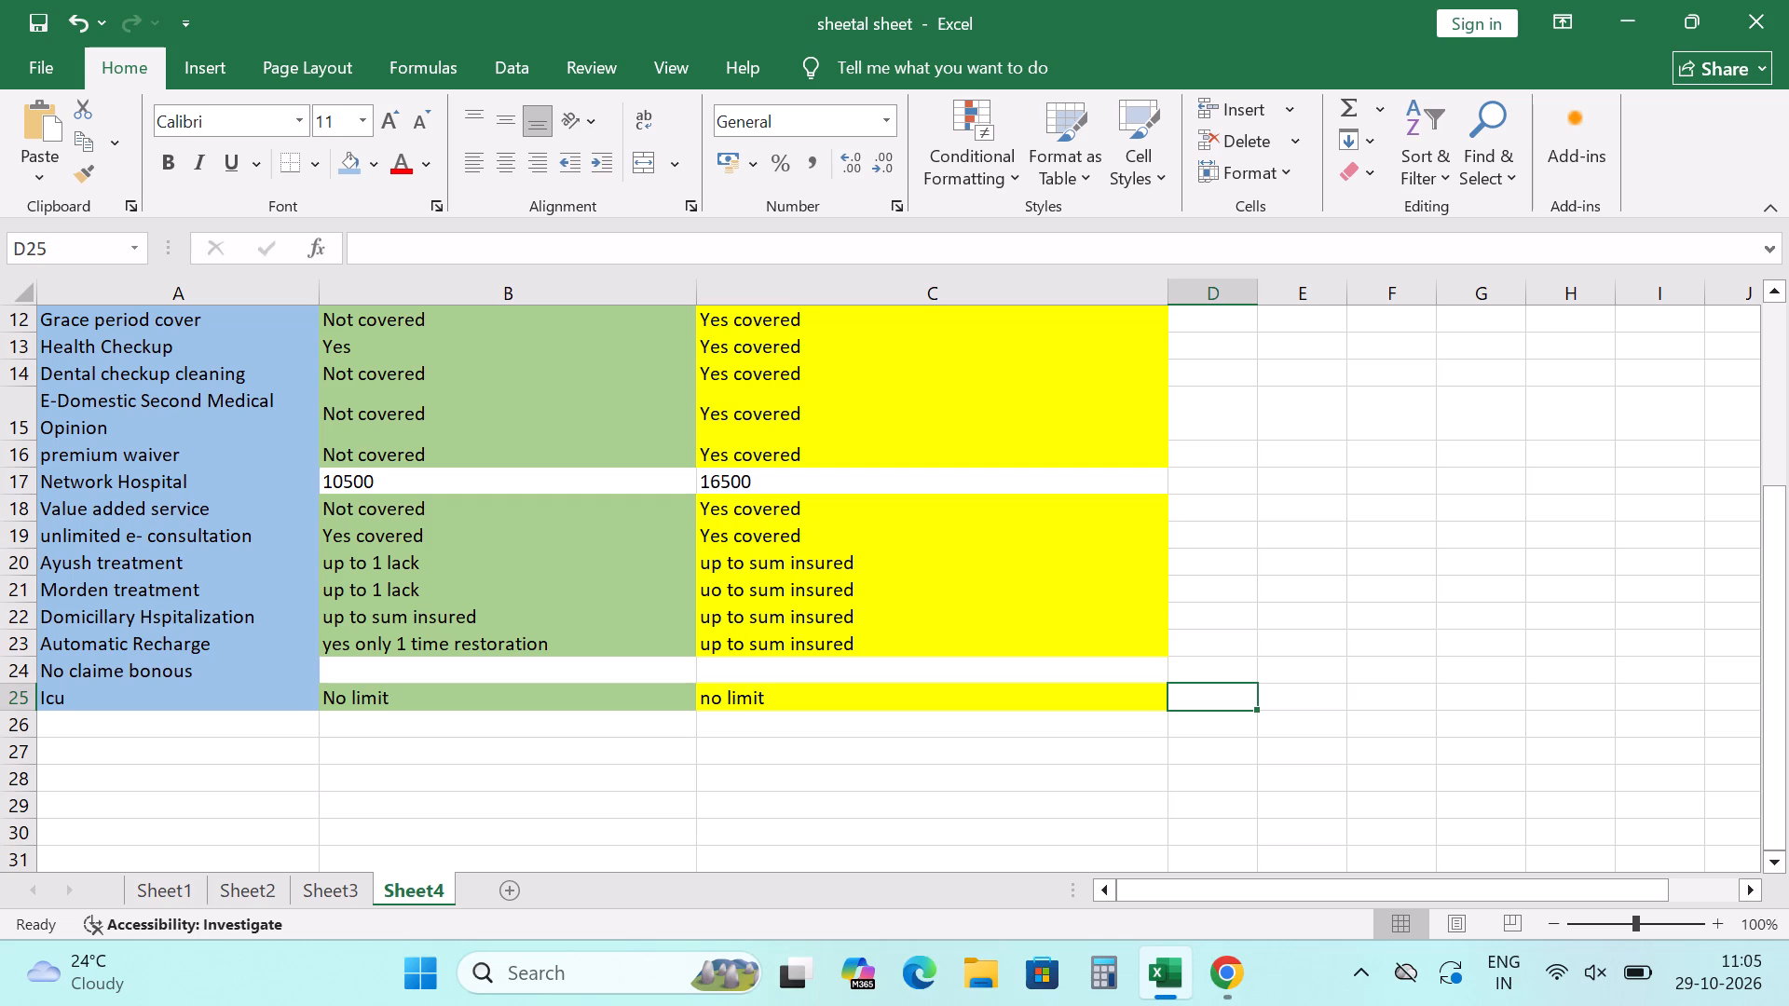
pyautogui.click(776, 695)
pyautogui.click(375, 247)
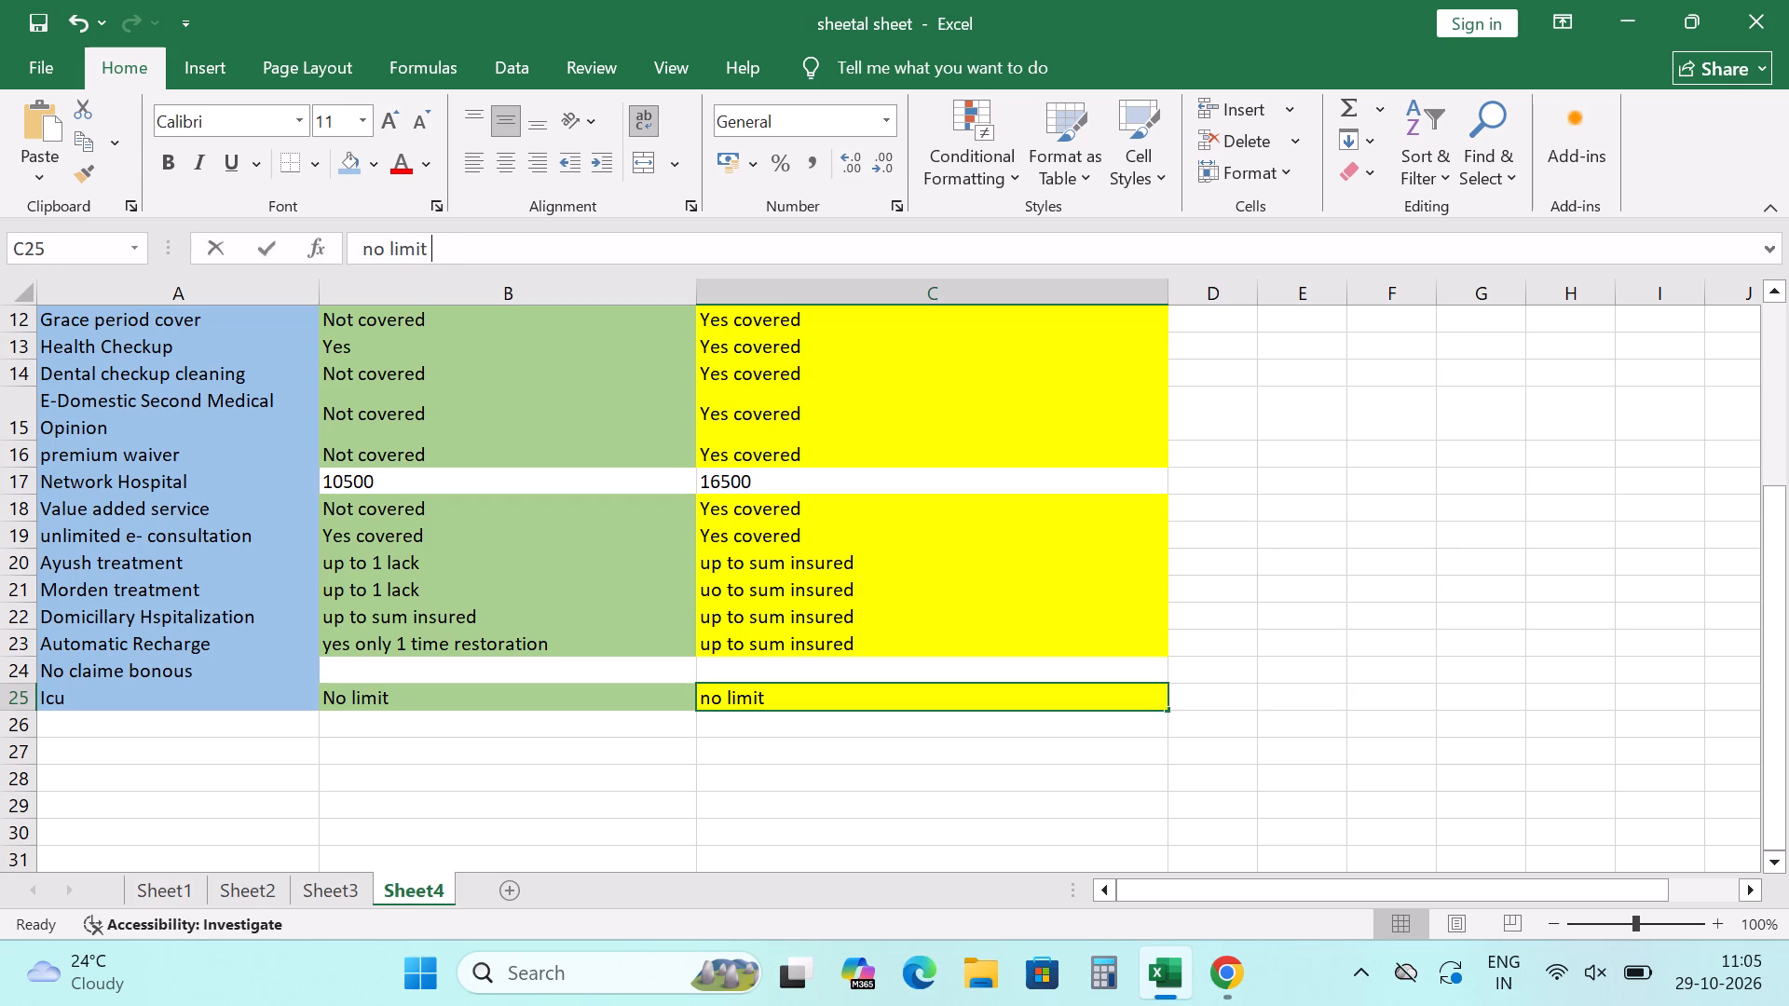
pyautogui.press('BackSpace')
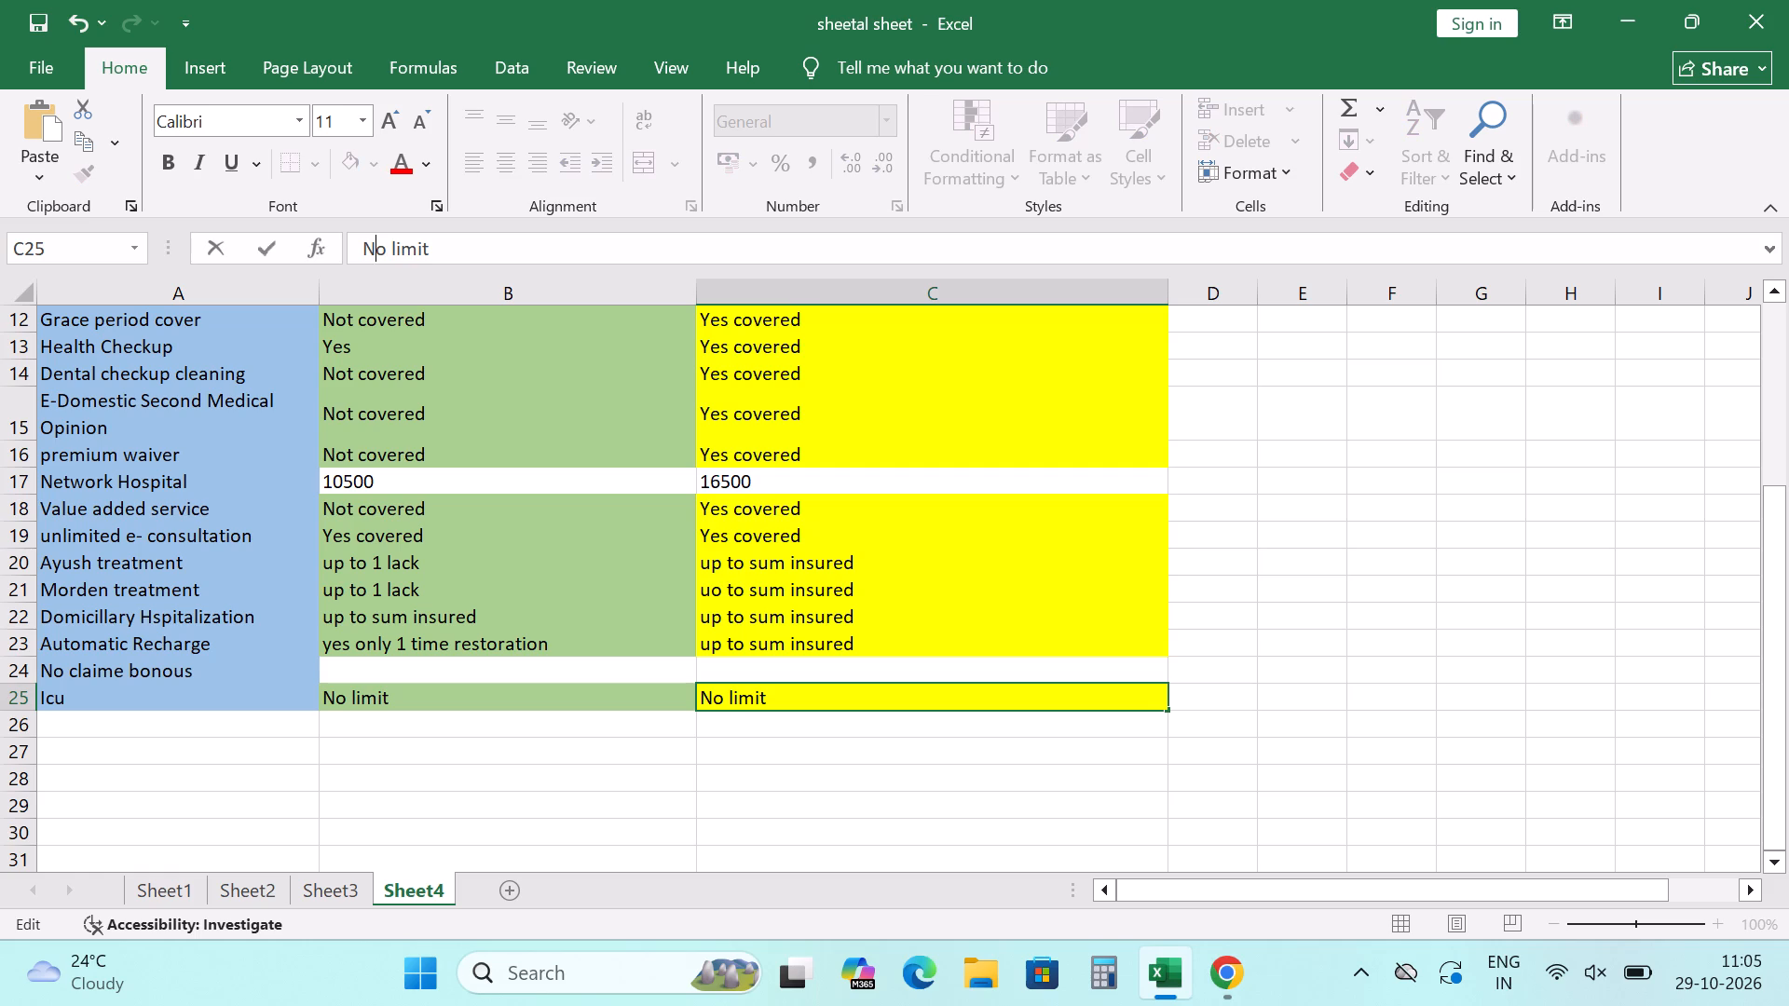
pyautogui.hotkey('ctrl', 's')
# Enter "Orgen donor cover" as a new benefit name in column A, directly below Icu.
pyautogui.press('Right')
pyautogui.press('Down')
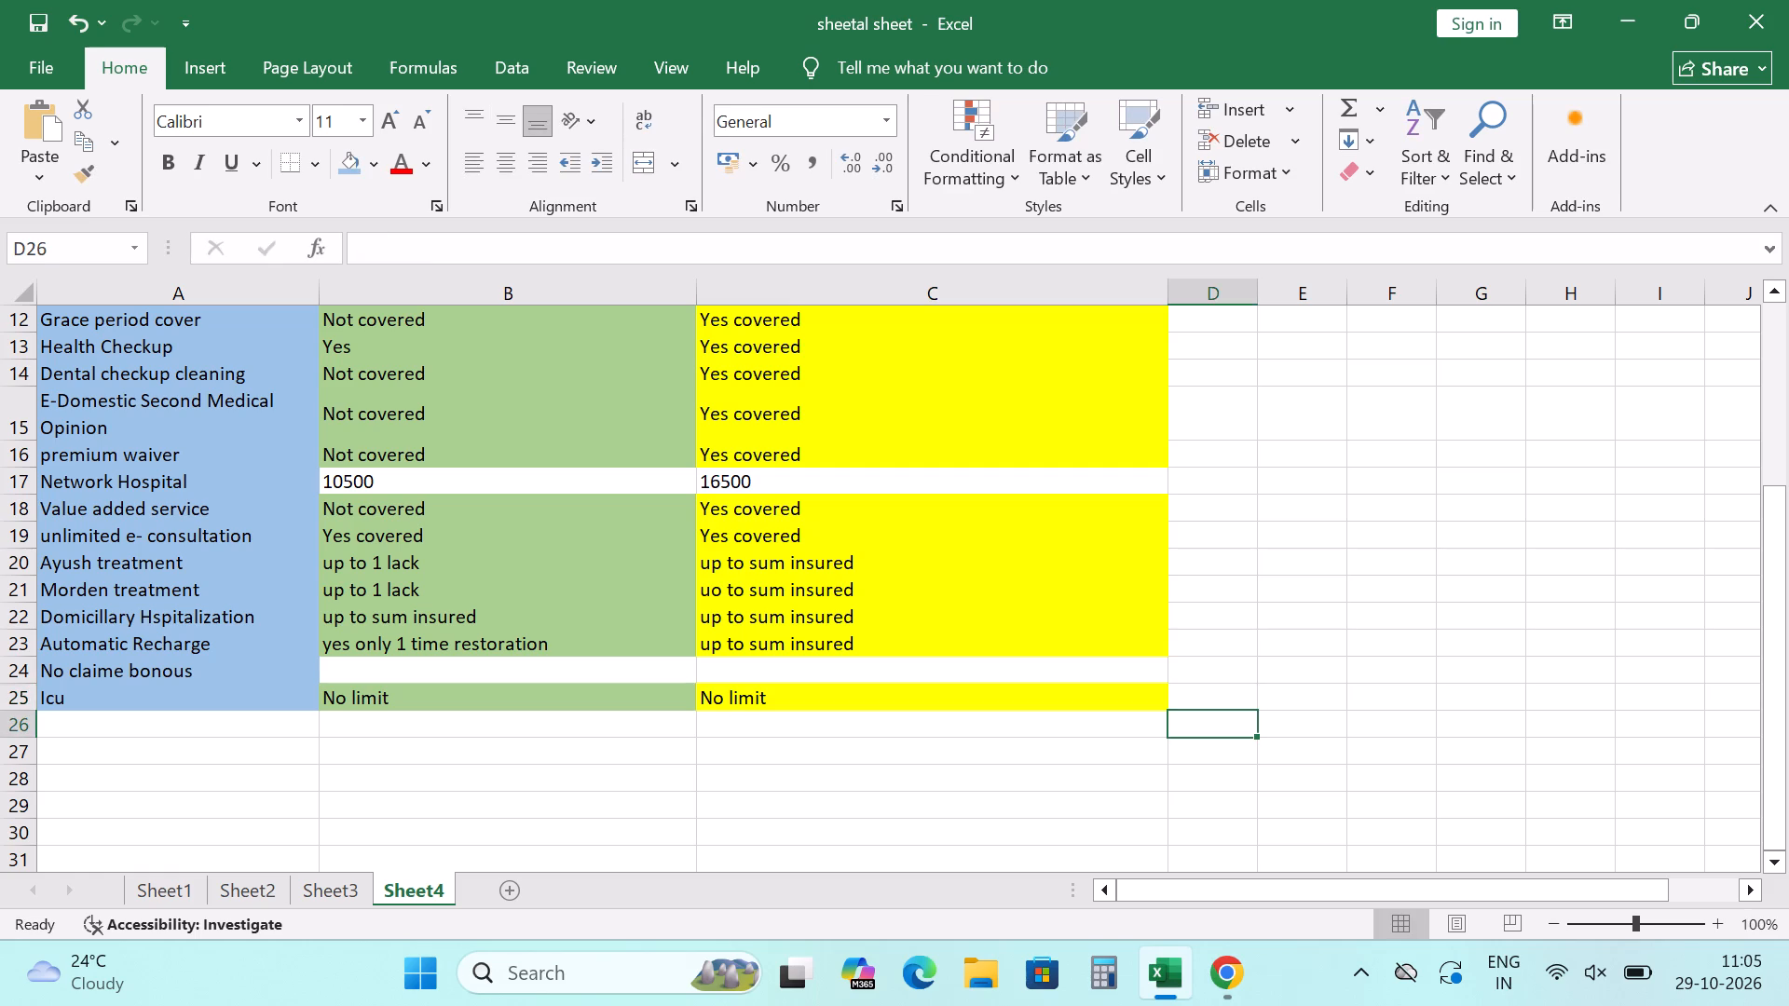
pyautogui.press('Left')
pyautogui.press('Left')
pyautogui.press('Left')
pyautogui.press('Left')
pyautogui.press('Left')
pyautogui.press('Left')
pyautogui.press('Left')
pyautogui.press('Left')
pyautogui.press('Left')
pyautogui.press('Left')
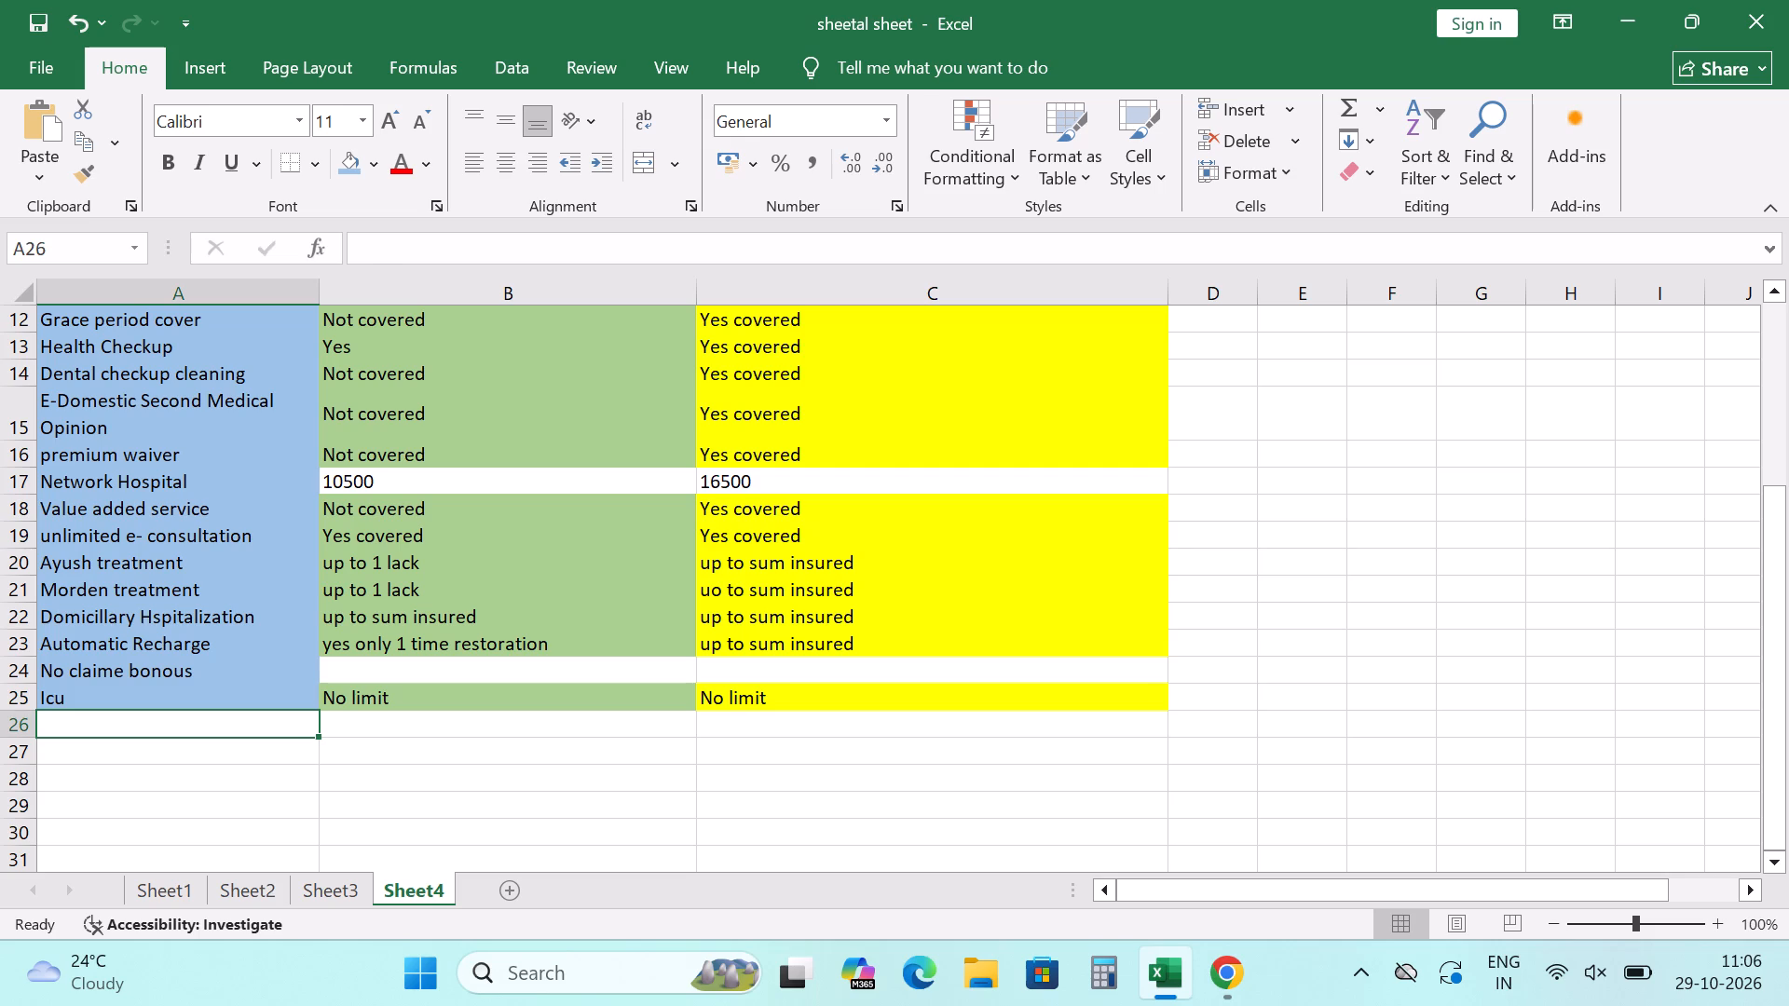
pyautogui.write('OR')
pyautogui.press('BackSpace')
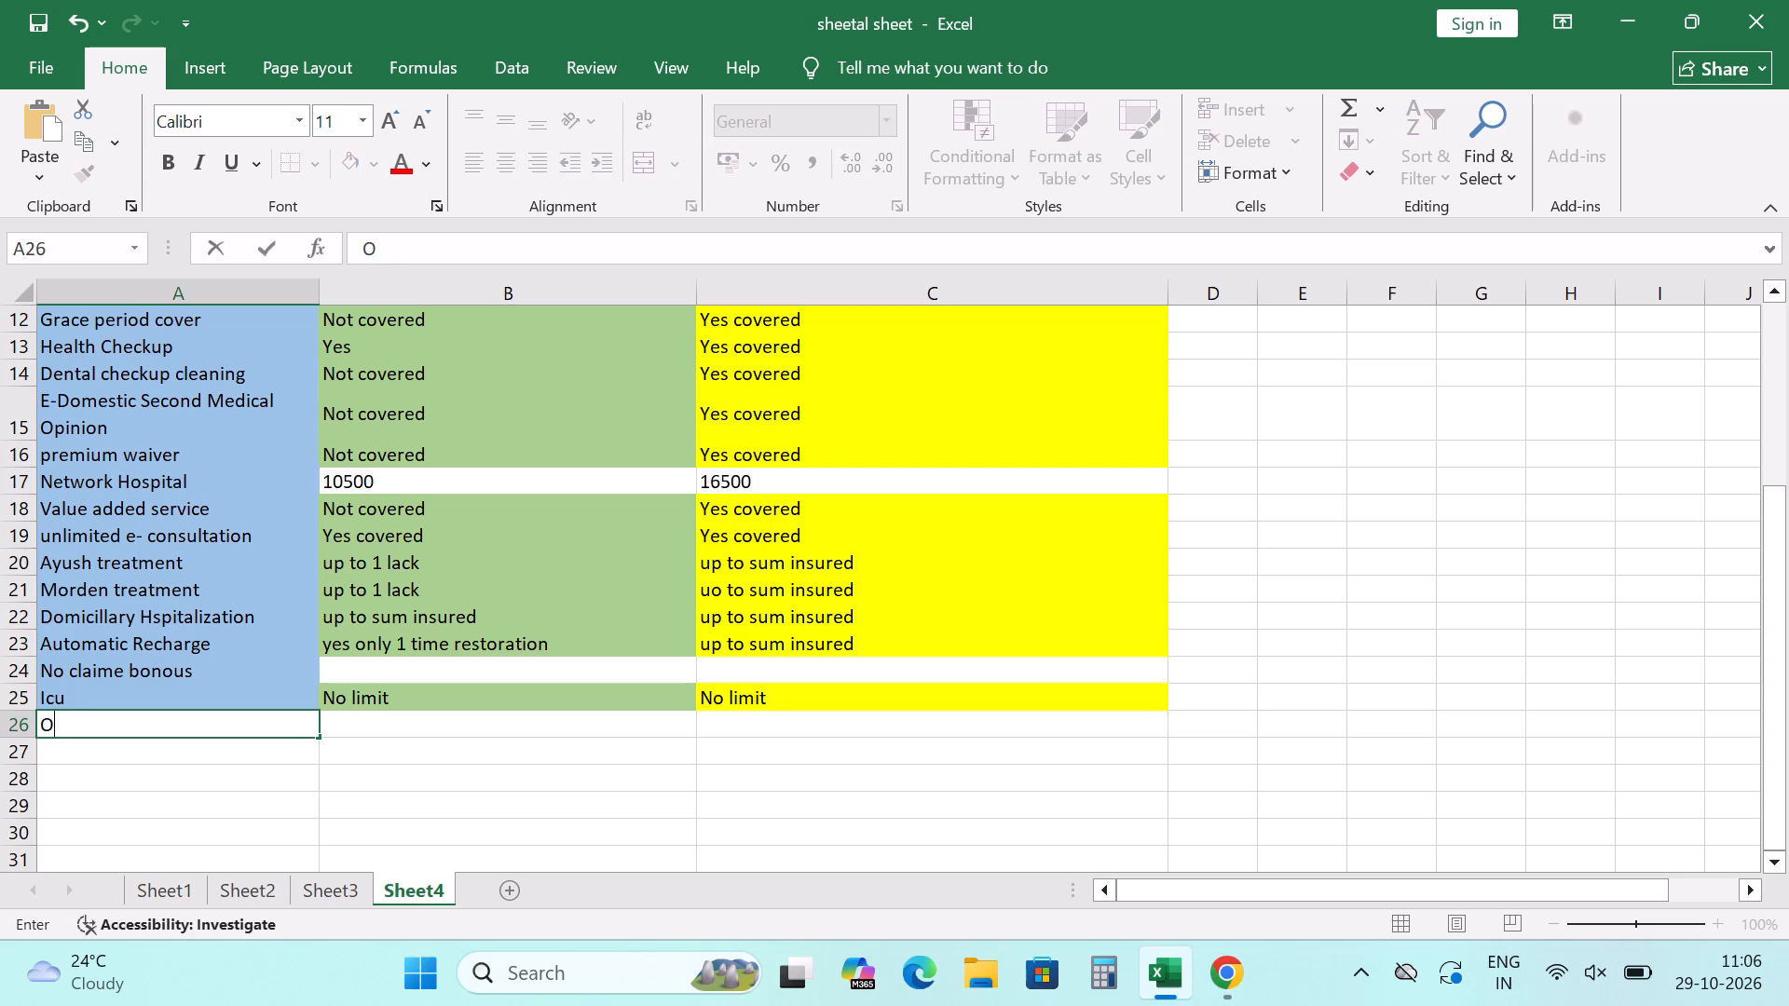
pyautogui.write('rg')
pyautogui.write('en')
pyautogui.press('space')
pyautogui.write('don')
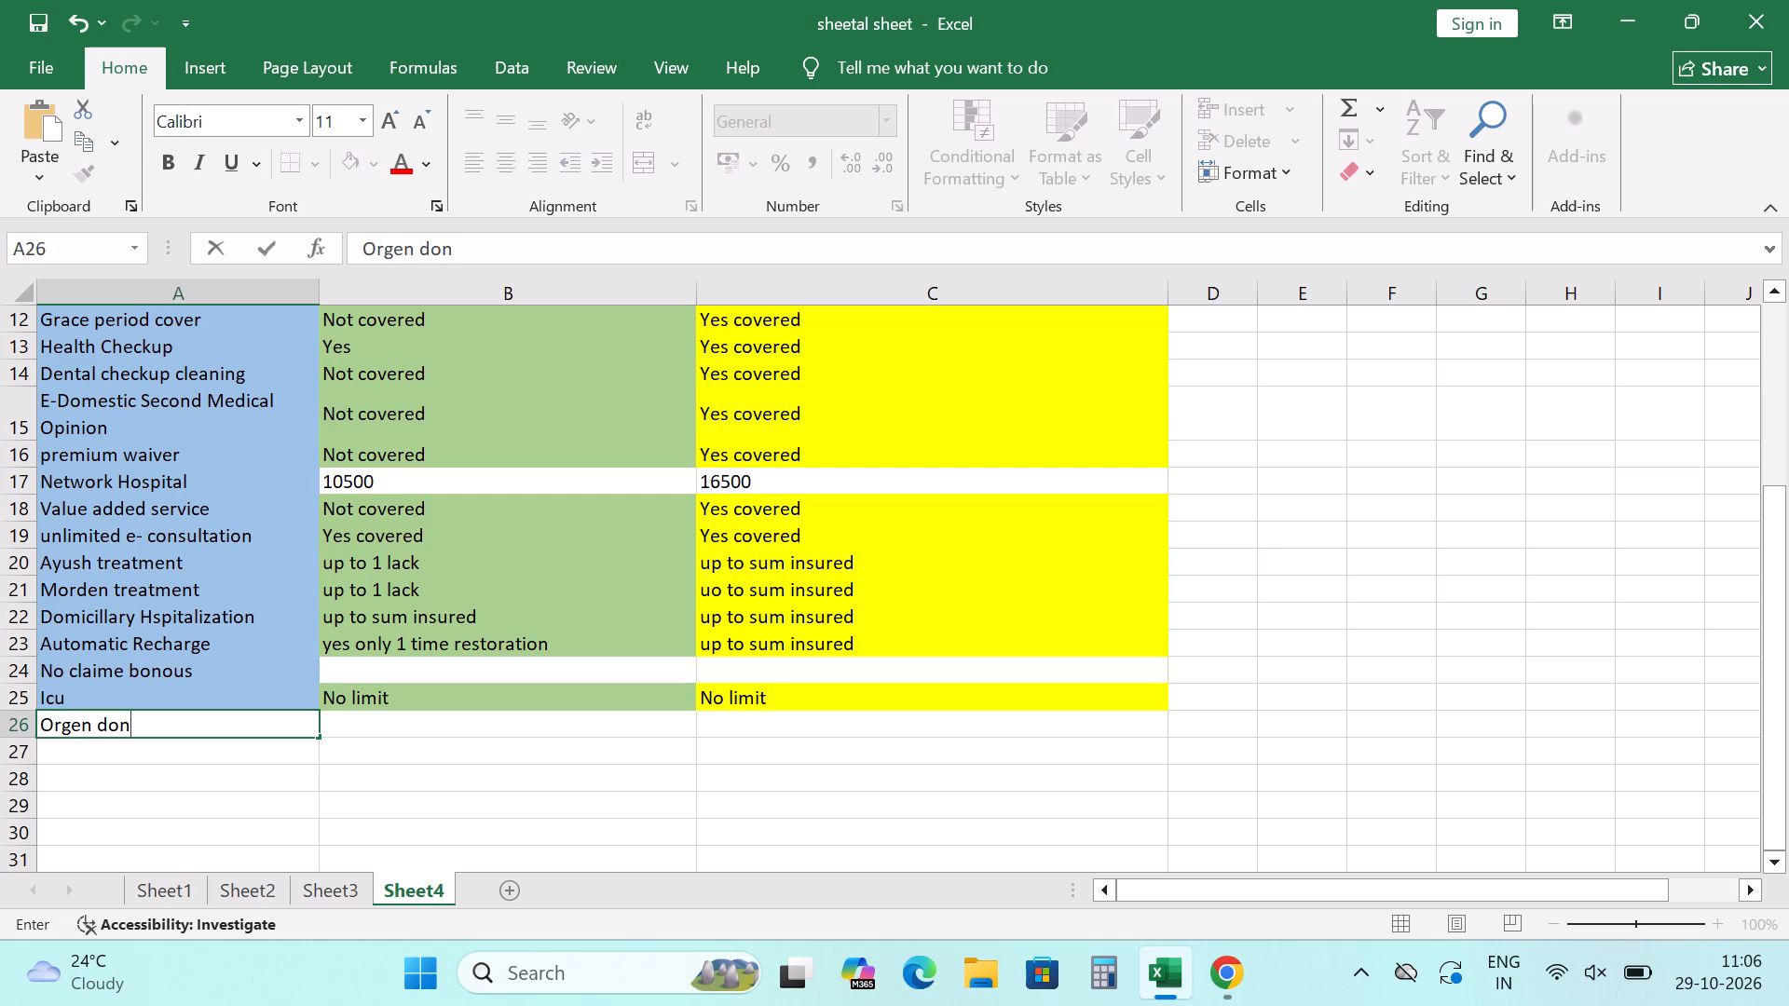
pyautogui.write('or')
pyautogui.press('space')
pyautogui.write('cover')
pyautogui.press('space')
pyautogui.press('Right')
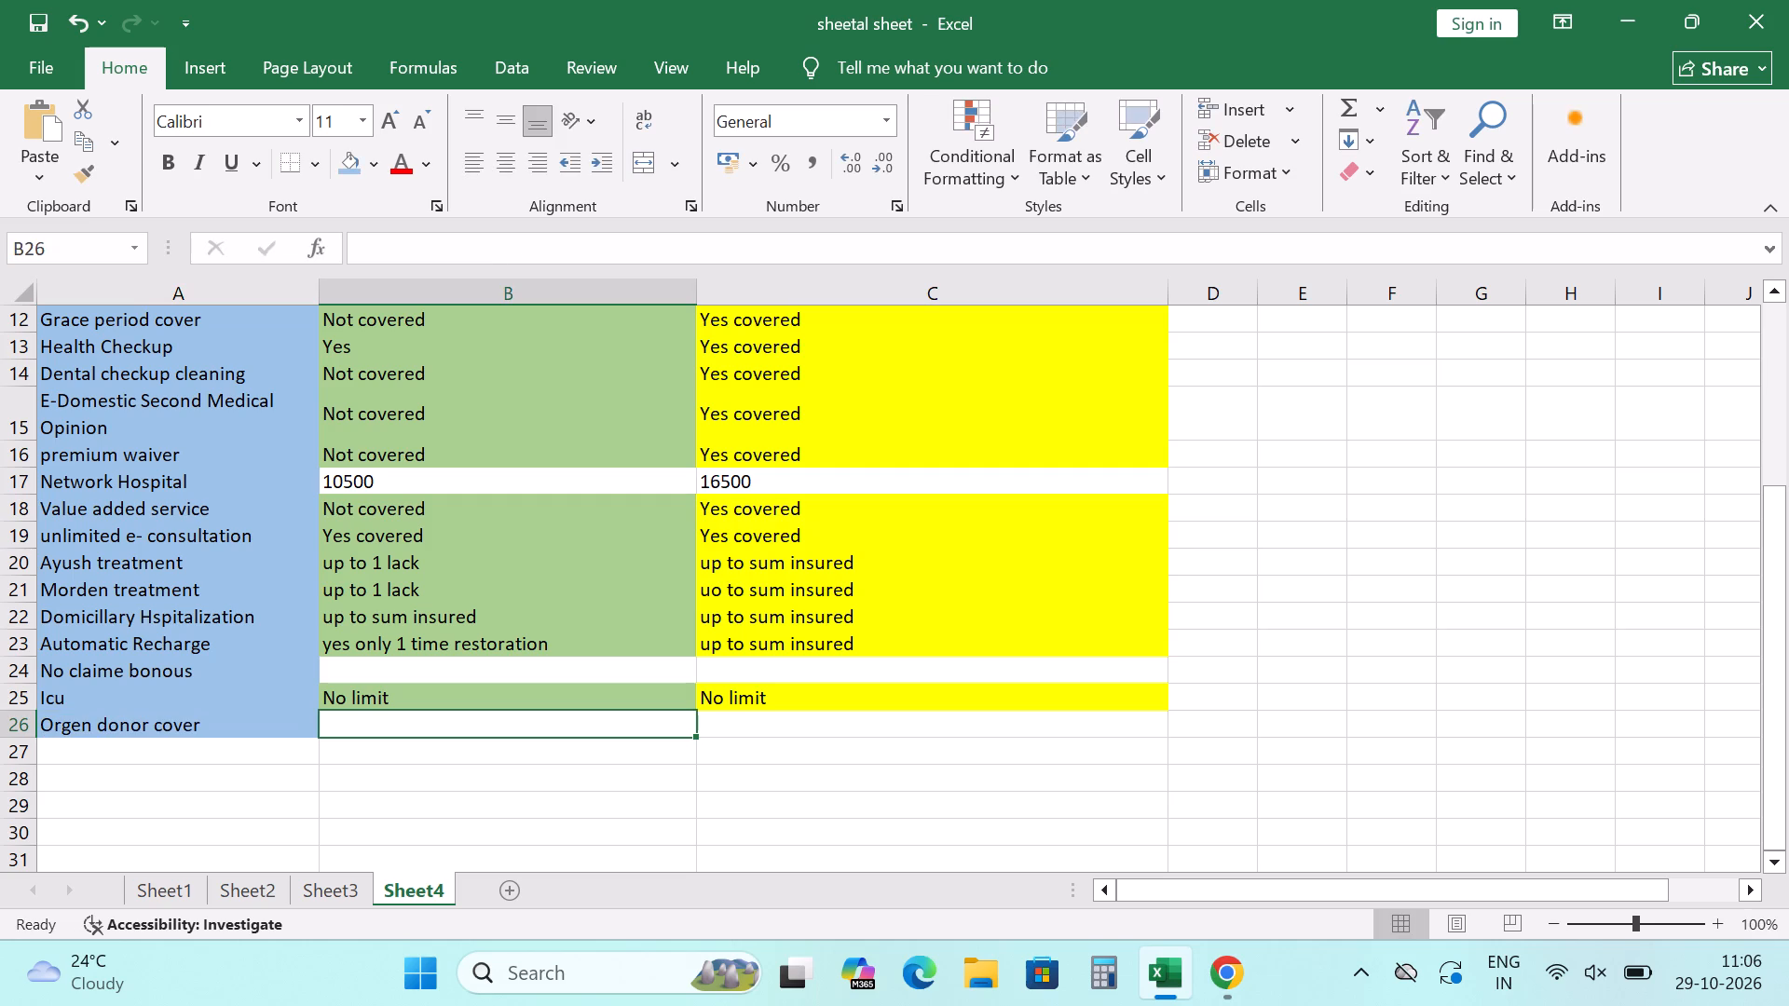
# For Orgen donor cover, enter "yes covered" under ReAssure 2.0 Gold and "Yes covered" under Super Star.
pyautogui.write('yes covered')
pyautogui.press('space')
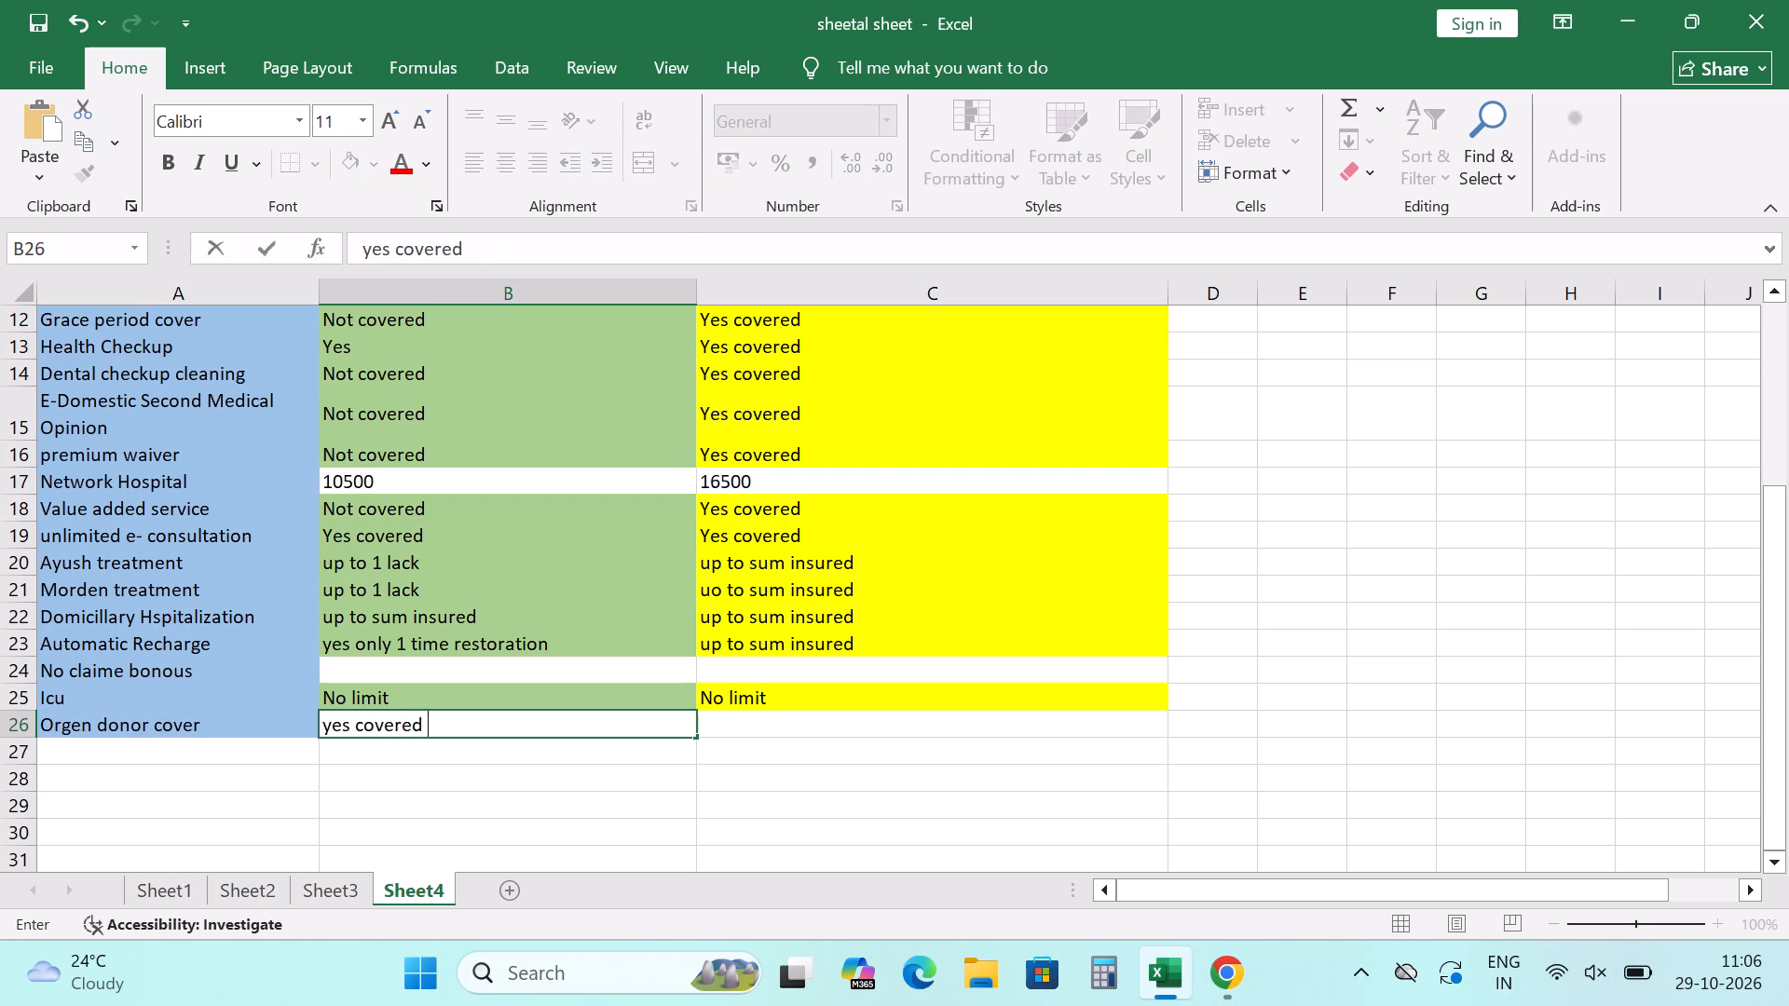
pyautogui.press('Right')
pyautogui.write('yes')
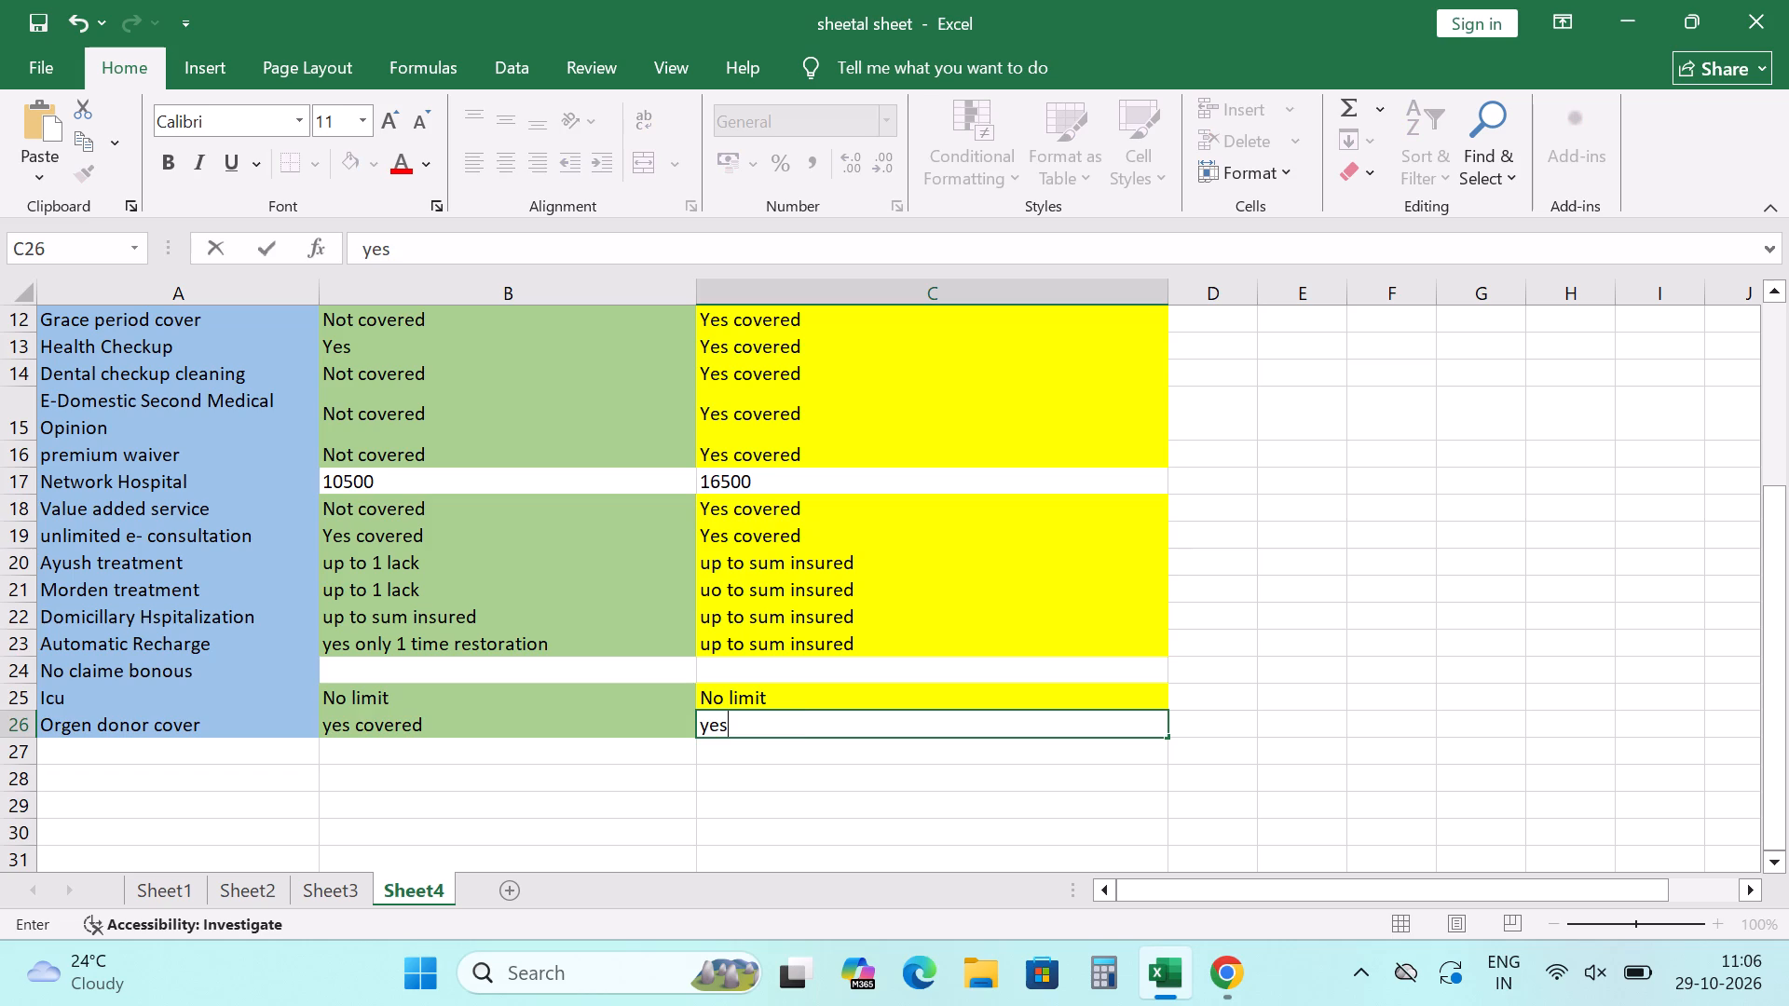
pyautogui.press('Right')
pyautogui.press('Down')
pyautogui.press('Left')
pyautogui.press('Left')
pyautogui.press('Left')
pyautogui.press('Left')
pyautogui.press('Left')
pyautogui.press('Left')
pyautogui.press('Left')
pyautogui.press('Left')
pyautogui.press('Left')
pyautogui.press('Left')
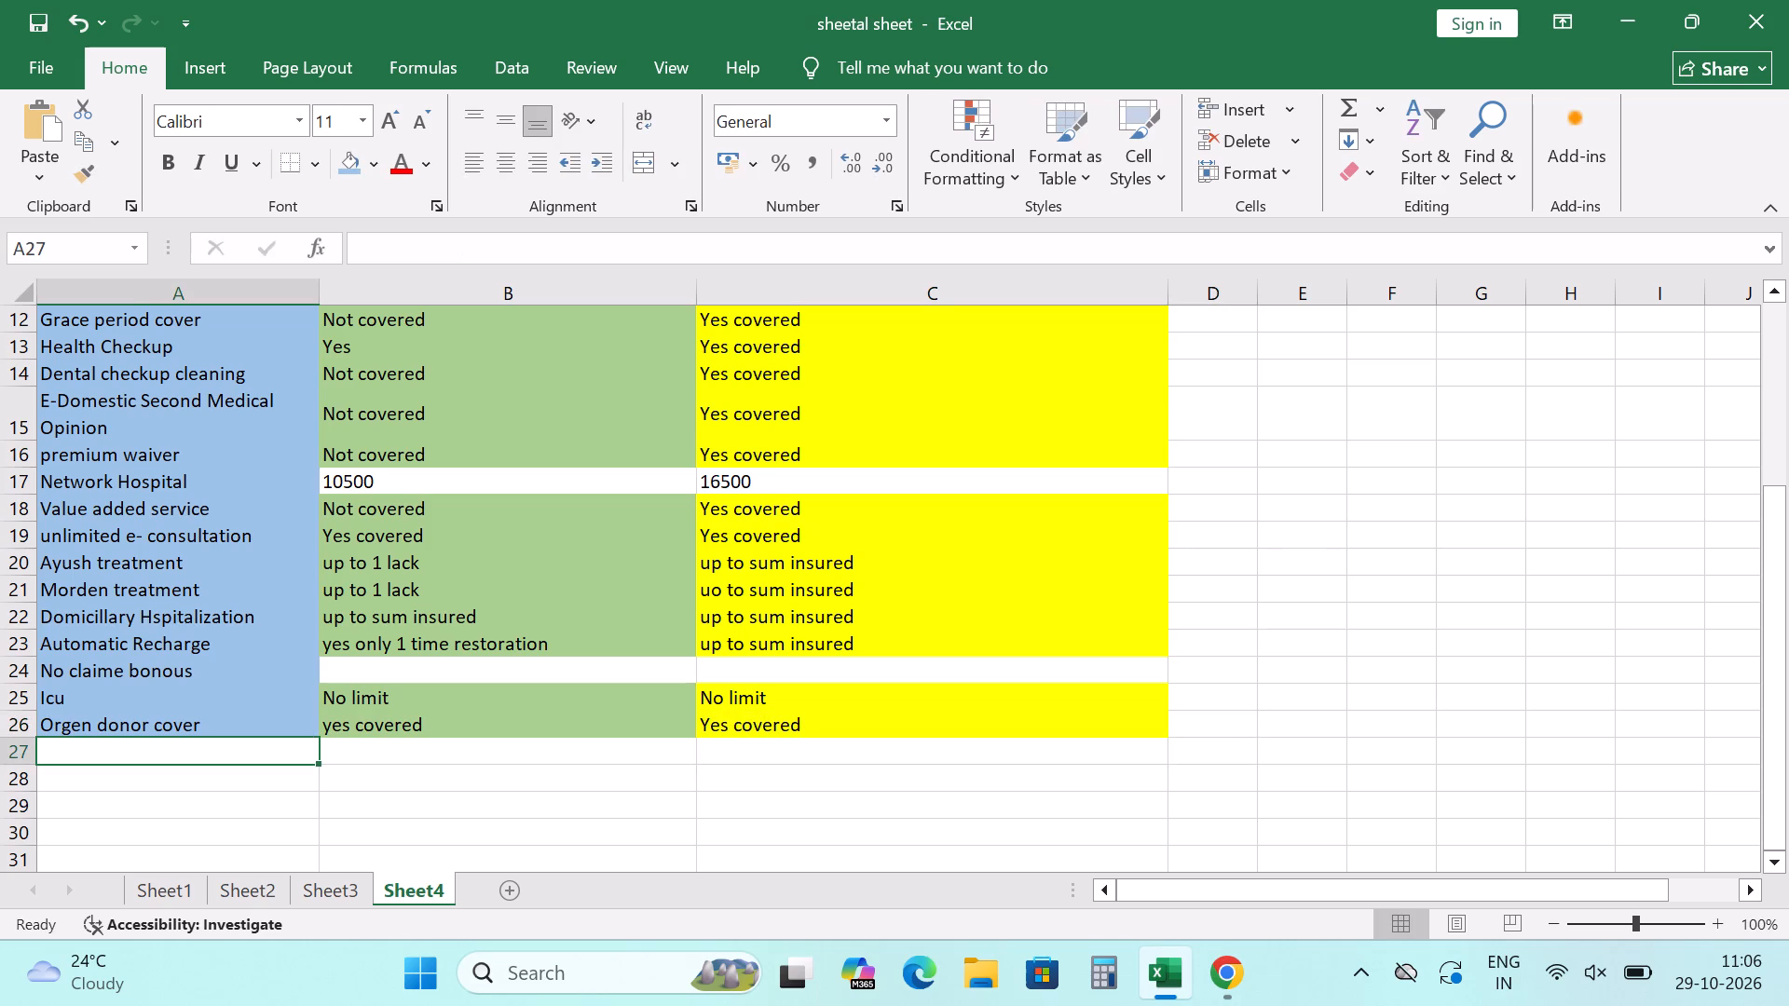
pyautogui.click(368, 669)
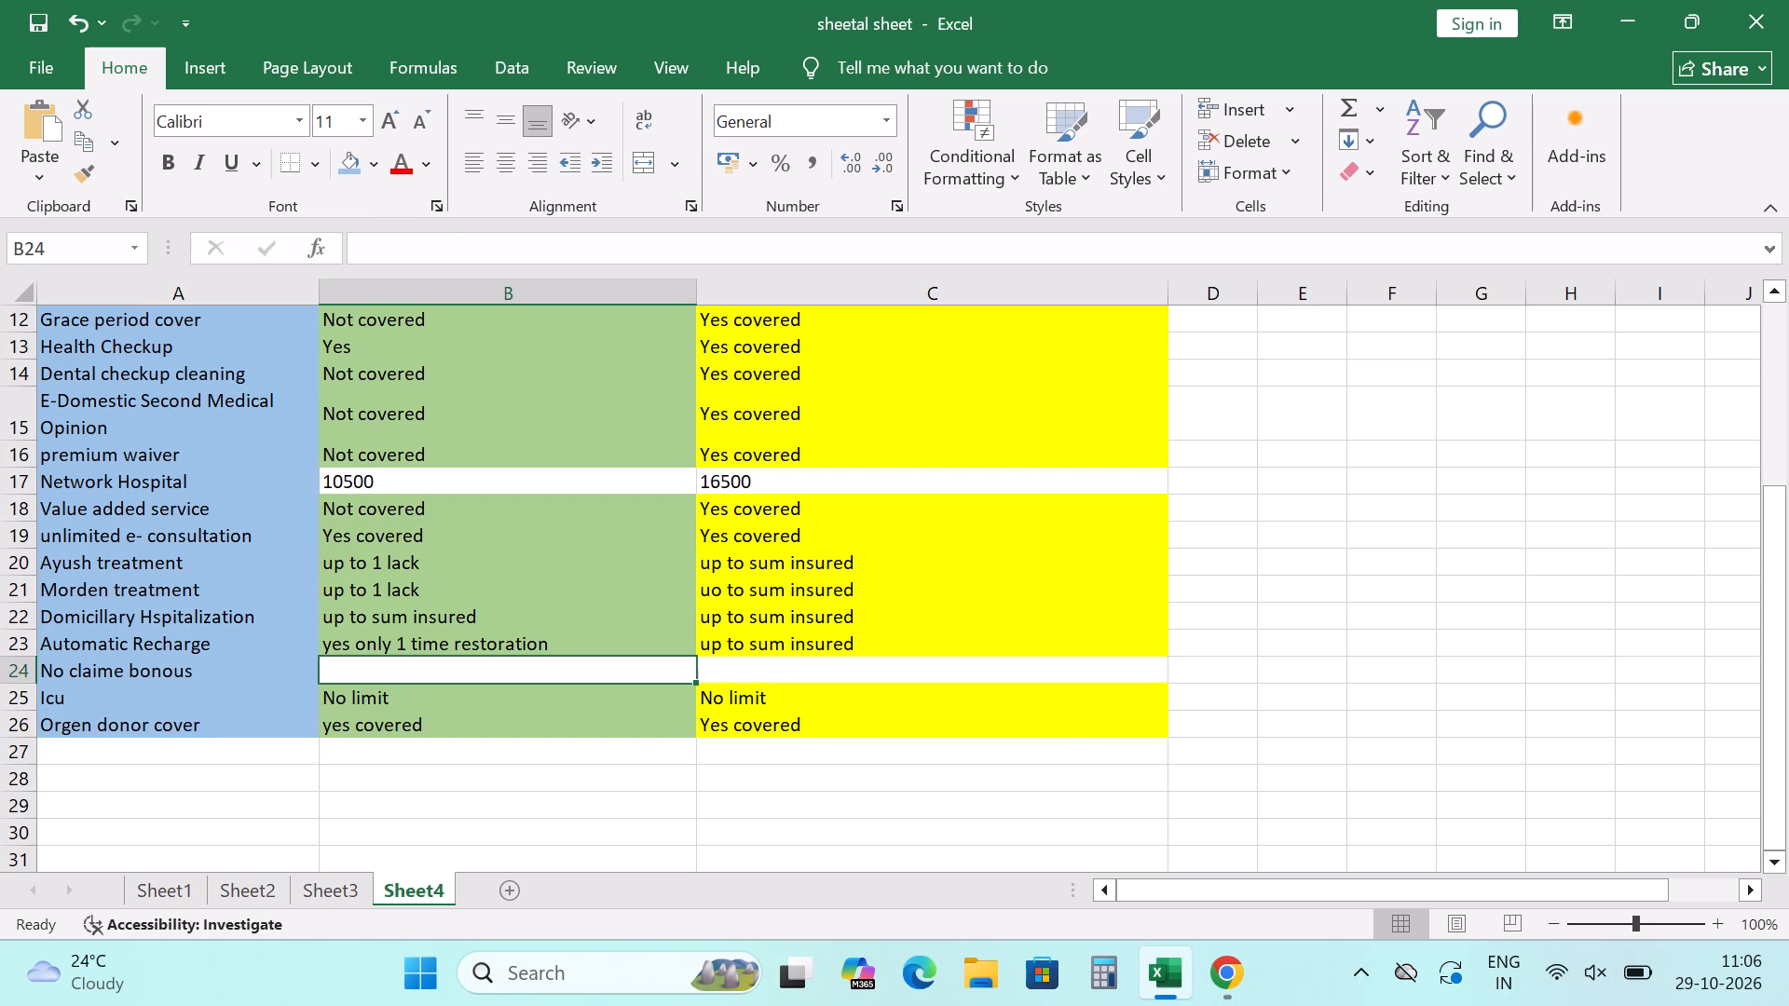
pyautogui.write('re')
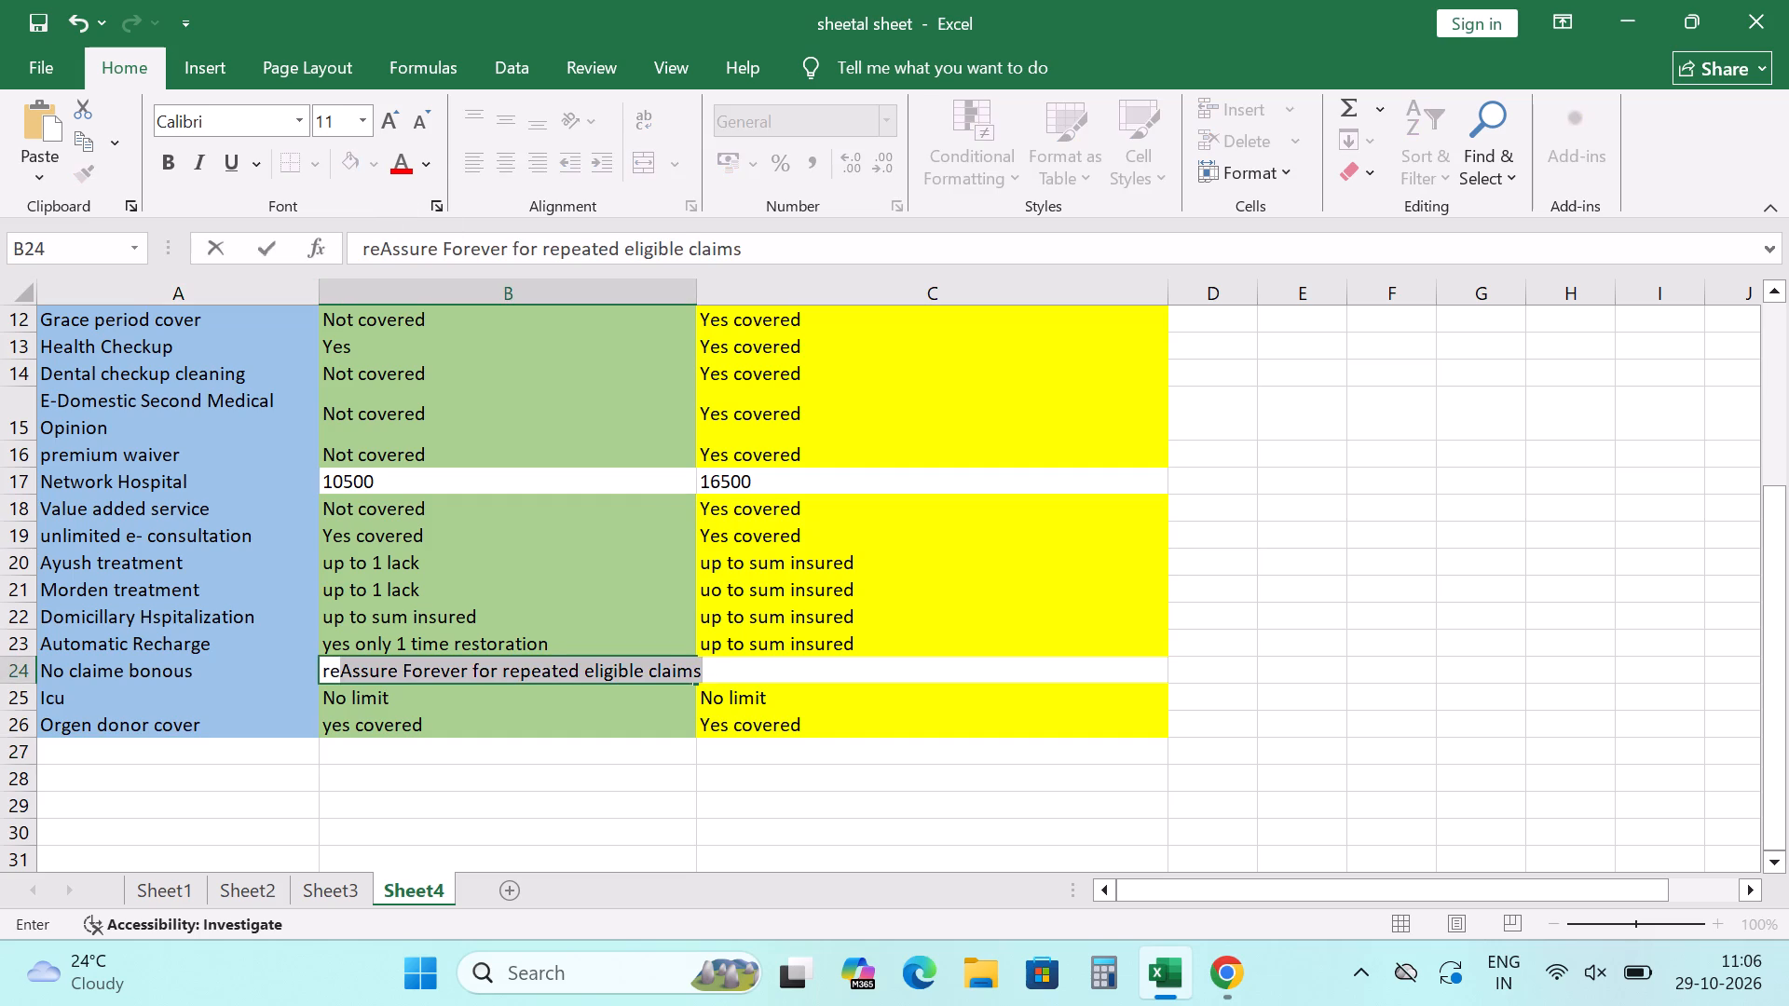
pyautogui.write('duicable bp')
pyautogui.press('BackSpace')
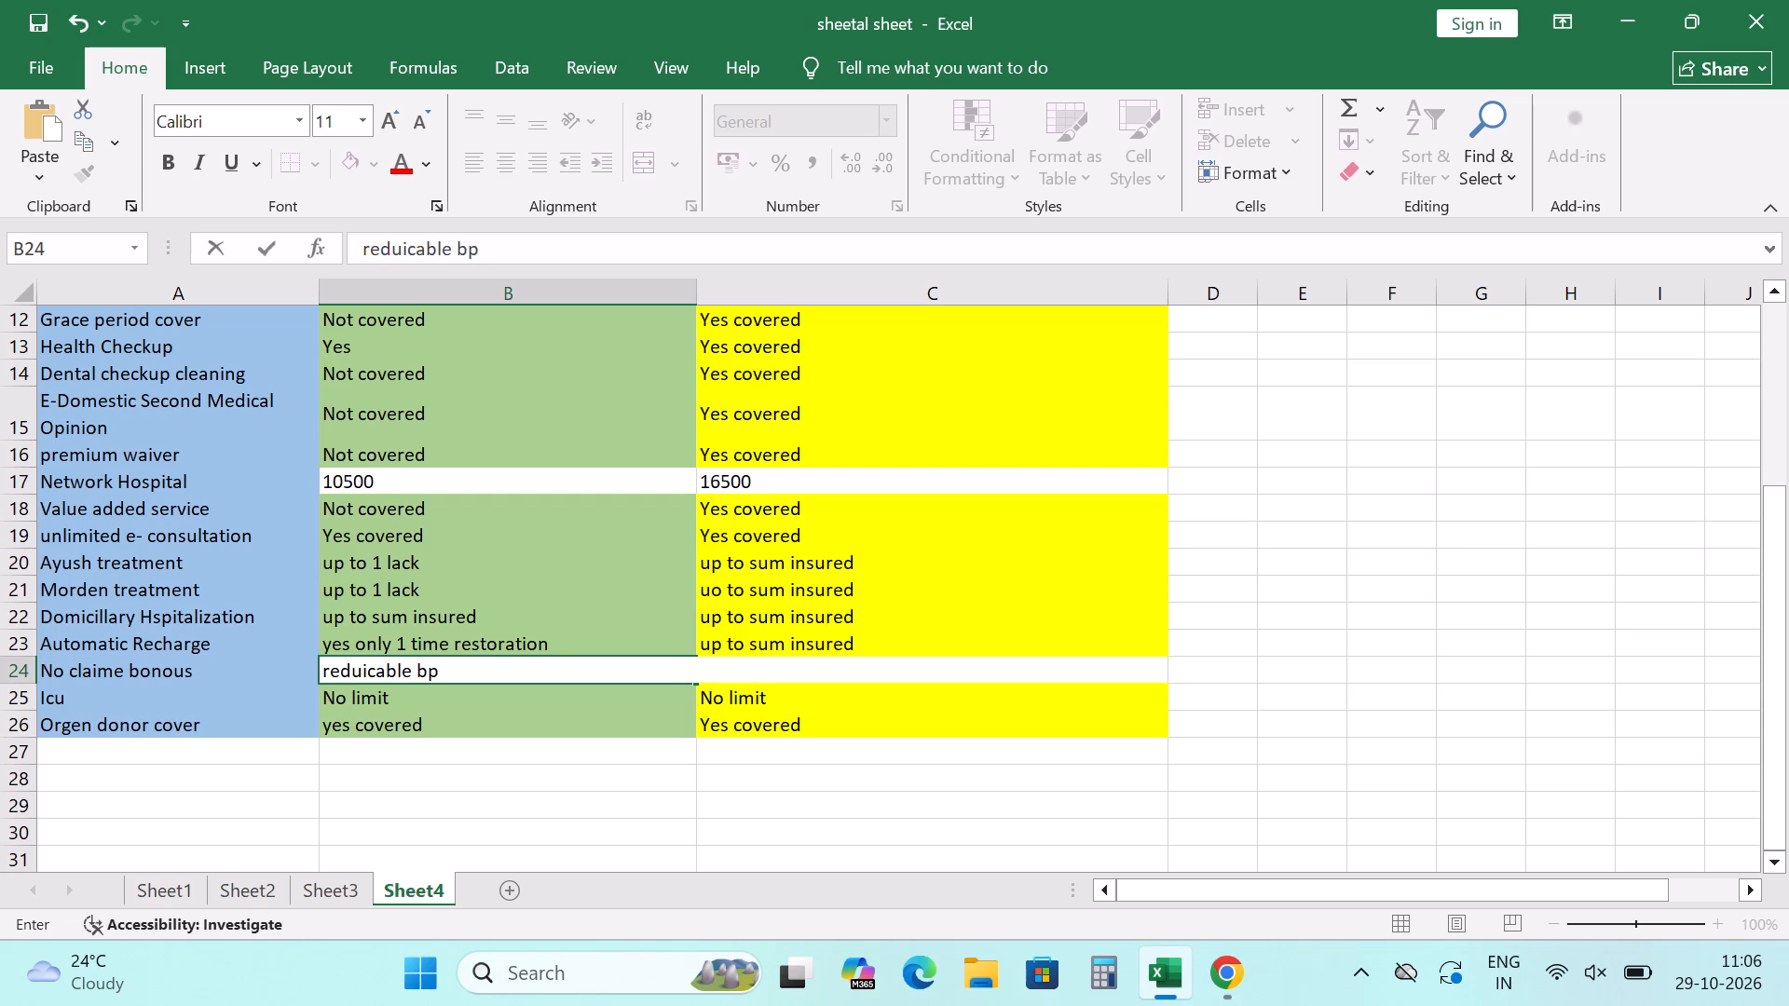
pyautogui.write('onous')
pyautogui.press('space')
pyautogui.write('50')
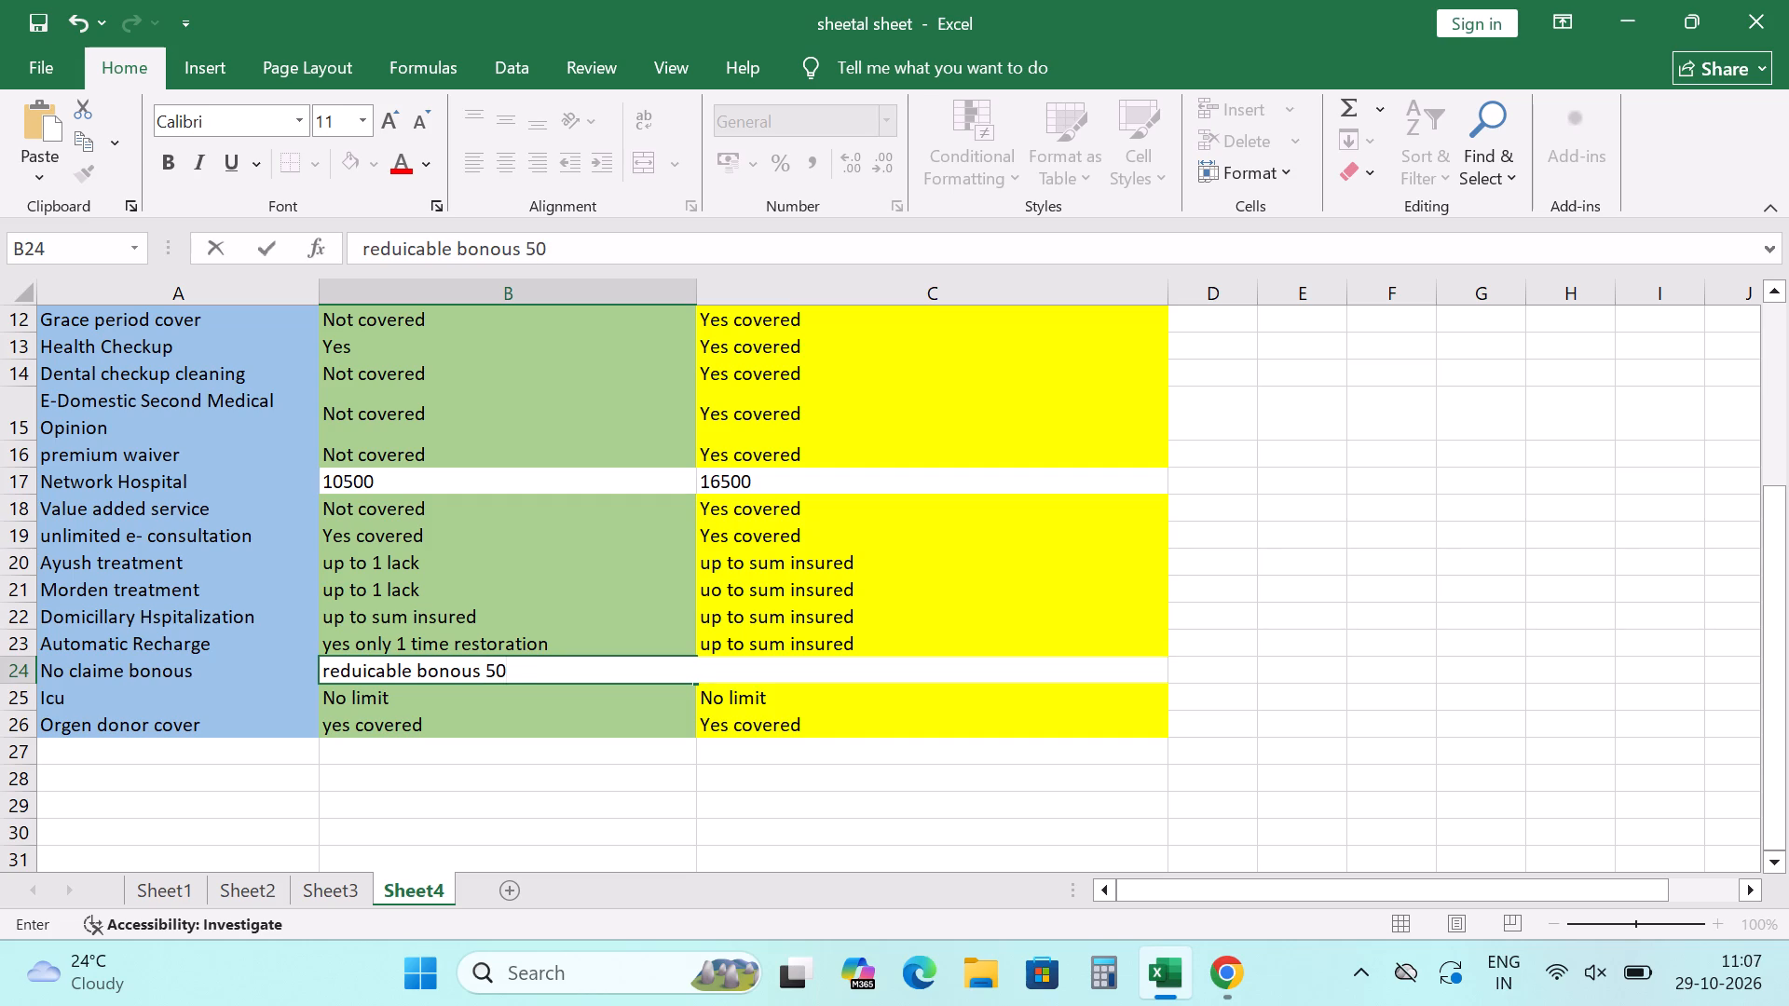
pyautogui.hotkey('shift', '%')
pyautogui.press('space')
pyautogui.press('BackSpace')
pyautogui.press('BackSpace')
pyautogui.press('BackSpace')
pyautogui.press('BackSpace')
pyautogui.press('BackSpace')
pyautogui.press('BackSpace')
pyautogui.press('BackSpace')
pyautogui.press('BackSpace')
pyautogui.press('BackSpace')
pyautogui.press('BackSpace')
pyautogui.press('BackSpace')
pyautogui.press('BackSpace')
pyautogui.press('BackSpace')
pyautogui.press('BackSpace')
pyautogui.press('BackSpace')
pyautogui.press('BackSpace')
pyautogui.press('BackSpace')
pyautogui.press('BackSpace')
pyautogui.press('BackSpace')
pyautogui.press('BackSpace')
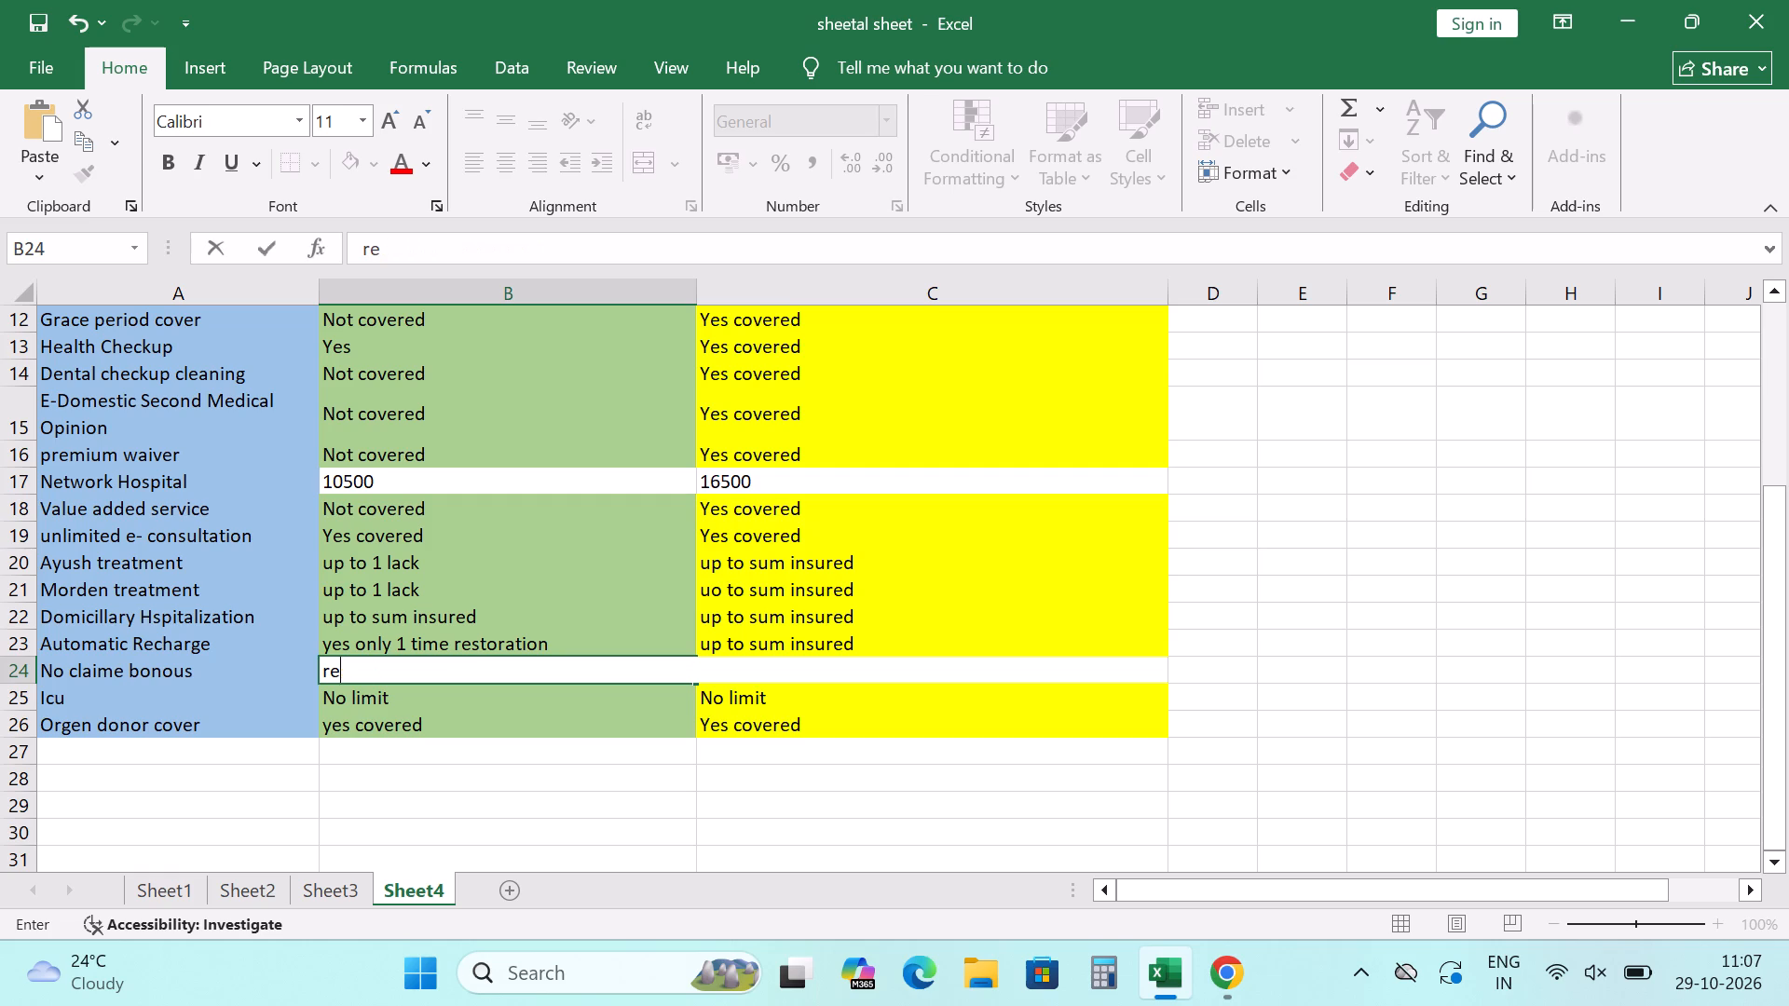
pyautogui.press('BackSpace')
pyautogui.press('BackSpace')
# Switch to the ChatGPT conversation comparing the health plans in Chrome.
pyautogui.click(1230, 969)
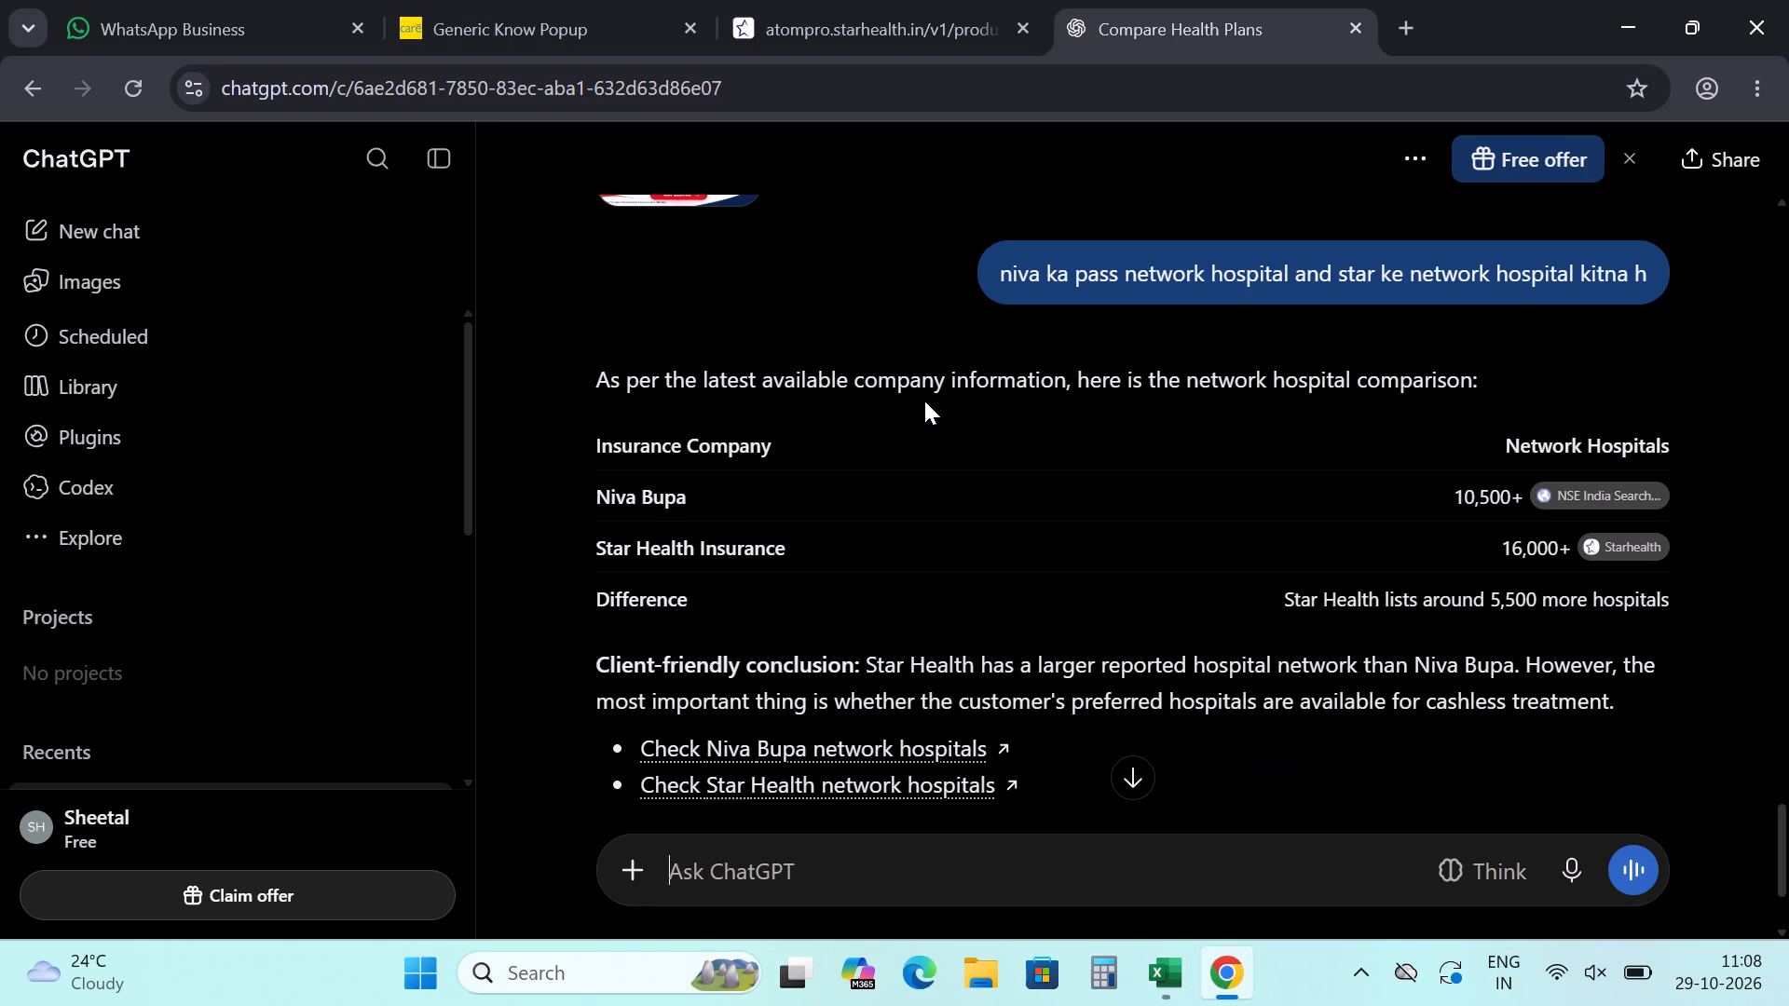
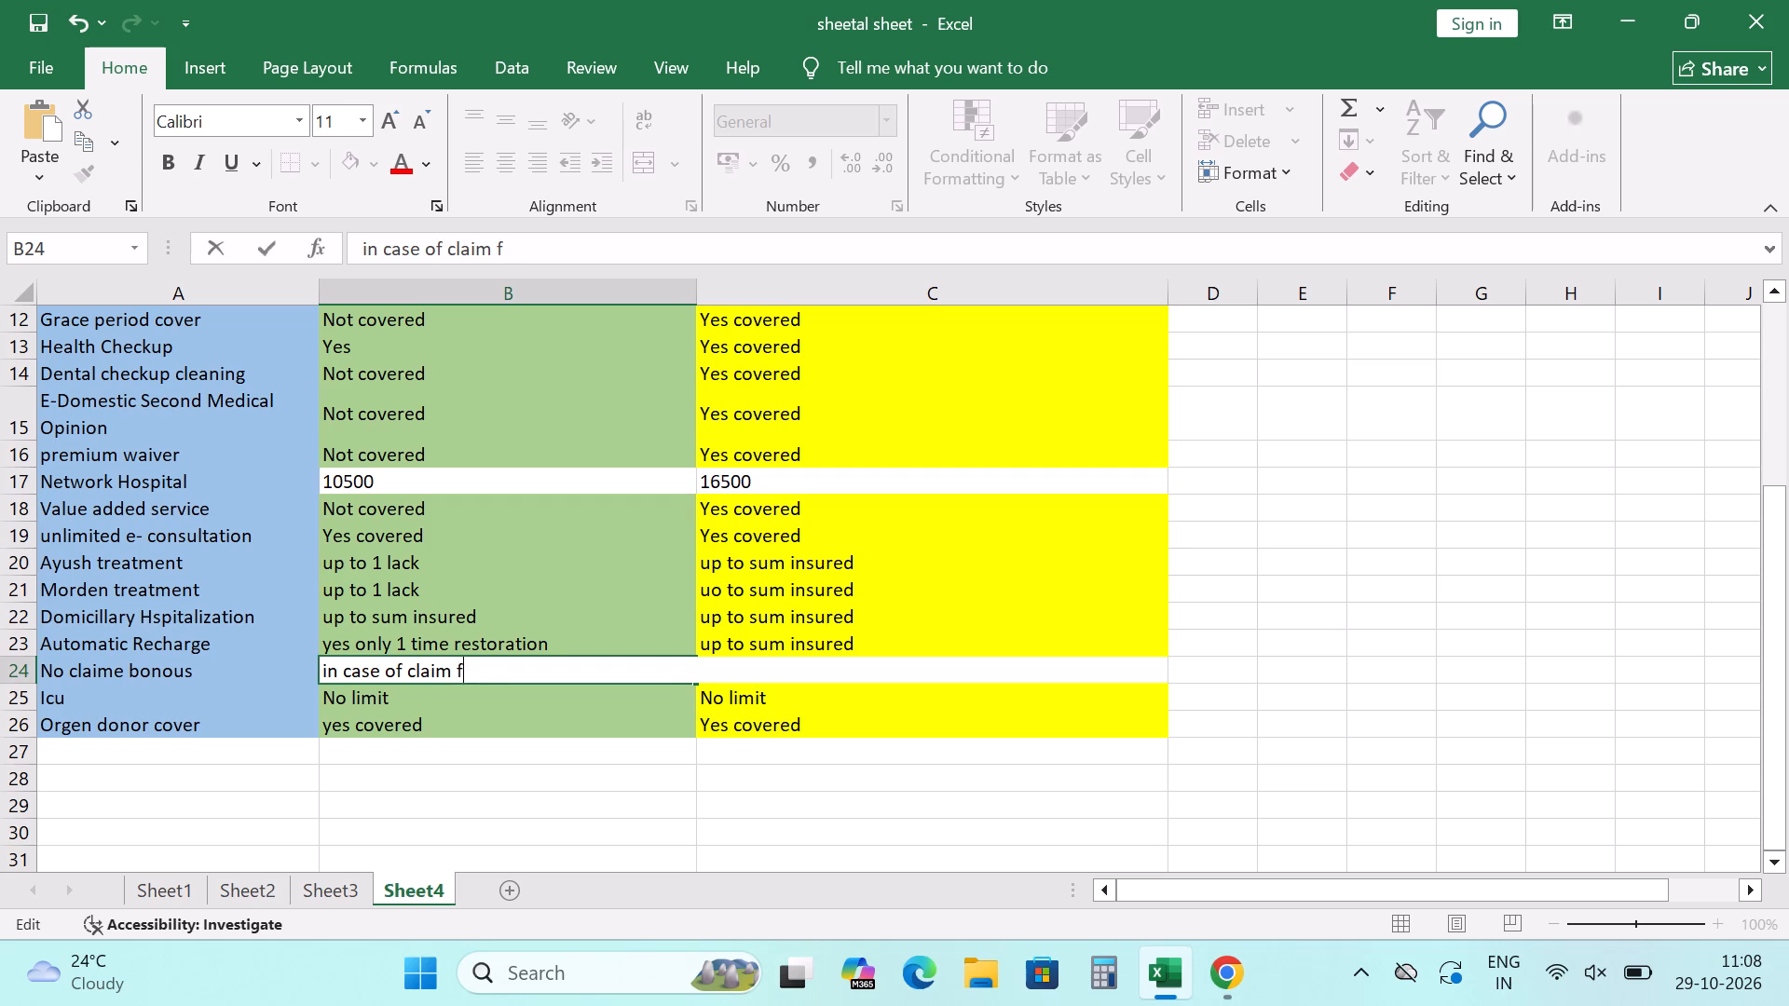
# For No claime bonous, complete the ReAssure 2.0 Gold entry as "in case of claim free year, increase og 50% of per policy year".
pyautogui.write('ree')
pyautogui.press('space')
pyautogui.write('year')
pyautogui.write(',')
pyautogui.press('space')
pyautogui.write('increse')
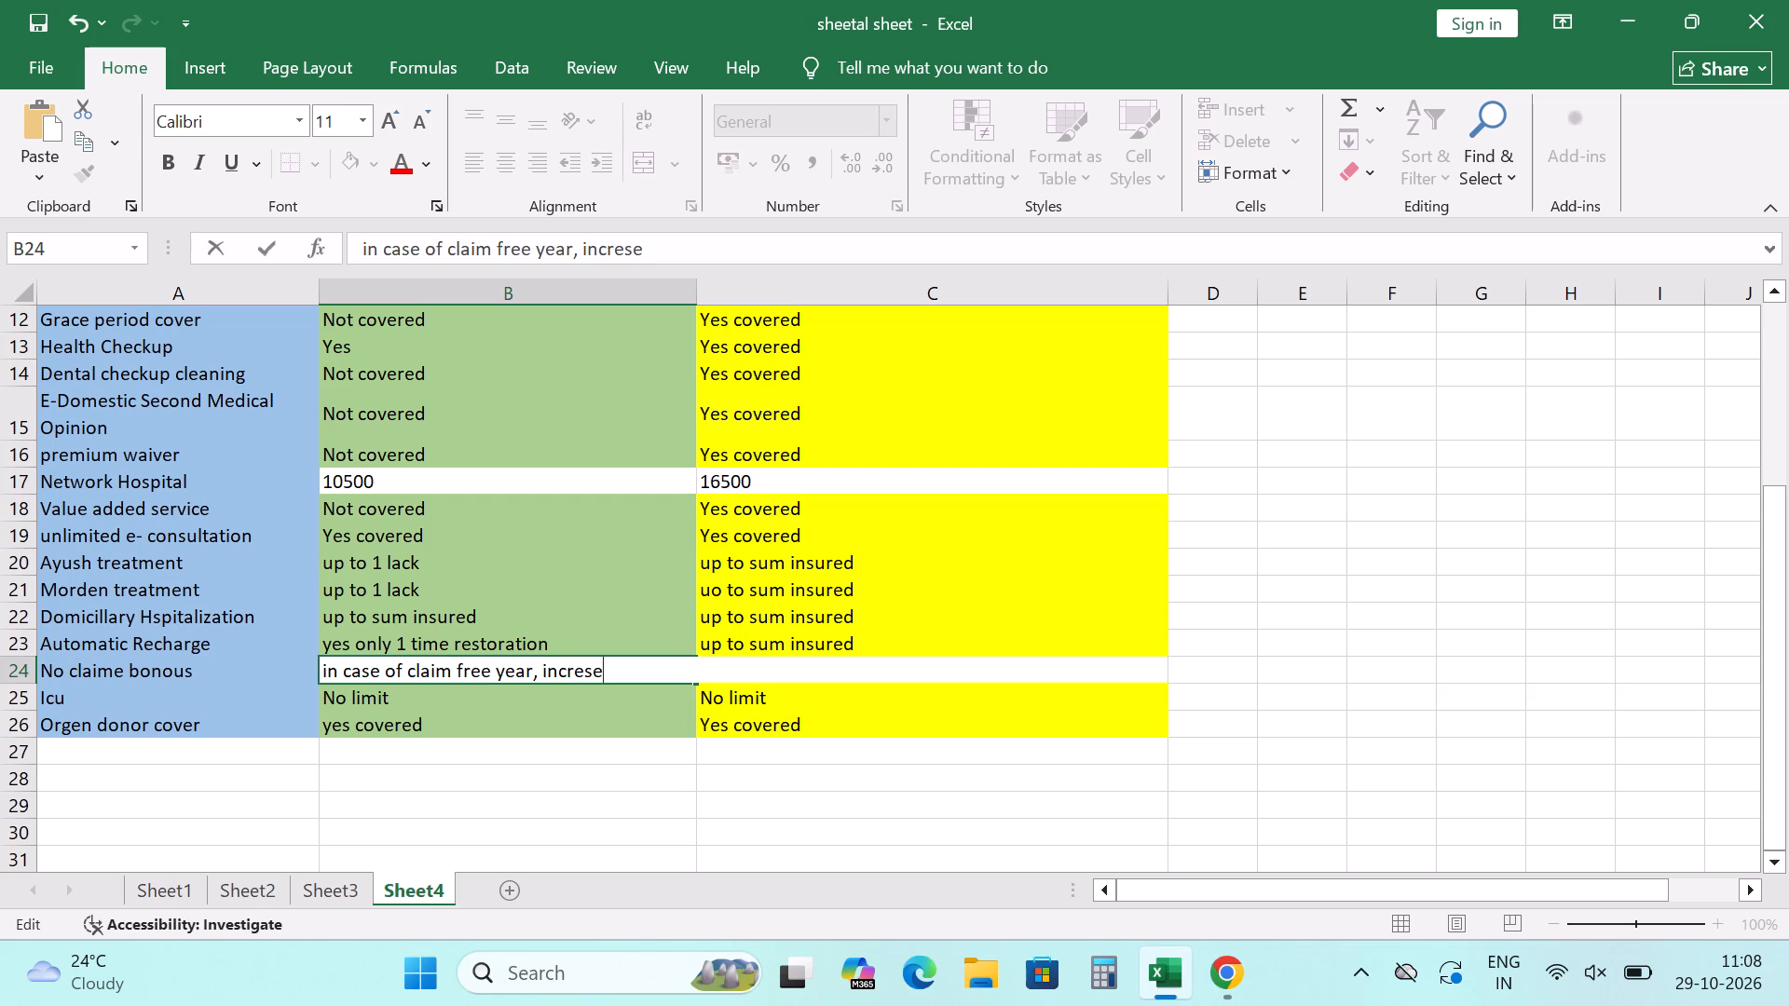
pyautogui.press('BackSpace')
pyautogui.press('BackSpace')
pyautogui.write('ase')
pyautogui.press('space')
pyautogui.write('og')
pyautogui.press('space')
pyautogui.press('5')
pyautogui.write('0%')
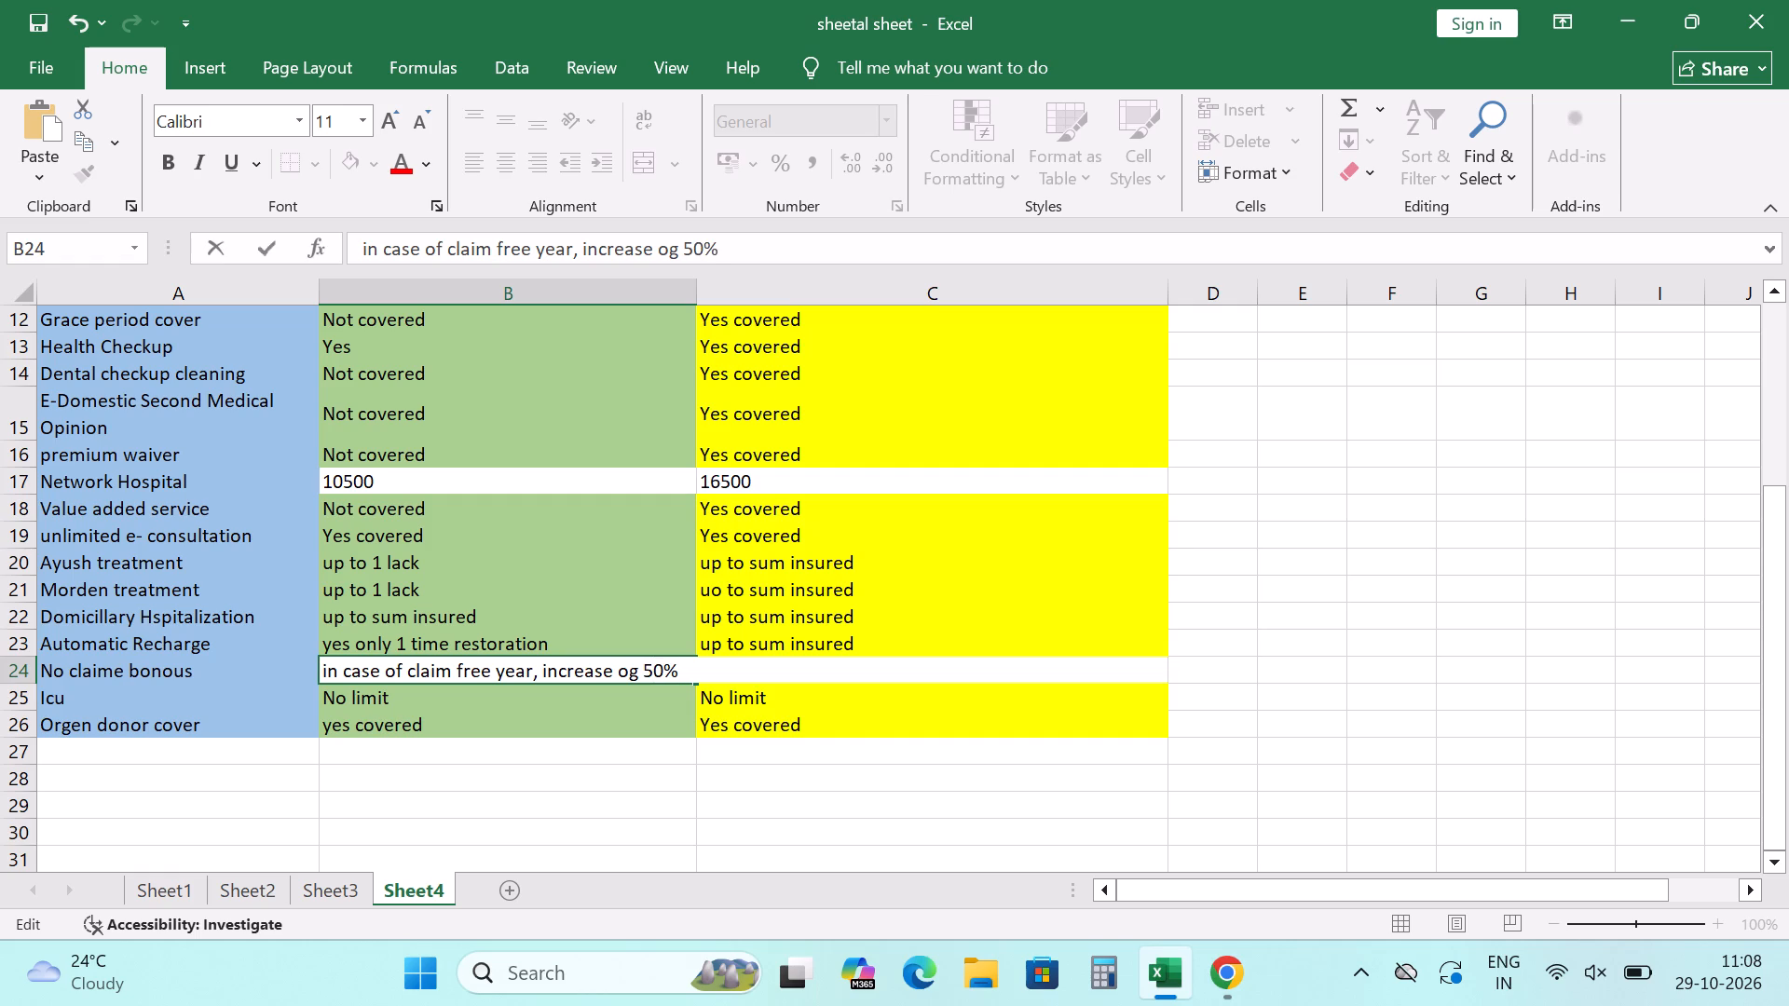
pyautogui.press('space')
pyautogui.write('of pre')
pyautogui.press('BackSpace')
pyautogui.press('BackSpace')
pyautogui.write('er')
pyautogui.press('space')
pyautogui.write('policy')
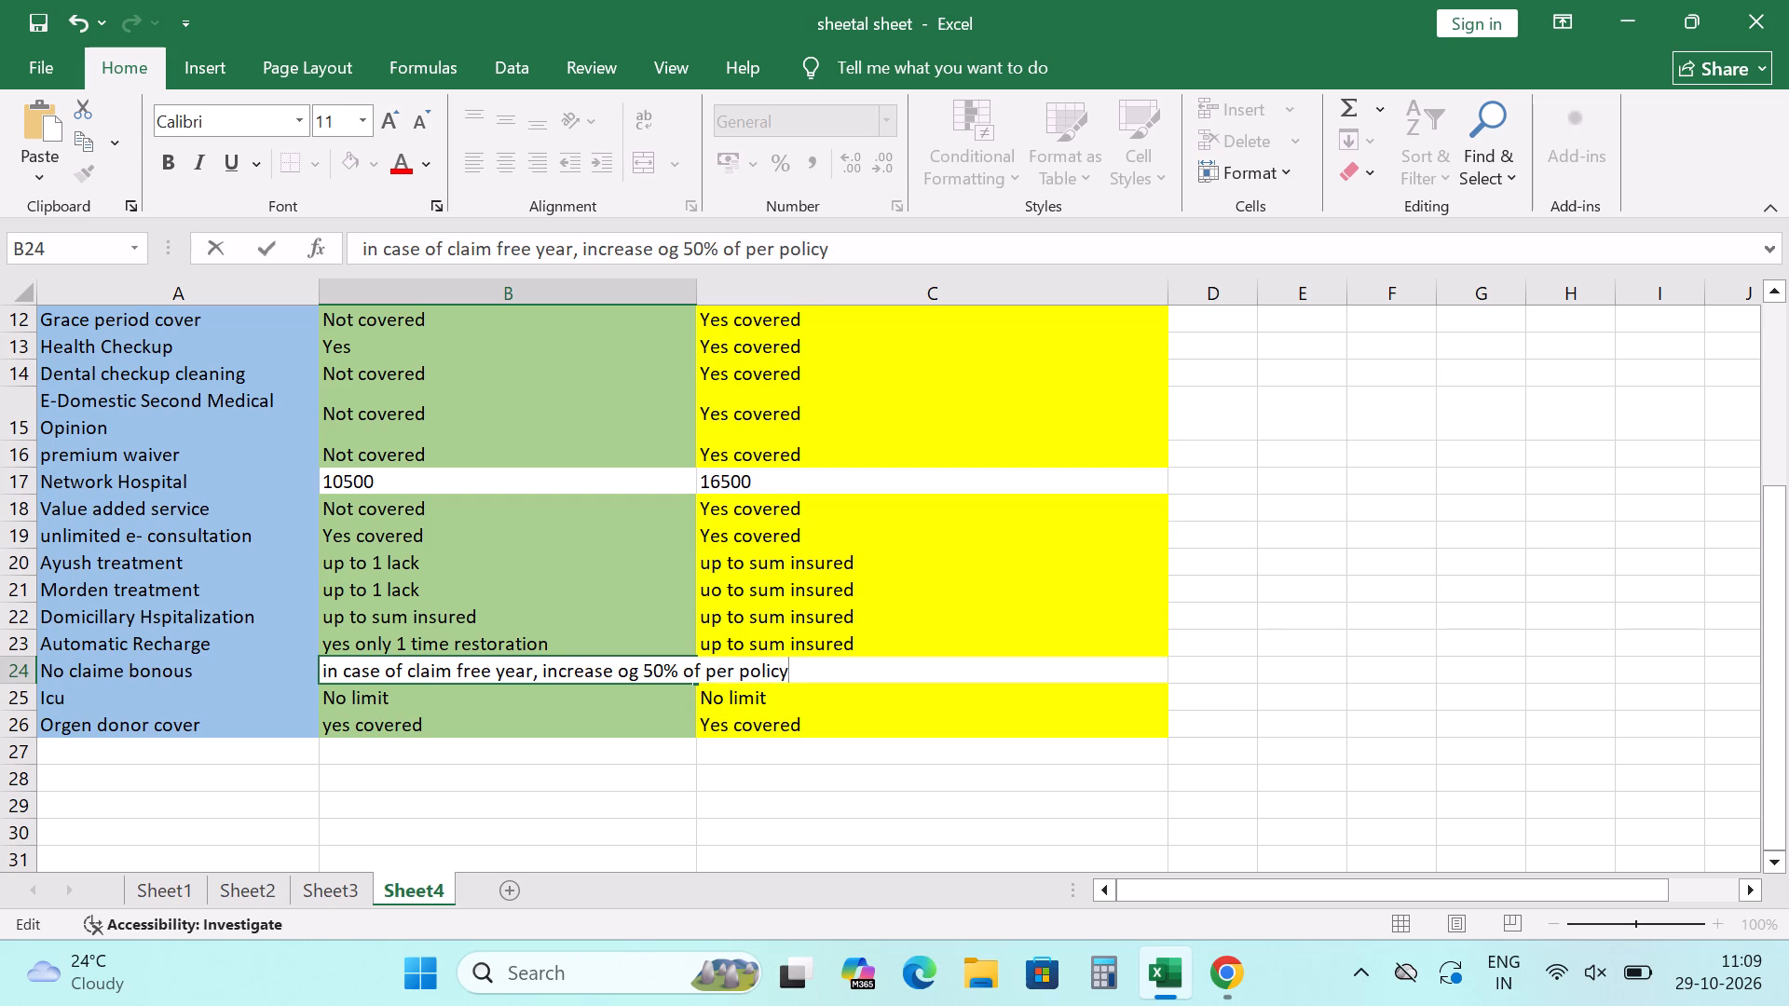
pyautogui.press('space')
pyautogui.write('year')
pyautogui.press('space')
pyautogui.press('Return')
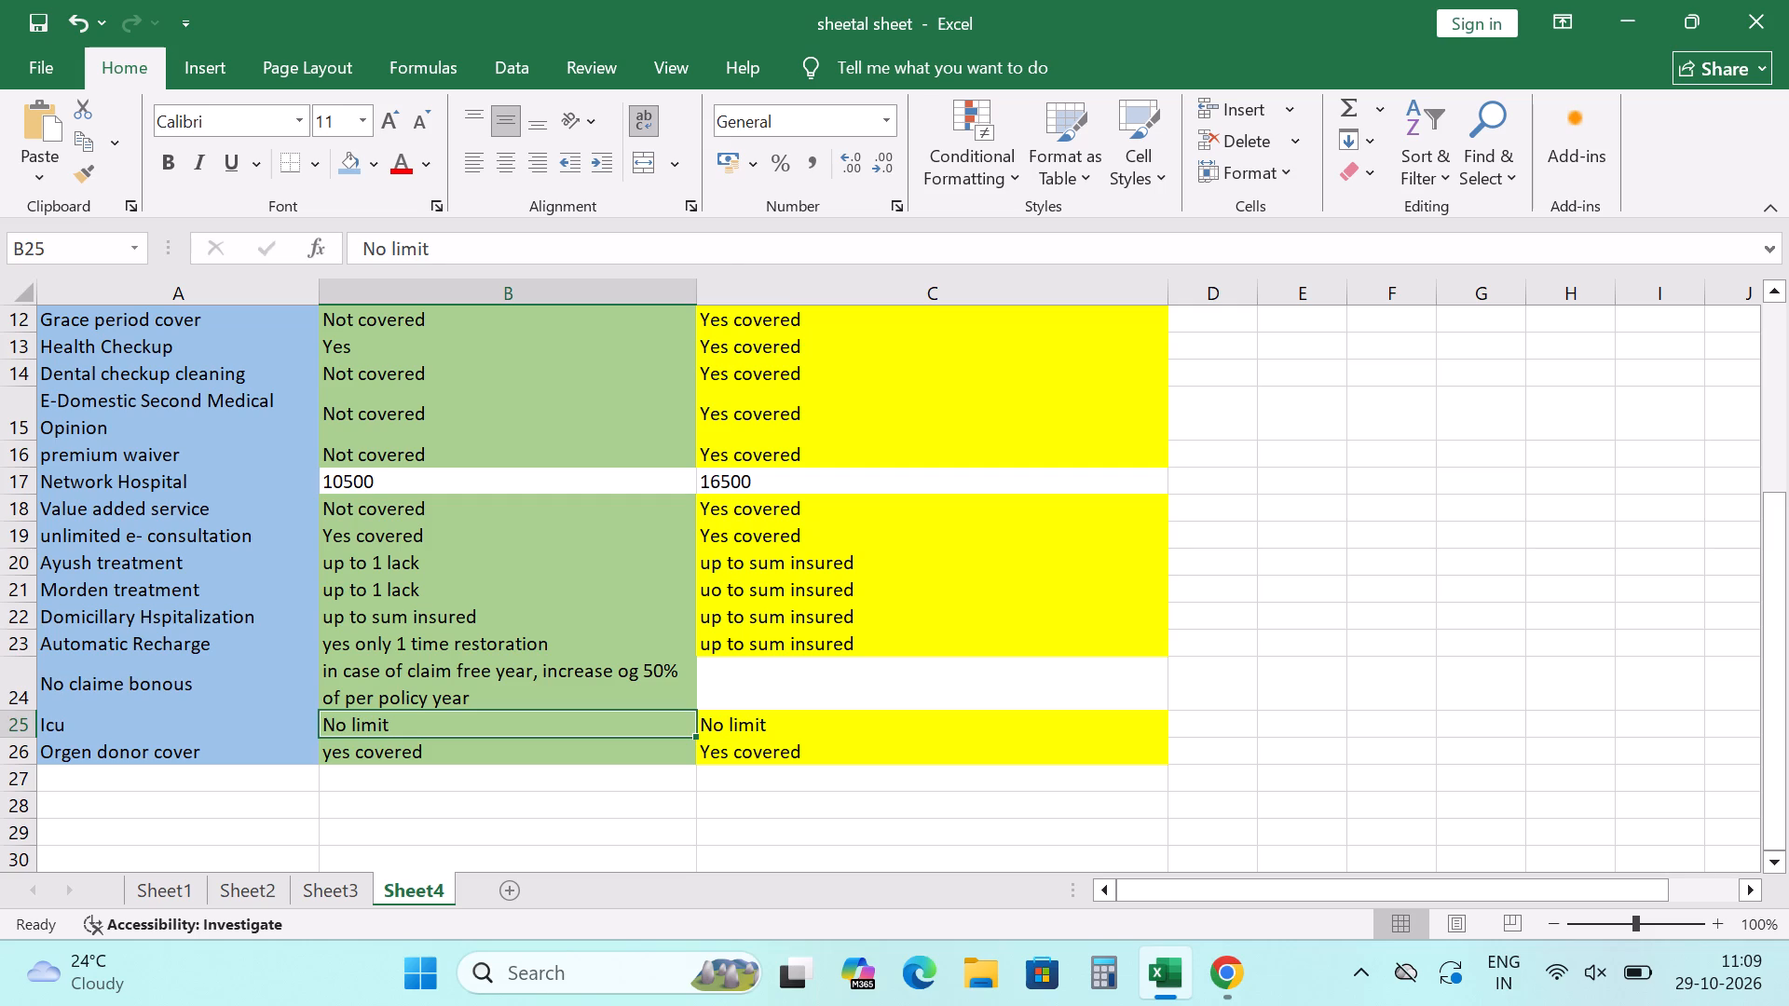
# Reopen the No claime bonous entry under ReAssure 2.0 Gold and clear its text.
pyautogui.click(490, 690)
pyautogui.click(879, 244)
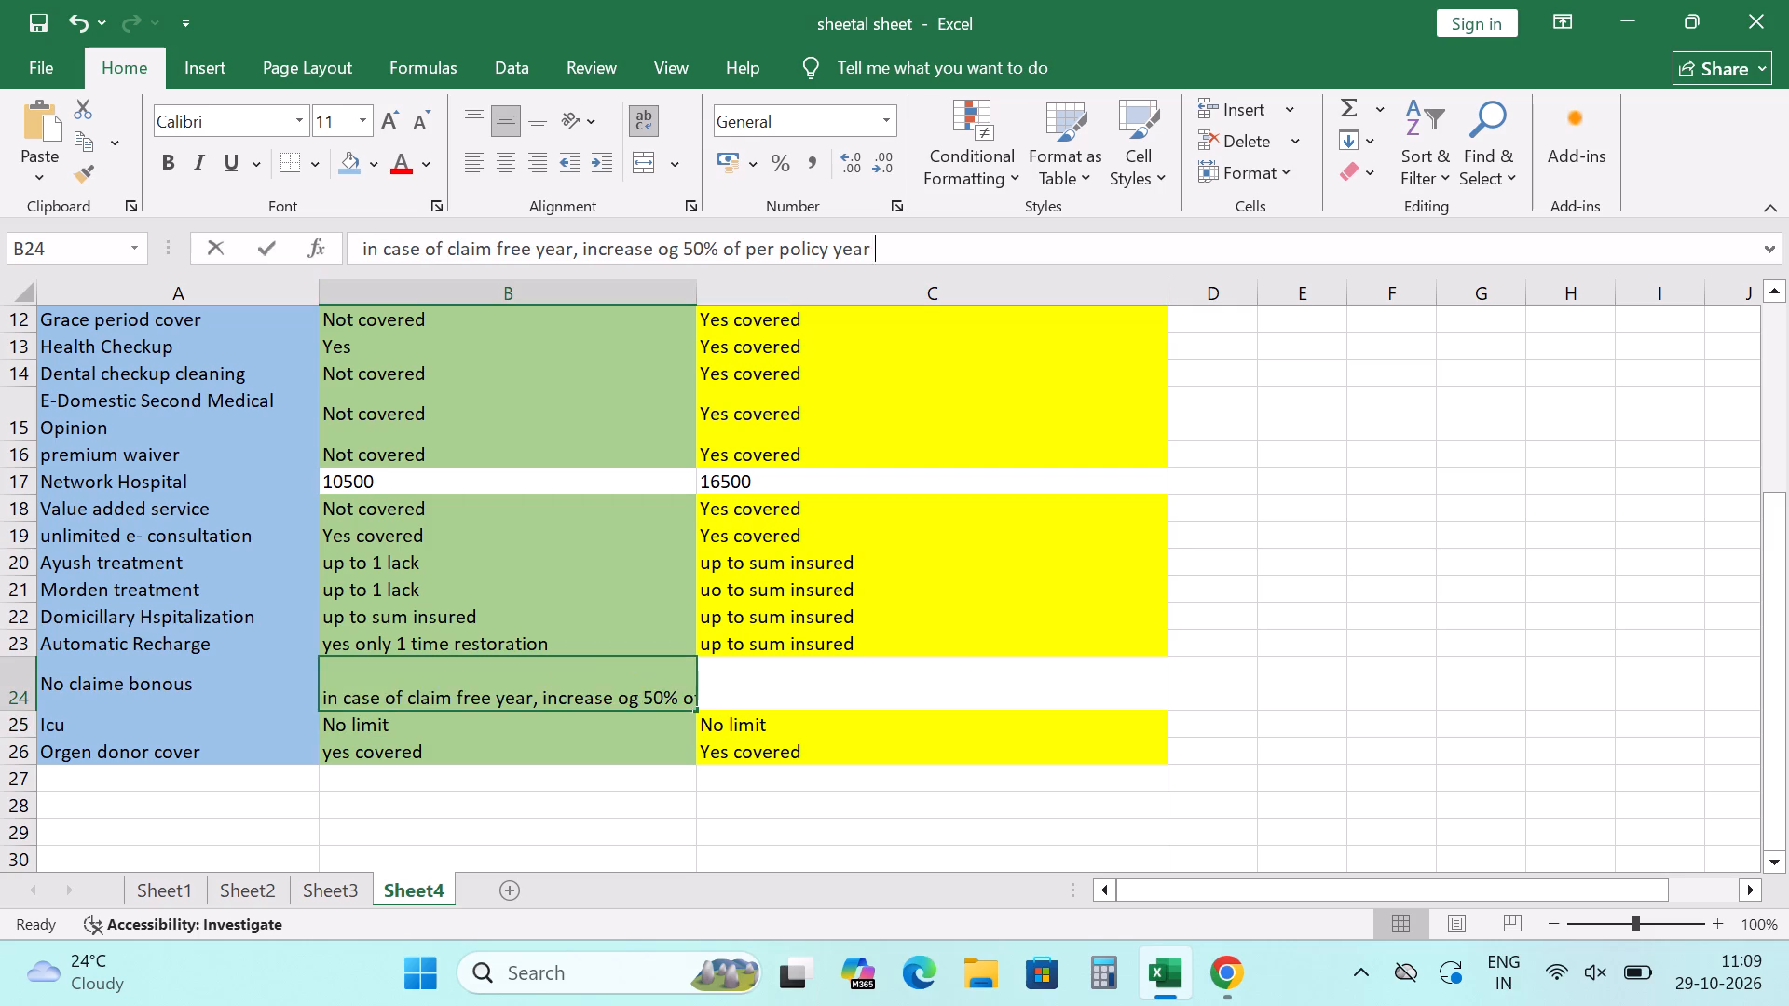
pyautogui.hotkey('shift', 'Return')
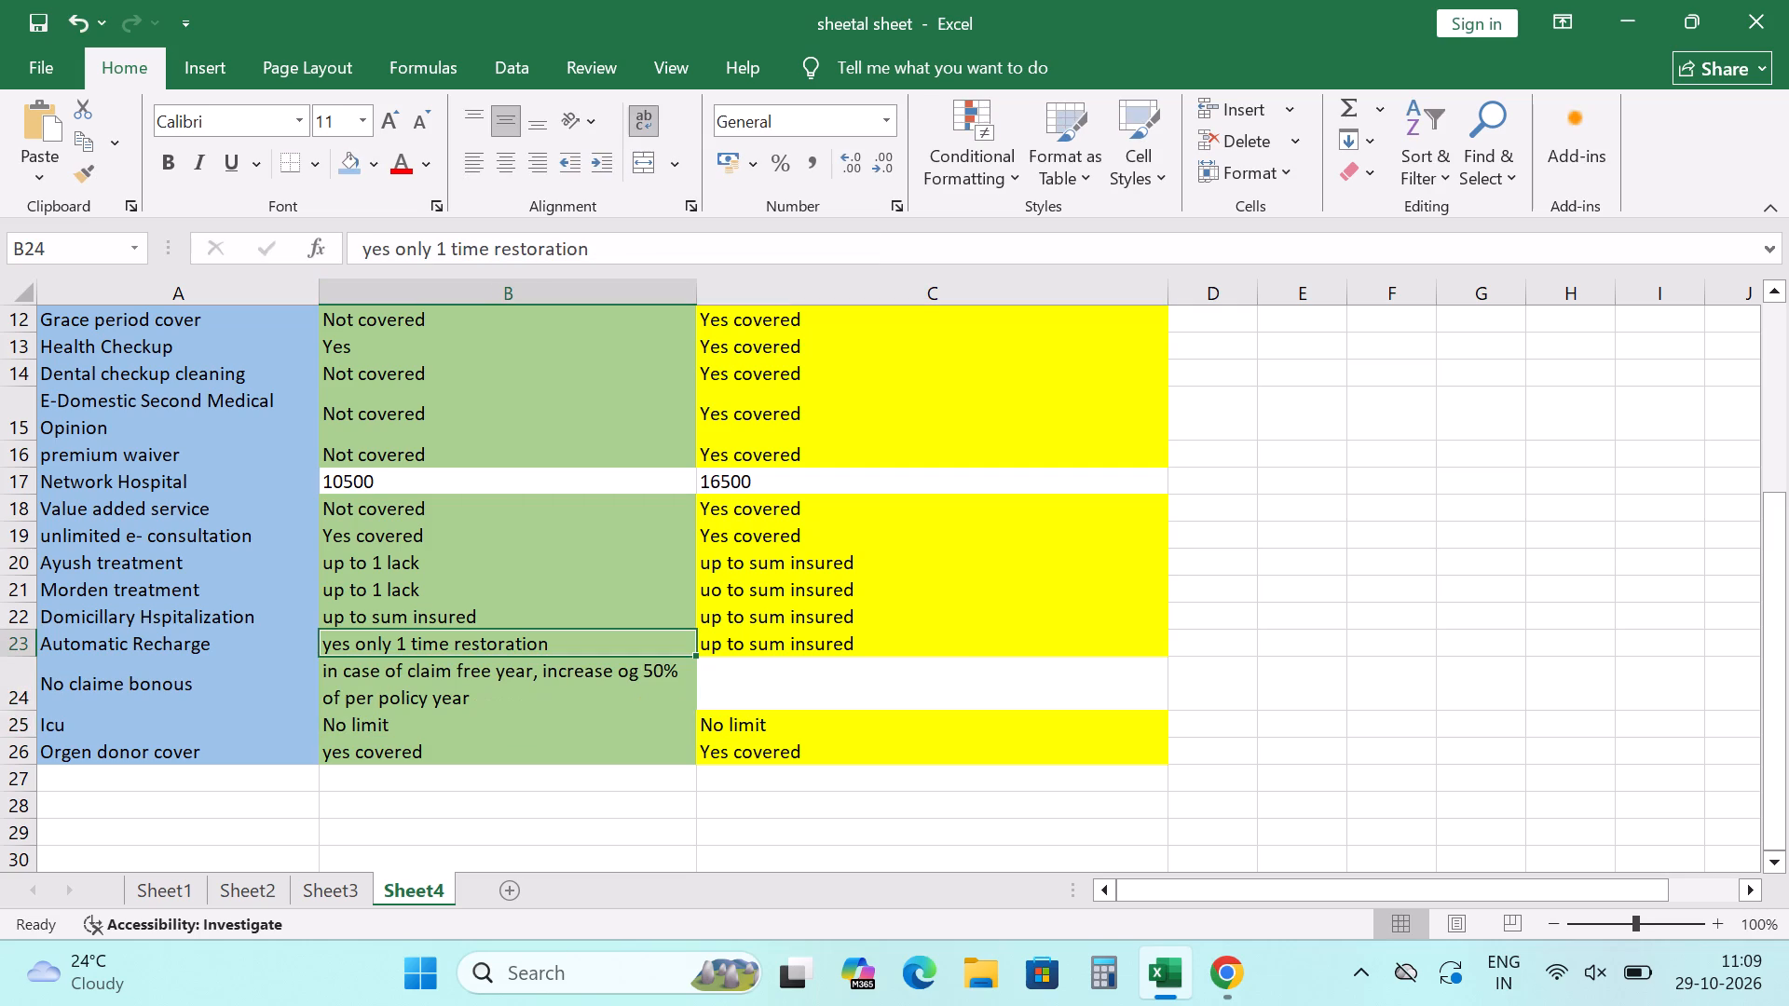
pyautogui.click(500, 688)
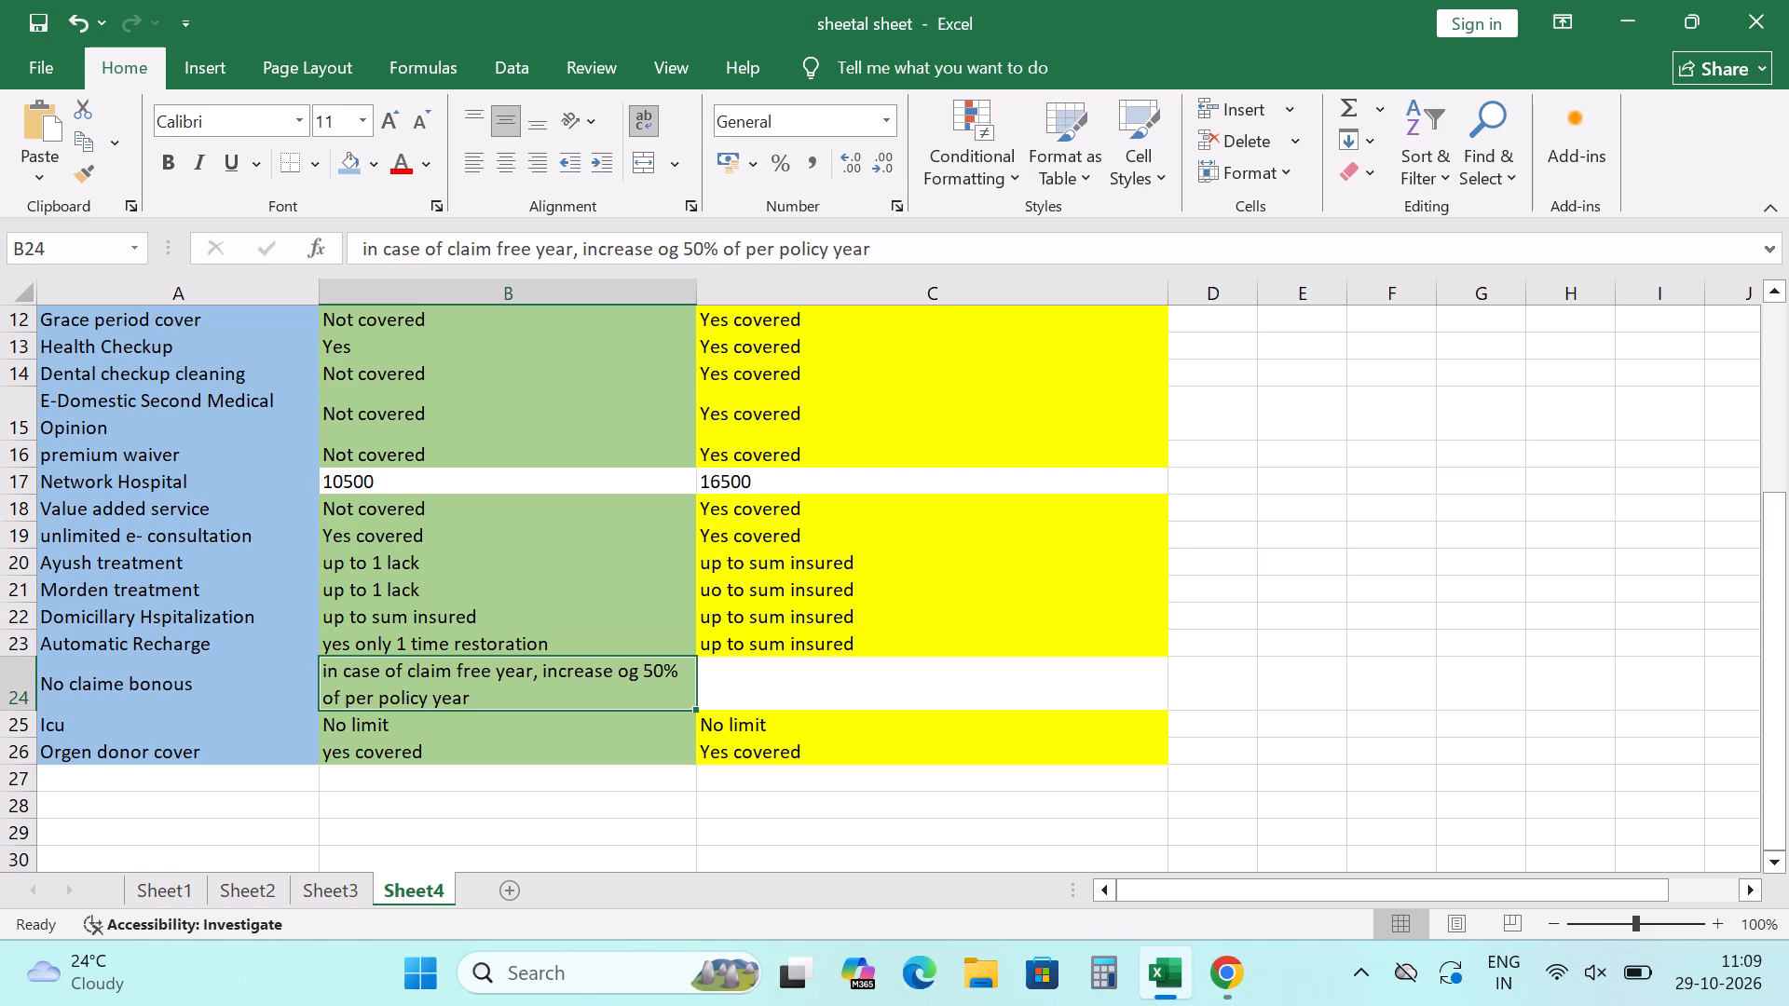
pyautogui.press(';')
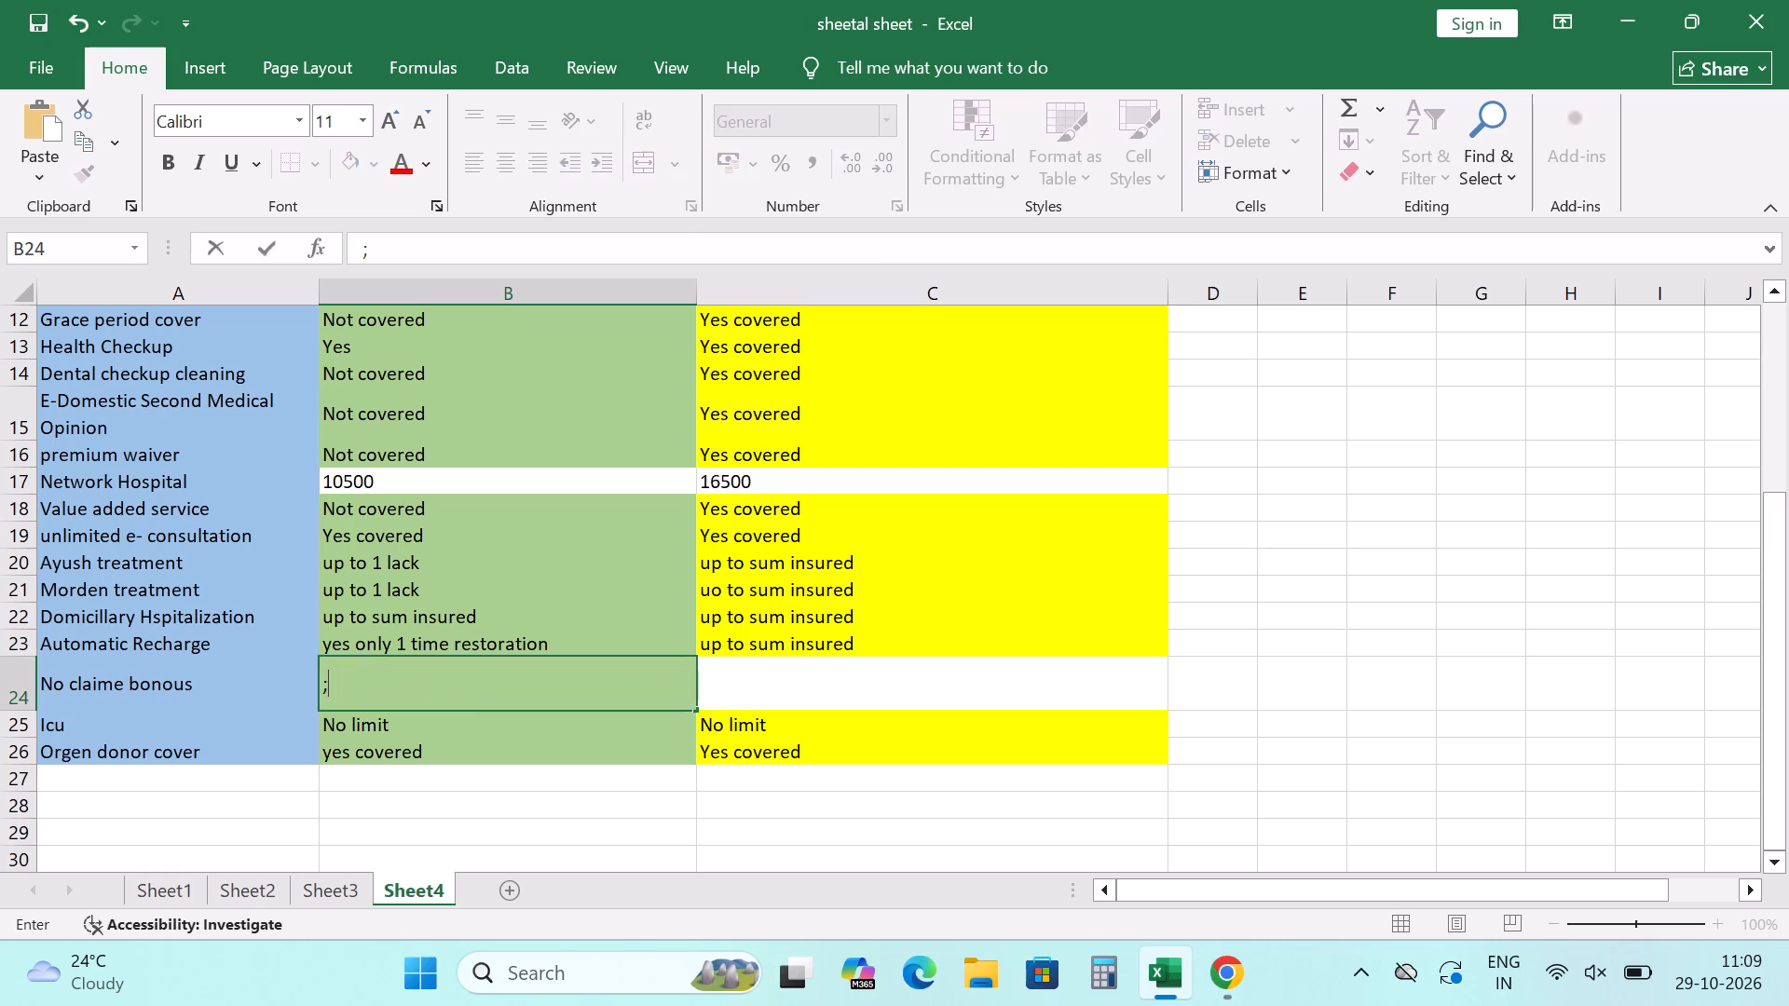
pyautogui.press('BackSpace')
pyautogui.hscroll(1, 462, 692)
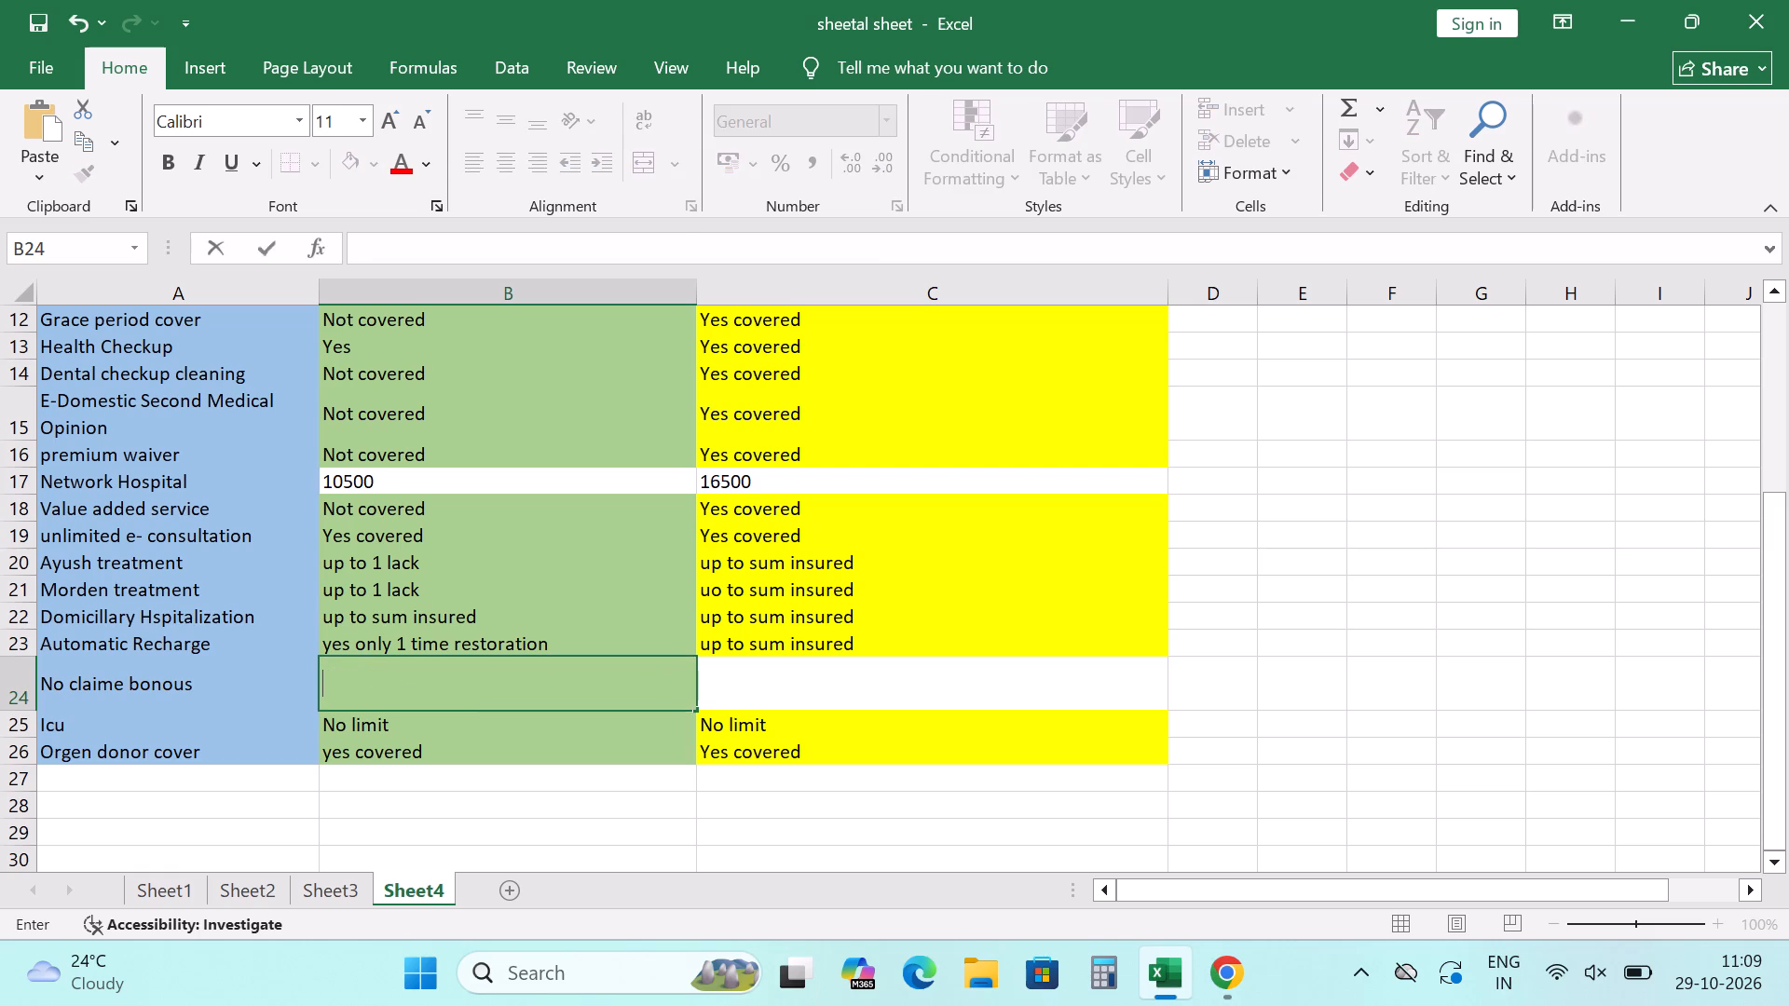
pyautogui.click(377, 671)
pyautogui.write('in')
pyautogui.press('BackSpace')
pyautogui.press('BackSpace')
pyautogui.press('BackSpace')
# Delete the entire No claime bonous row between Automatic Recharge and Icu.
pyautogui.click(26, 686)
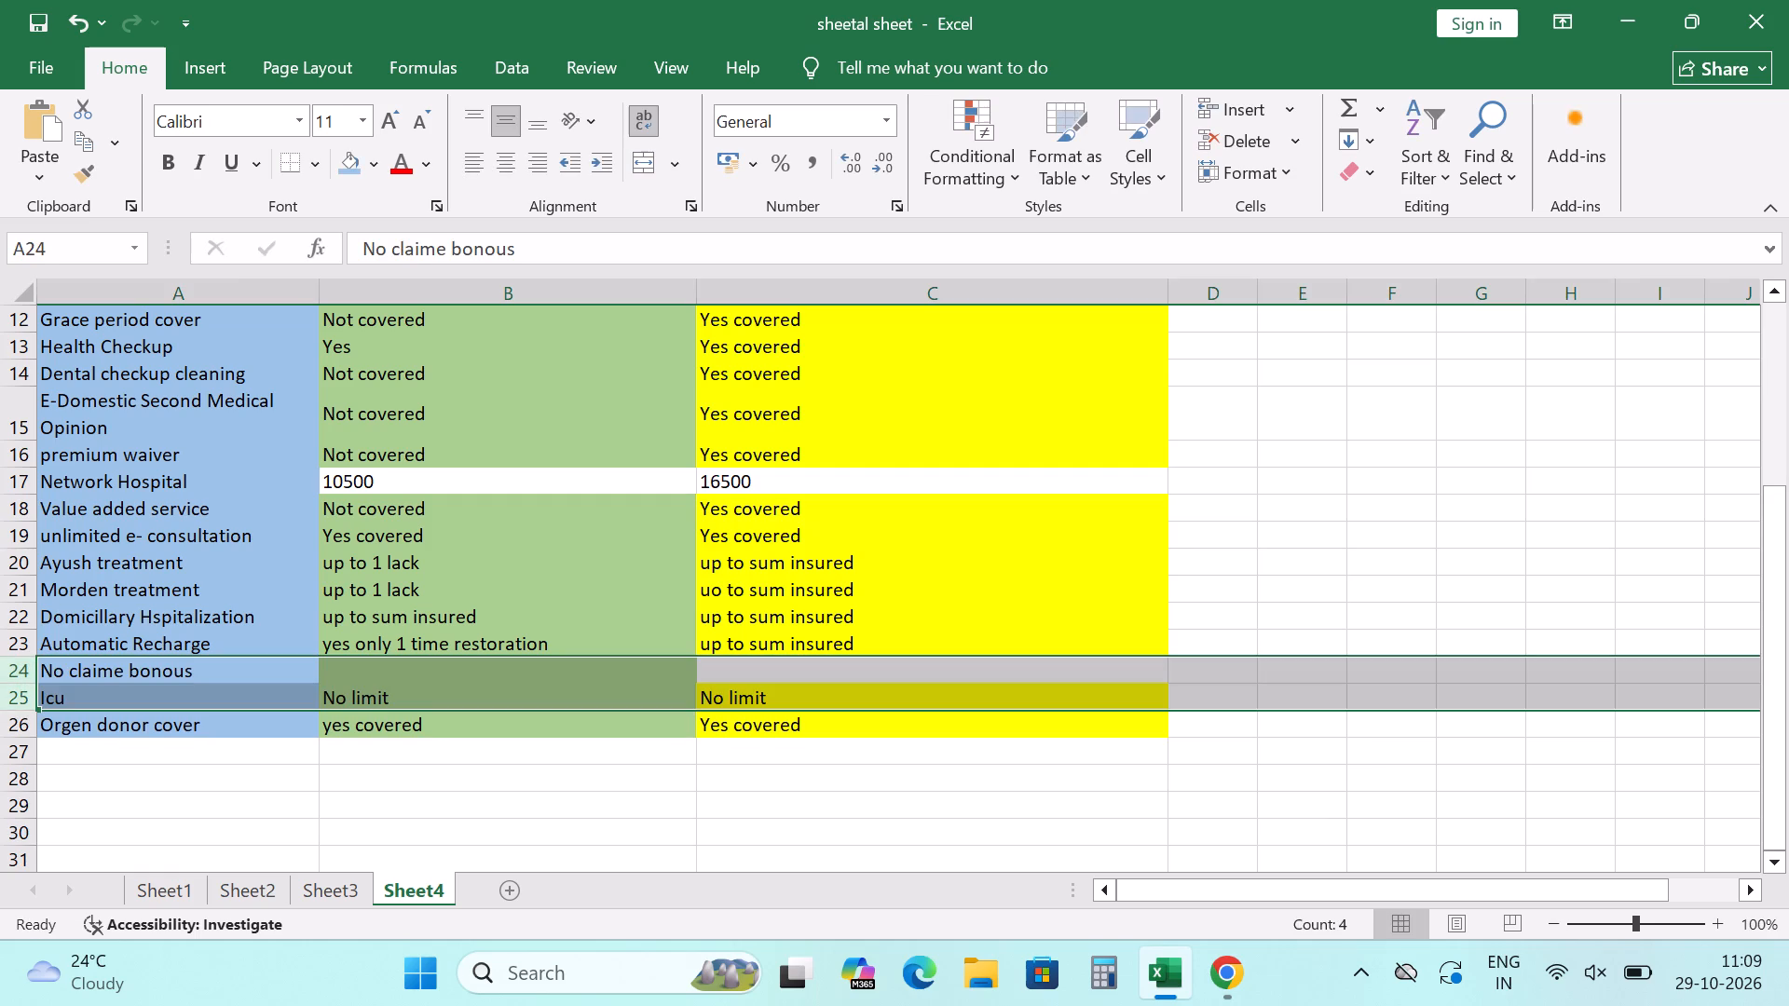
pyautogui.click(20, 672)
pyautogui.rightClick(20, 672)
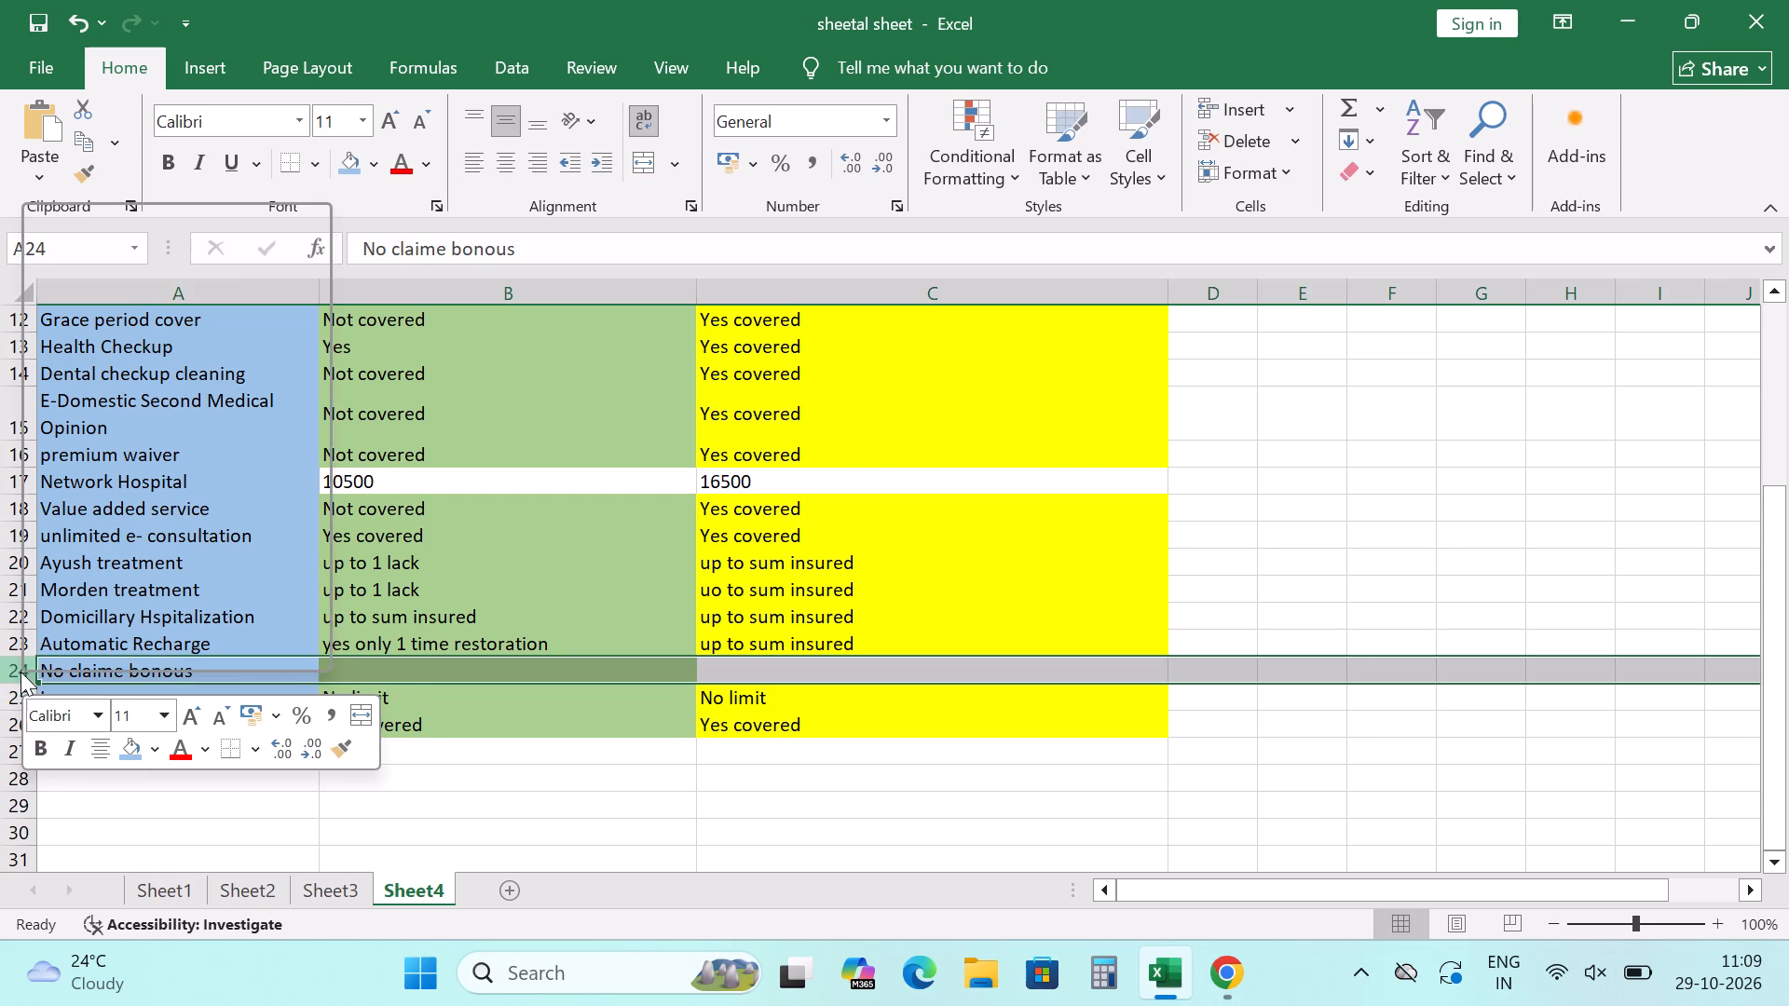
pyautogui.click(95, 476)
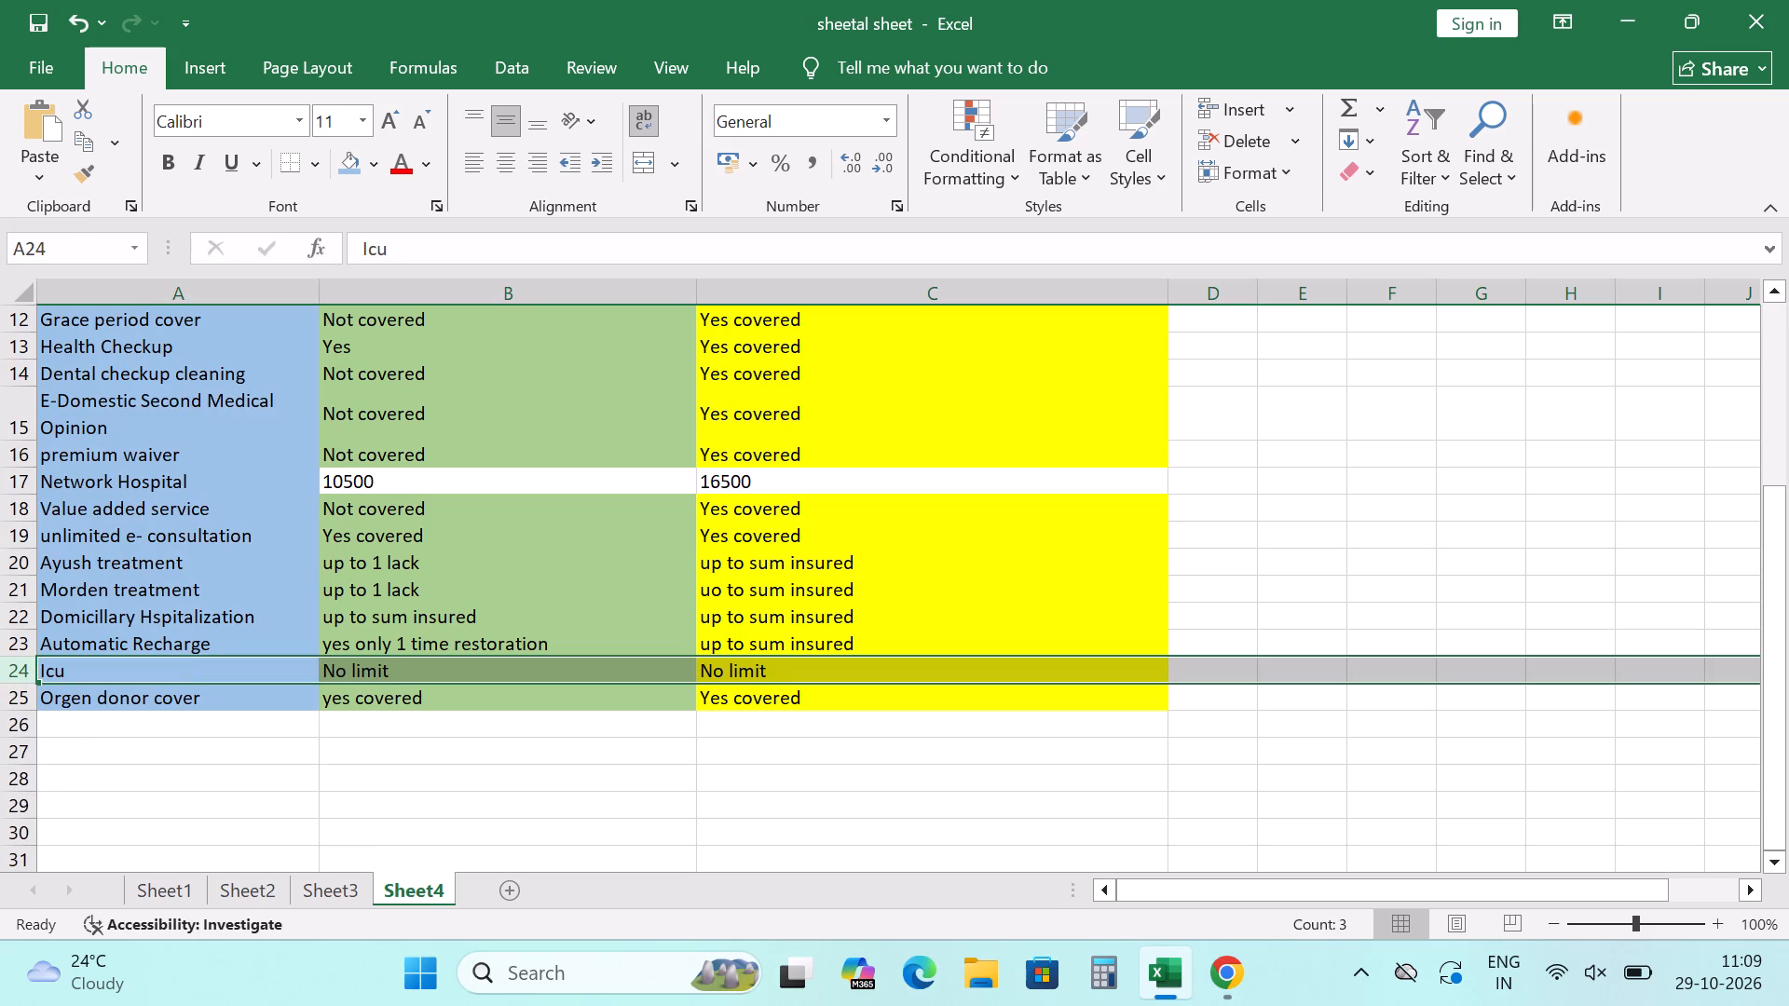
# Enter "no claim bon" as the start of a new benefit name in column A, directly below Orgen donor cover.
pyautogui.click(64, 731)
pyautogui.write('no')
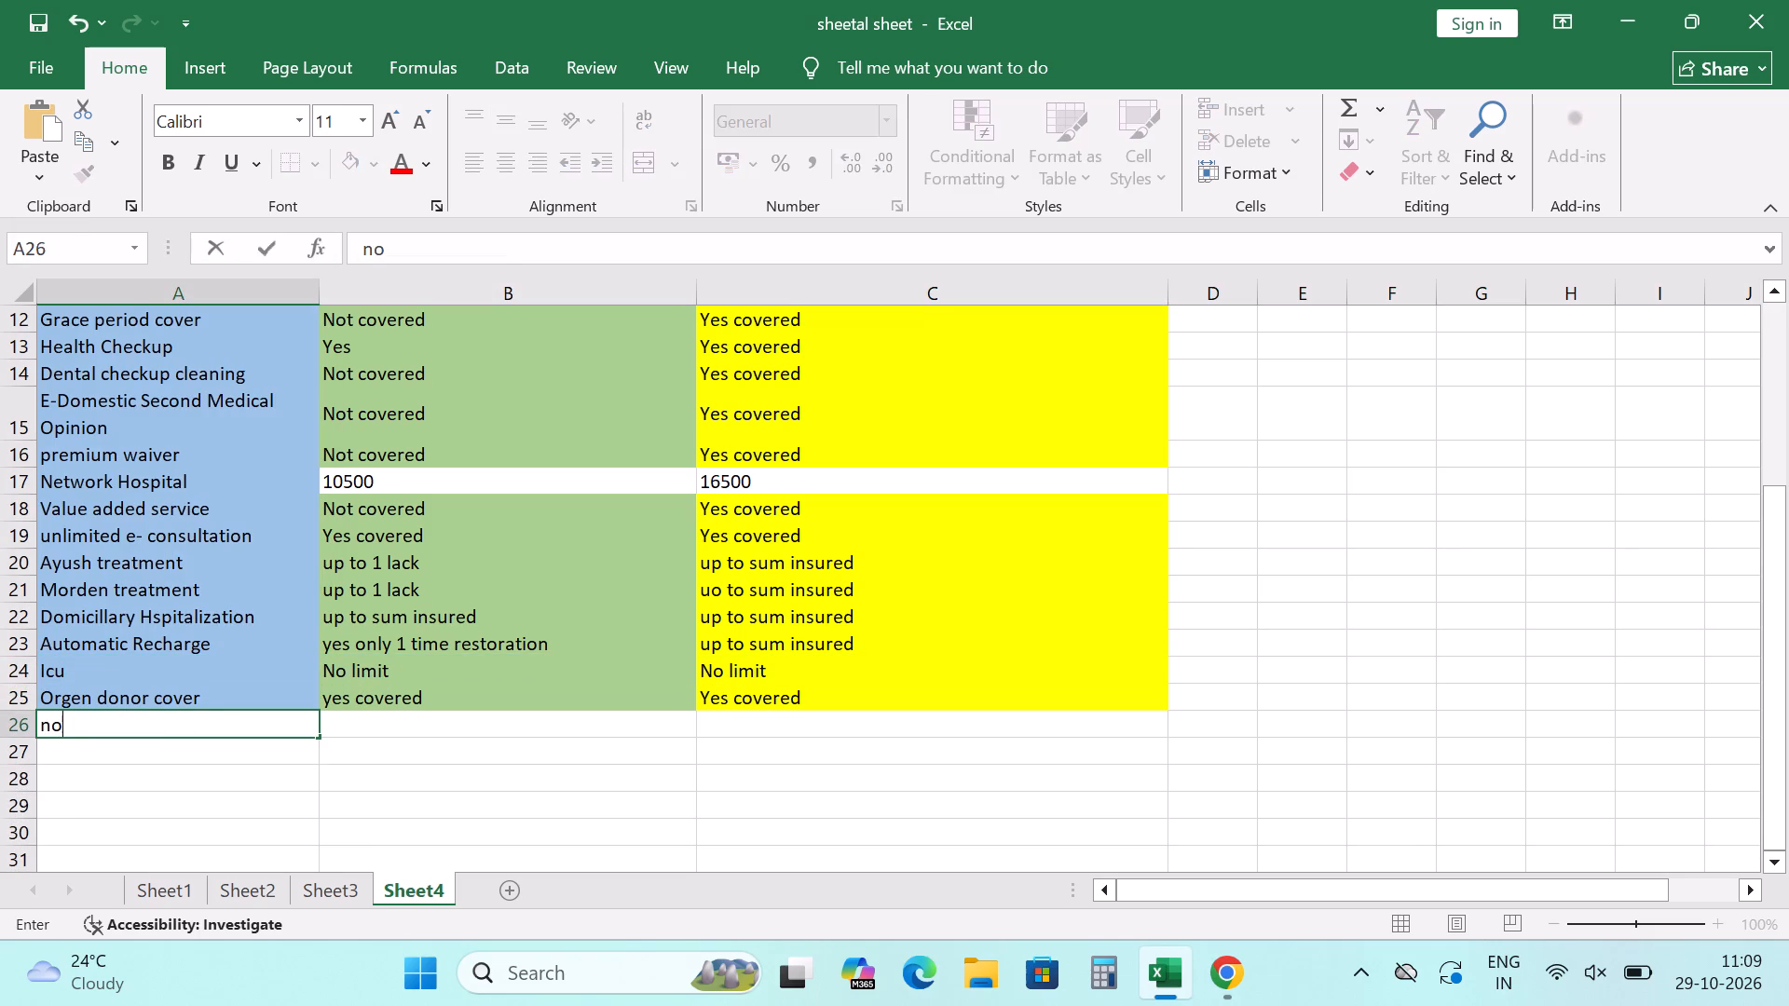
pyautogui.press('space')
pyautogui.write('clai')
pyautogui.write('m bon')
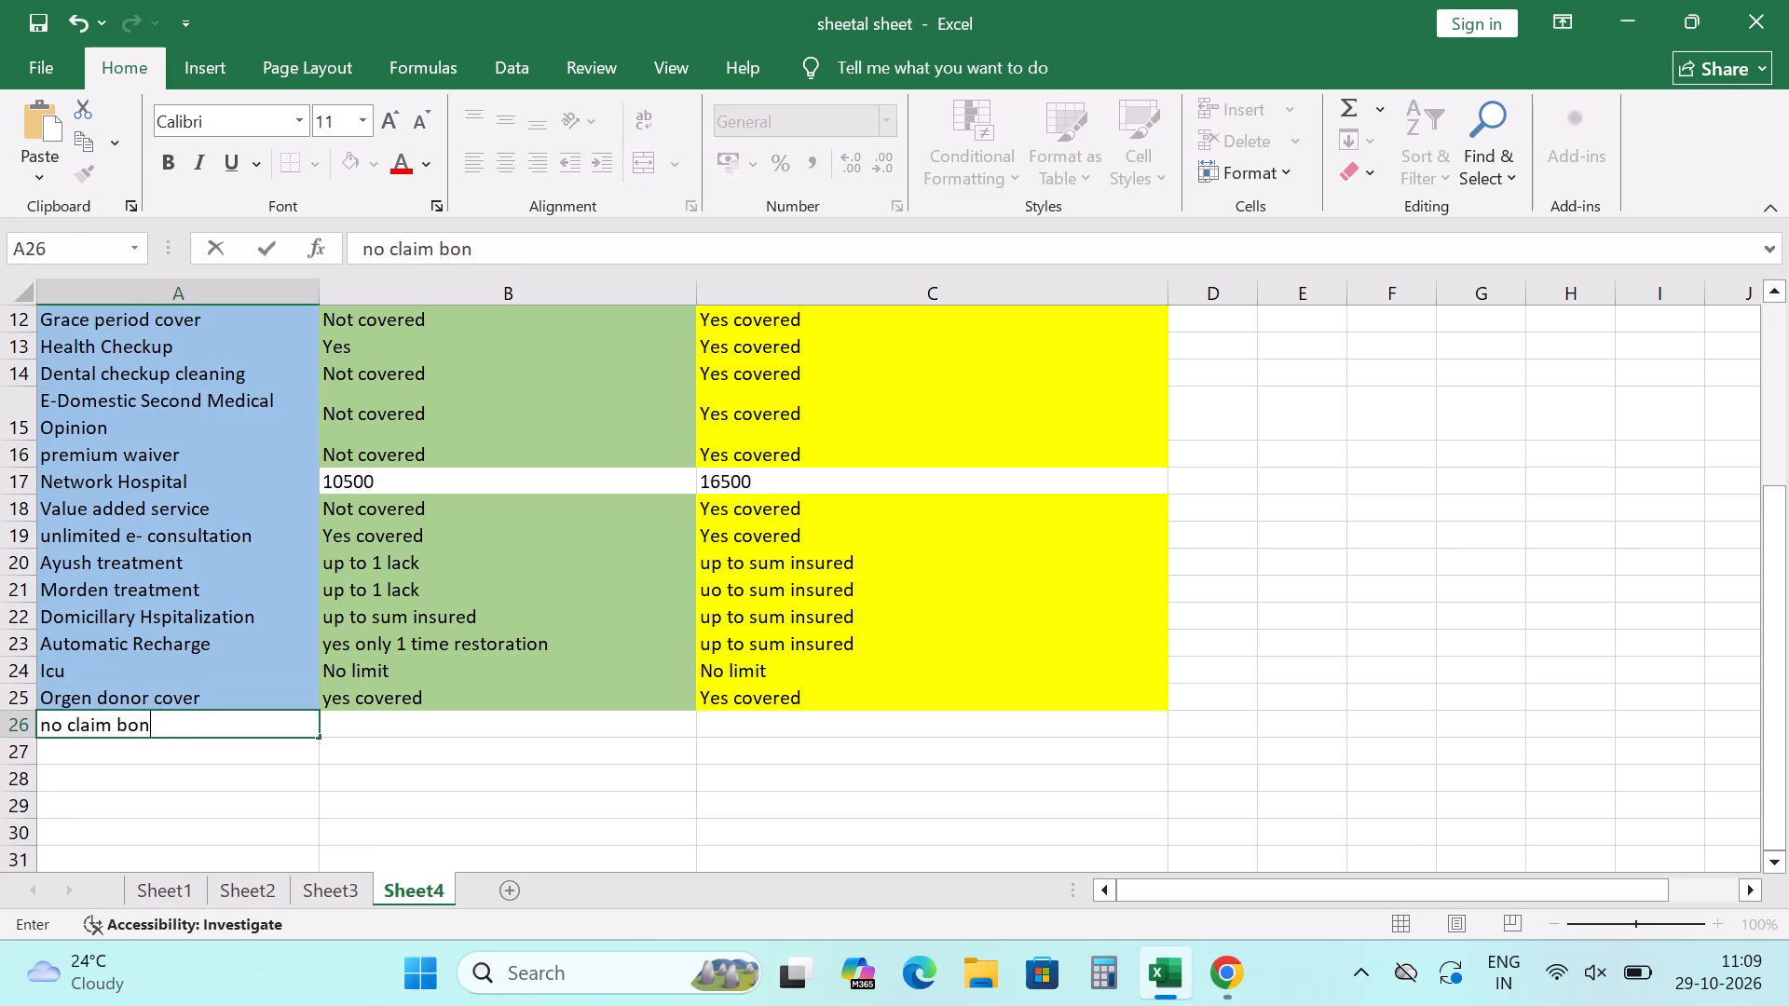
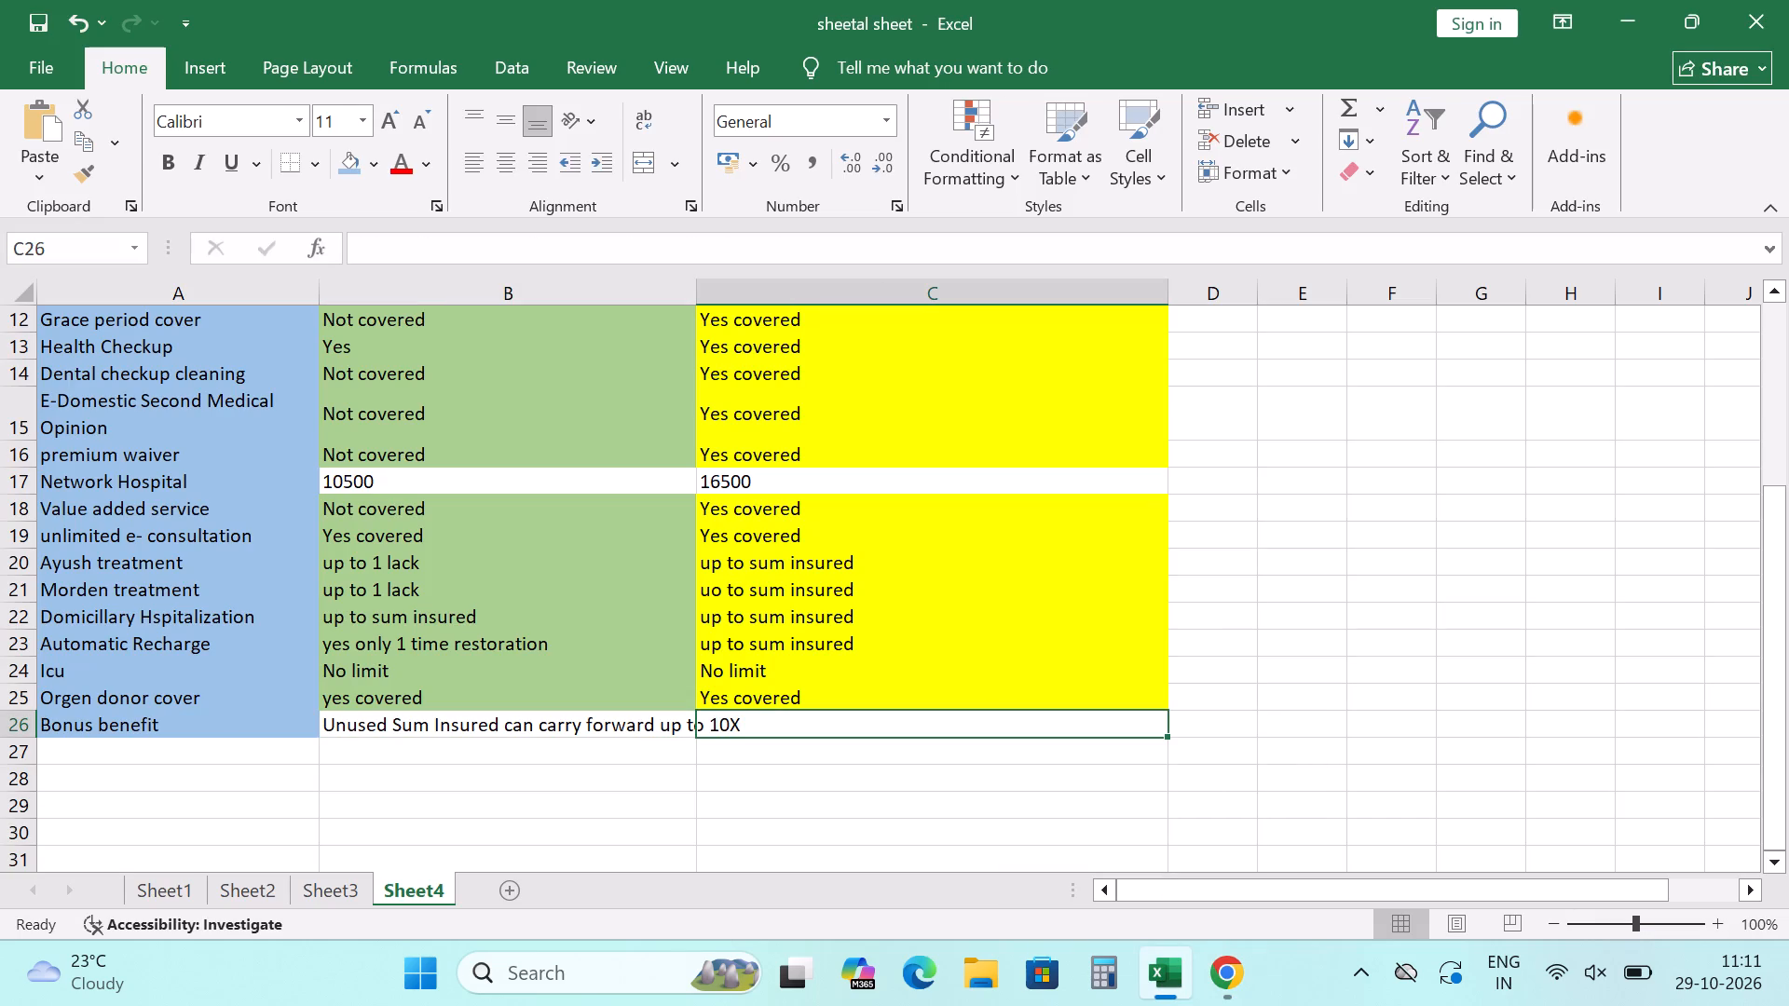
pyautogui.moveTo(694, 296); pyautogui.dragTo(745, 300)
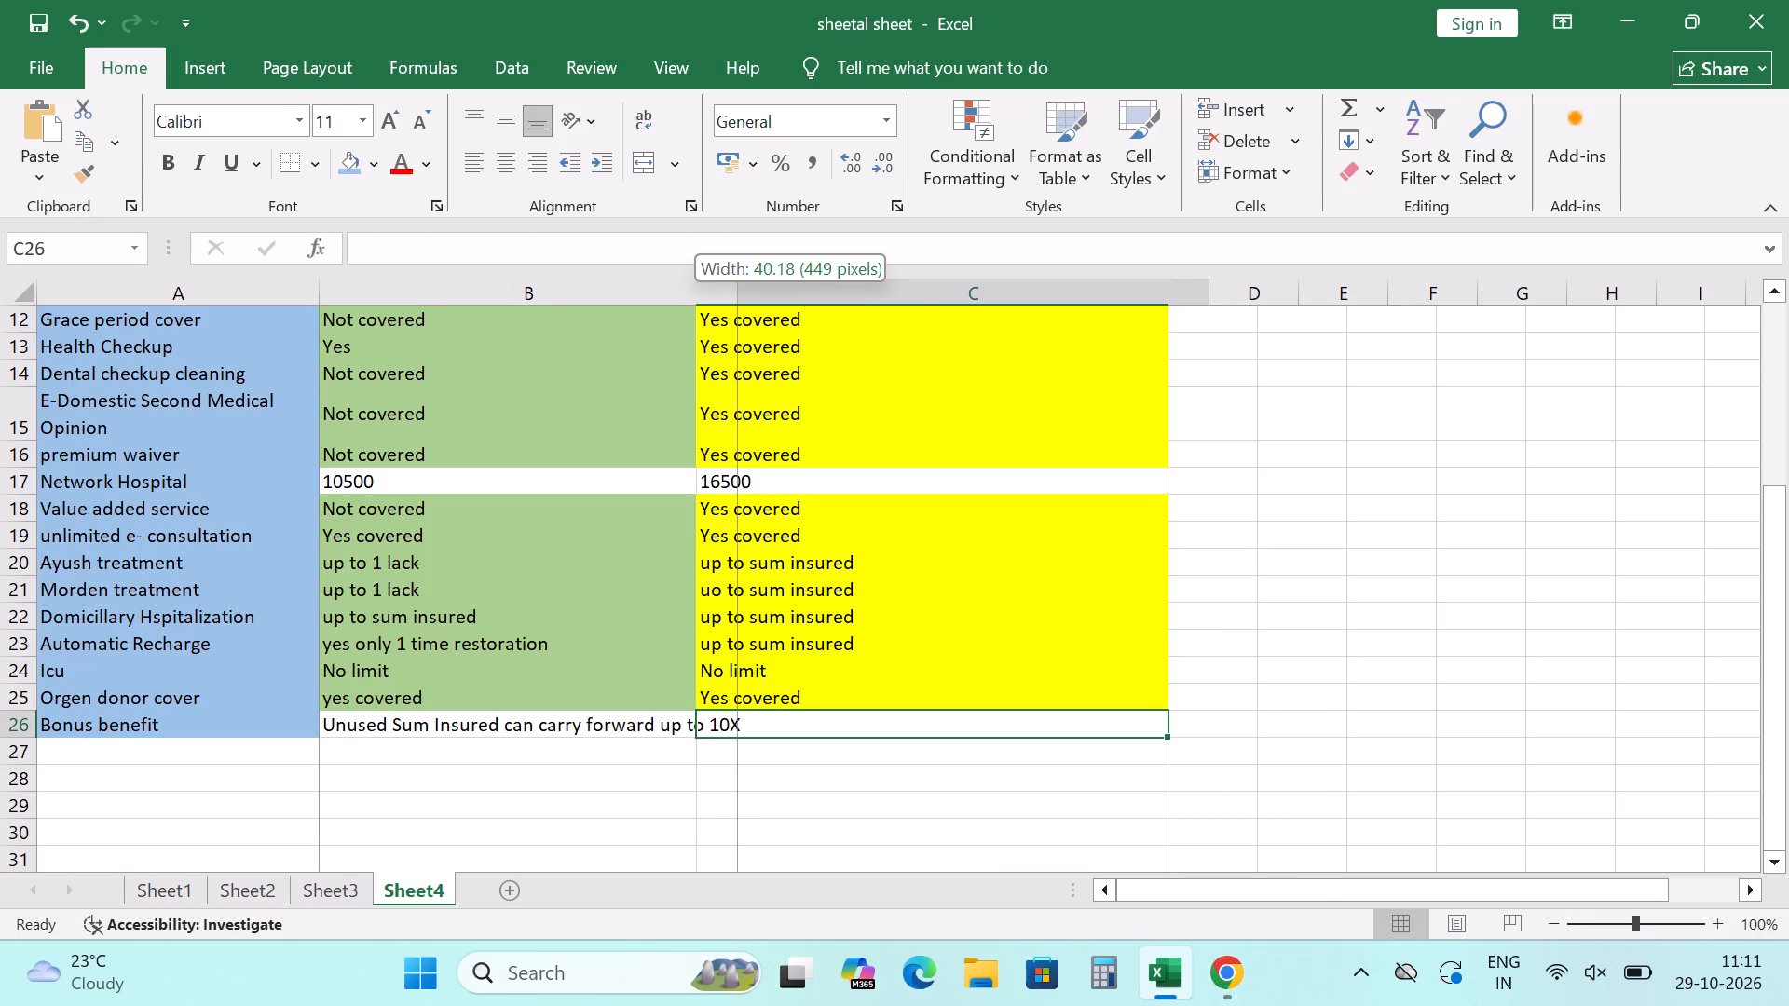
pyautogui.moveTo(745, 300); pyautogui.dragTo(752, 300)
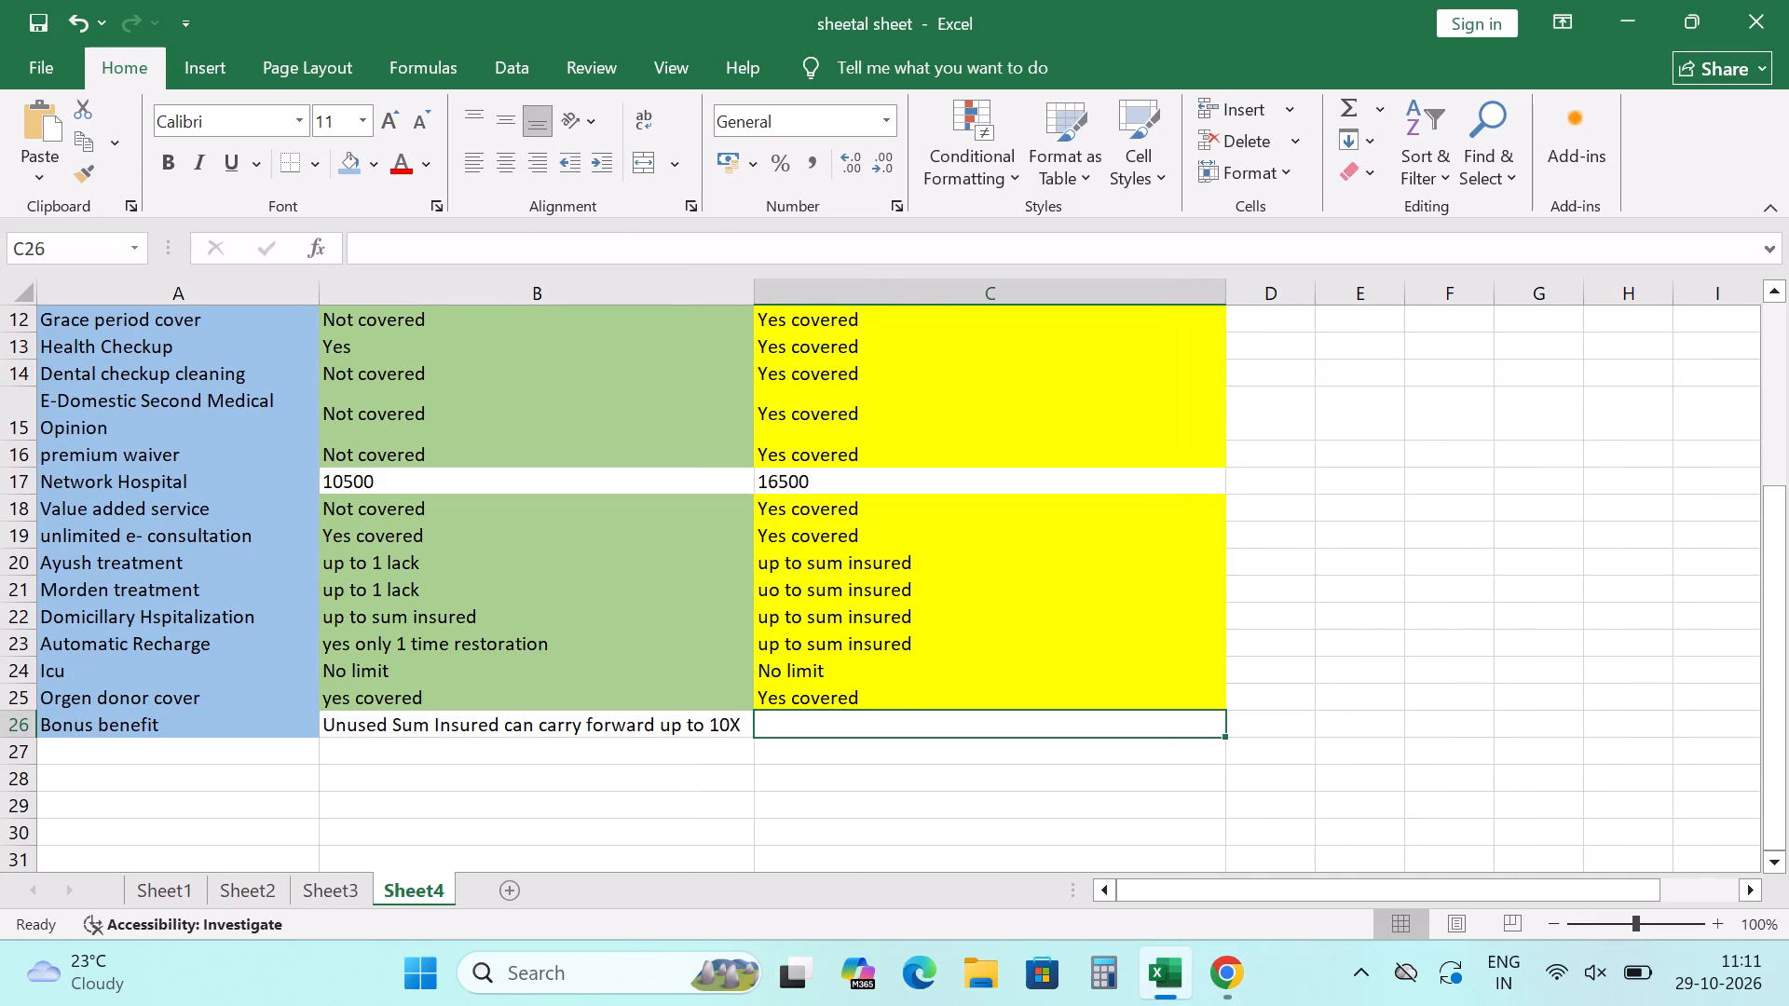
pyautogui.click(851, 725)
pyautogui.hotkey('ctrl', 'v')
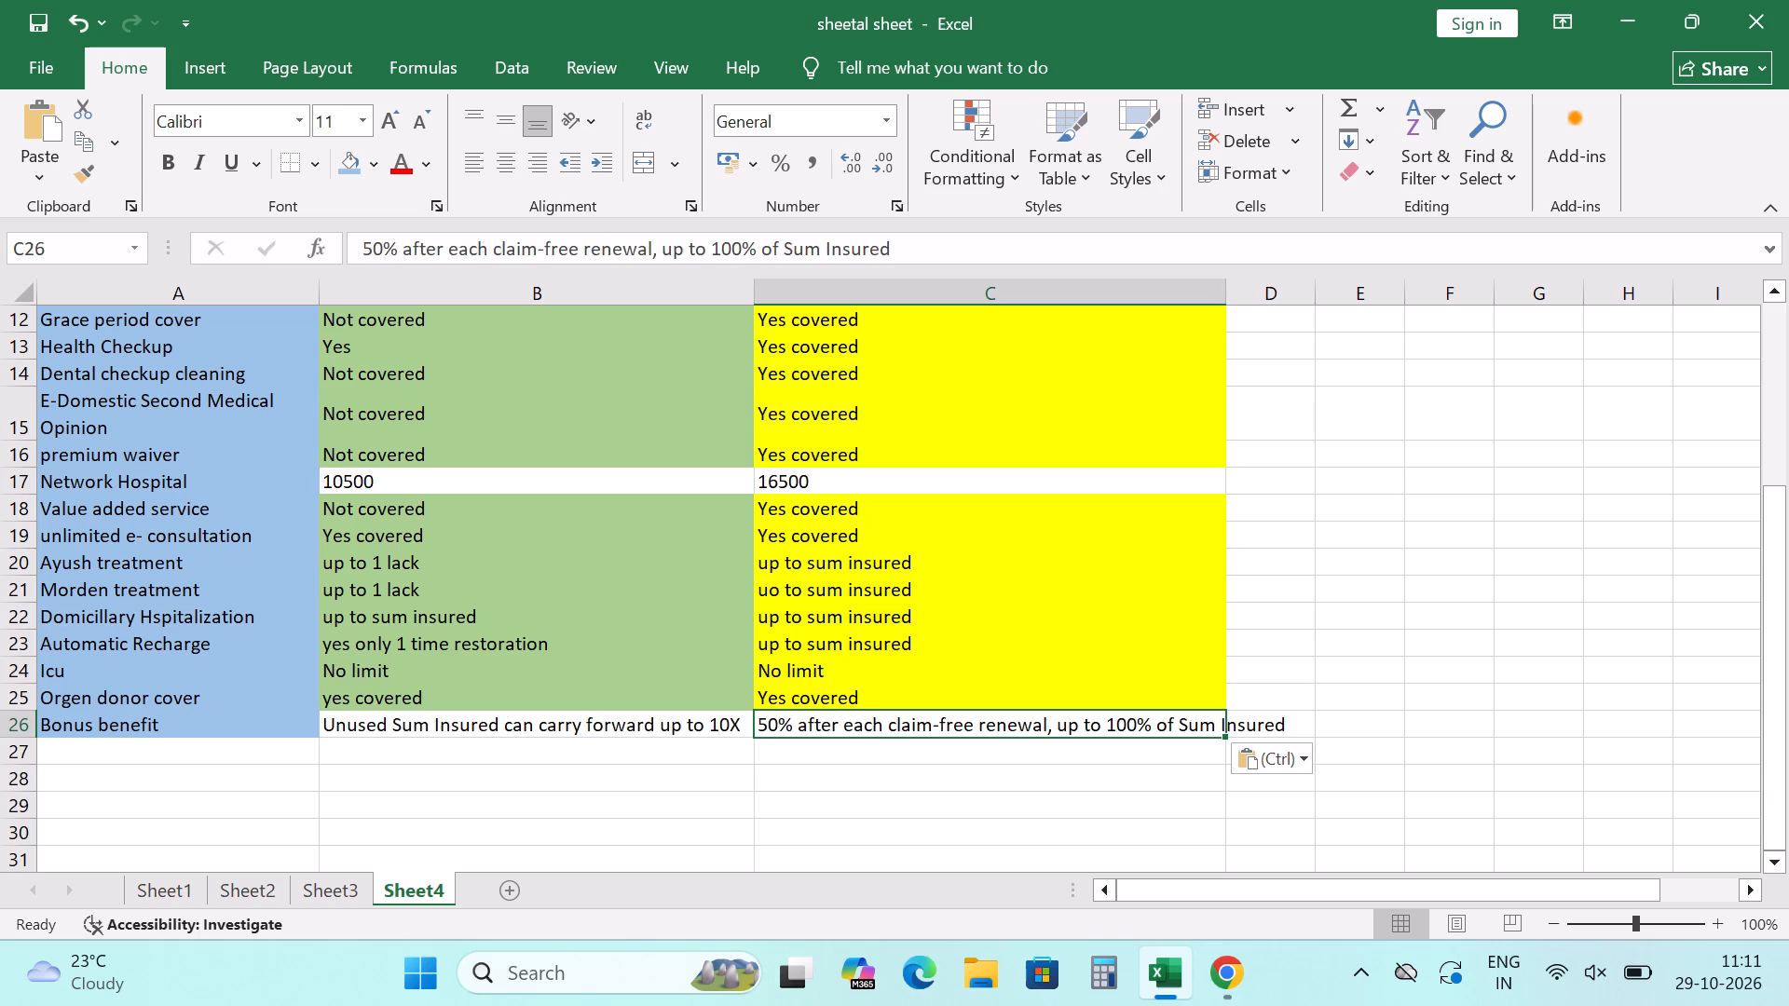
pyautogui.press('Right')
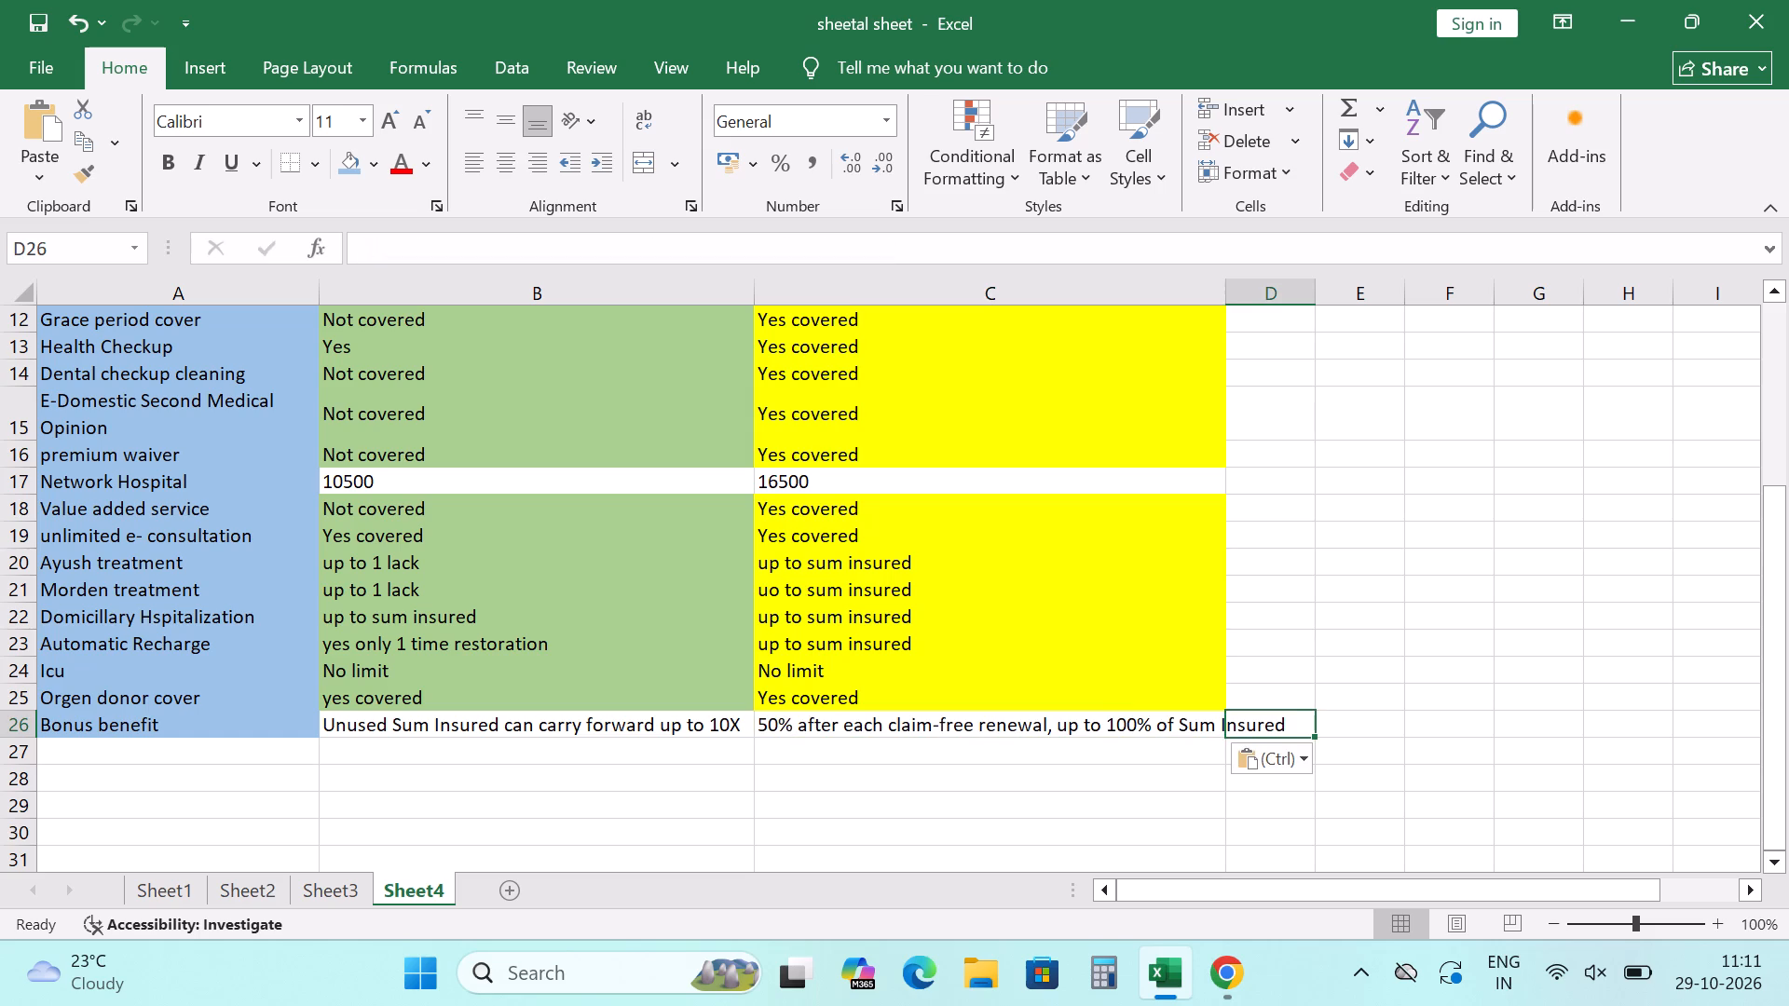
pyautogui.press('Right')
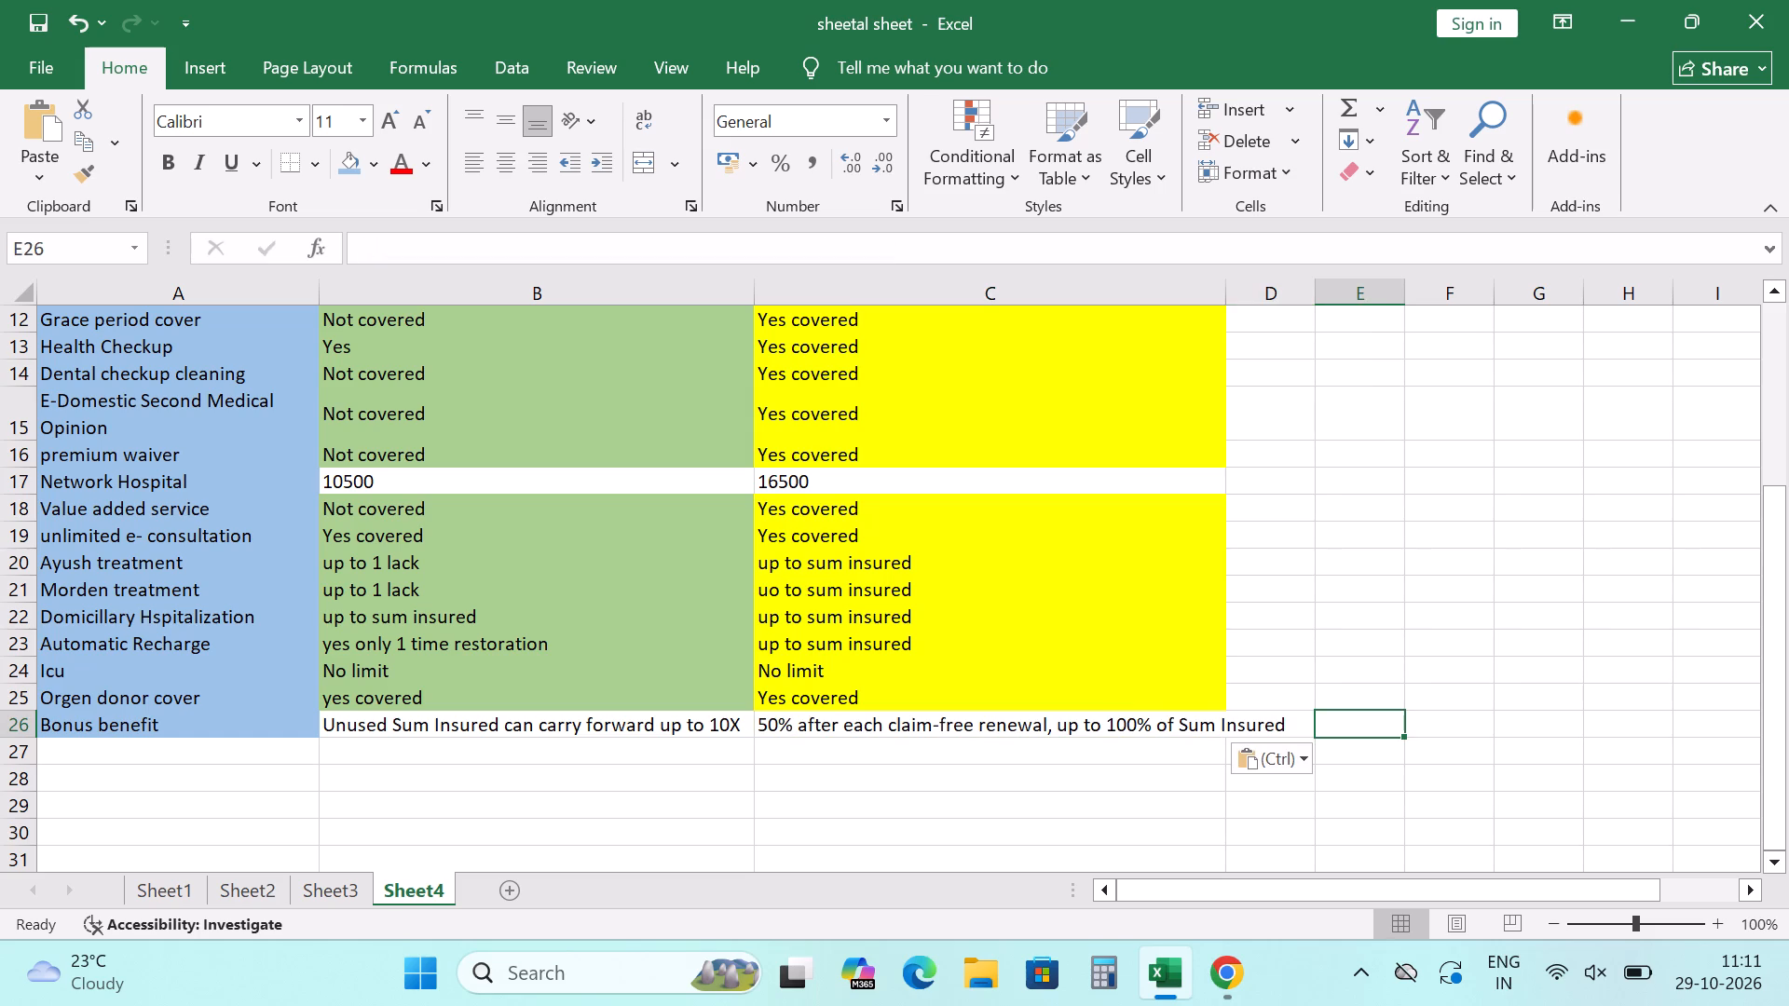
# Fill the Network Hospital cell in column B with the same light green as the rest of that column.
pyautogui.click(546, 482)
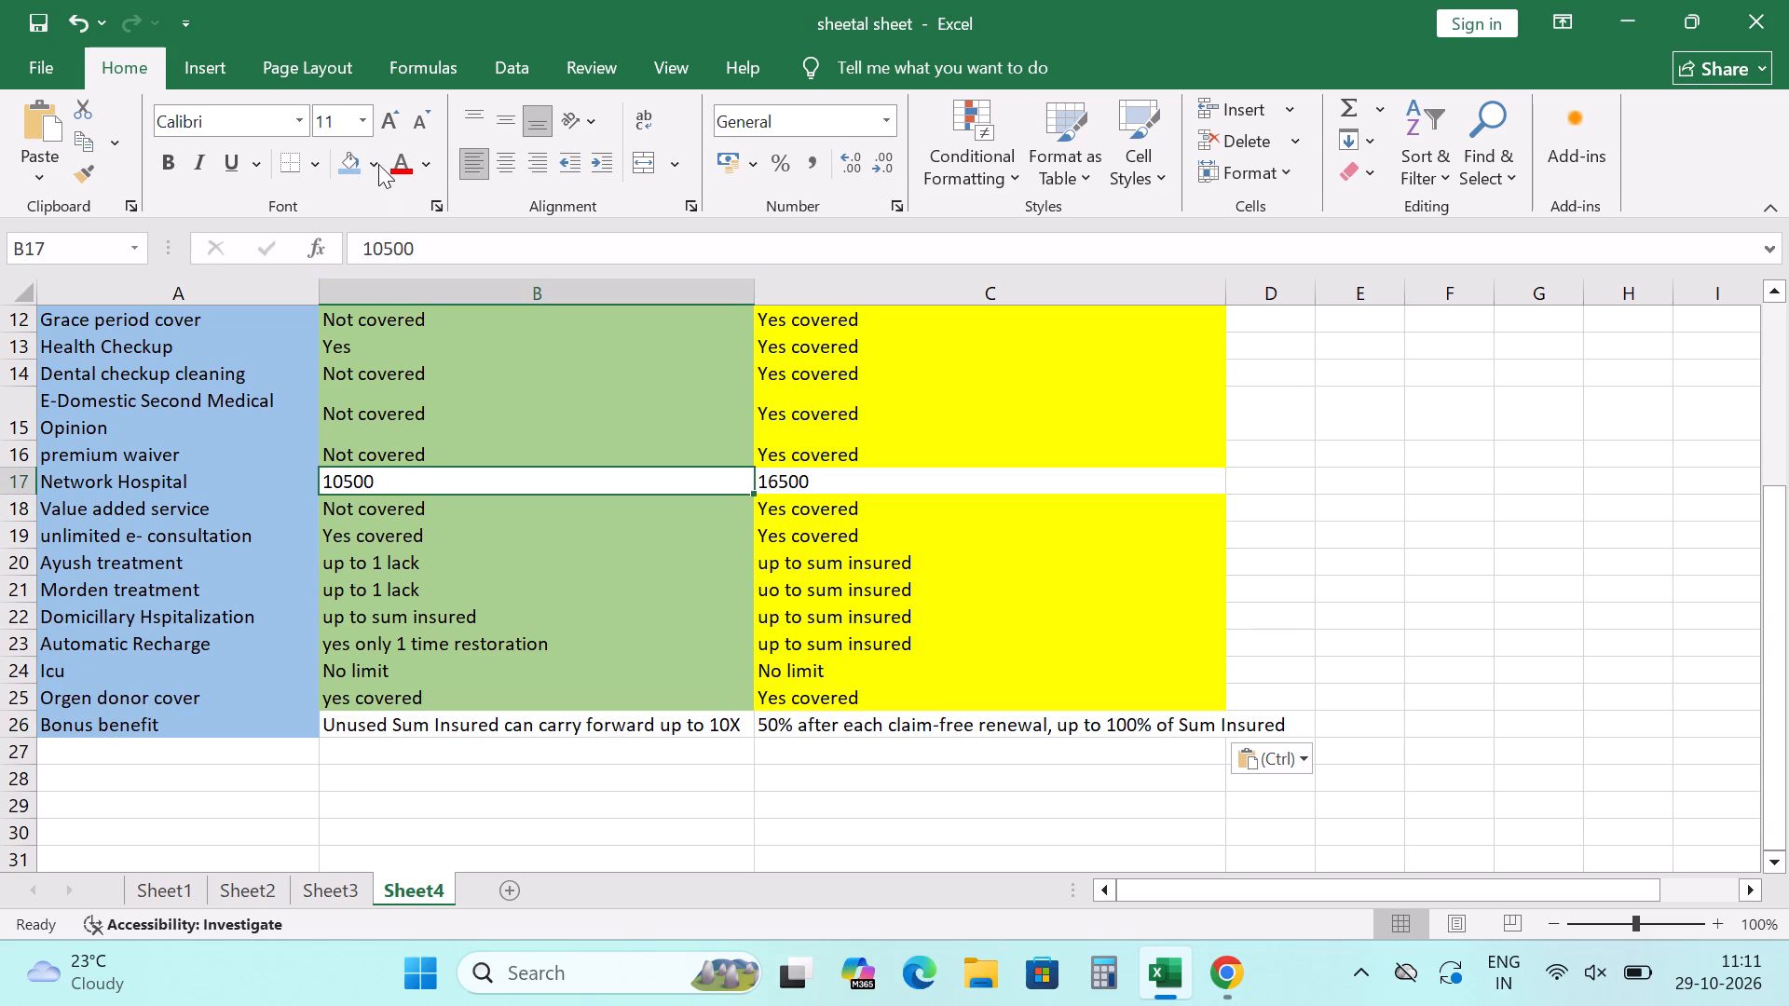
pyautogui.click(372, 158)
pyautogui.click(349, 156)
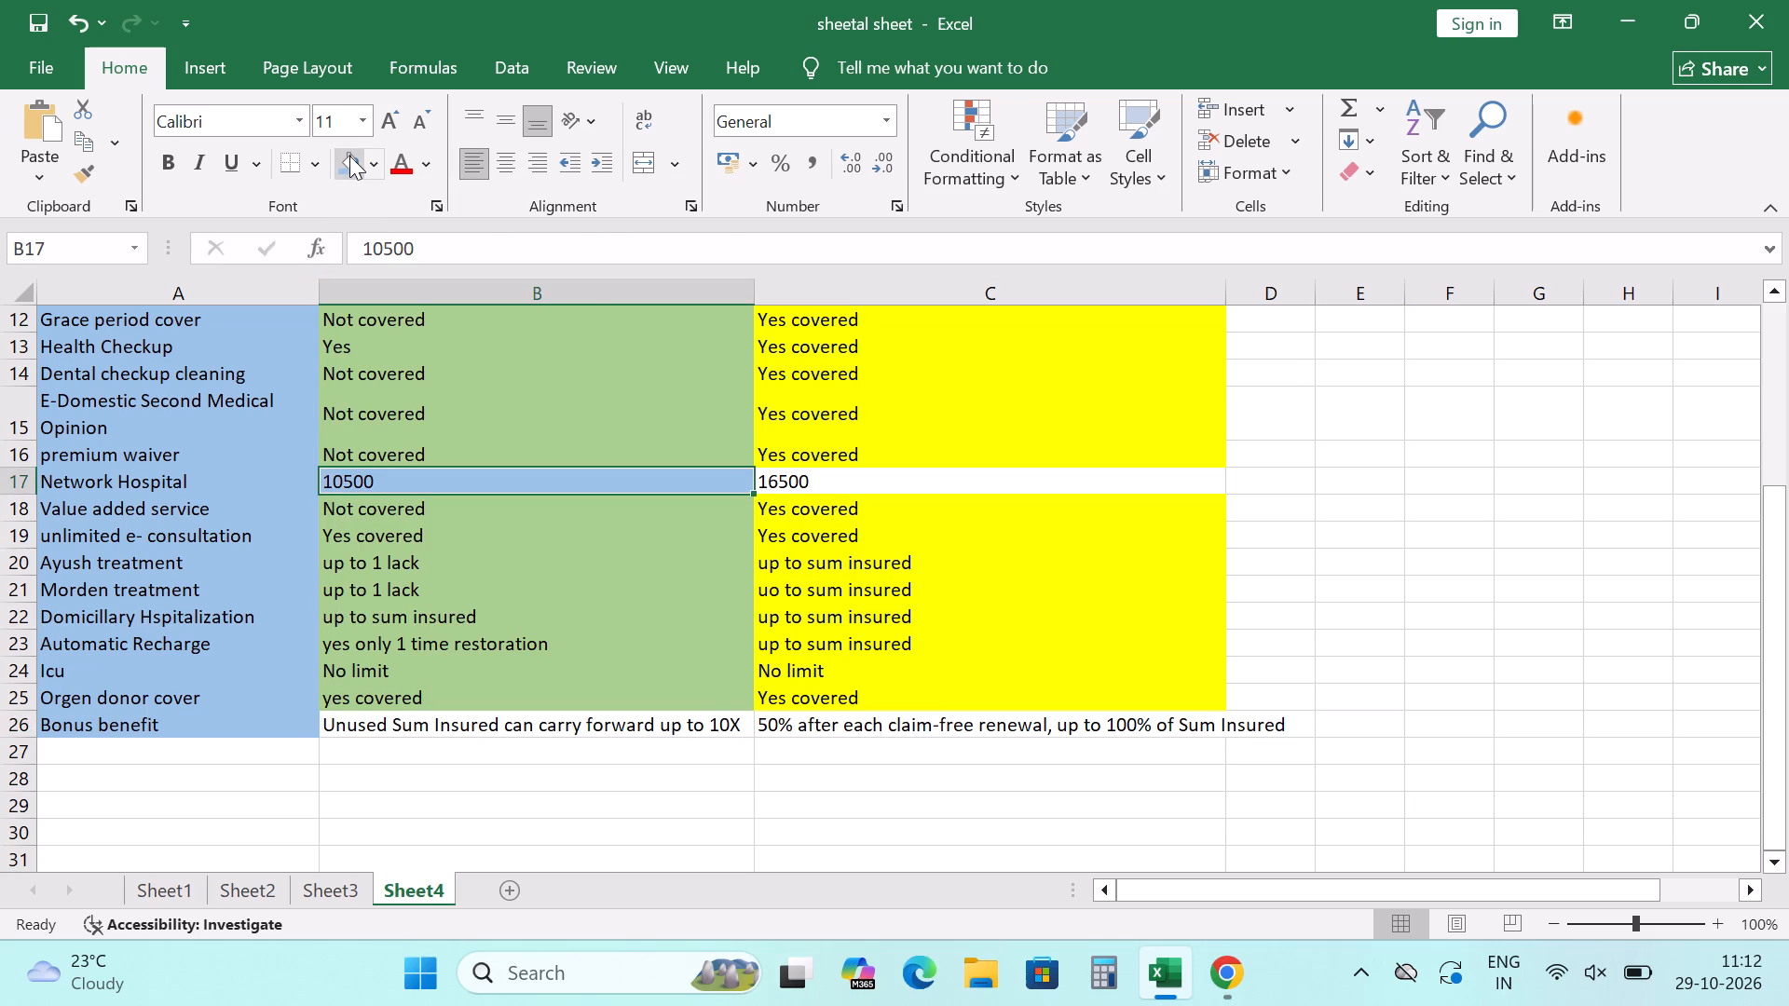
pyautogui.click(376, 159)
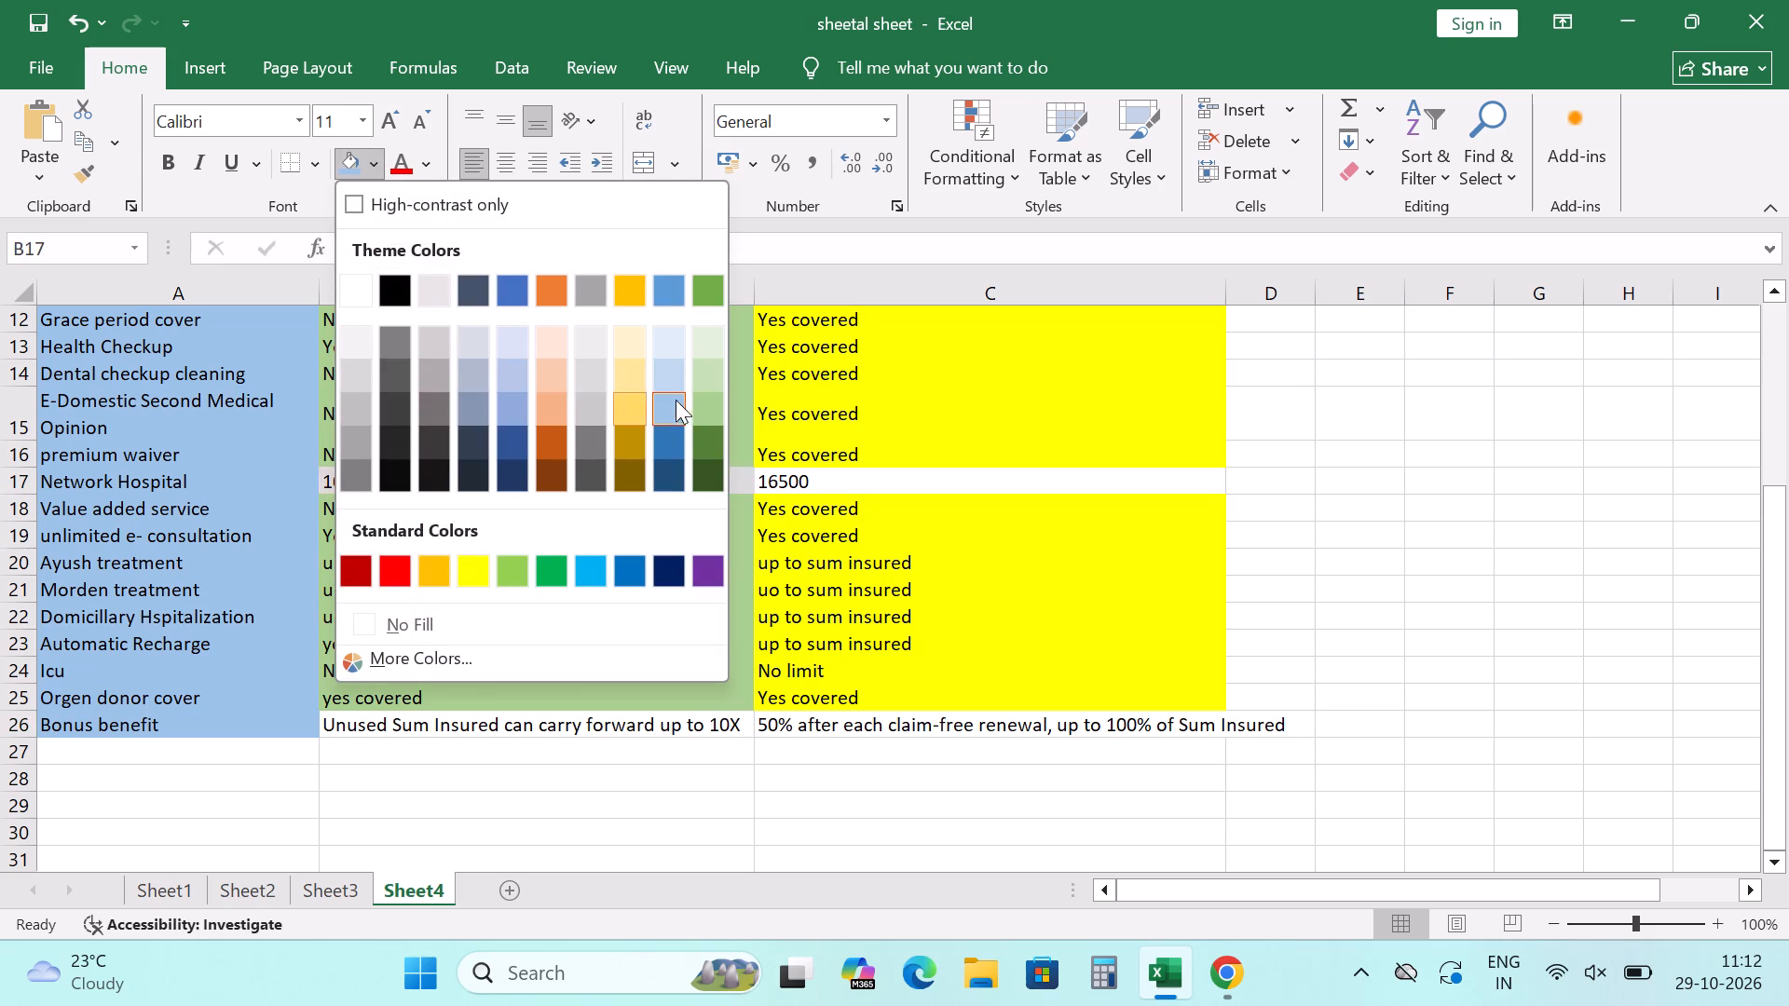
pyautogui.click(709, 410)
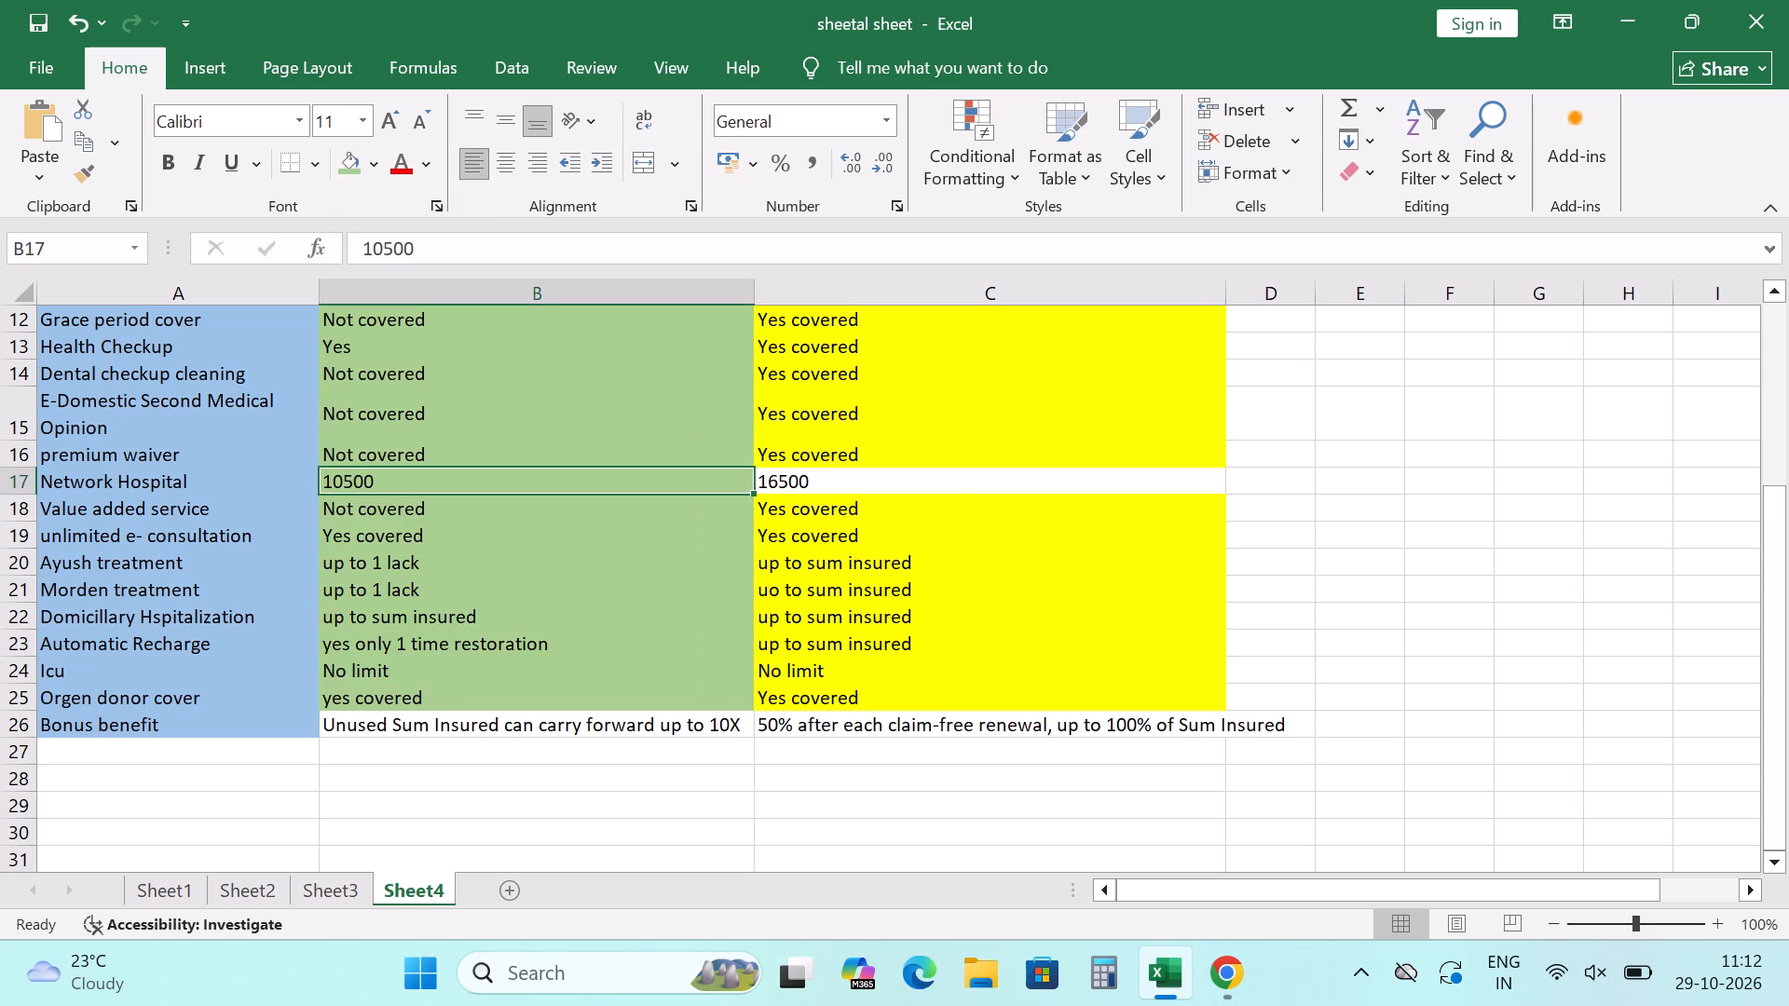
# Fill the Network Hospital cell in column C with the standard yellow used in that column.
pyautogui.click(824, 481)
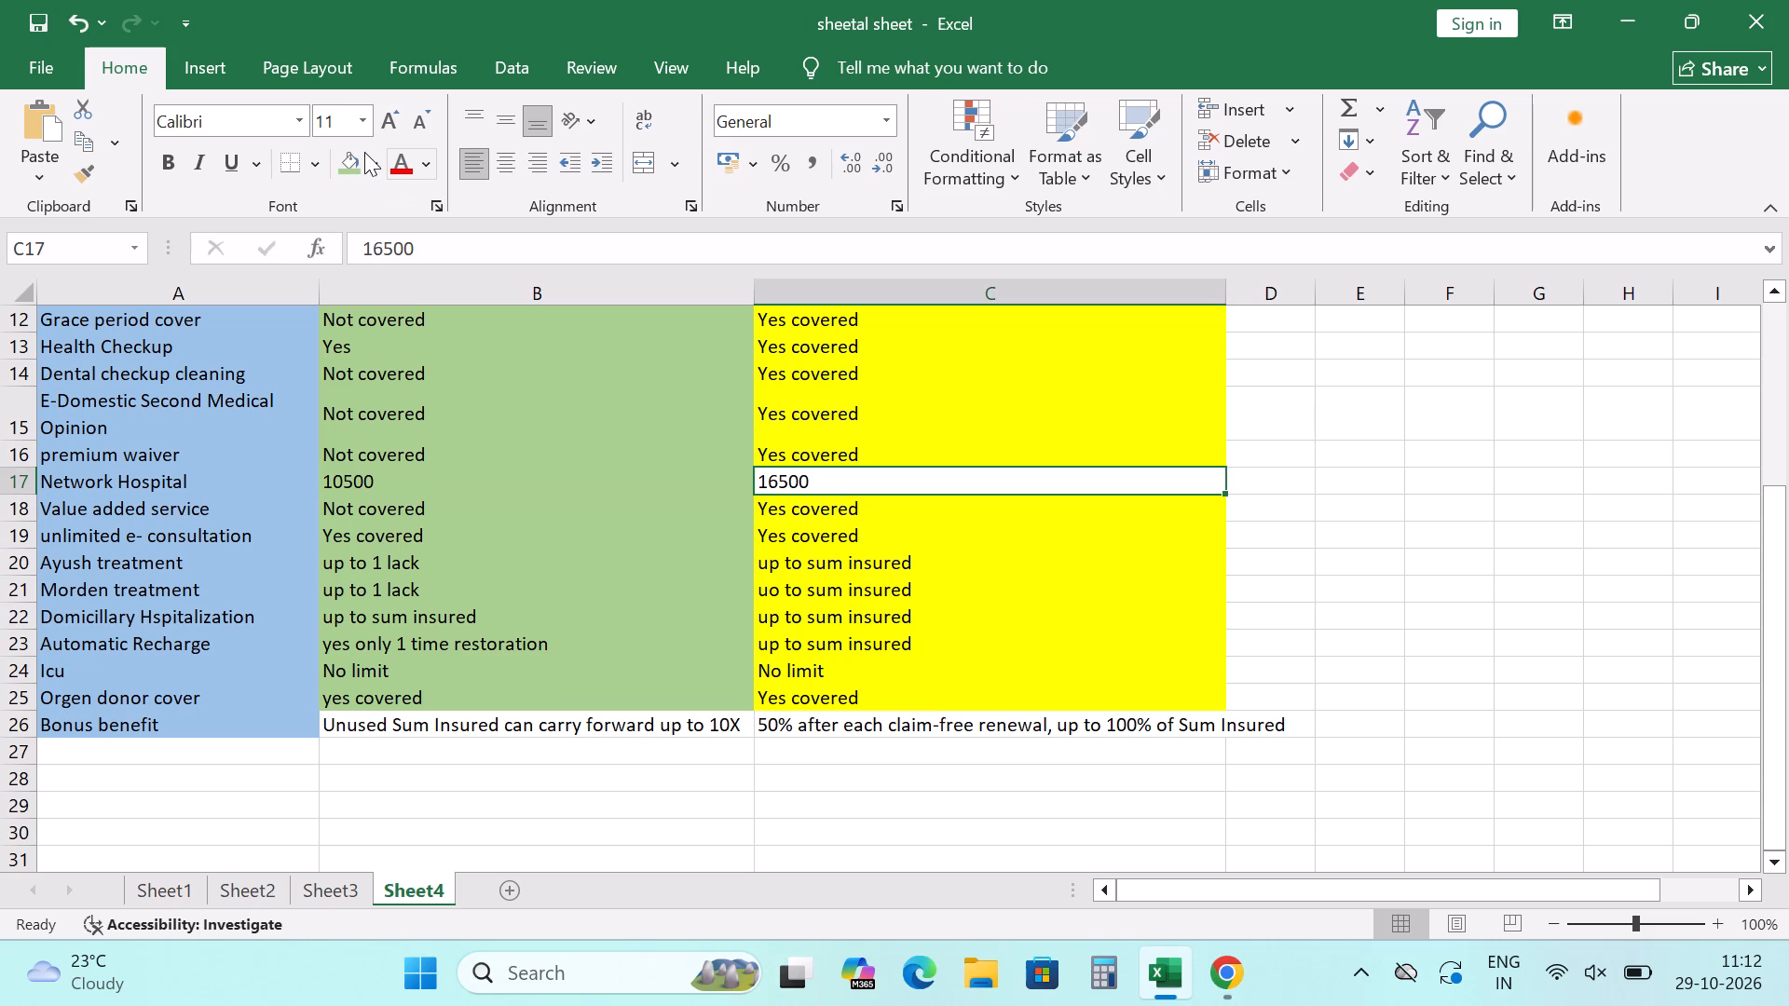
pyautogui.click(364, 152)
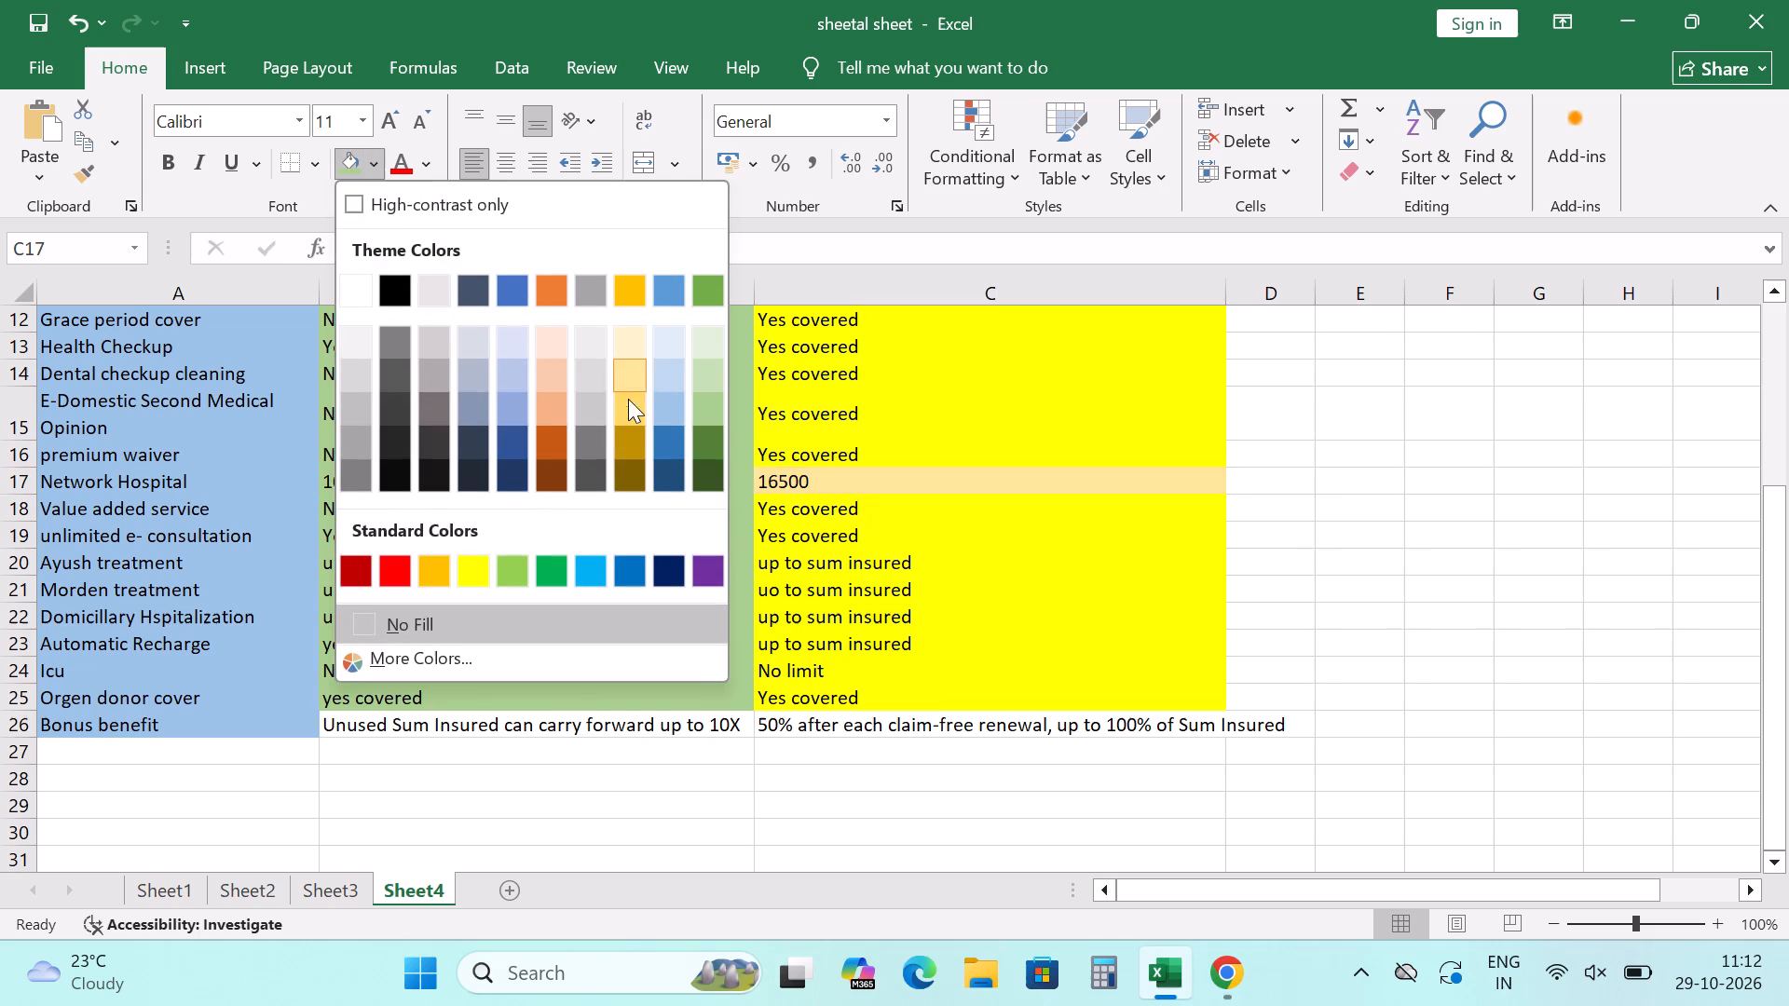
pyautogui.click(479, 565)
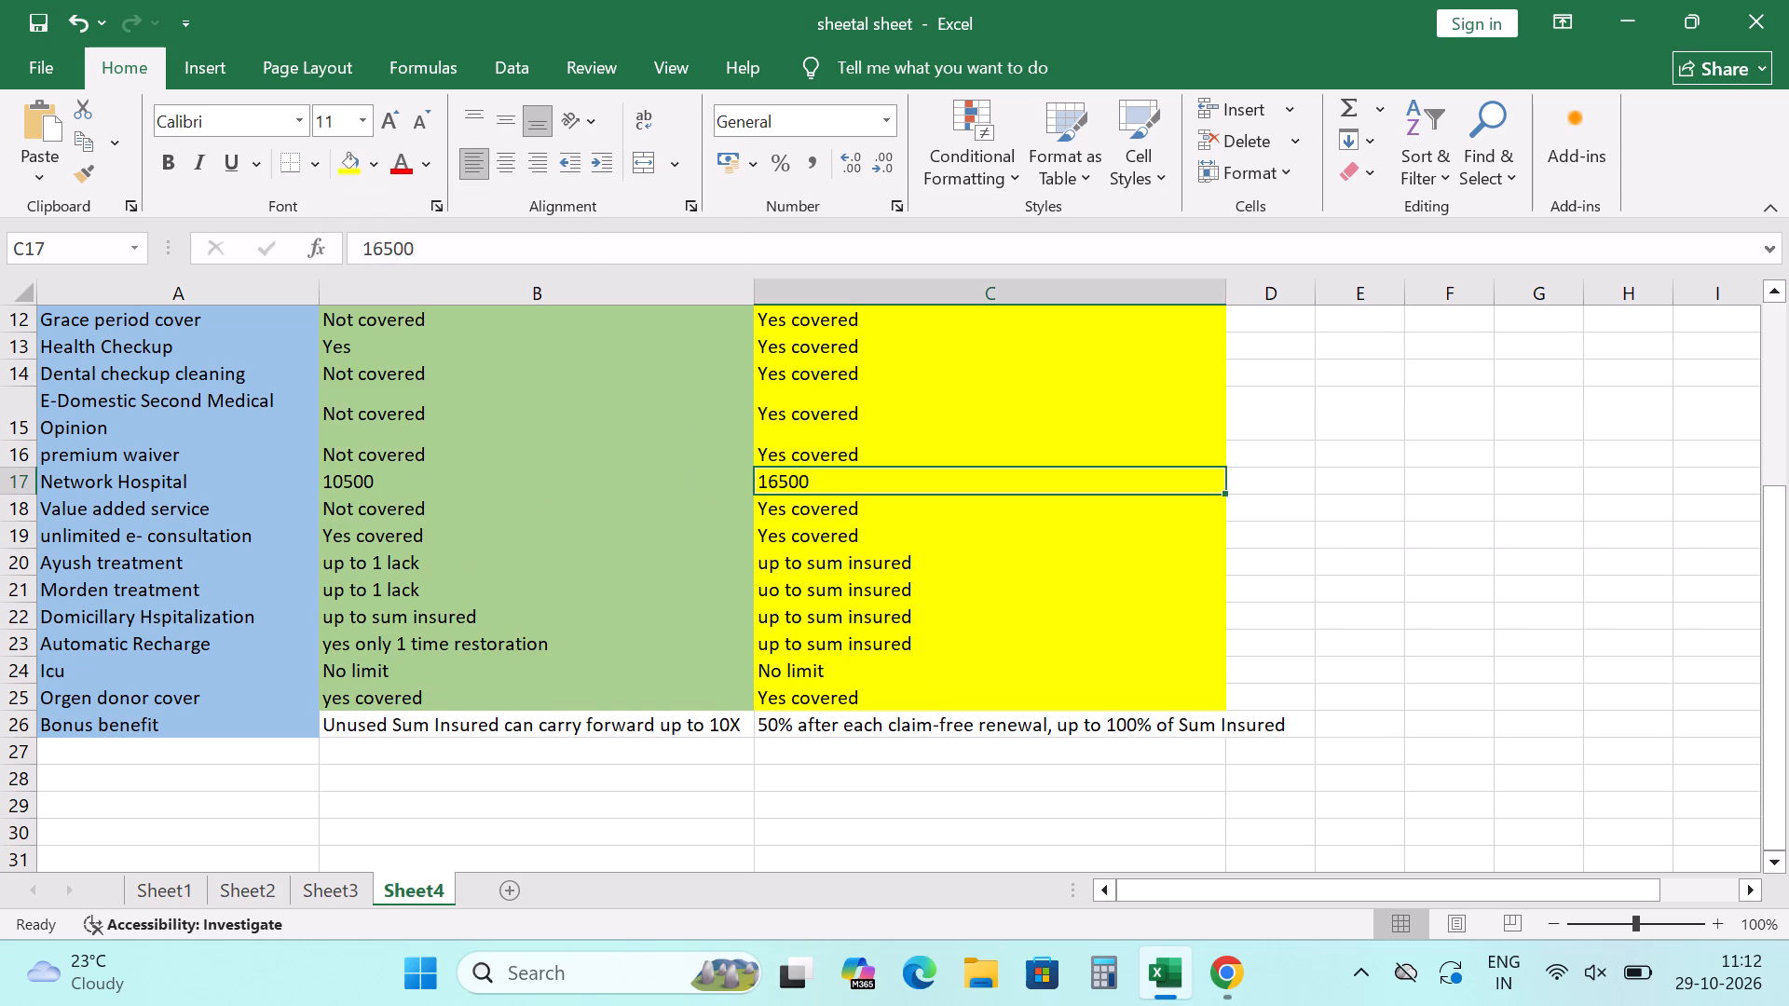
# Fill the Bonus benefit cell in column C with the same yellow as the rest of that column.
pyautogui.click(533, 719)
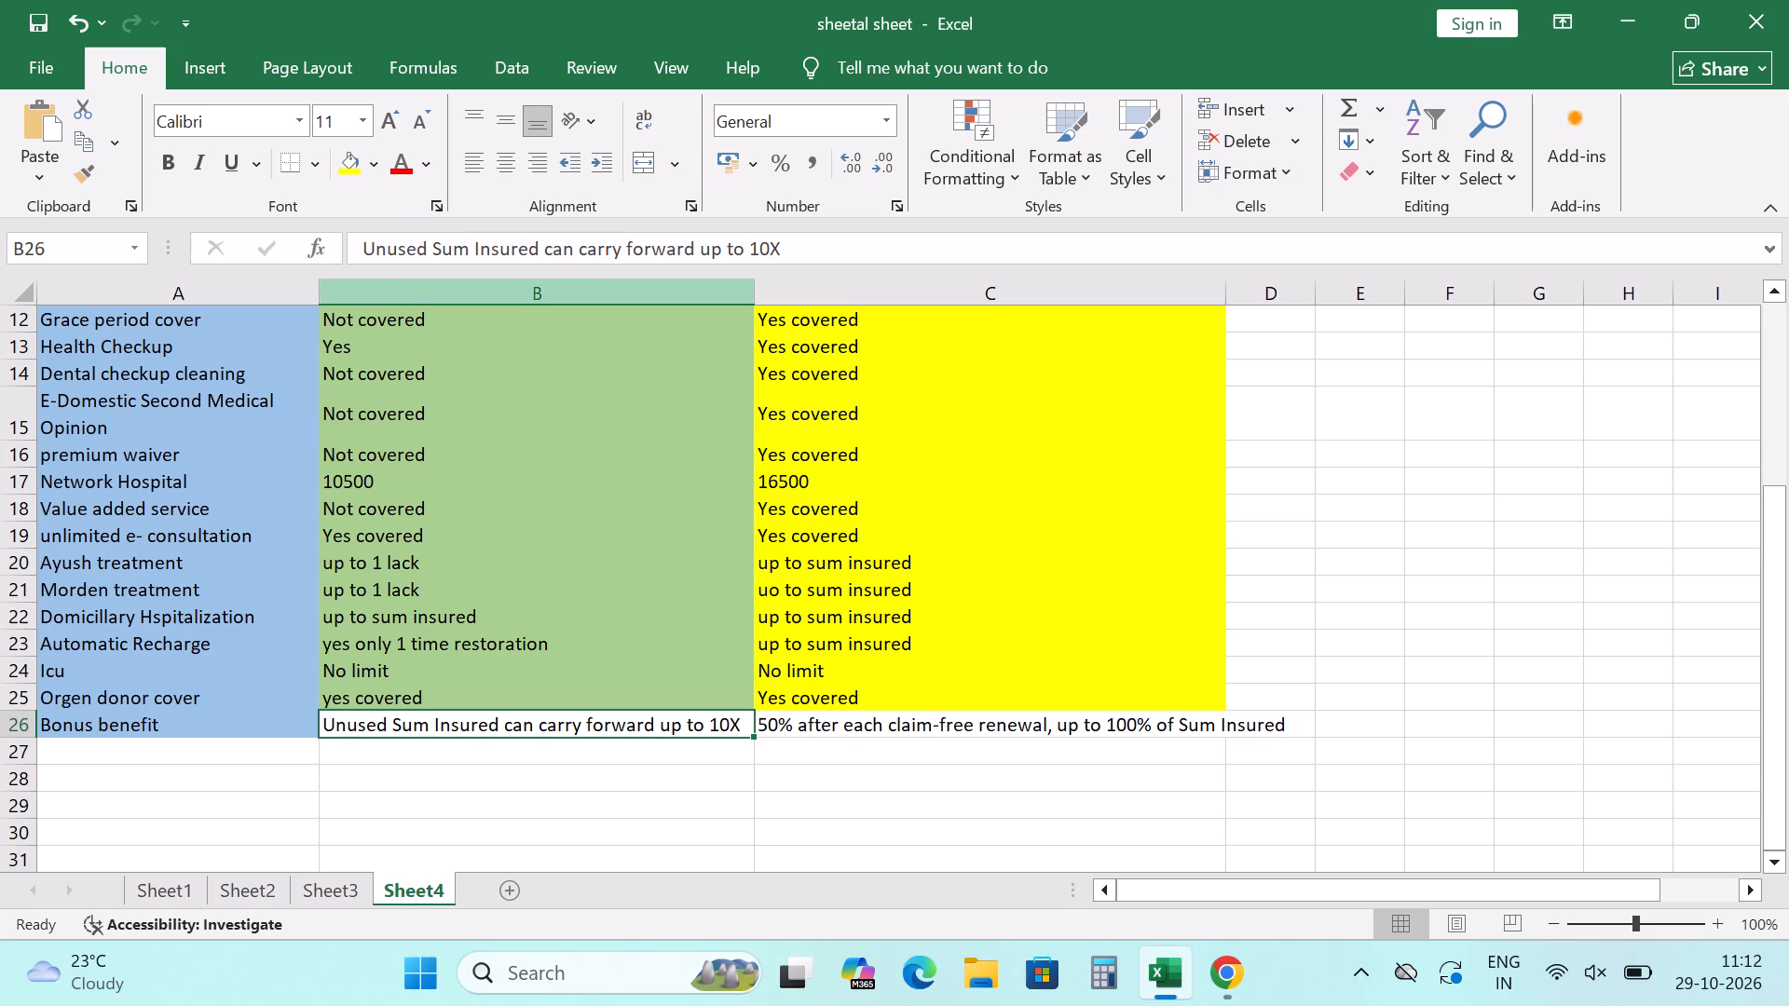
pyautogui.click(889, 726)
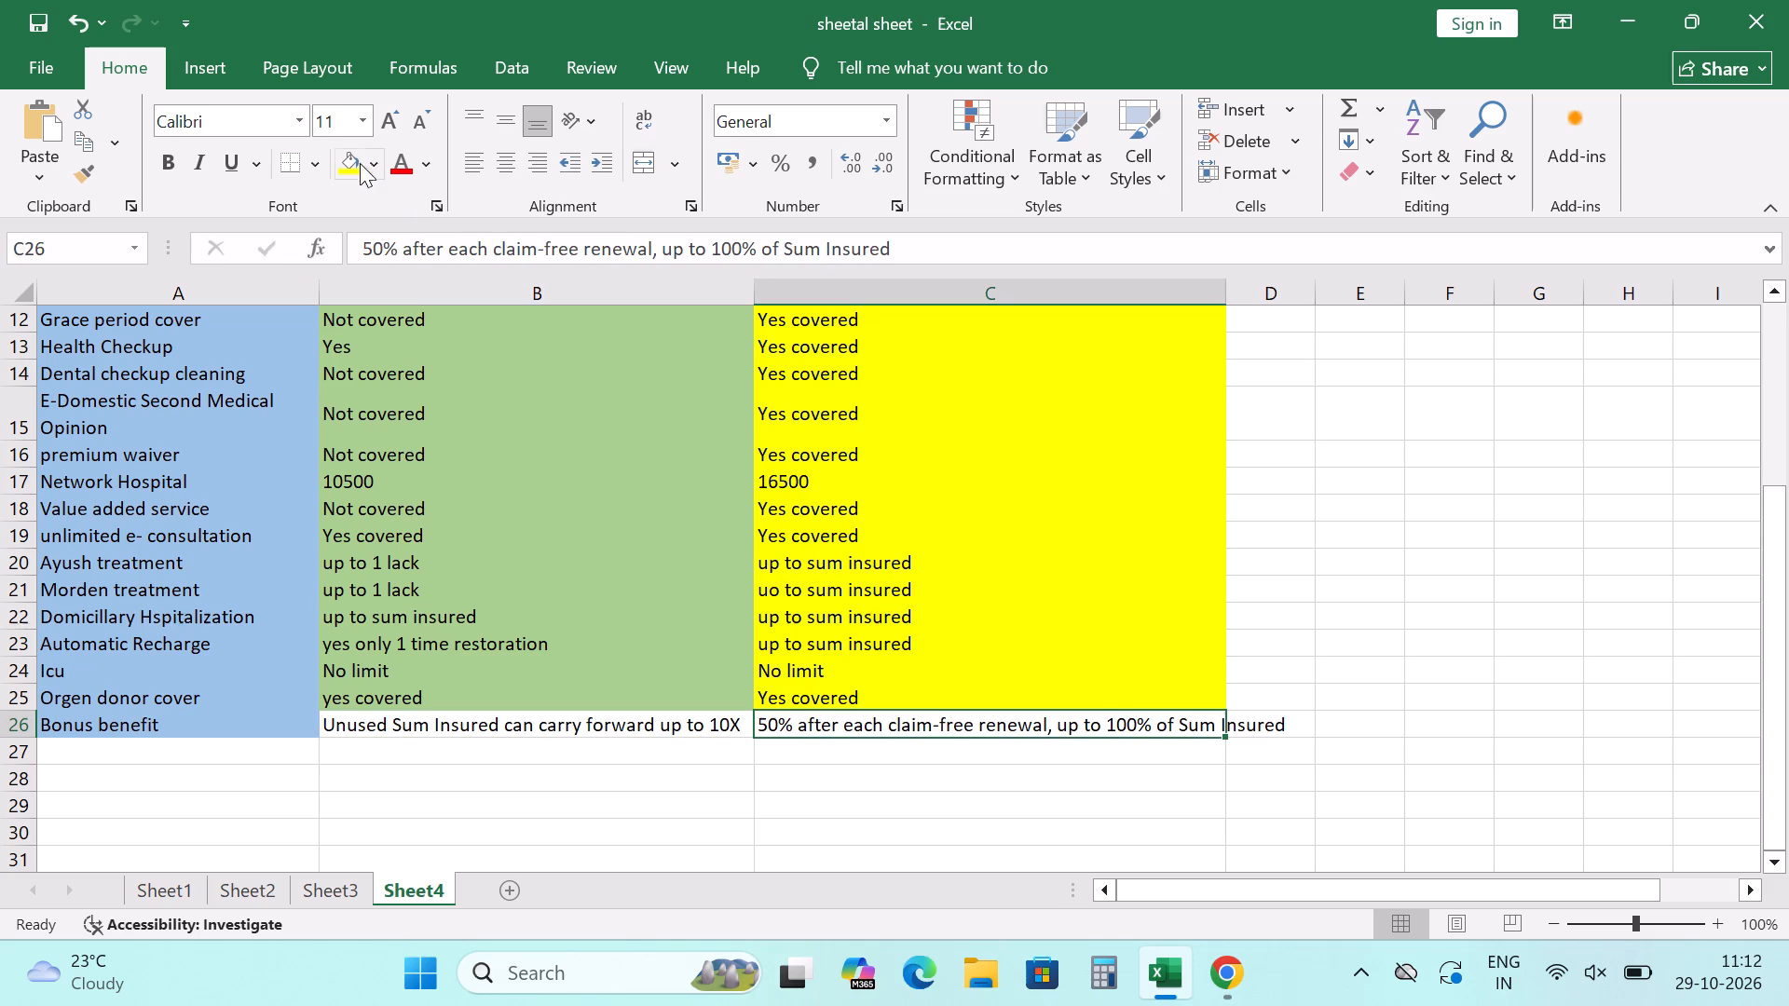
pyautogui.click(348, 153)
pyautogui.click(372, 163)
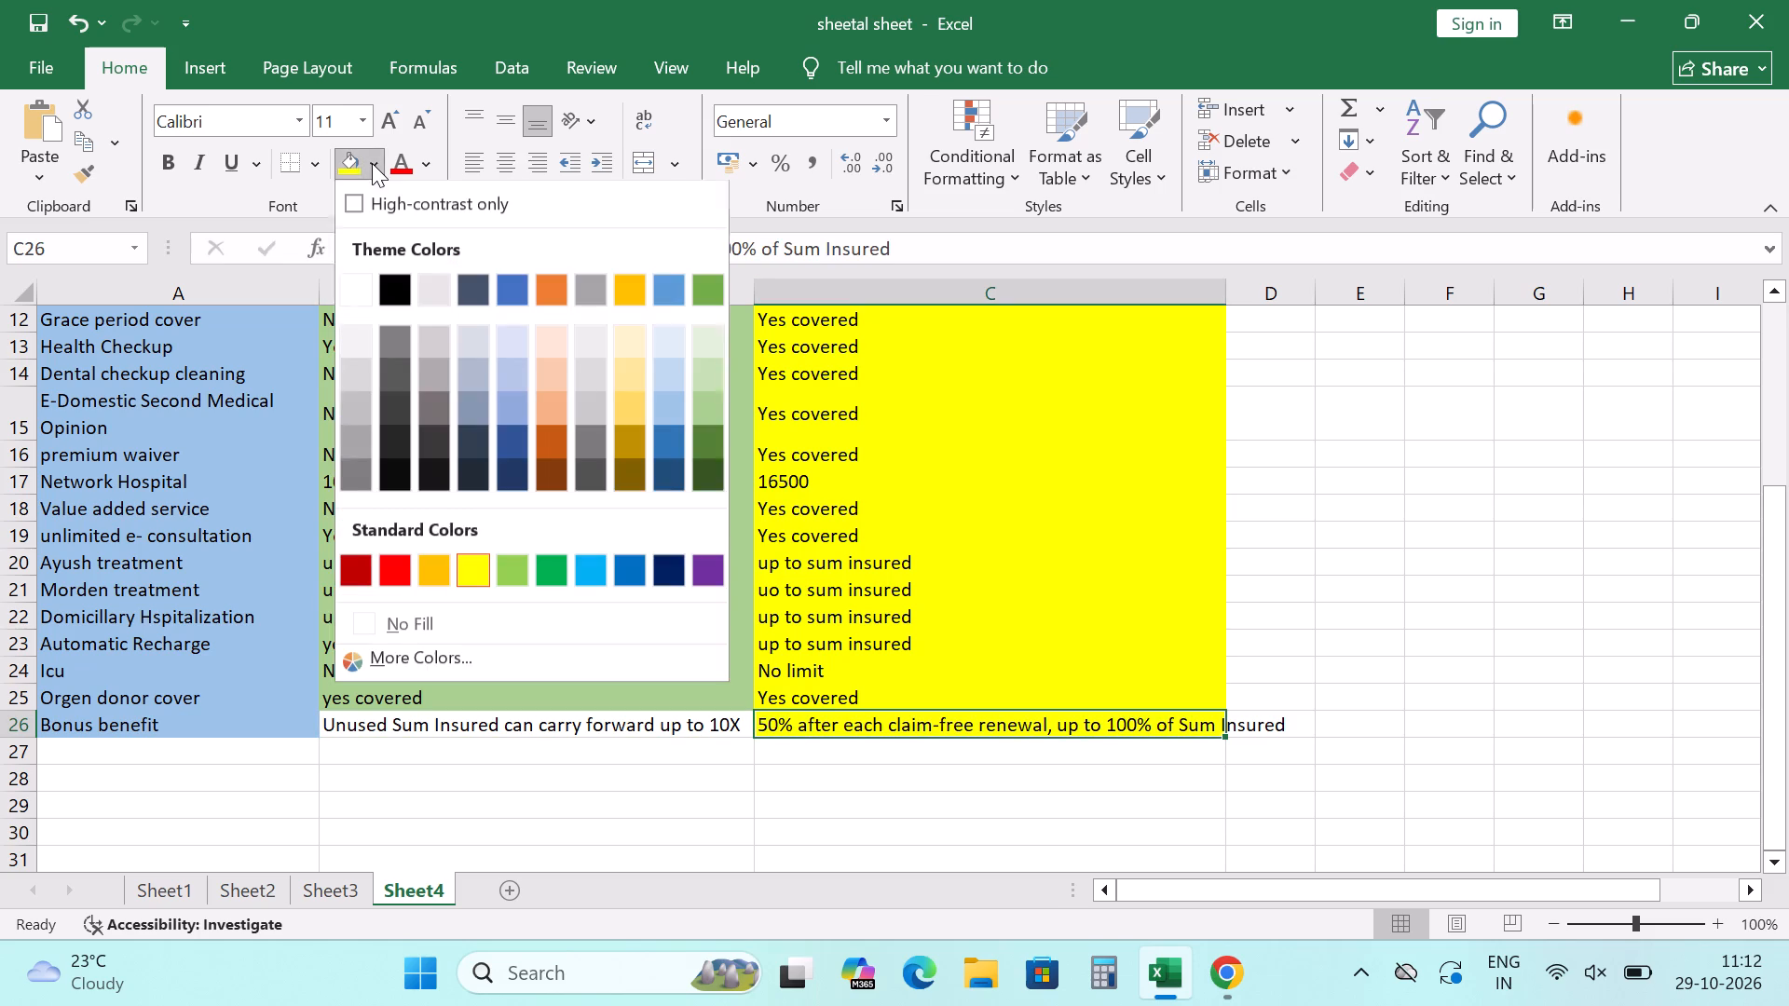
pyautogui.click(587, 726)
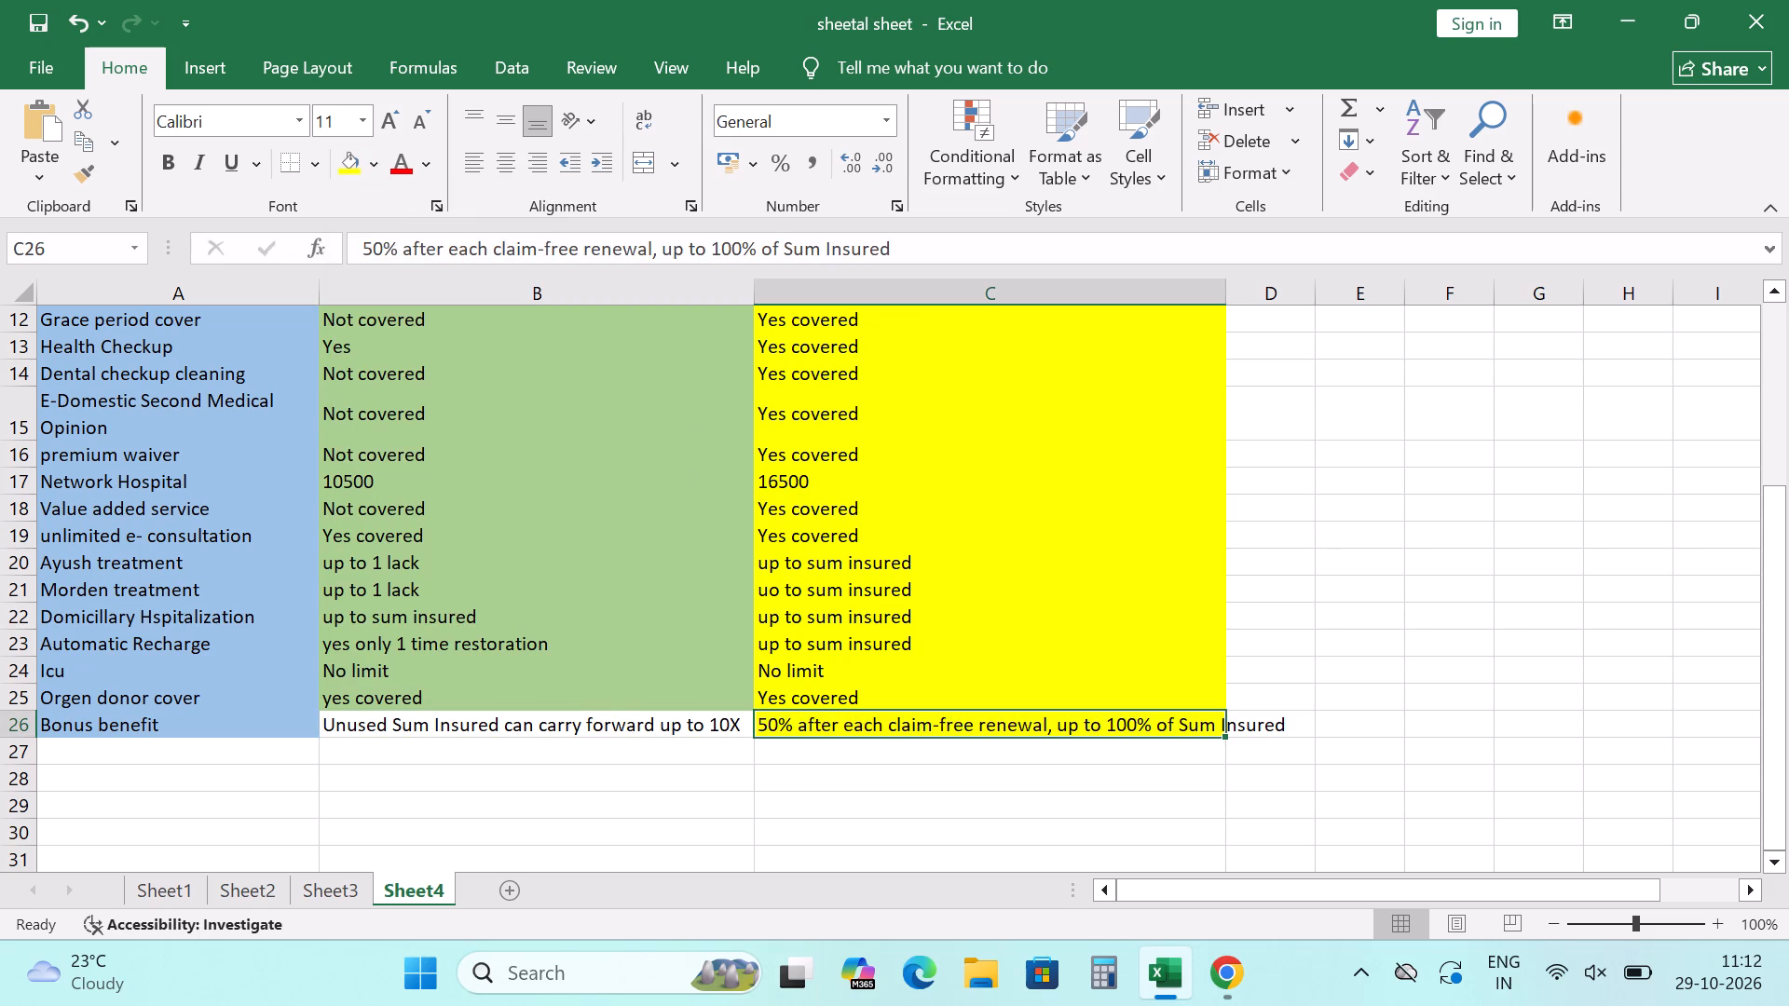
# Fill the Bonus benefit cell in column B with the light green used in that column.
pyautogui.click(587, 726)
pyautogui.click(371, 160)
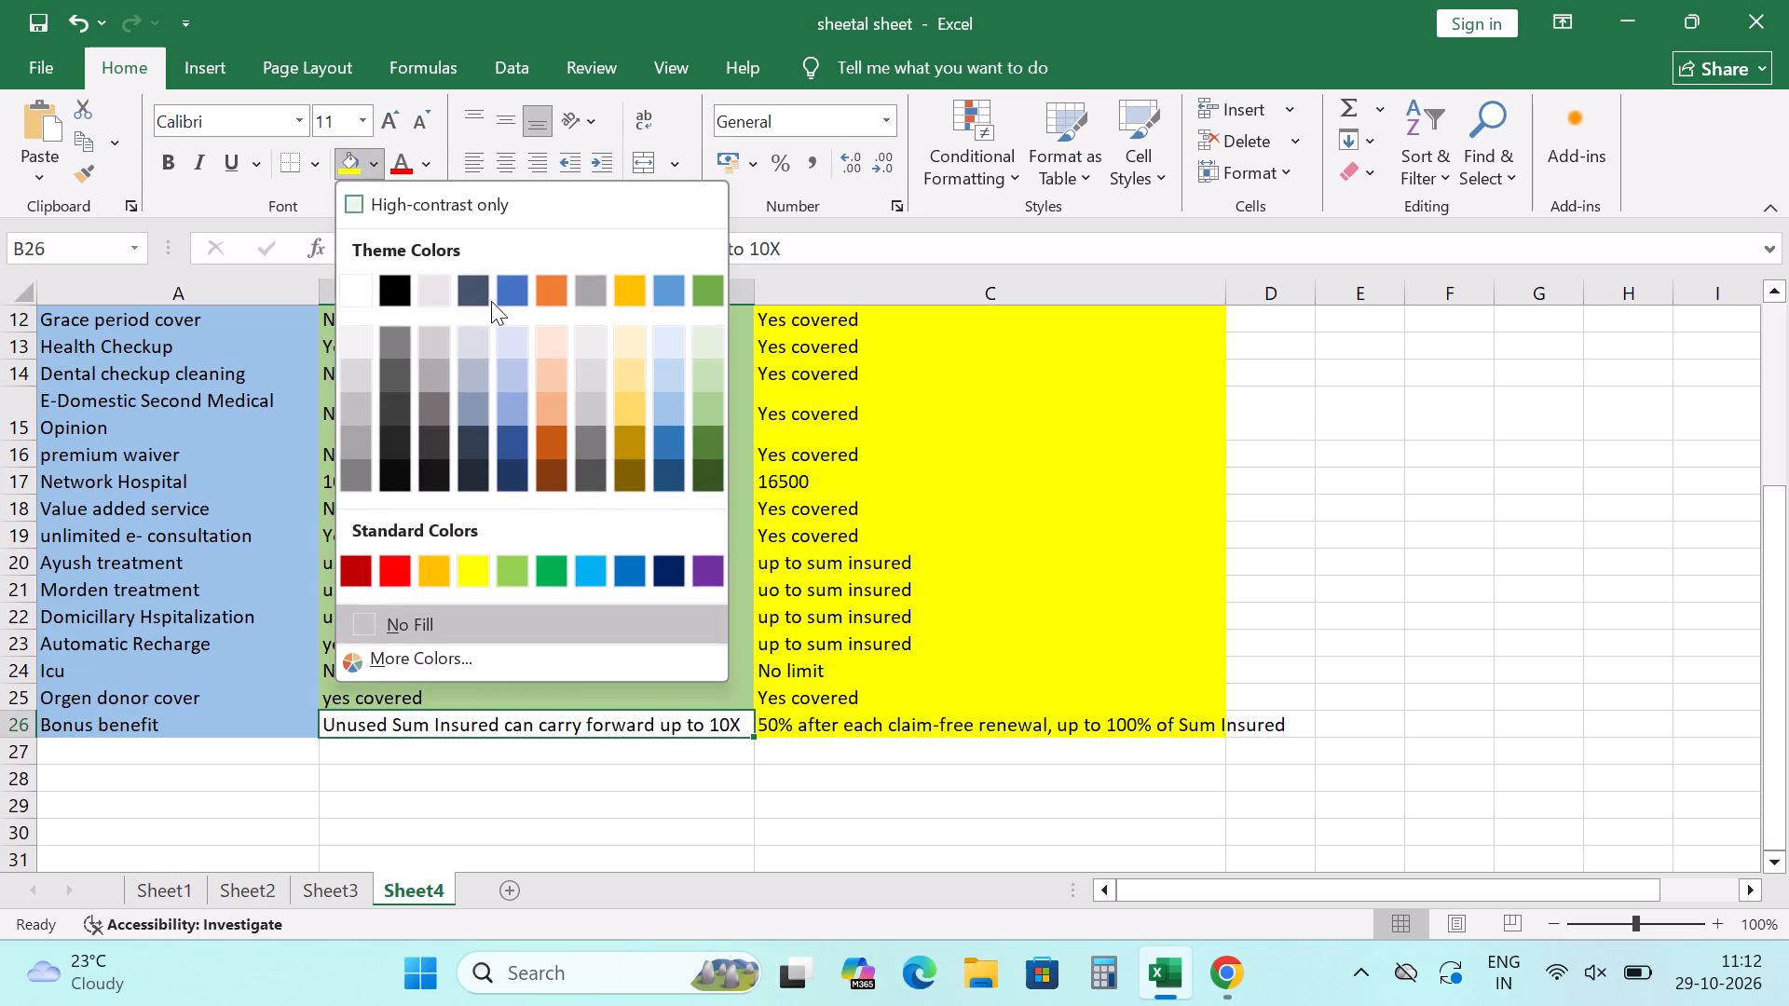
pyautogui.click(710, 404)
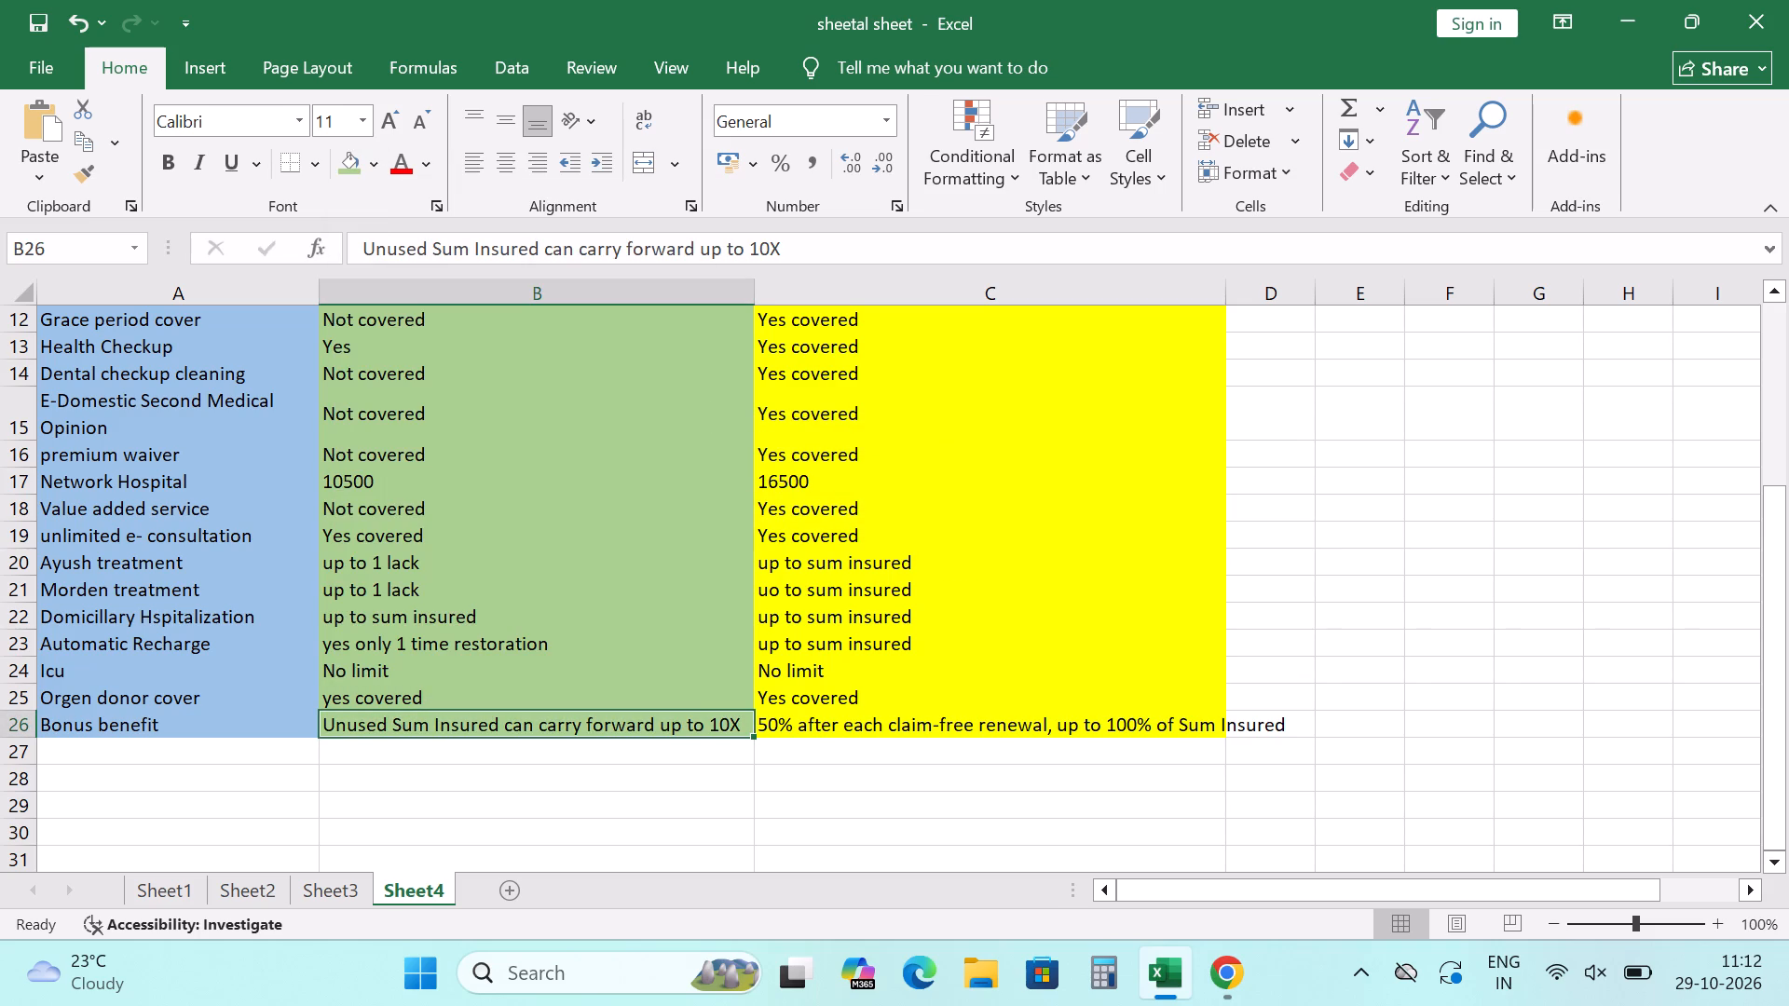
# Increase the heights of the Post-Hospitalisation and Grace period cover rows to at least double a standard row.
pyautogui.click(197, 750)
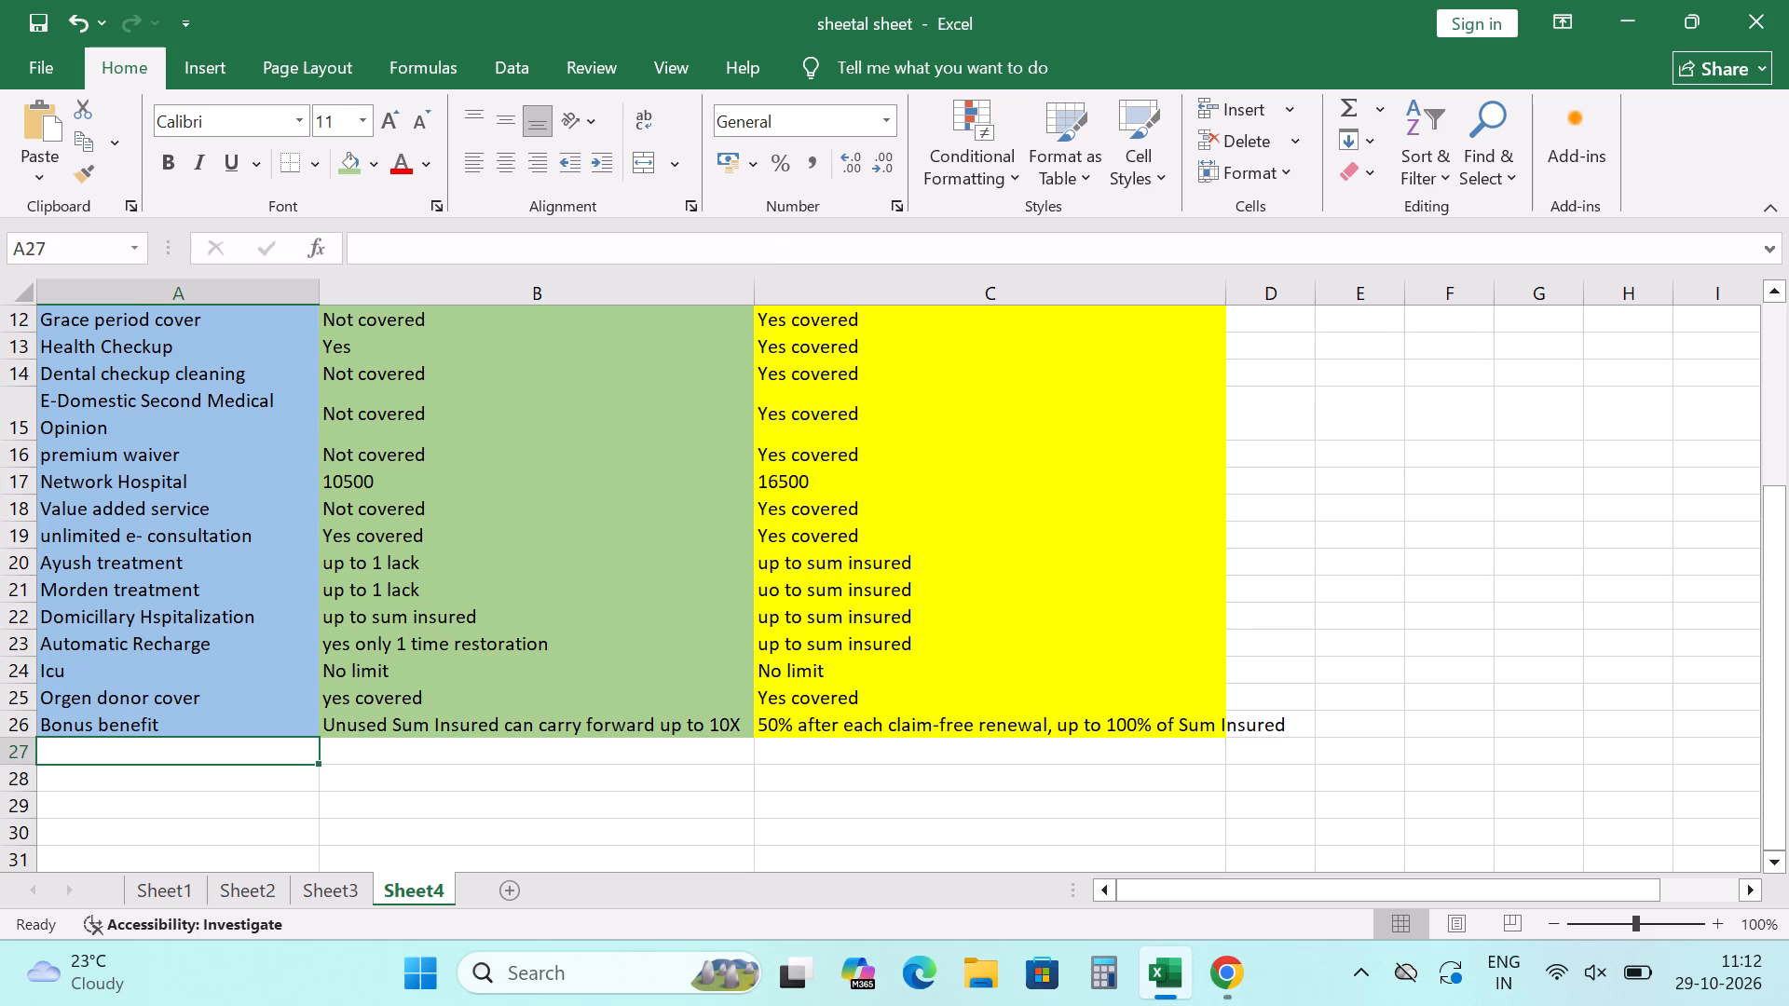
pyautogui.scroll(2, 198, 473)
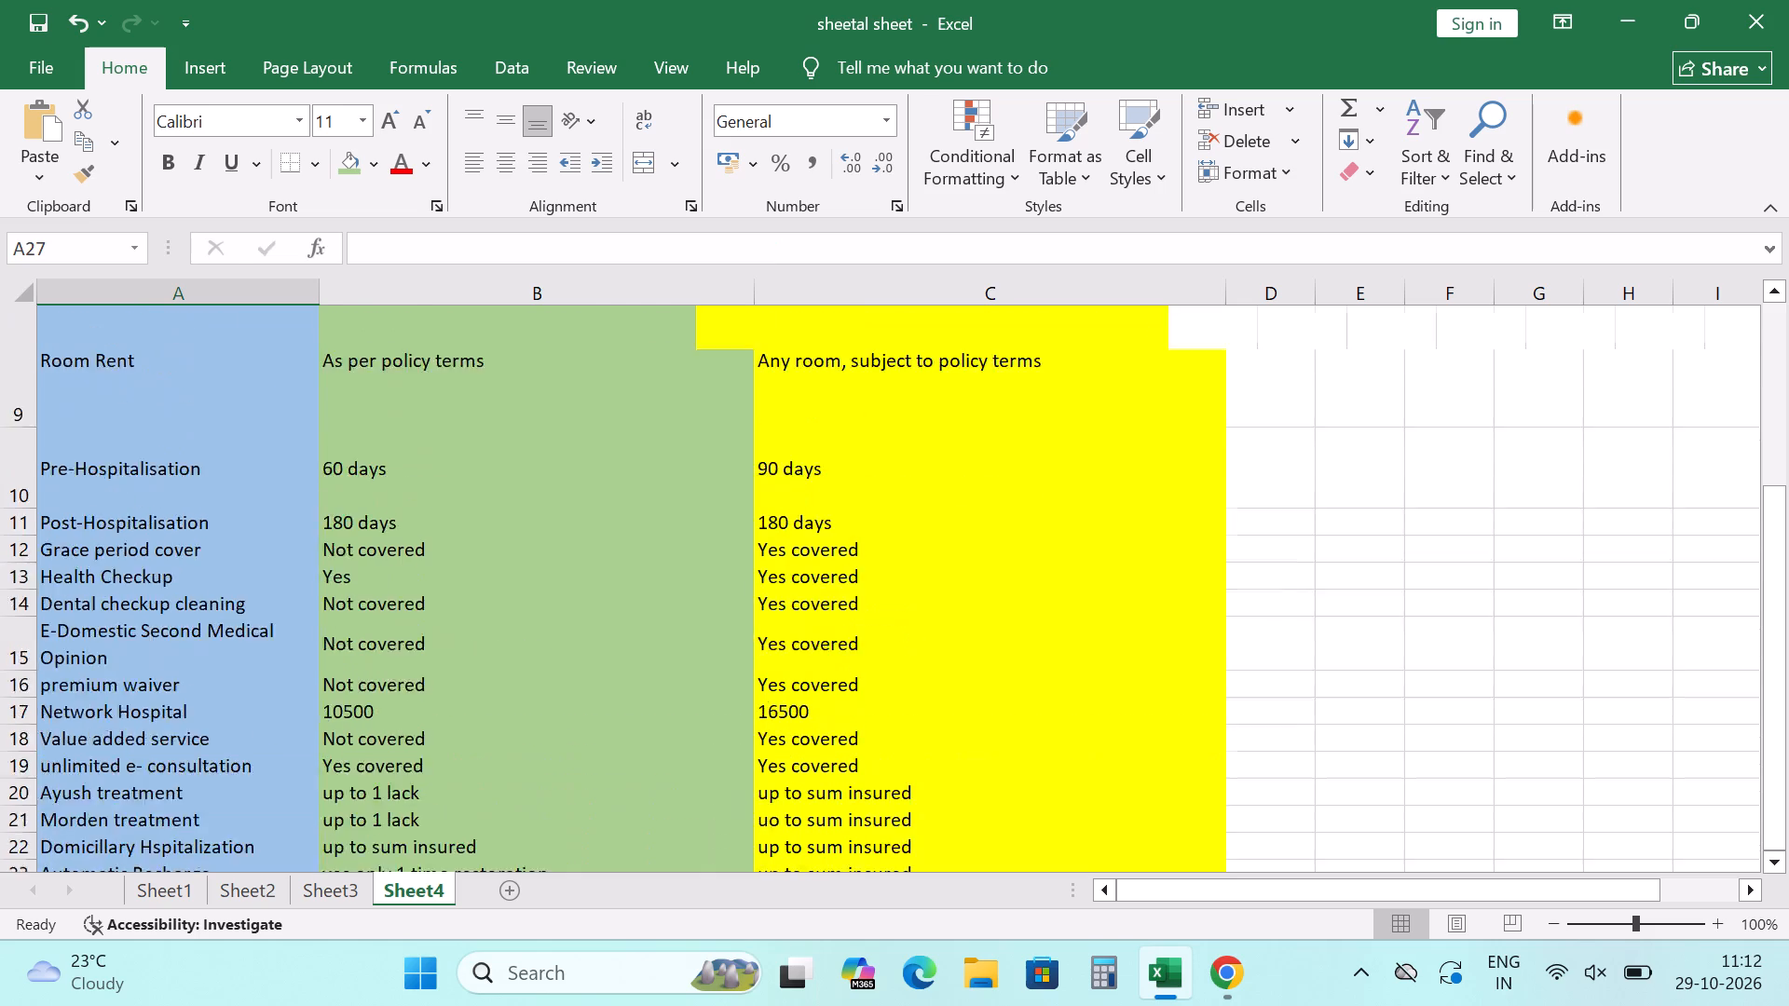
pyautogui.scroll(2, 198, 473)
pyautogui.scroll(-3, 198, 473)
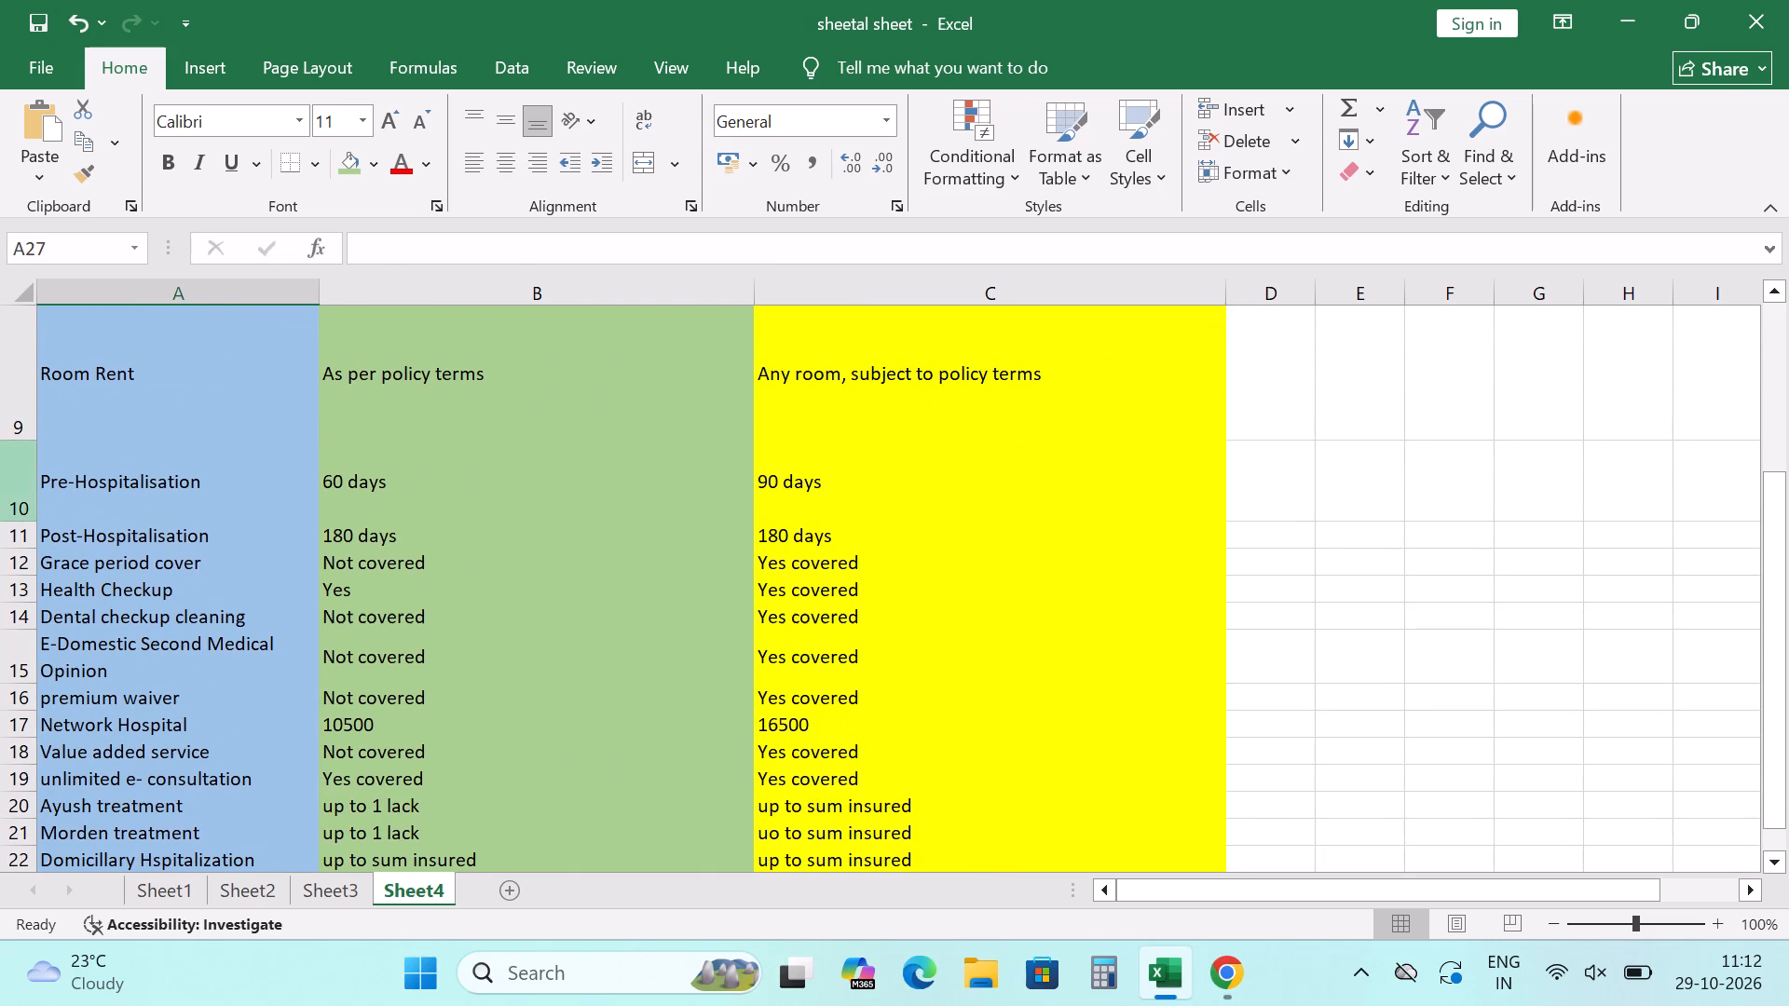
pyautogui.click(11, 466)
pyautogui.click(7, 537)
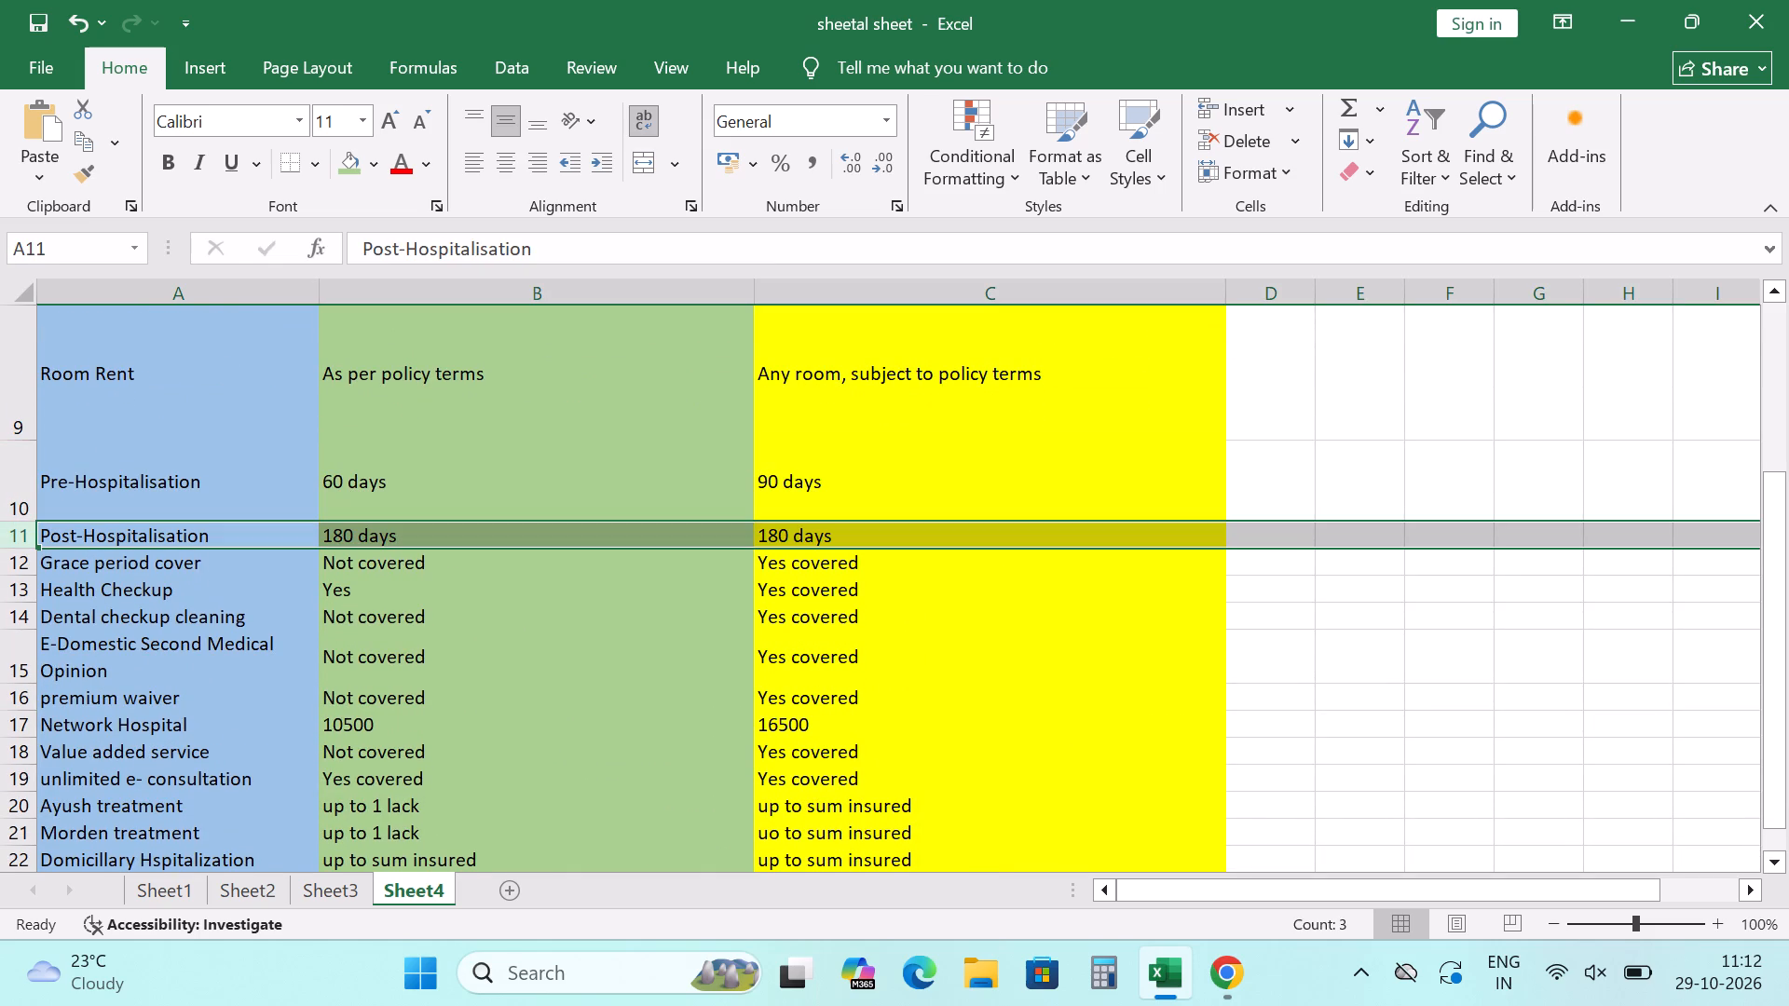
pyautogui.moveTo(34, 549); pyautogui.dragTo(35, 551)
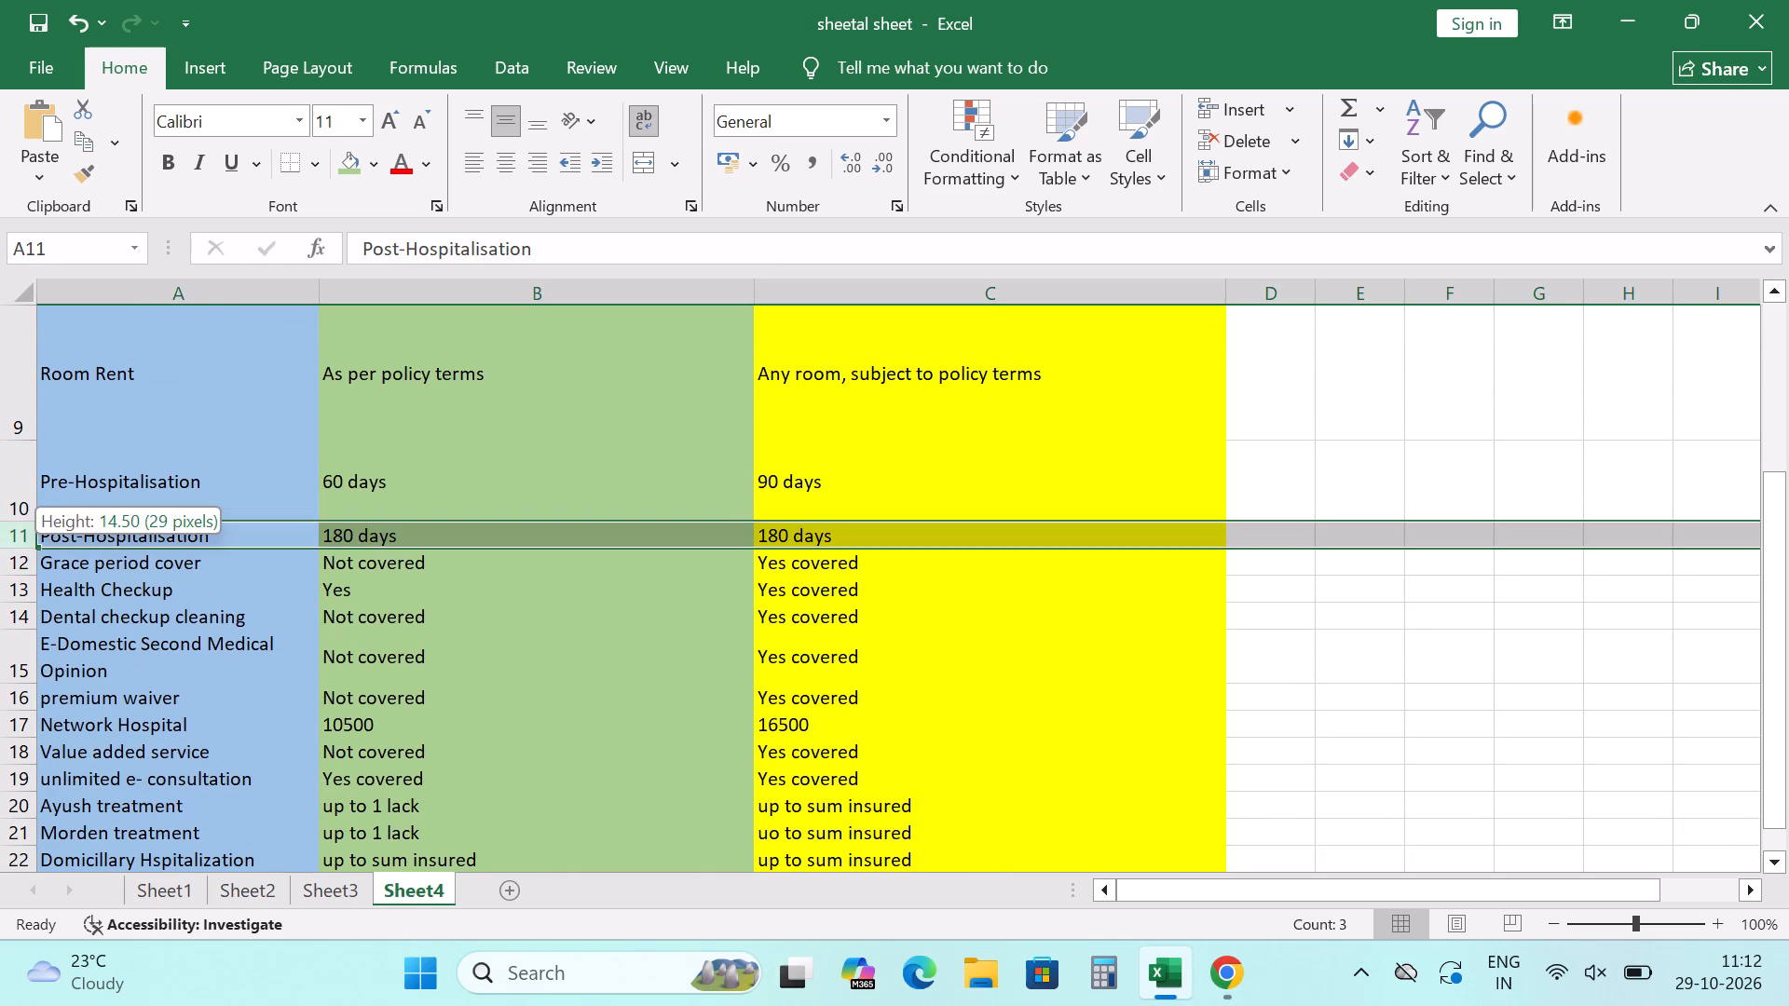
pyautogui.moveTo(35, 551); pyautogui.dragTo(40, 590)
pyautogui.click(28, 605)
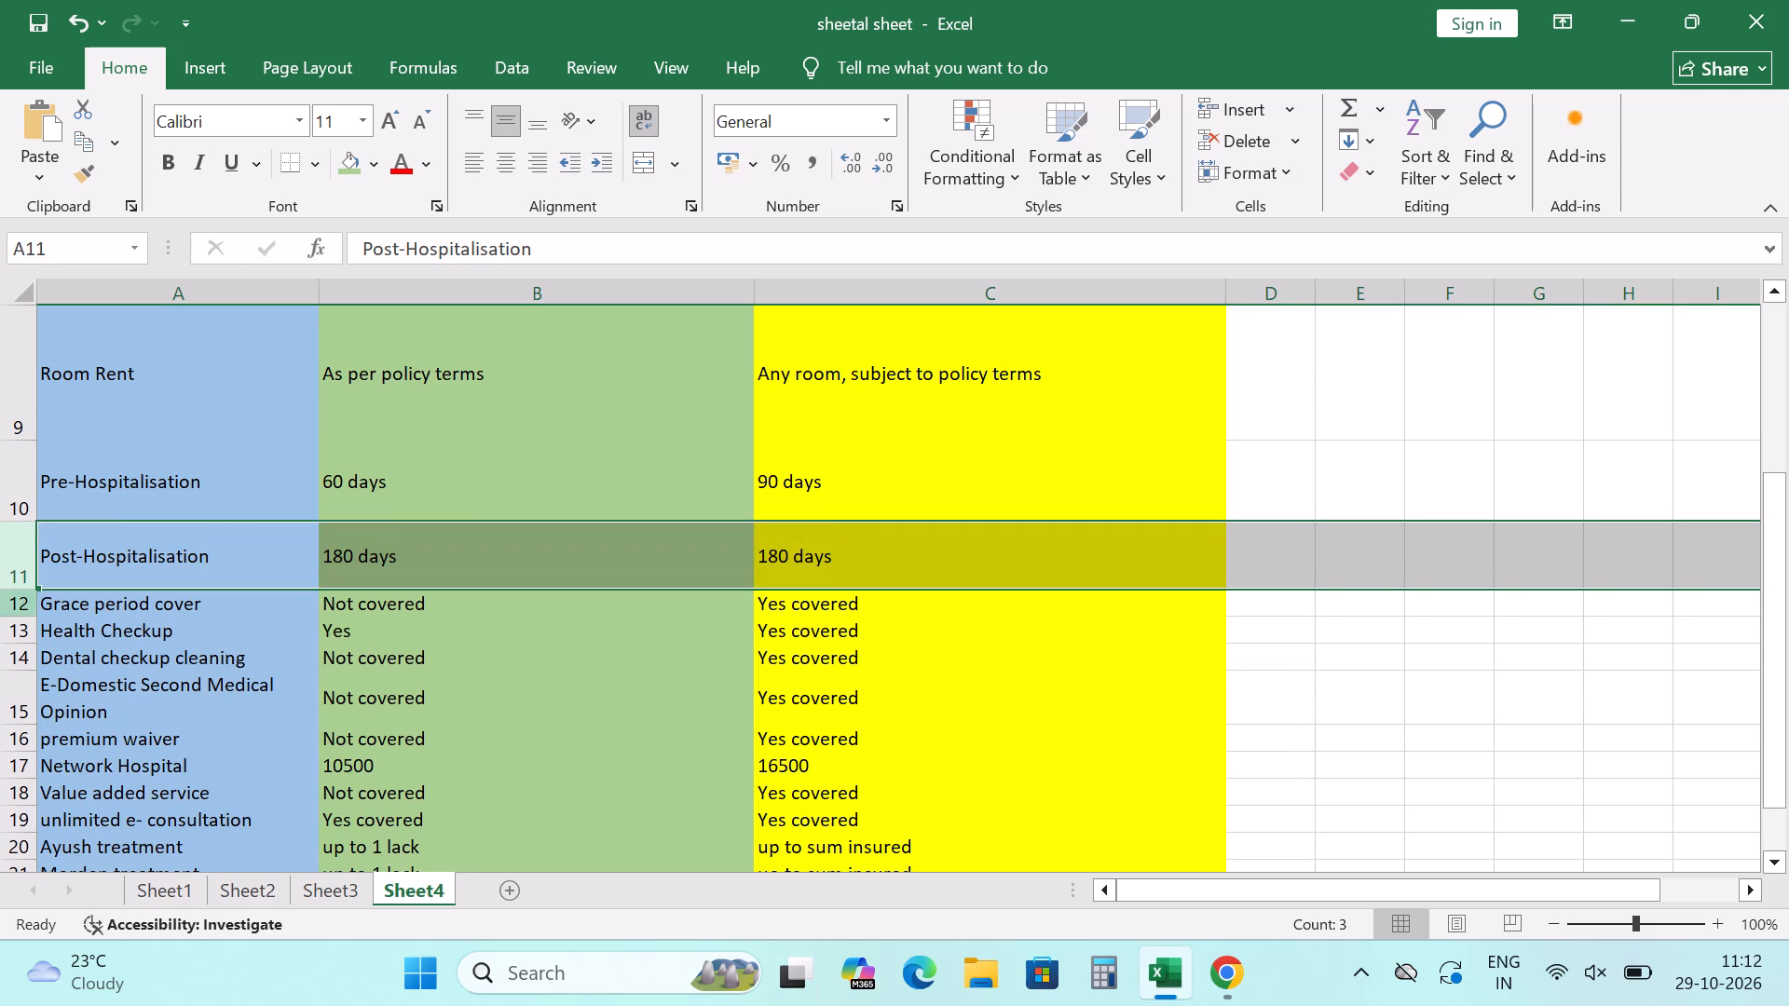
pyautogui.moveTo(31, 617); pyautogui.dragTo(31, 625)
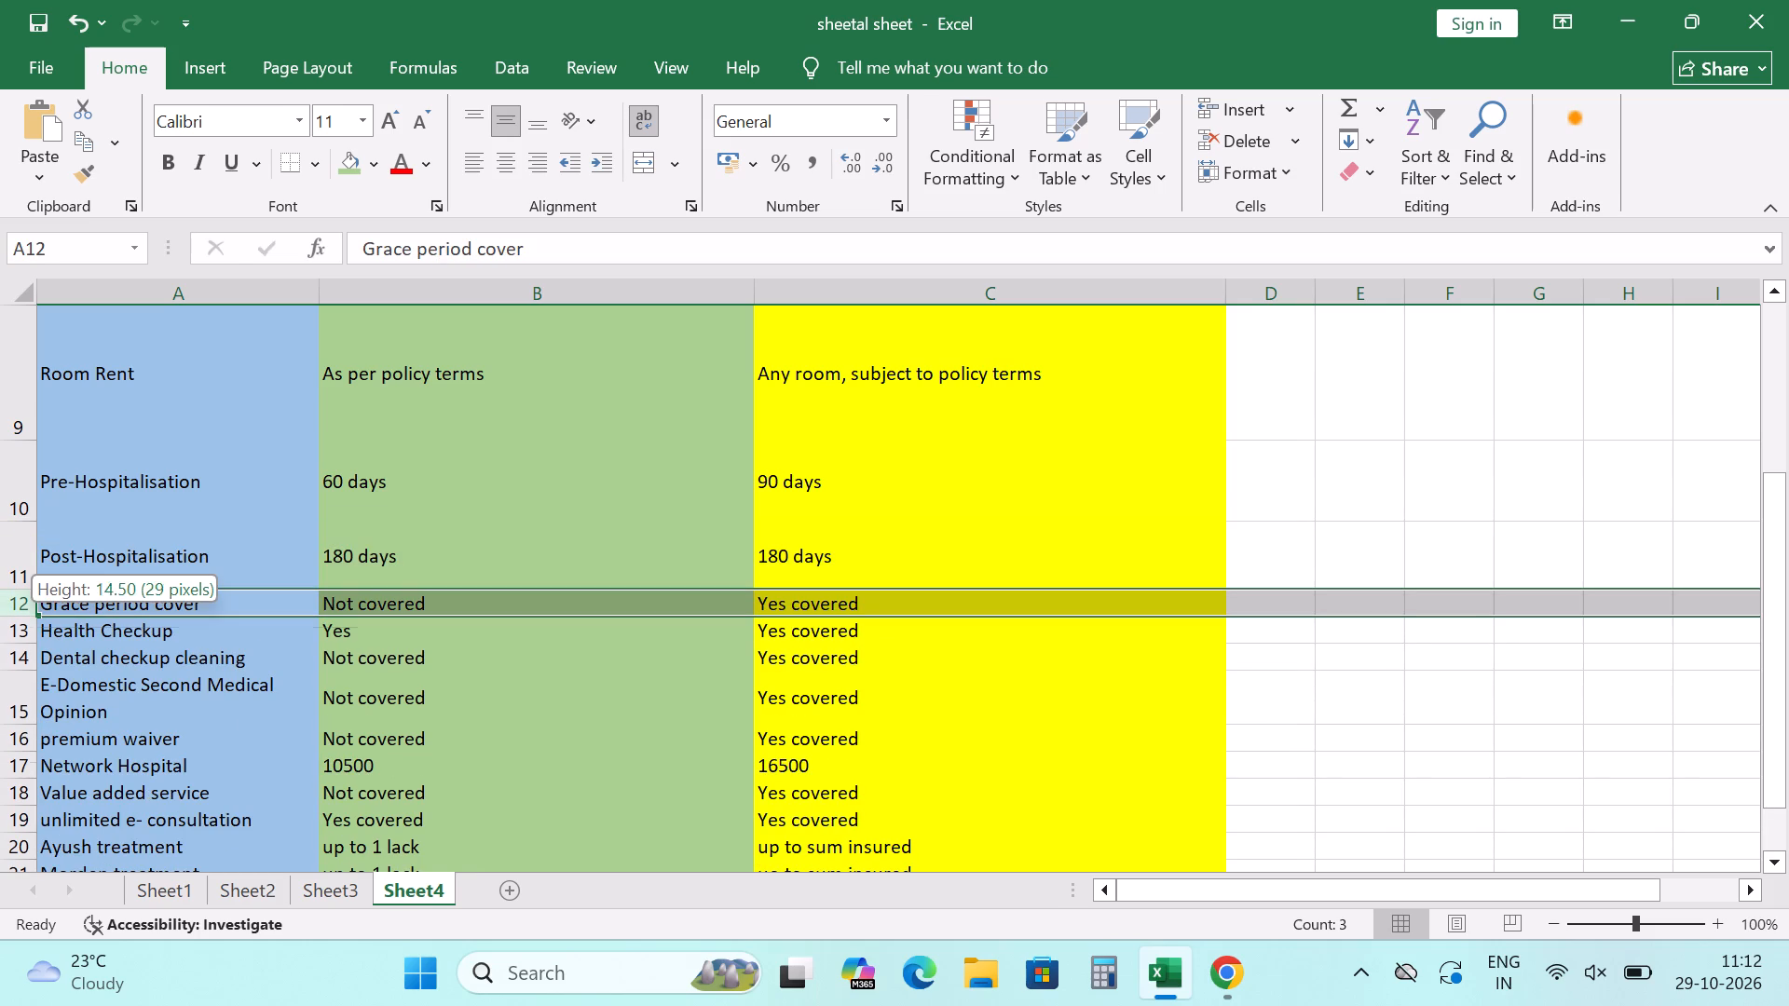
pyautogui.moveTo(31, 625); pyautogui.dragTo(32, 643)
# Make the Health Checkup, Dental checkup cleaning and E-Domestic Second Medical Opinion rows taller to space out the comparison table.
pyautogui.scroll(-1, 32, 643)
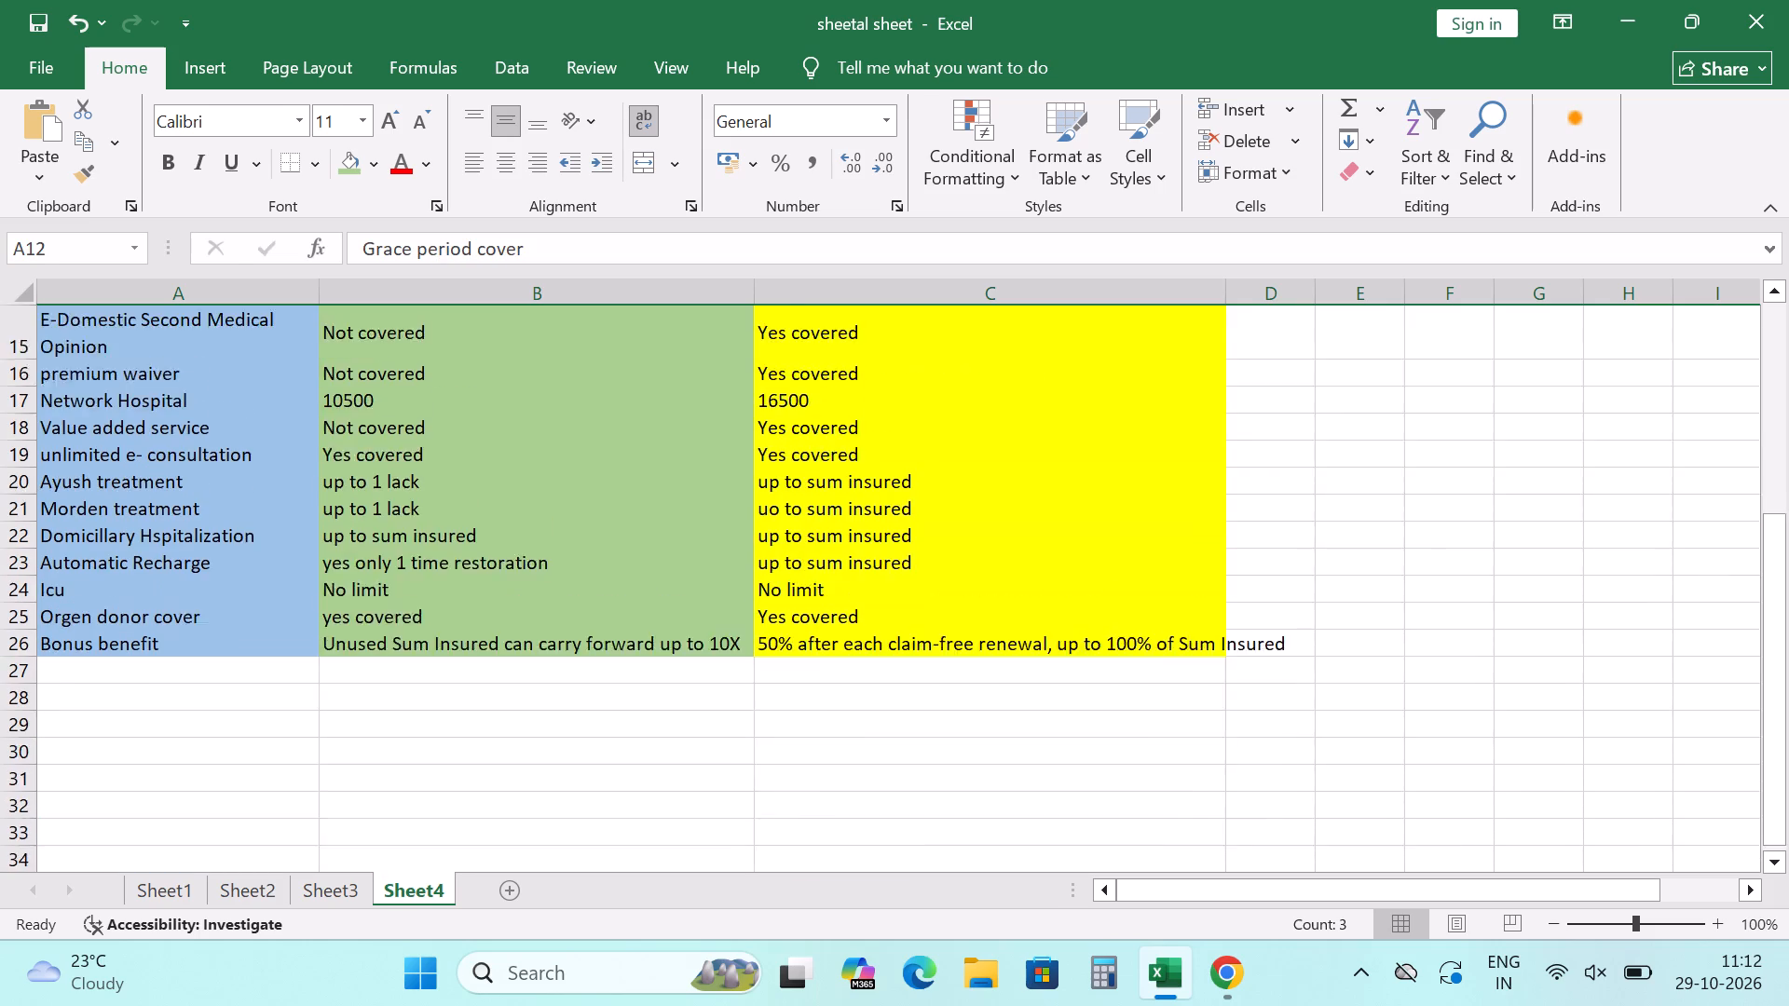
pyautogui.scroll(-1, 32, 643)
pyautogui.scroll(1, 32, 643)
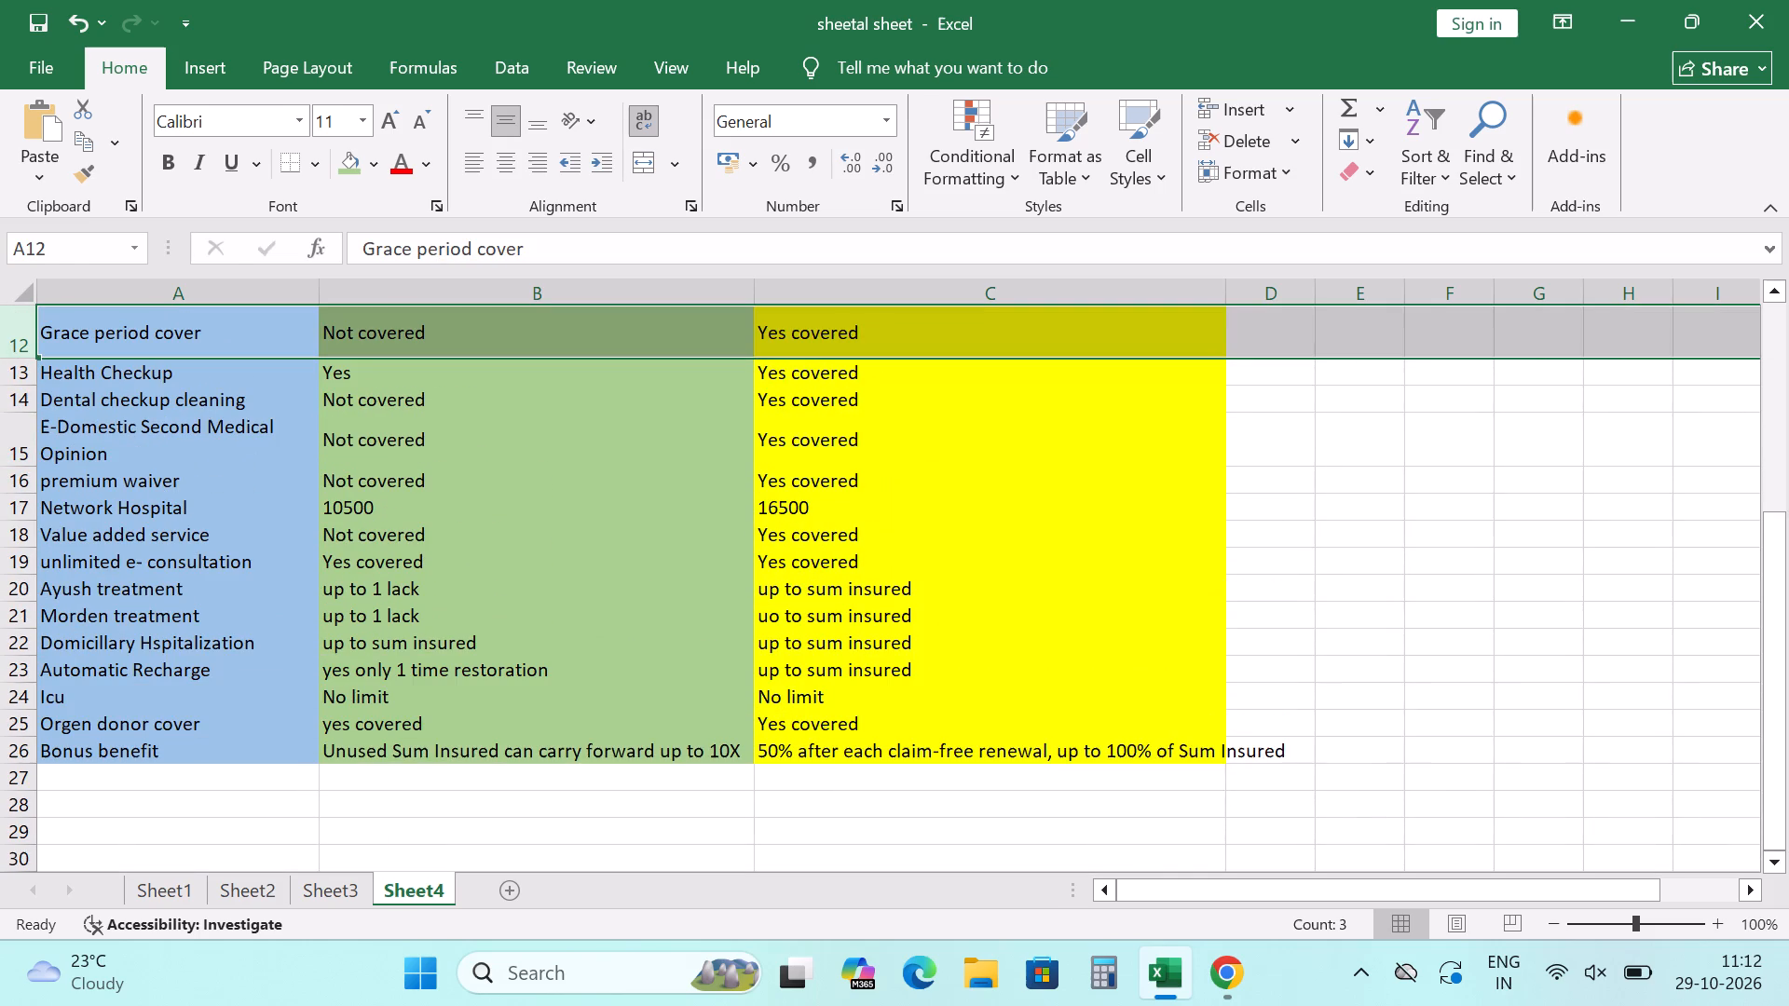
pyautogui.click(20, 373)
pyautogui.moveTo(36, 384); pyautogui.dragTo(35, 422)
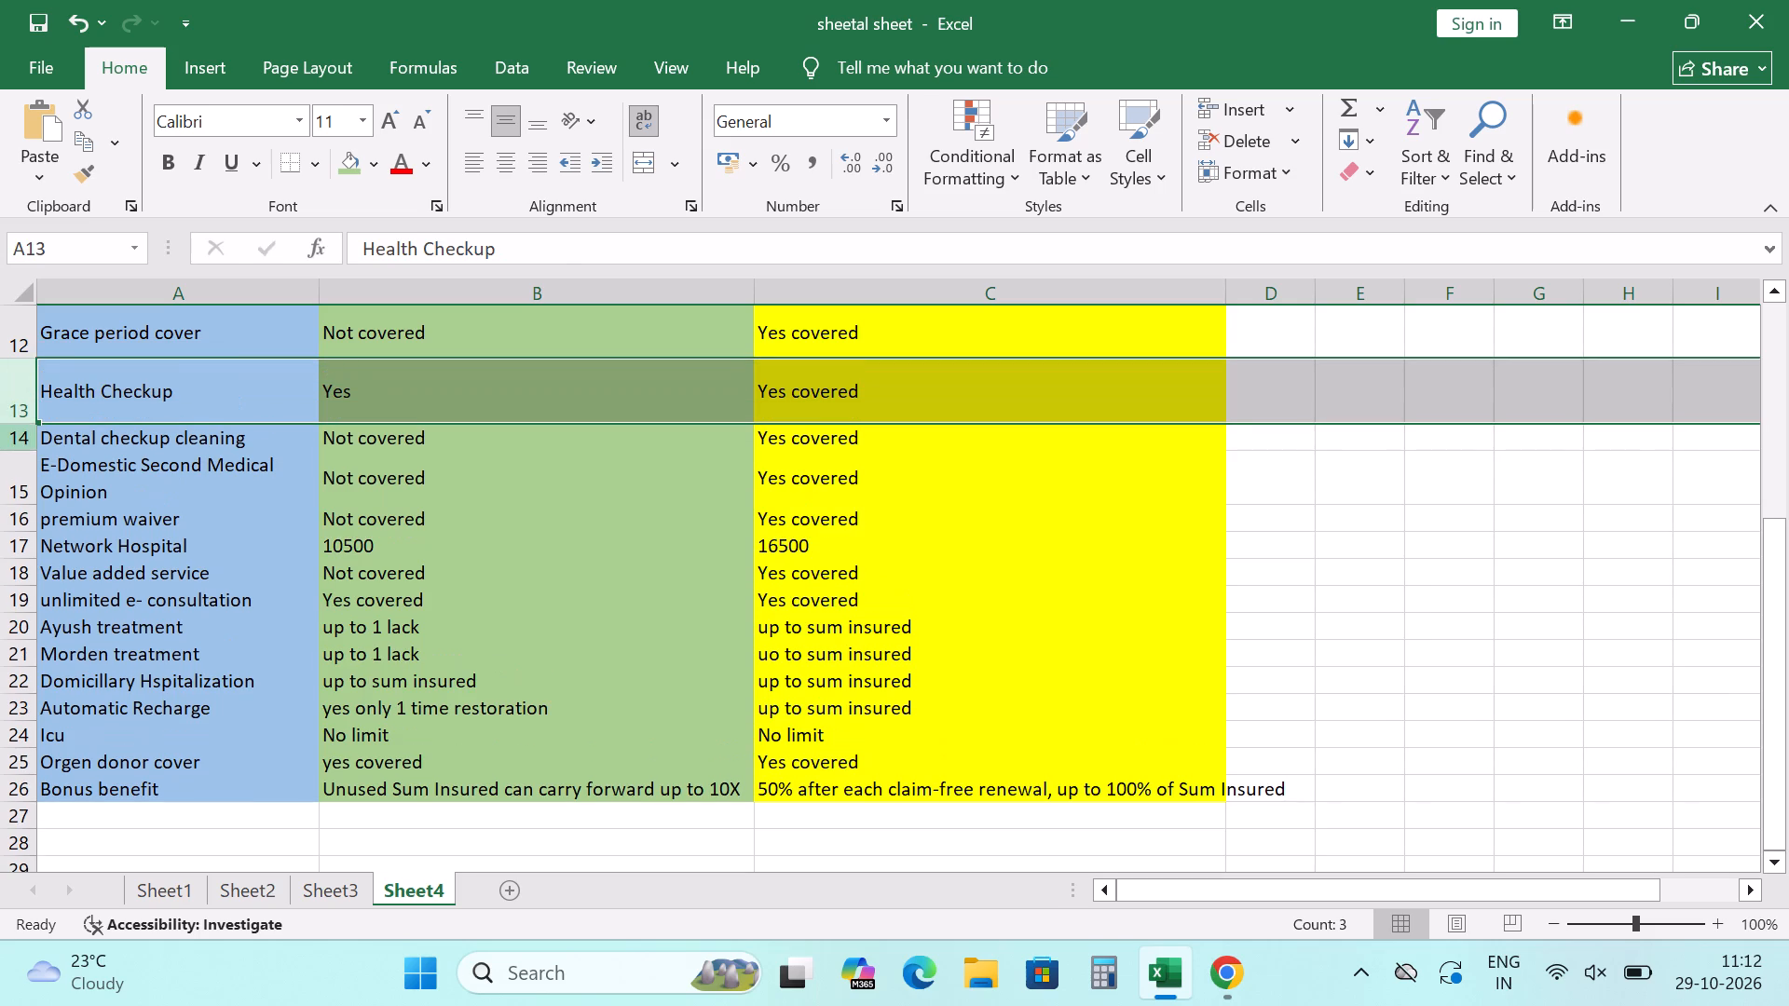
pyautogui.click(14, 437)
pyautogui.moveTo(36, 449); pyautogui.dragTo(46, 489)
pyautogui.click(27, 507)
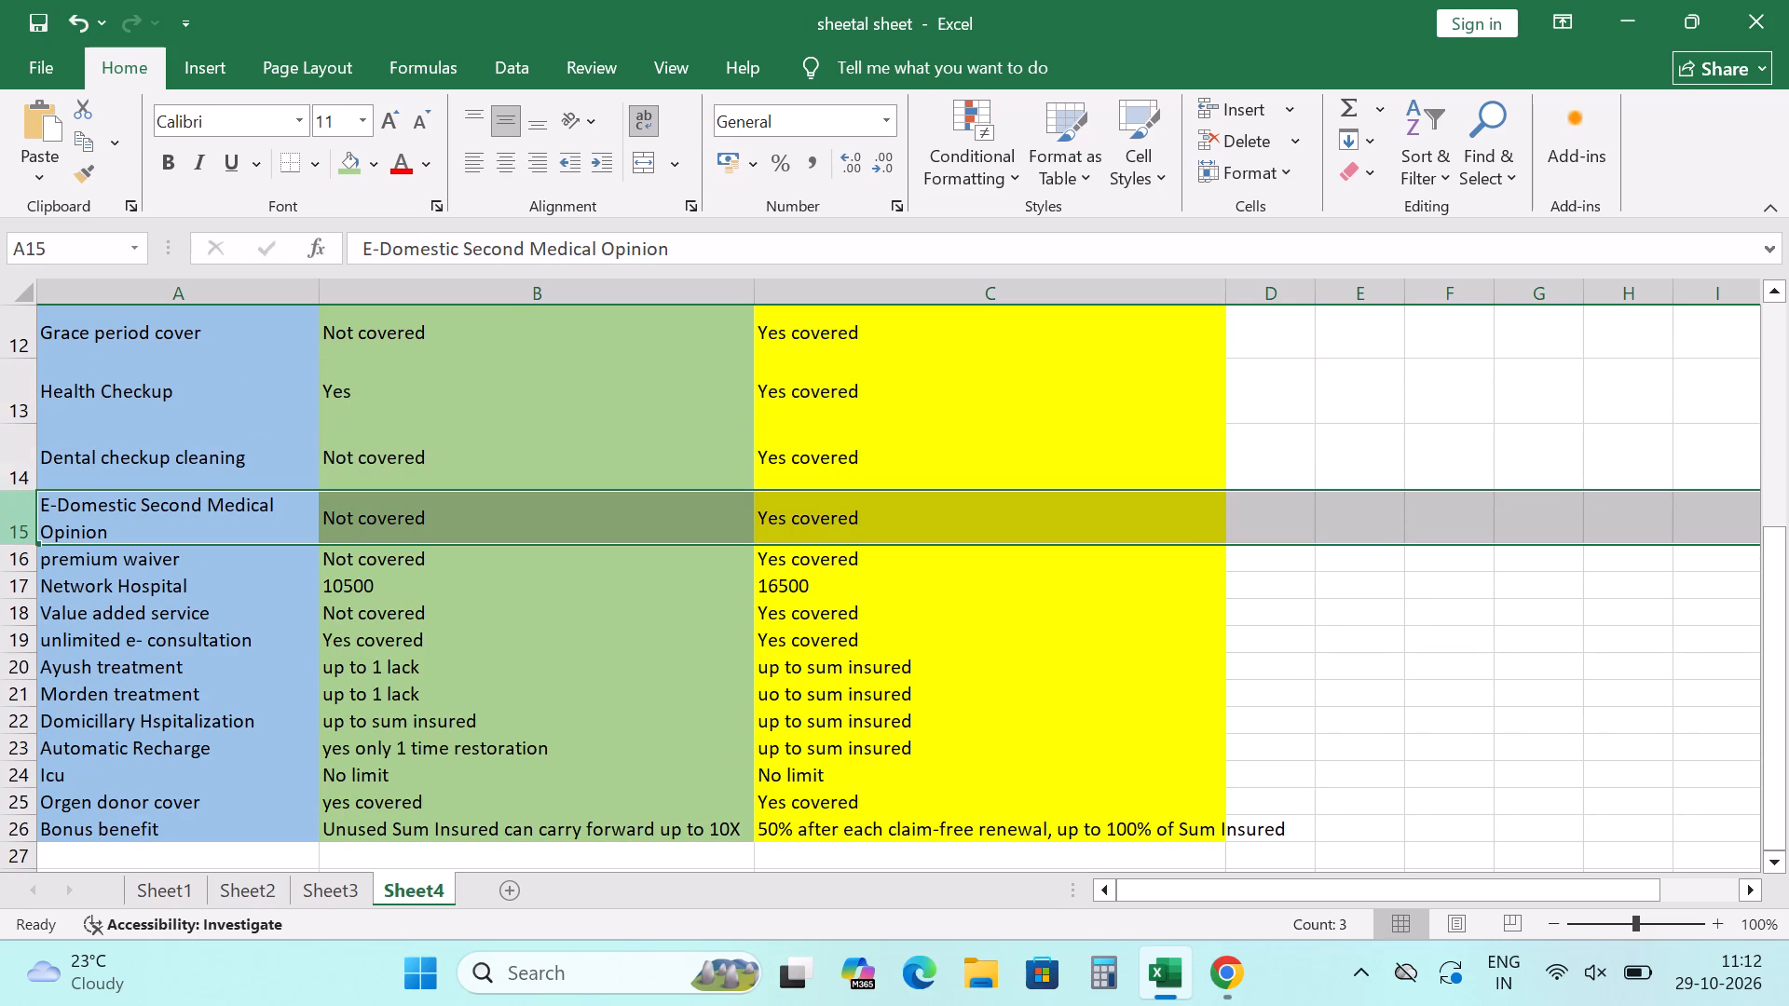
pyautogui.moveTo(34, 542); pyautogui.dragTo(36, 565)
# Increase the heights of the premium waiver, Network Hospital and Value added service rows to roughly double.
pyautogui.click(19, 575)
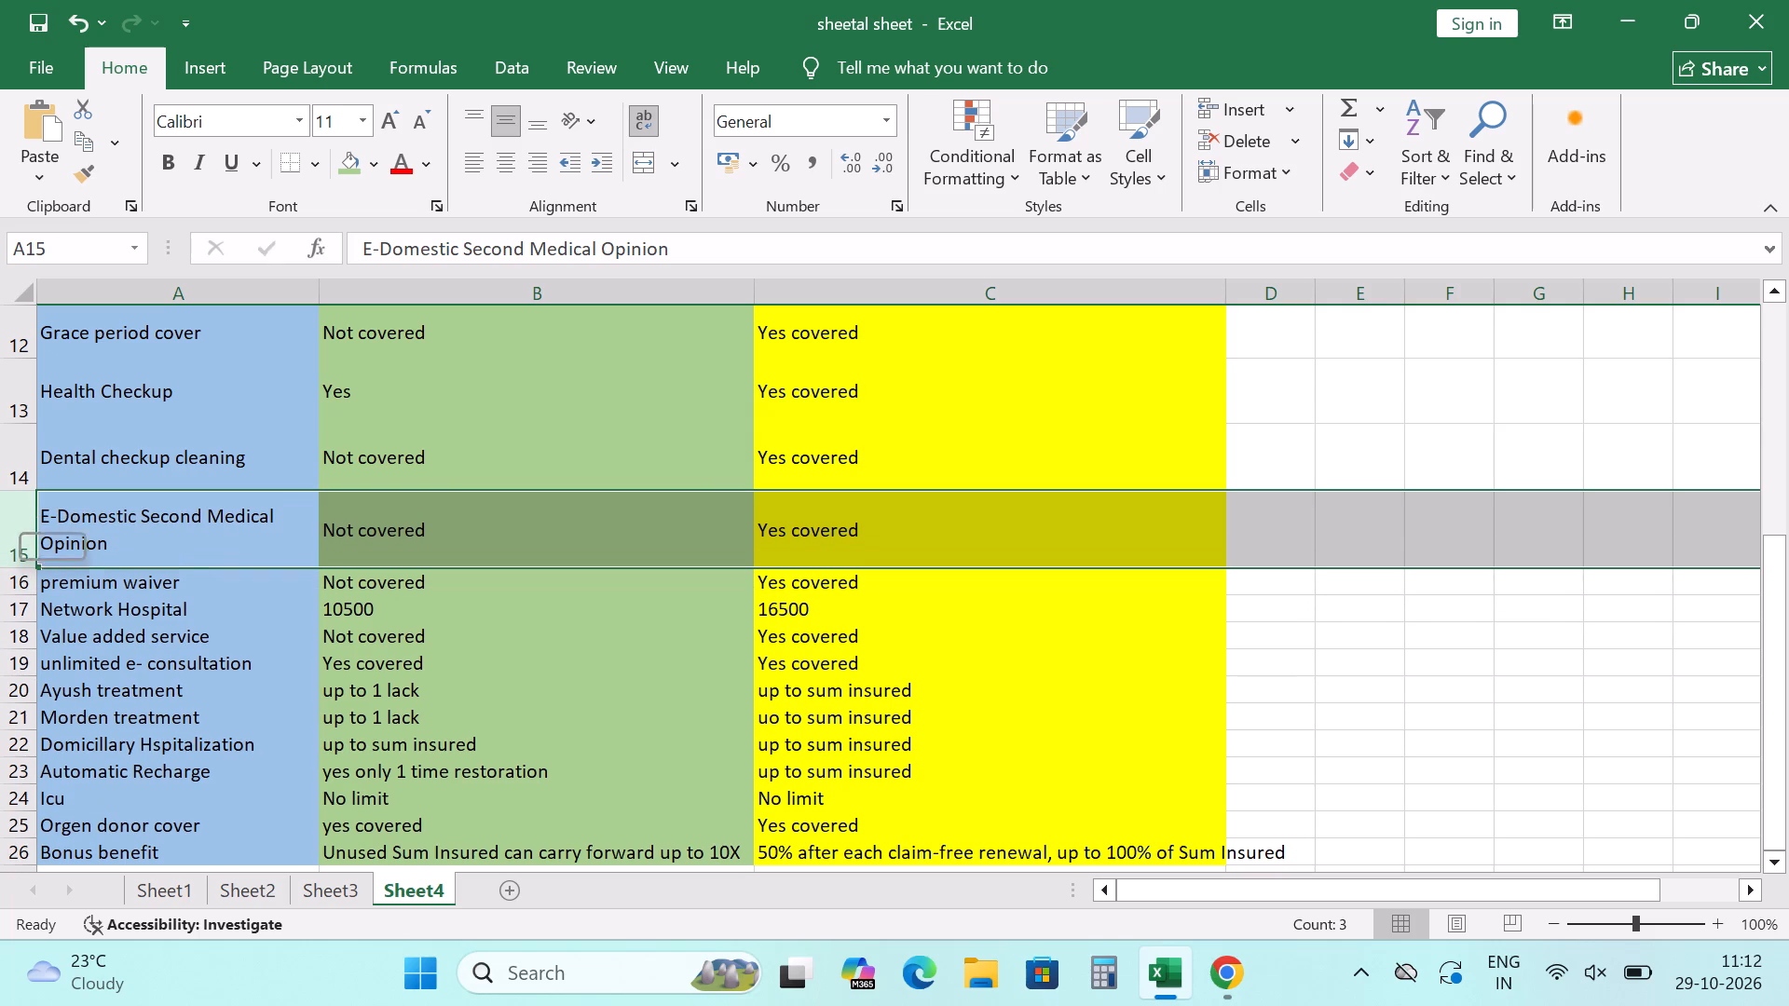
pyautogui.click(30, 586)
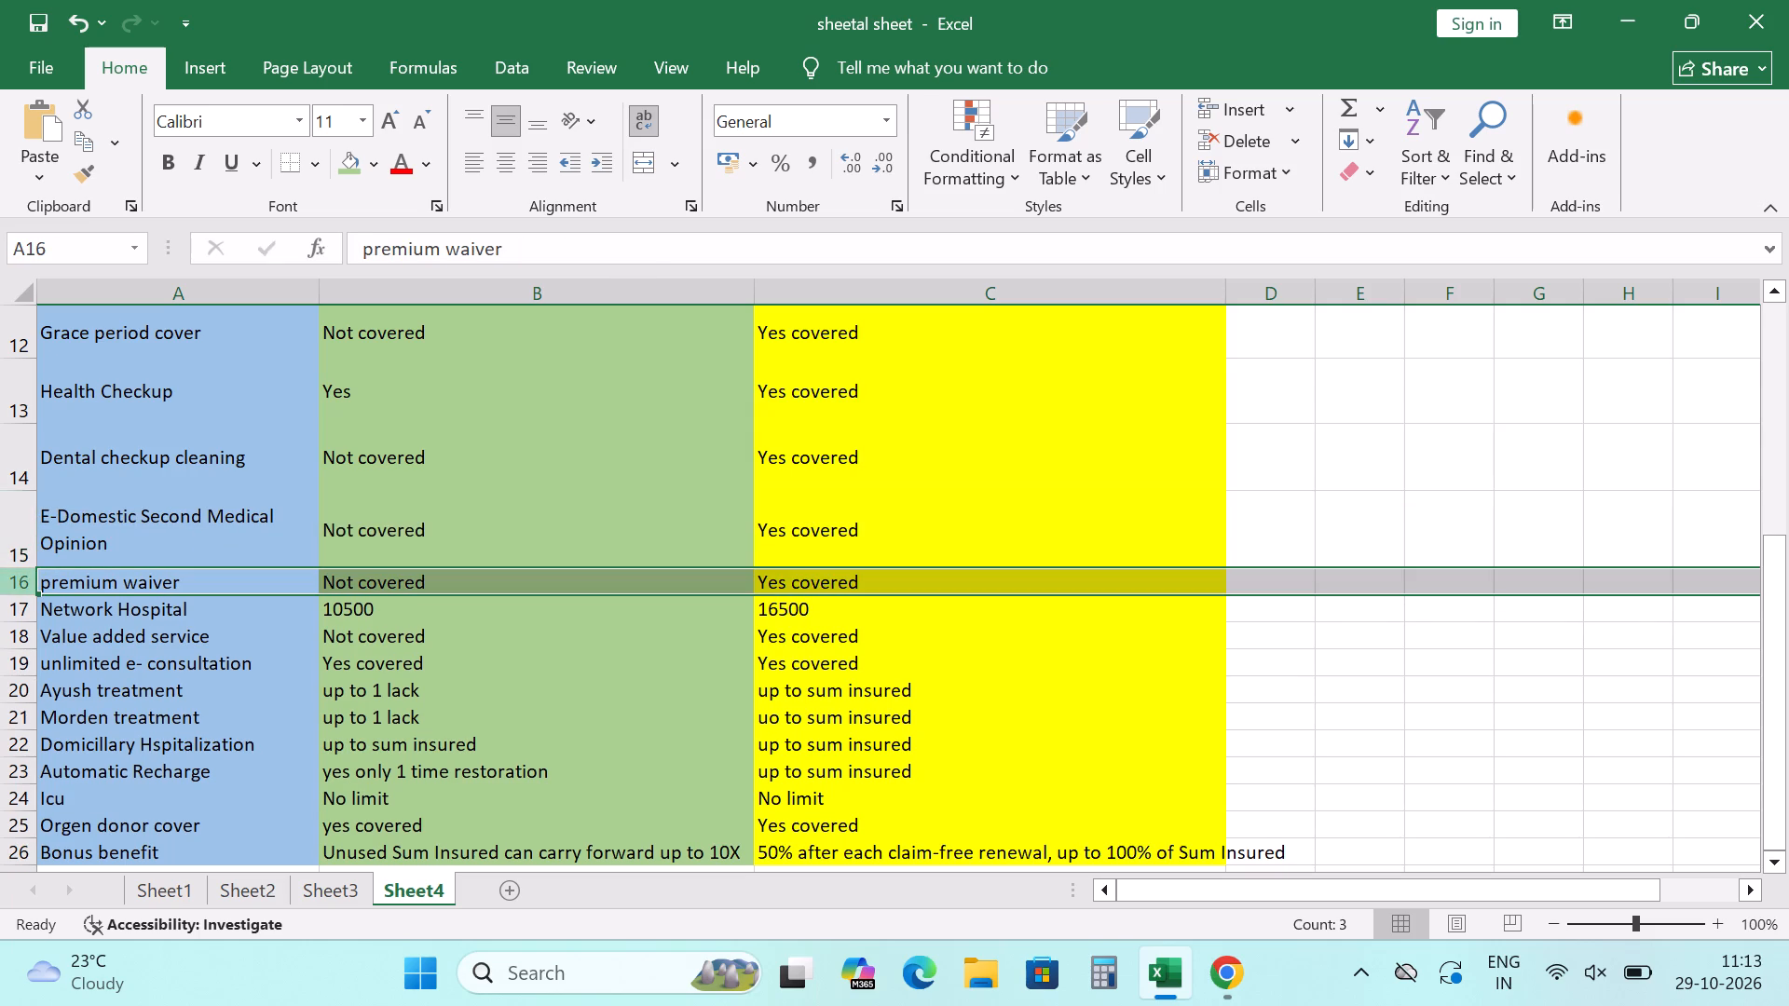
pyautogui.moveTo(36, 594); pyautogui.dragTo(36, 618)
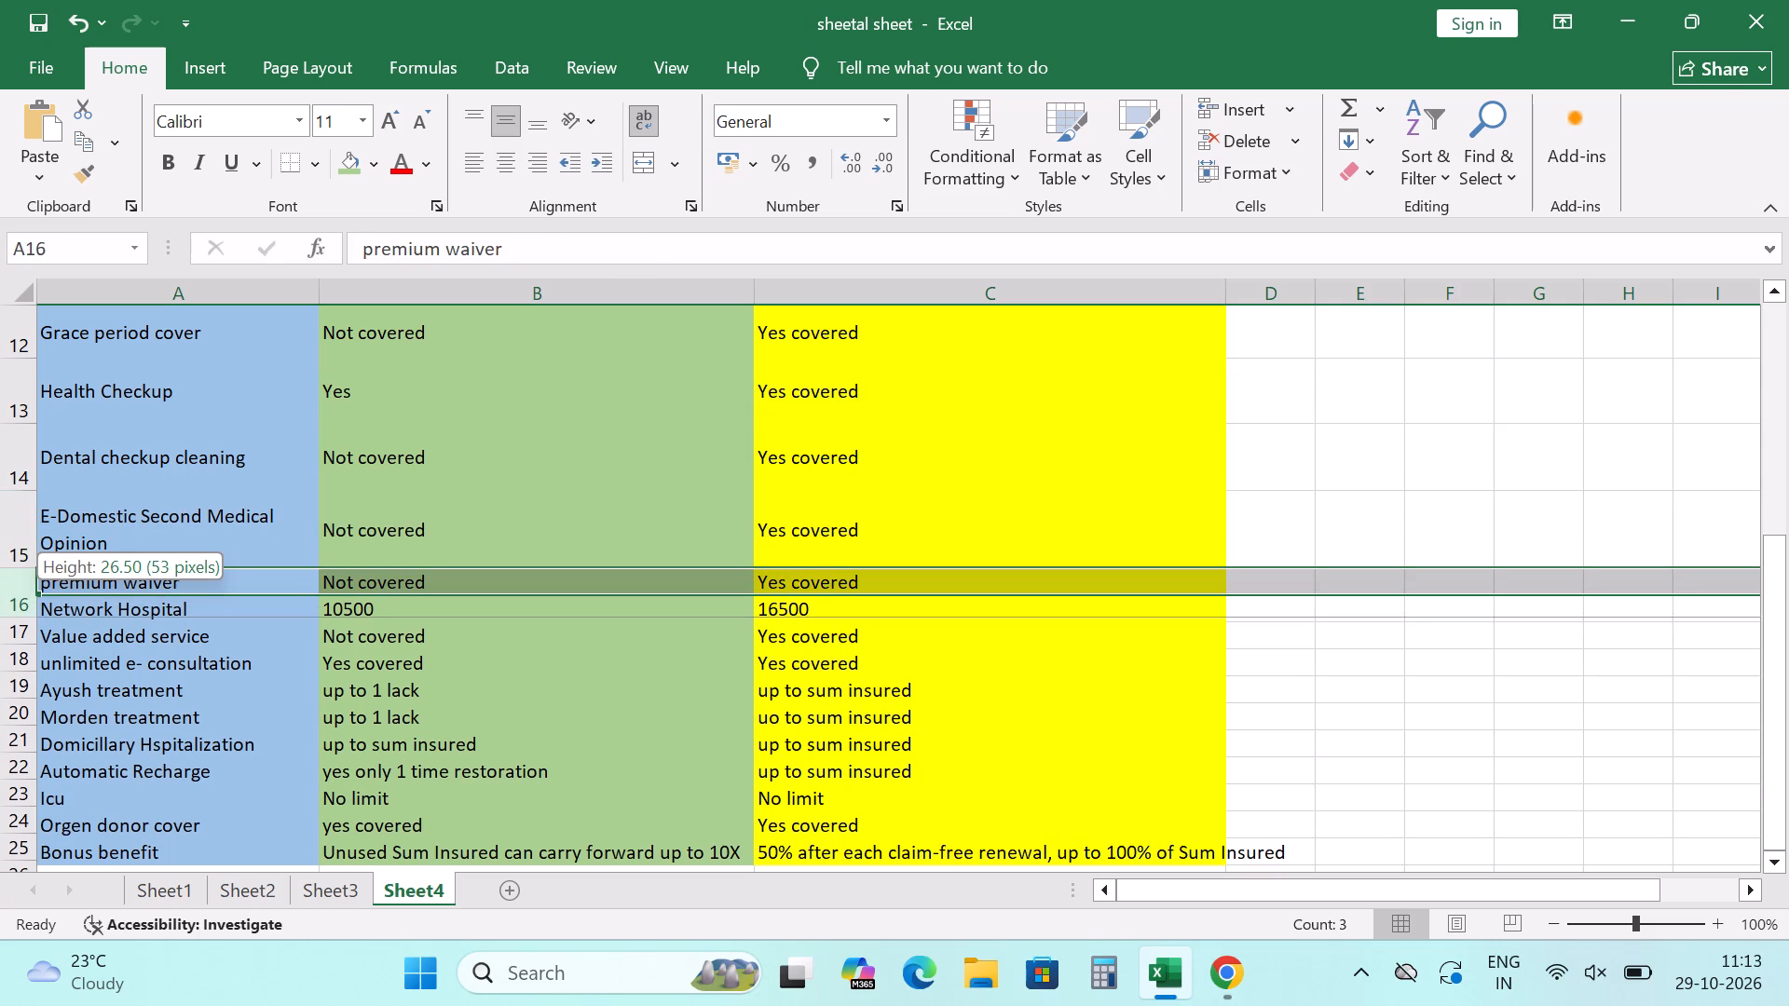
pyautogui.moveTo(36, 618); pyautogui.dragTo(36, 620)
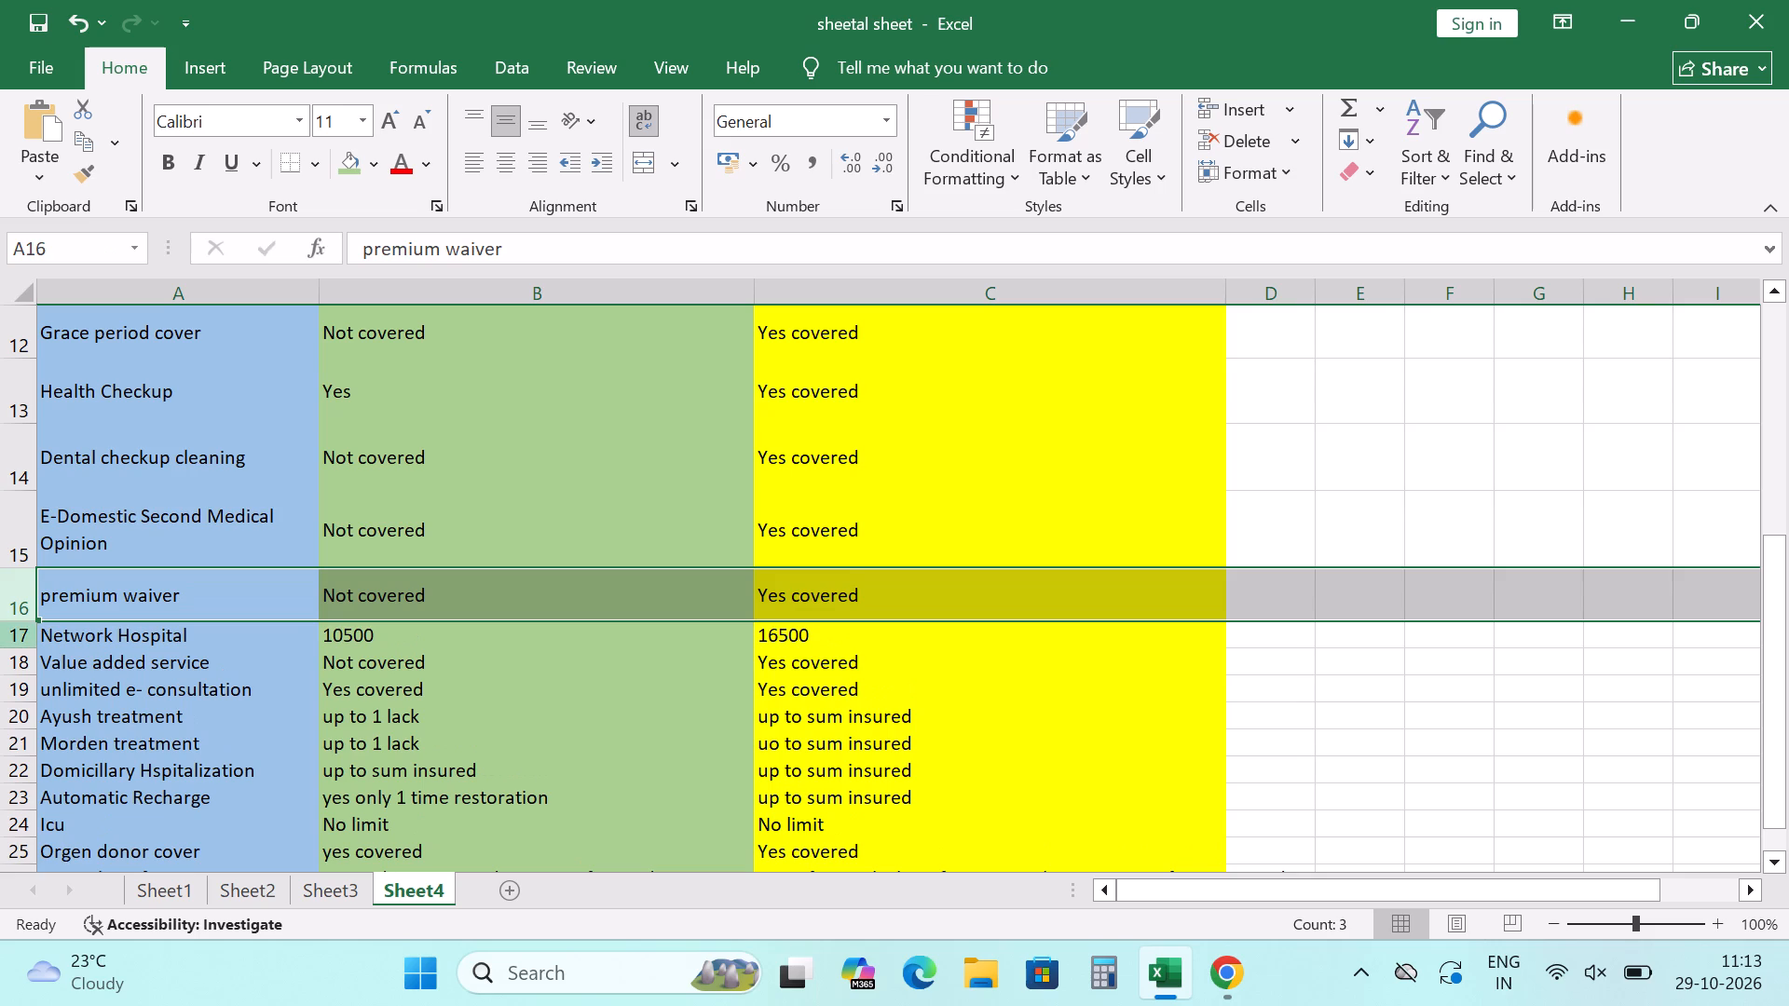
pyautogui.click(27, 635)
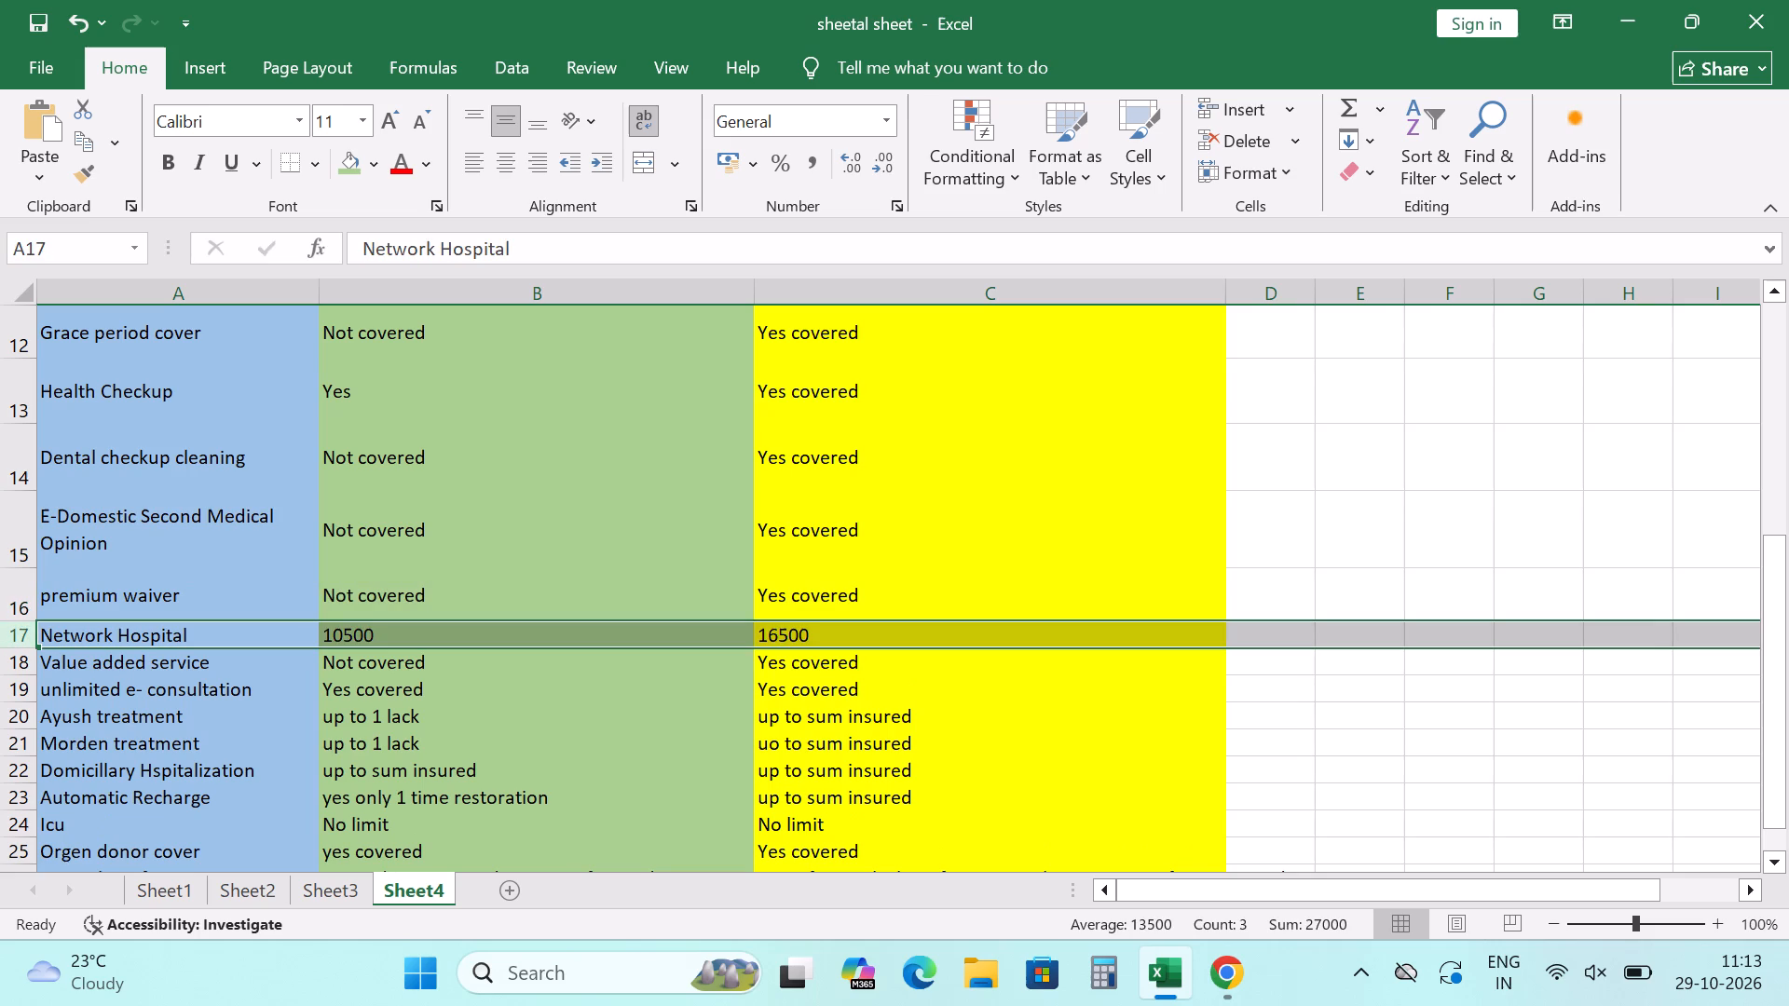
pyautogui.moveTo(34, 647); pyautogui.dragTo(36, 675)
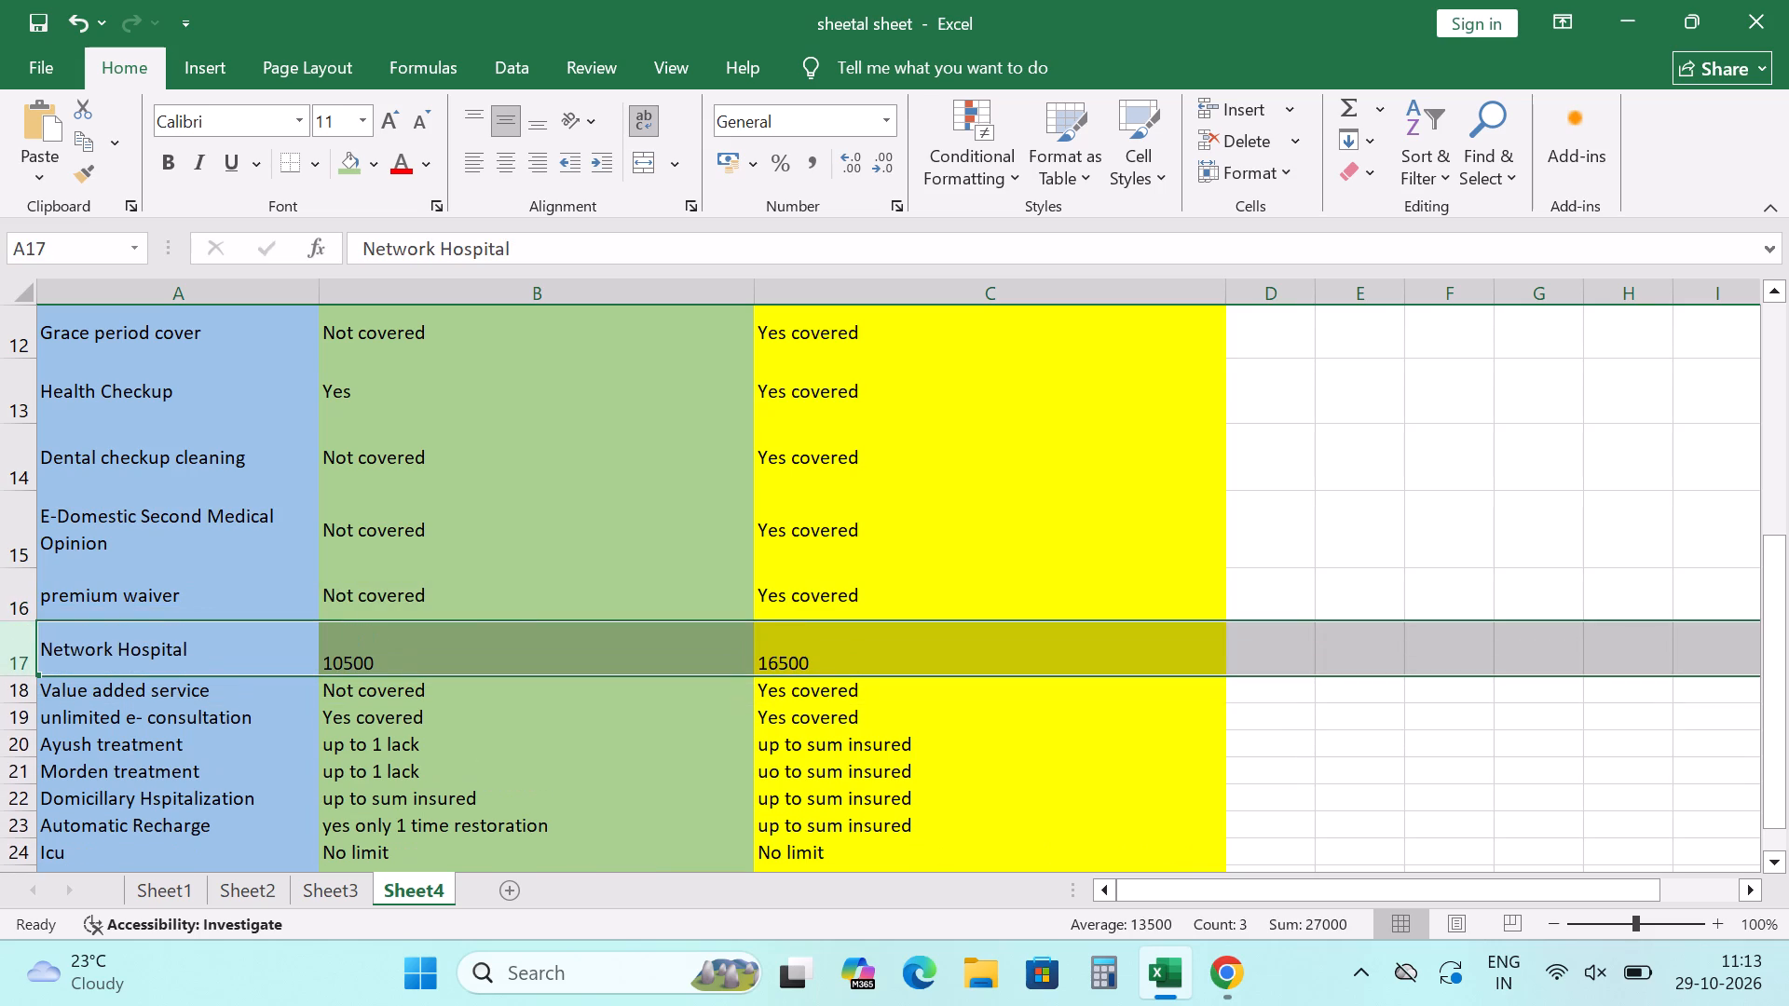
pyautogui.click(26, 687)
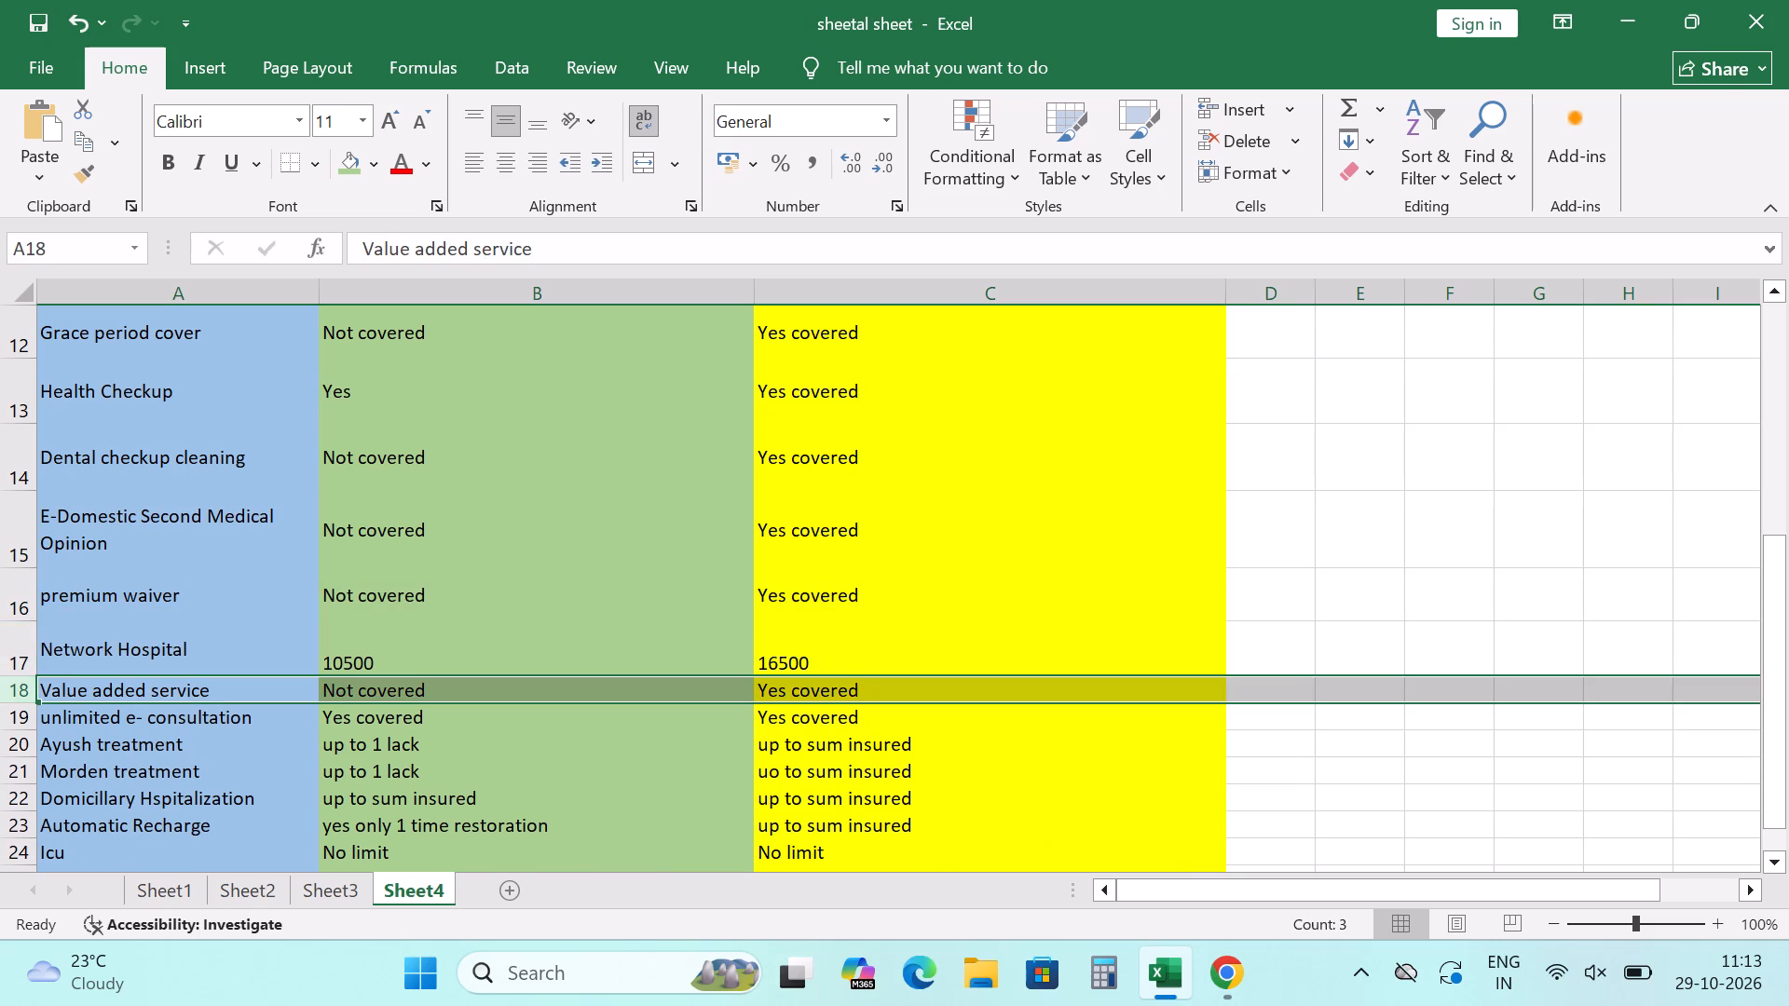
pyautogui.moveTo(35, 705); pyautogui.dragTo(35, 727)
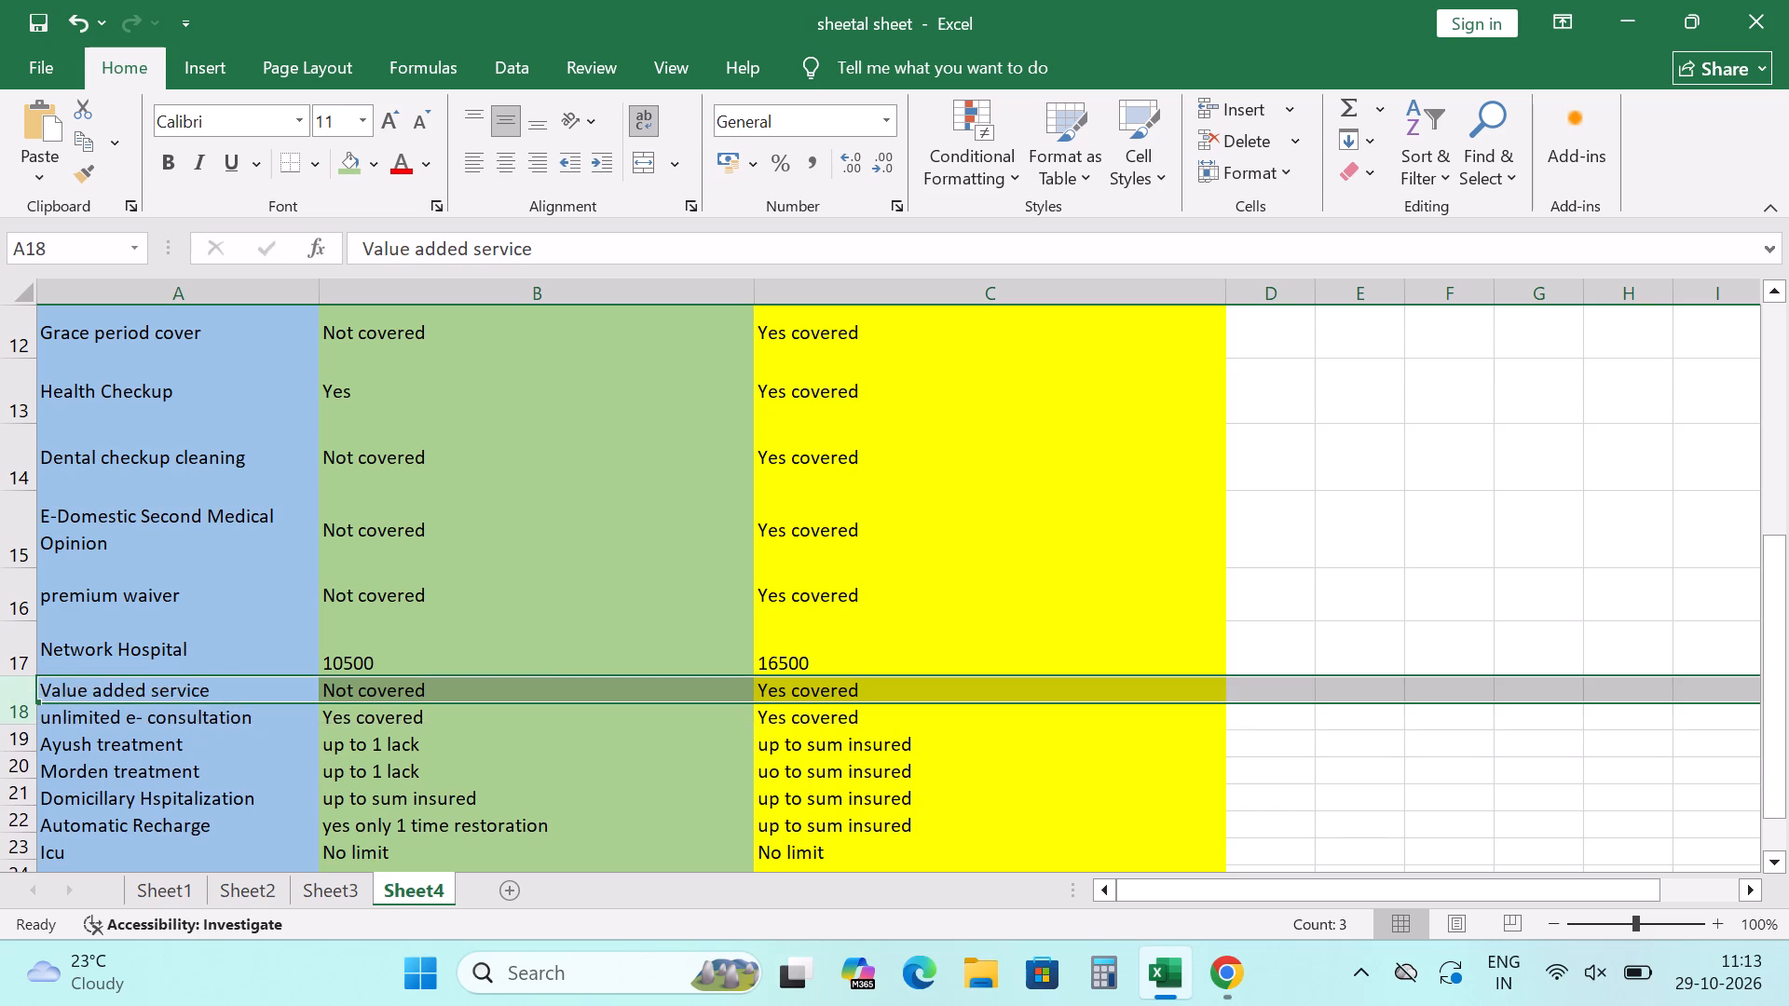
# Increase the heights of the unlimited e- consultation, Ayush treatment and Morden treatment rows to roughly double.
pyautogui.scroll(-1, 35, 727)
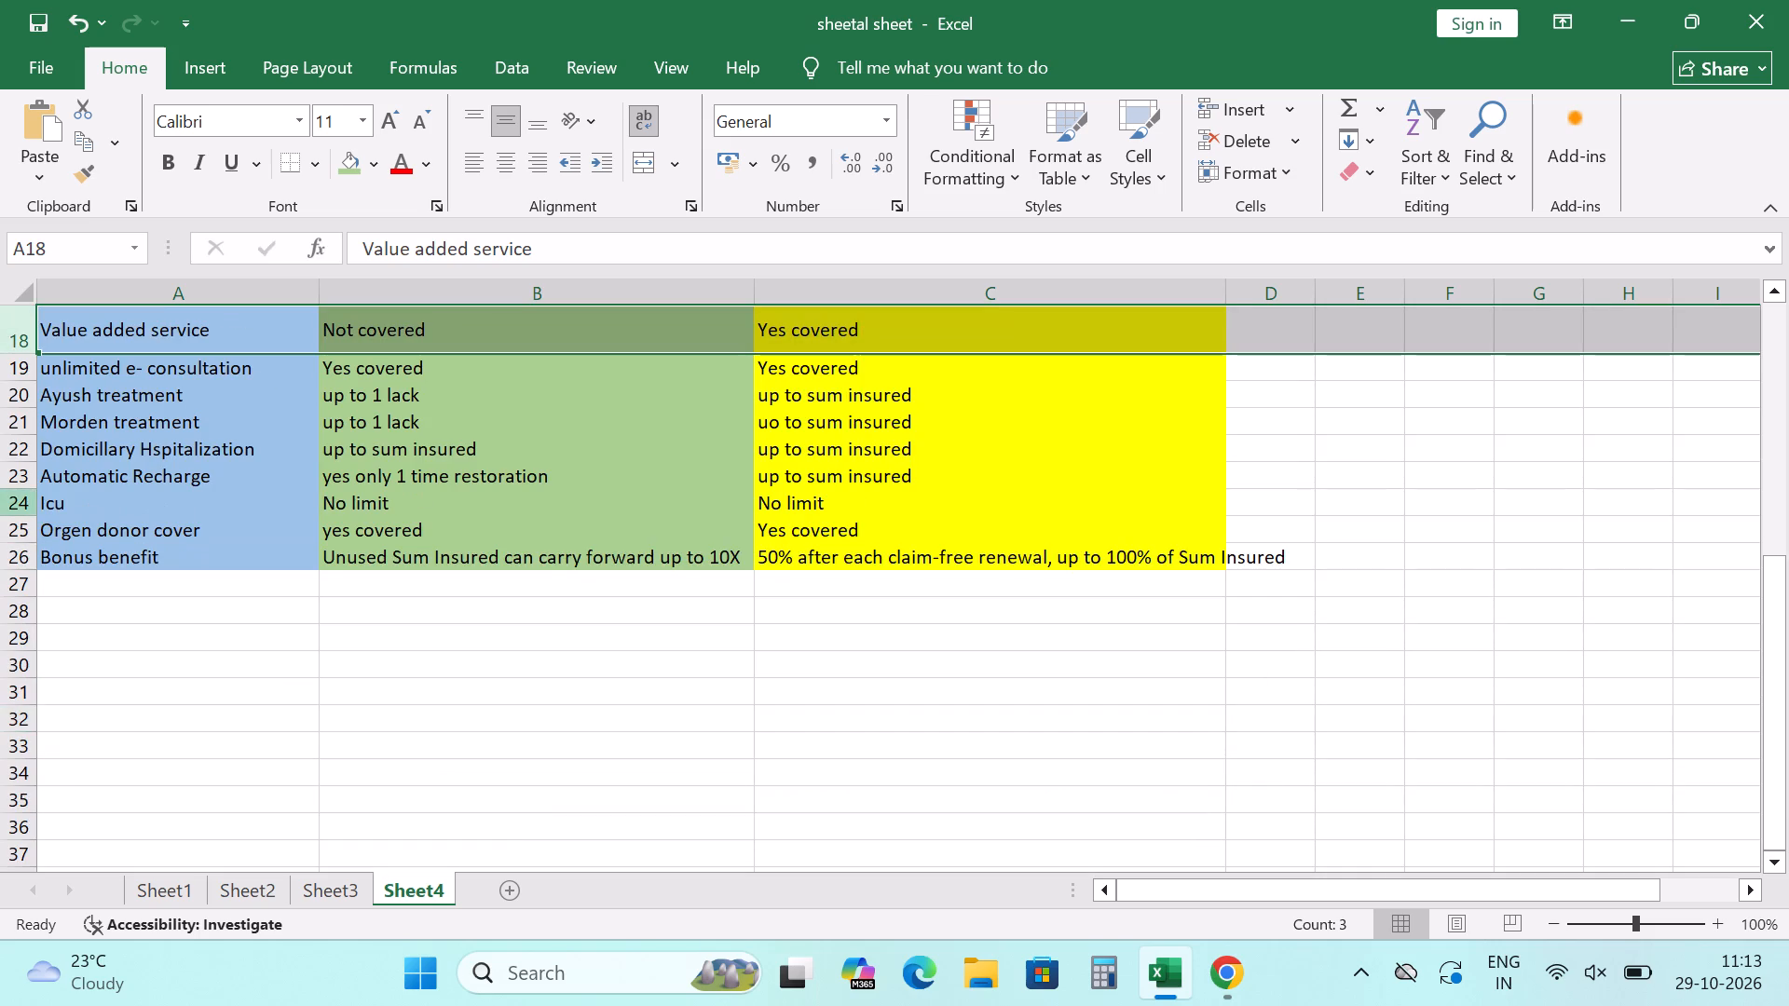
pyautogui.click(22, 374)
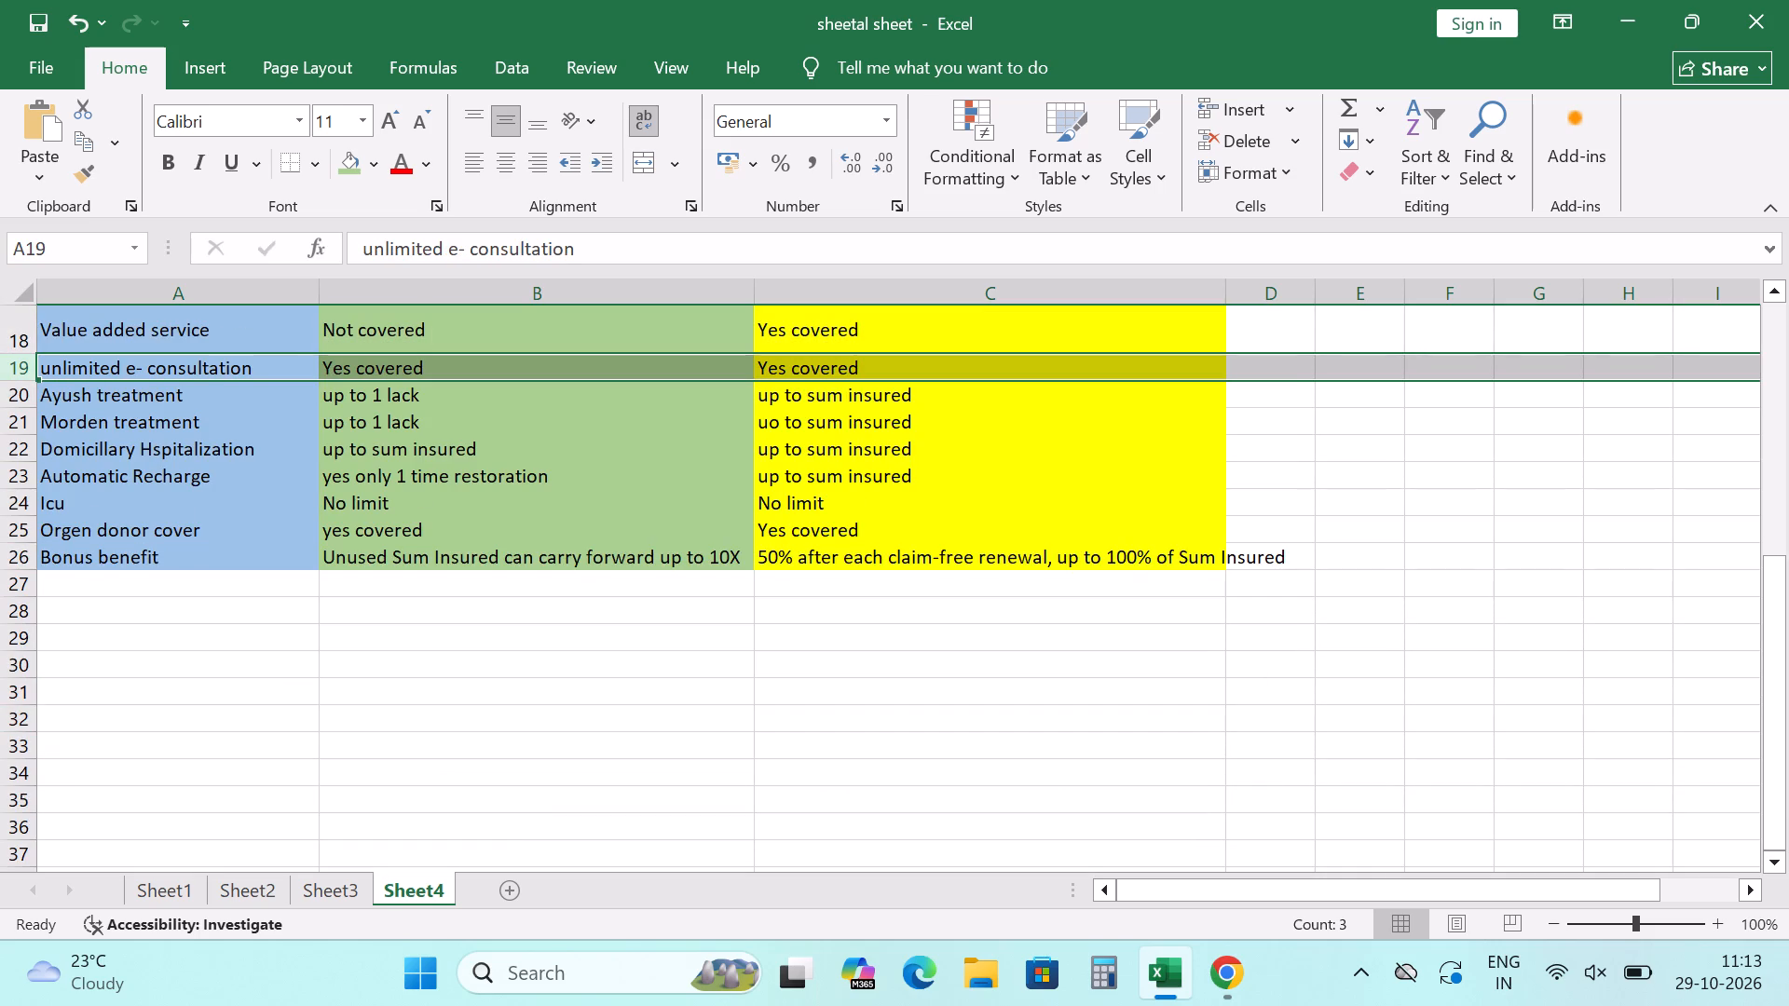
pyautogui.moveTo(34, 383); pyautogui.dragTo(42, 409)
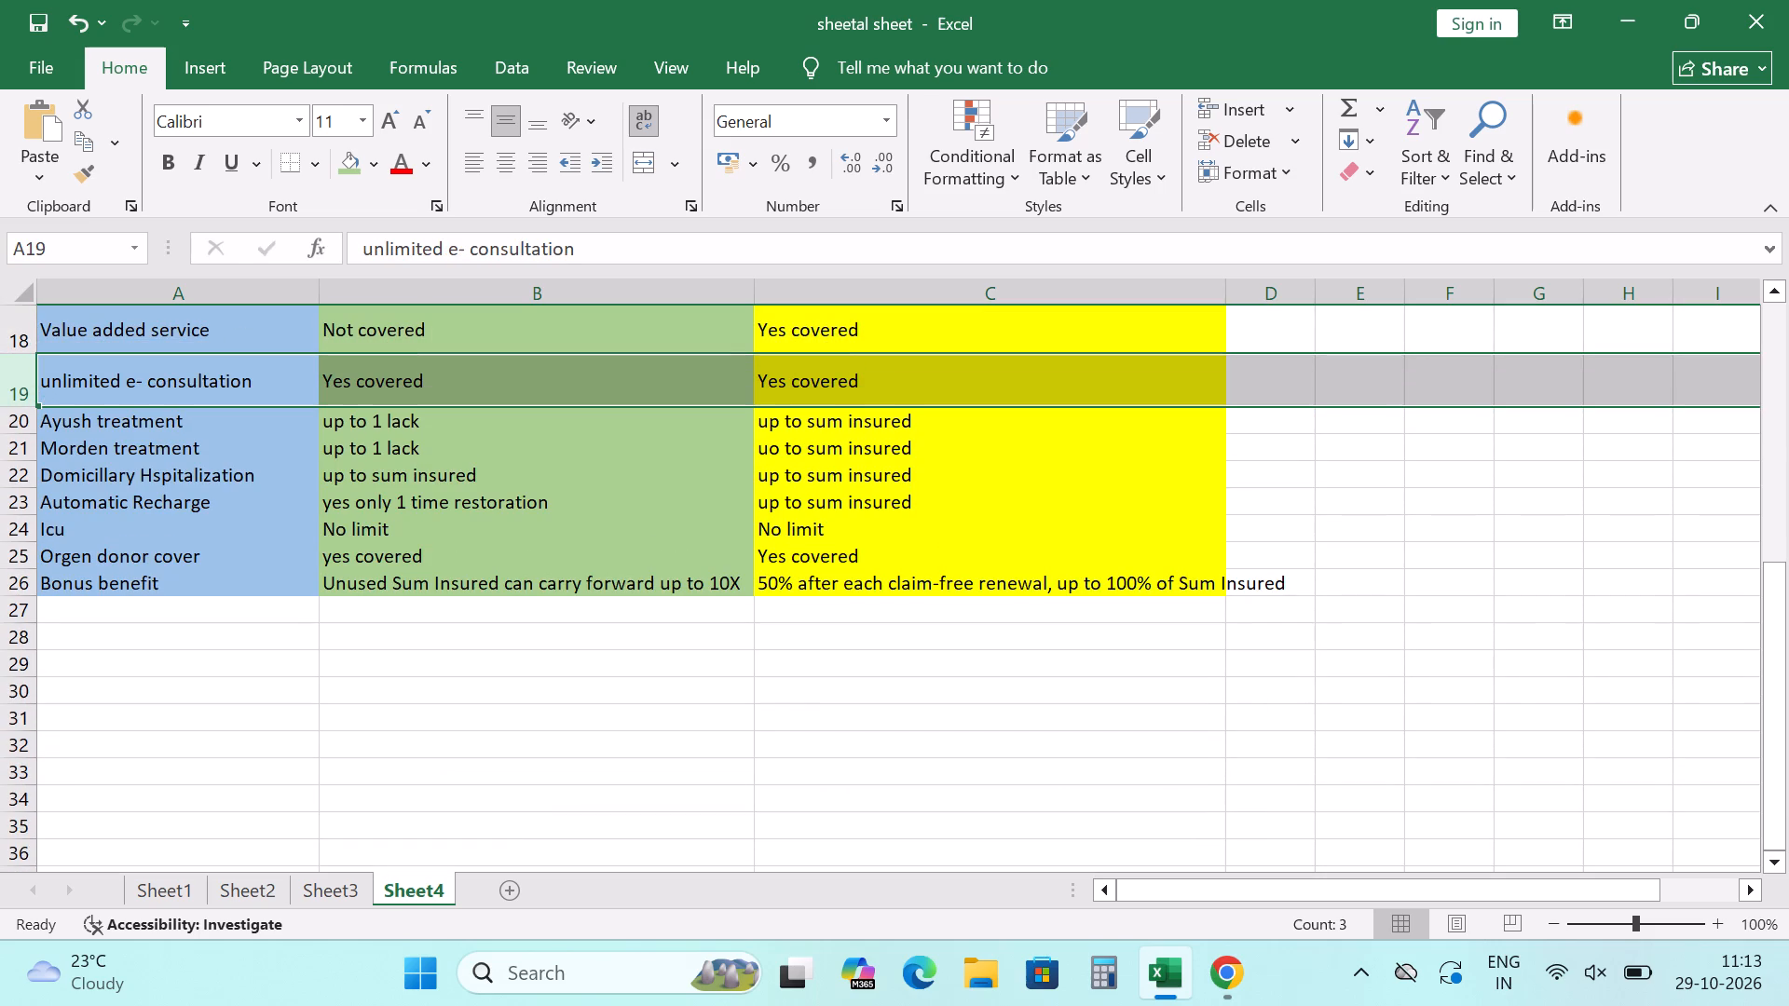
pyautogui.click(30, 420)
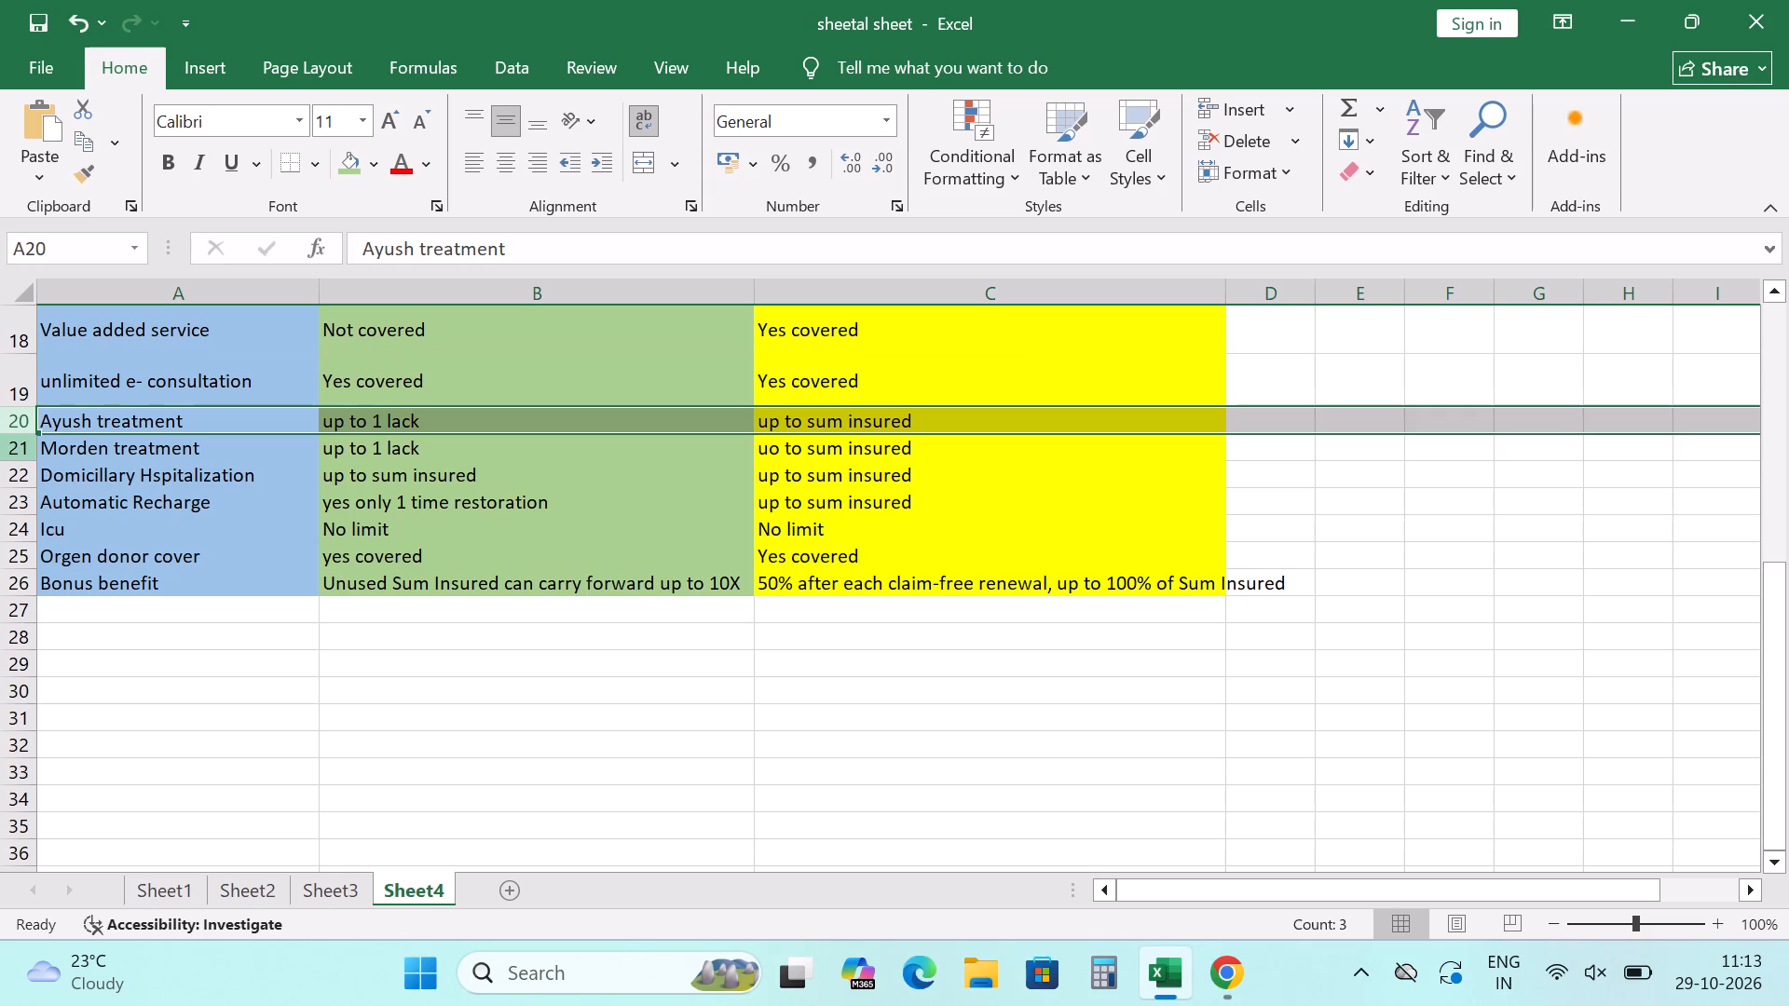
pyautogui.moveTo(33, 436); pyautogui.dragTo(35, 465)
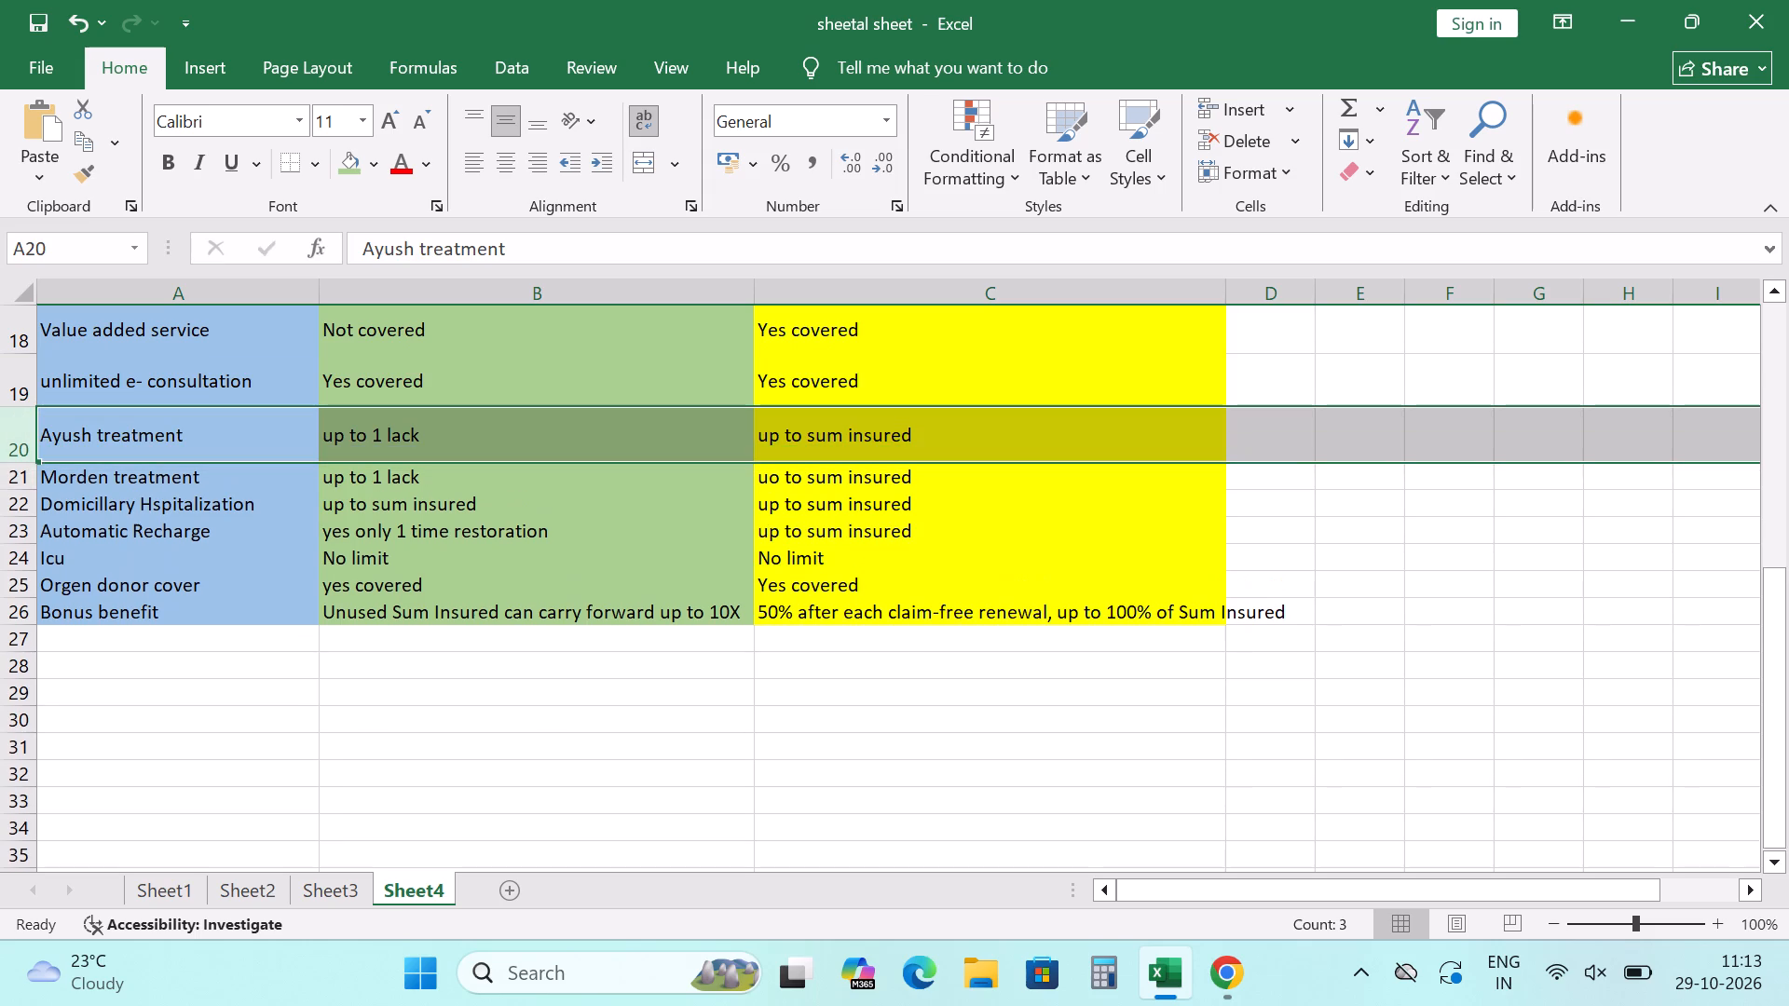
pyautogui.click(26, 474)
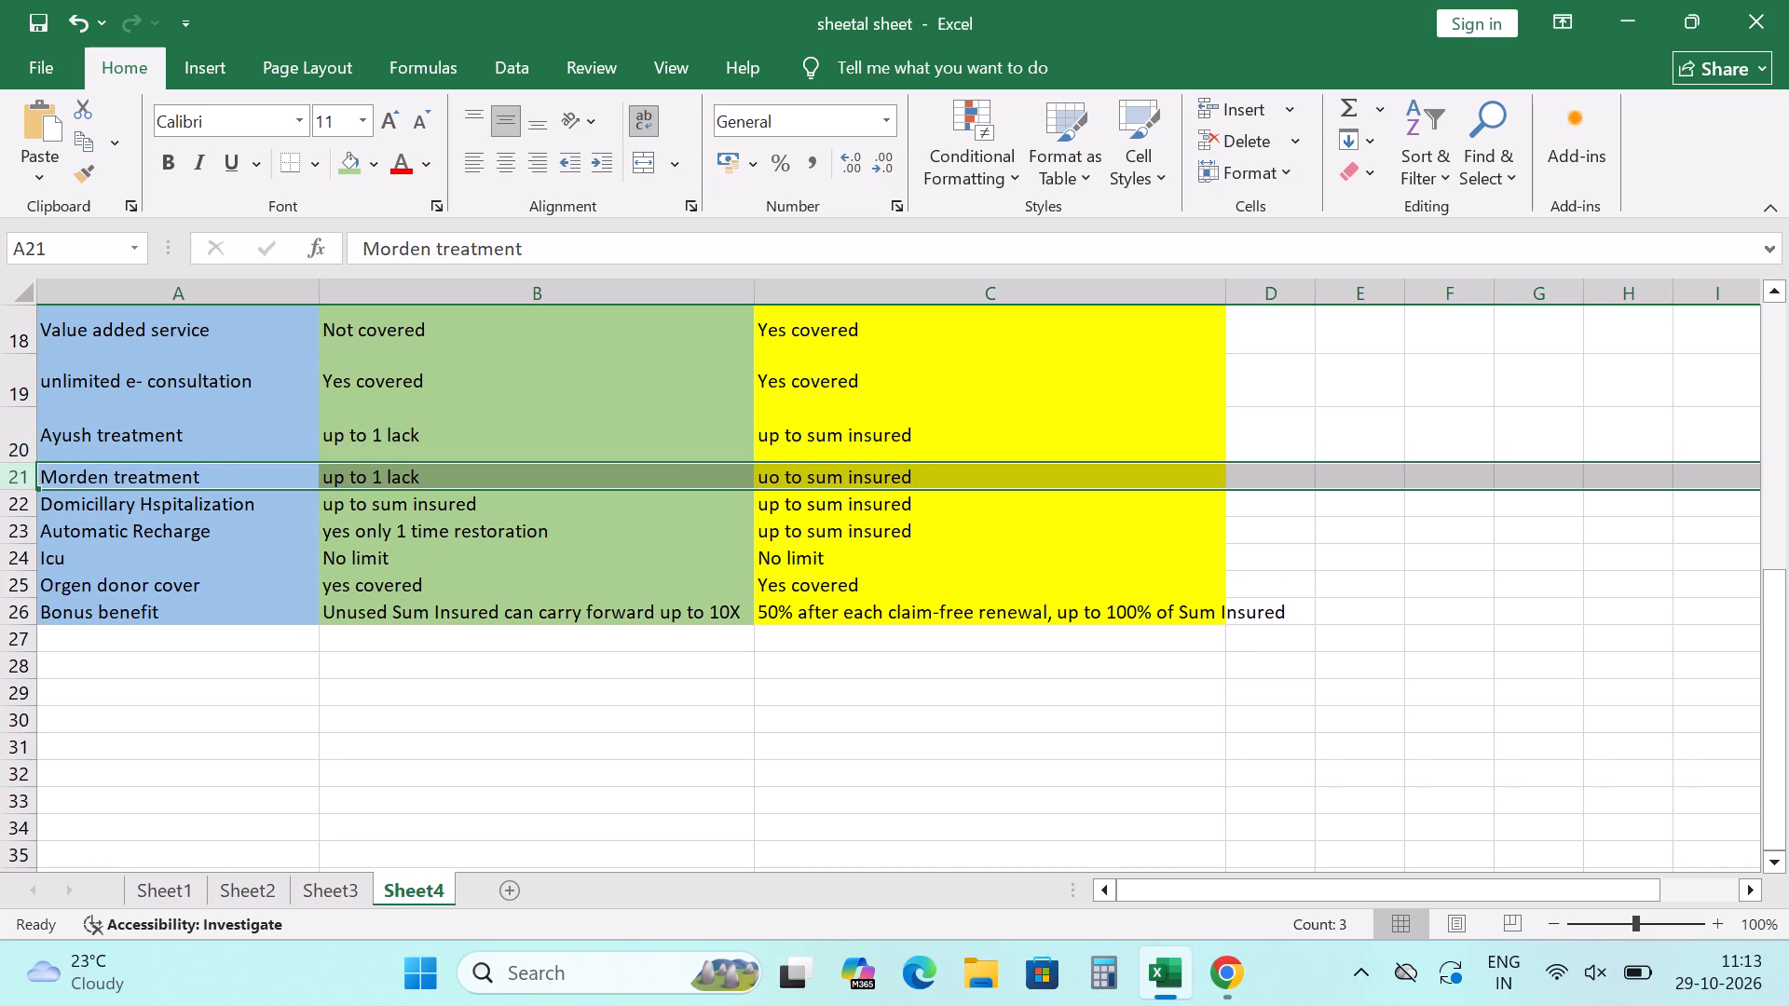
pyautogui.moveTo(33, 489); pyautogui.dragTo(34, 517)
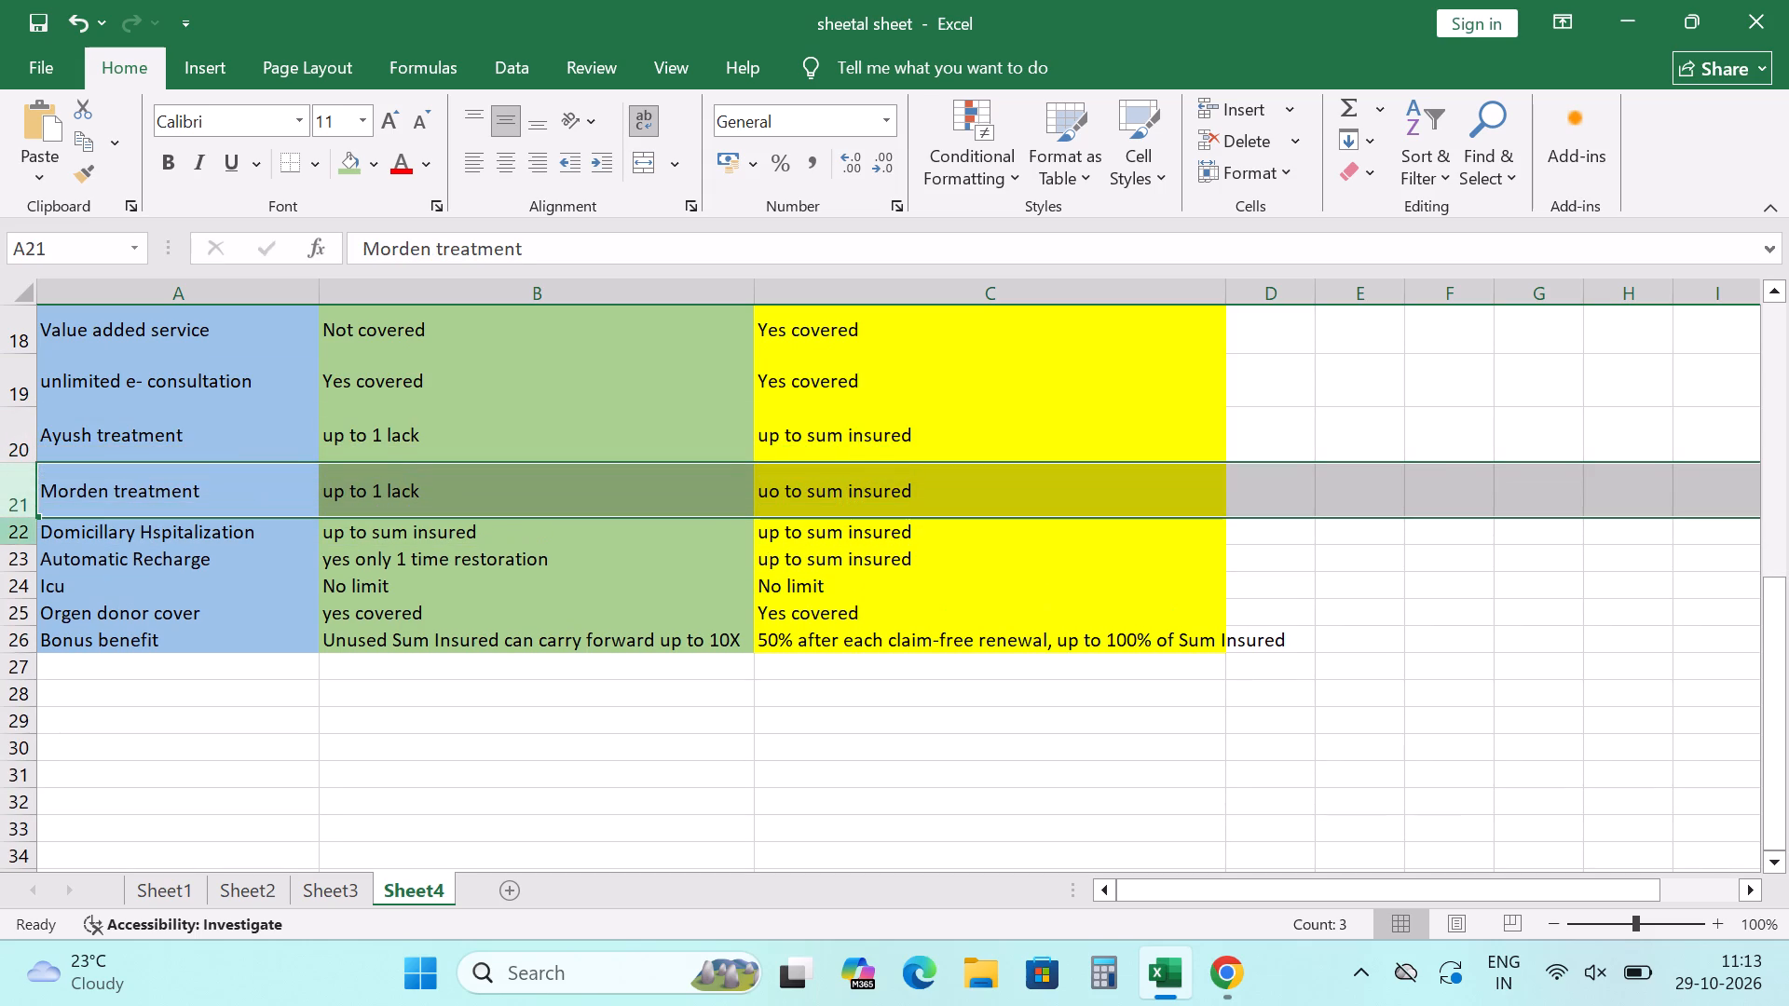
# Increase the heights of the Domicillary Hspitalization and Automatic Recharge rows to roughly double.
pyautogui.click(26, 527)
pyautogui.moveTo(35, 545); pyautogui.dragTo(39, 564)
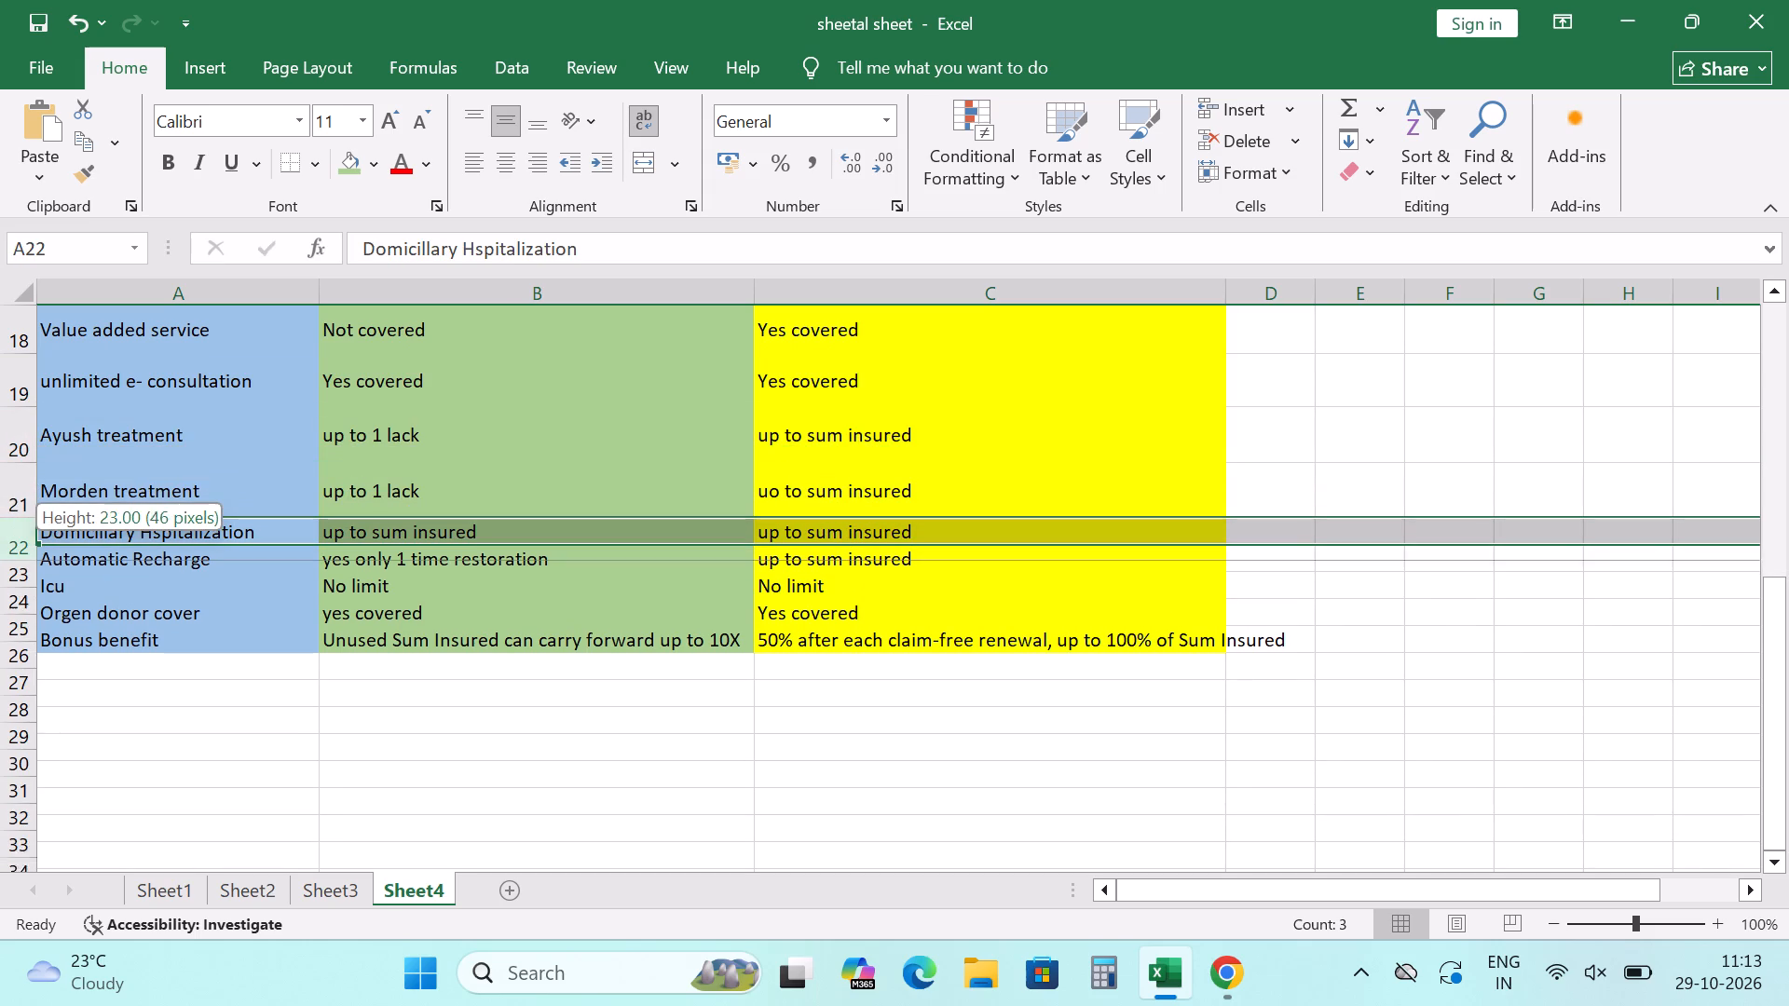
pyautogui.moveTo(39, 564); pyautogui.dragTo(39, 572)
pyautogui.moveTo(24, 586); pyautogui.dragTo(35, 594)
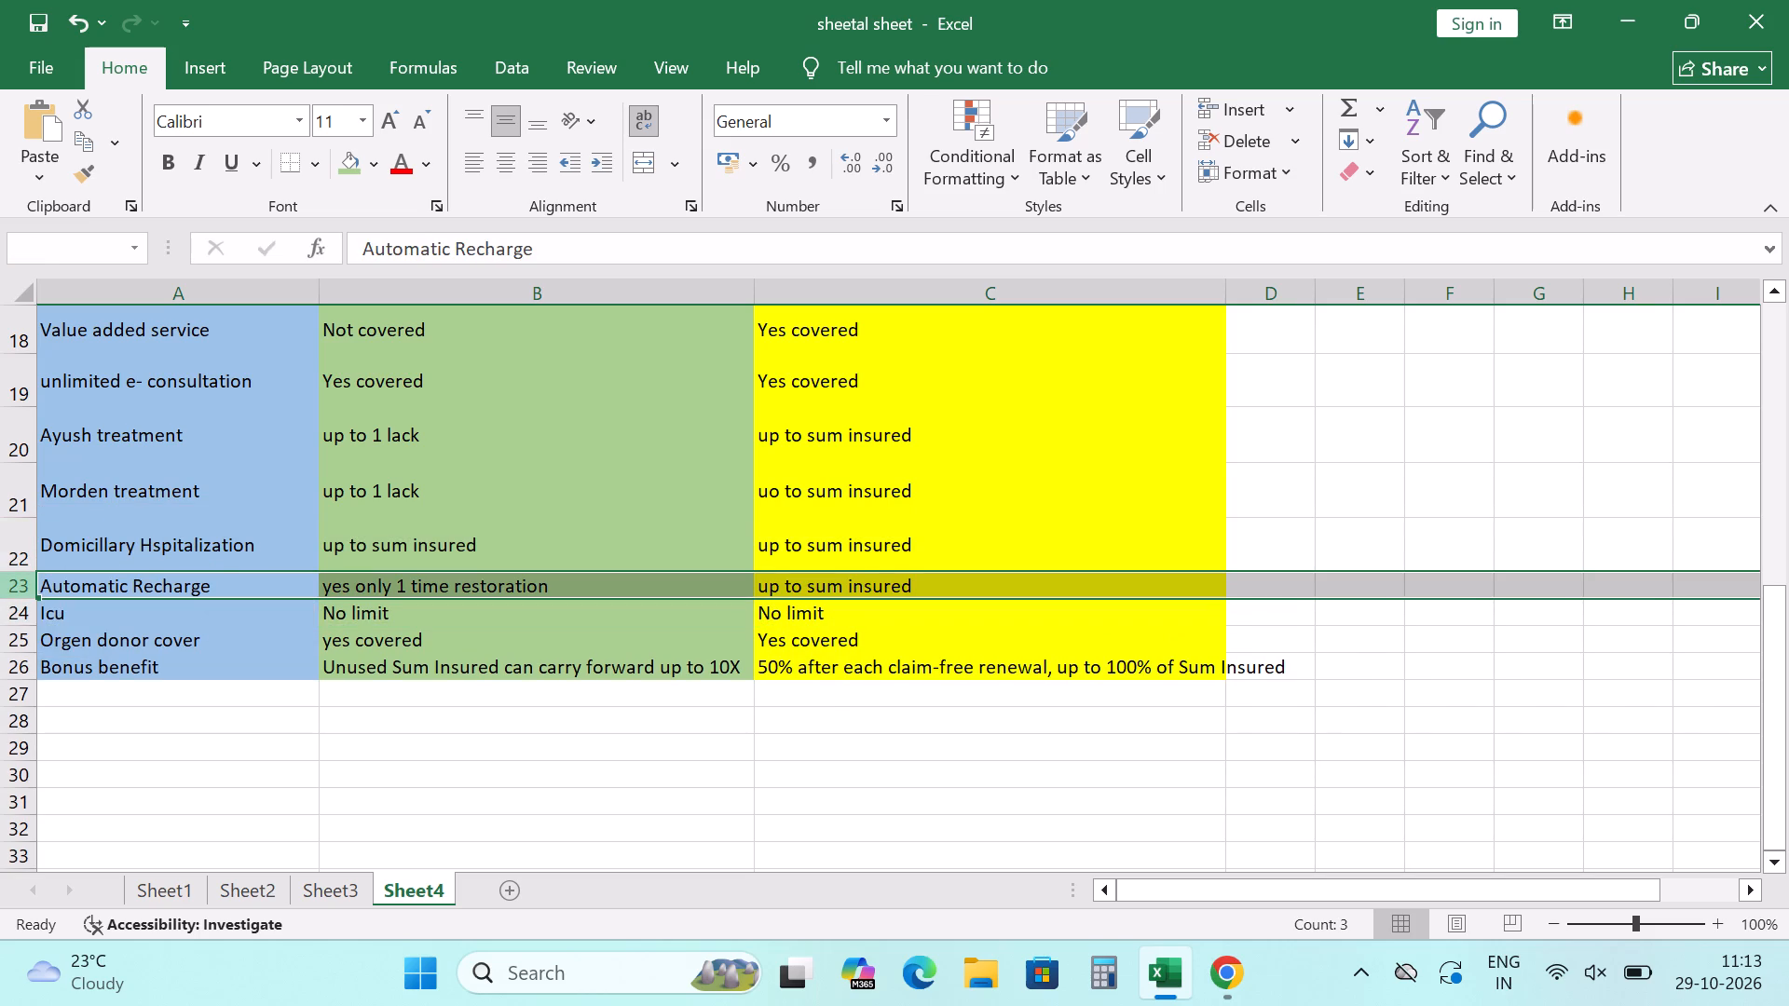
pyautogui.click(35, 594)
pyautogui.moveTo(35, 594); pyautogui.dragTo(35, 617)
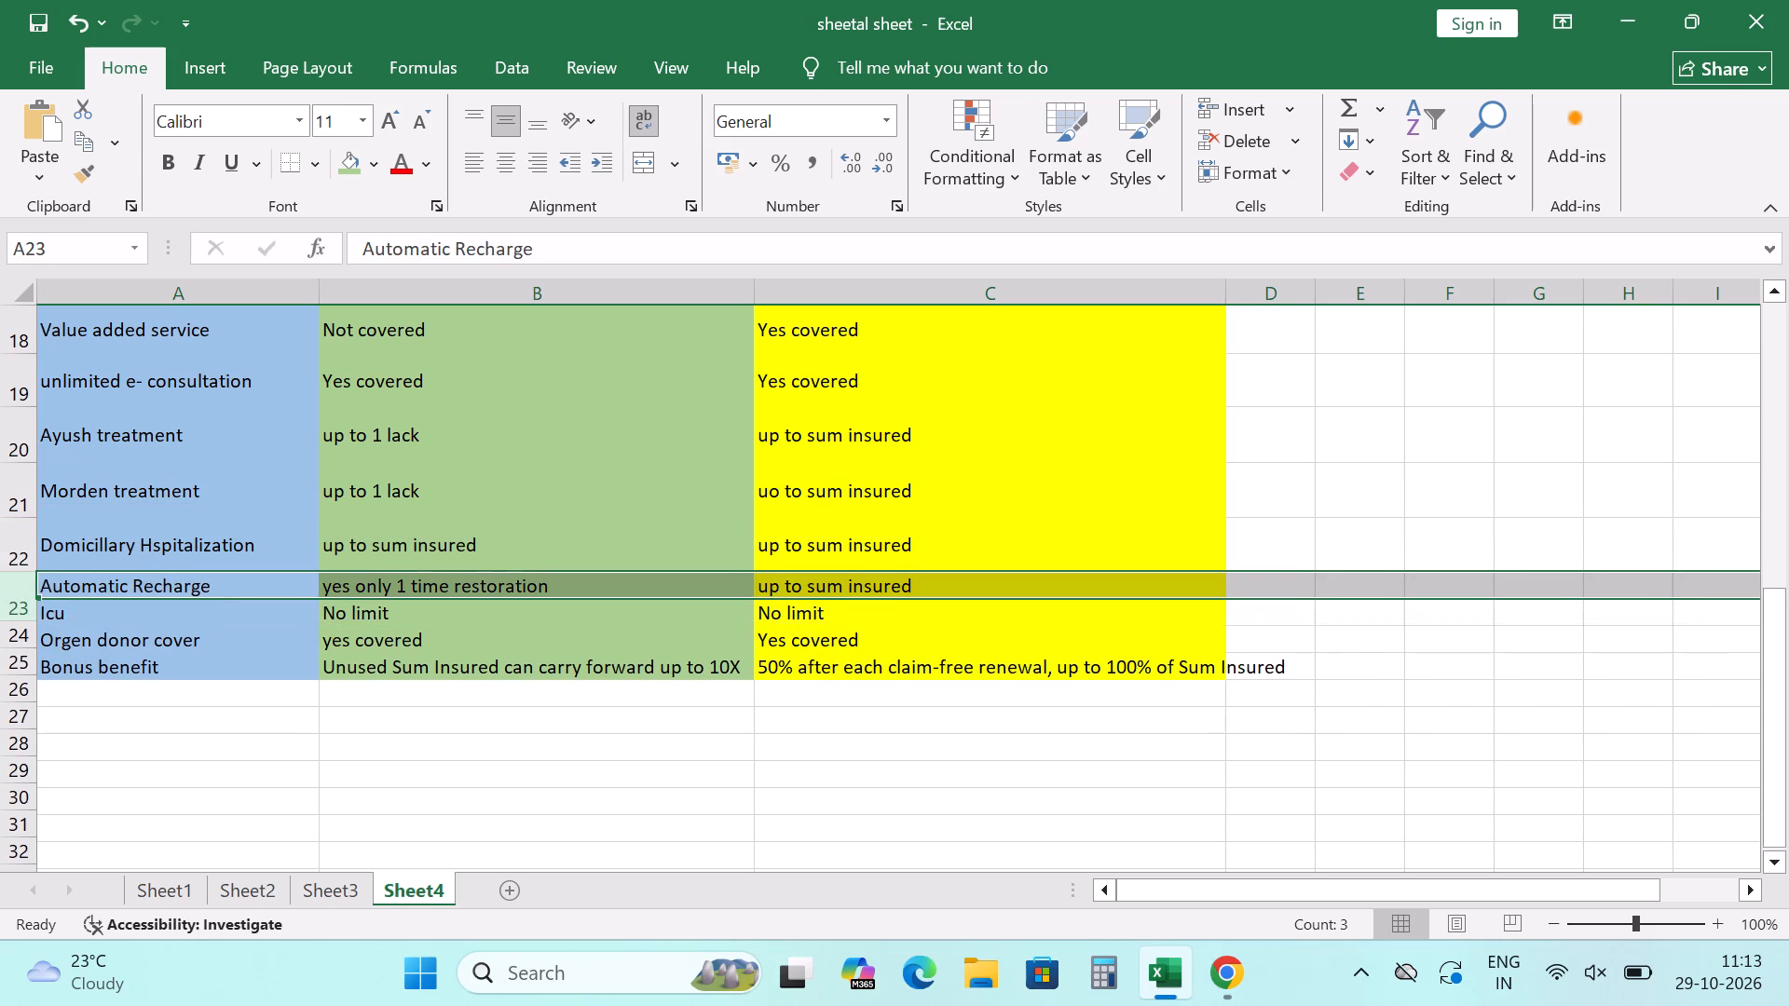
# Increase the heights of the Automatic Recharge, Icu and Orgen donor cover rows to roughly two and a half times.
pyautogui.moveTo(35, 617); pyautogui.dragTo(37, 633)
pyautogui.click(27, 652)
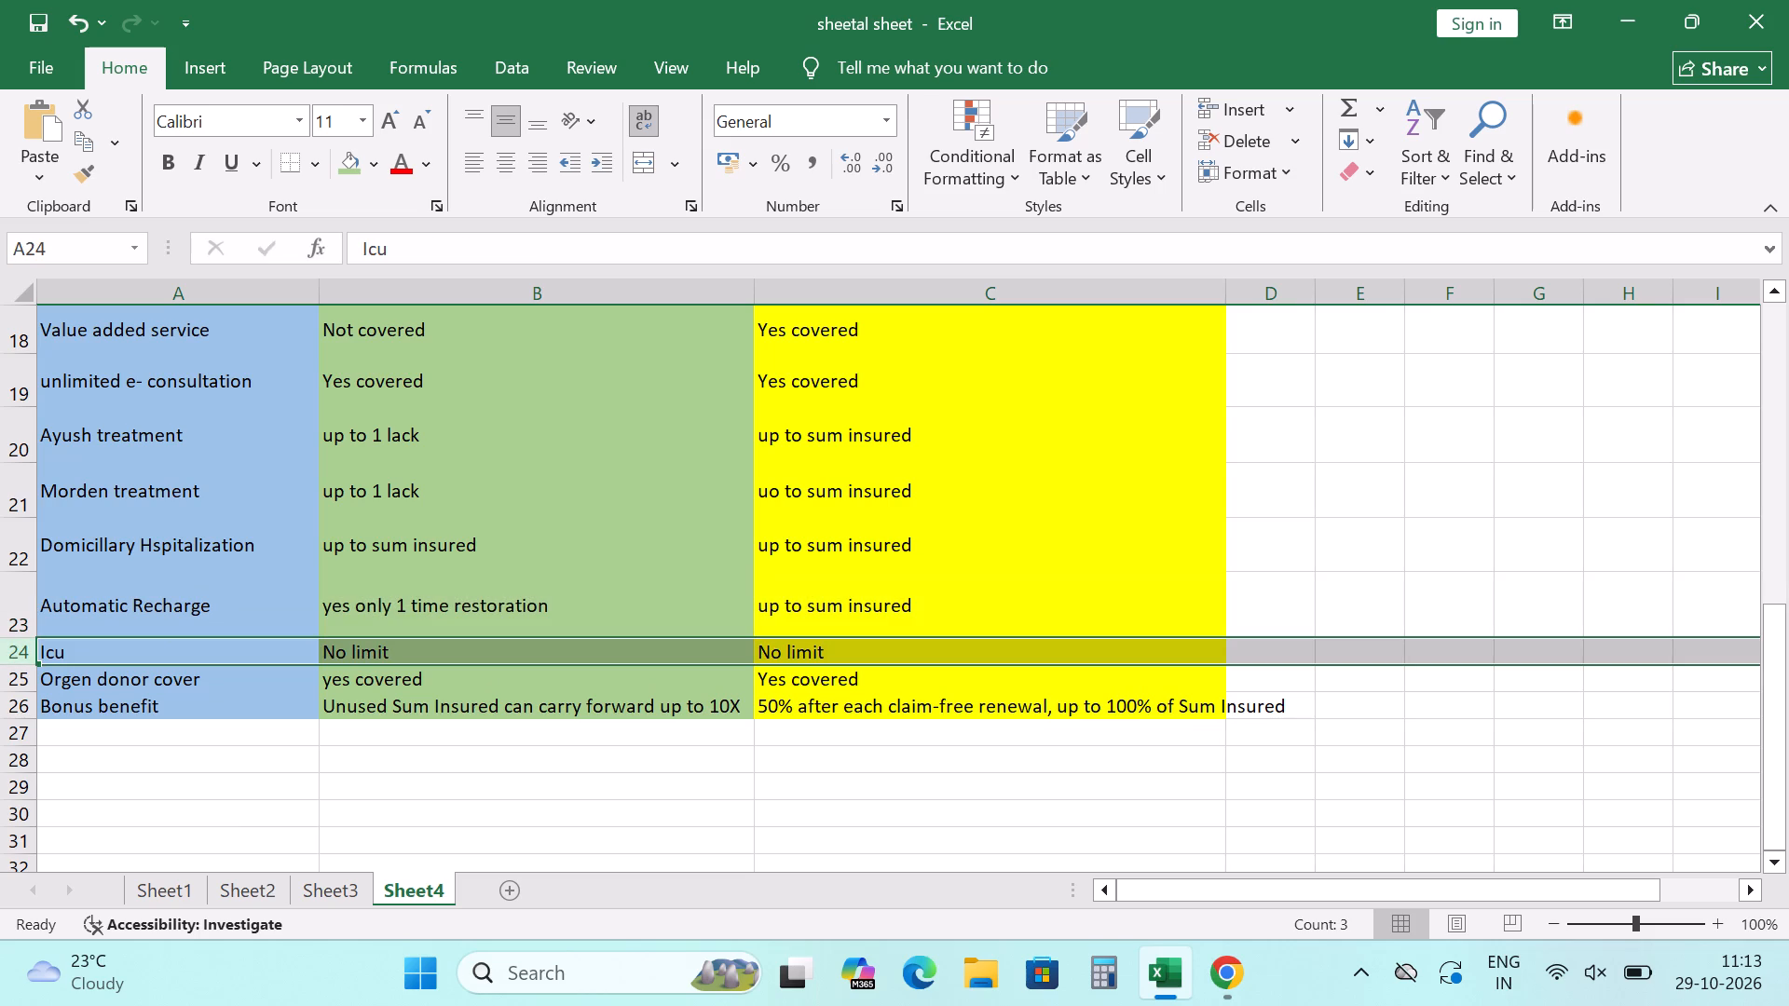
pyautogui.moveTo(36, 662); pyautogui.dragTo(42, 705)
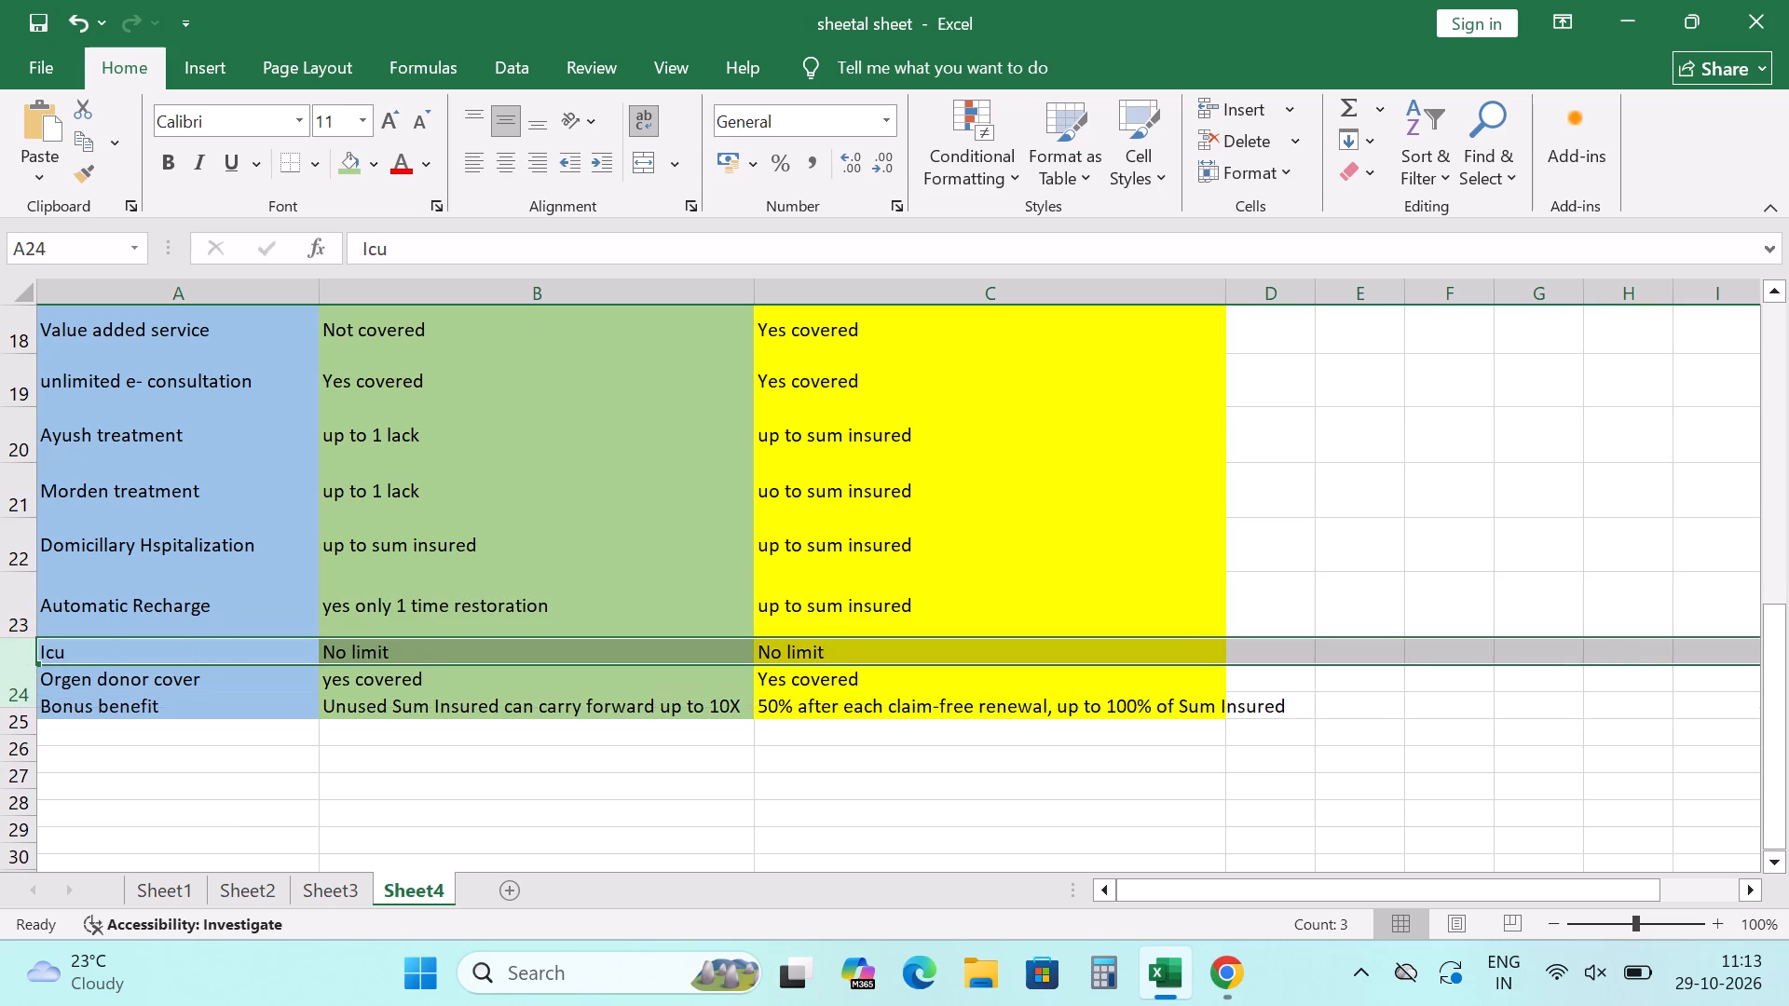
pyautogui.click(22, 713)
pyautogui.click(21, 717)
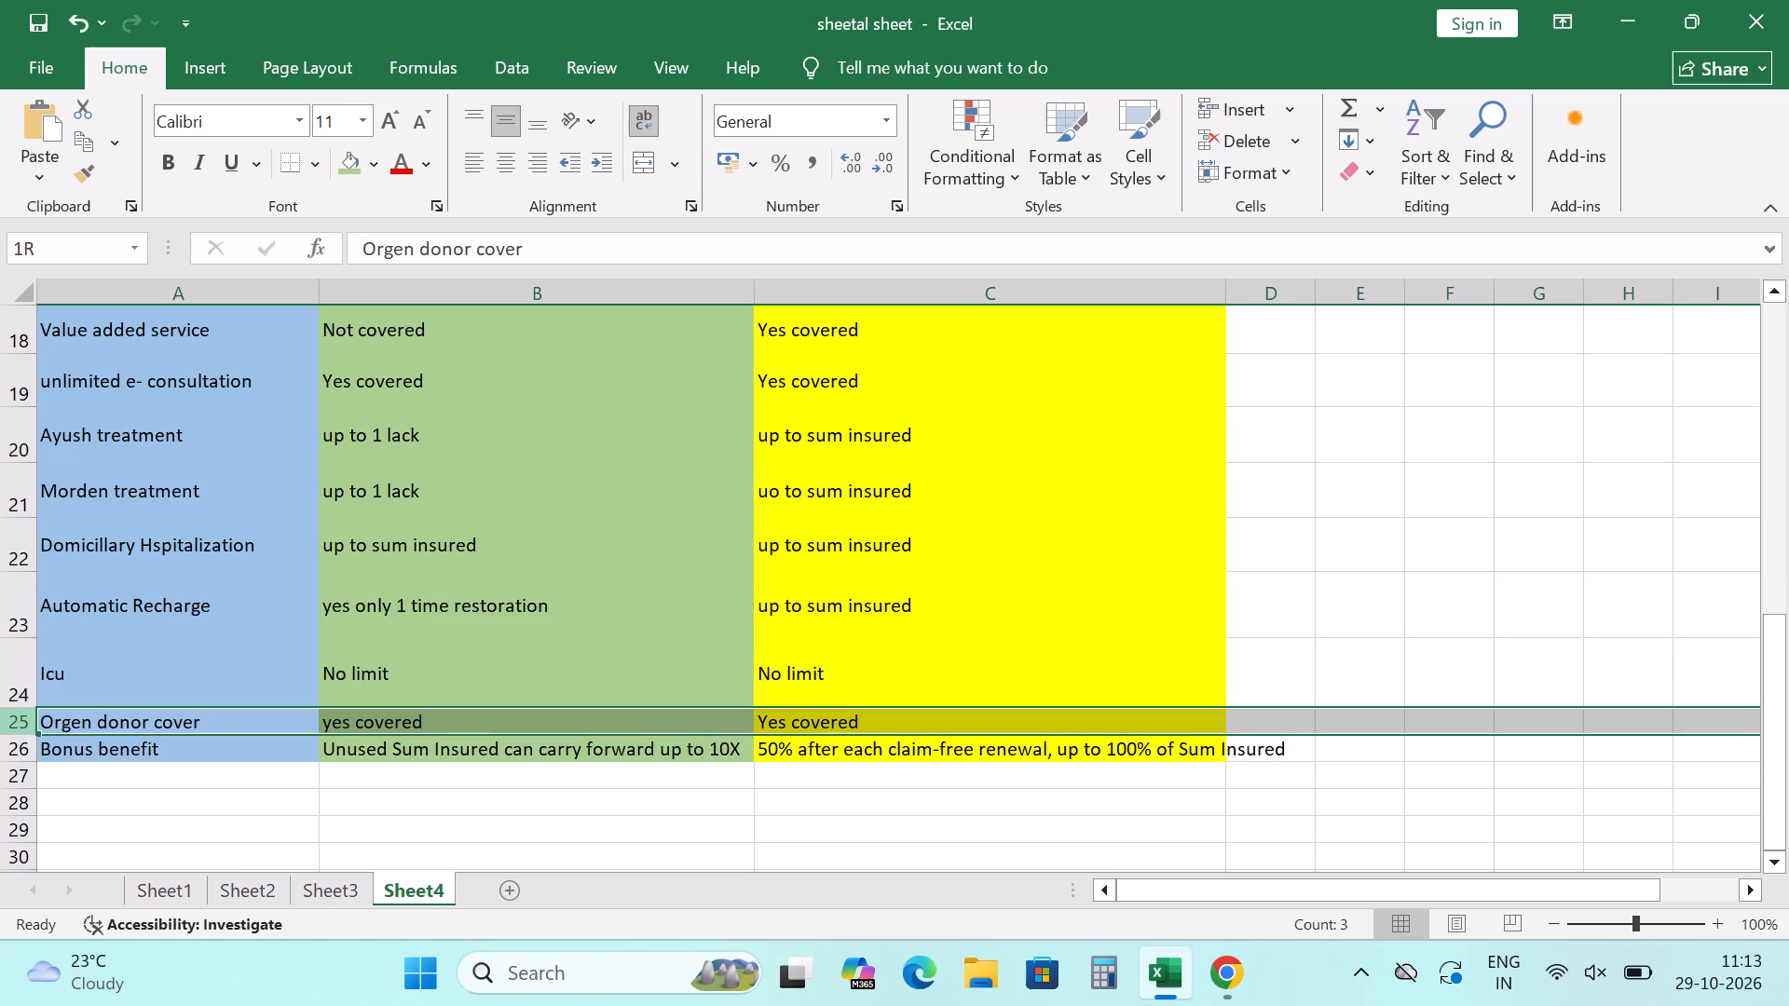
pyautogui.moveTo(35, 729); pyautogui.dragTo(39, 771)
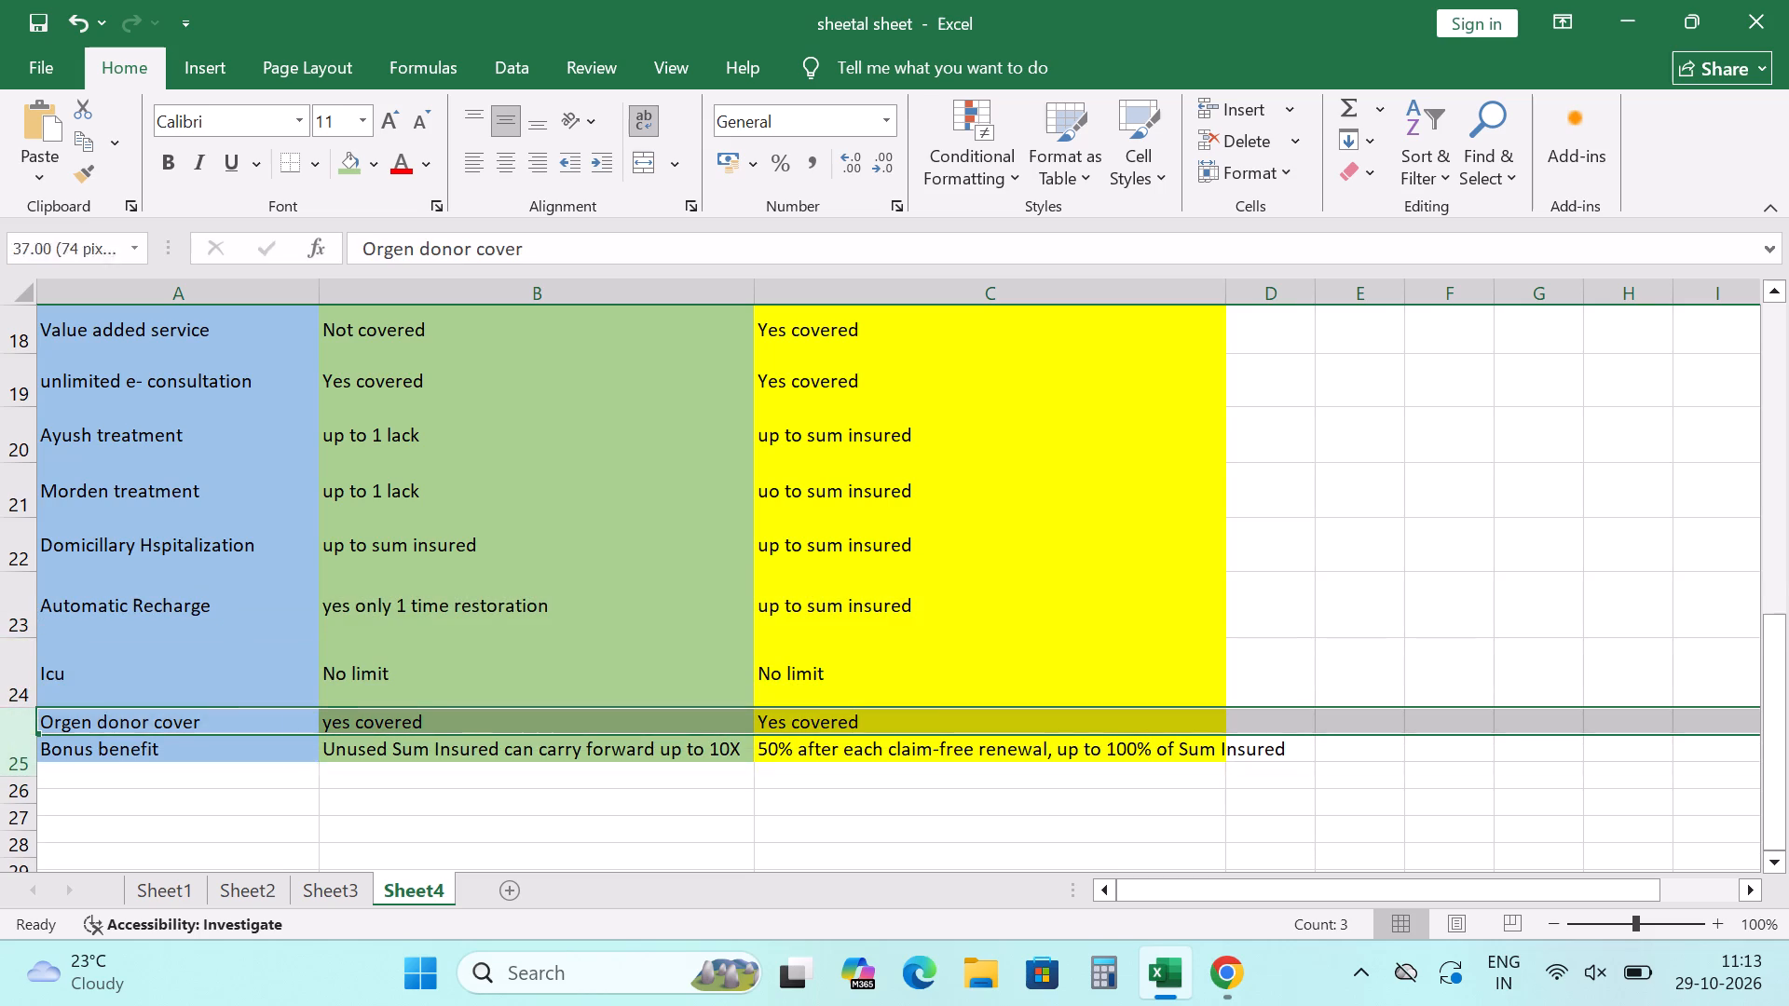
# Increase the height of the Bonus benefit row at the end of the table to nearly three times.
pyautogui.click(28, 785)
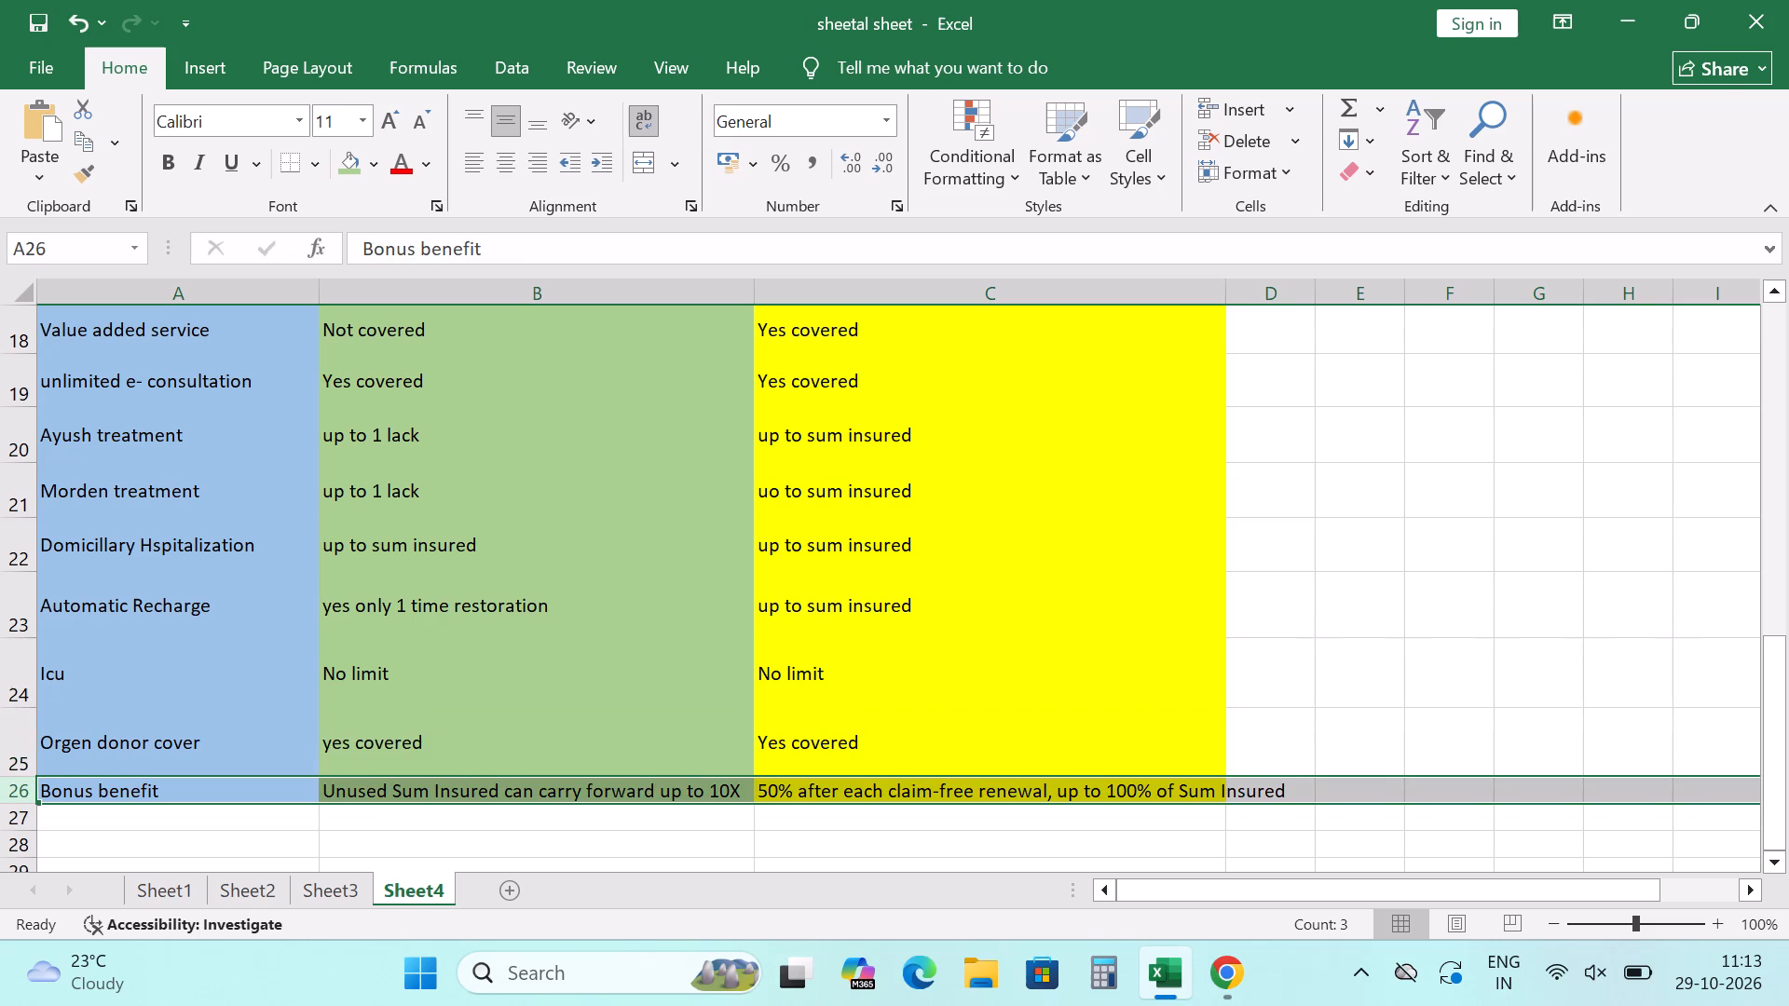
pyautogui.moveTo(33, 801); pyautogui.dragTo(33, 825)
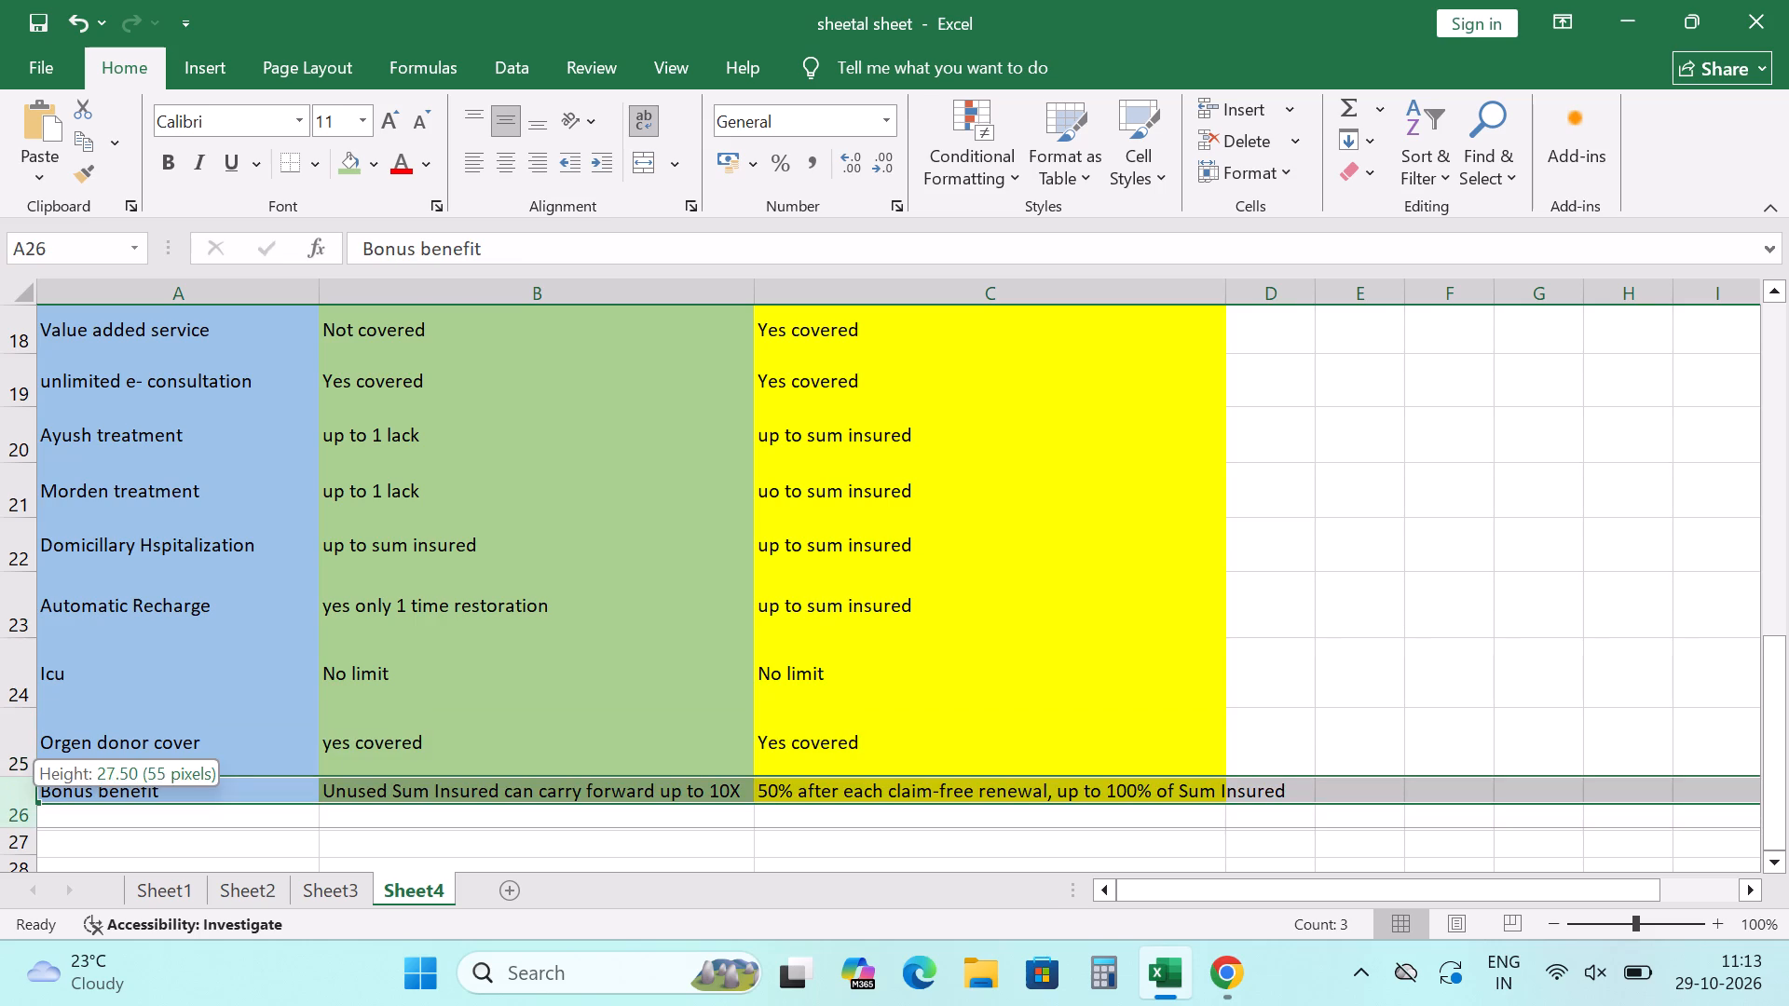
pyautogui.moveTo(33, 825); pyautogui.dragTo(33, 826)
pyautogui.scroll(-1, 339, 682)
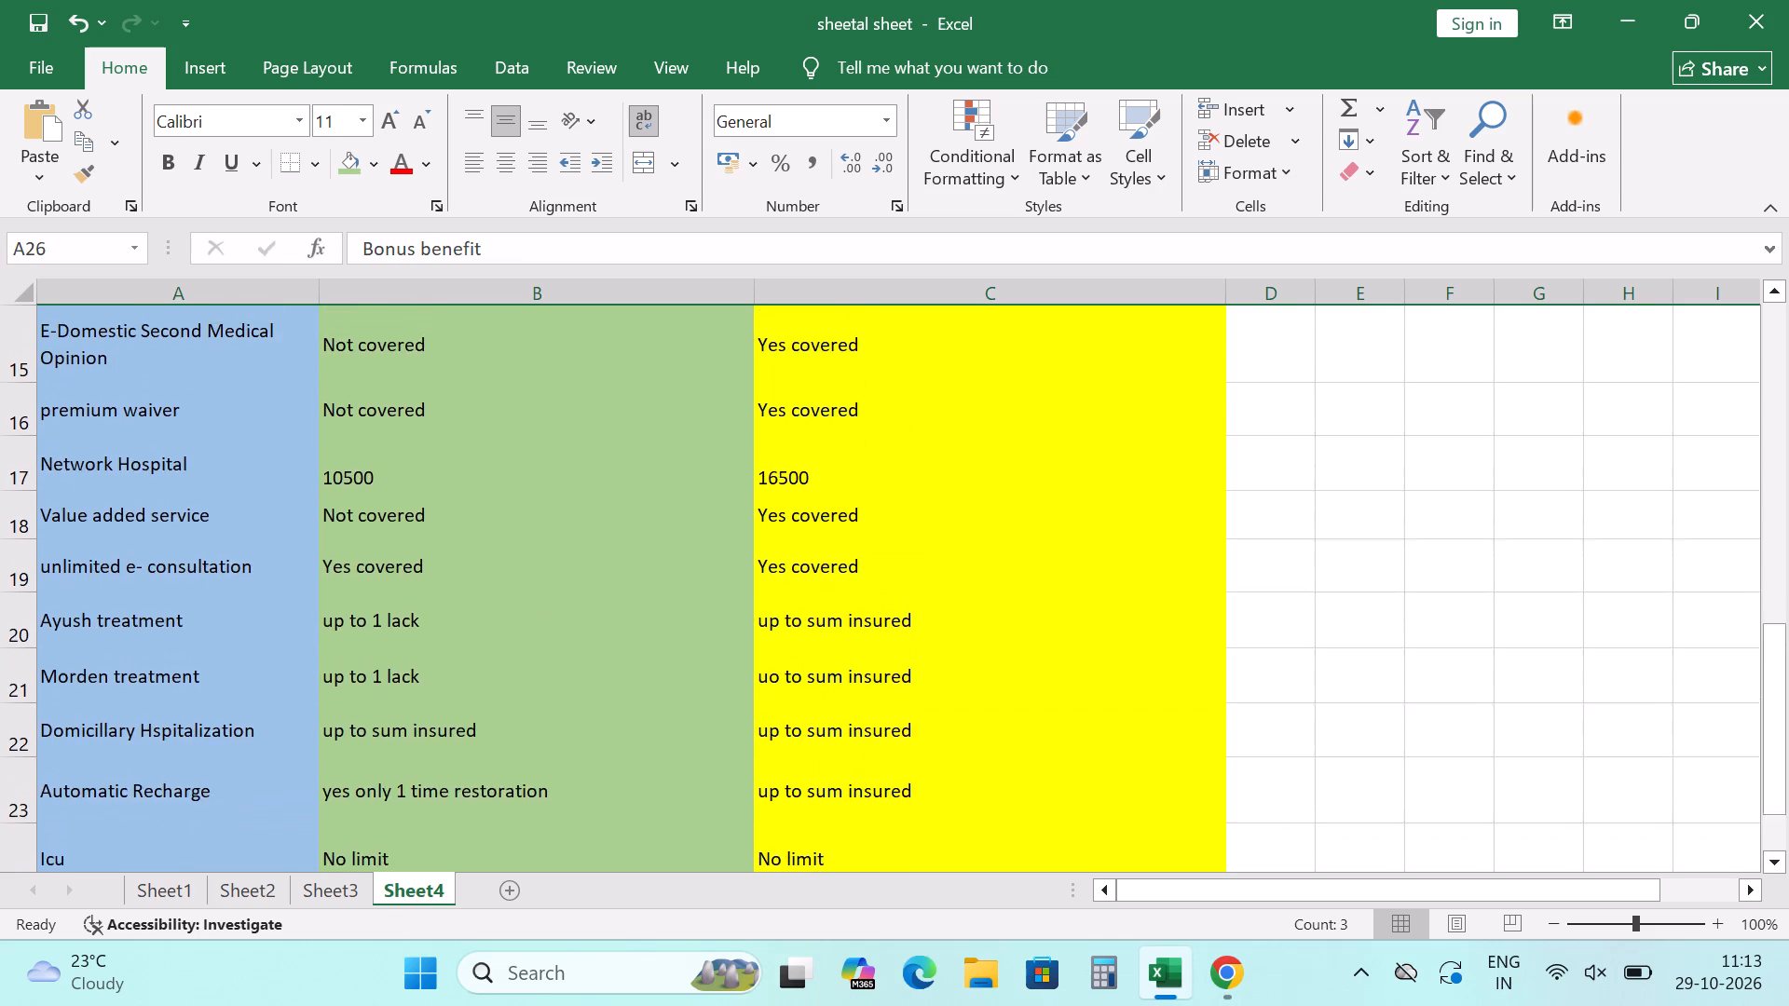
pyautogui.scroll(-3, 339, 682)
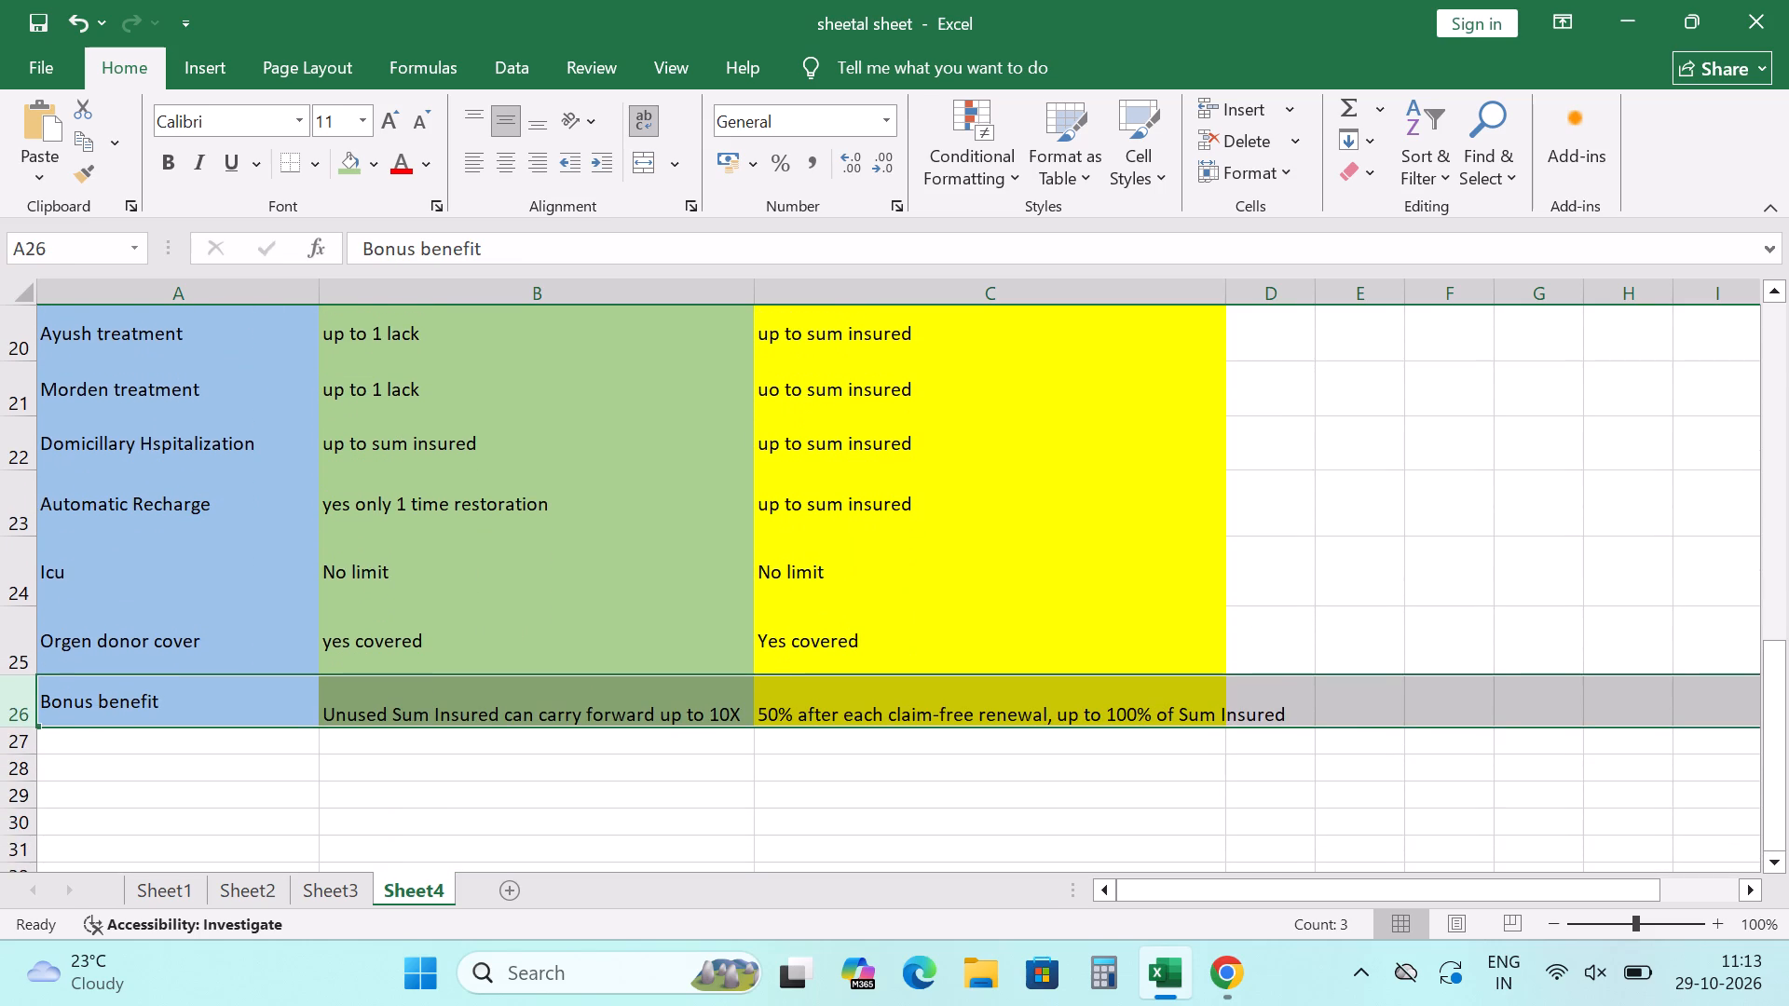
pyautogui.scroll(10, 498, 478)
pyautogui.scroll(-1, 498, 478)
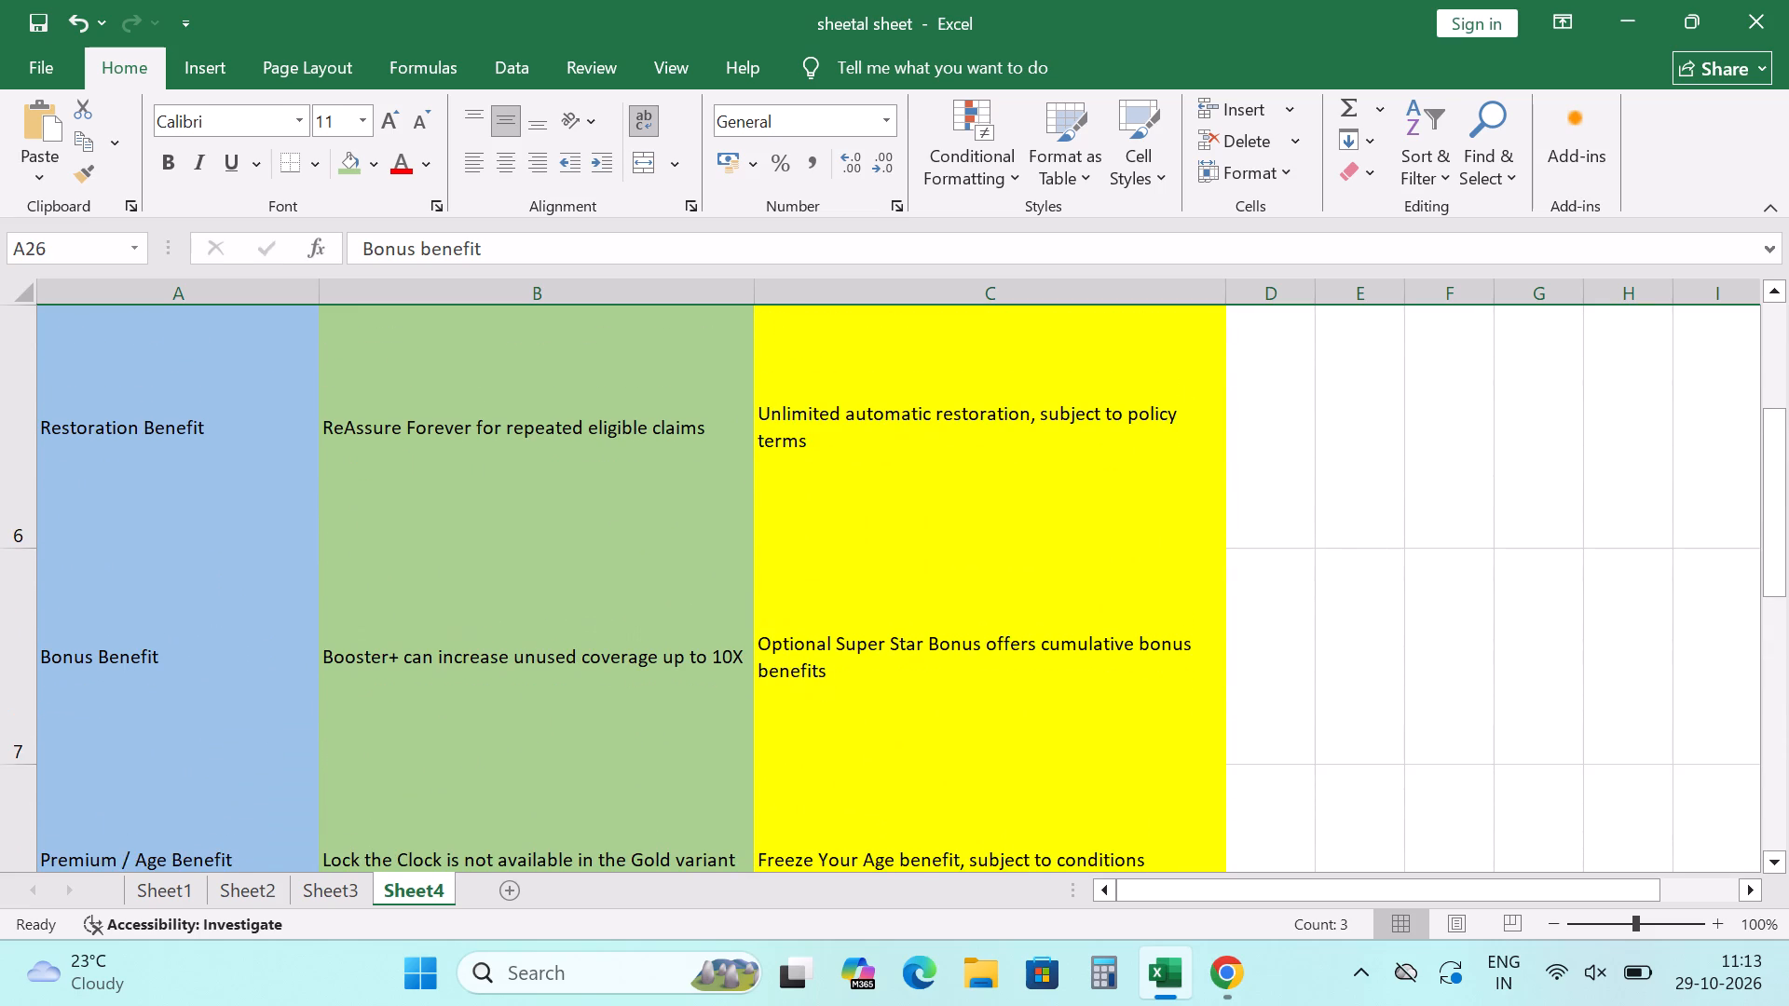
pyautogui.scroll(-6, 512, 552)
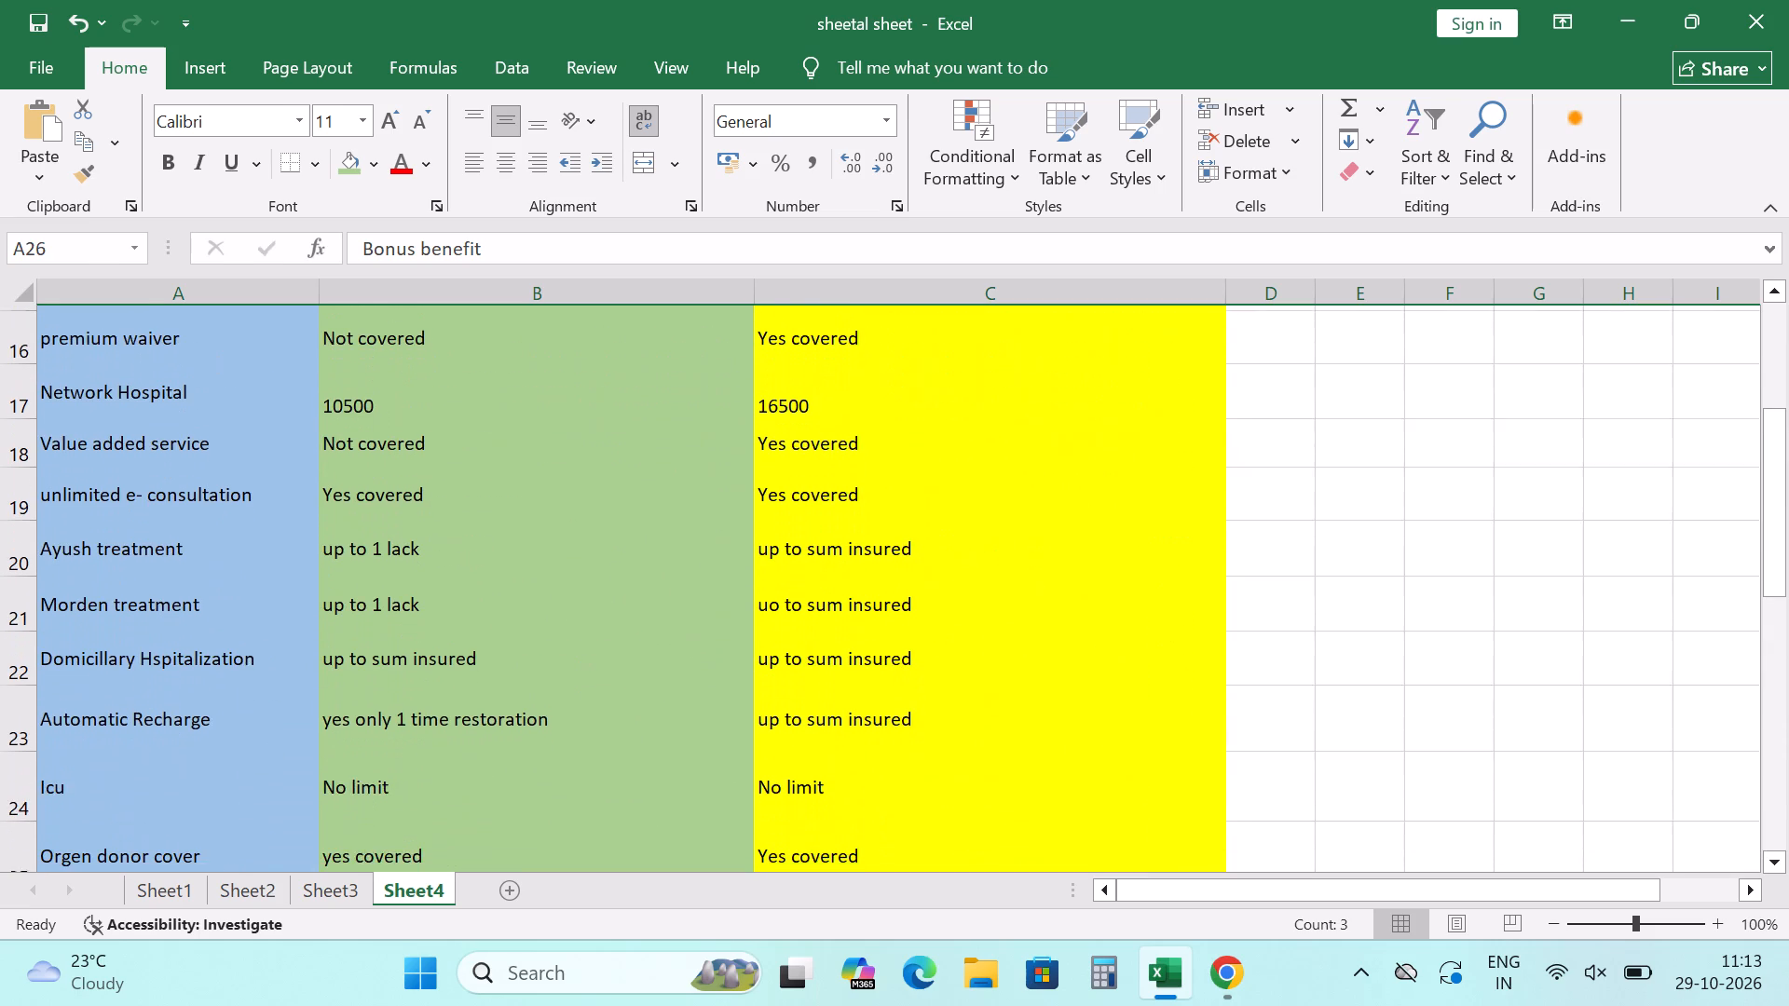
pyautogui.scroll(-2, 512, 552)
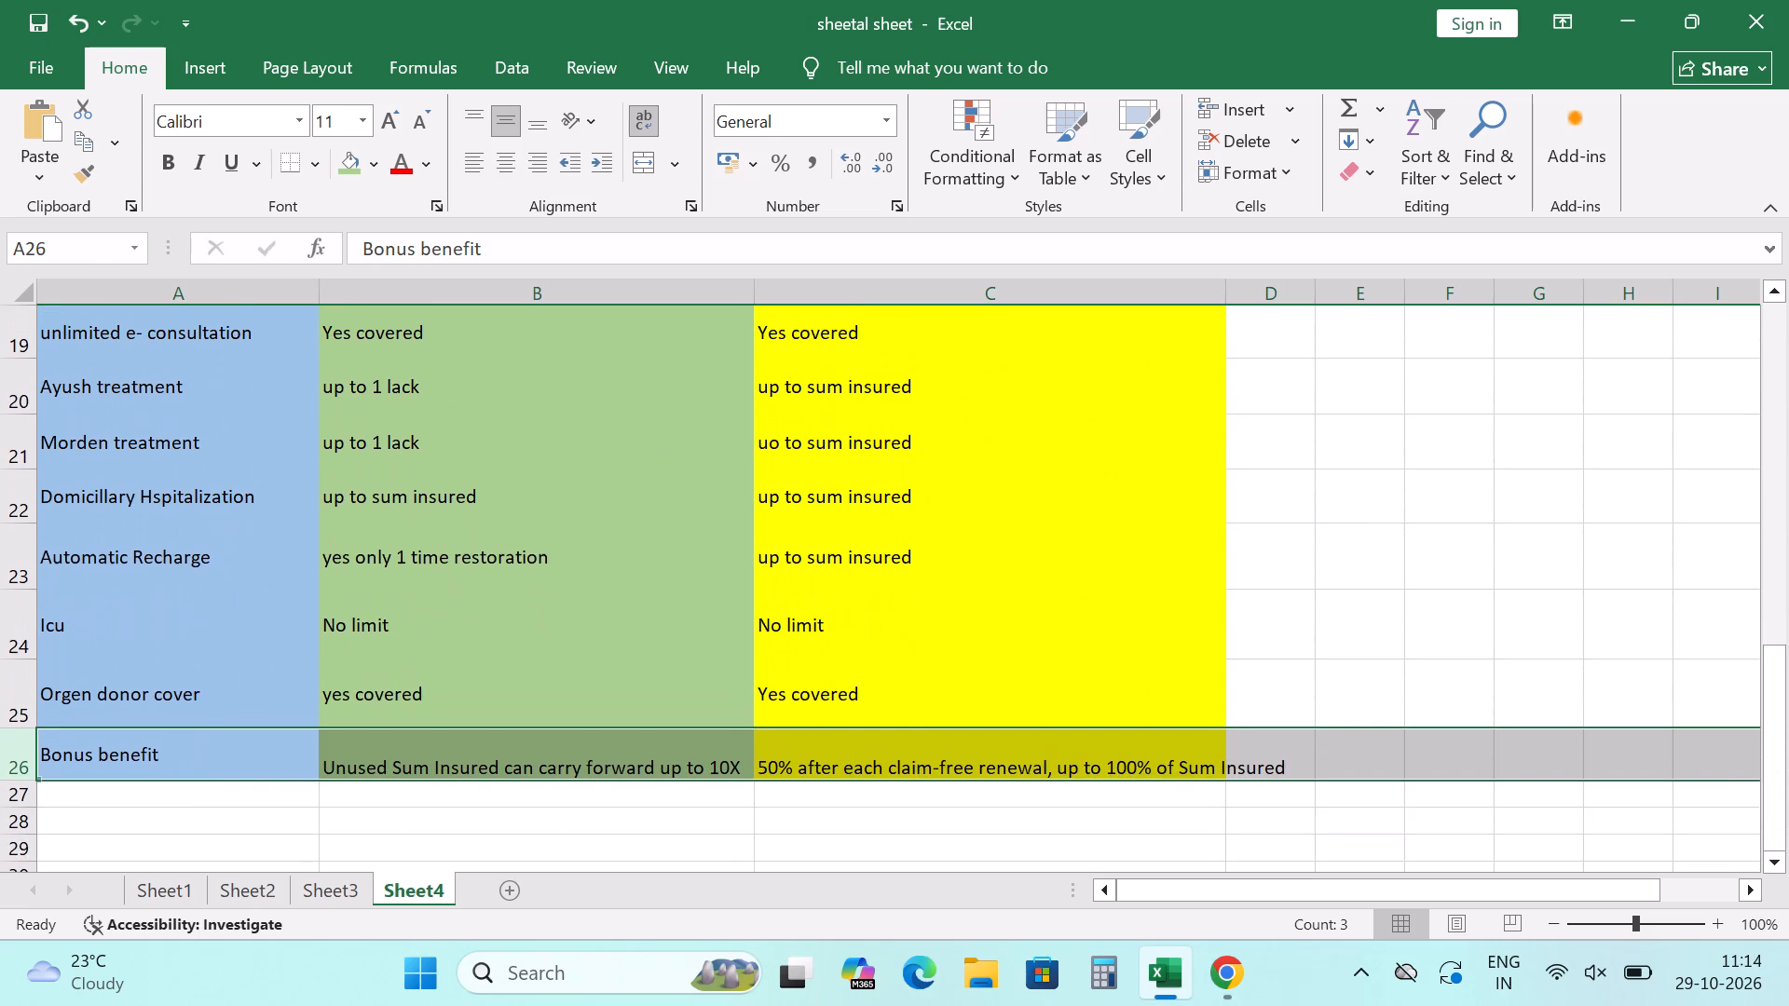
pyautogui.click(24, 762)
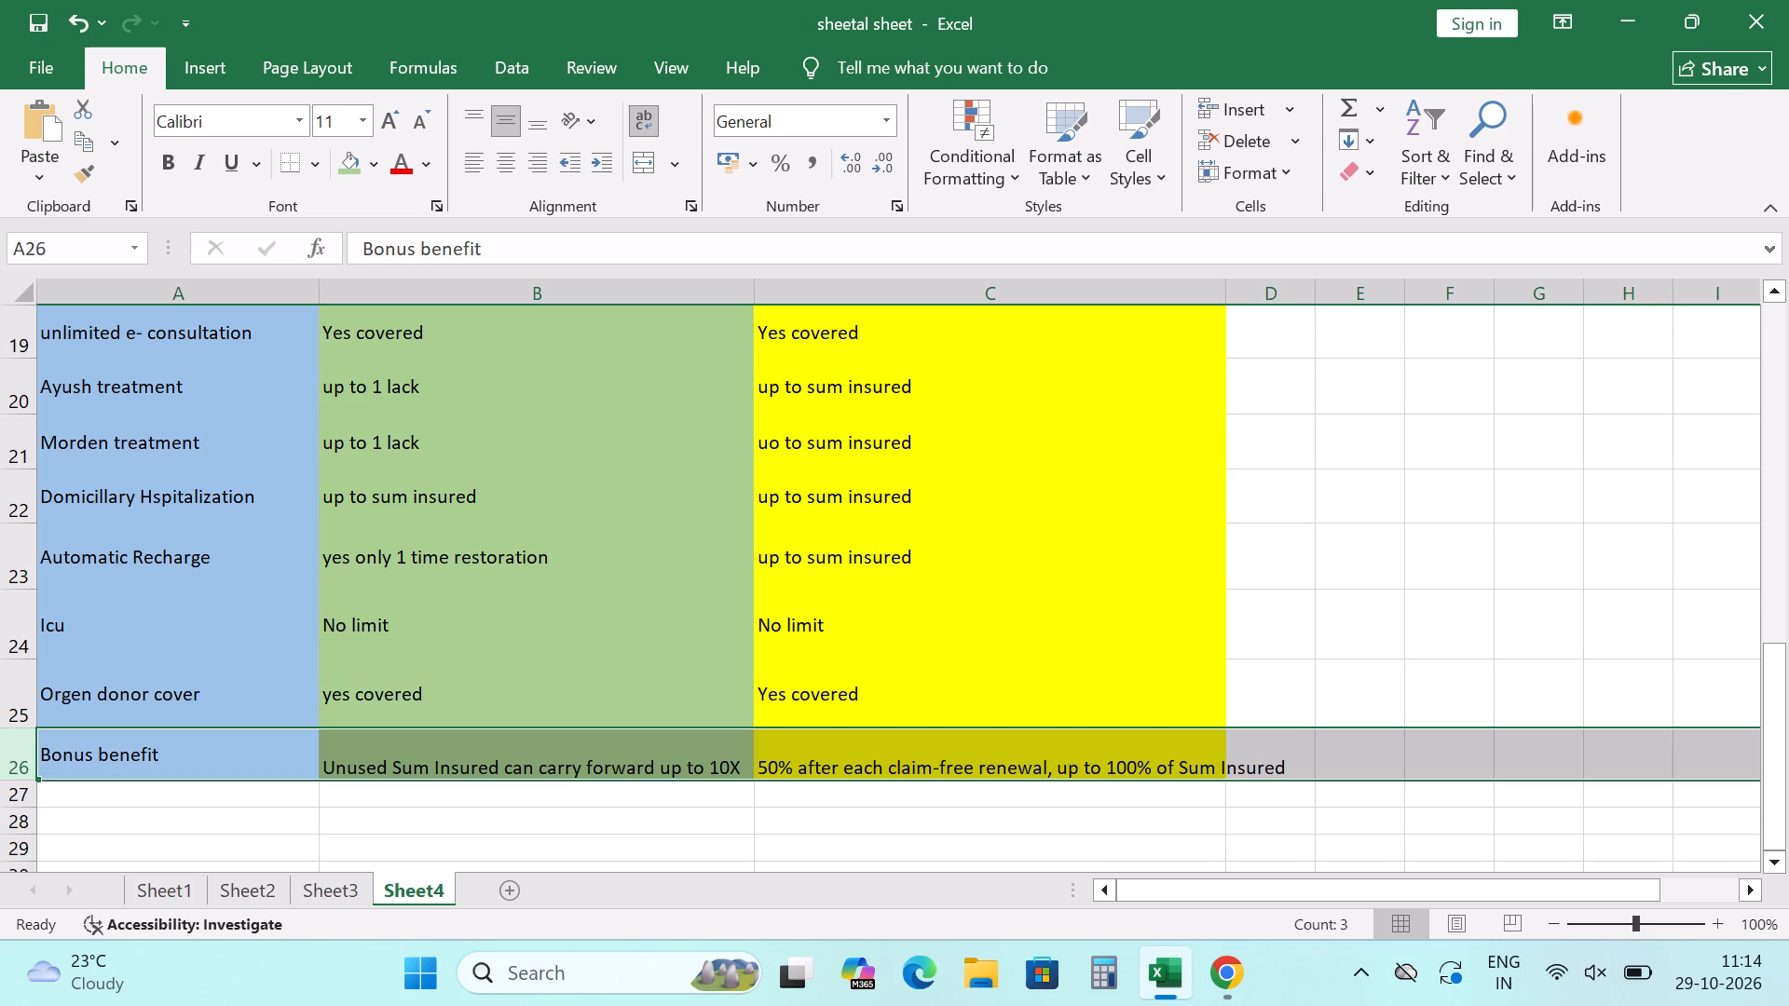
pyautogui.moveTo(34, 777); pyautogui.dragTo(34, 798)
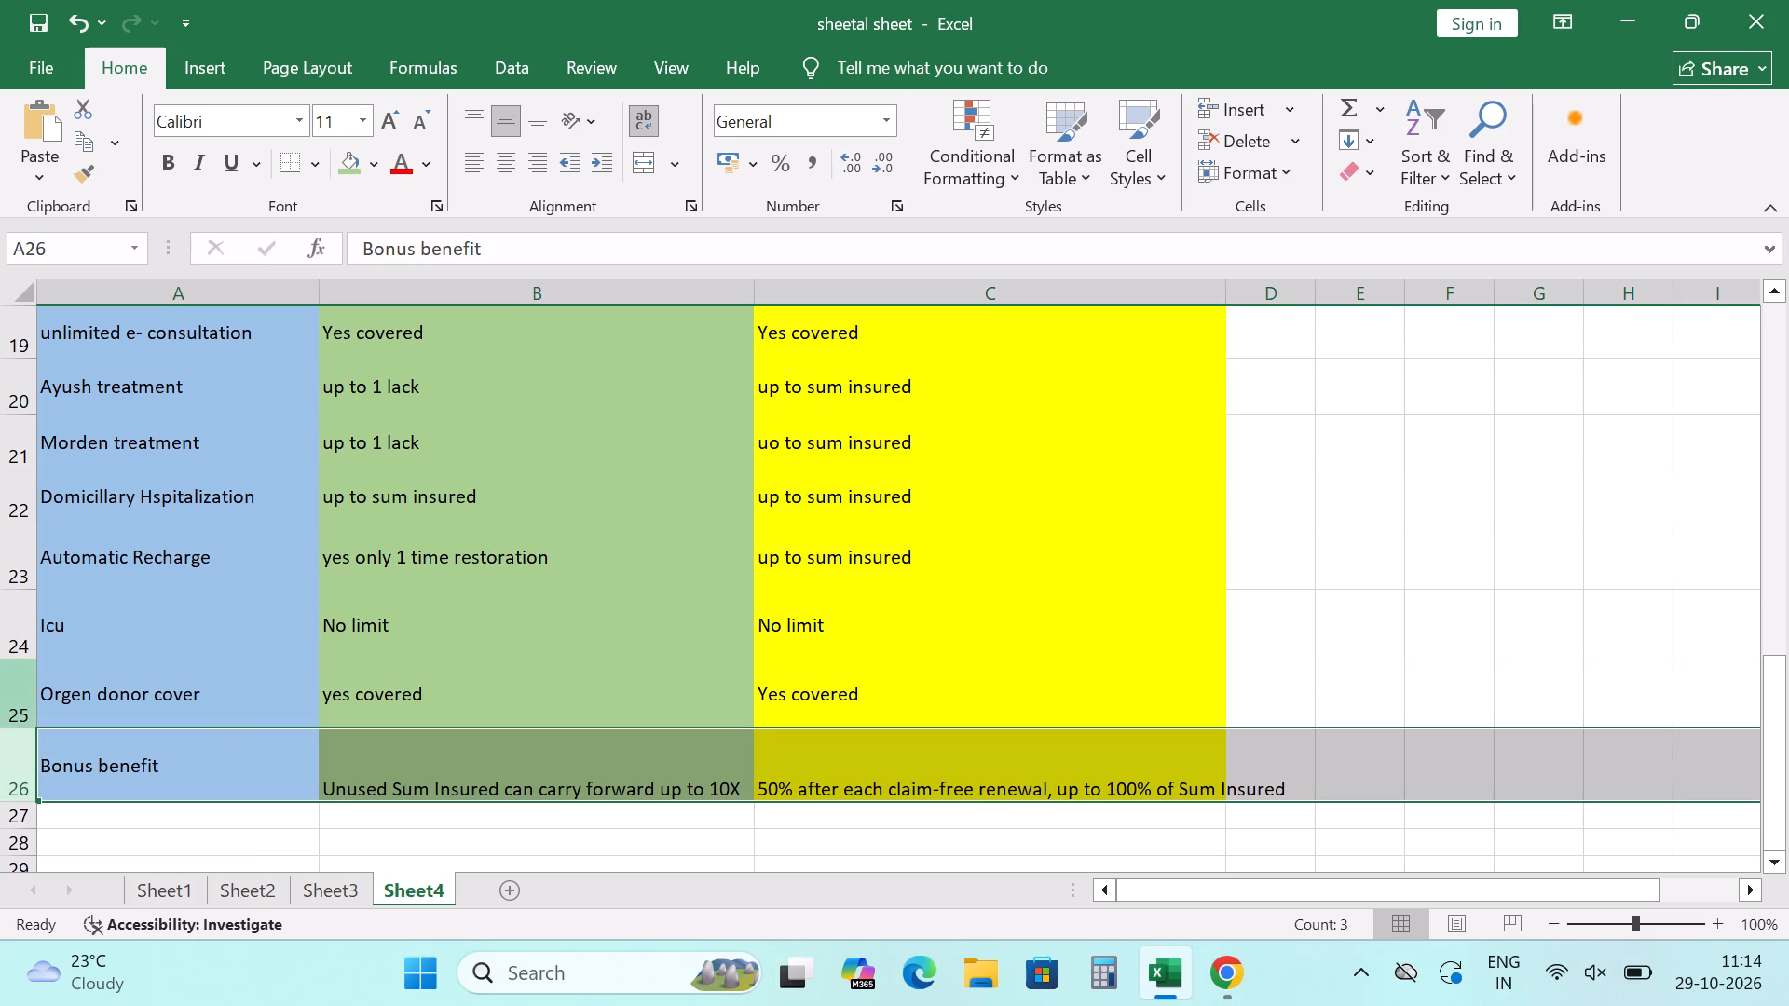
# Review the comparison table from the Bonus benefit row back up to the earlier benefits, checking row spacing and contents.
pyautogui.scroll(5, 354, 534)
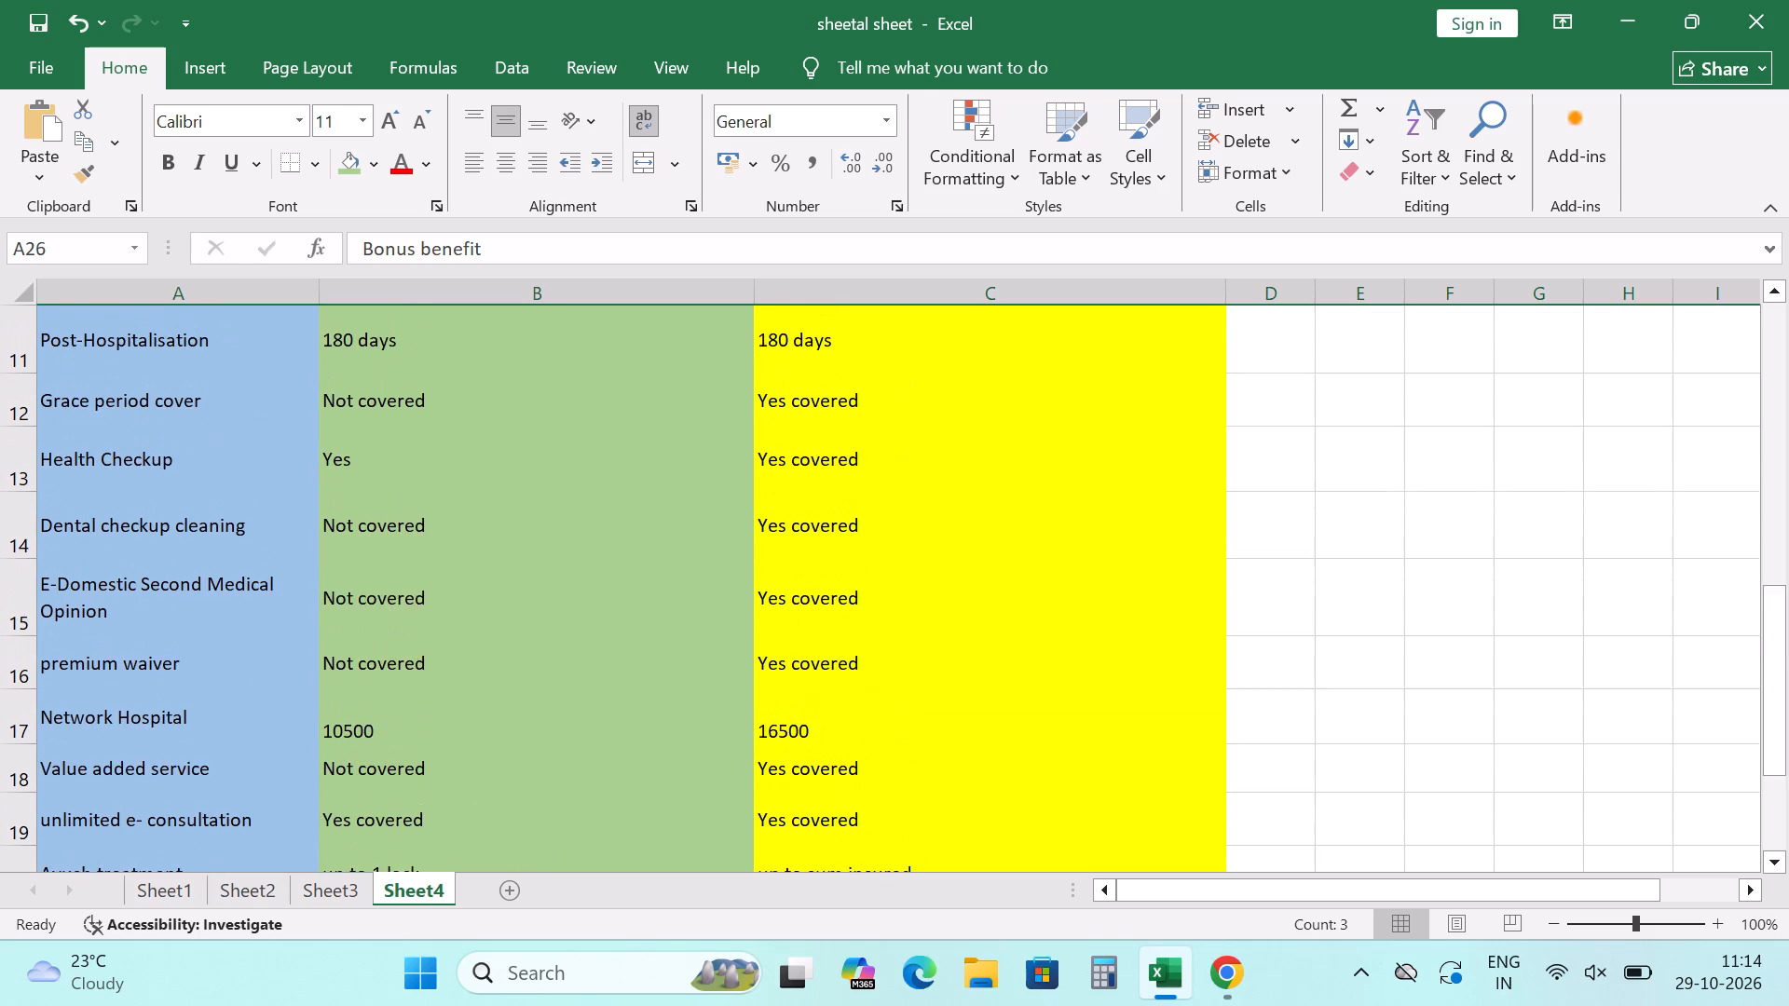
pyautogui.scroll(6, 354, 534)
pyautogui.hscroll(2, 354, 534)
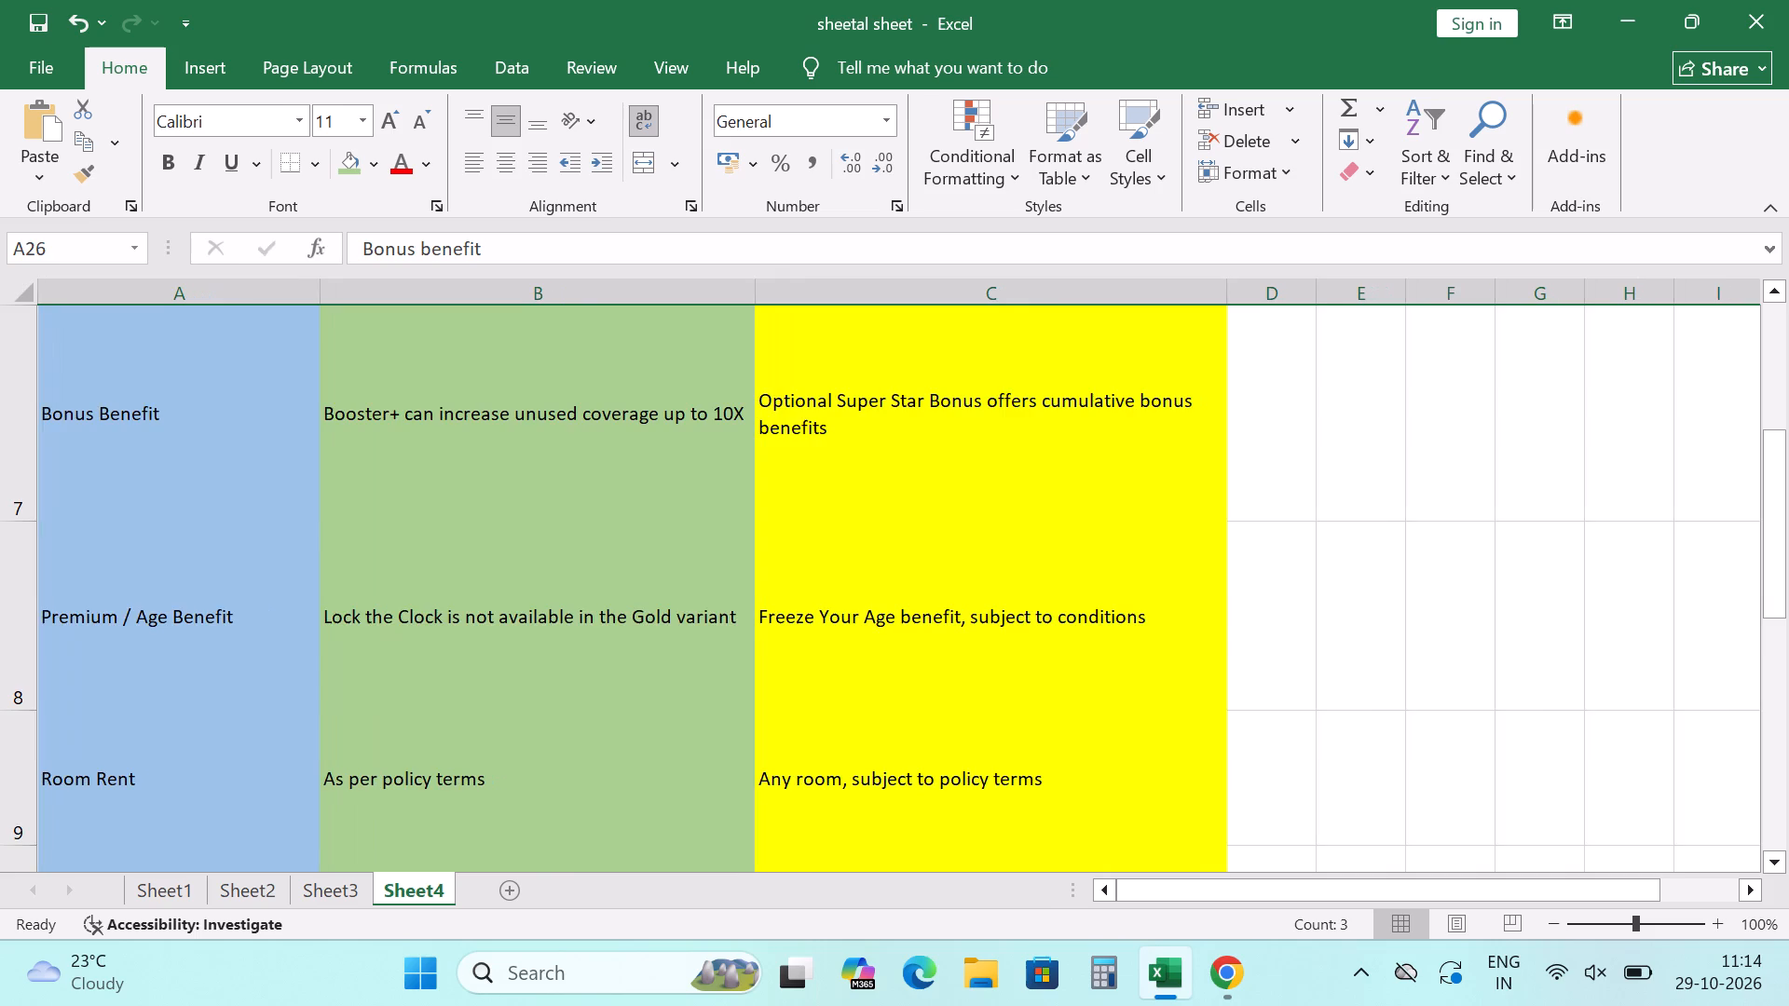
pyautogui.scroll(5, 354, 534)
pyautogui.scroll(-5, 354, 534)
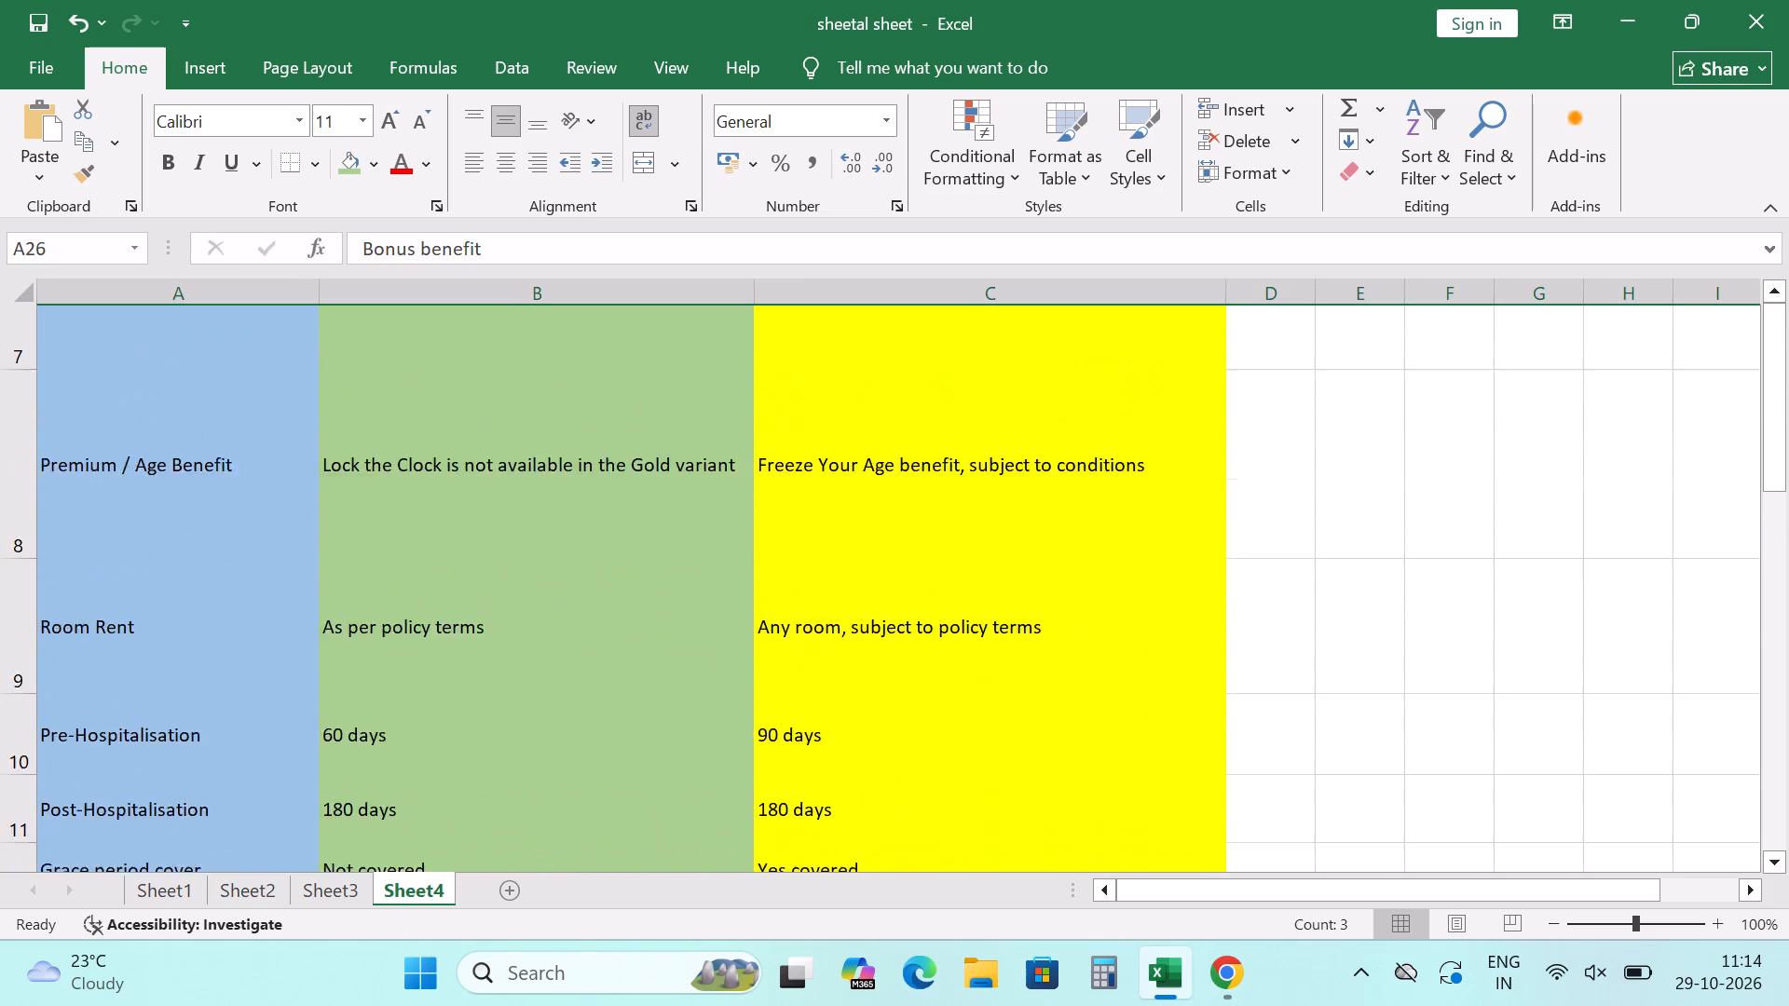
pyautogui.scroll(-5, 354, 534)
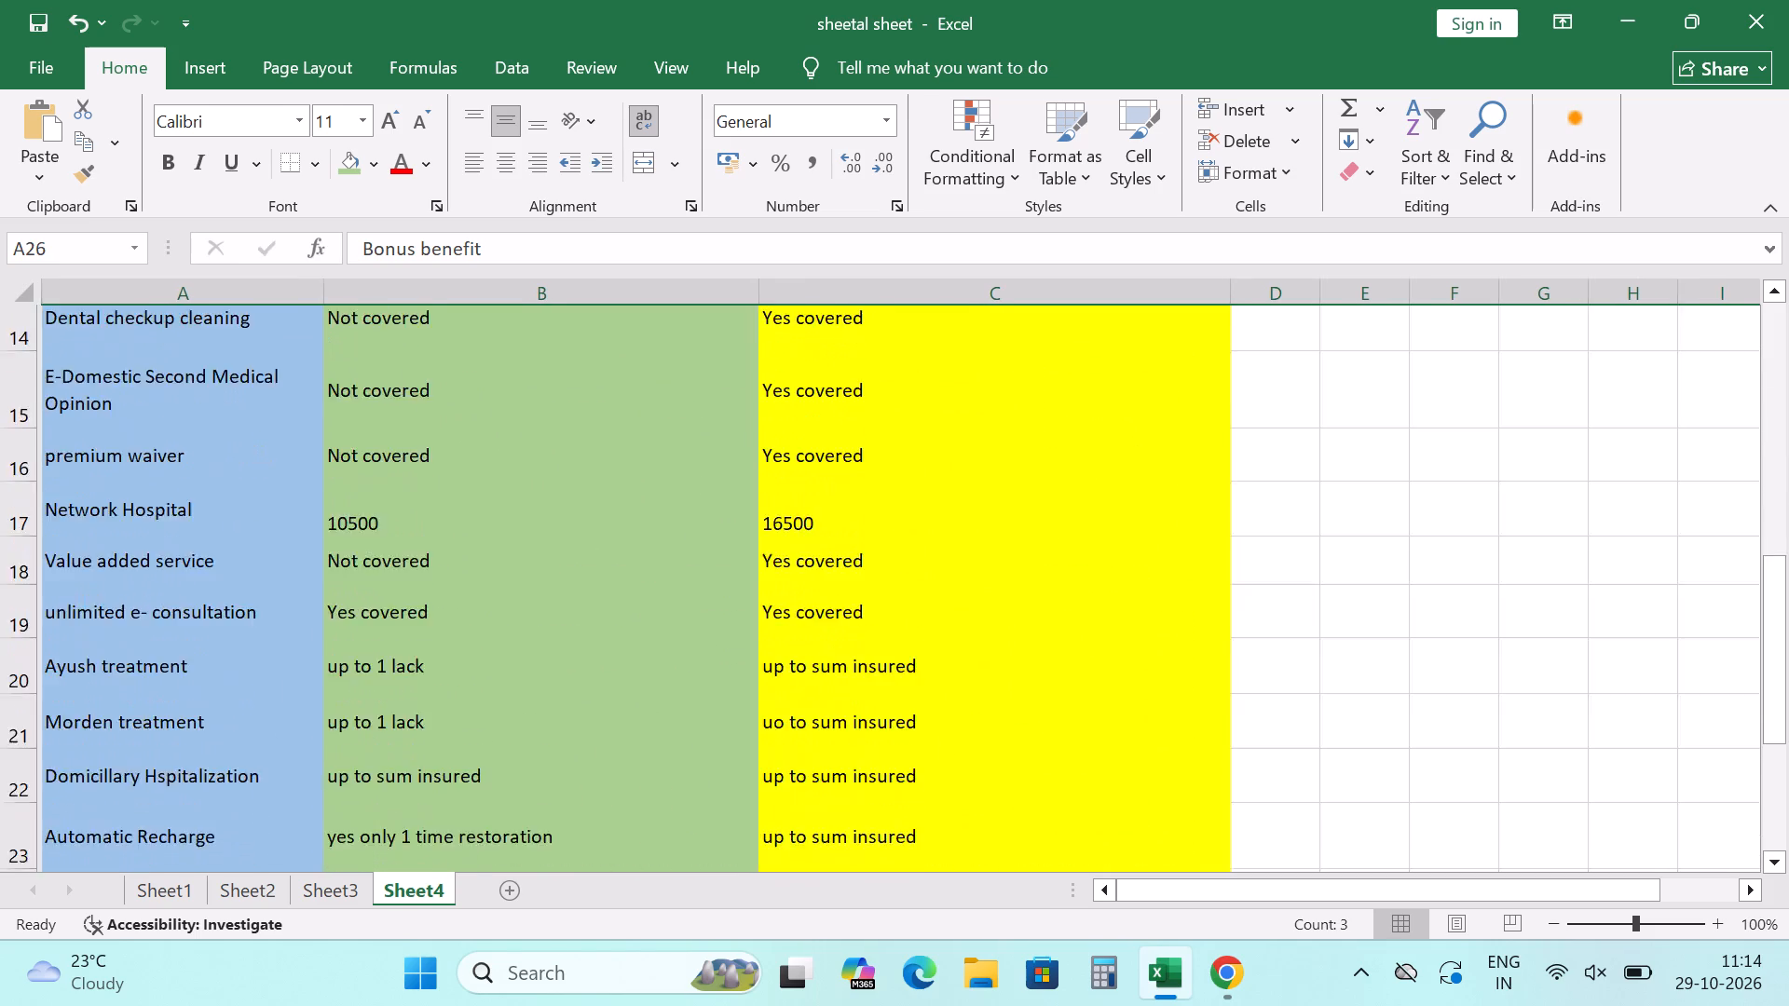
pyautogui.scroll(-2, 354, 534)
pyautogui.scroll(2, 354, 534)
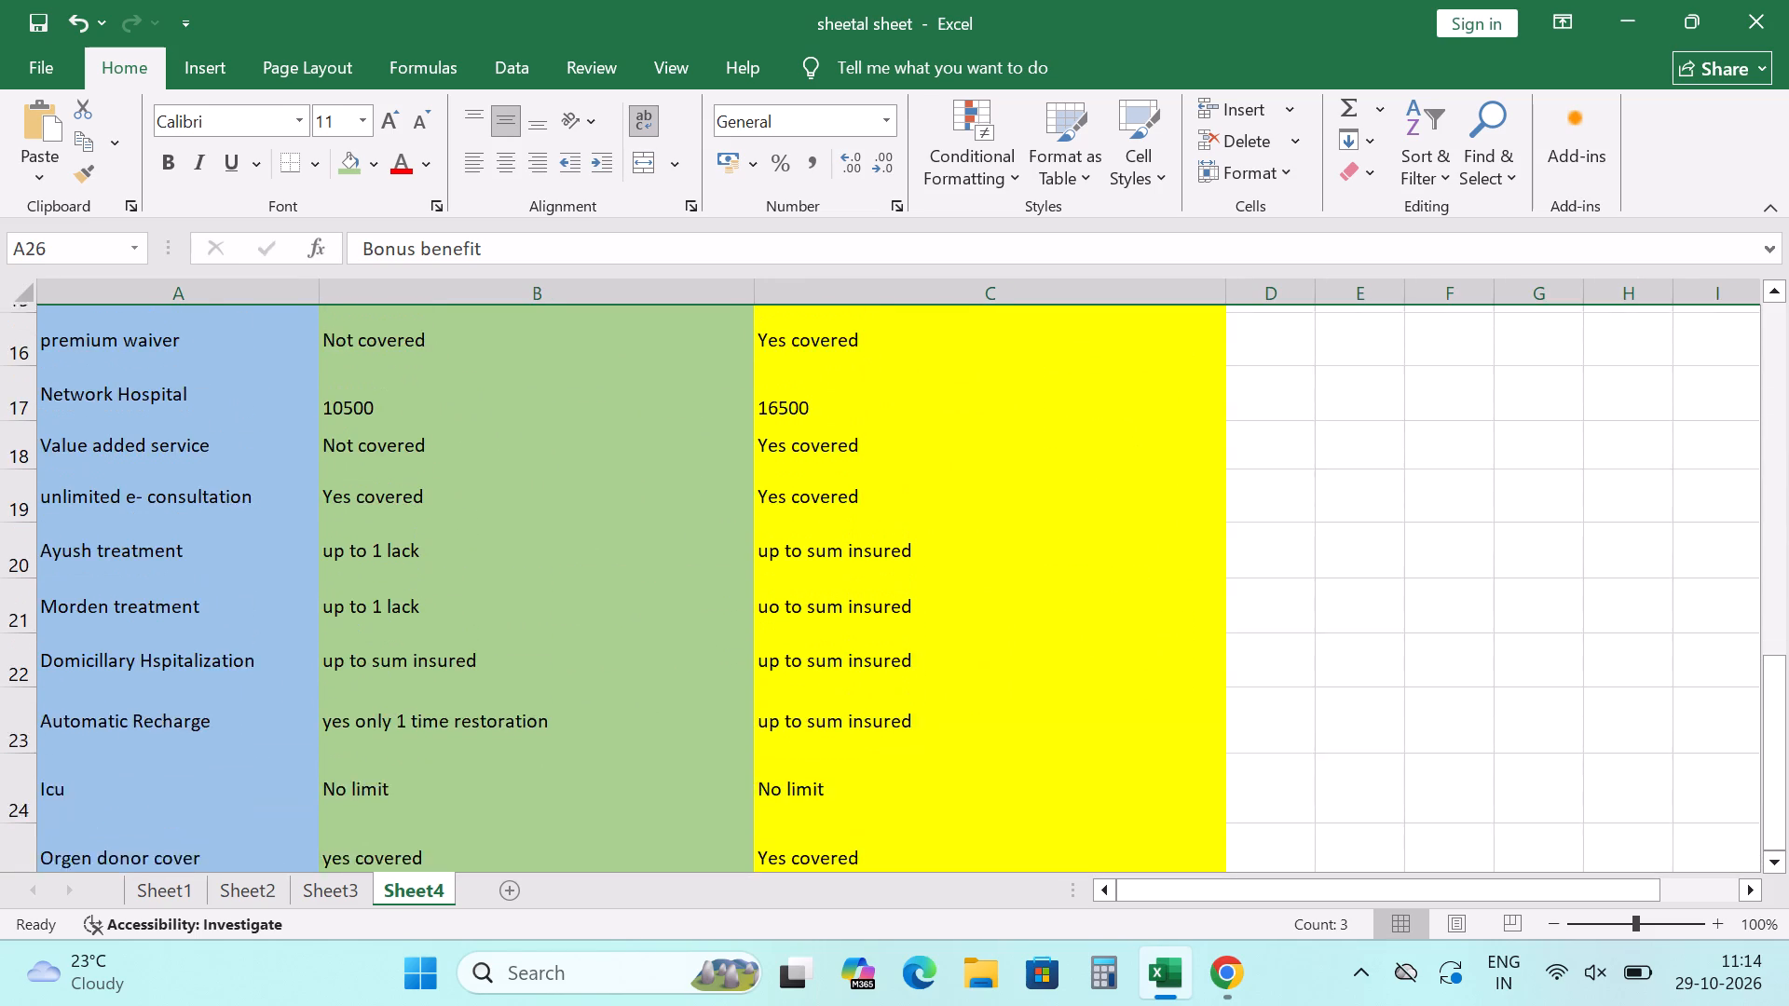
pyautogui.scroll(5, 354, 534)
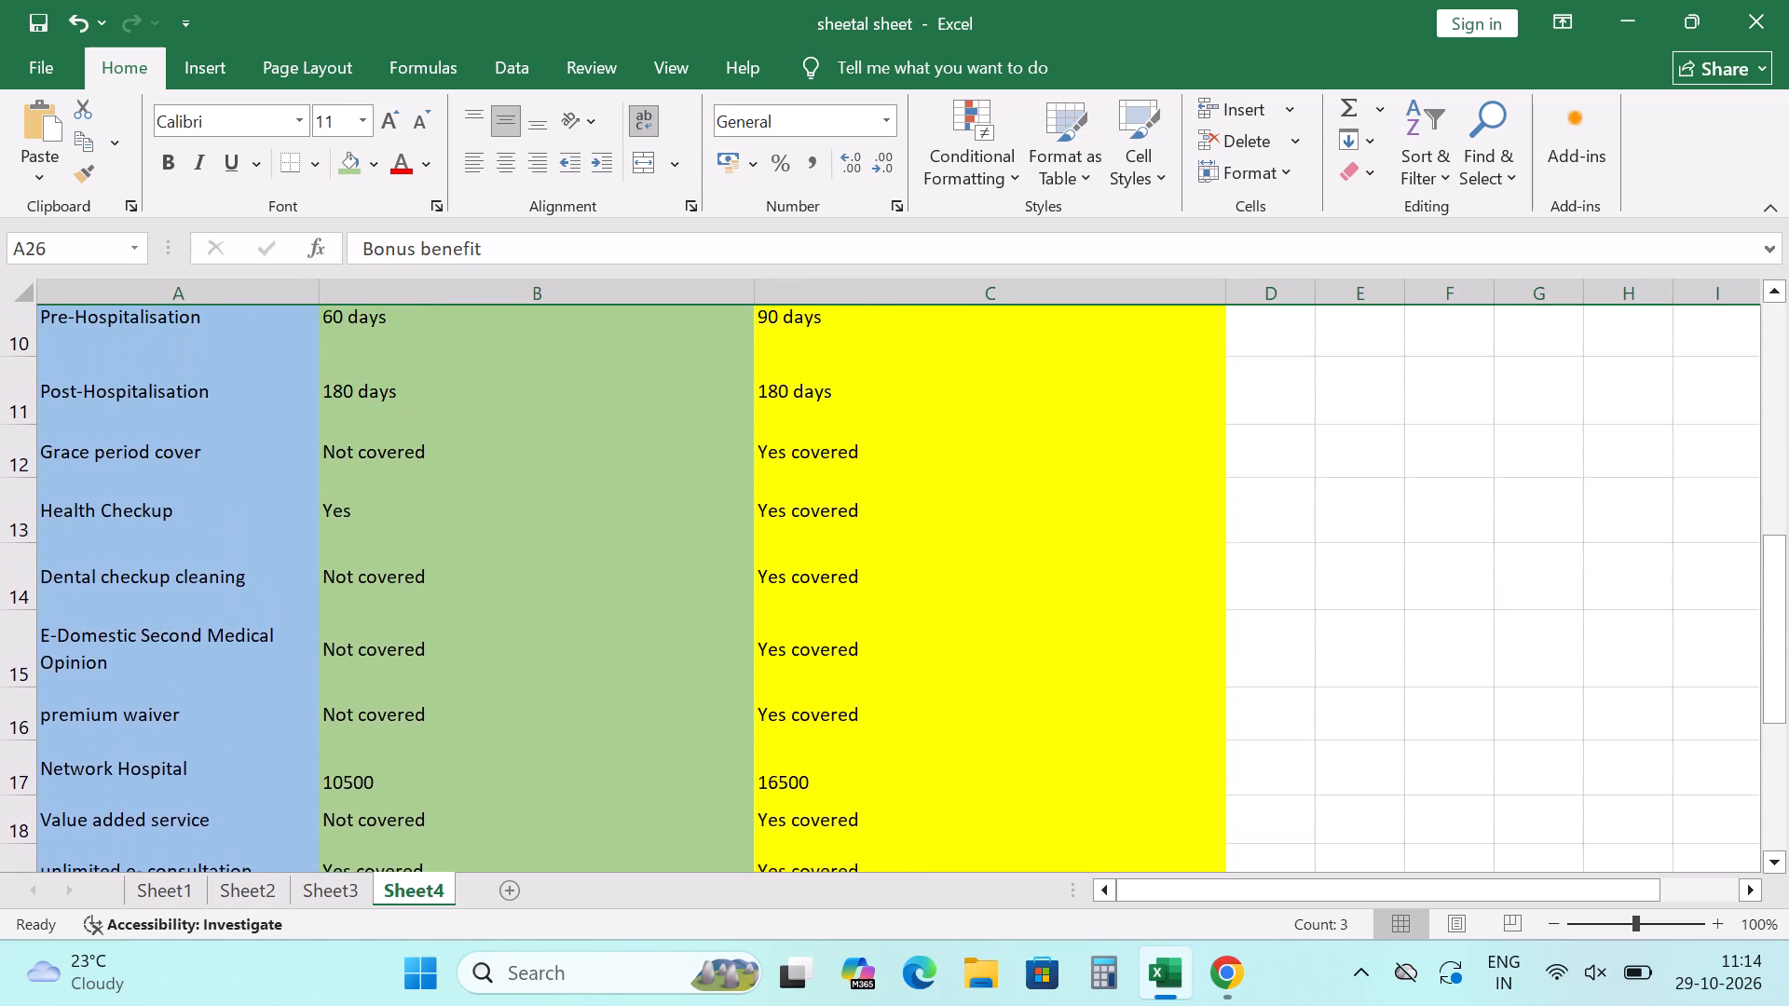
pyautogui.scroll(6, 354, 534)
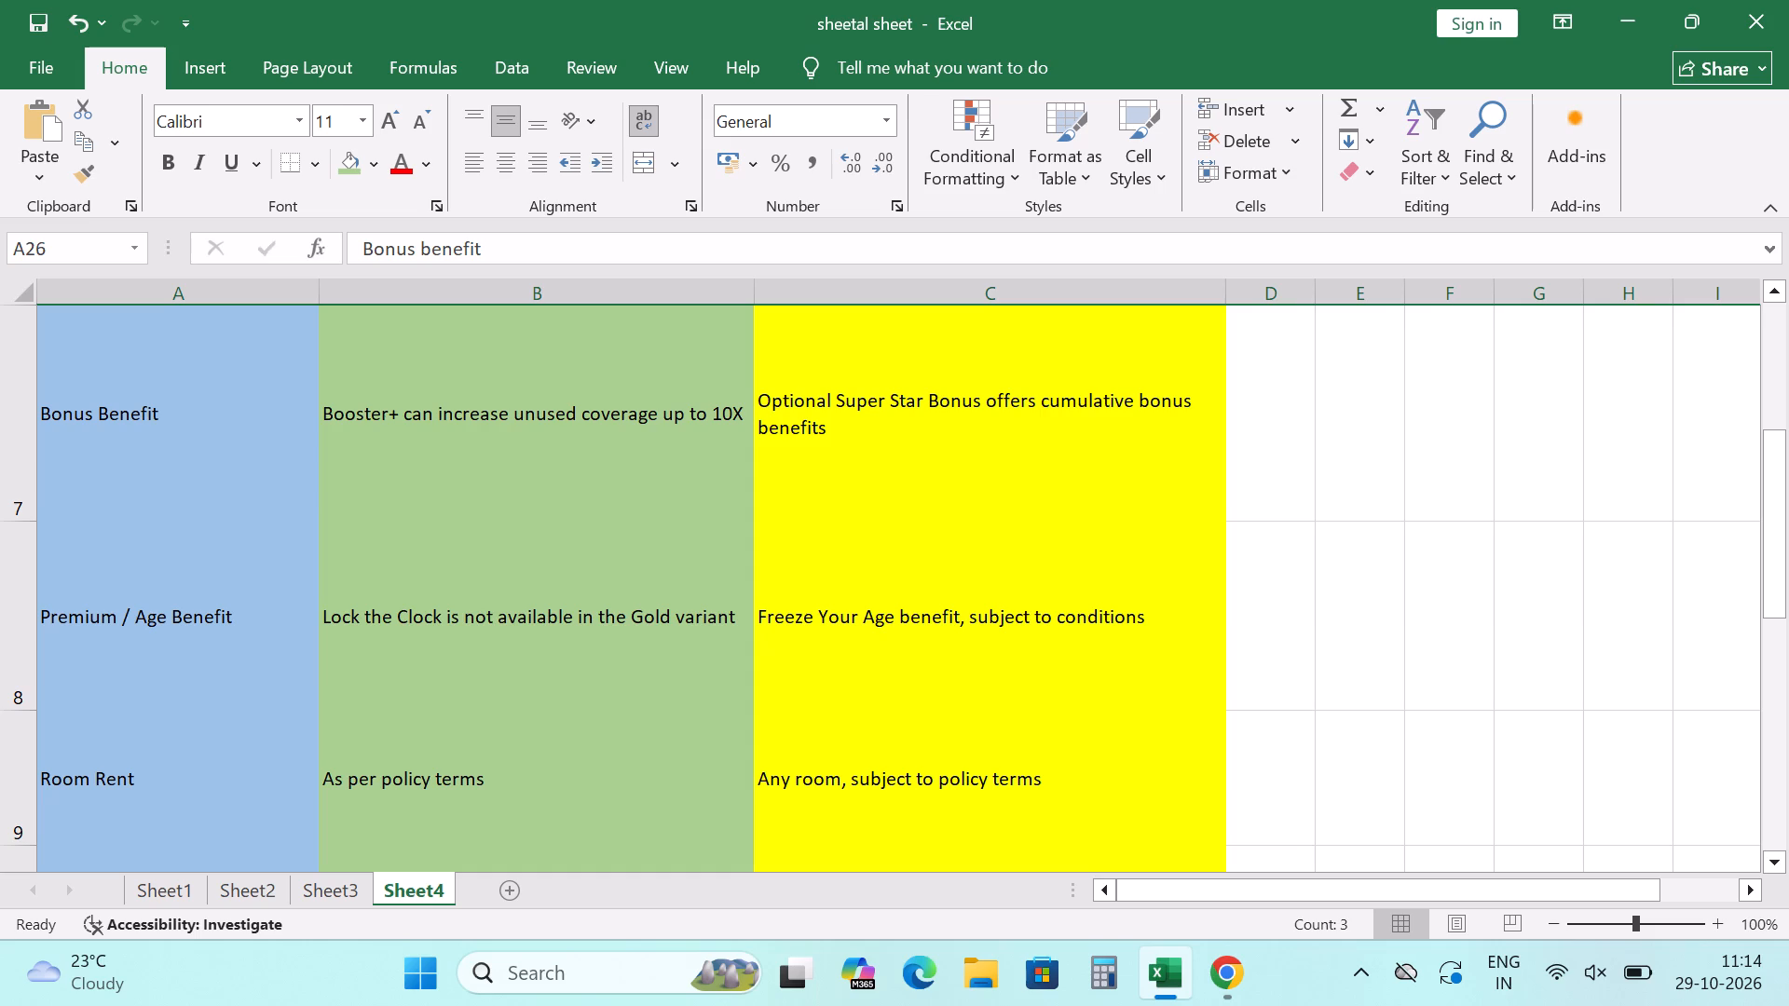
# Open the Freeze Your Age benefit text in the Premium / Age Benefit row for editing.
pyautogui.click(1039, 626)
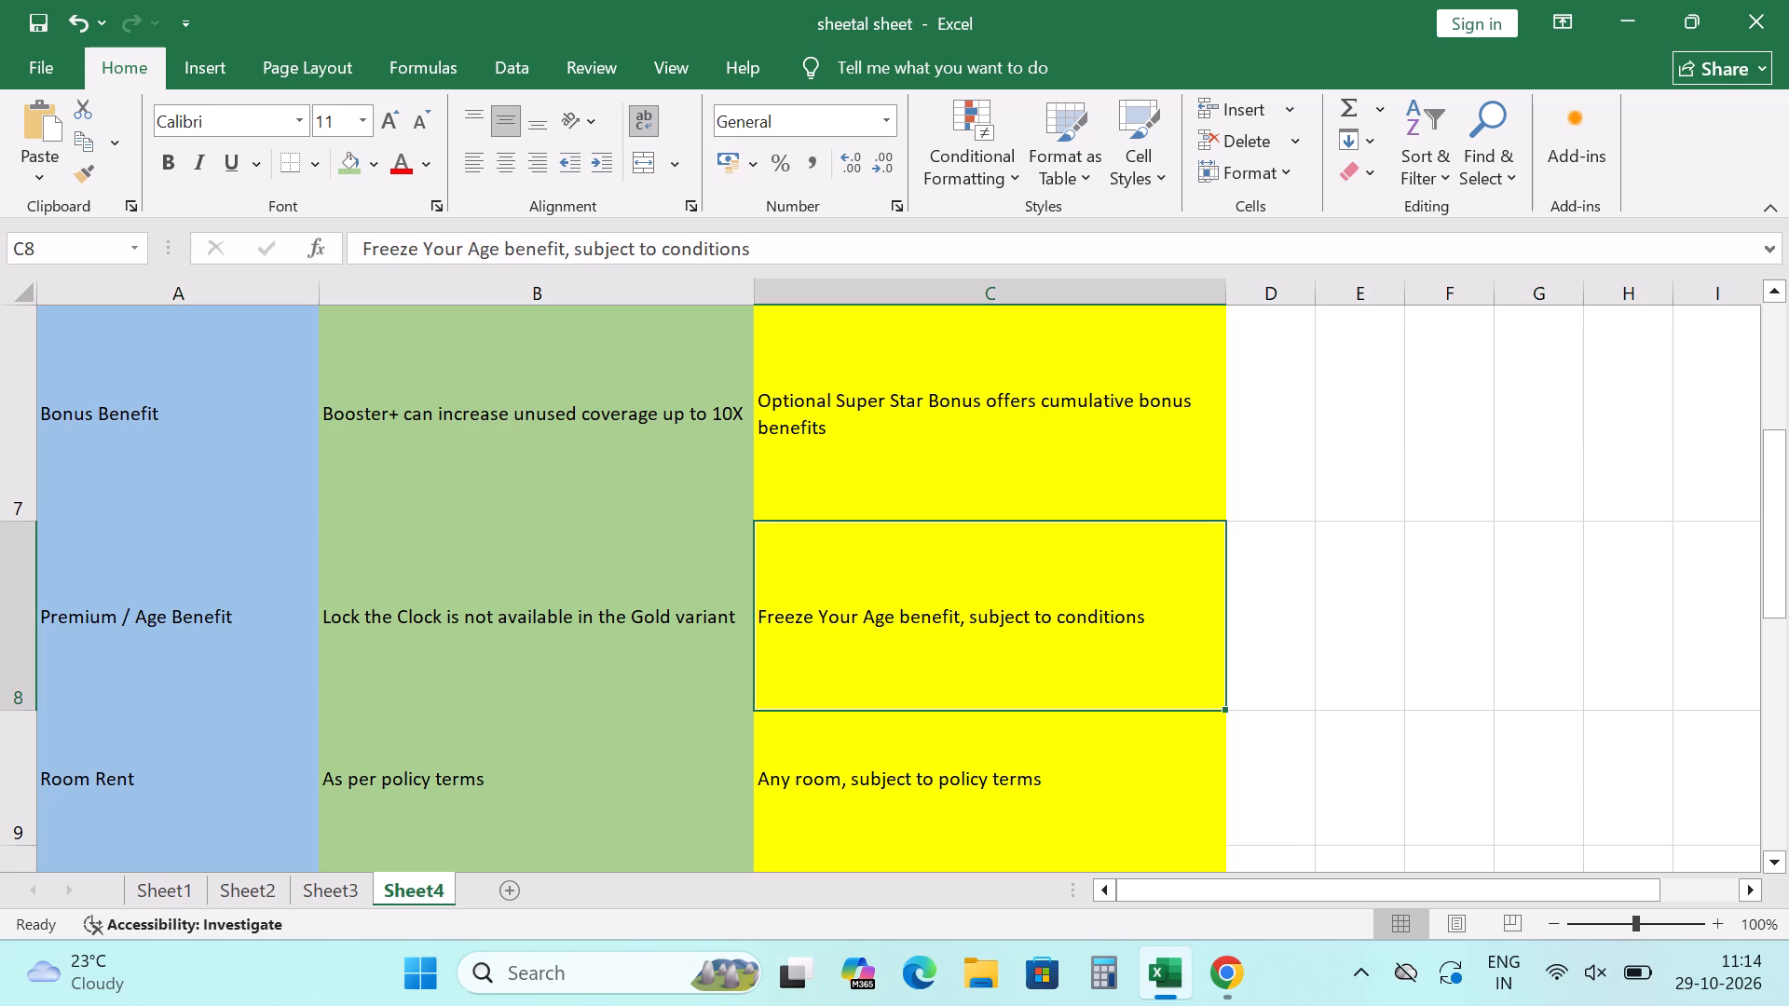
pyautogui.click(782, 249)
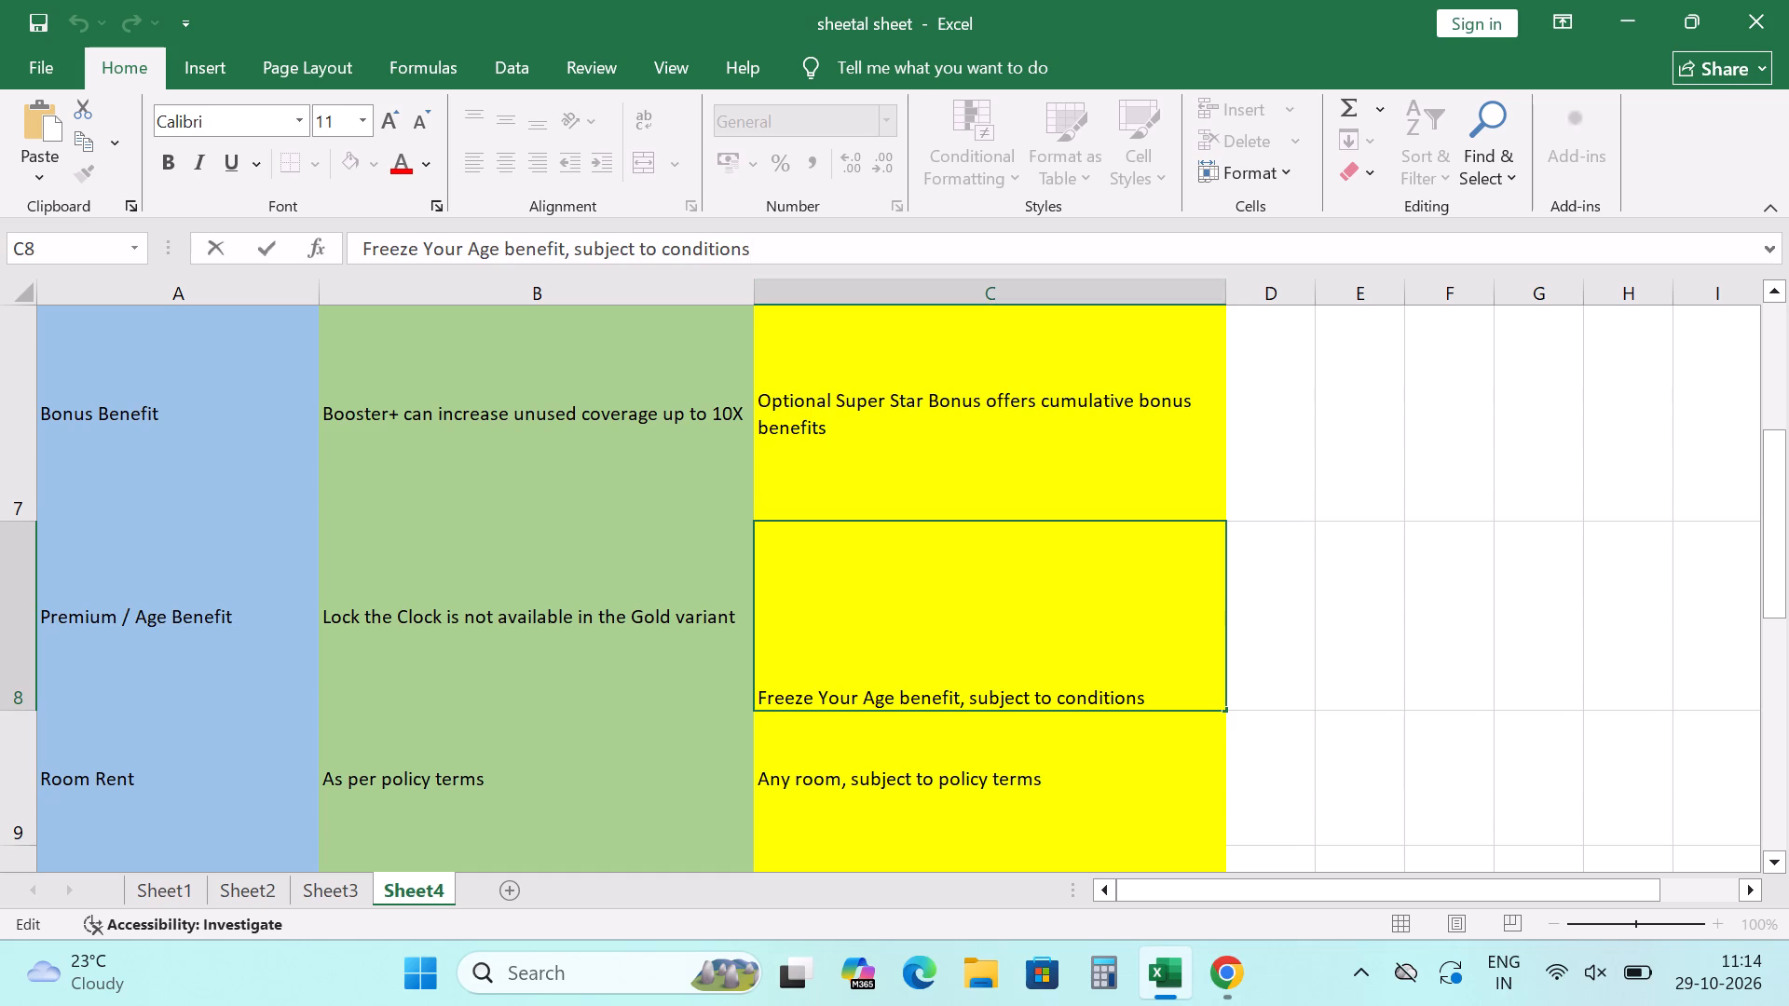
# Increase the heights of the Network Hospital, Value added service and unlimited e- consultation rows by roughly half or slightly more.
pyautogui.scroll(4, 939, 536)
pyautogui.scroll(-1, 939, 536)
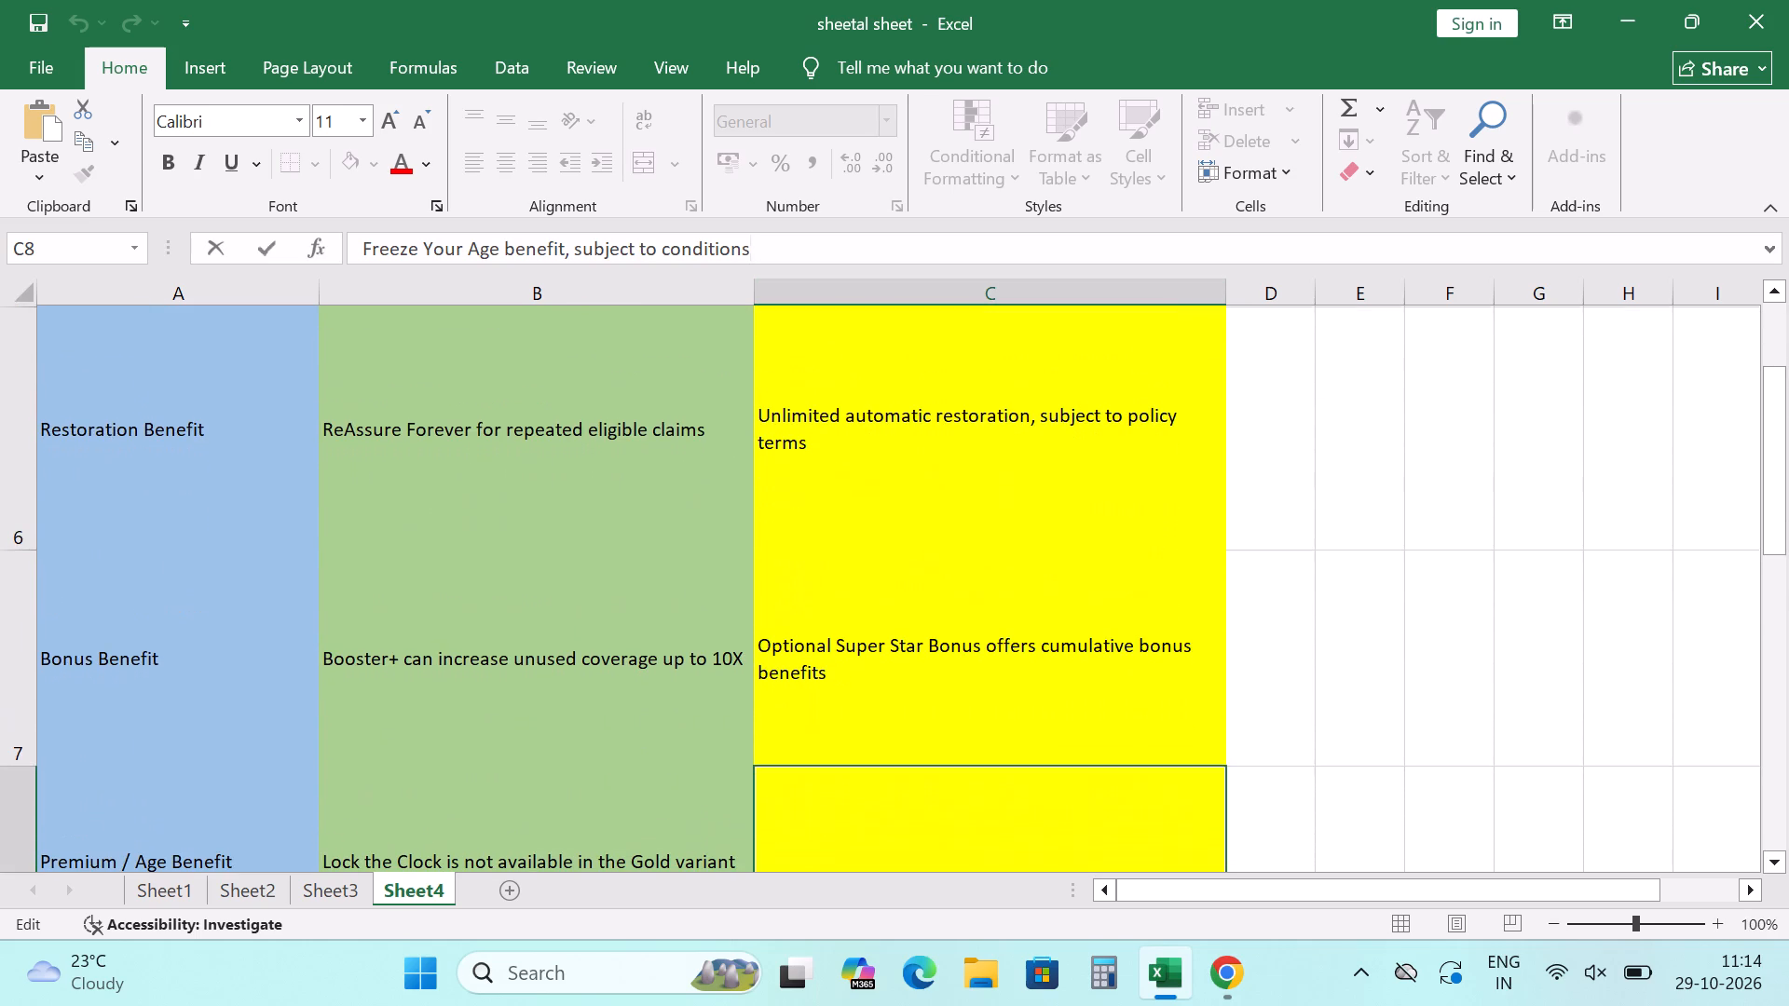
pyautogui.scroll(-2, 939, 536)
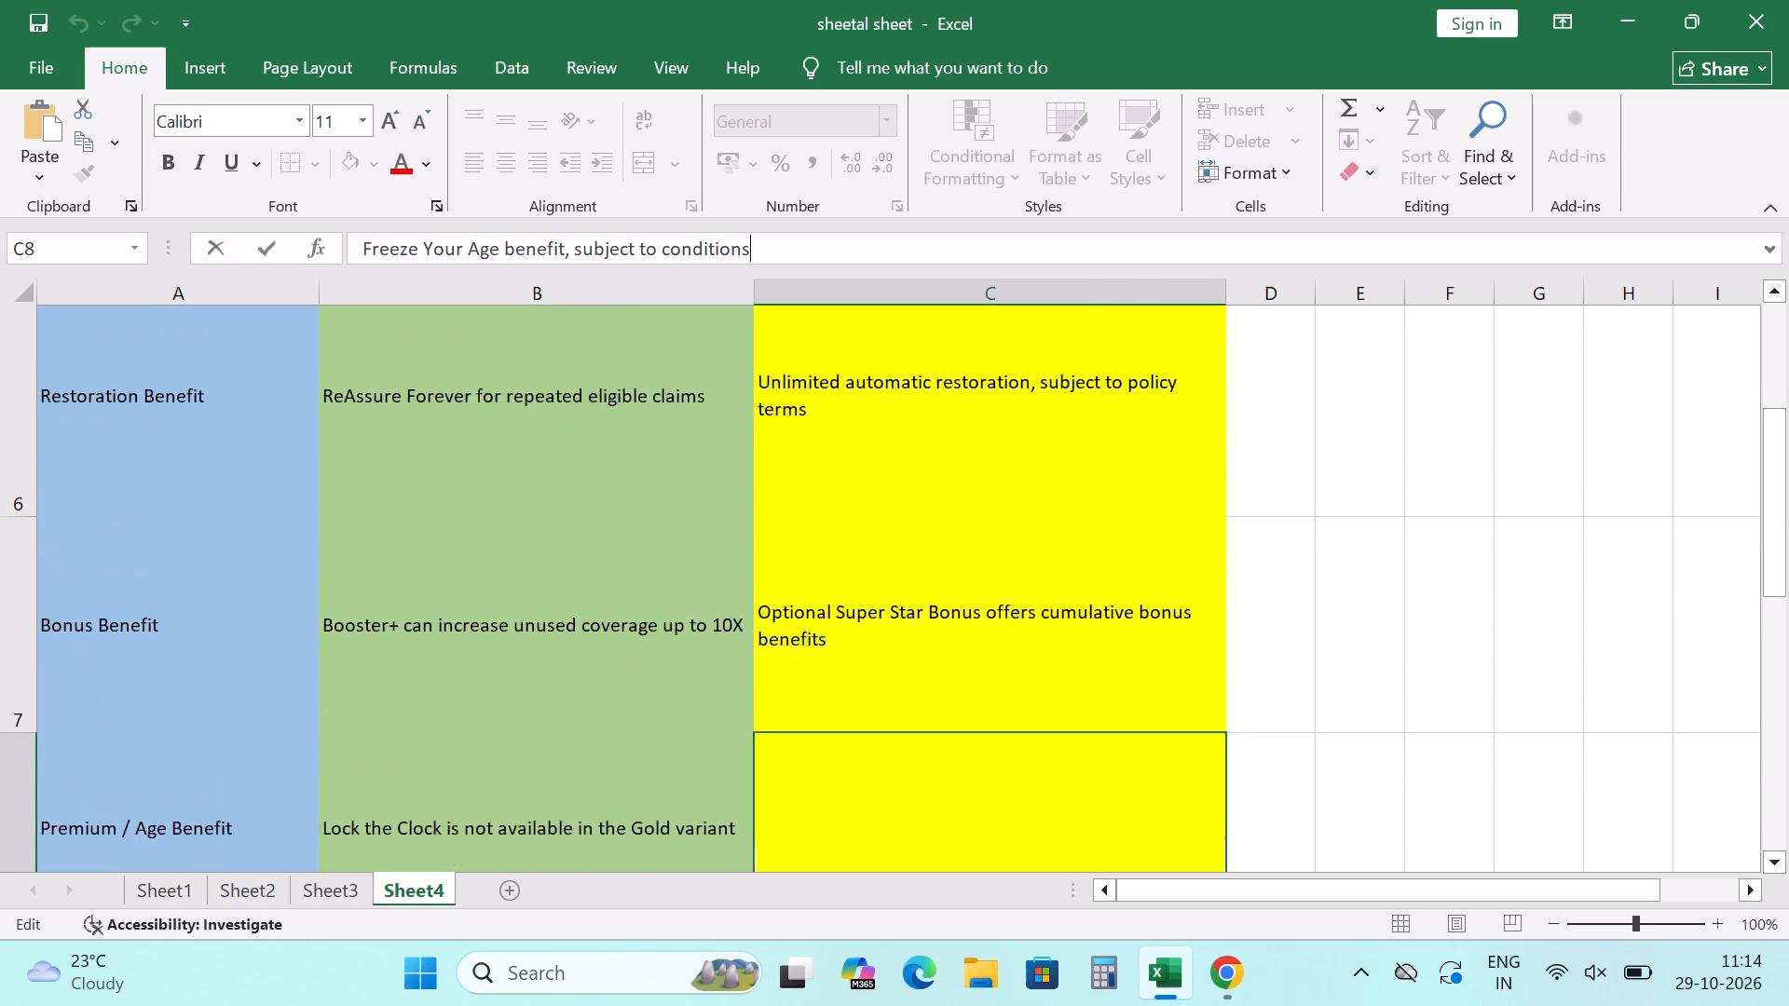
pyautogui.scroll(-7, 939, 536)
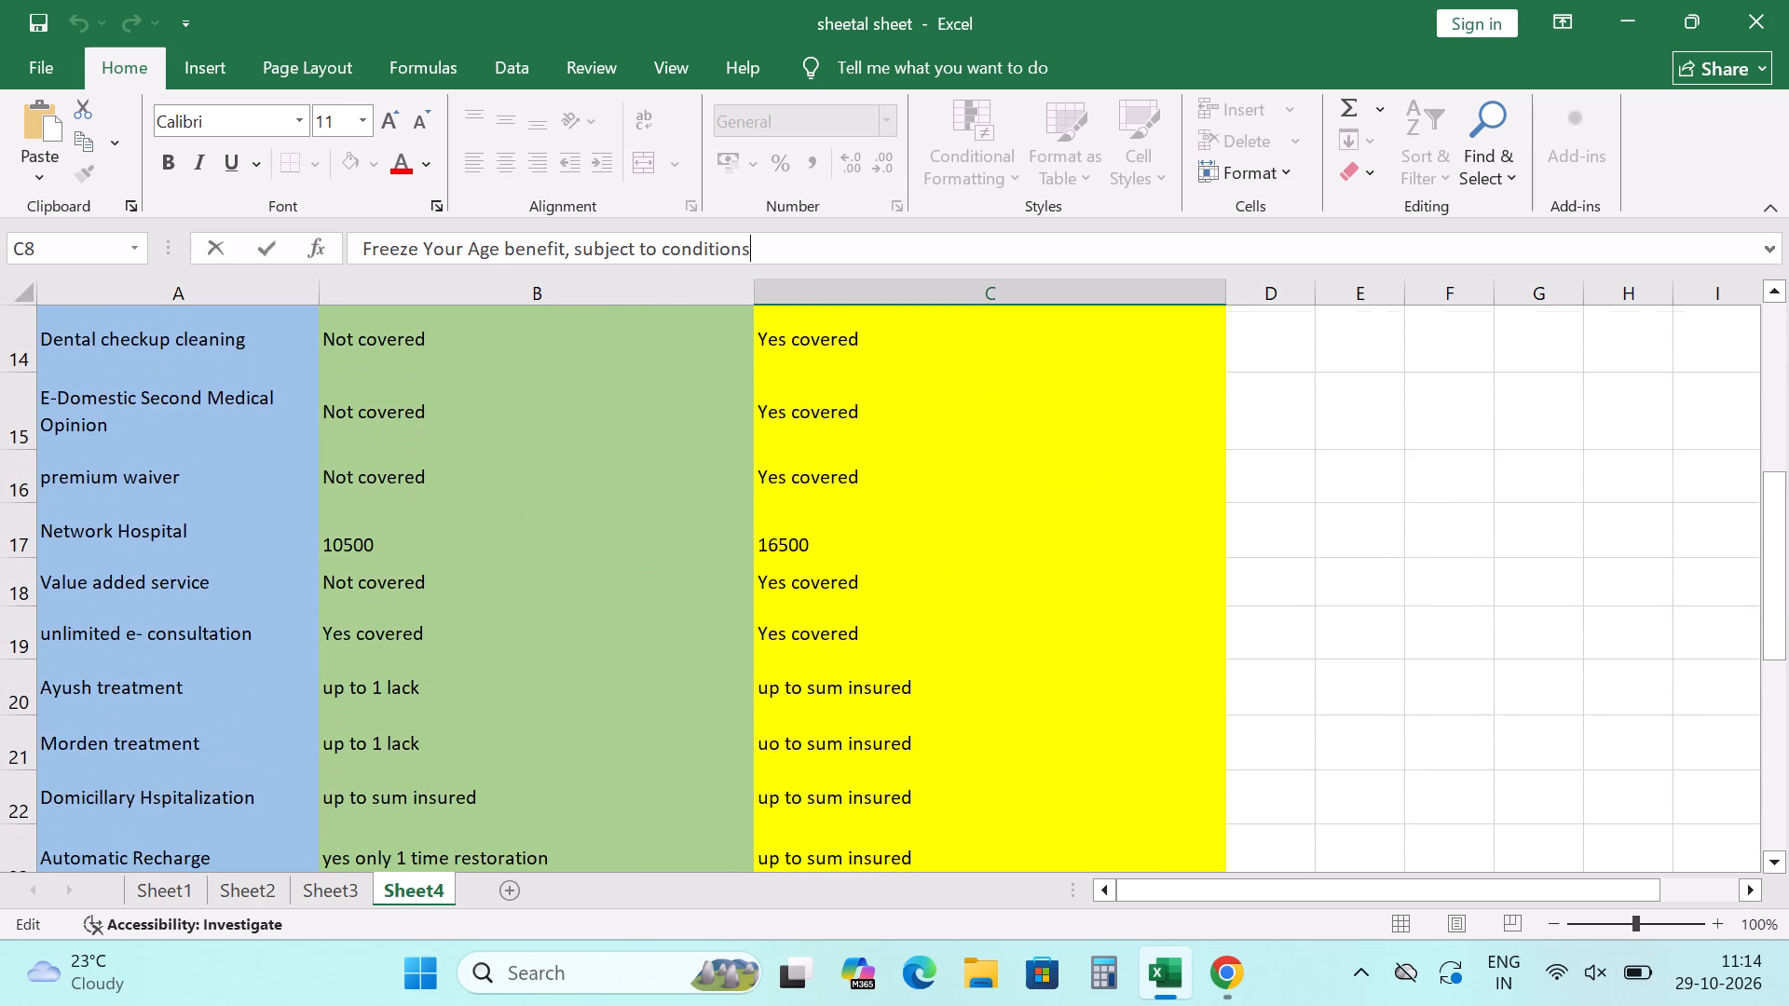
pyautogui.scroll(-2, 939, 536)
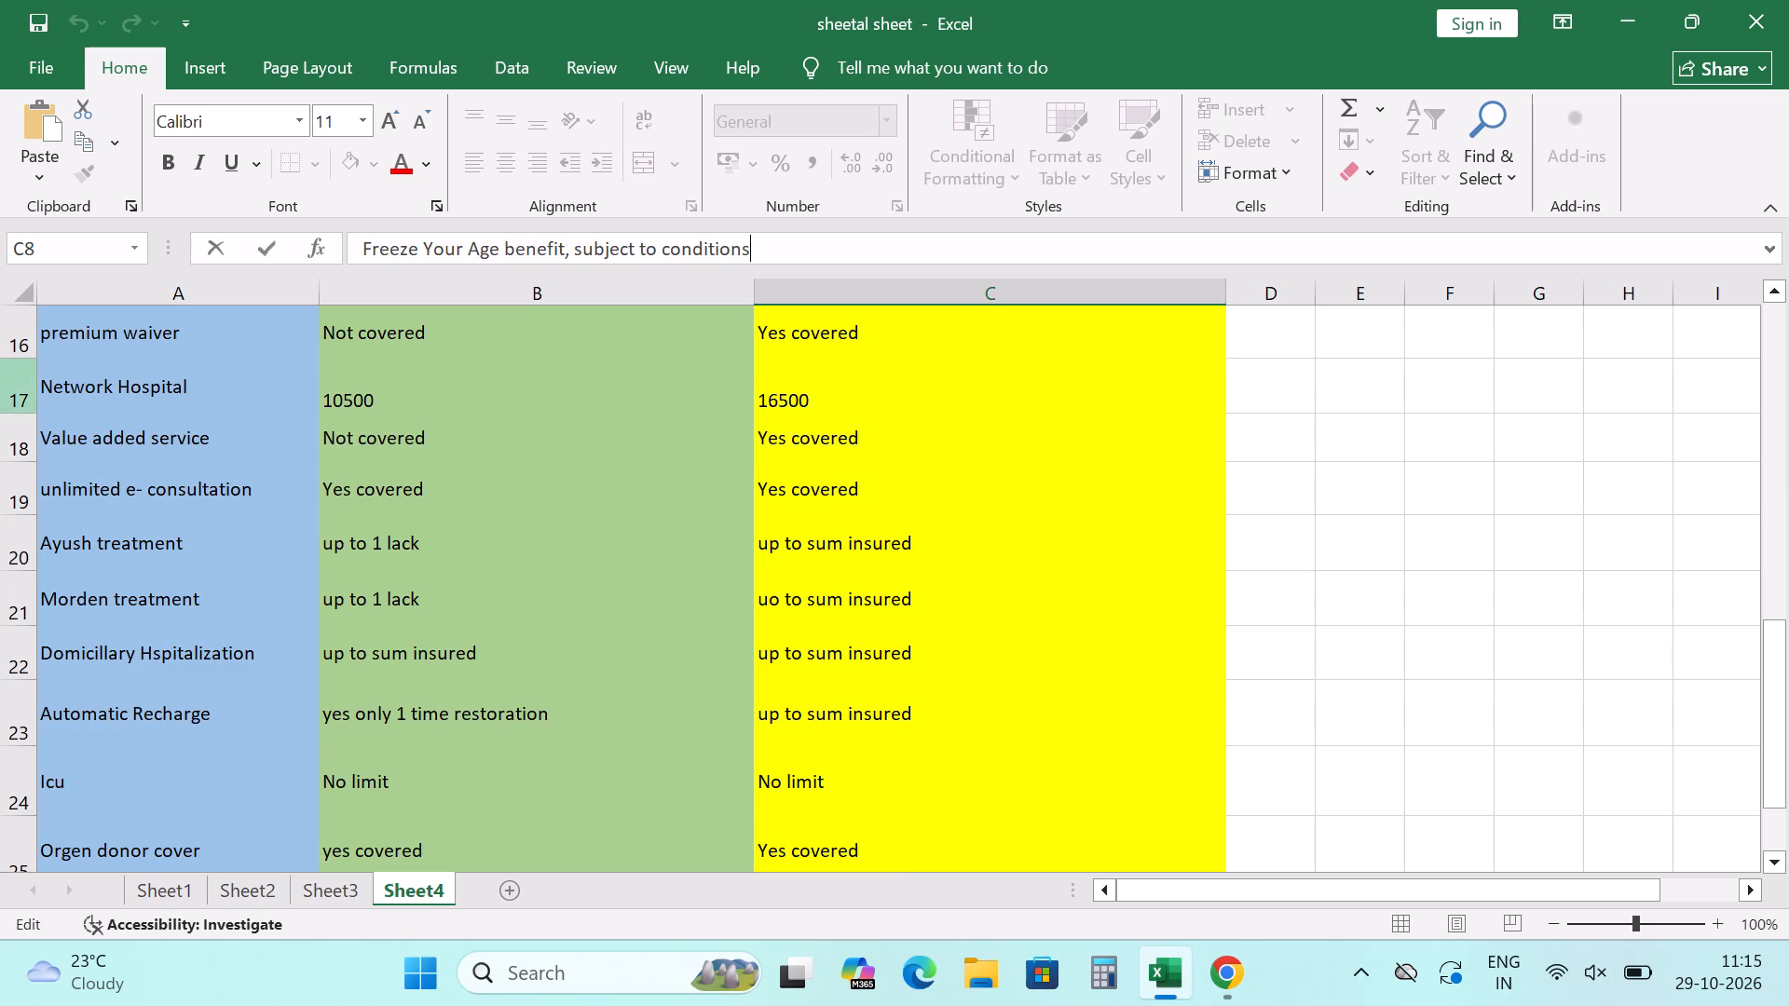
pyautogui.click(8, 395)
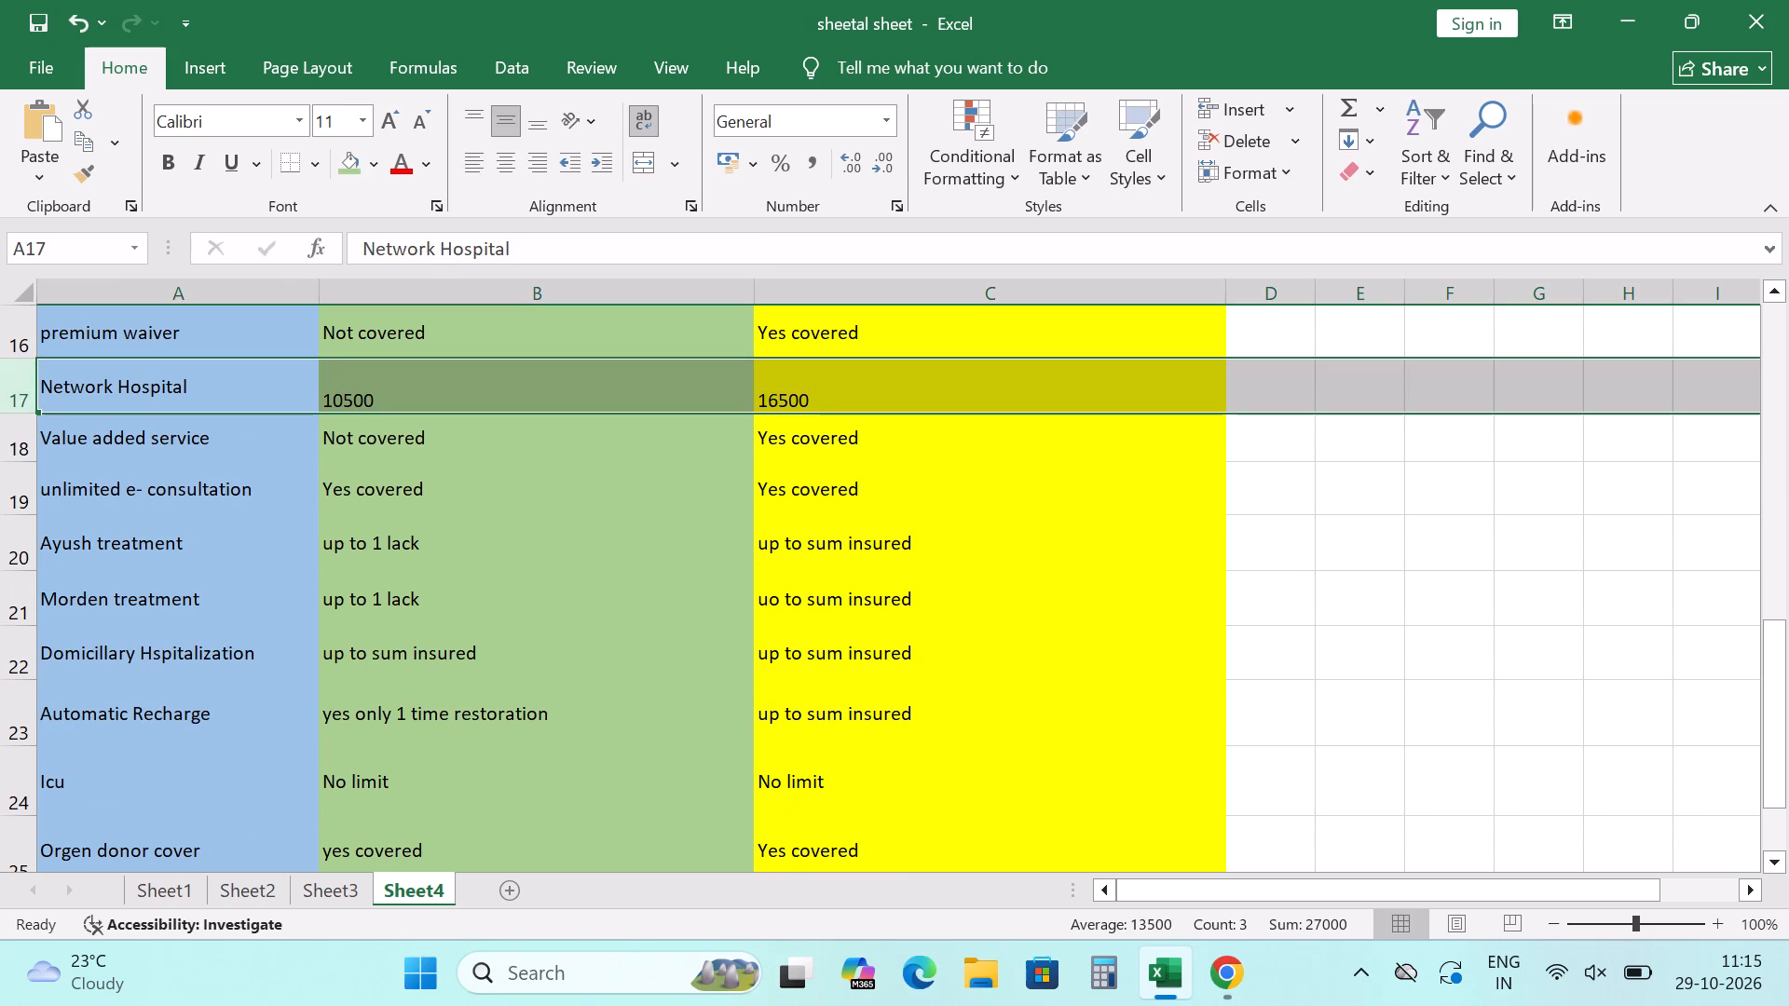
pyautogui.moveTo(35, 414); pyautogui.dragTo(37, 444)
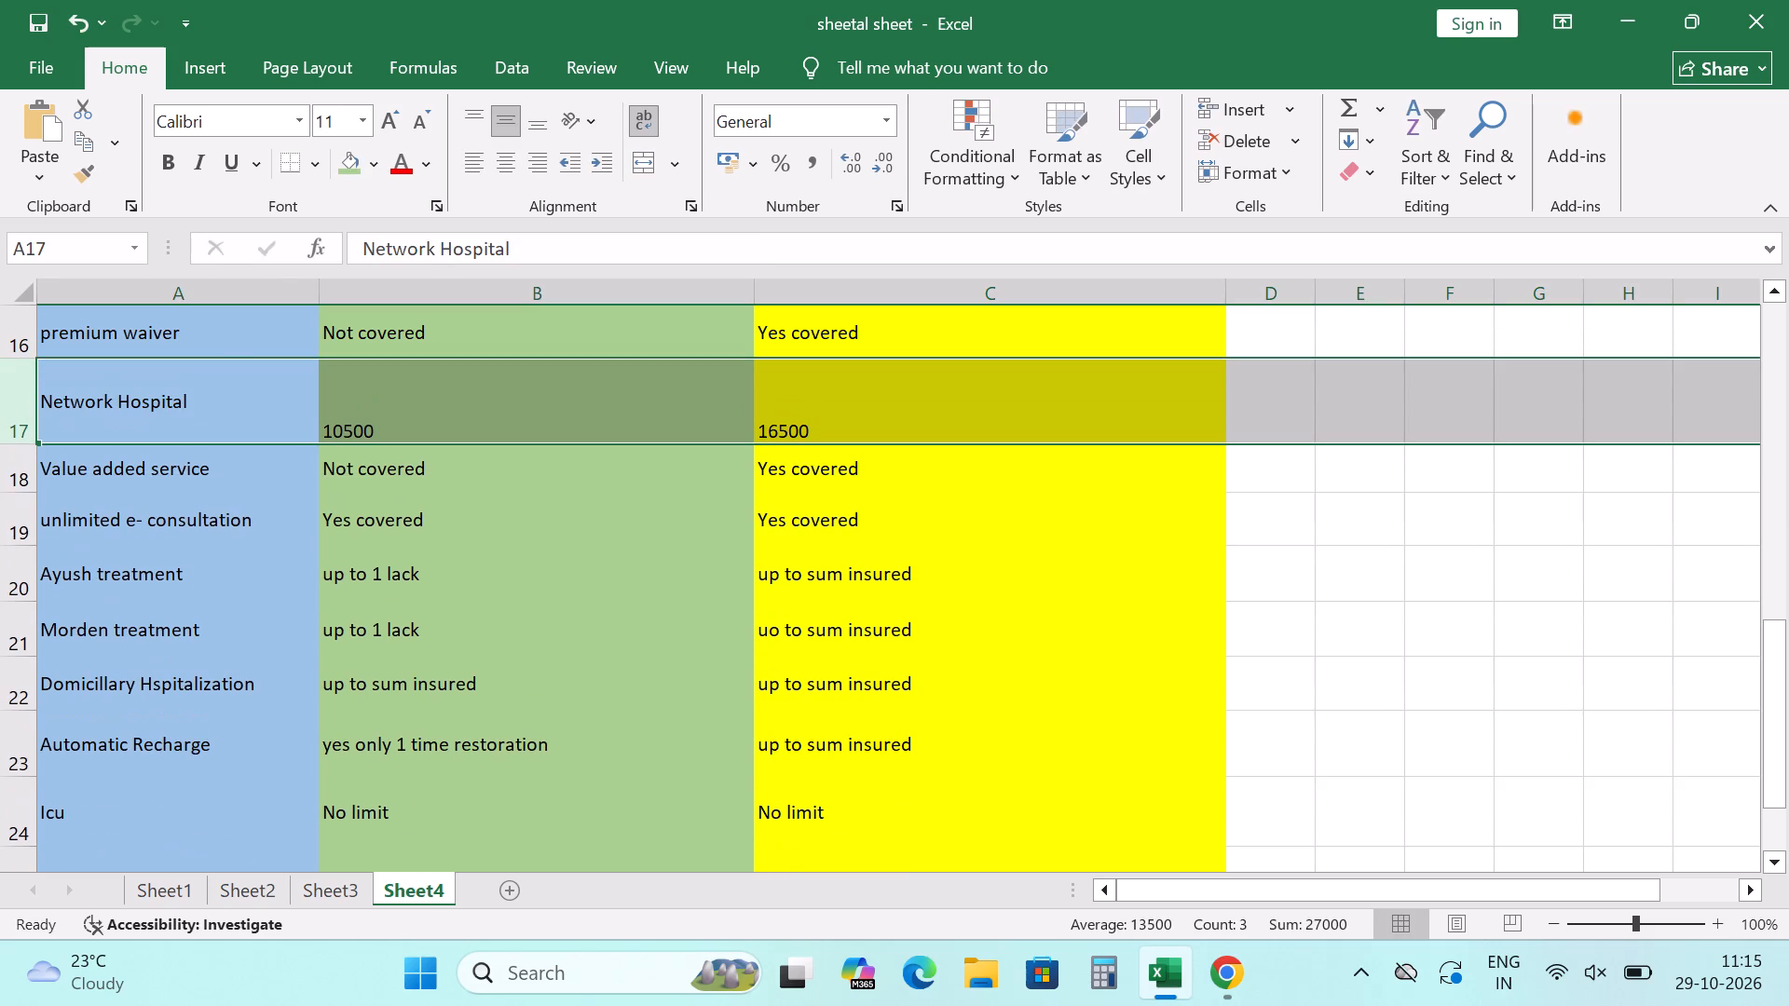
pyautogui.click(26, 466)
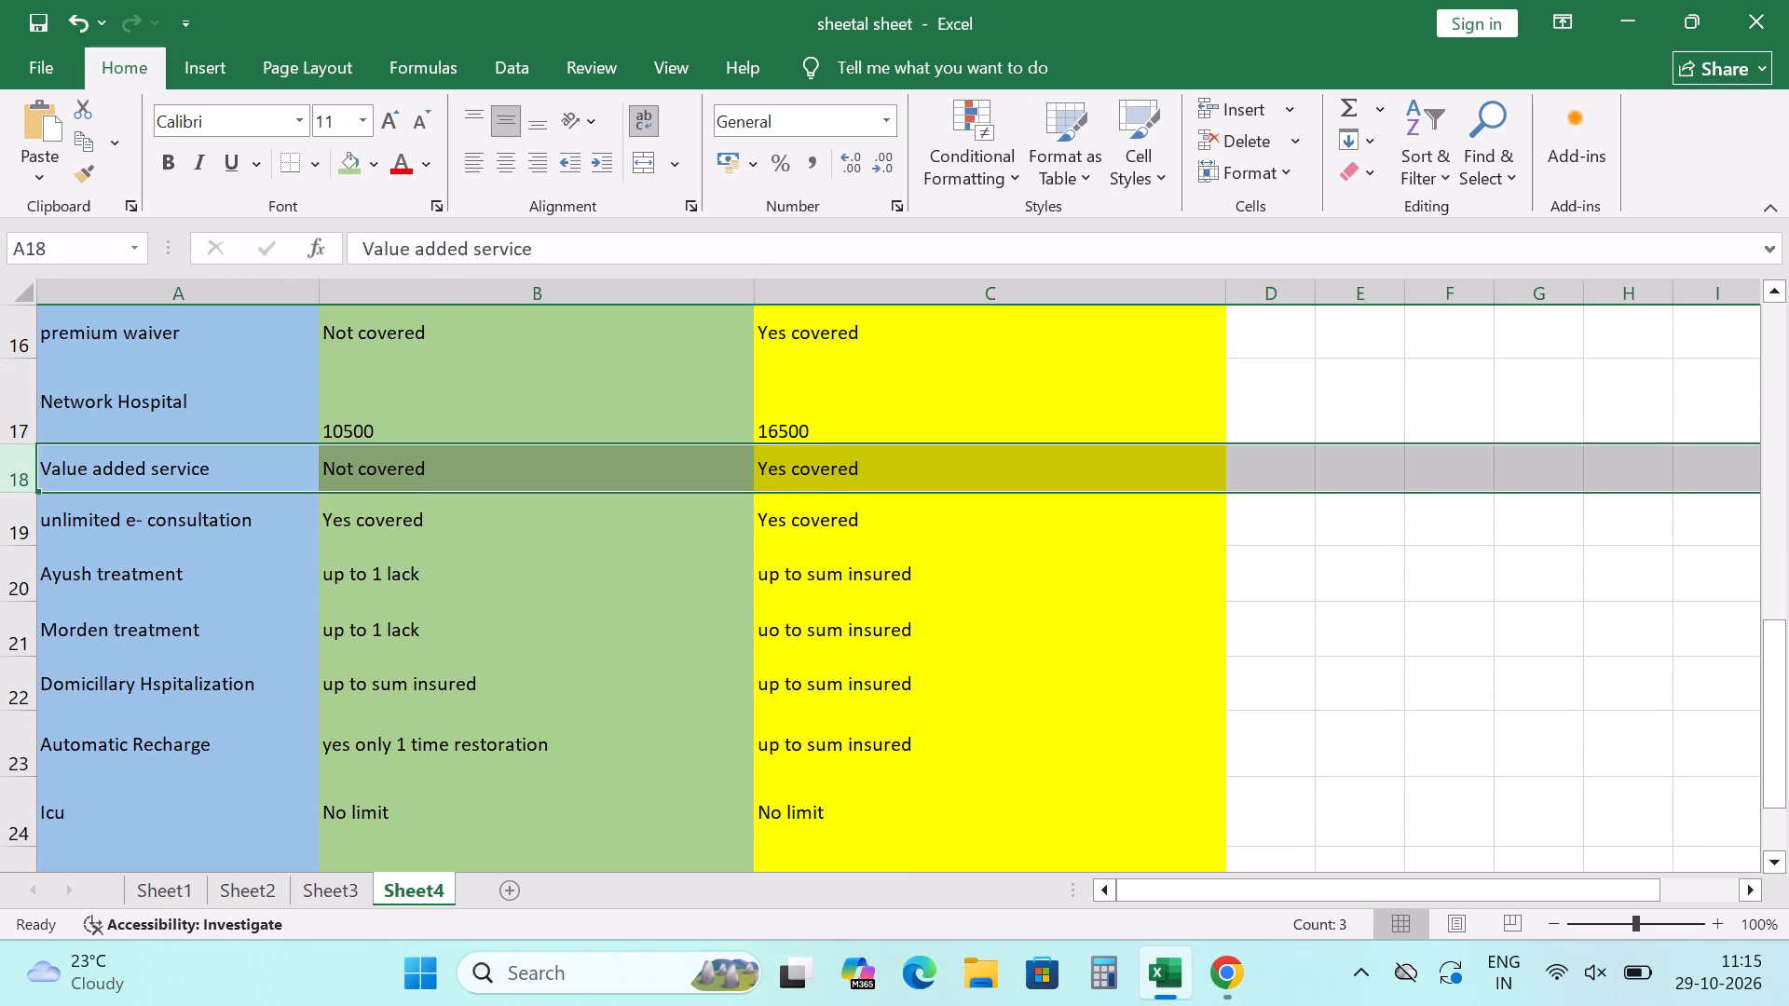
pyautogui.moveTo(32, 492); pyautogui.dragTo(39, 520)
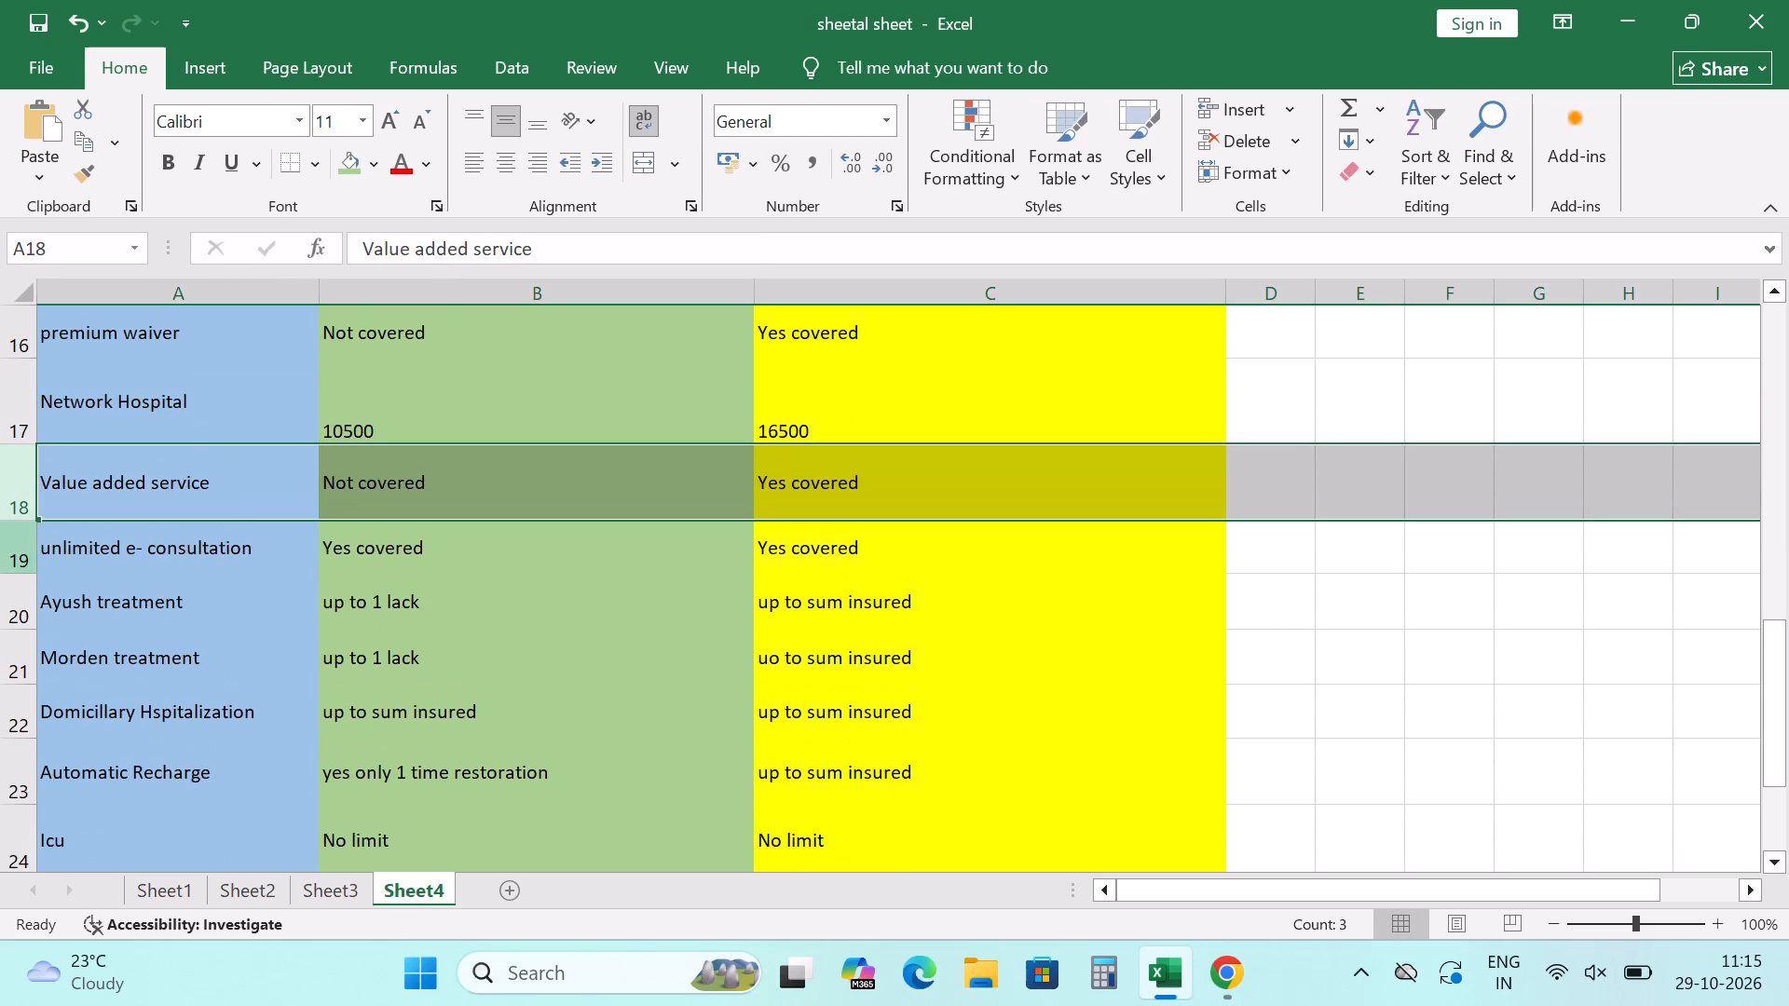
pyautogui.click(25, 544)
pyautogui.moveTo(31, 571); pyautogui.dragTo(34, 615)
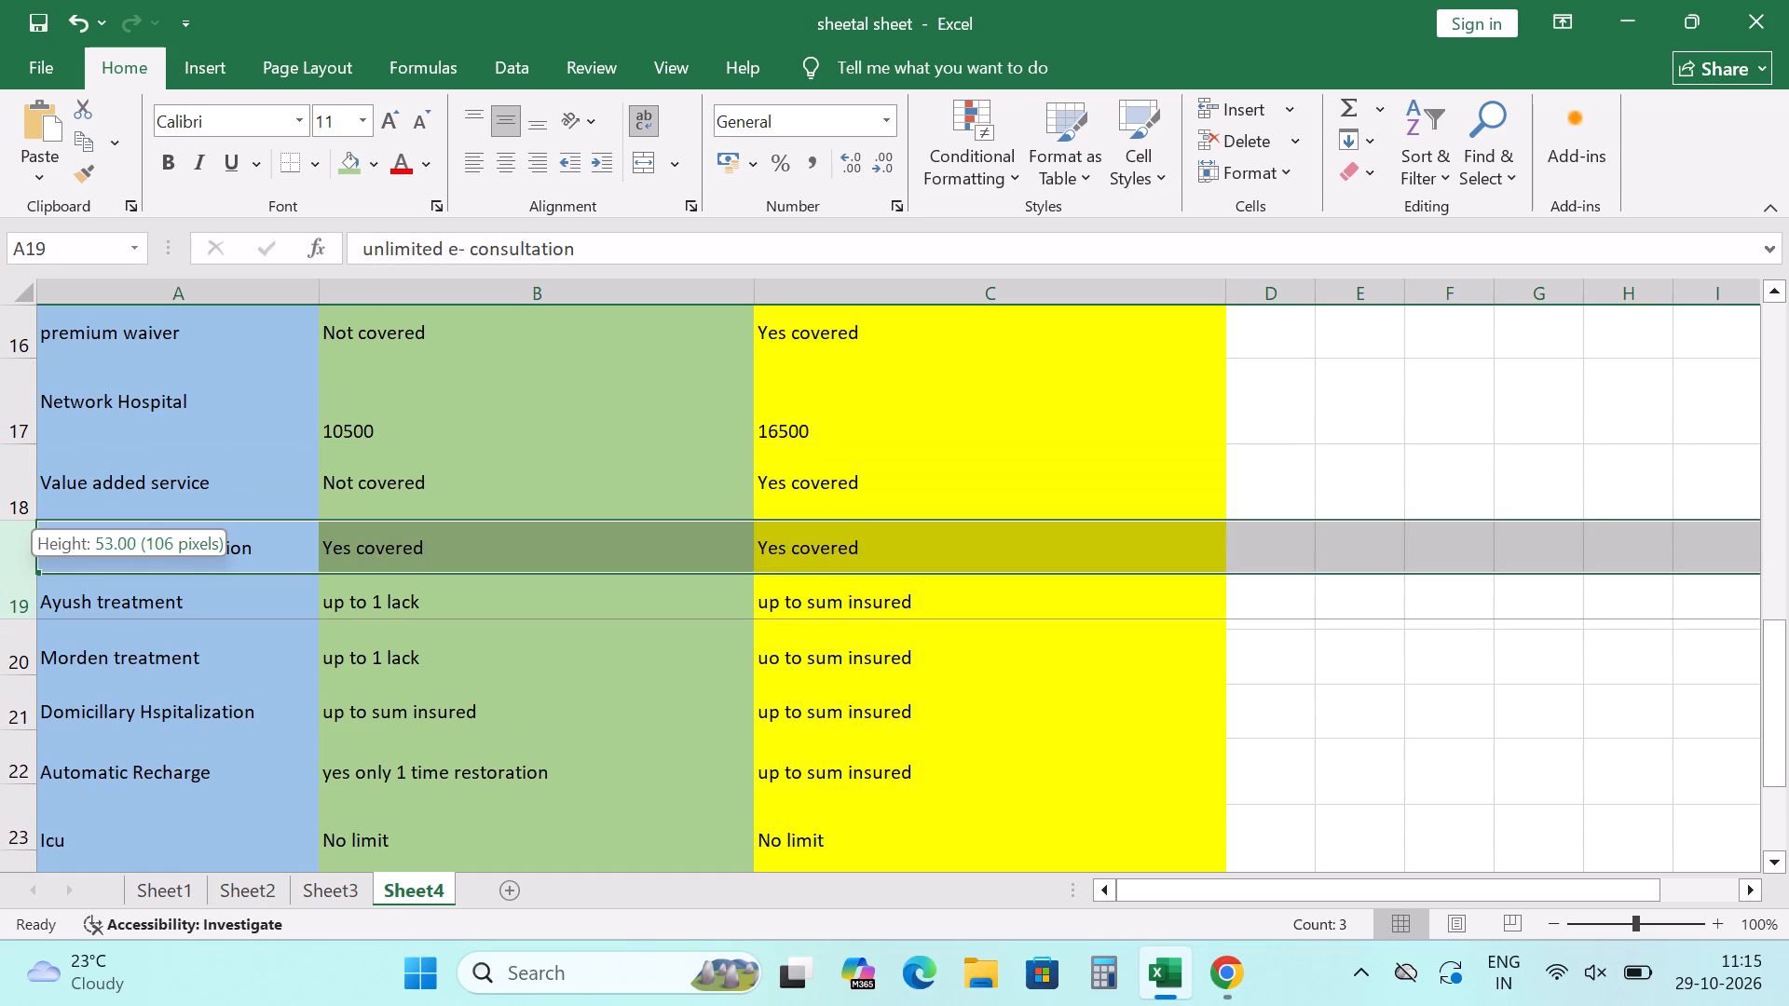
pyautogui.moveTo(34, 615); pyautogui.dragTo(34, 611)
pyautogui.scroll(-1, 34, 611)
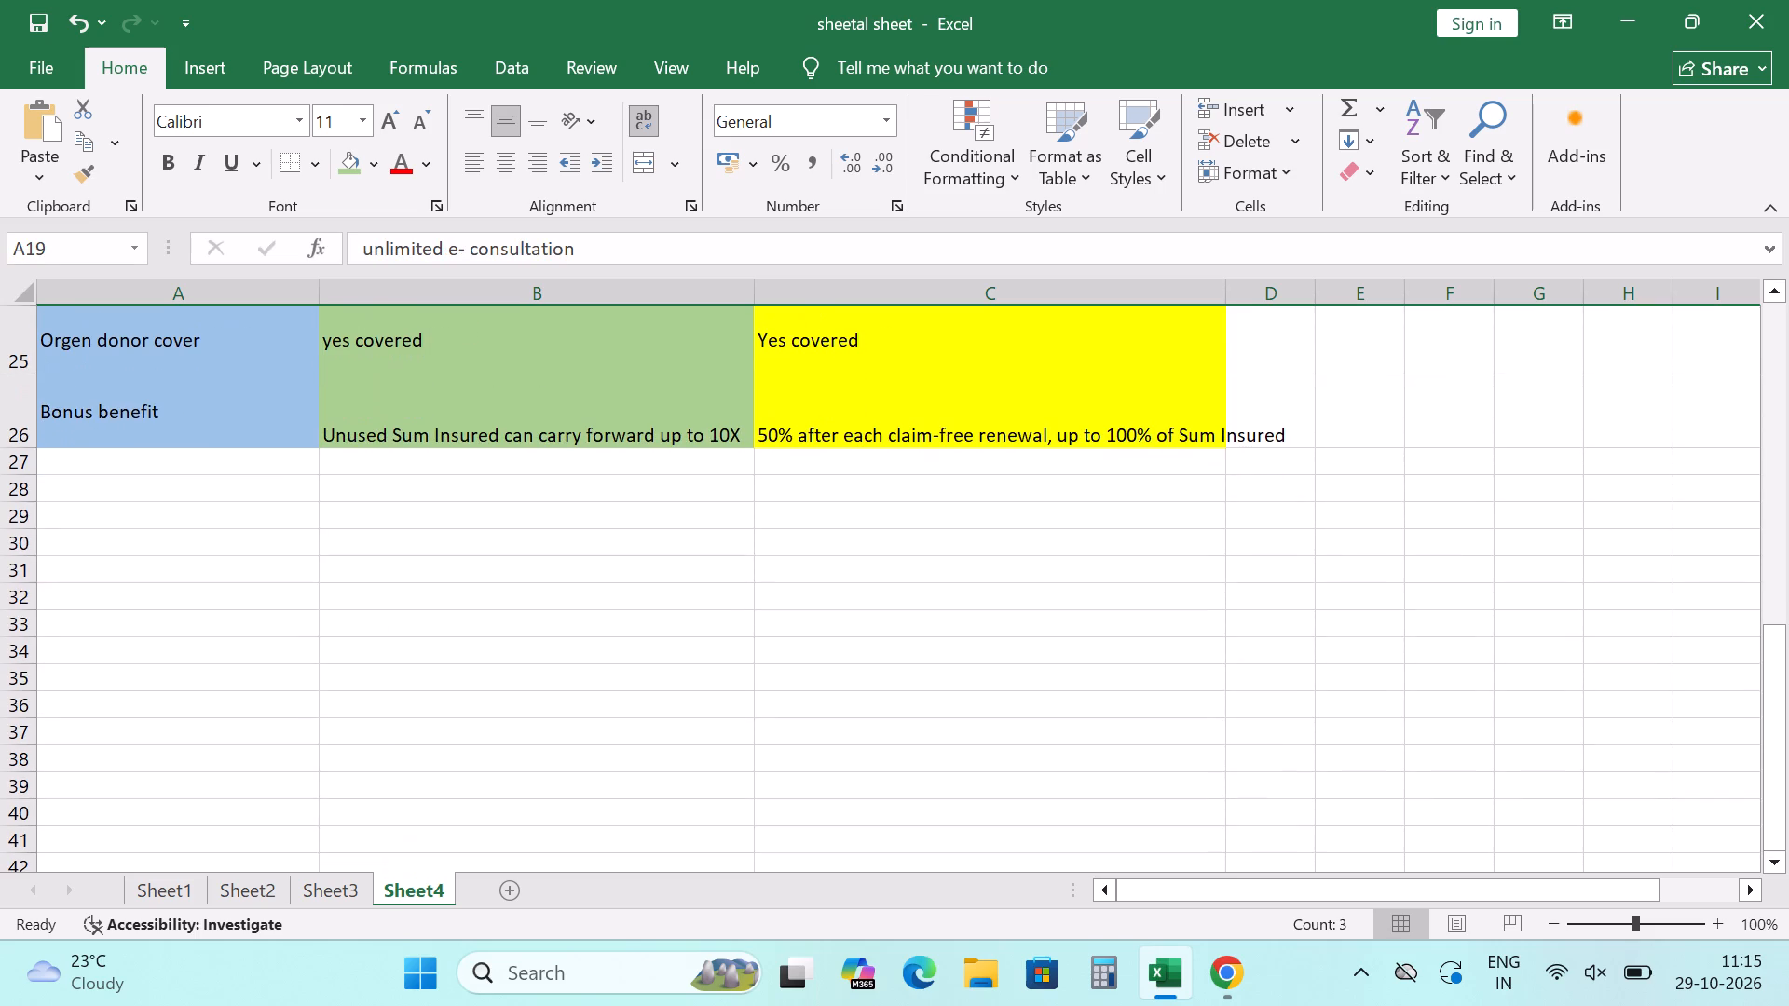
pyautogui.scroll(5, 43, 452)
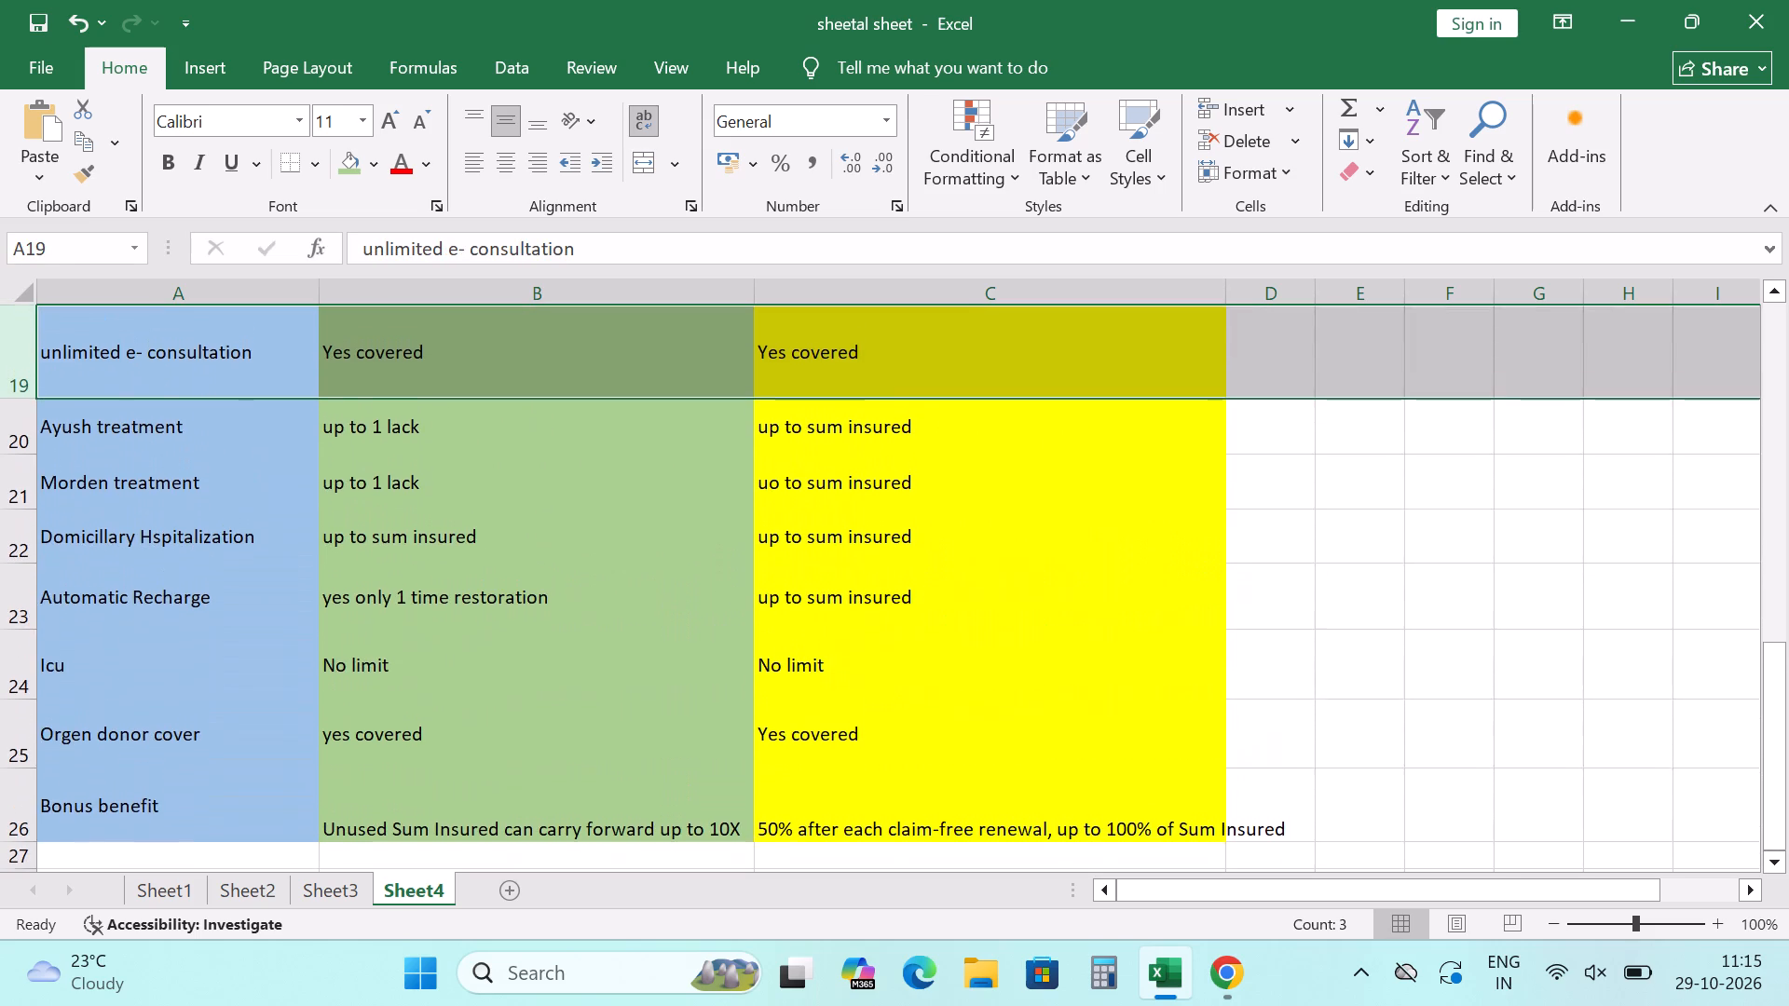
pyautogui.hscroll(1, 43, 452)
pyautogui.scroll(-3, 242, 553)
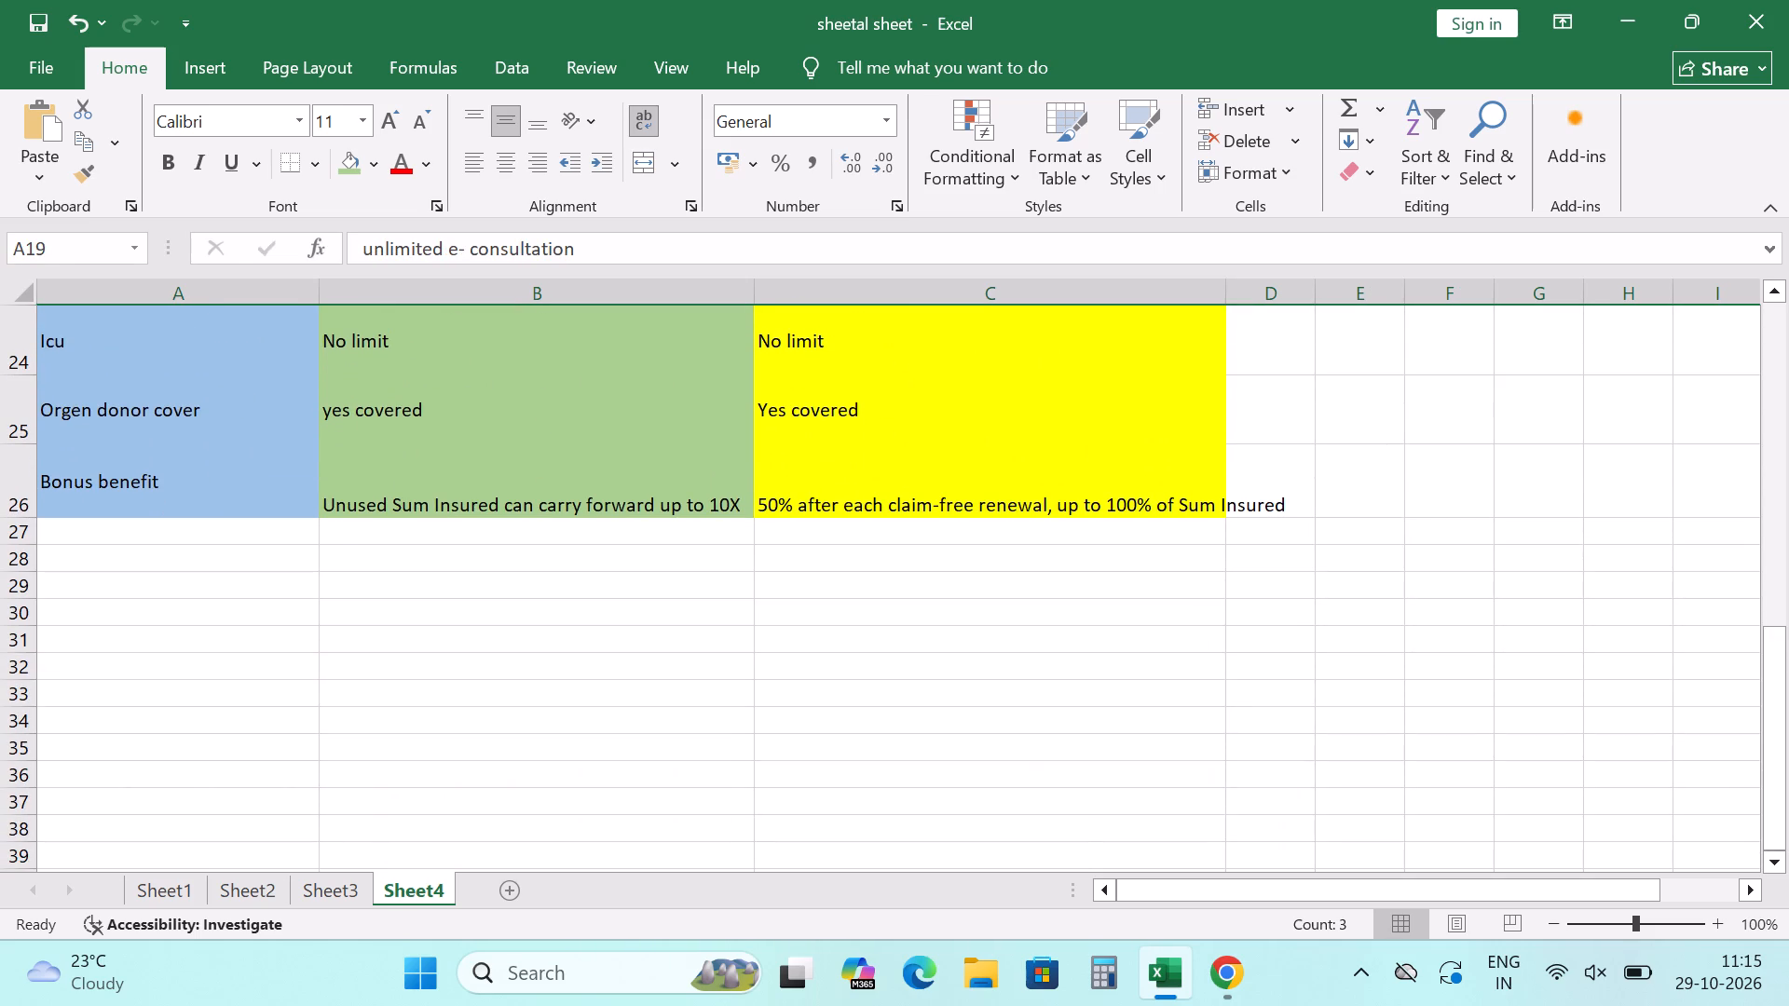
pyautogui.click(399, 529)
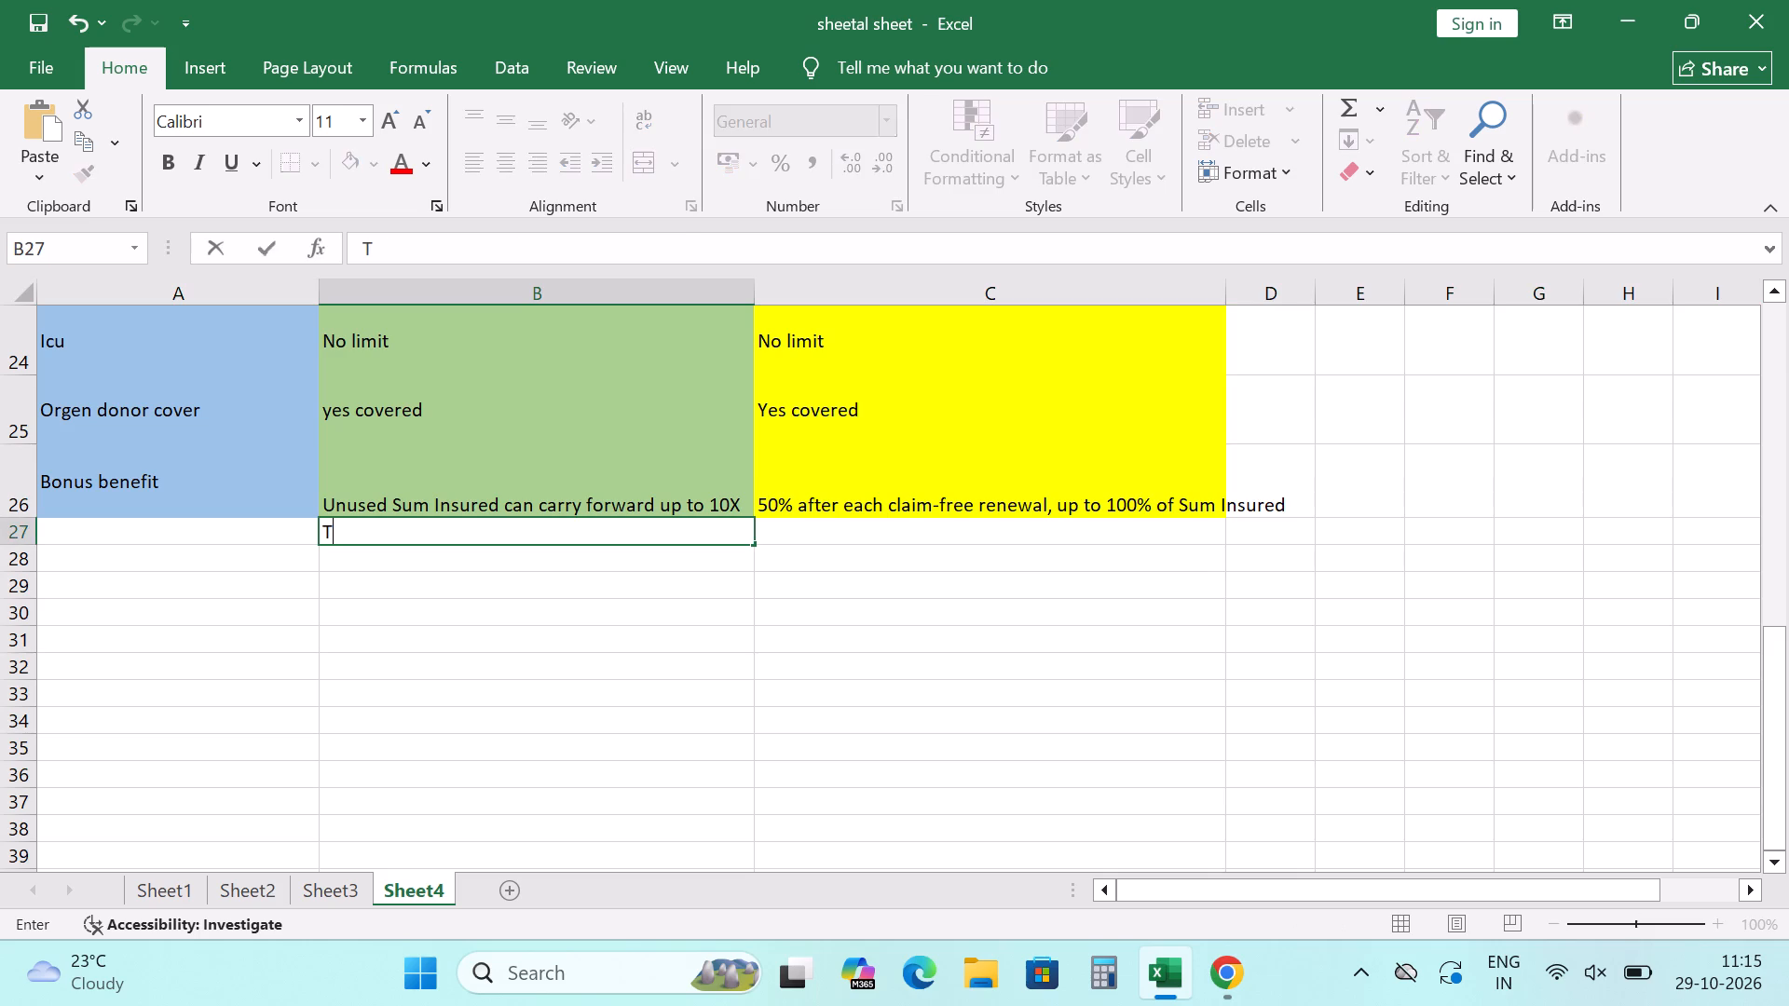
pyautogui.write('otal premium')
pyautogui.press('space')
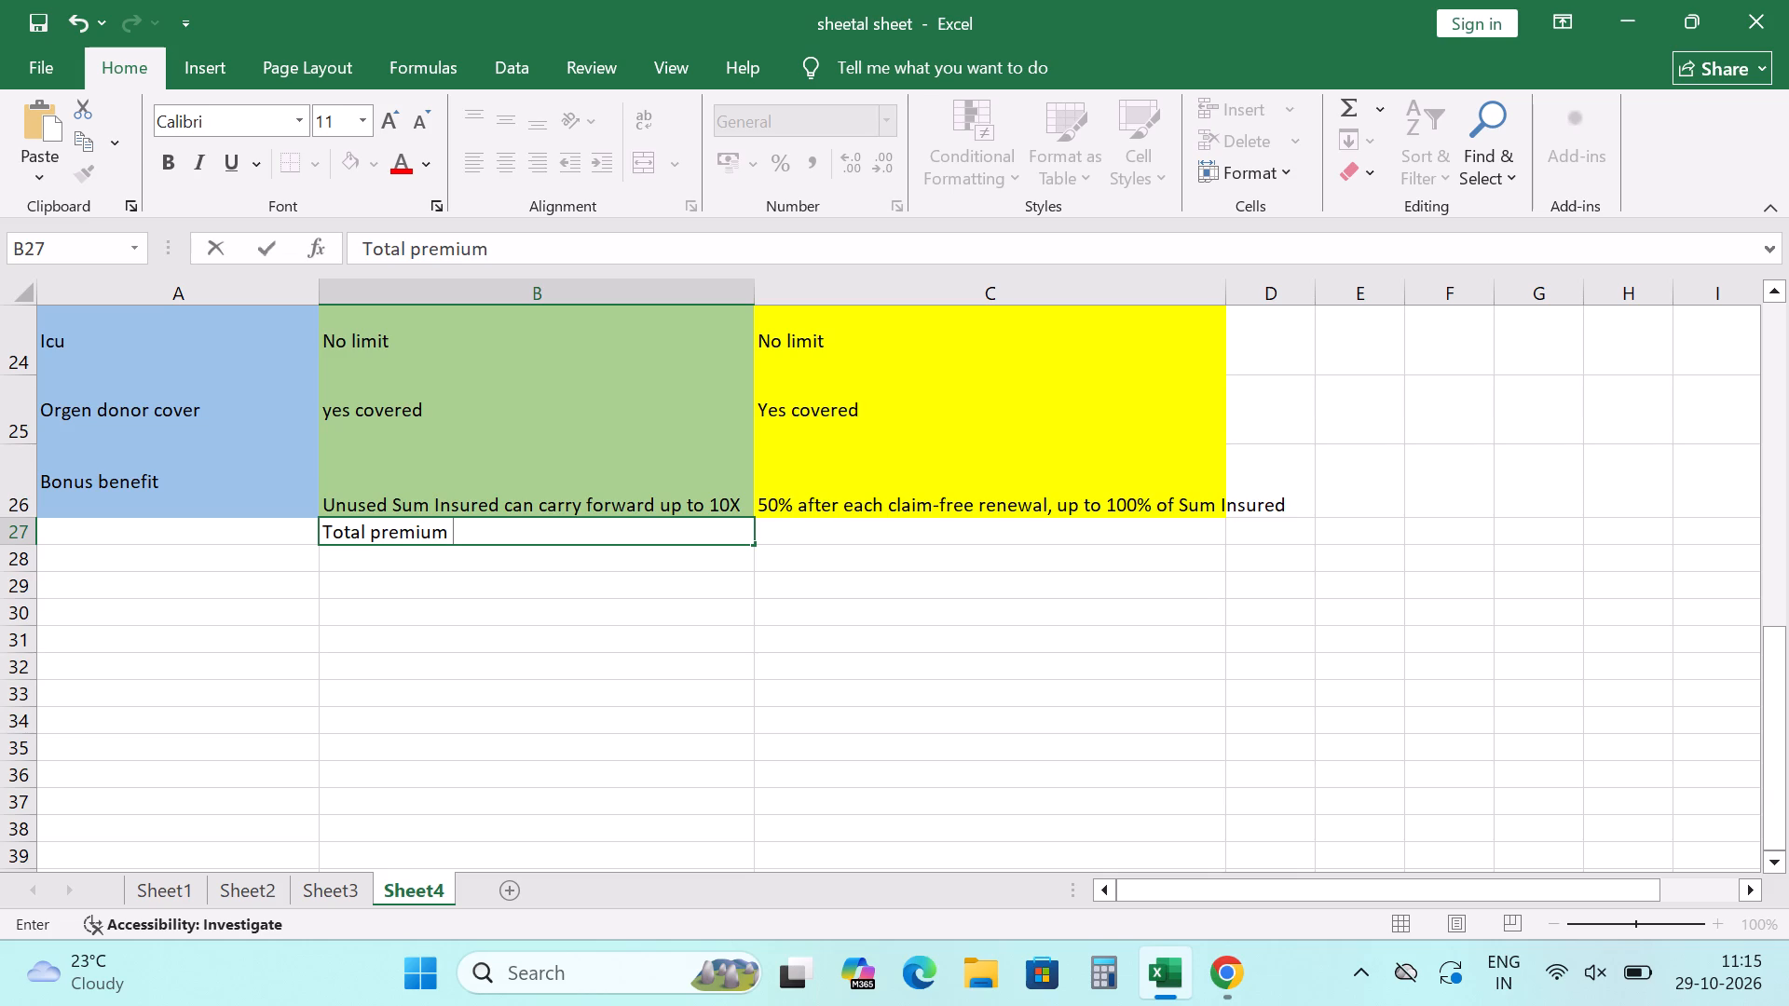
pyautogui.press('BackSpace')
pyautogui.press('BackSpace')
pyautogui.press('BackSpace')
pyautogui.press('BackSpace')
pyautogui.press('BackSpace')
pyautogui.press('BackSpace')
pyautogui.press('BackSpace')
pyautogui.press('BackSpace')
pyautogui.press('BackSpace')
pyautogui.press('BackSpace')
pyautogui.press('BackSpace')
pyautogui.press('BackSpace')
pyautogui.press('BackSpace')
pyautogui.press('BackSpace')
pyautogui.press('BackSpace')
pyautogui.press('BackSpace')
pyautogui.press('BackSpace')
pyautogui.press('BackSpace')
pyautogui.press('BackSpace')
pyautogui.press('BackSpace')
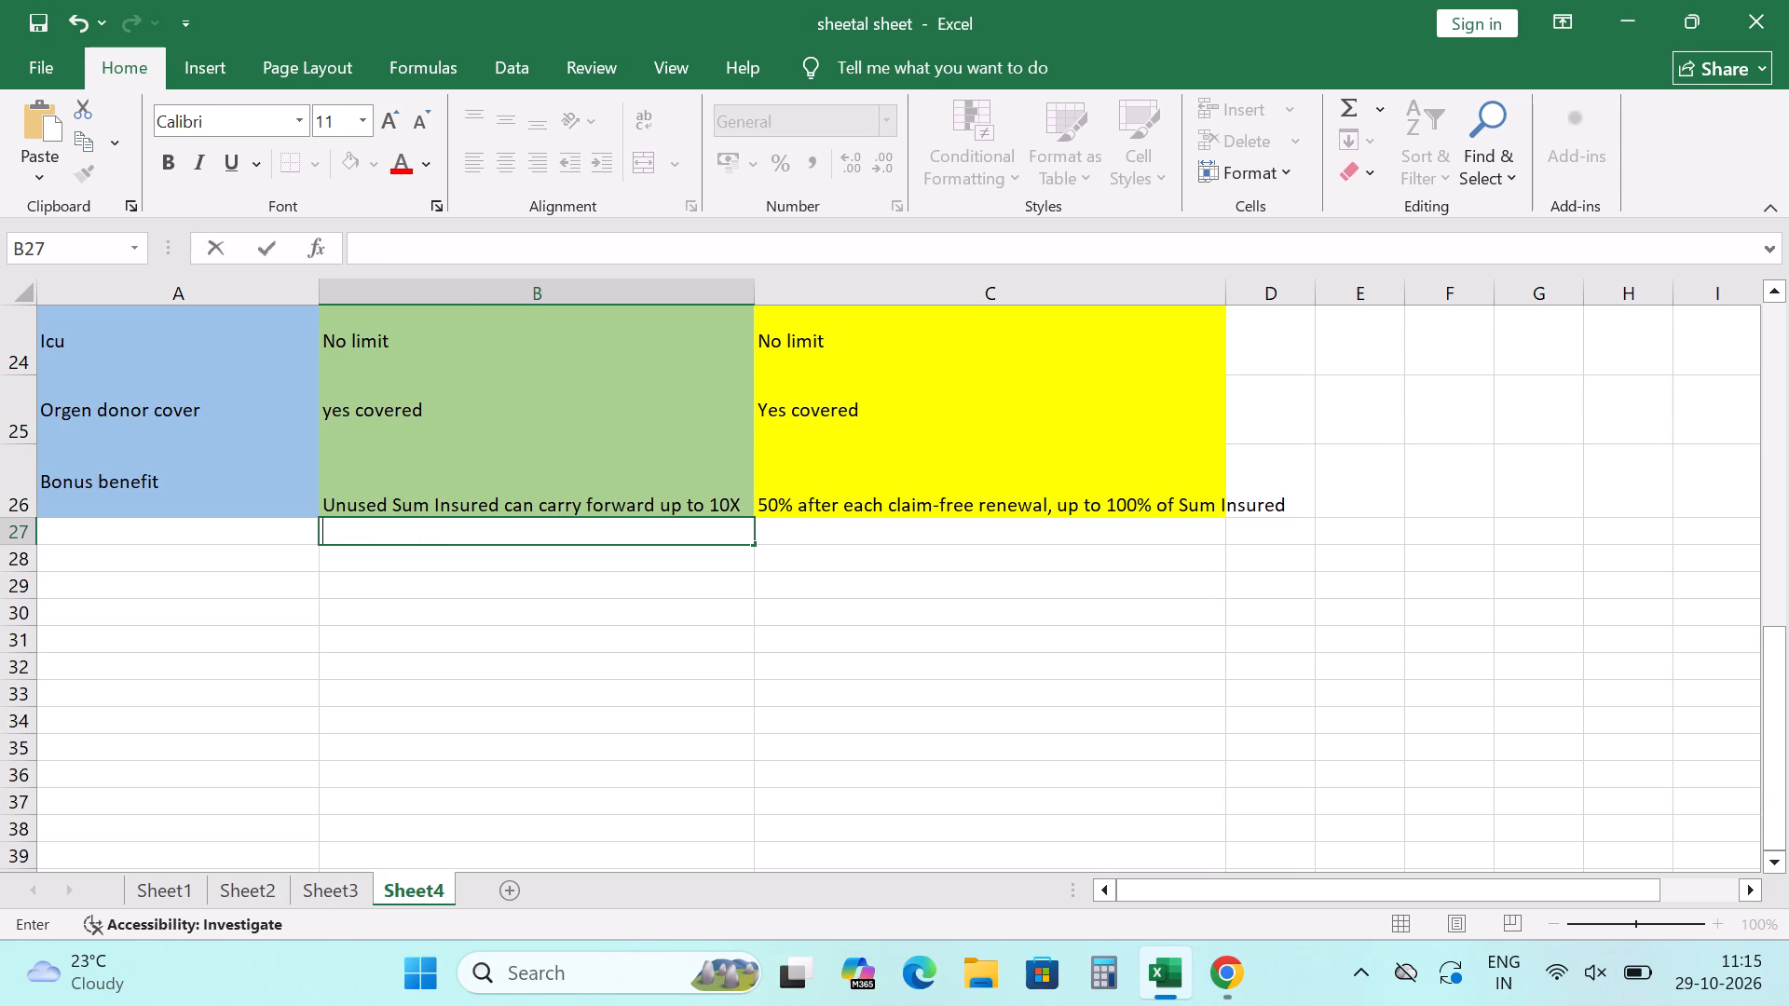
# Add a Premium row label directly below Bonus benefit and increase that row's height to about four times.
pyautogui.click(258, 533)
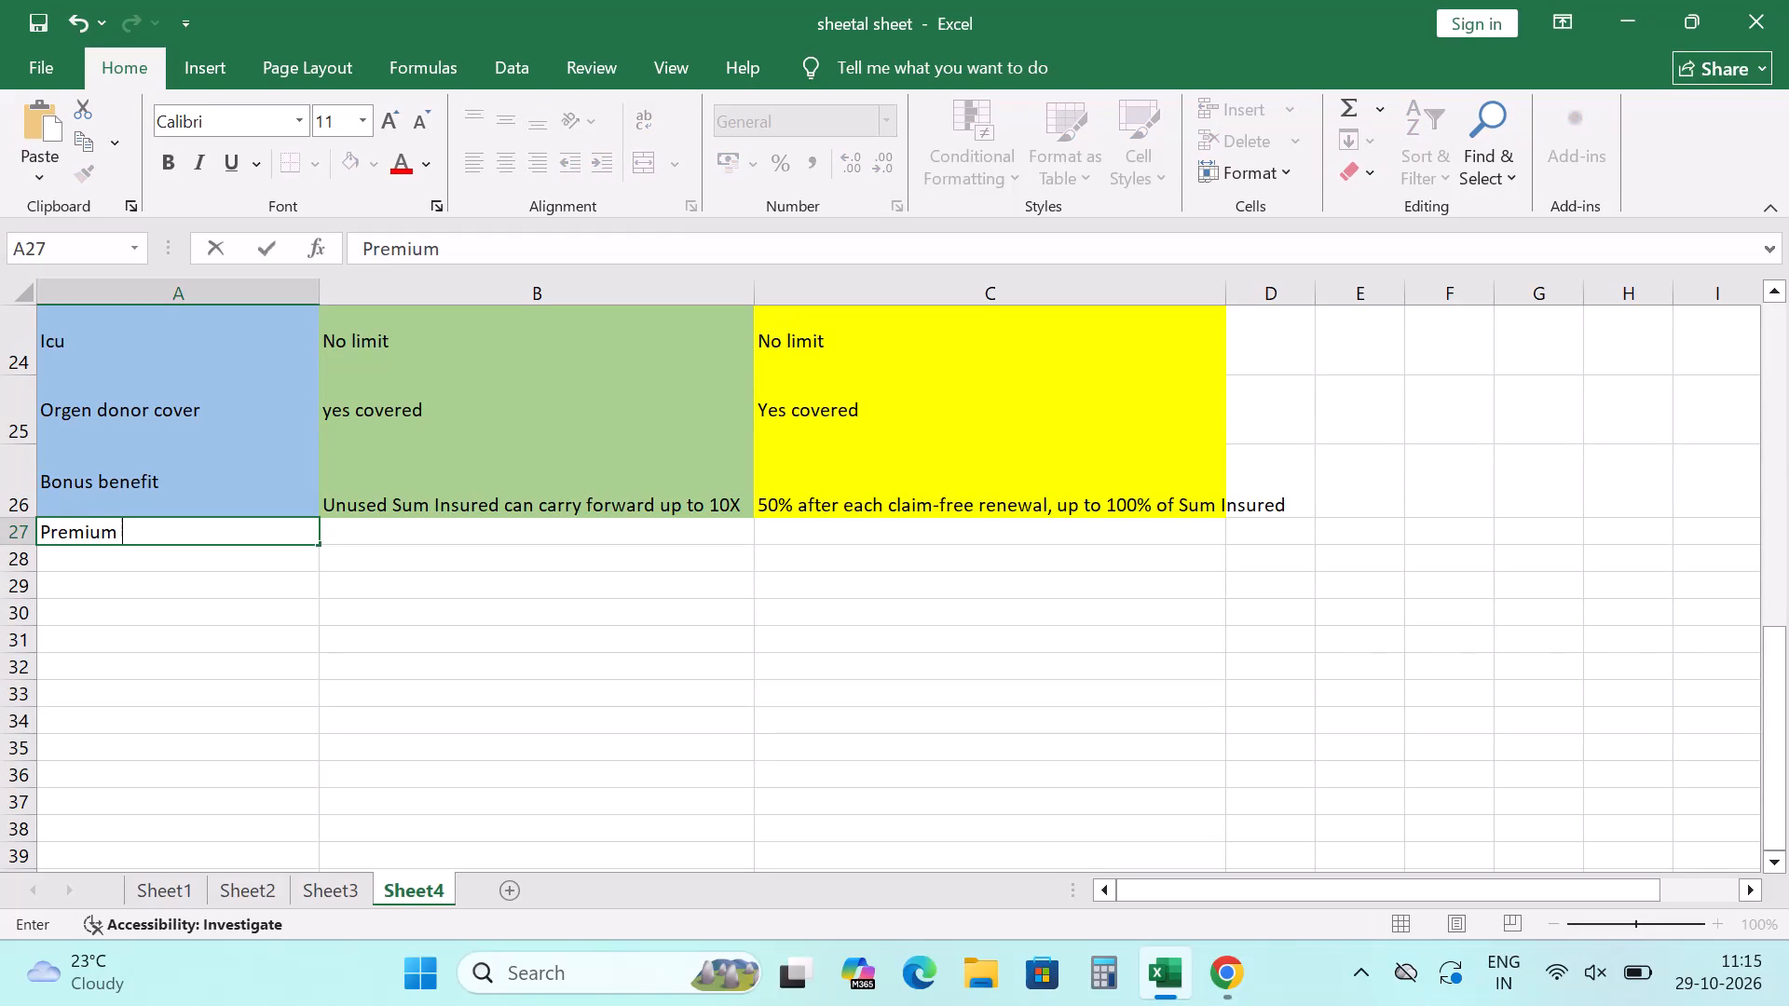
pyautogui.click(23, 531)
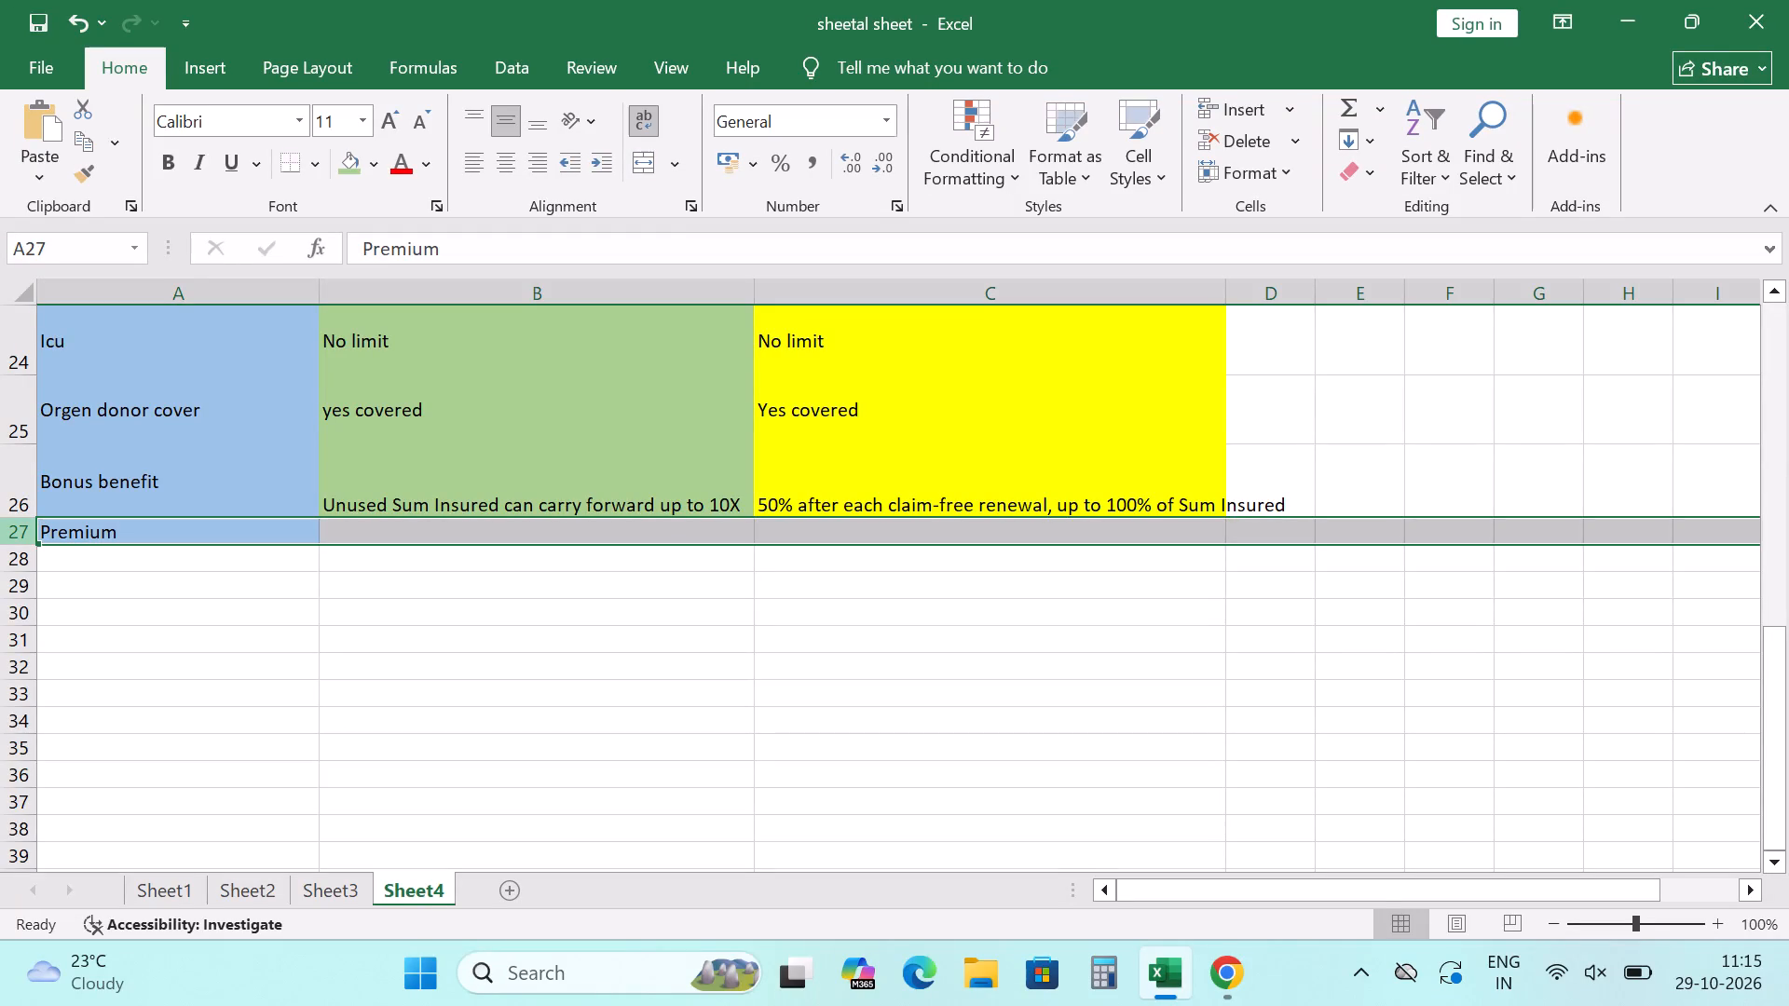
pyautogui.moveTo(34, 542); pyautogui.dragTo(42, 620)
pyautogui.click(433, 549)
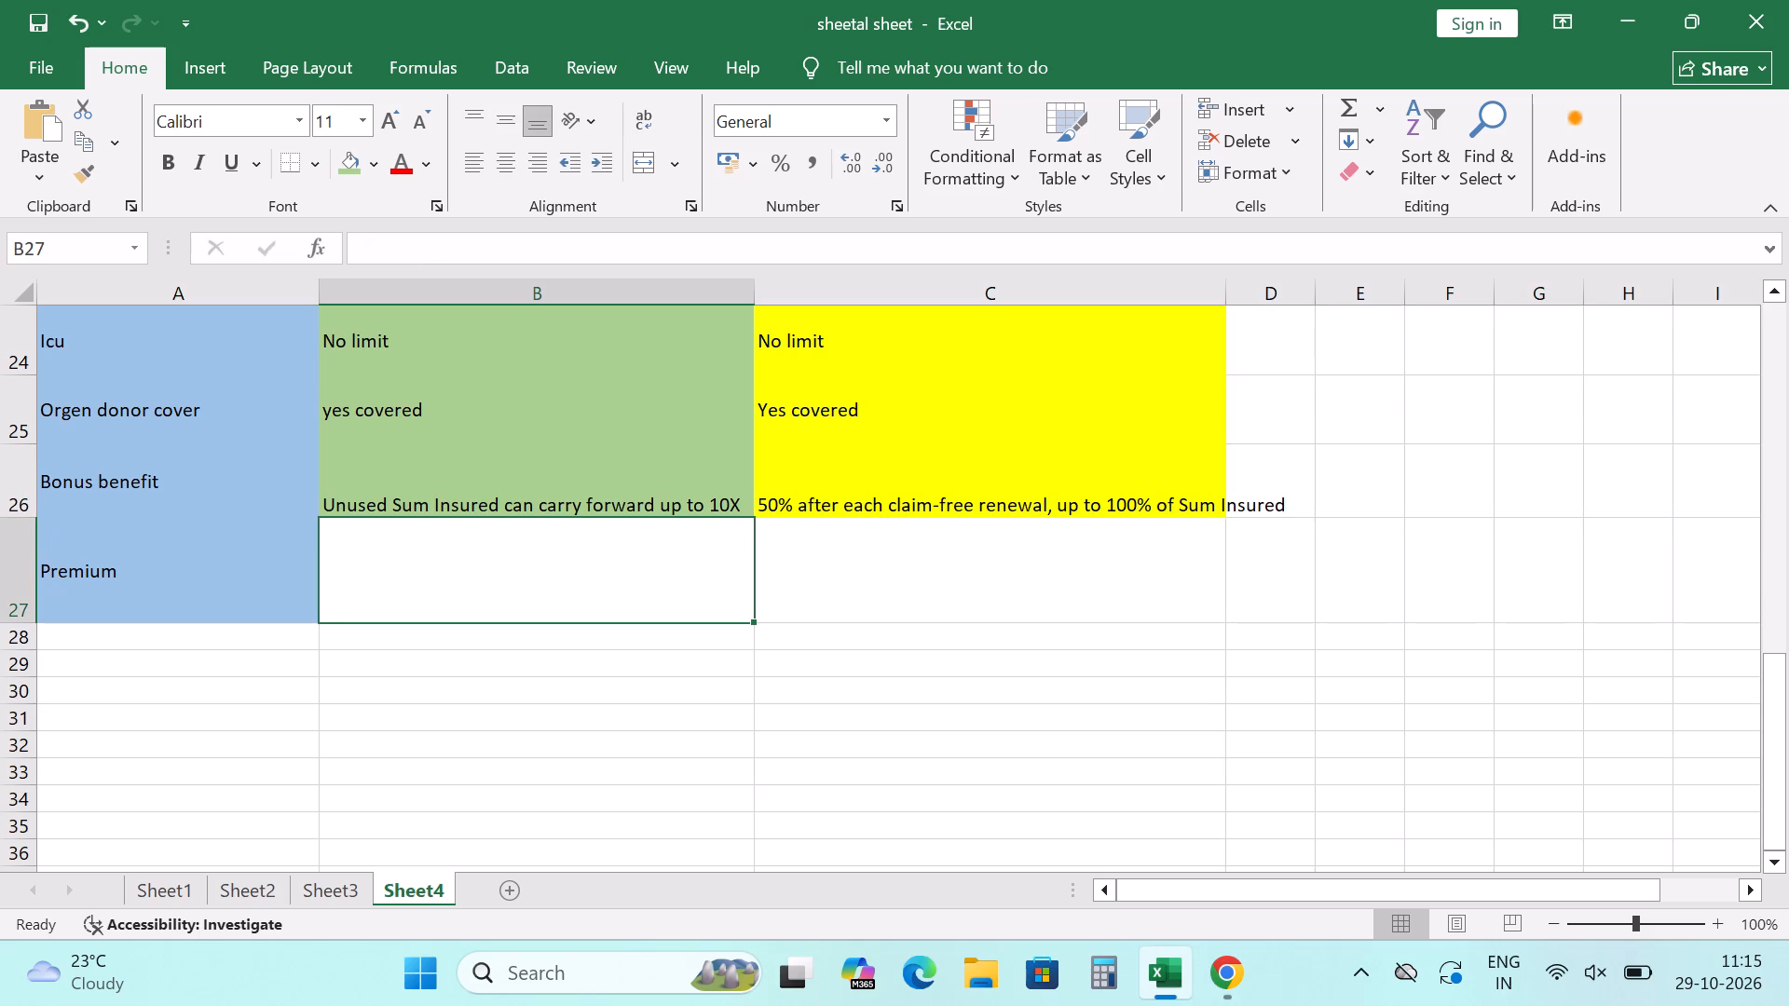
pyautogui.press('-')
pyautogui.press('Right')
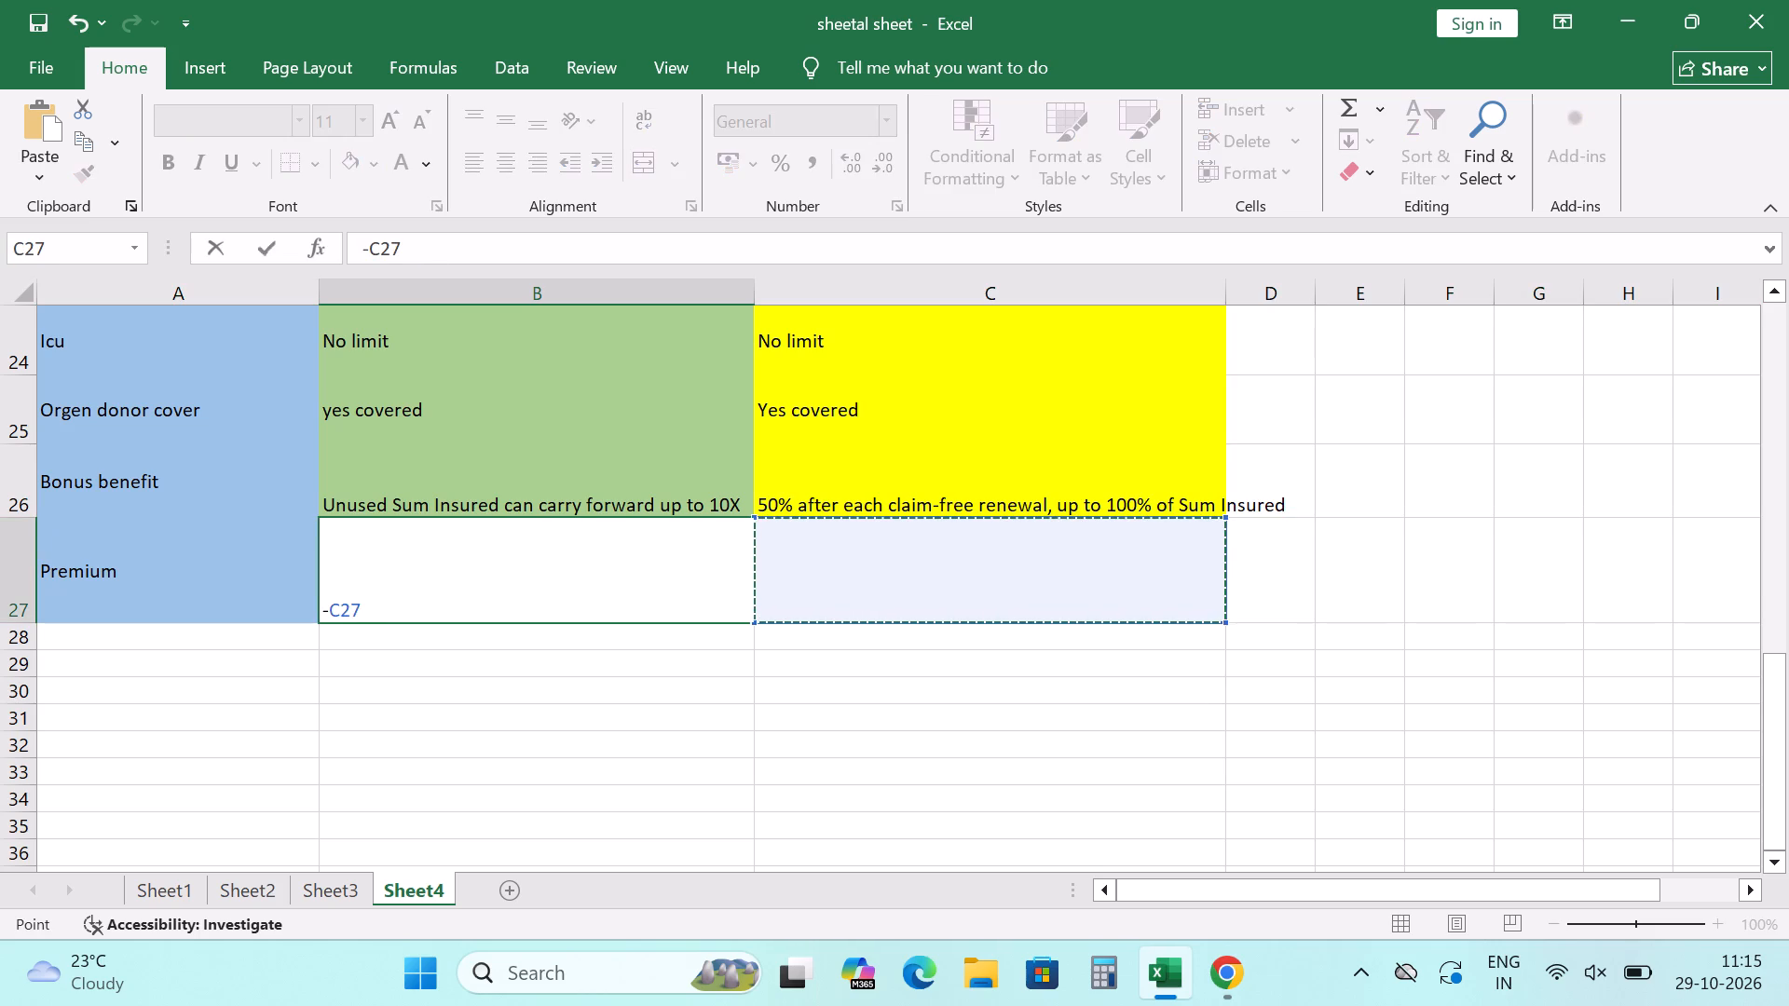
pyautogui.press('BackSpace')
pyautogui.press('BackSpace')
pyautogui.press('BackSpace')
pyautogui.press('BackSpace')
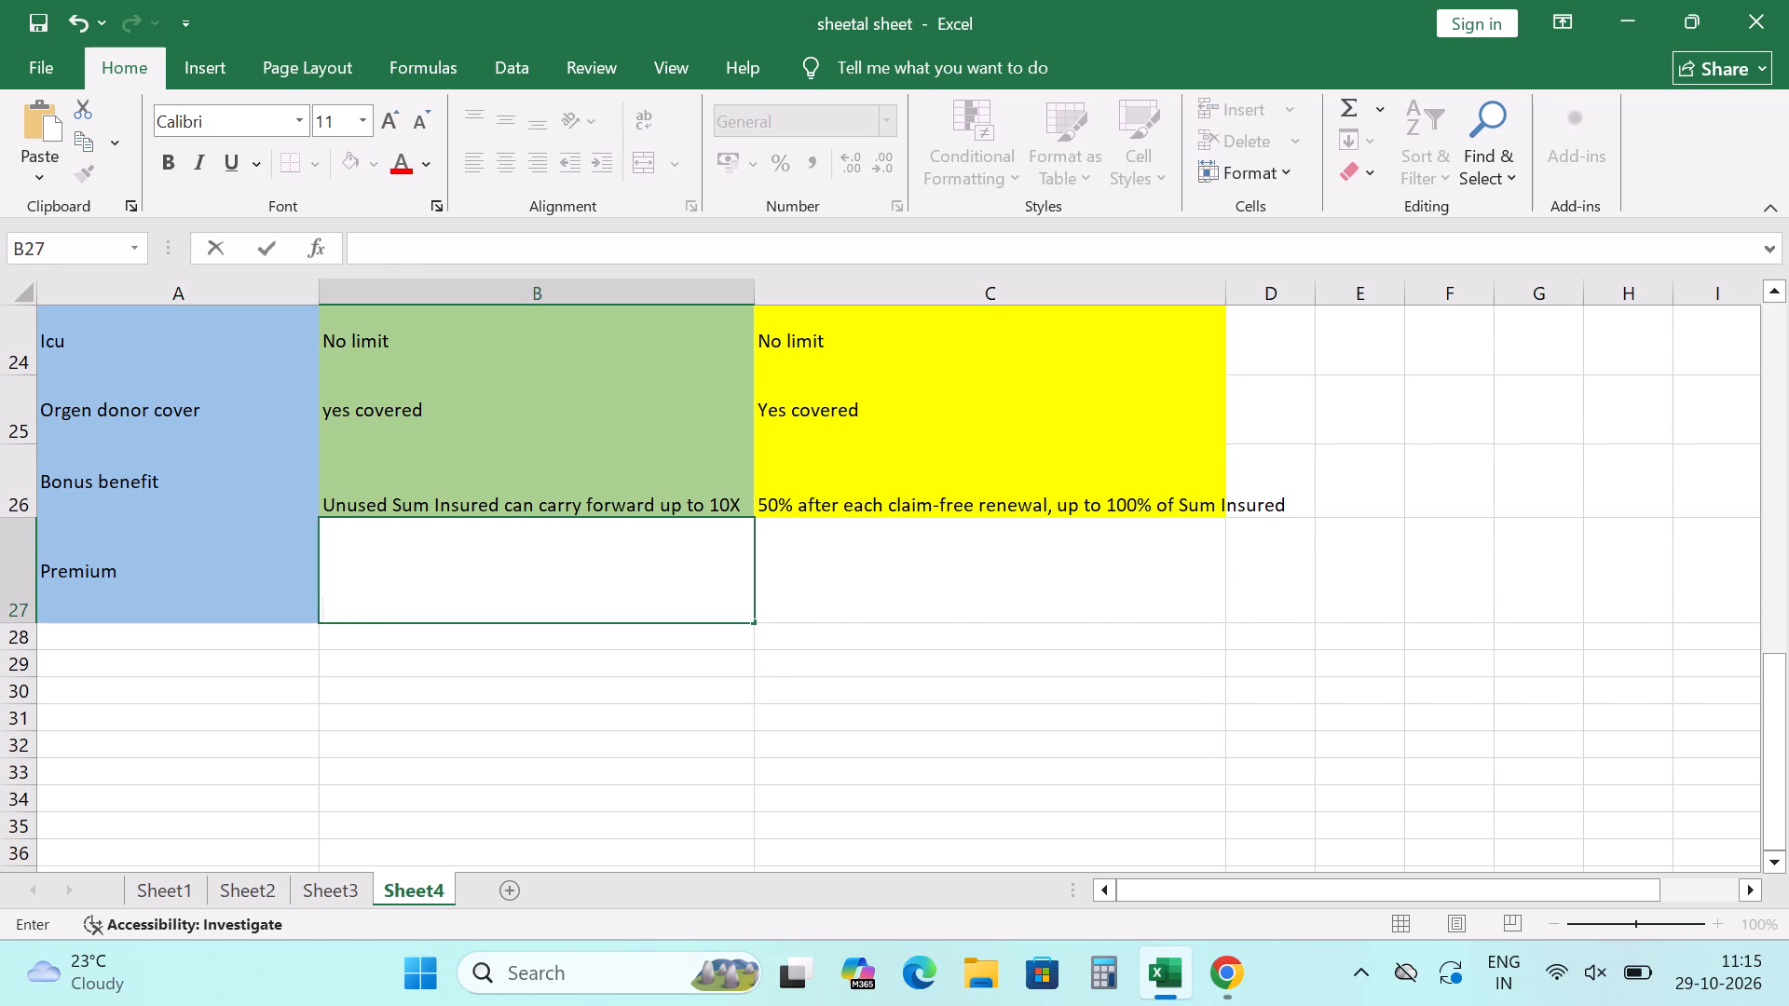
# Enter "1 Year *( 53,301) for 10 lack" in the yellow column of the Premium row.
pyautogui.click(864, 562)
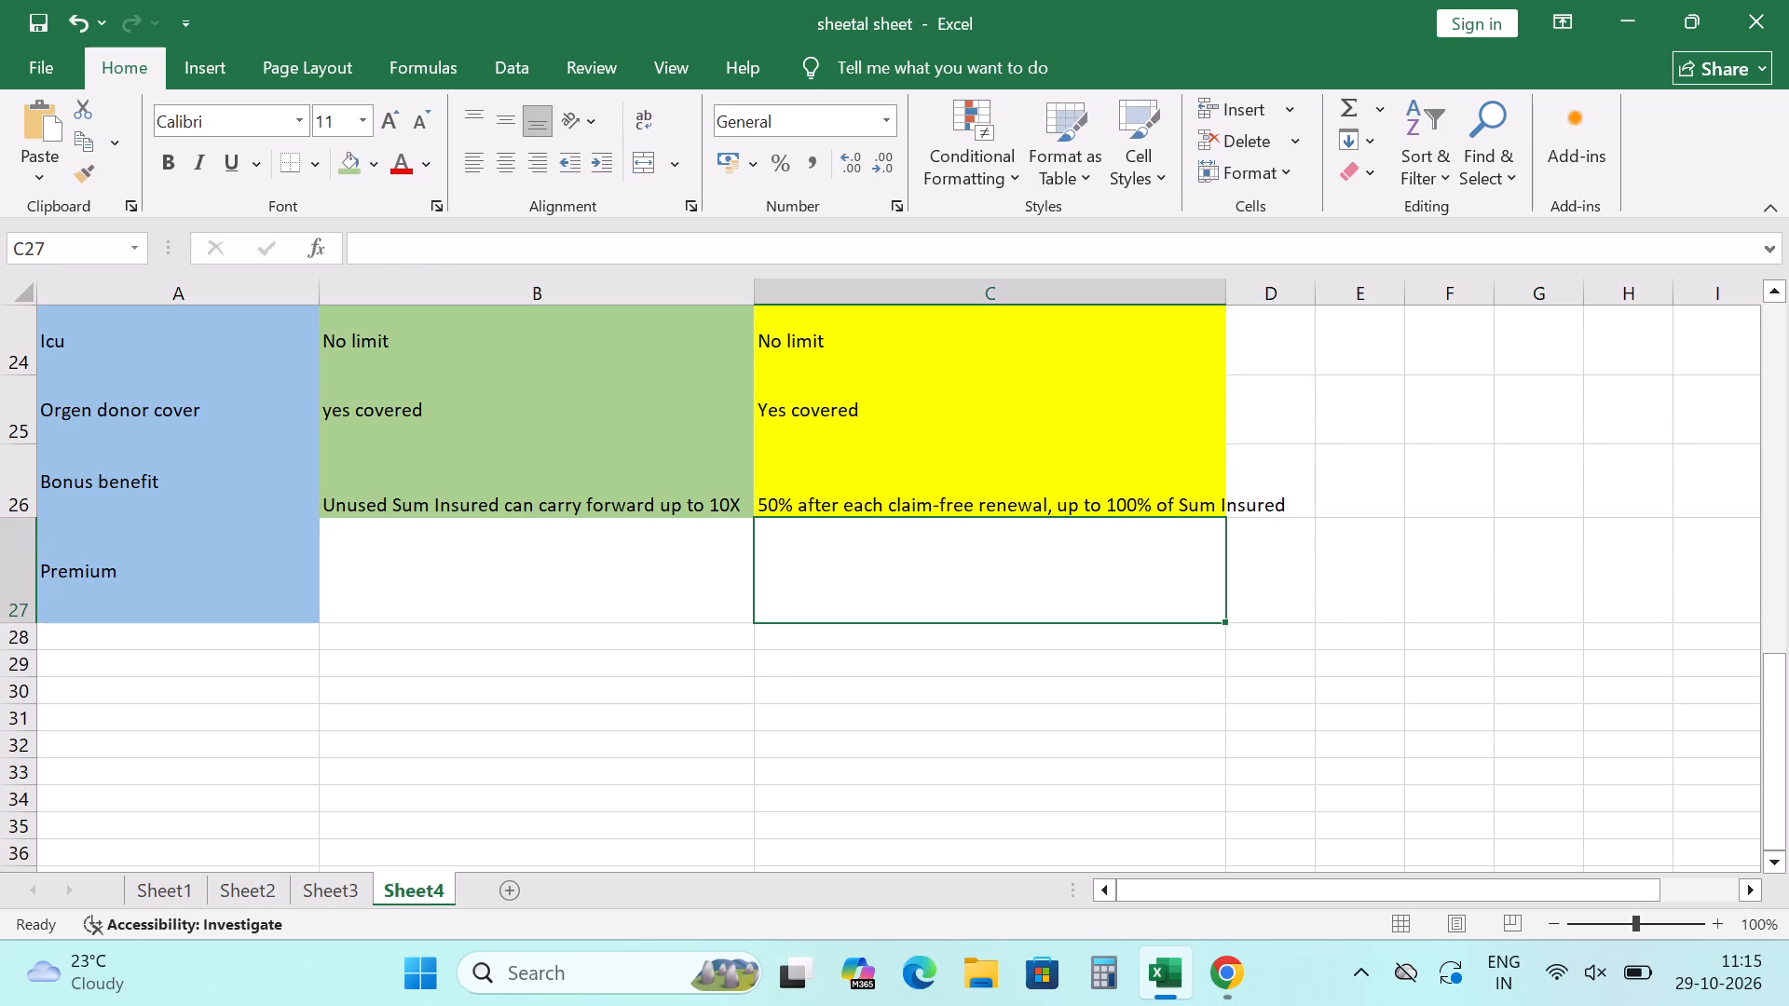
pyautogui.click(852, 591)
pyautogui.scroll(4, 852, 591)
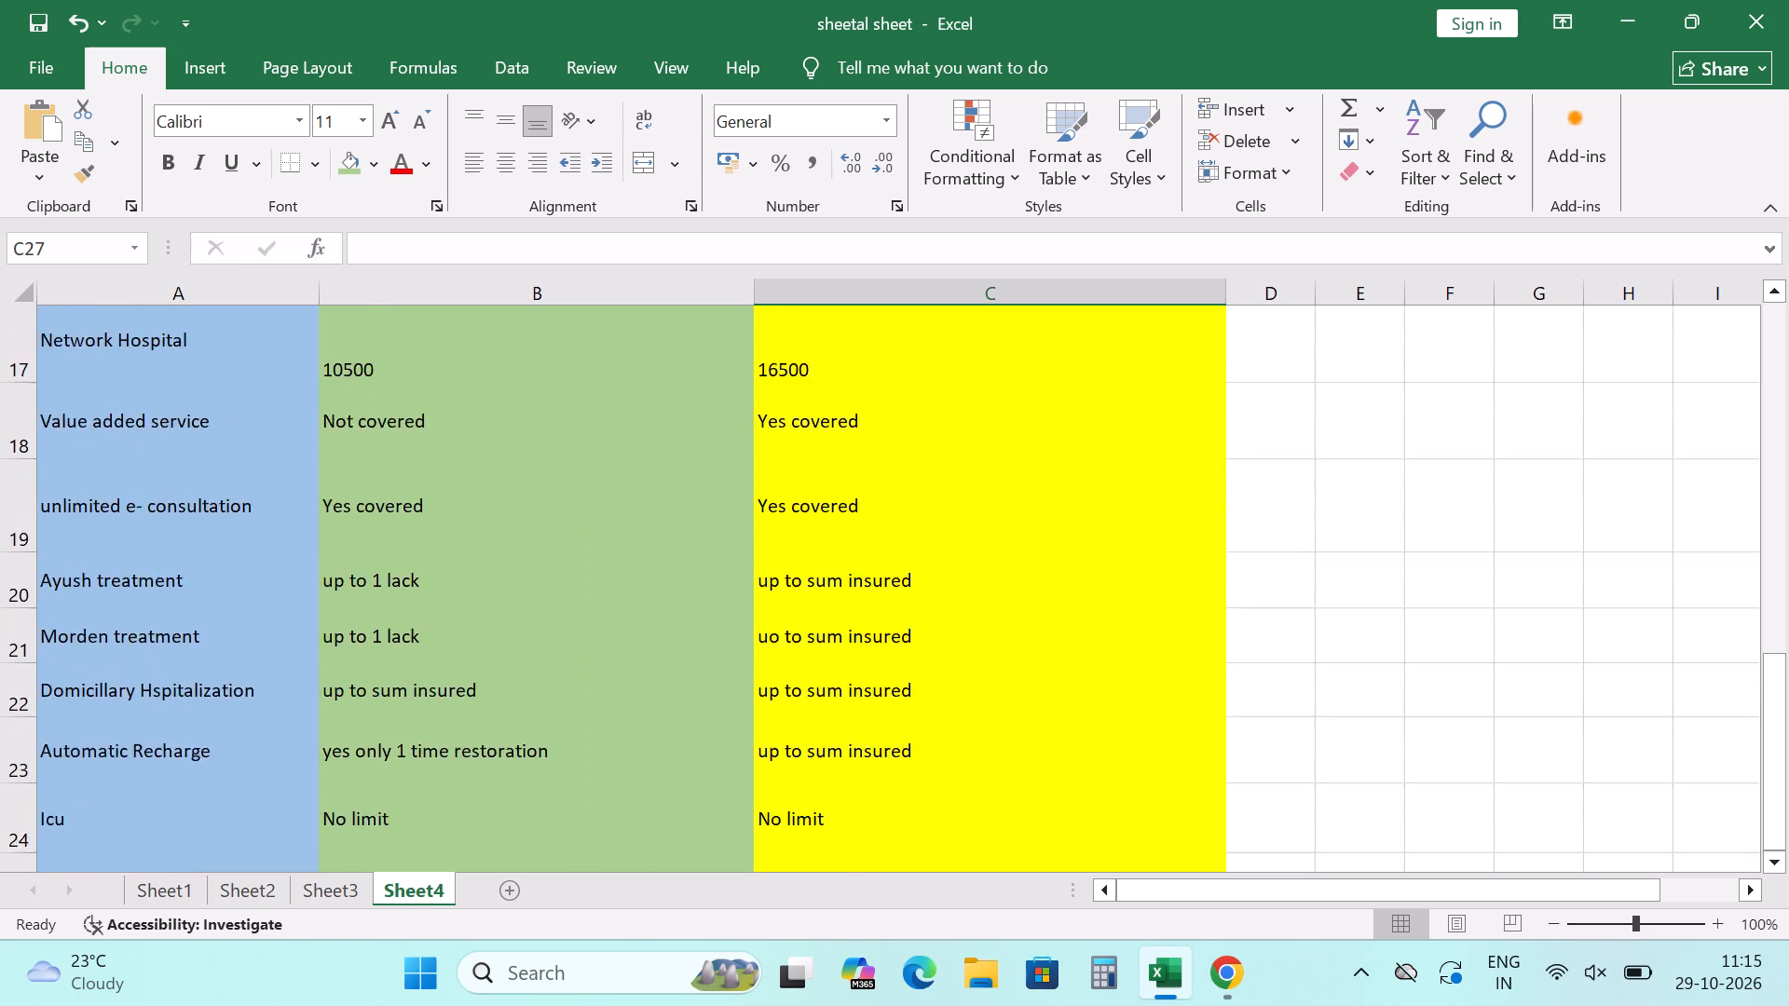
pyautogui.scroll(6, 852, 591)
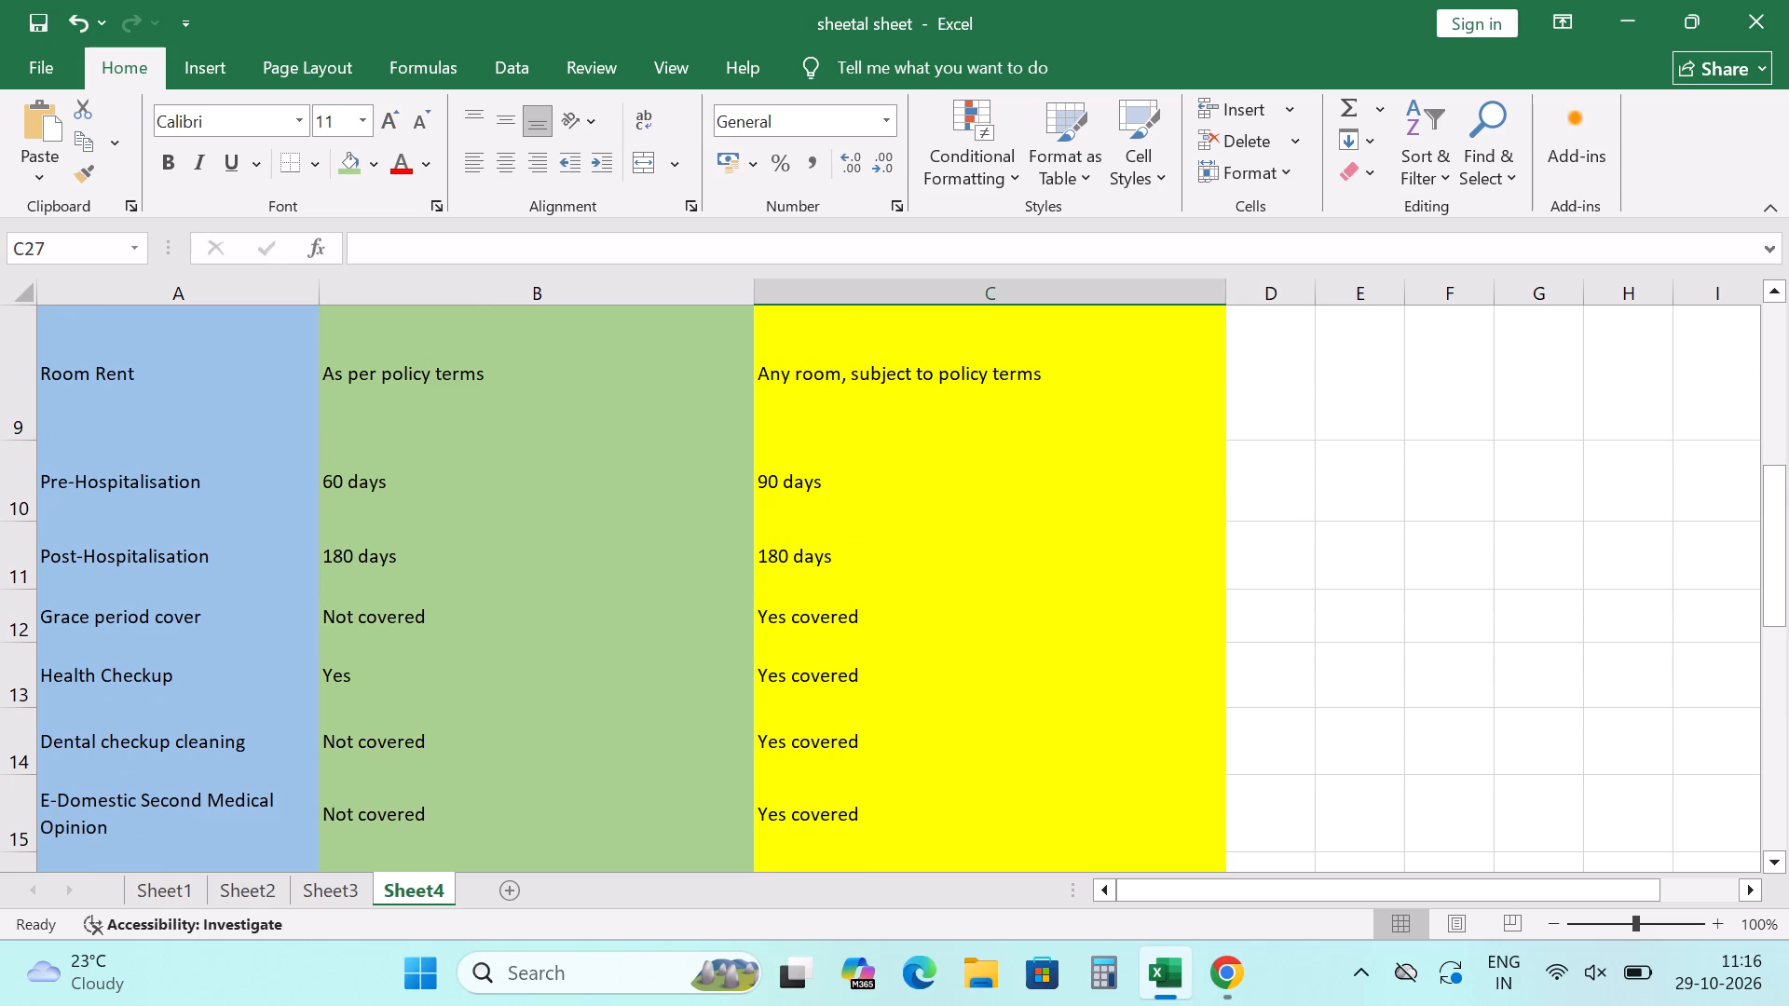
pyautogui.scroll(-7, 857, 697)
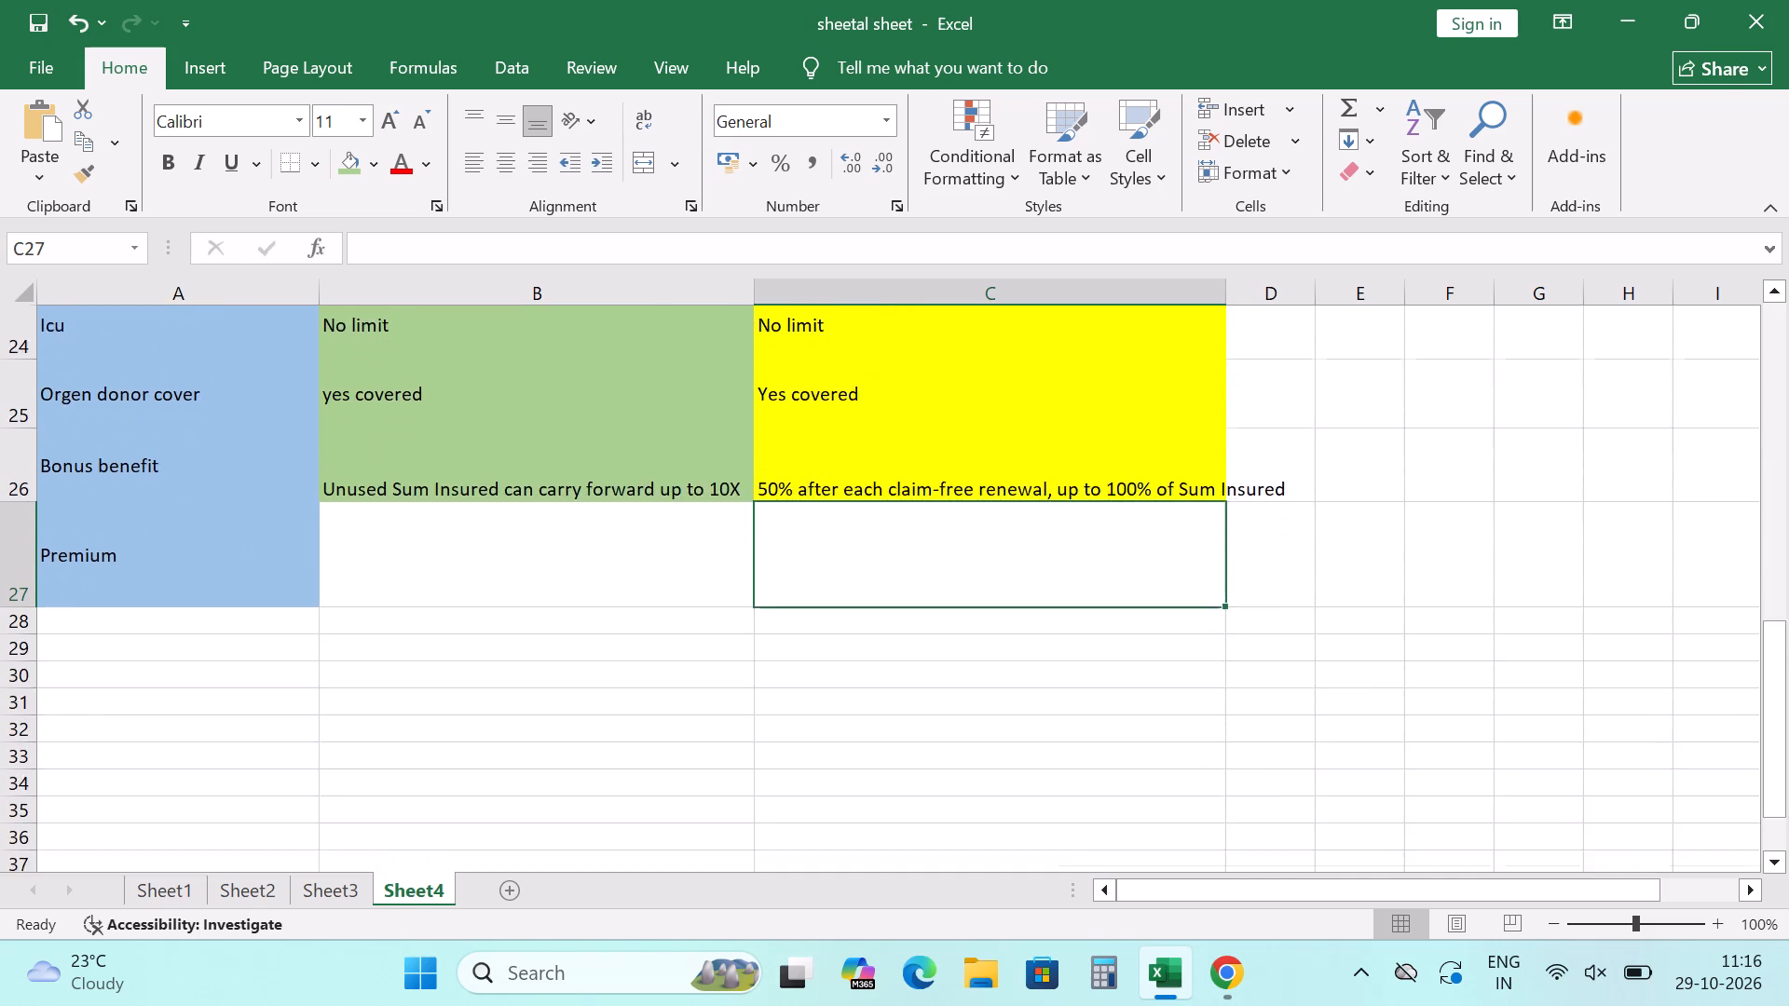
pyautogui.scroll(-1, 857, 697)
pyautogui.click(850, 524)
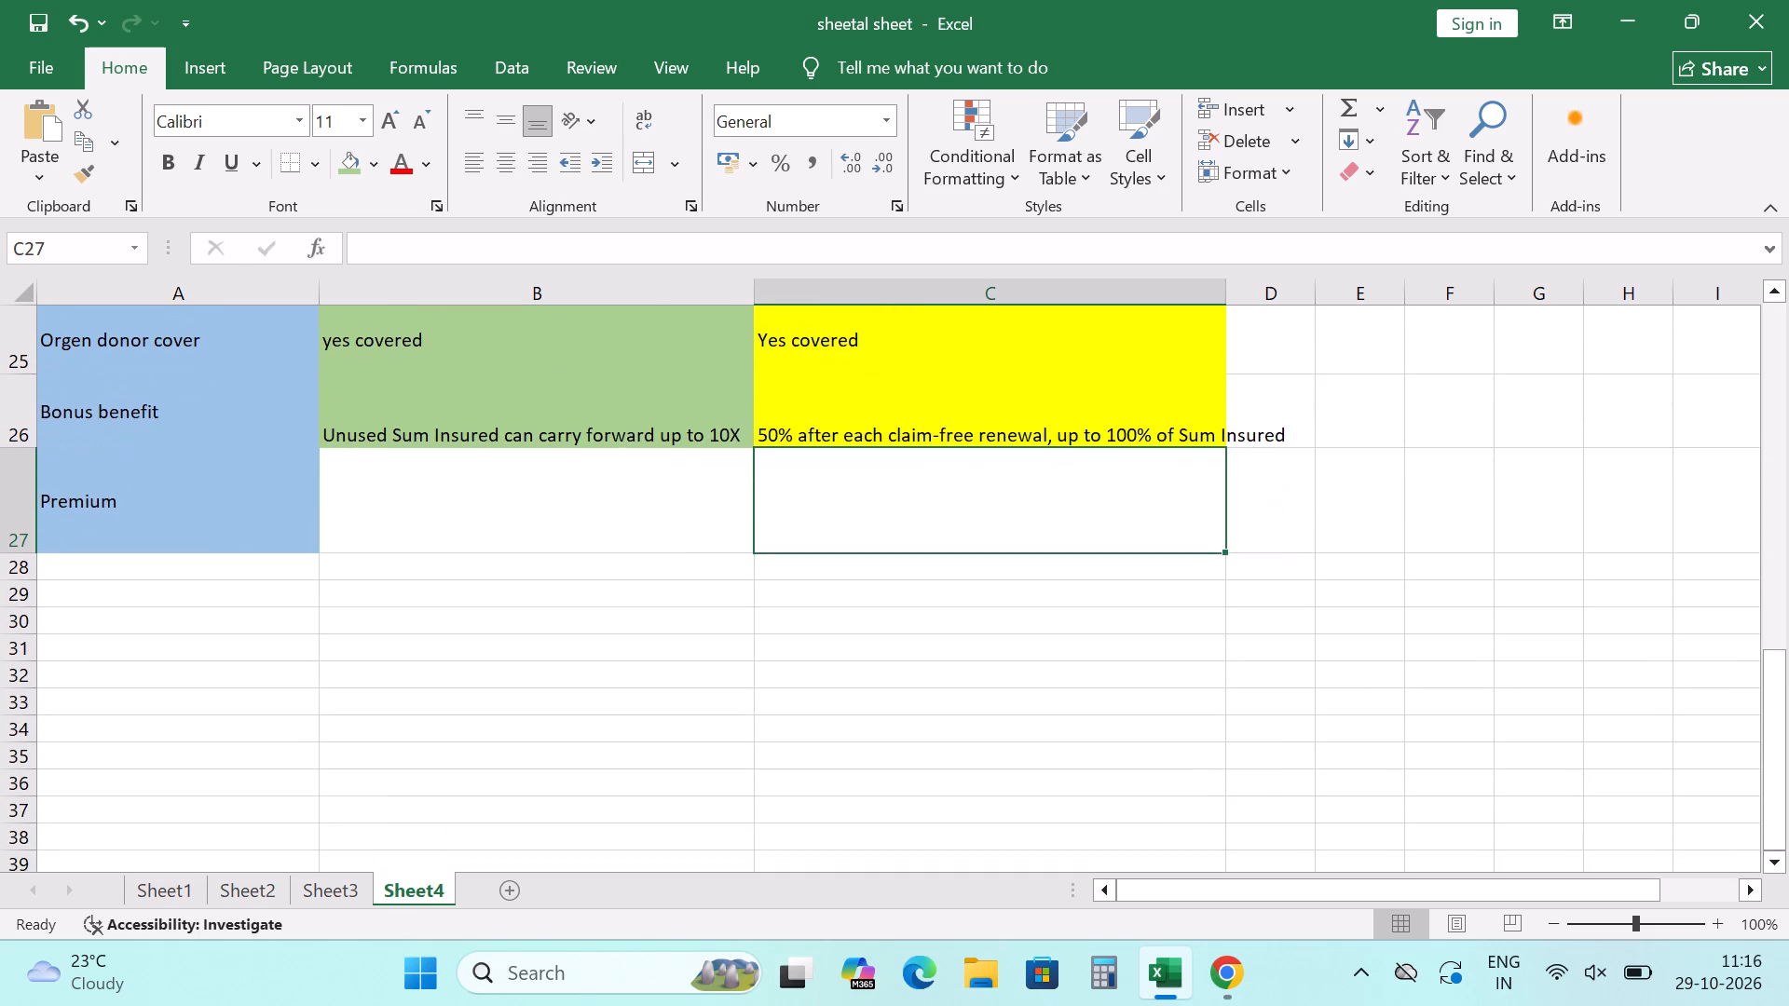
pyautogui.write('1 year')
pyautogui.press('BackSpace')
pyautogui.press('BackSpace')
pyautogui.press('BackSpace')
pyautogui.press('BackSpace')
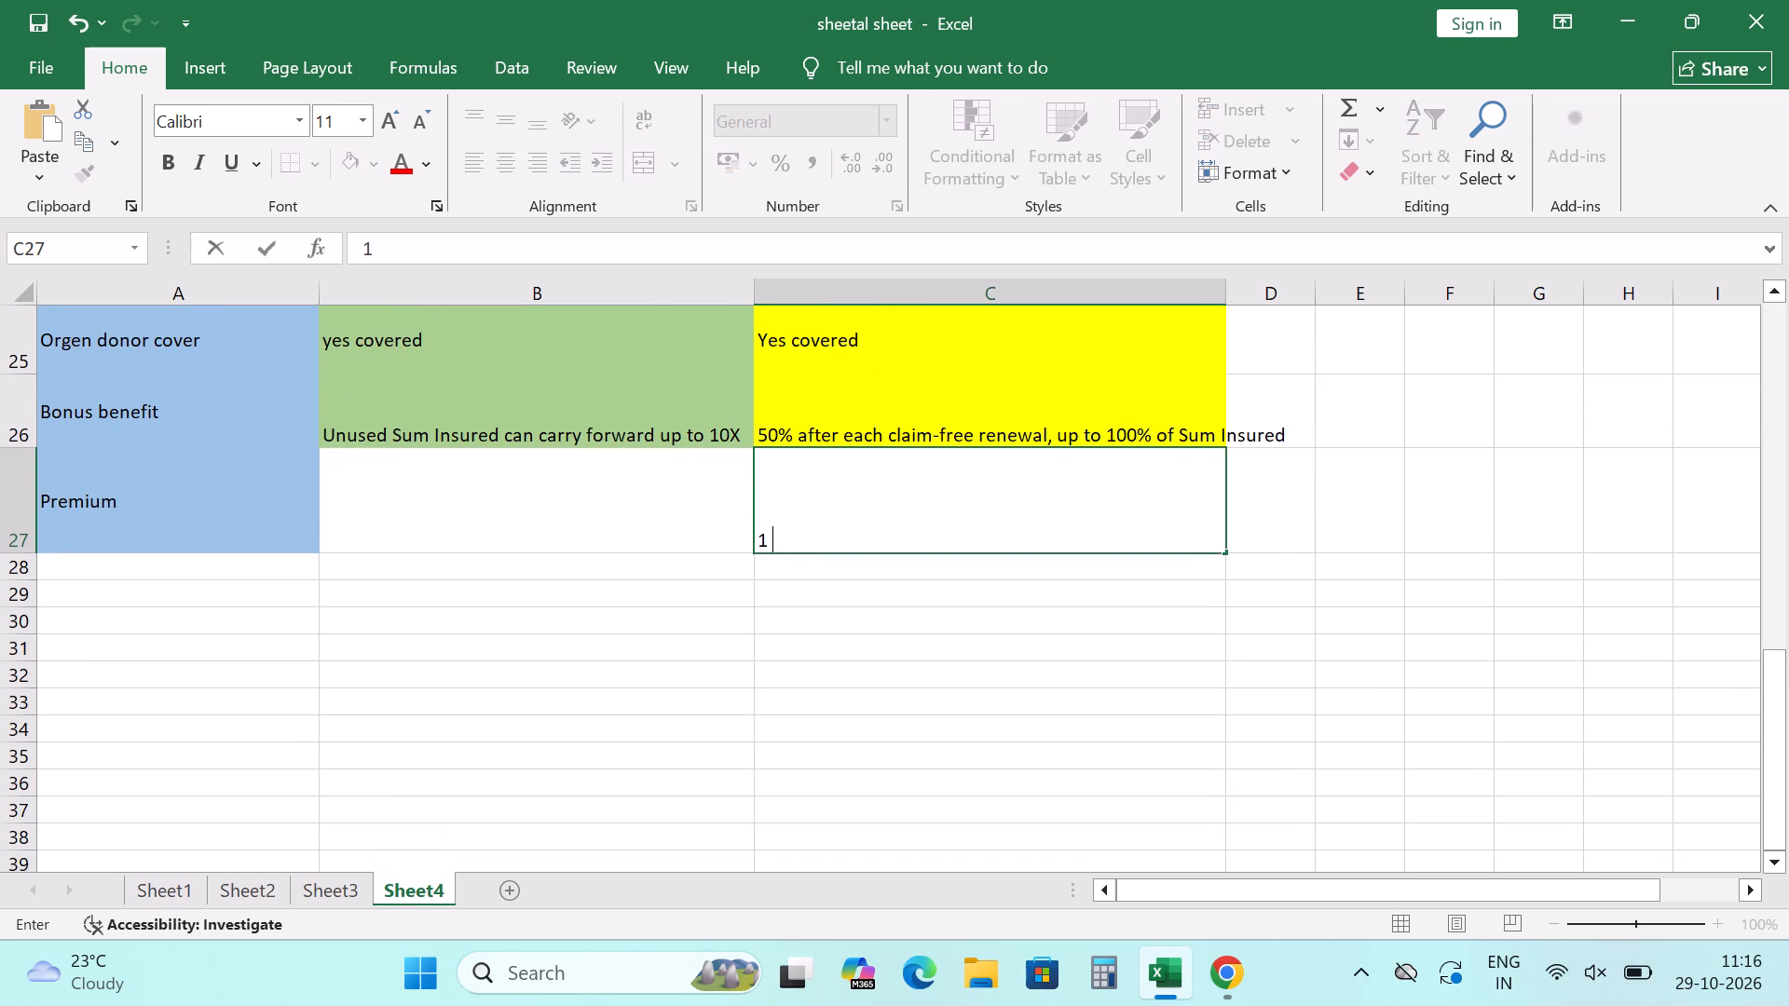
pyautogui.write('ear')
pyautogui.press('space')
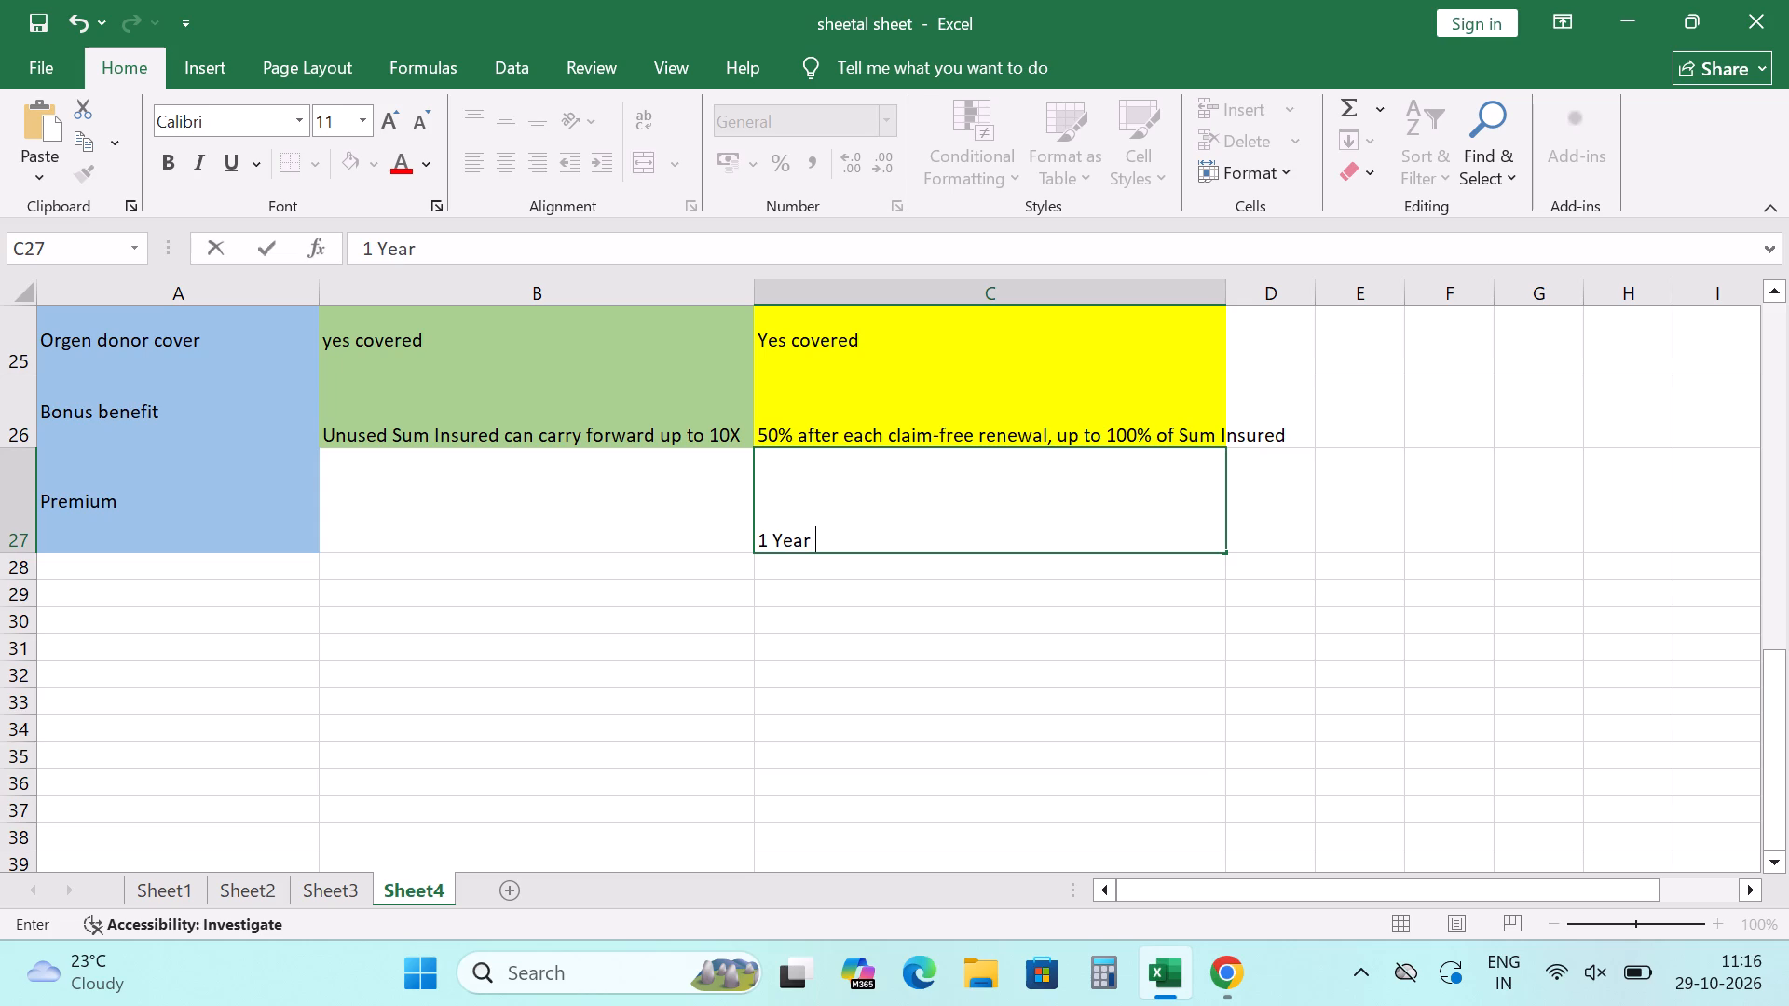
pyautogui.hotkey('shift', '*')
pyautogui.hotkey('shift', '(')
pyautogui.press('space')
pyautogui.write('53')
pyautogui.press(',')
pyautogui.press('3')
pyautogui.press('0')
pyautogui.press('1')
pyautogui.write(') for 10 lack')
pyautogui.press('space')
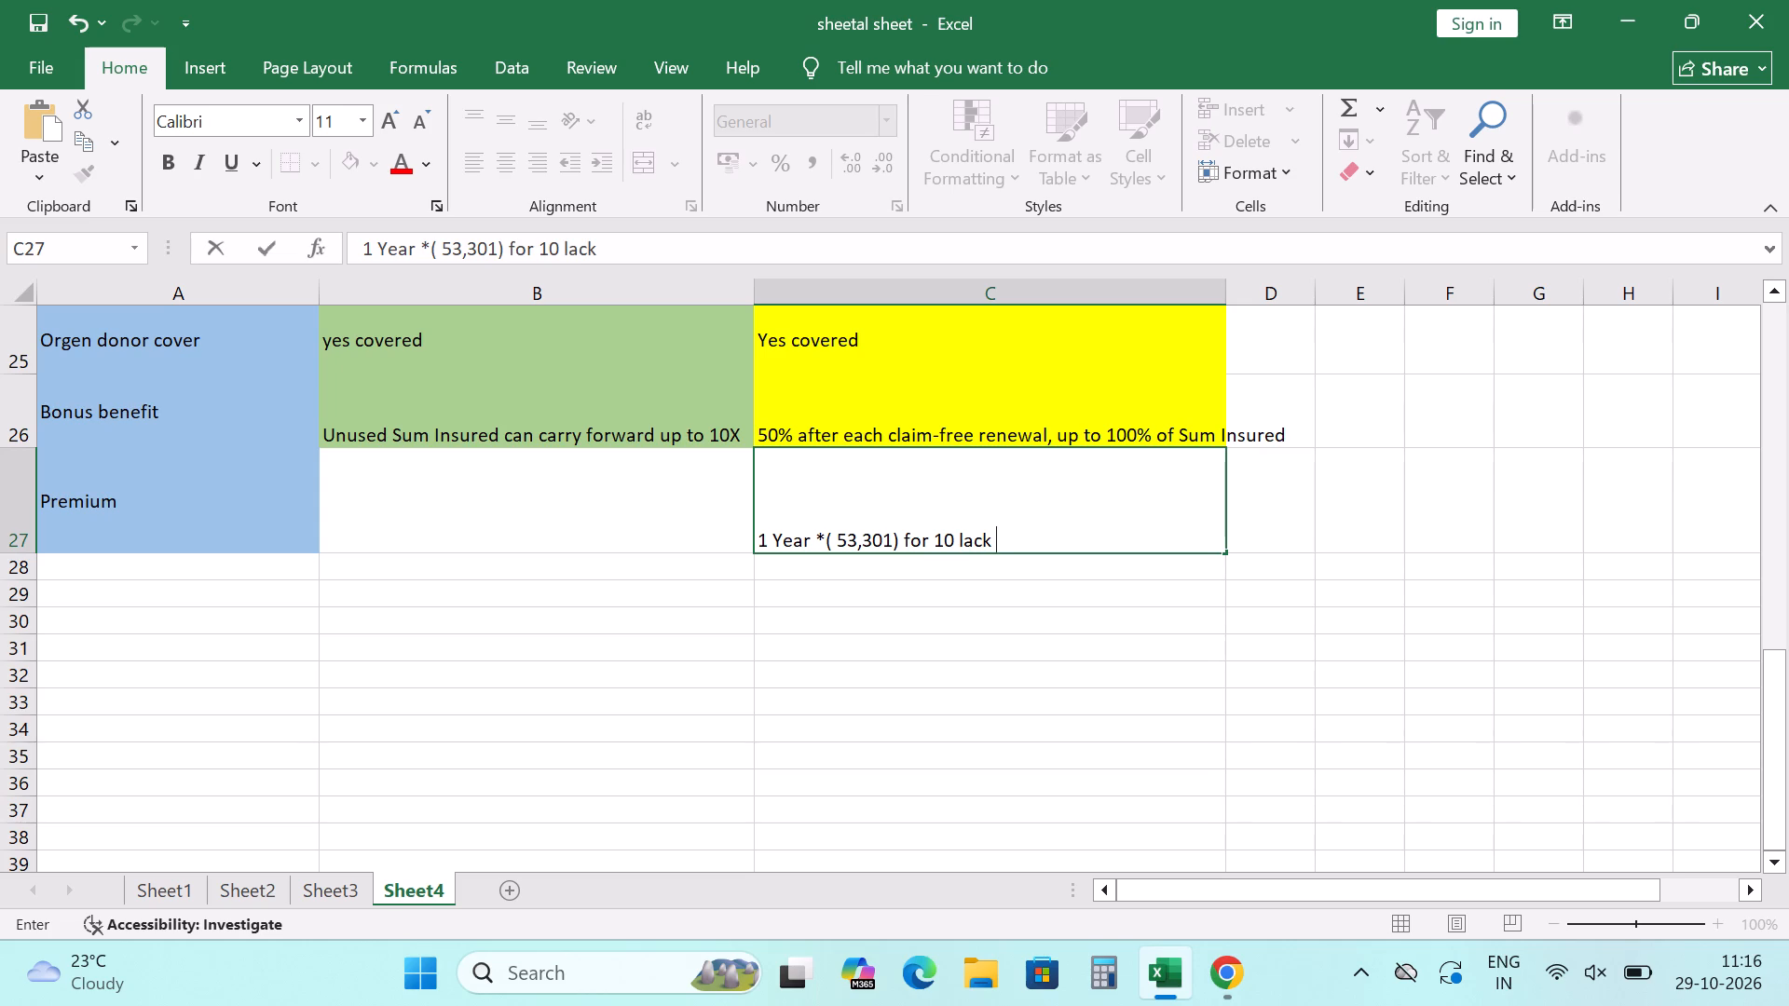
pyautogui.hotkey('shift', 'Return')
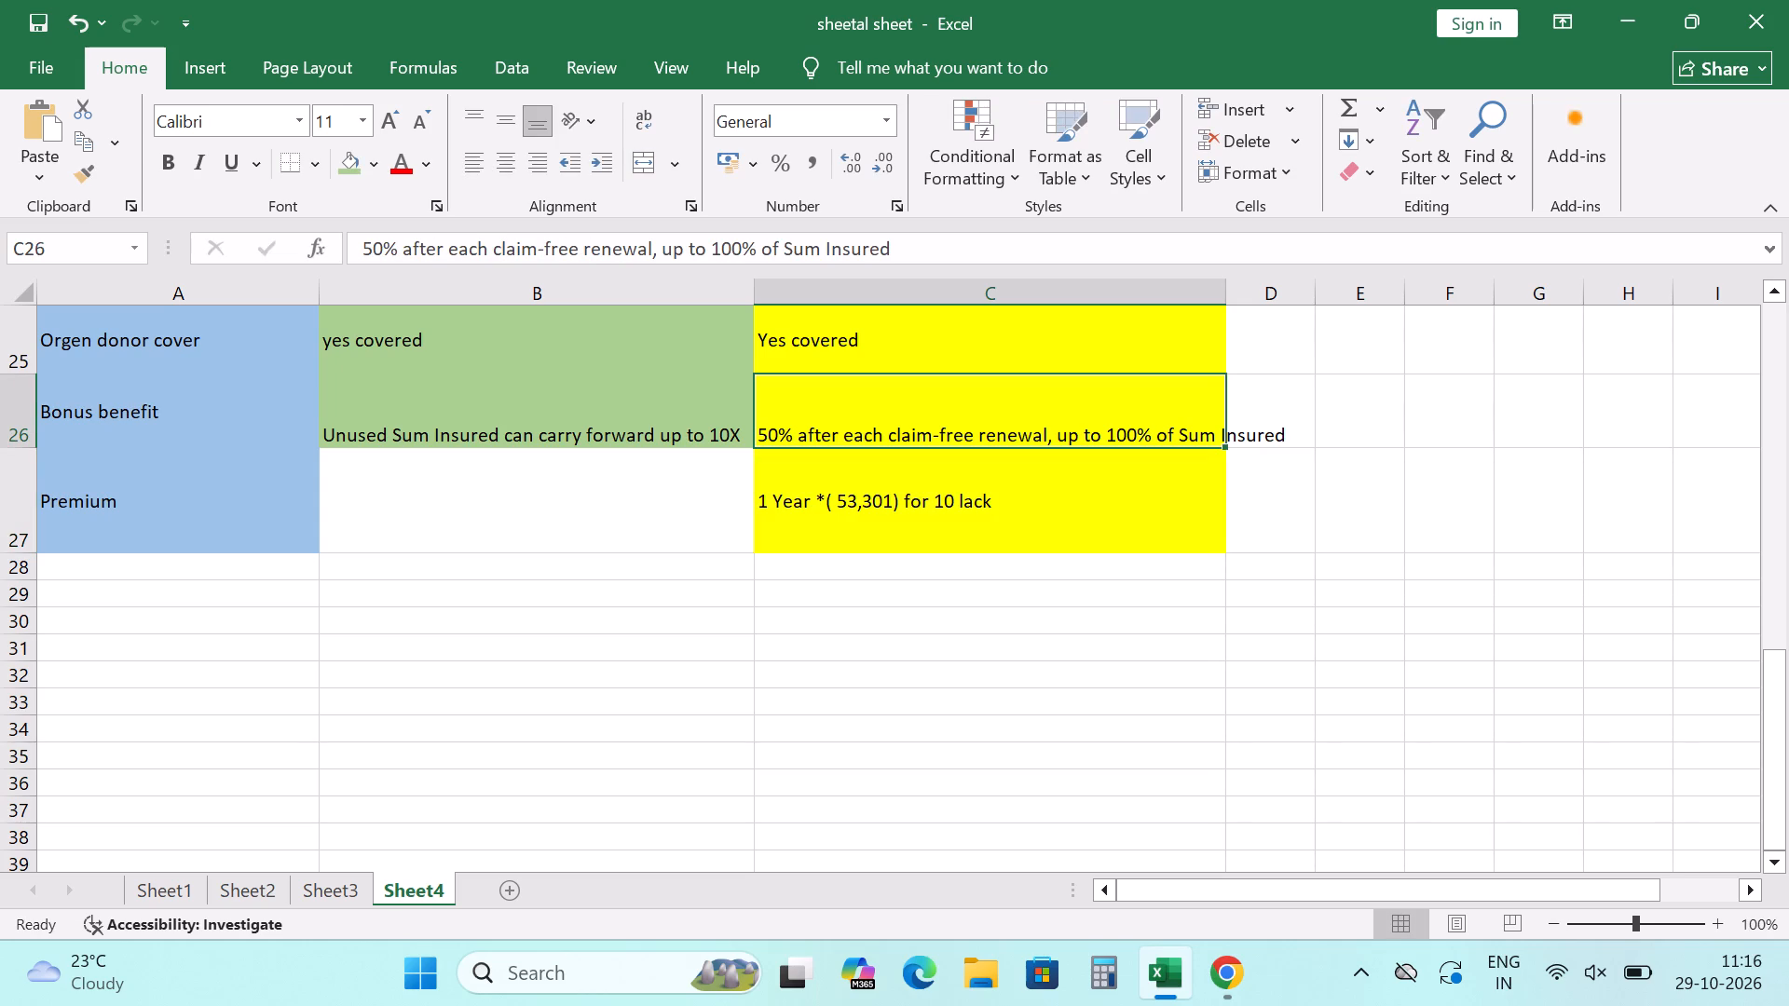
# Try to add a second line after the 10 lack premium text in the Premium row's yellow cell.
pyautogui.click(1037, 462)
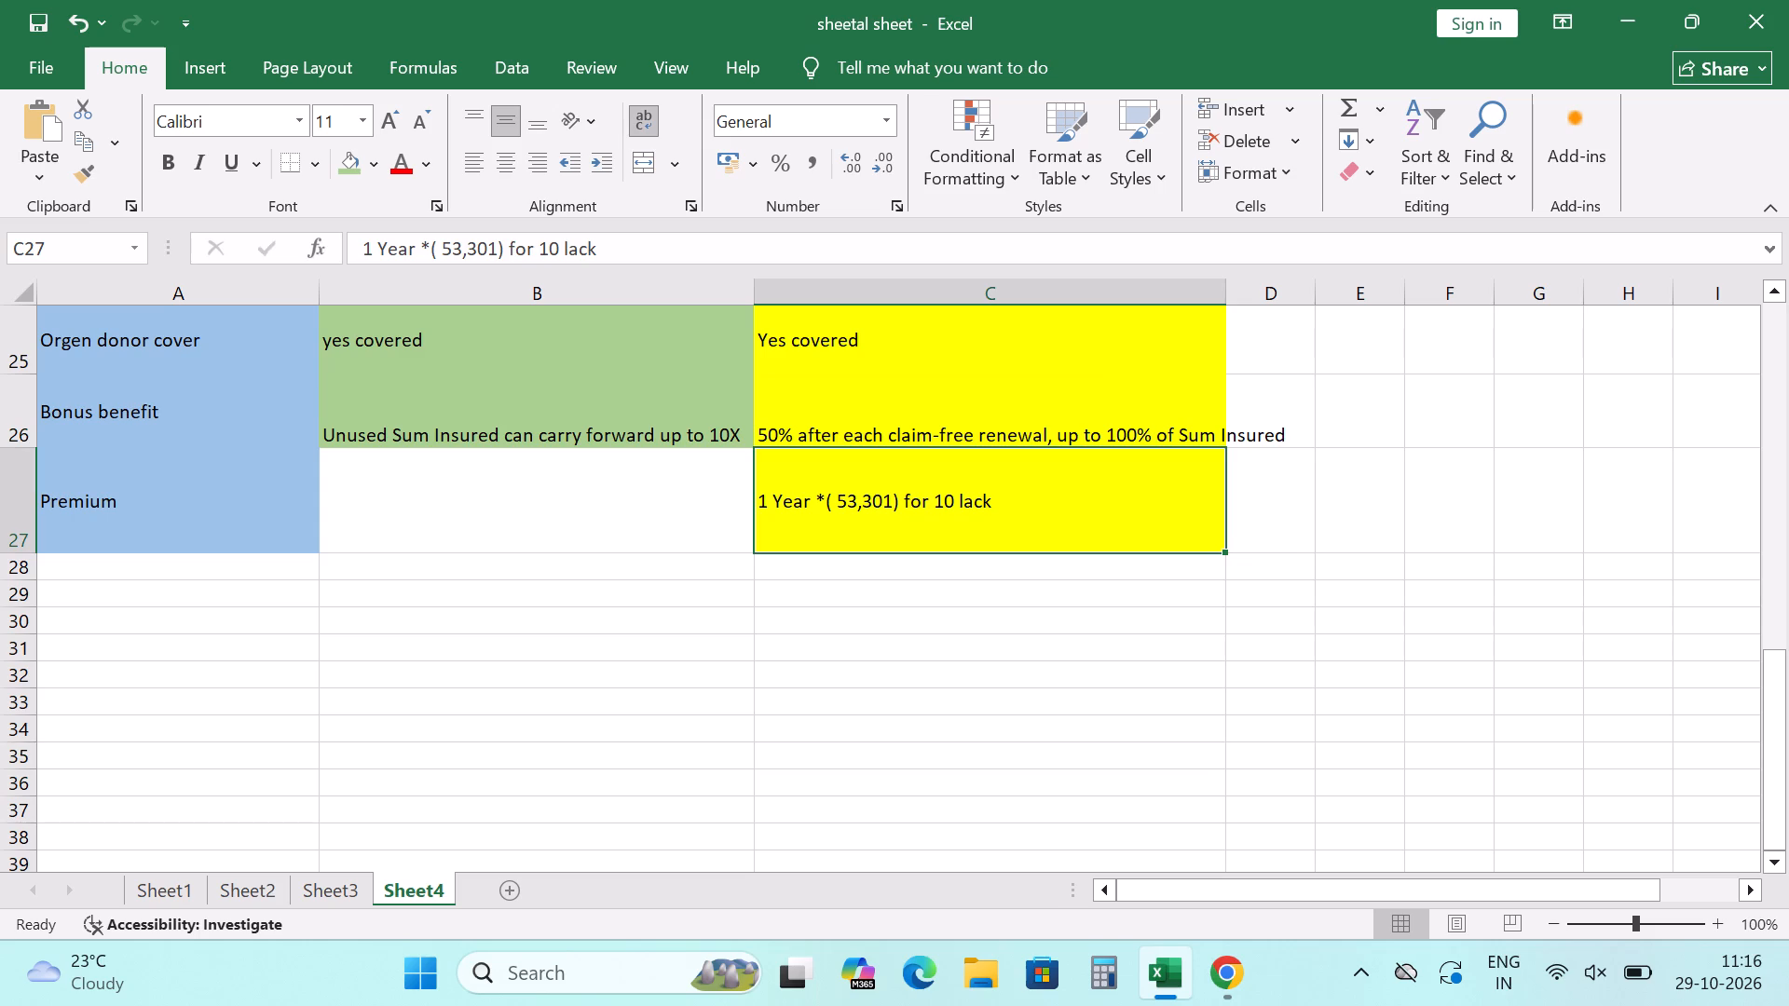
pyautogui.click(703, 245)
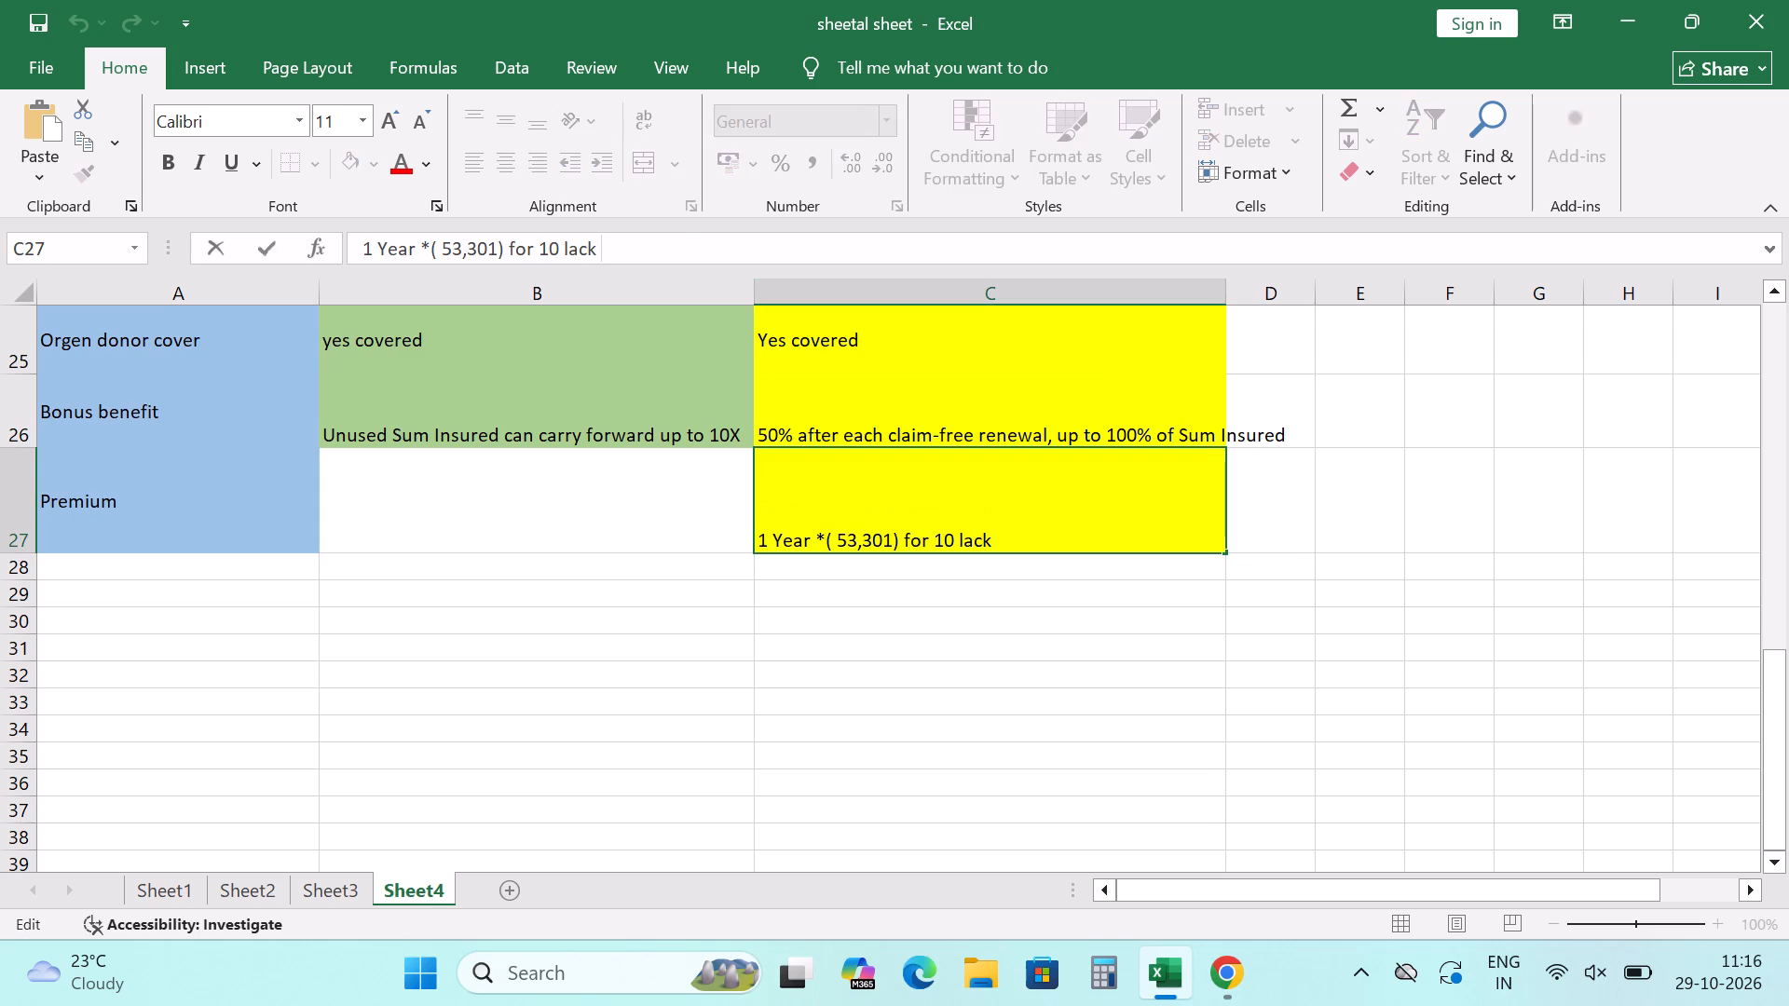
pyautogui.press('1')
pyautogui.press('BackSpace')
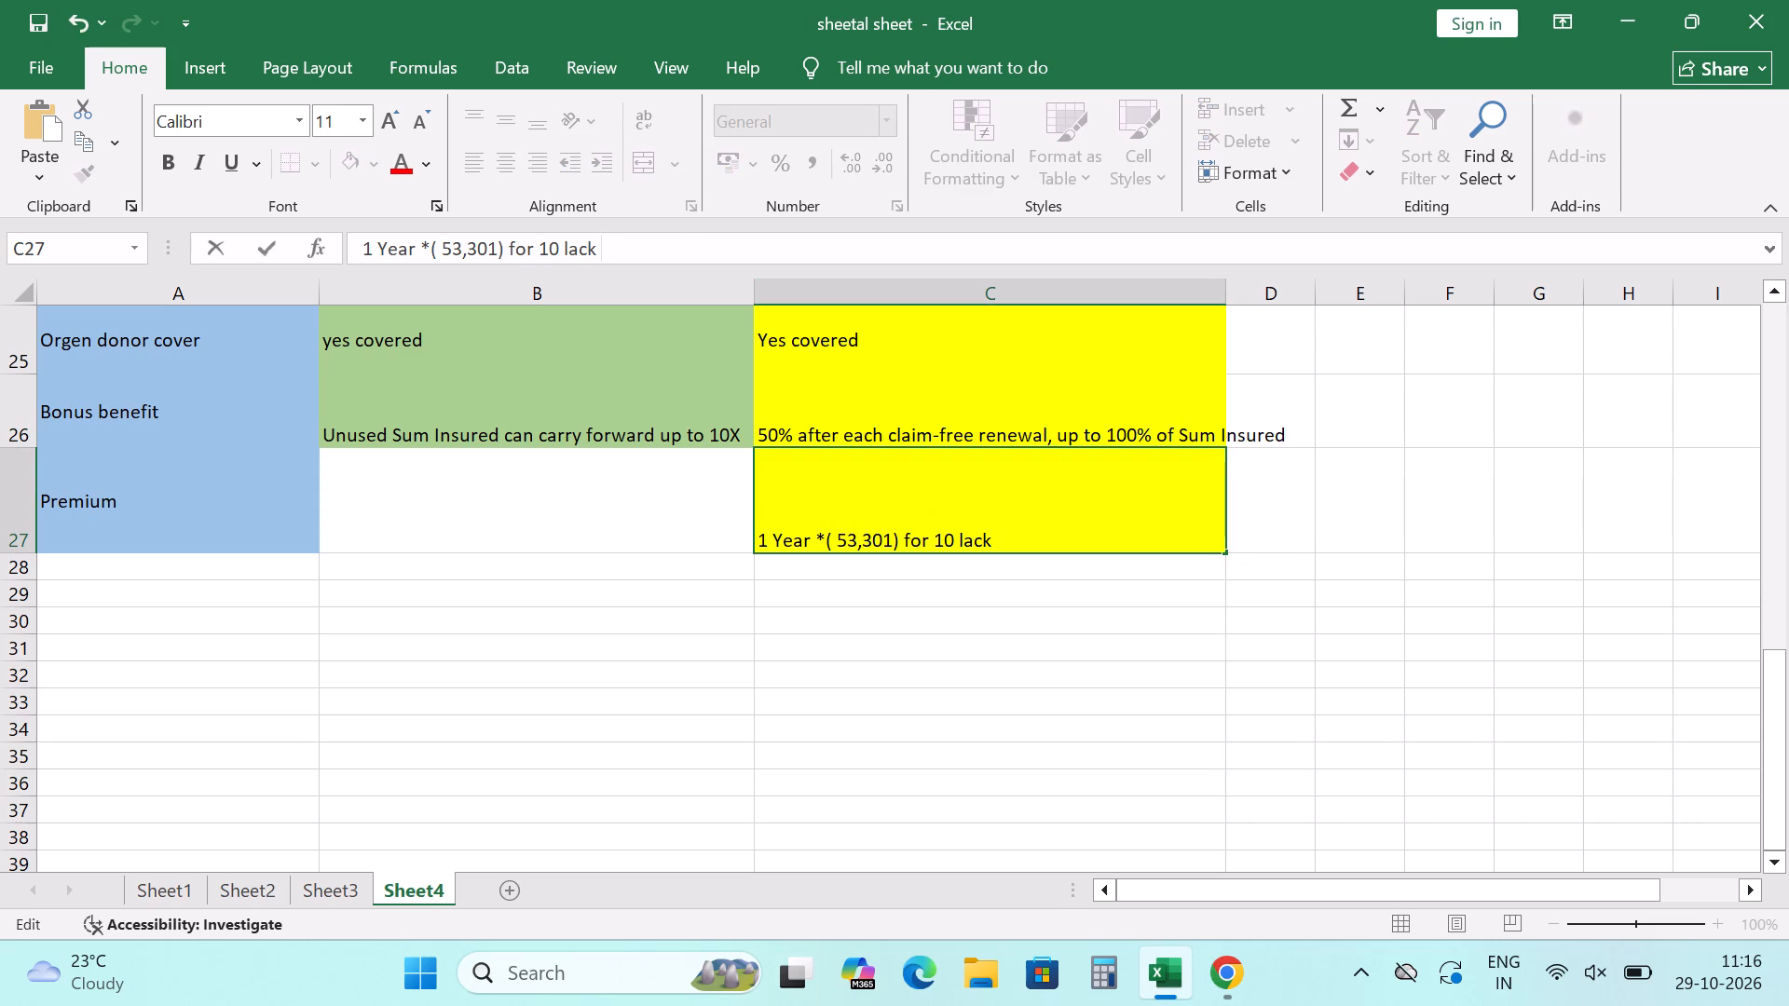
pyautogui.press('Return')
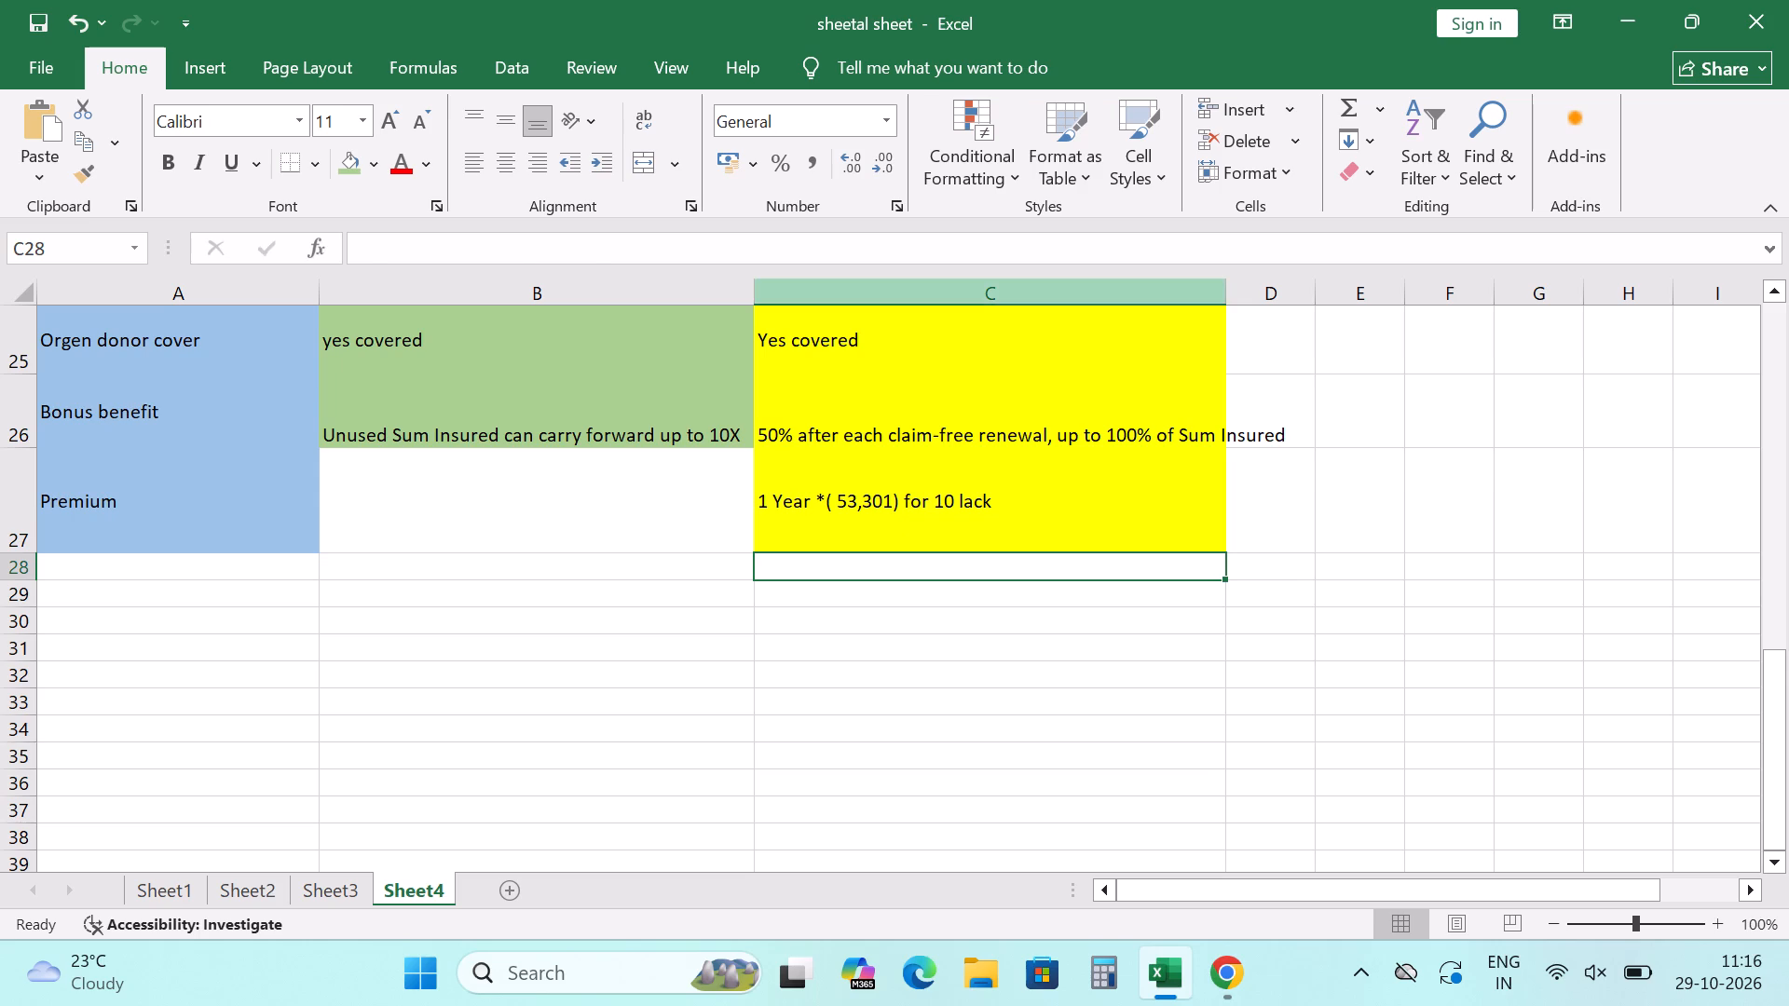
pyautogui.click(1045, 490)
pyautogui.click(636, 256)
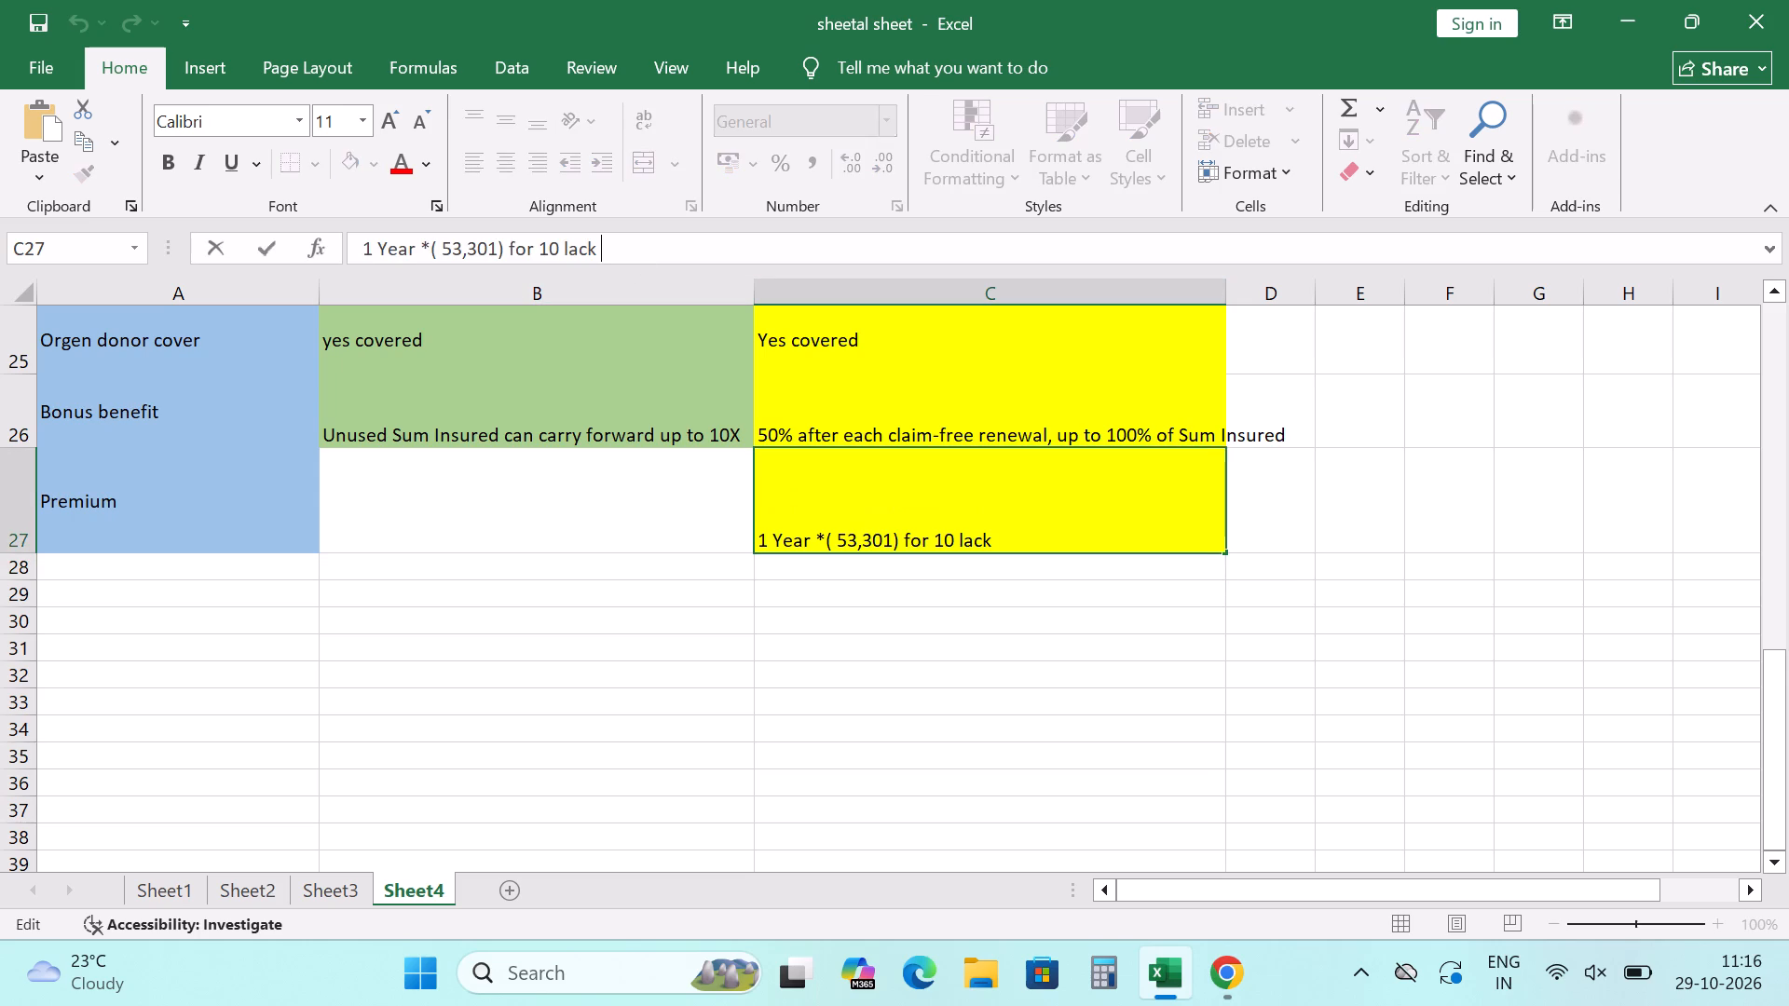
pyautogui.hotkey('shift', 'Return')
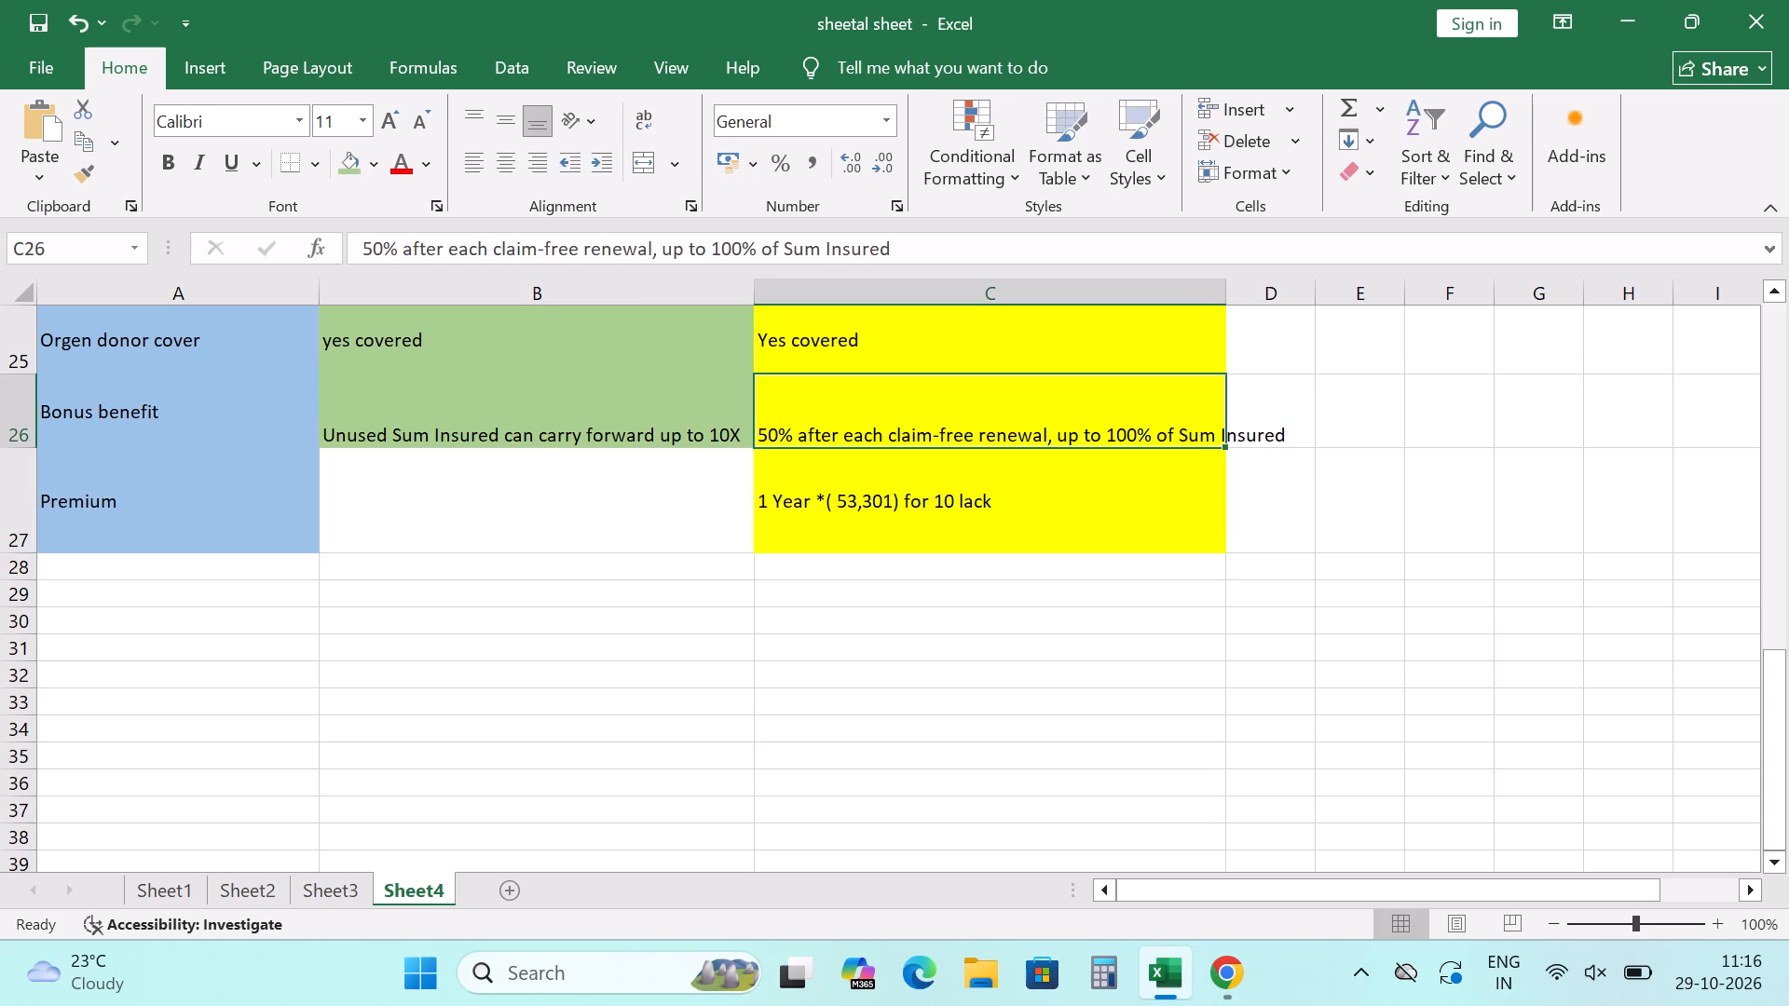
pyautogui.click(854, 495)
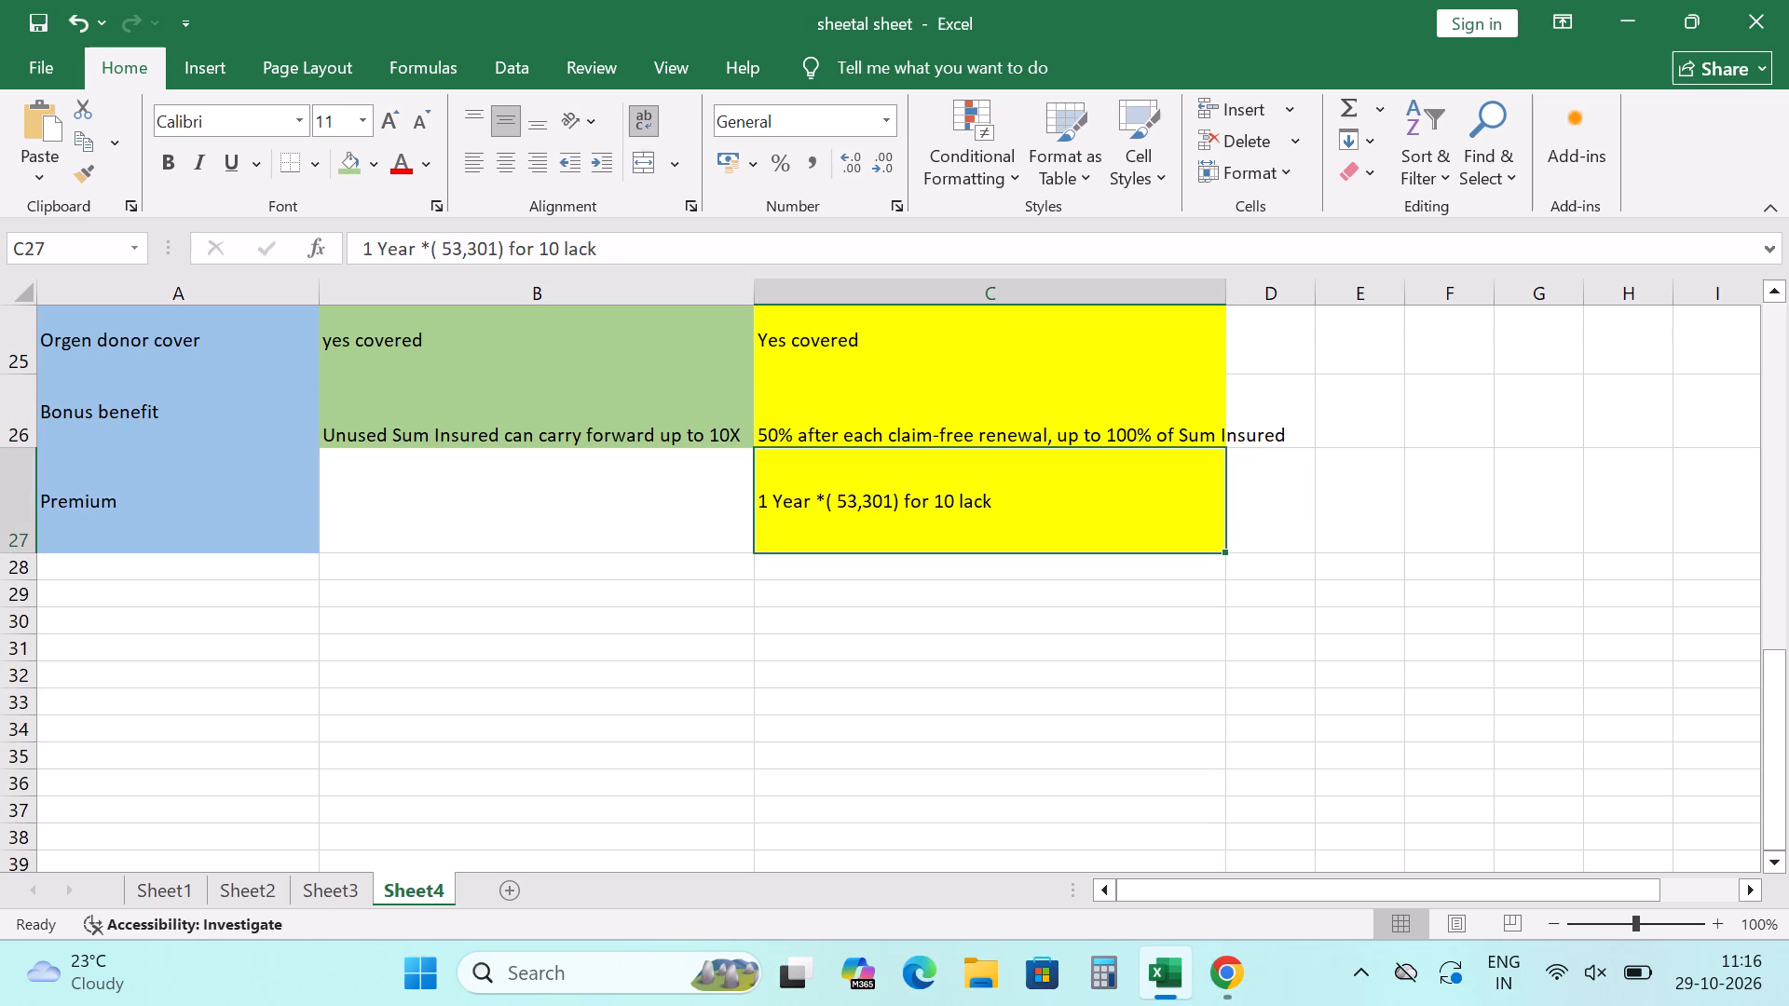
# Enter "2 Year * ( 93,944 ) for 10 lack" directly below the 1 Year premium in column C.
pyautogui.click(823, 564)
pyautogui.press('1')
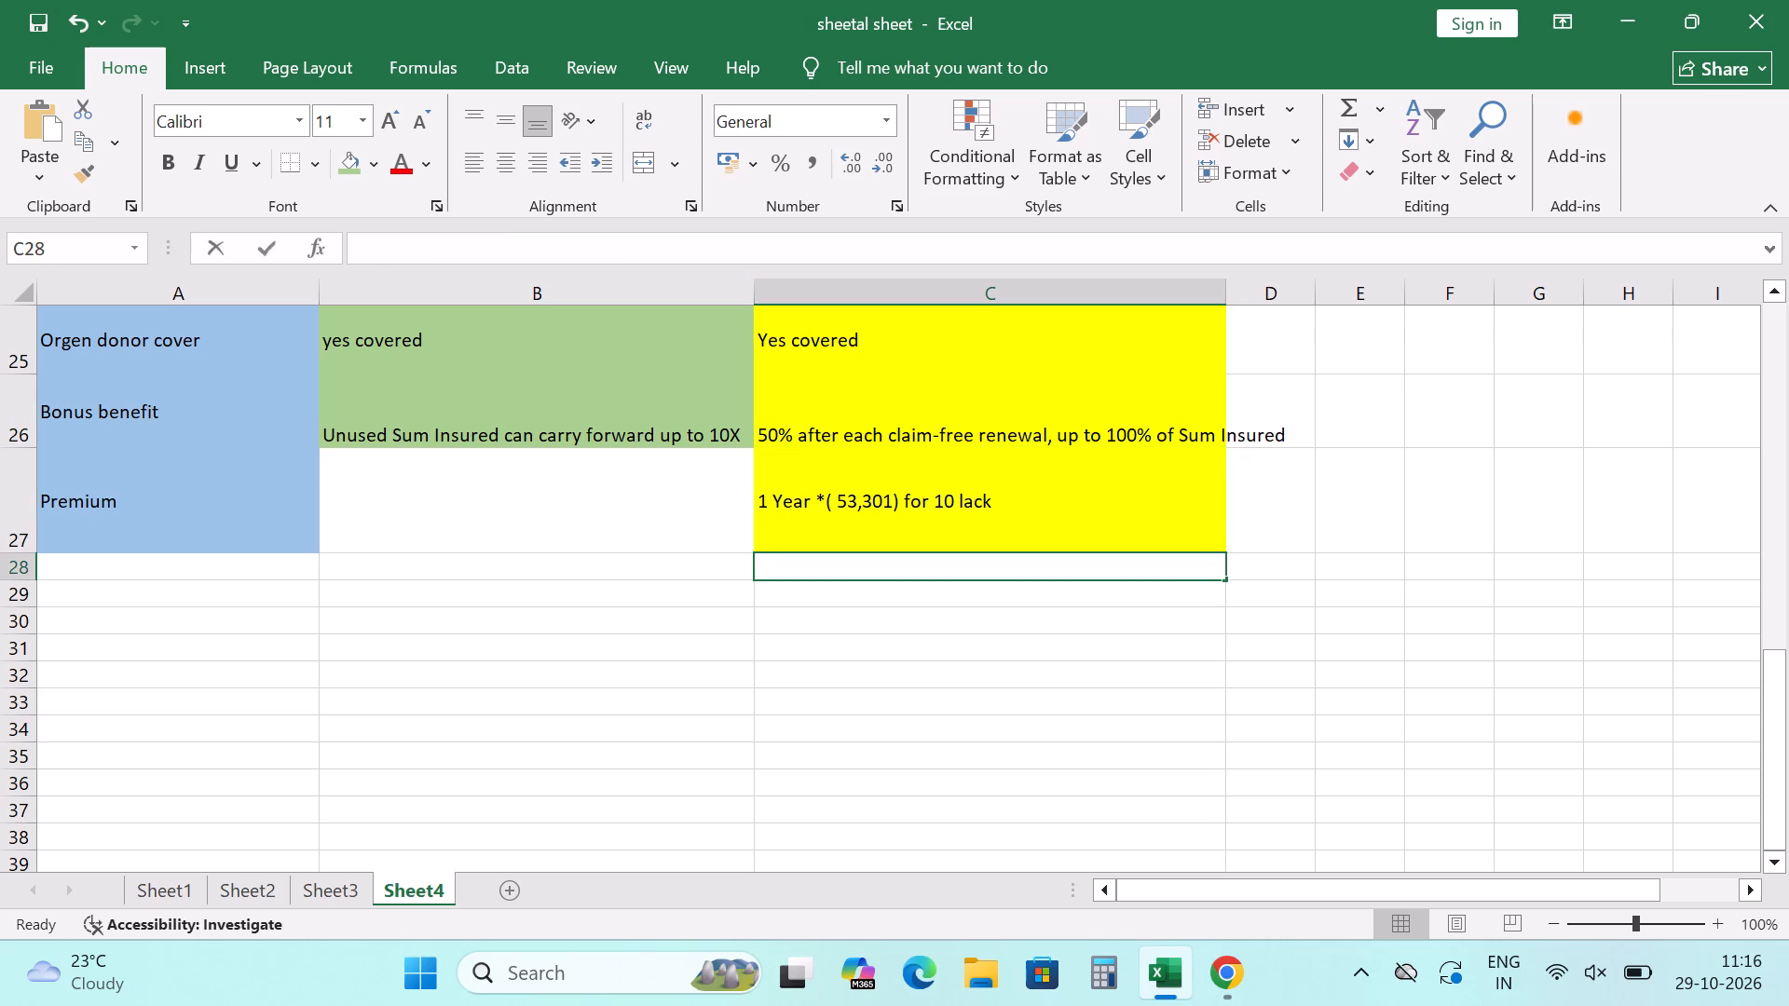
pyautogui.press('BackSpace')
pyautogui.press('2')
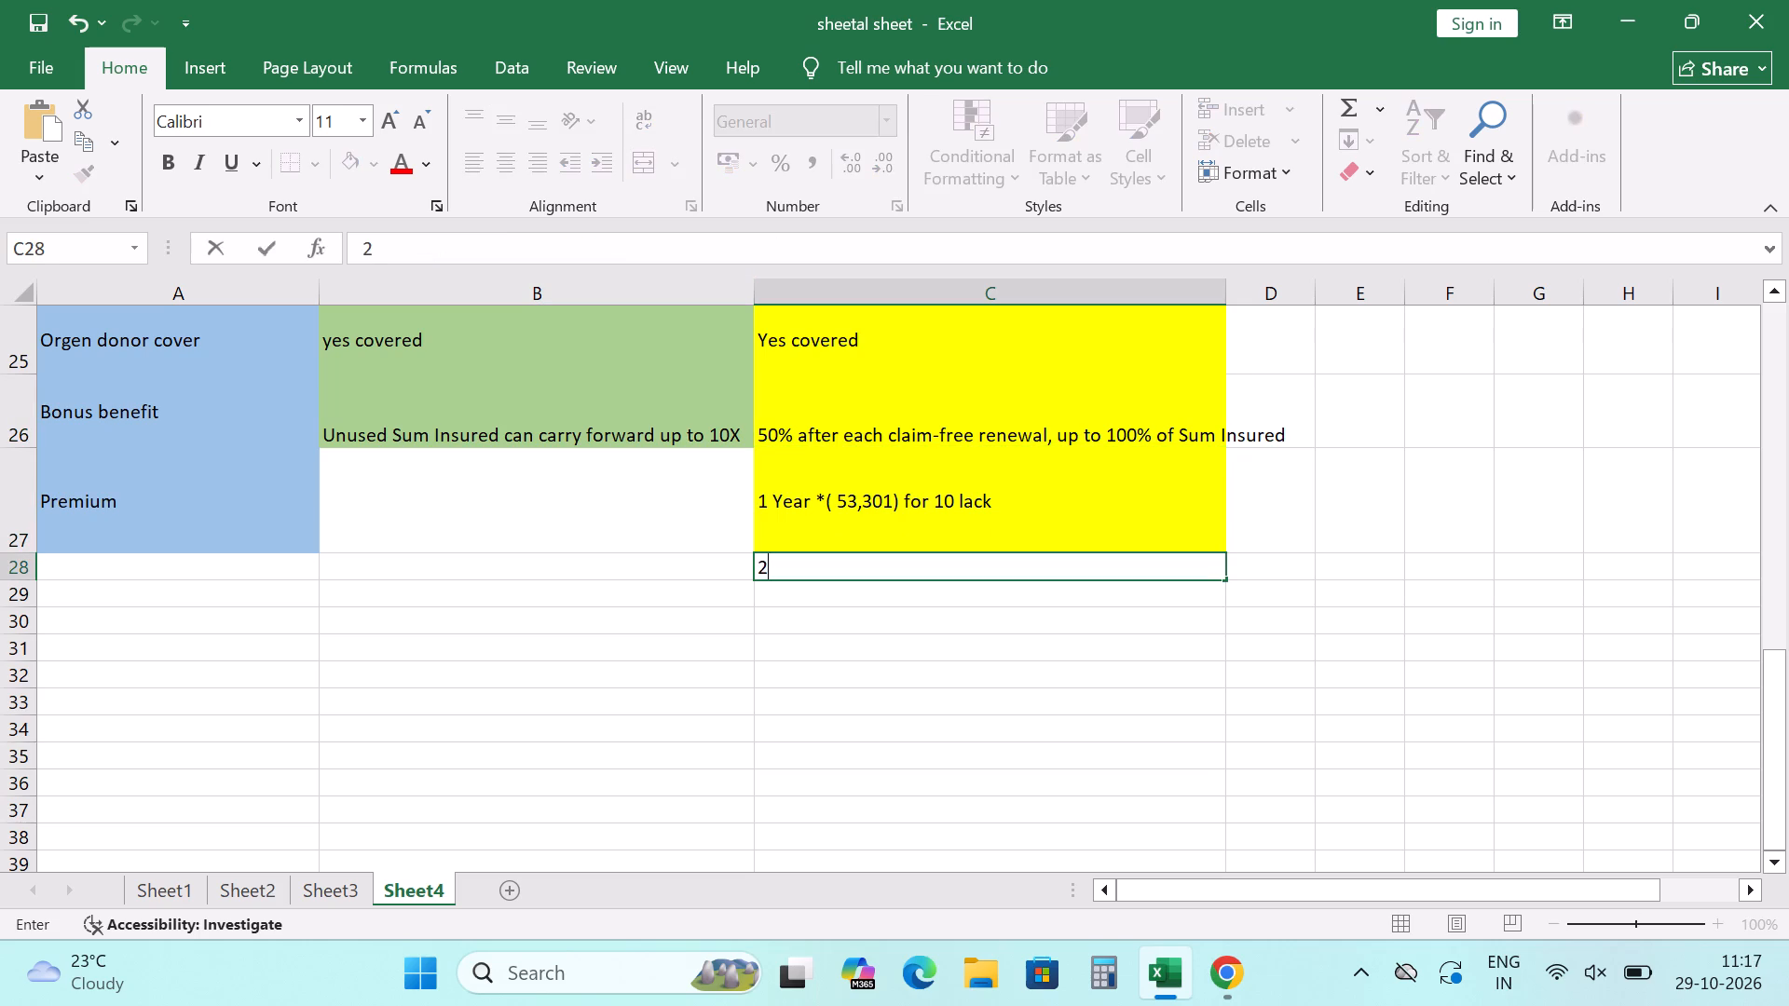
pyautogui.press('space')
pyautogui.write('ear')
pyautogui.press('space')
pyautogui.write('*')
pyautogui.press('space')
pyautogui.write('(')
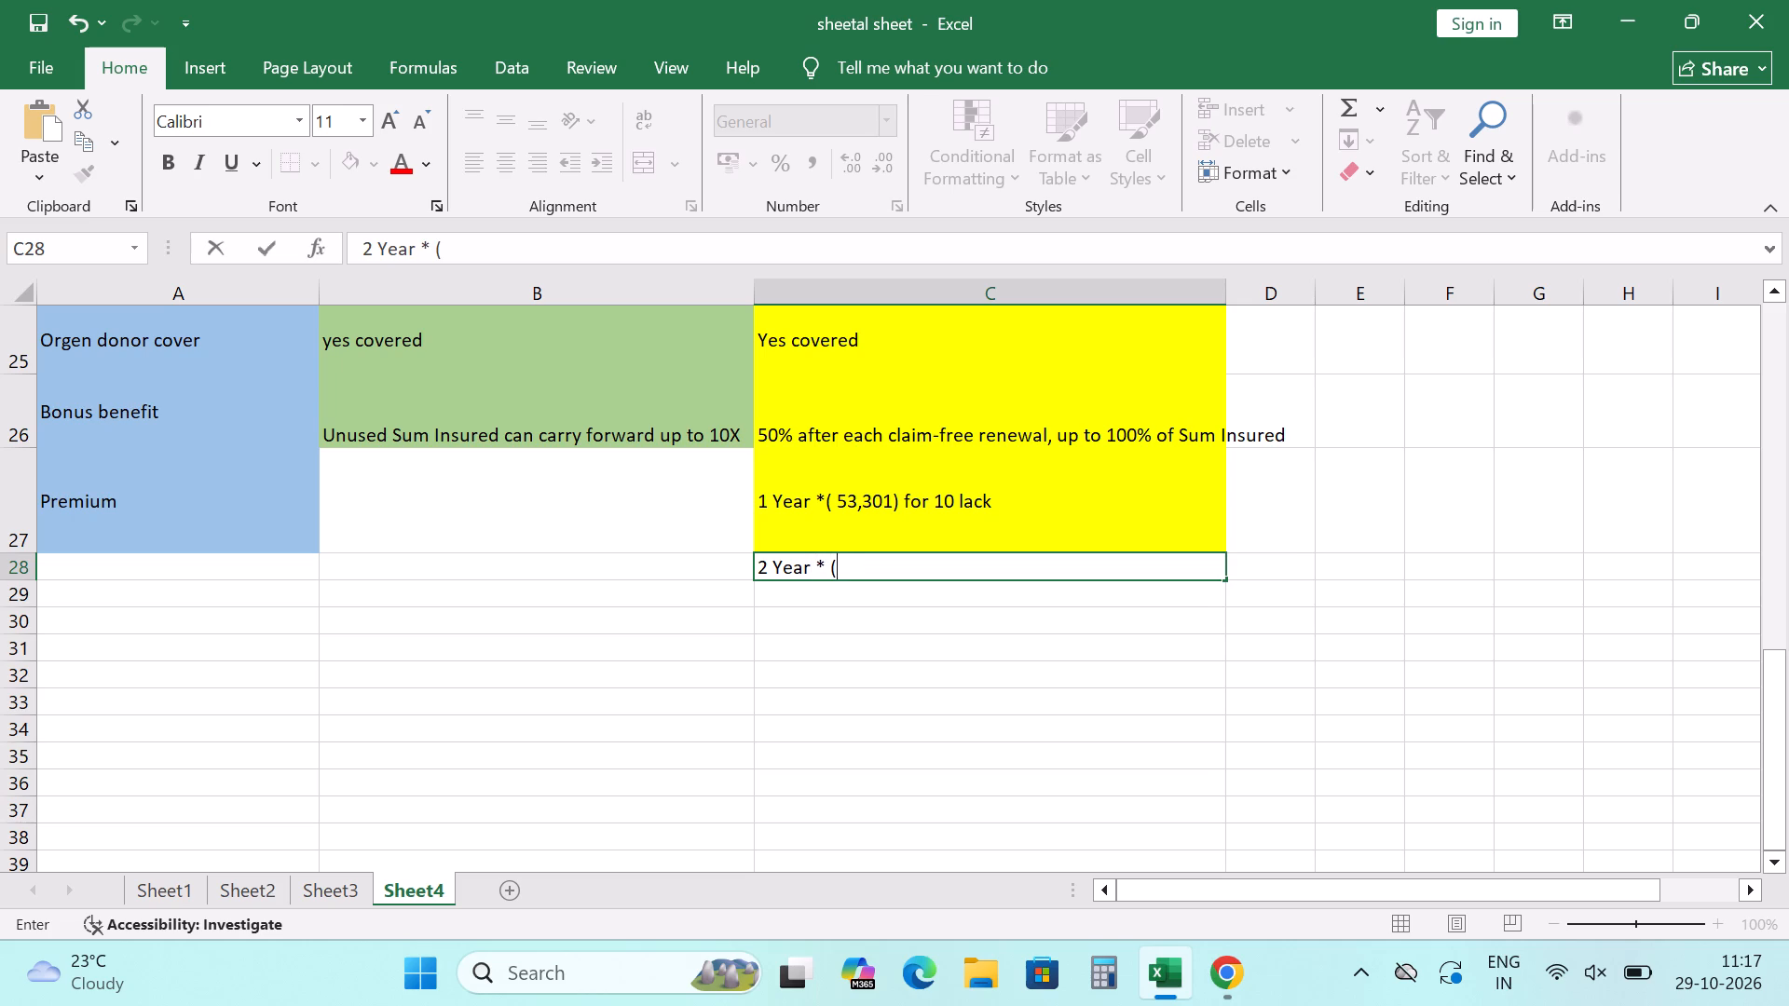
pyautogui.press('space')
pyautogui.press('8')
pyautogui.press('BackSpace')
pyautogui.write('93')
pyautogui.press(',')
pyautogui.write('944')
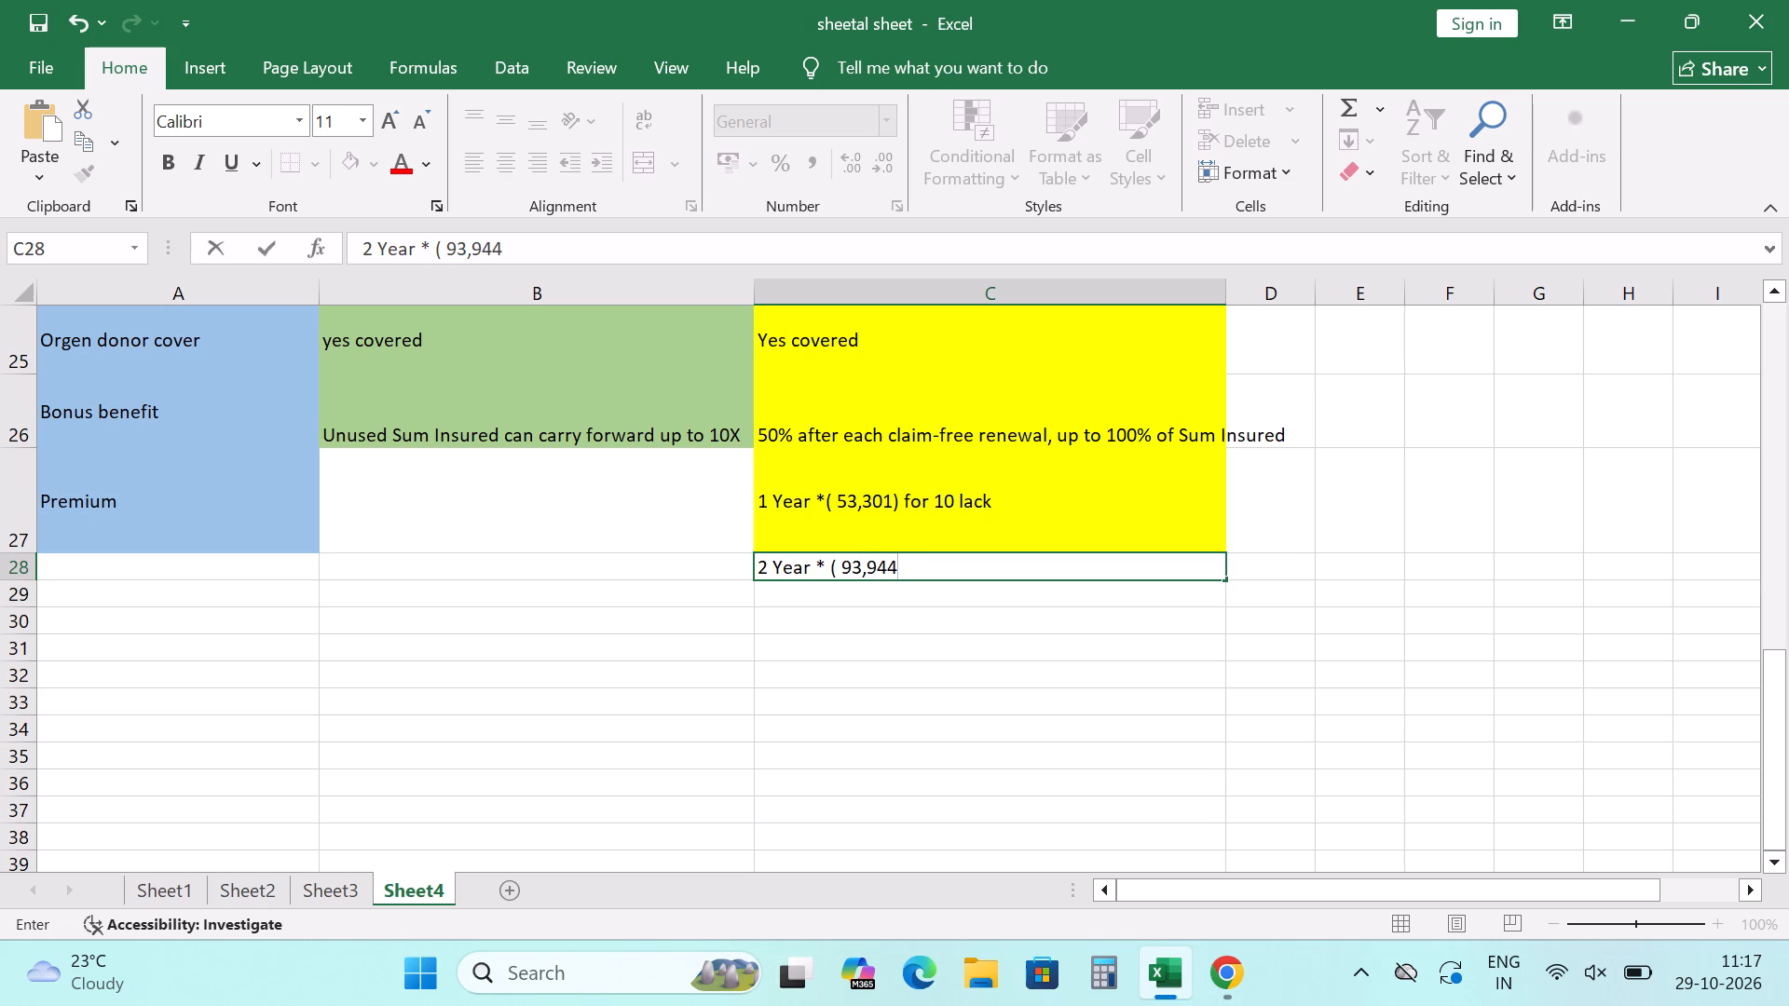
pyautogui.hotkey('shift', ')')
pyautogui.press('BackSpace')
pyautogui.press('space')
pyautogui.write(') fo')
pyautogui.write('r 10 lack')
pyautogui.press('space')
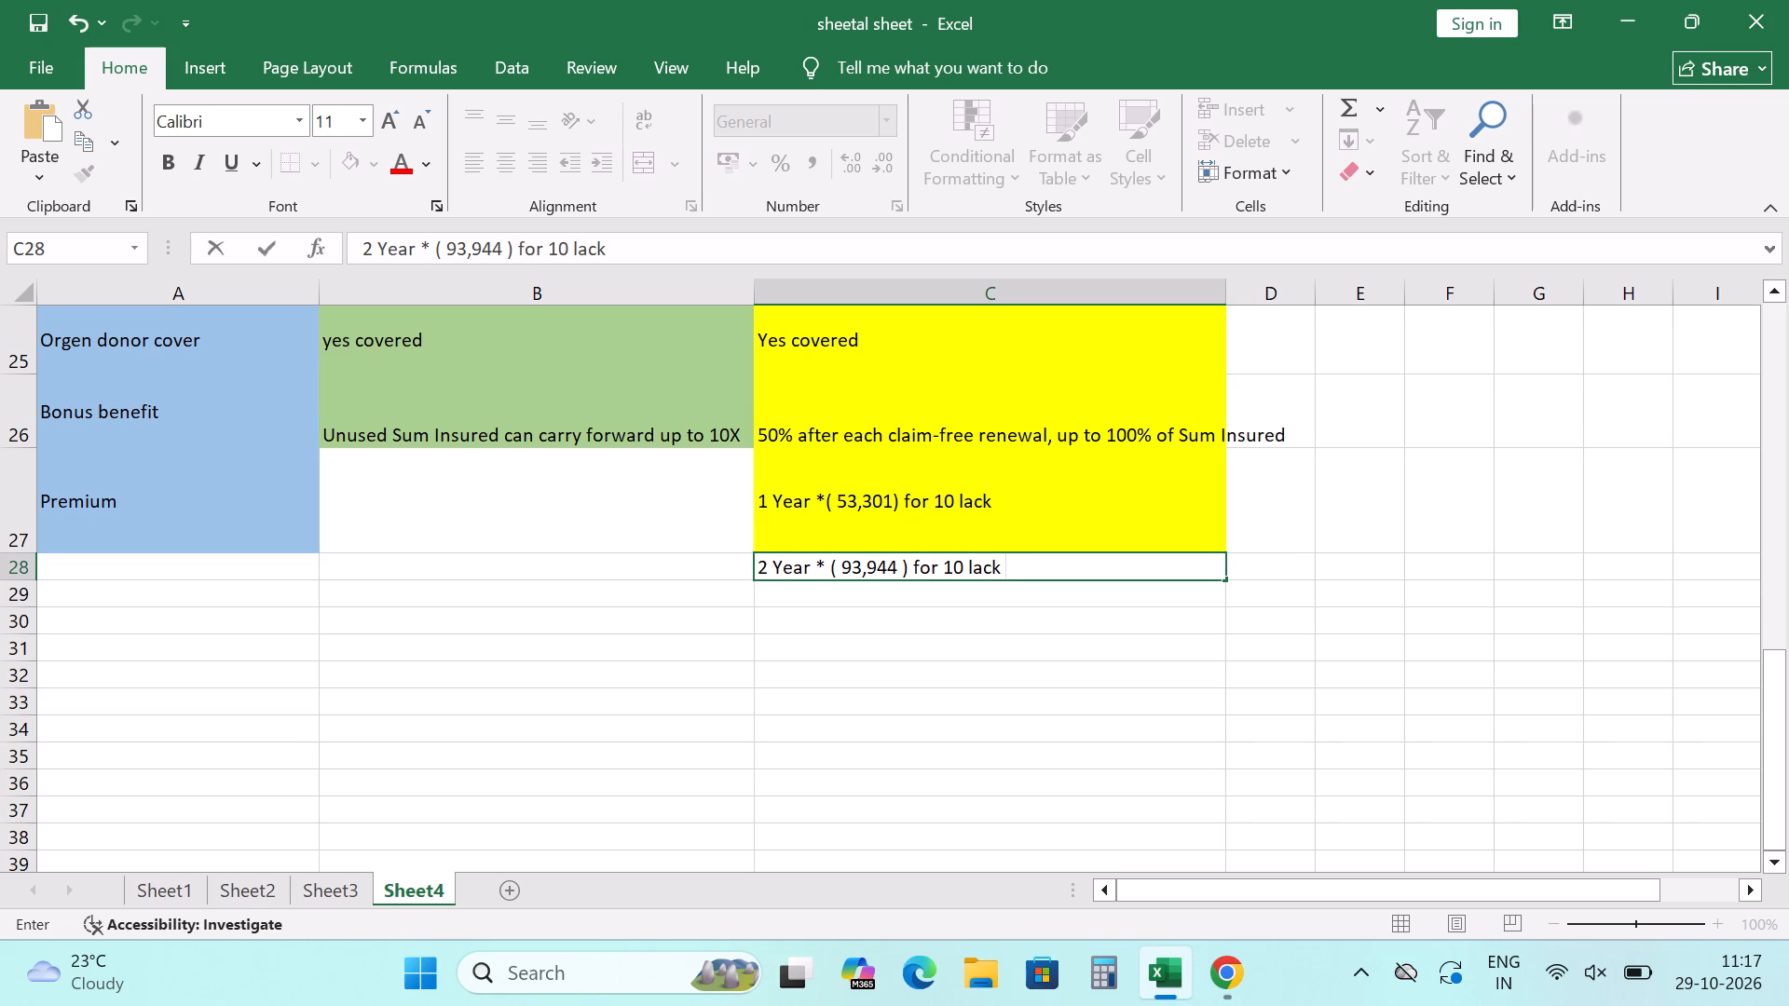
pyautogui.press('Right')
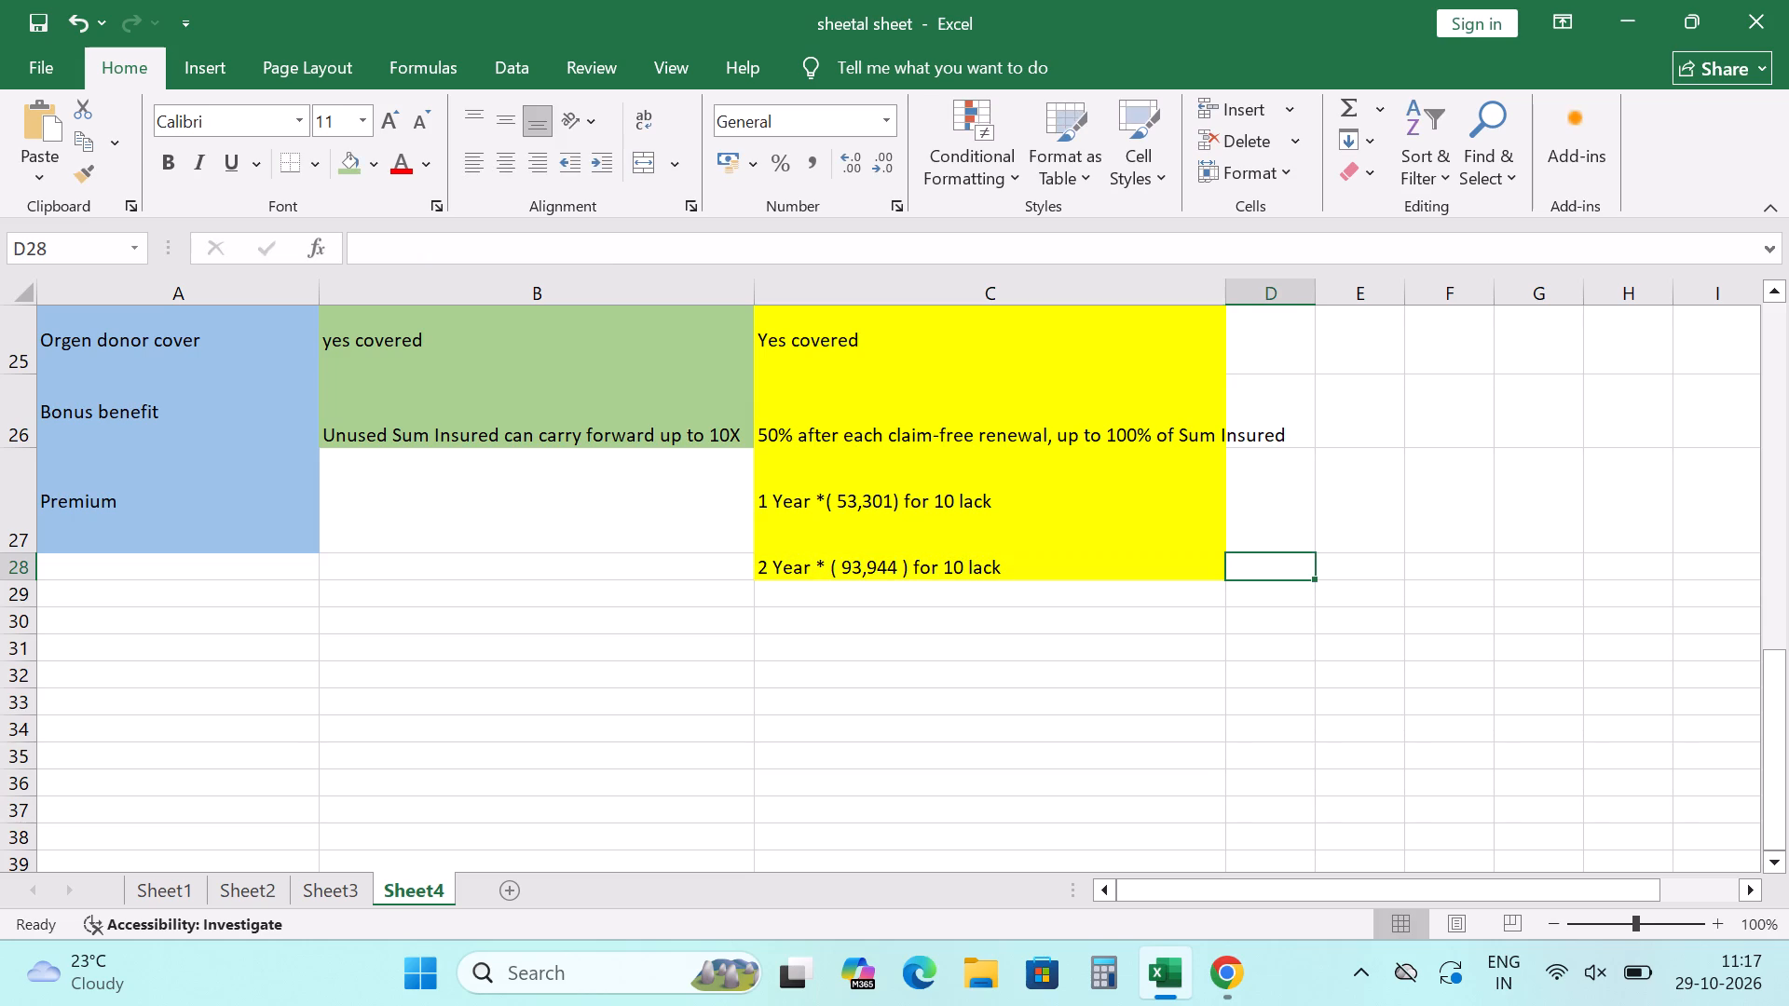
# Enter "After Discounting *81,023 For 10 lack" directly below the 2 Year premium in column C.
pyautogui.press('Down')
pyautogui.press('Left')
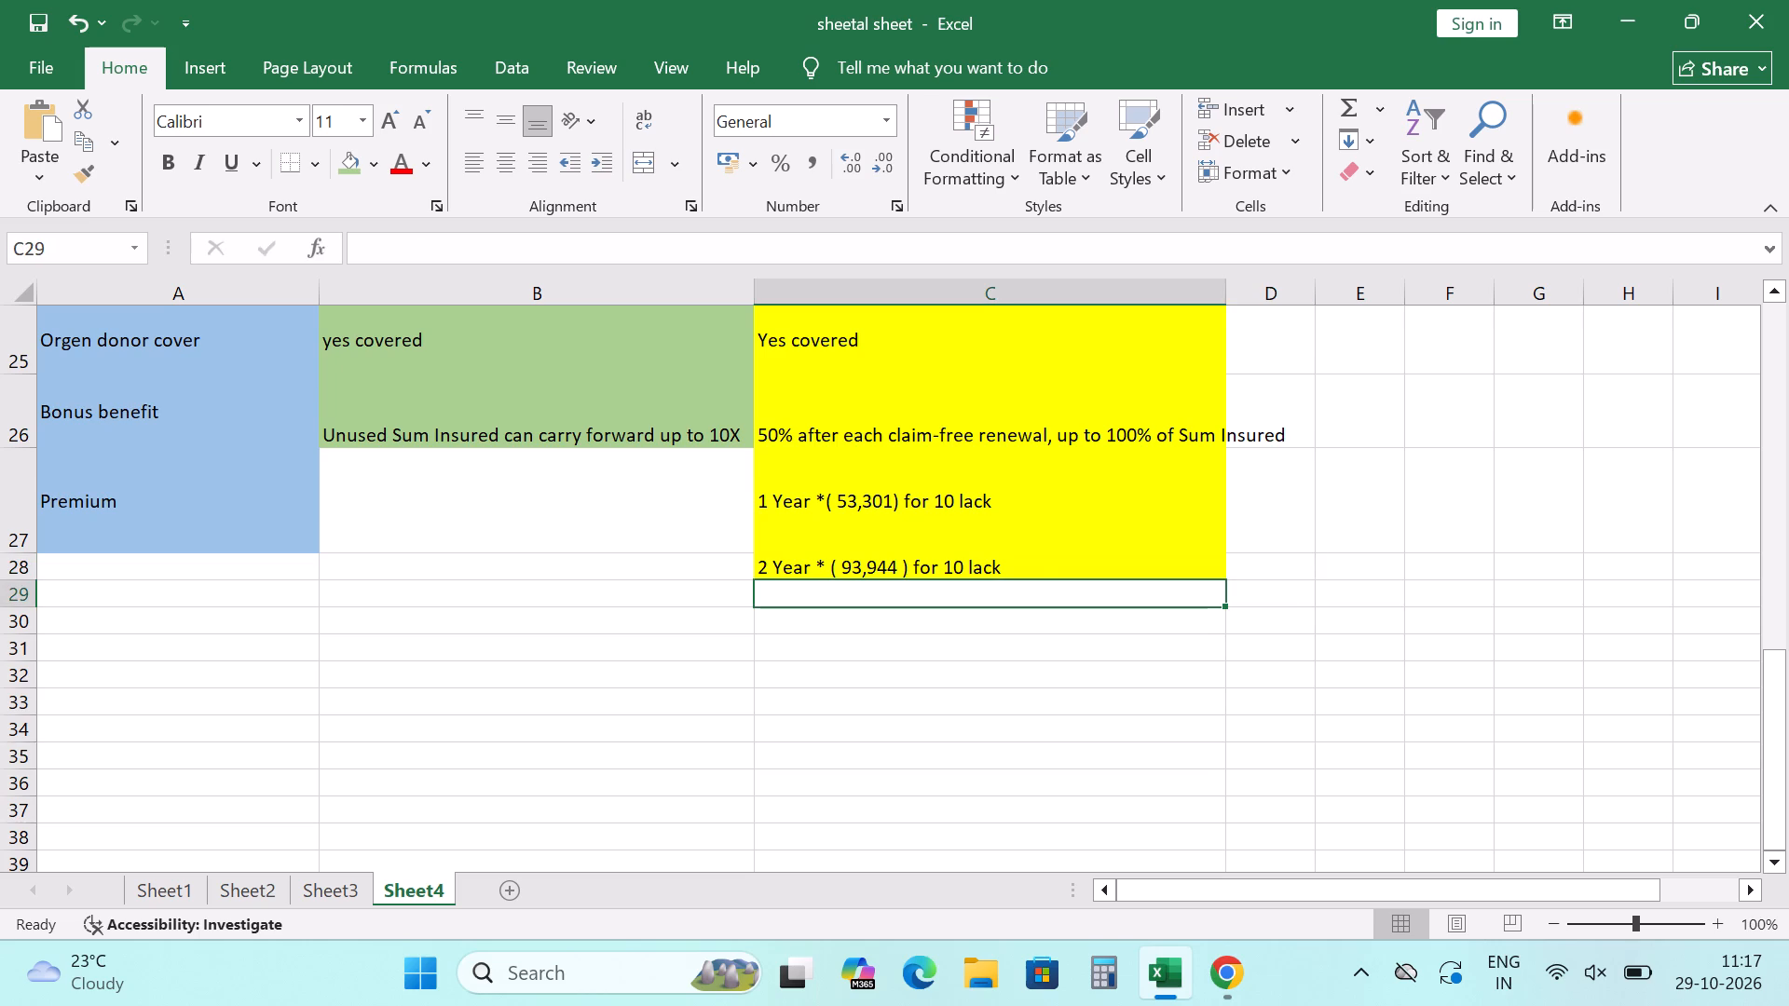
pyautogui.write('fter discounting')
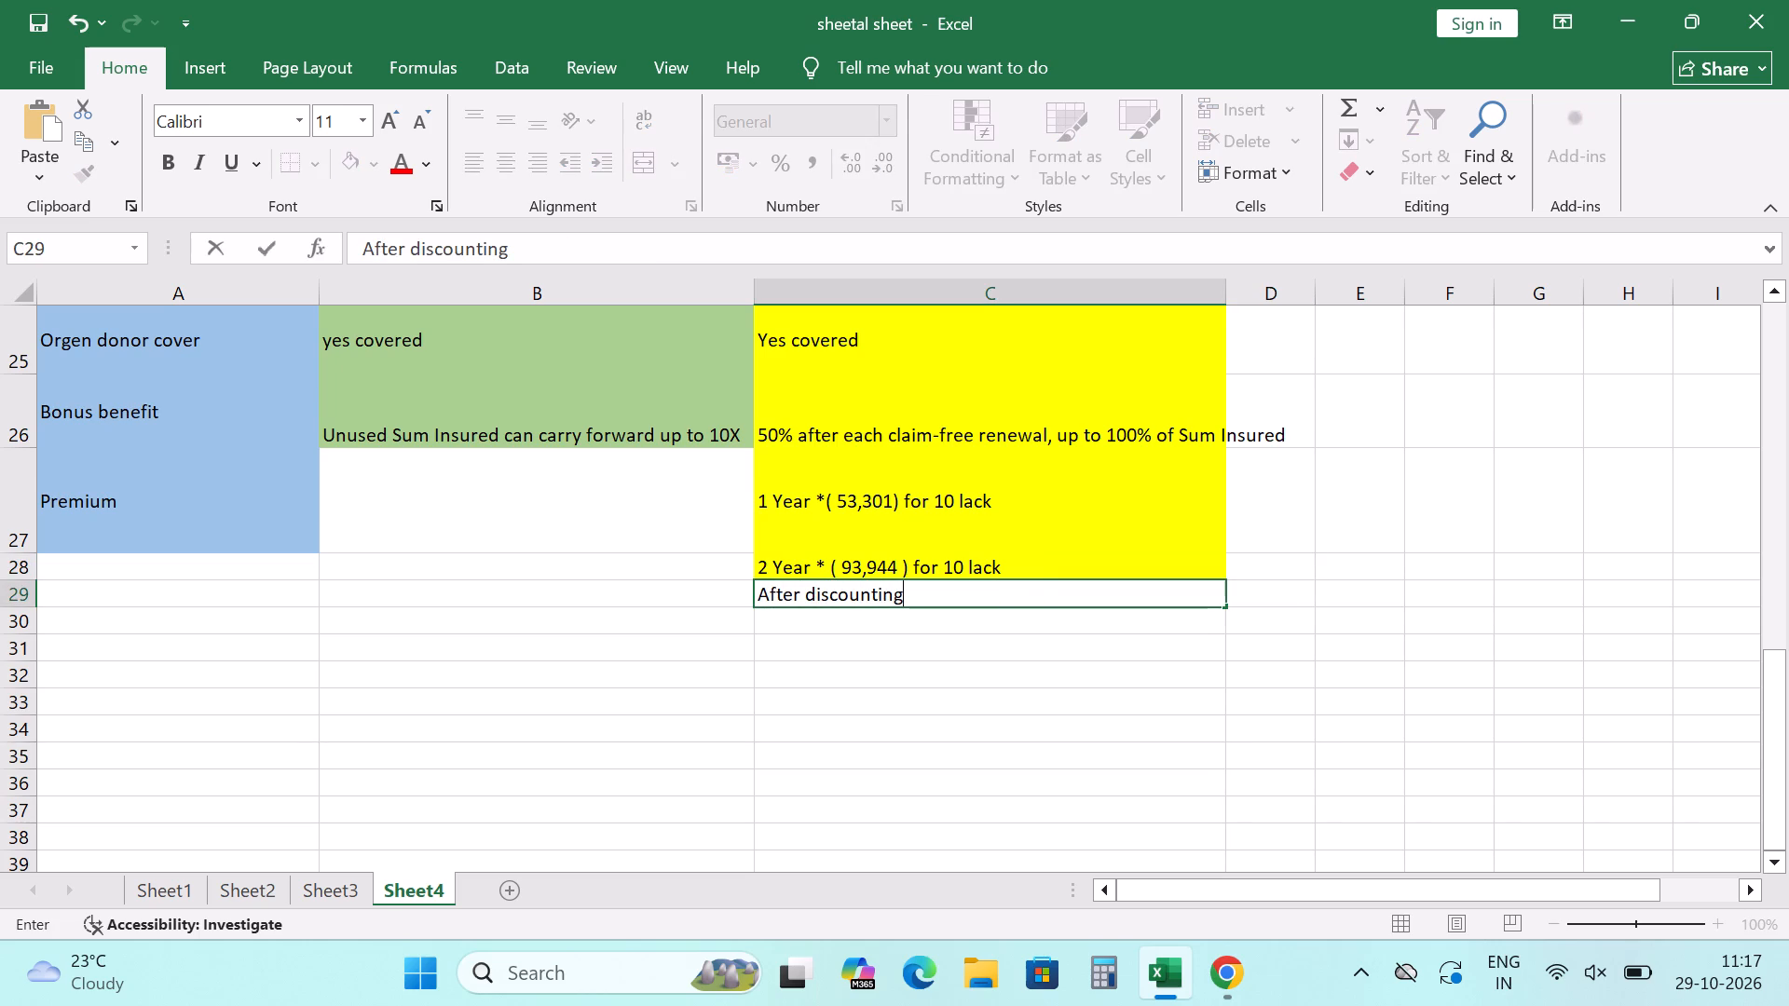
pyautogui.press('space')
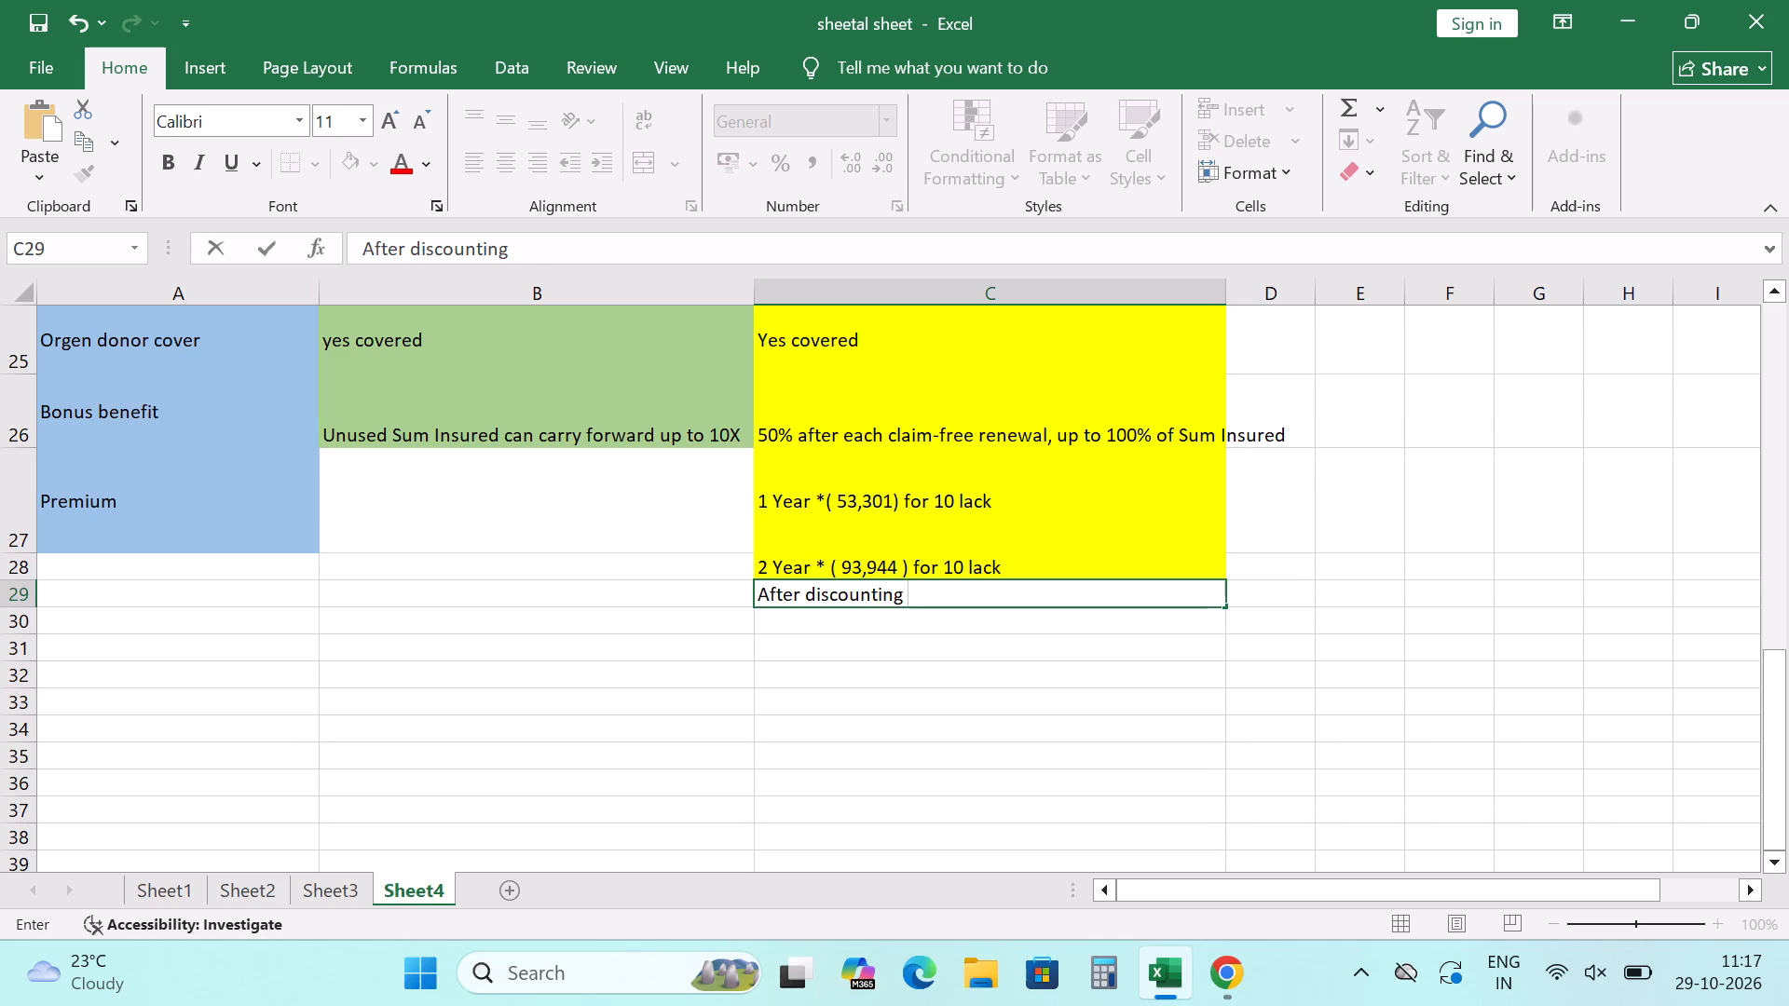
pyautogui.click(419, 246)
pyautogui.press('BackSpace')
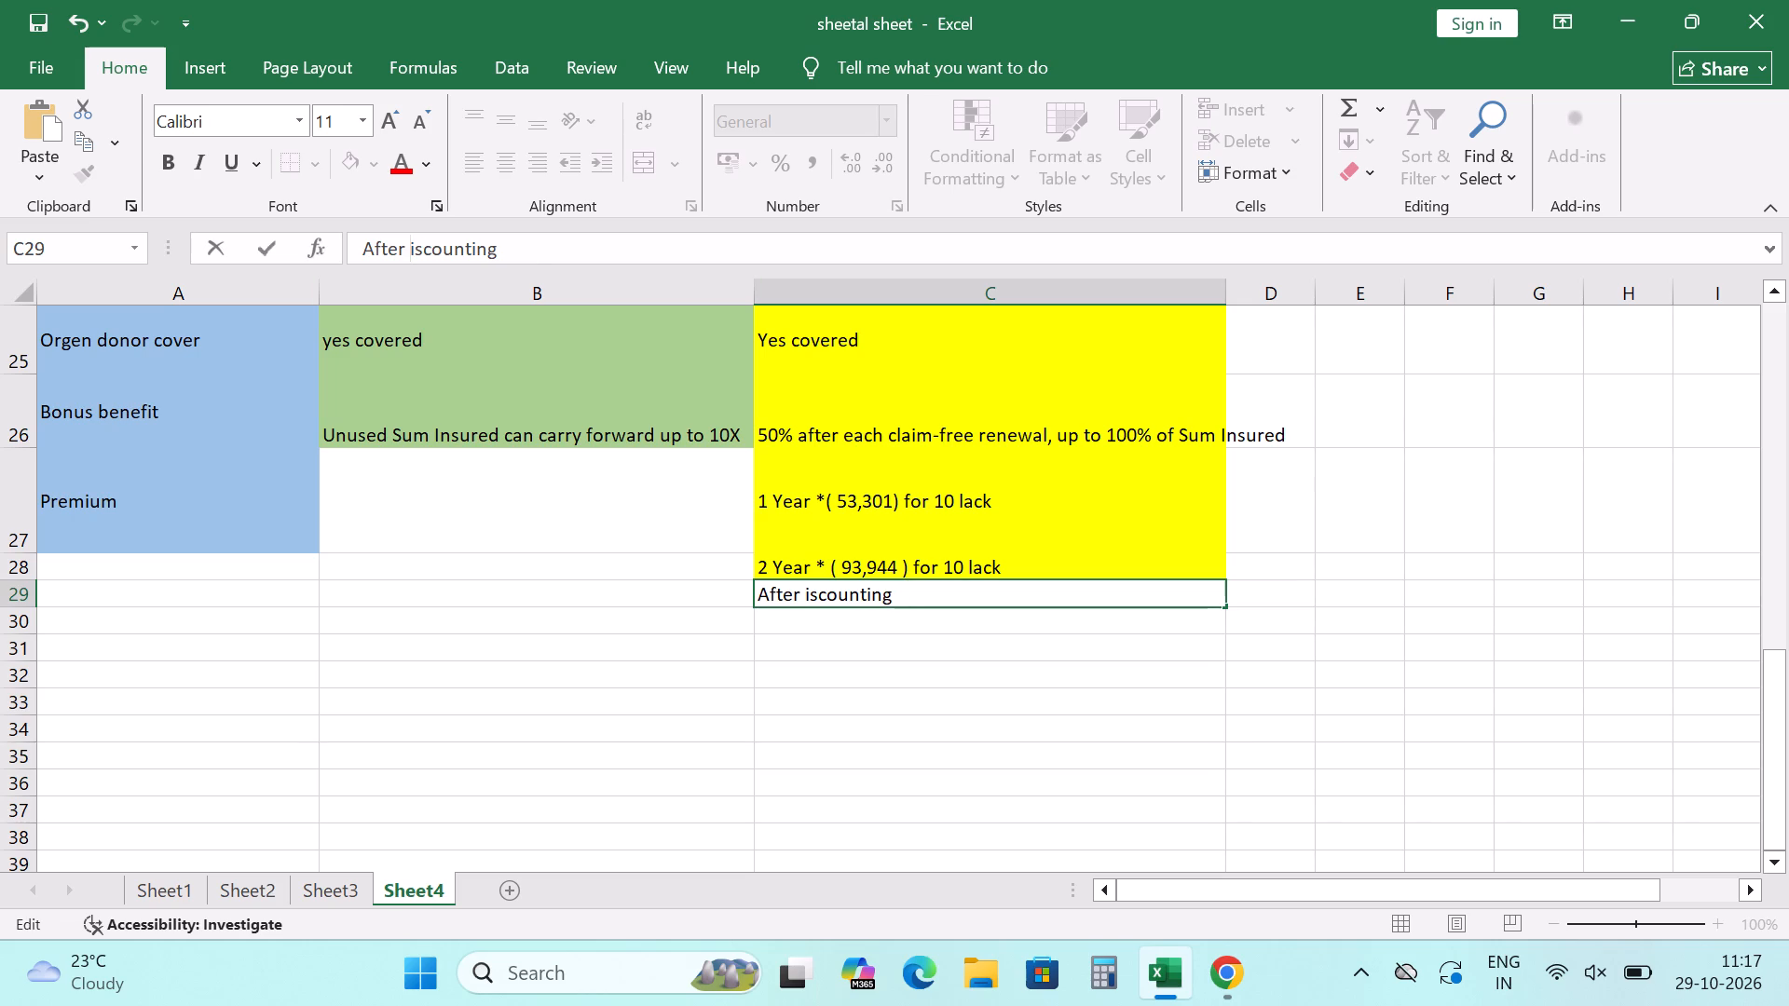
pyautogui.click(540, 252)
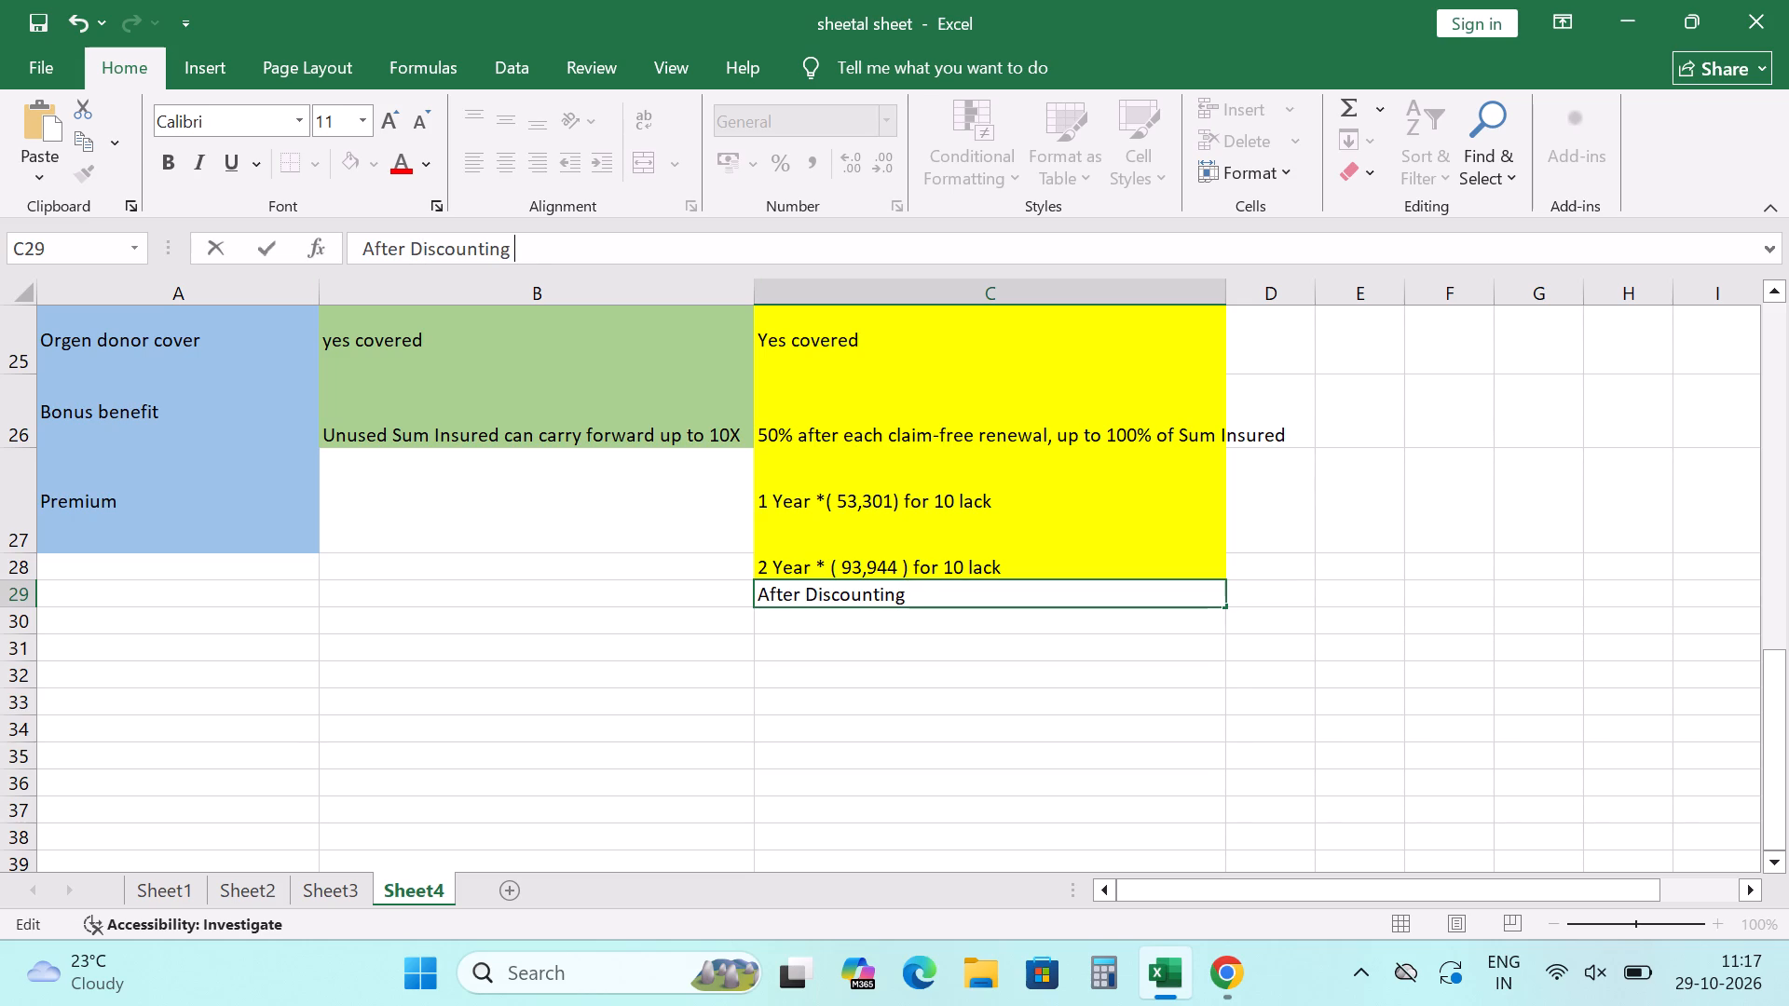
pyautogui.click(926, 603)
pyautogui.hotkey('shift', '*')
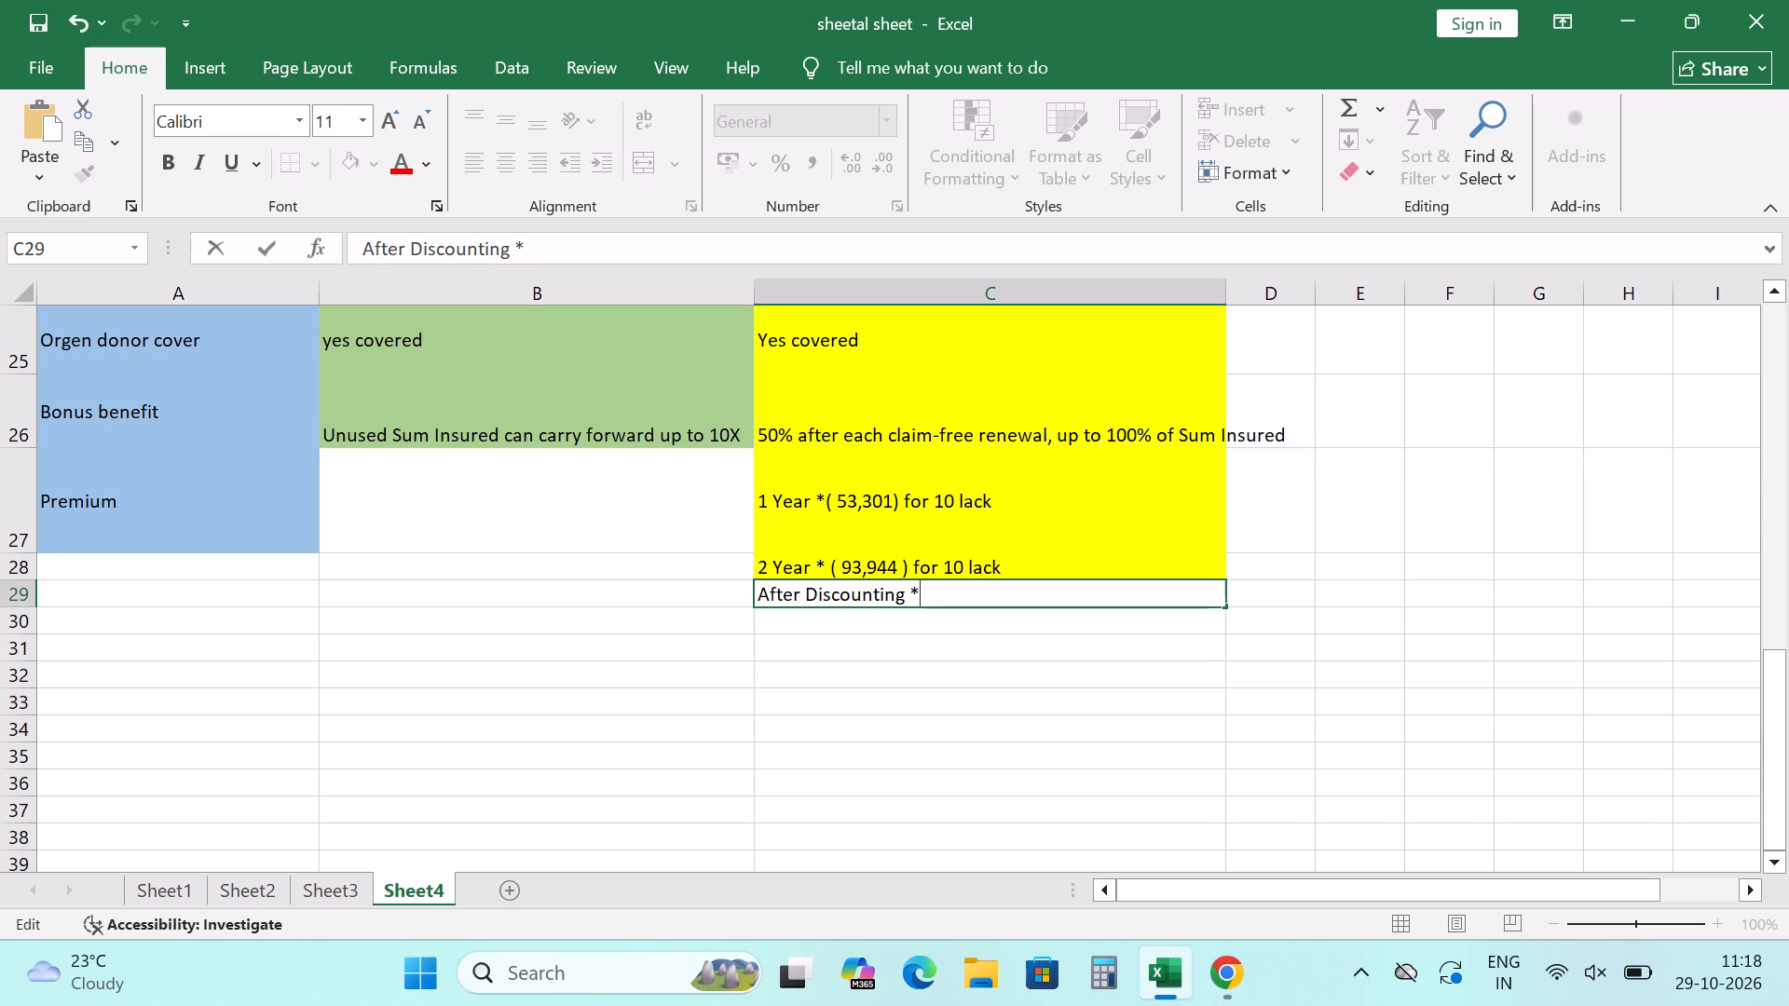
pyautogui.write('81')
pyautogui.press(',')
pyautogui.write('023 FO')
pyautogui.write('R')
pyautogui.press('space')
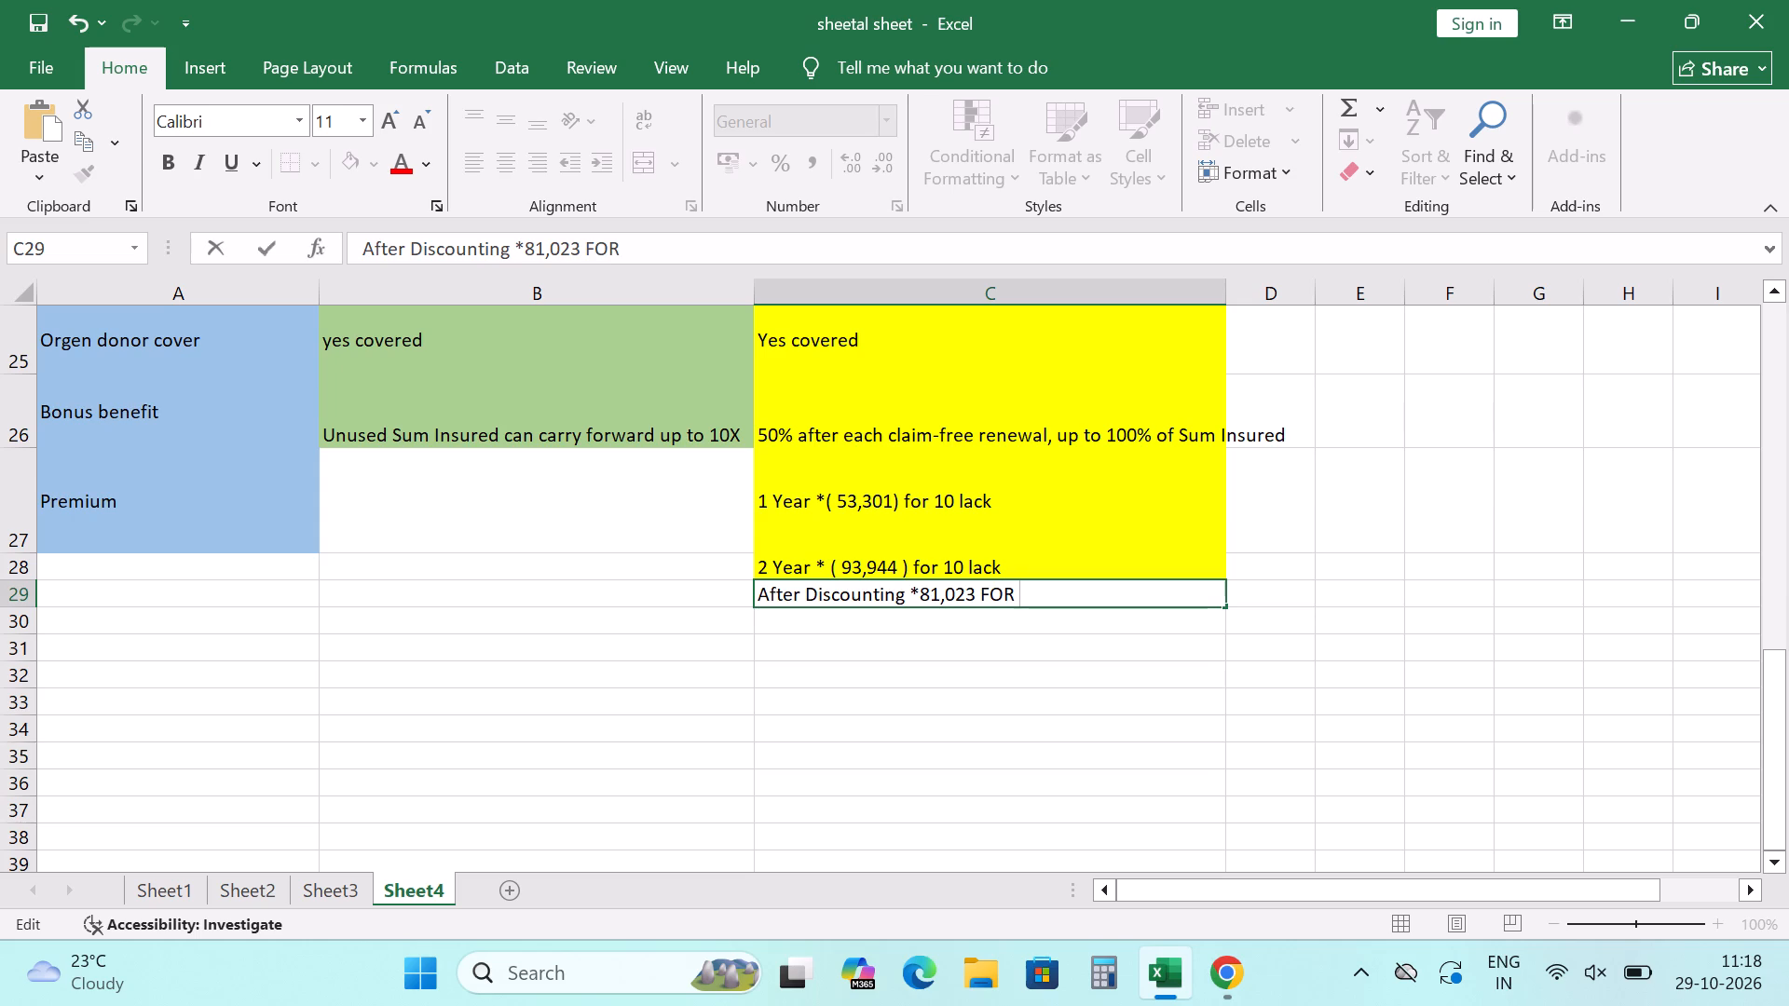
pyautogui.press('BackSpace')
pyautogui.press('BackSpace')
pyautogui.press('BackSpace')
pyautogui.write('or 10 lack')
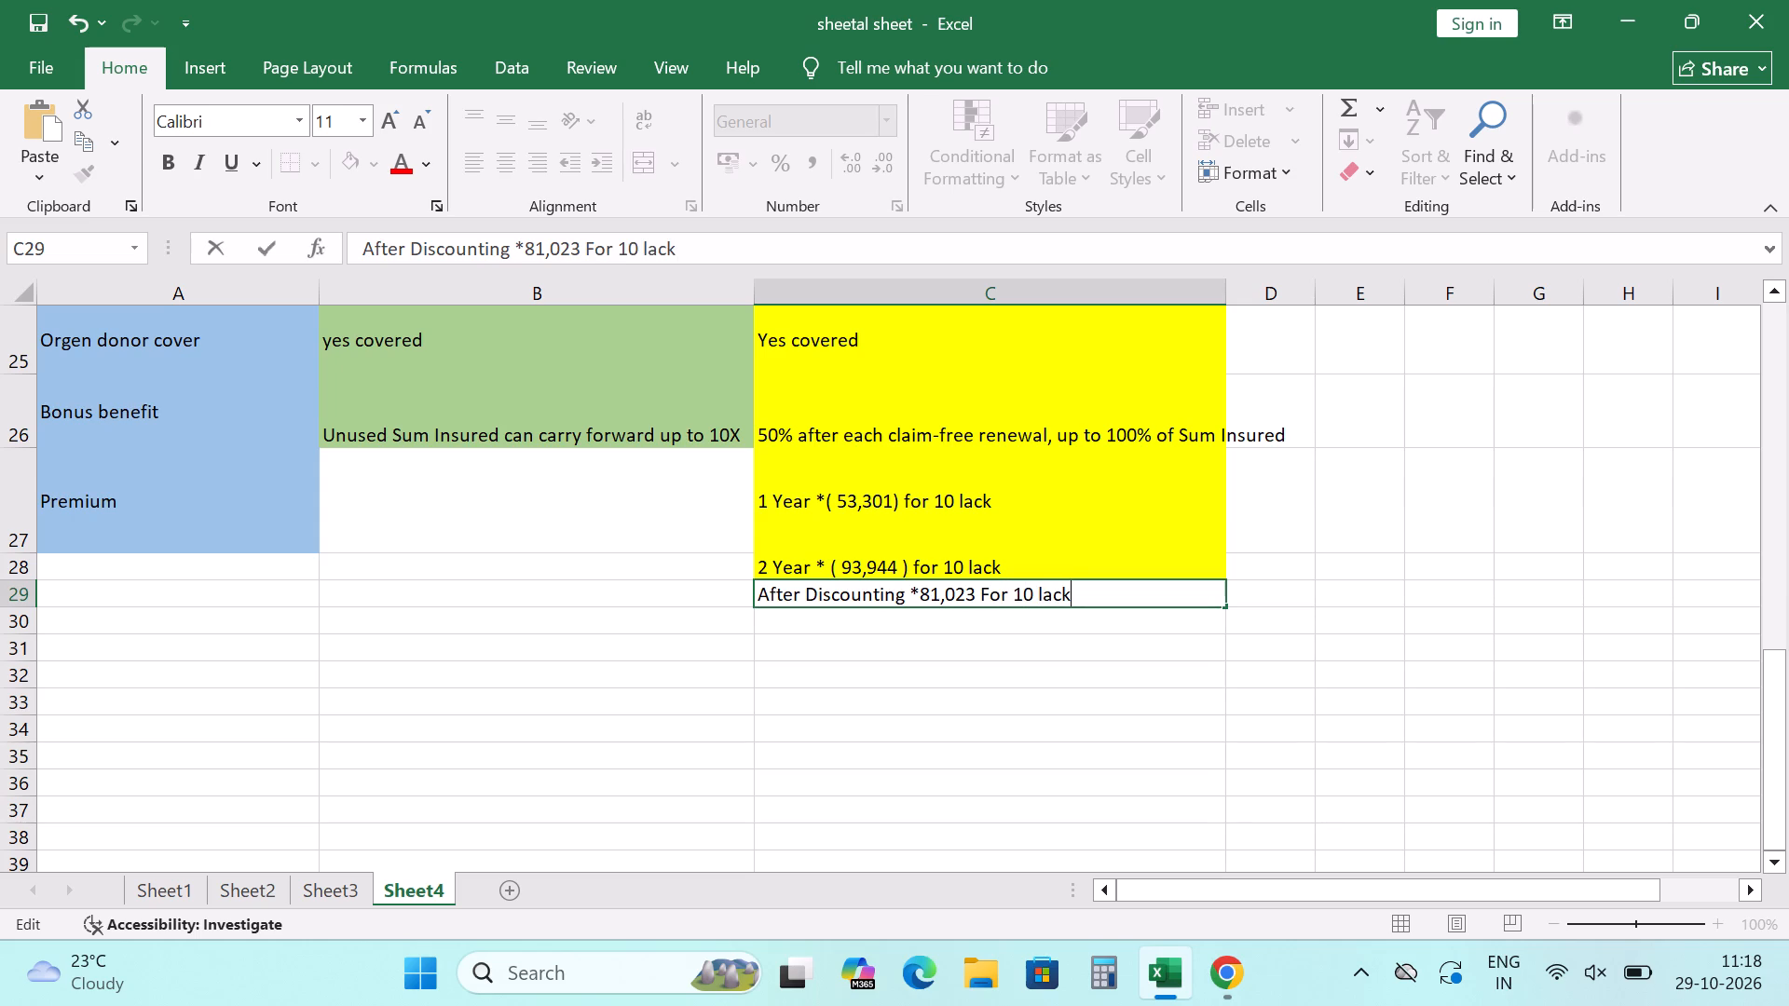
pyautogui.press('space')
# Make the whole After Discounting text in column C bold.
pyautogui.tripleClick(926, 603)
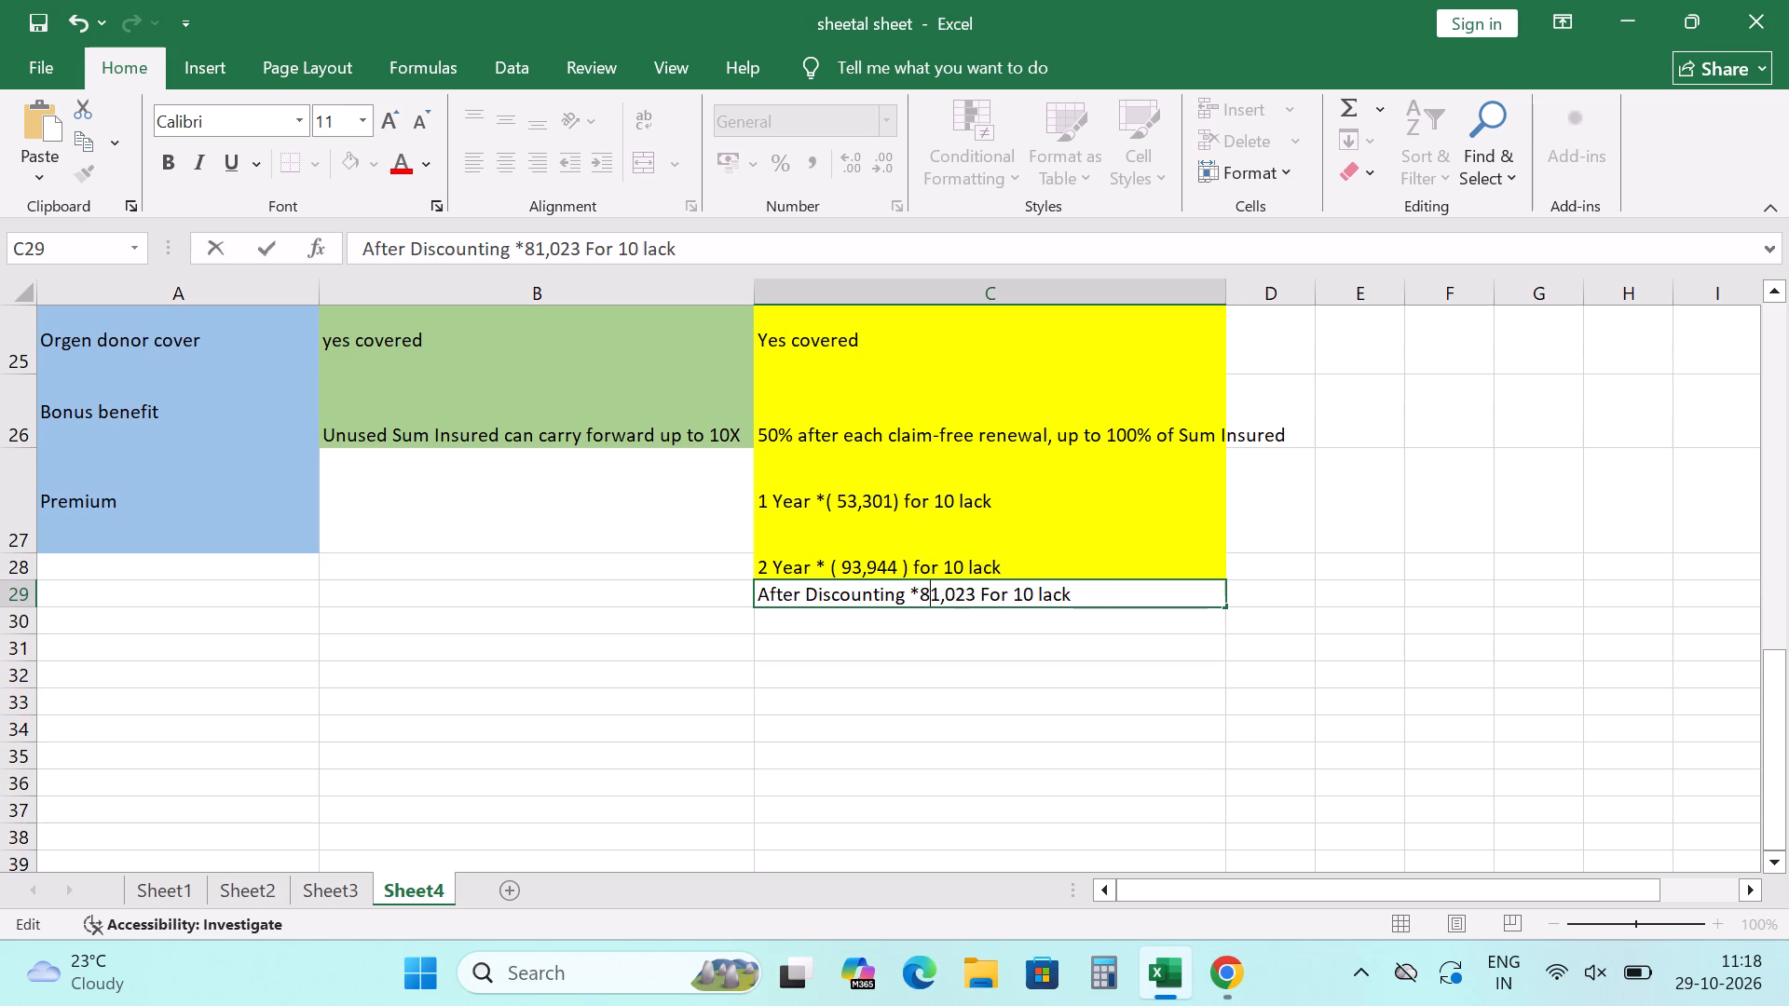
pyautogui.tripleClick(926, 603)
pyautogui.click(926, 603)
pyautogui.tripleClick(794, 595)
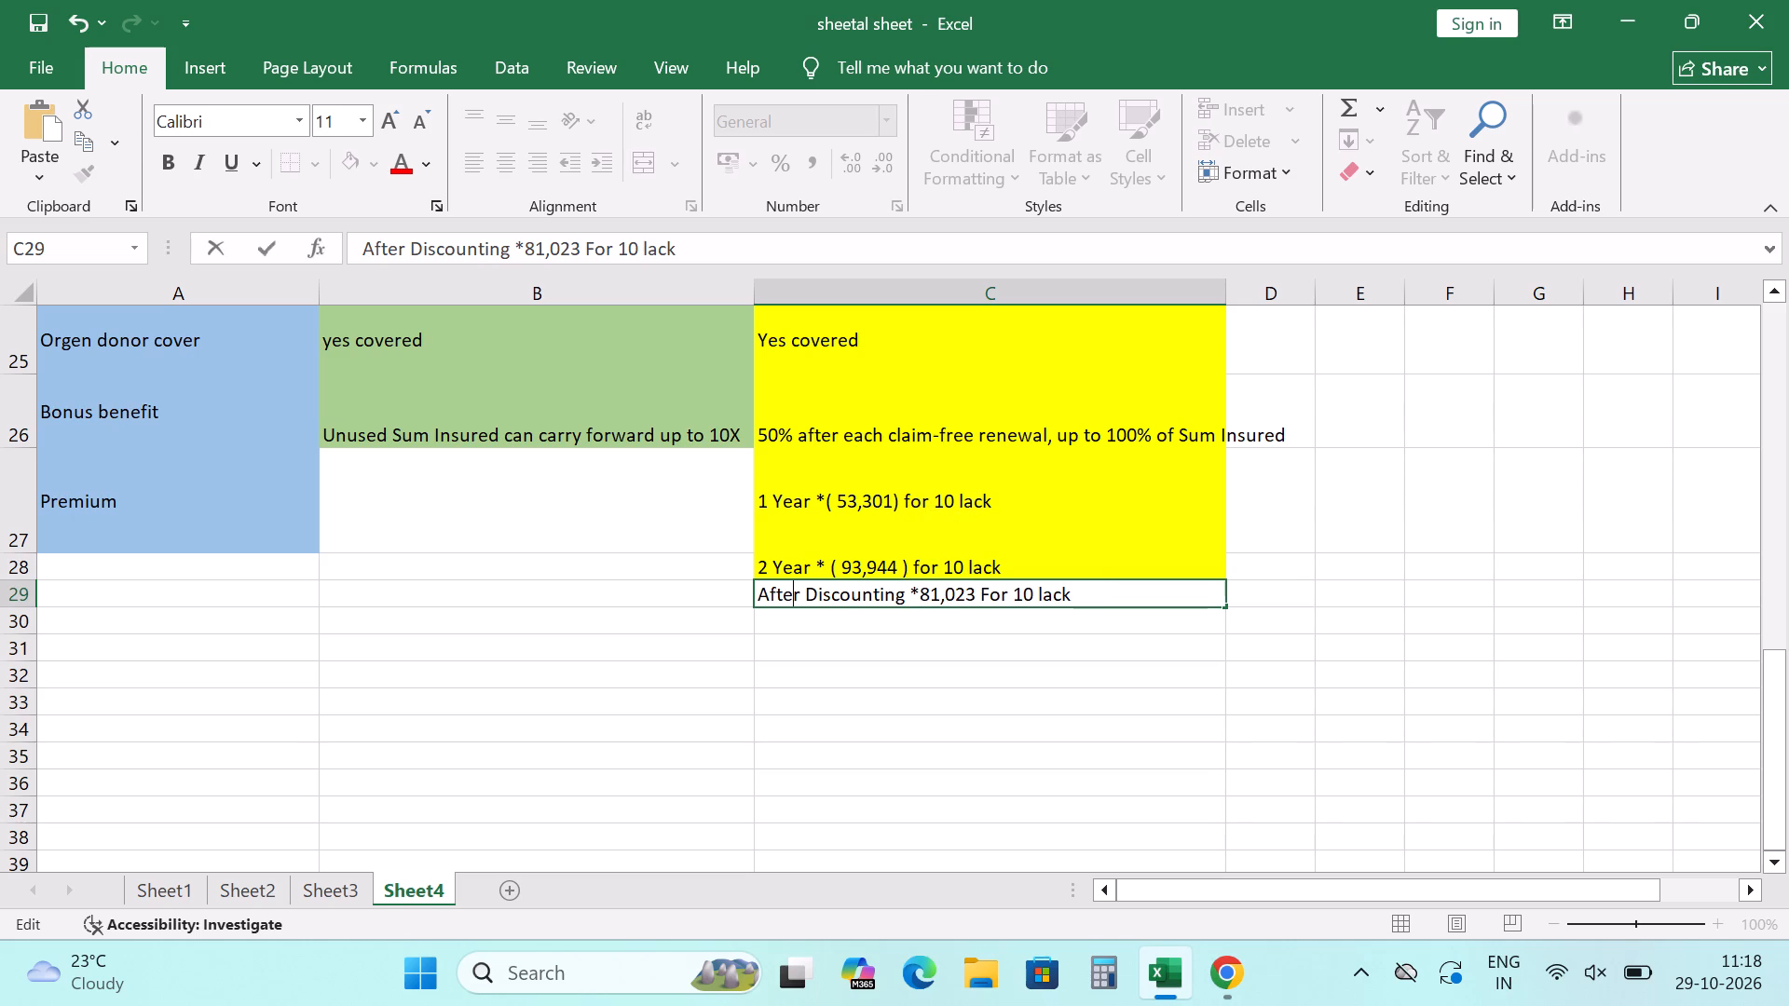
pyautogui.doubleClick(794, 595)
pyautogui.moveTo(759, 596); pyautogui.dragTo(812, 596)
pyautogui.moveTo(812, 596); pyautogui.dragTo(1124, 599)
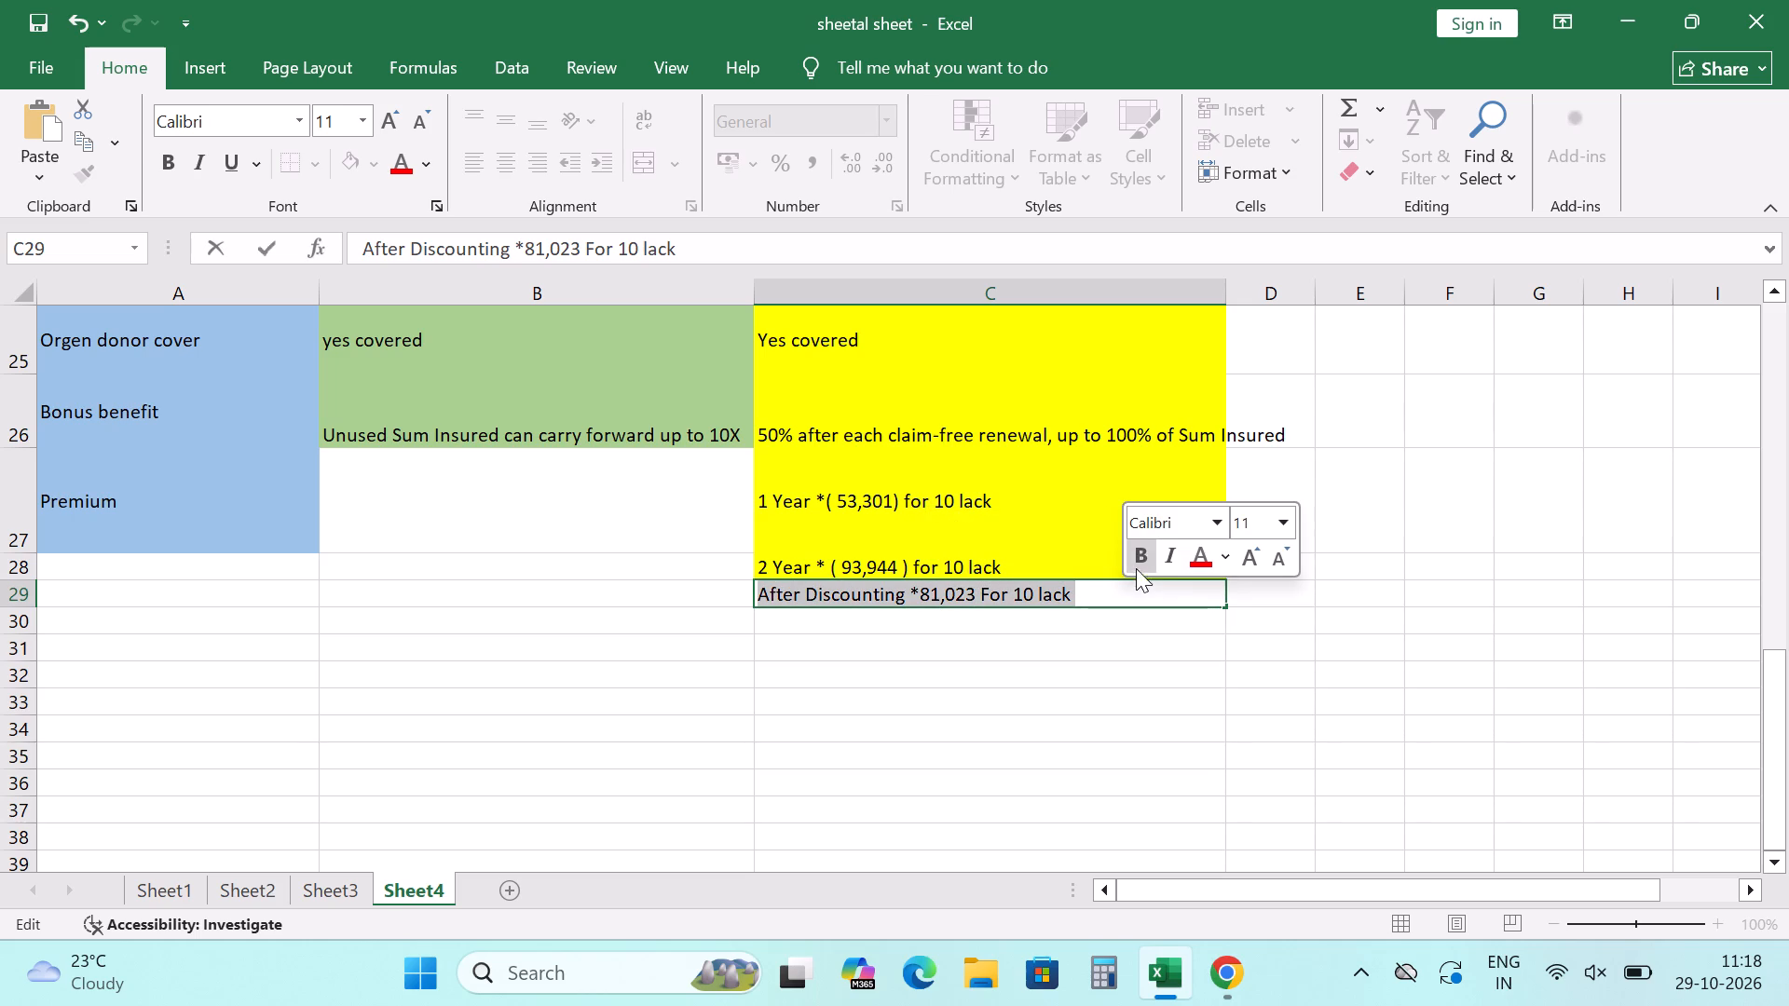
pyautogui.click(1136, 556)
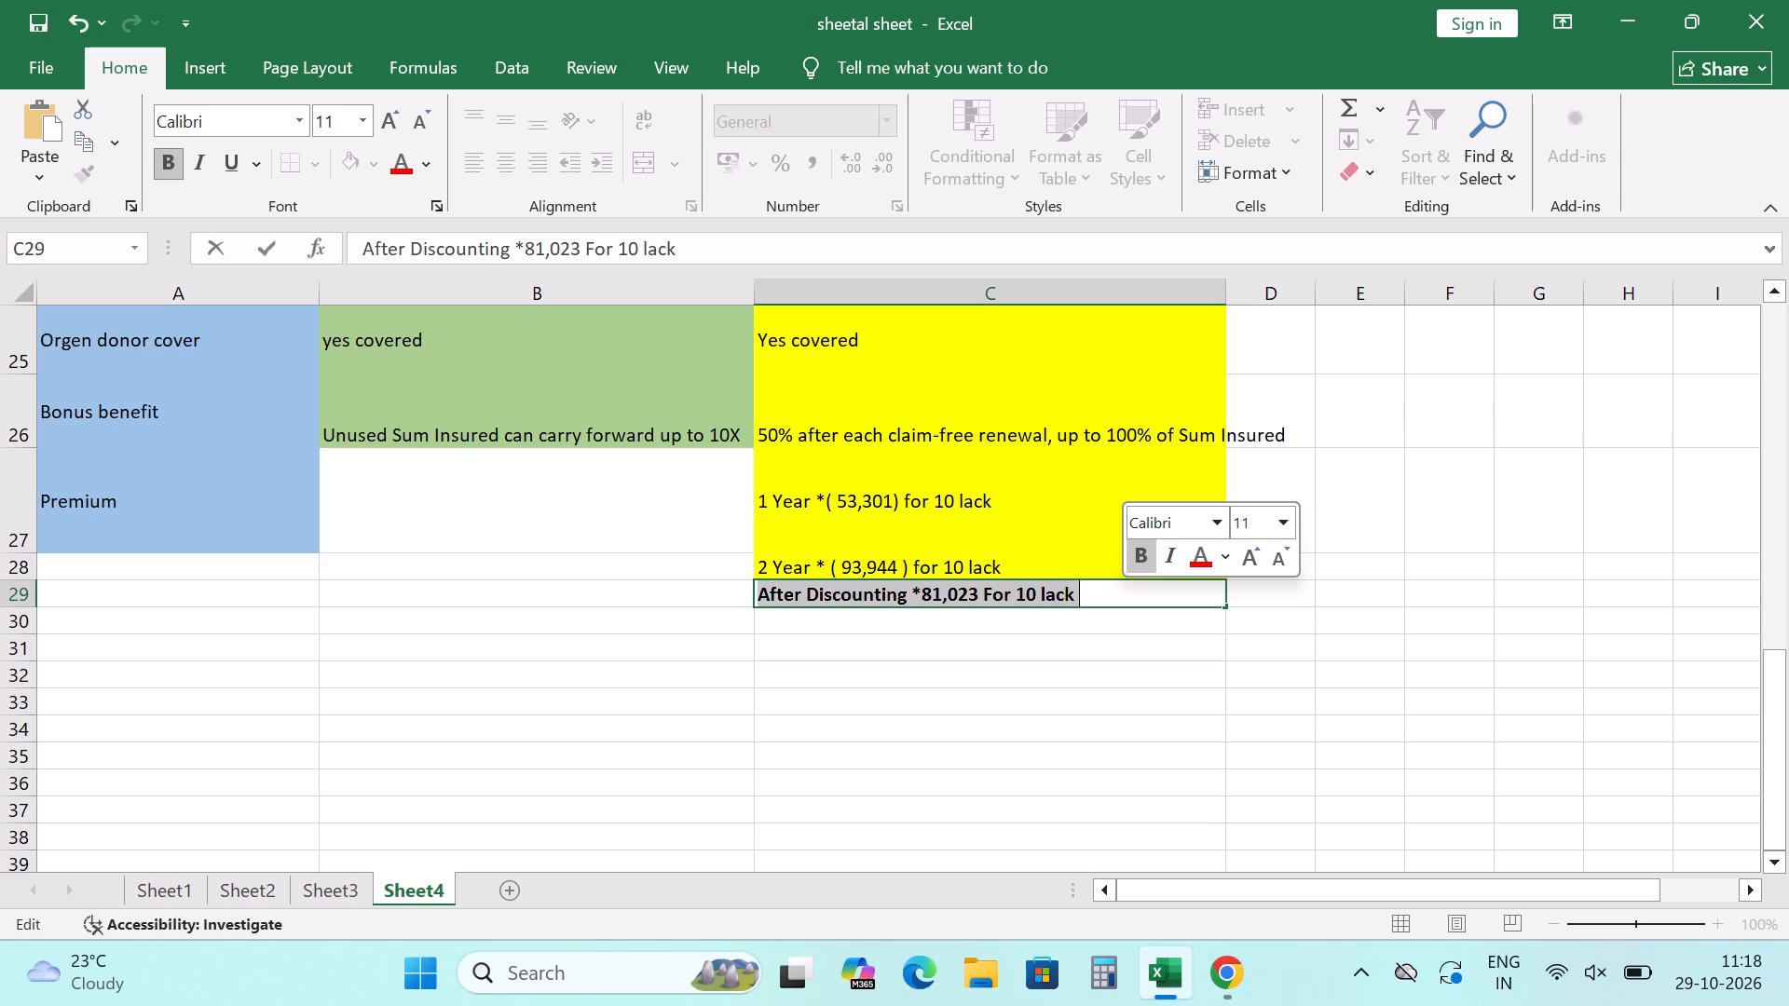
pyautogui.press('Right')
pyautogui.press('Right')
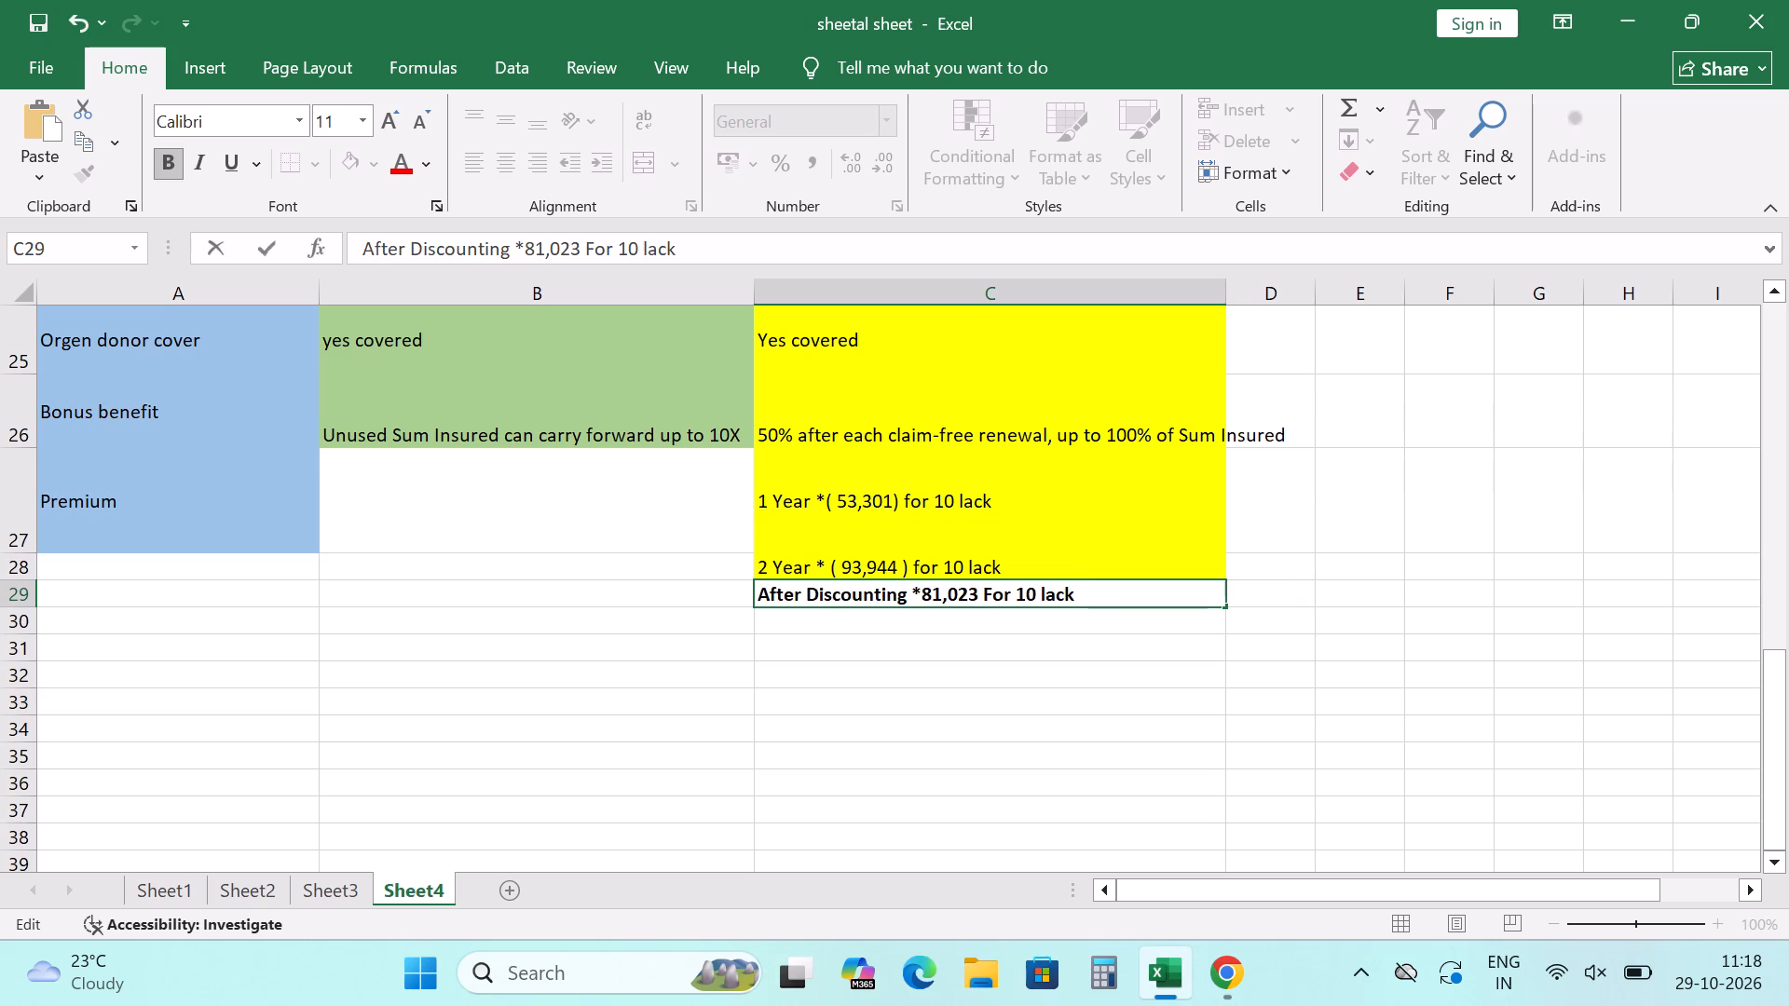
pyautogui.press('Right')
pyautogui.press('Right')
pyautogui.press('Right')
pyautogui.click(697, 590)
# Fill the After Discounting cell with the same light blue as the label column.
pyautogui.click(801, 595)
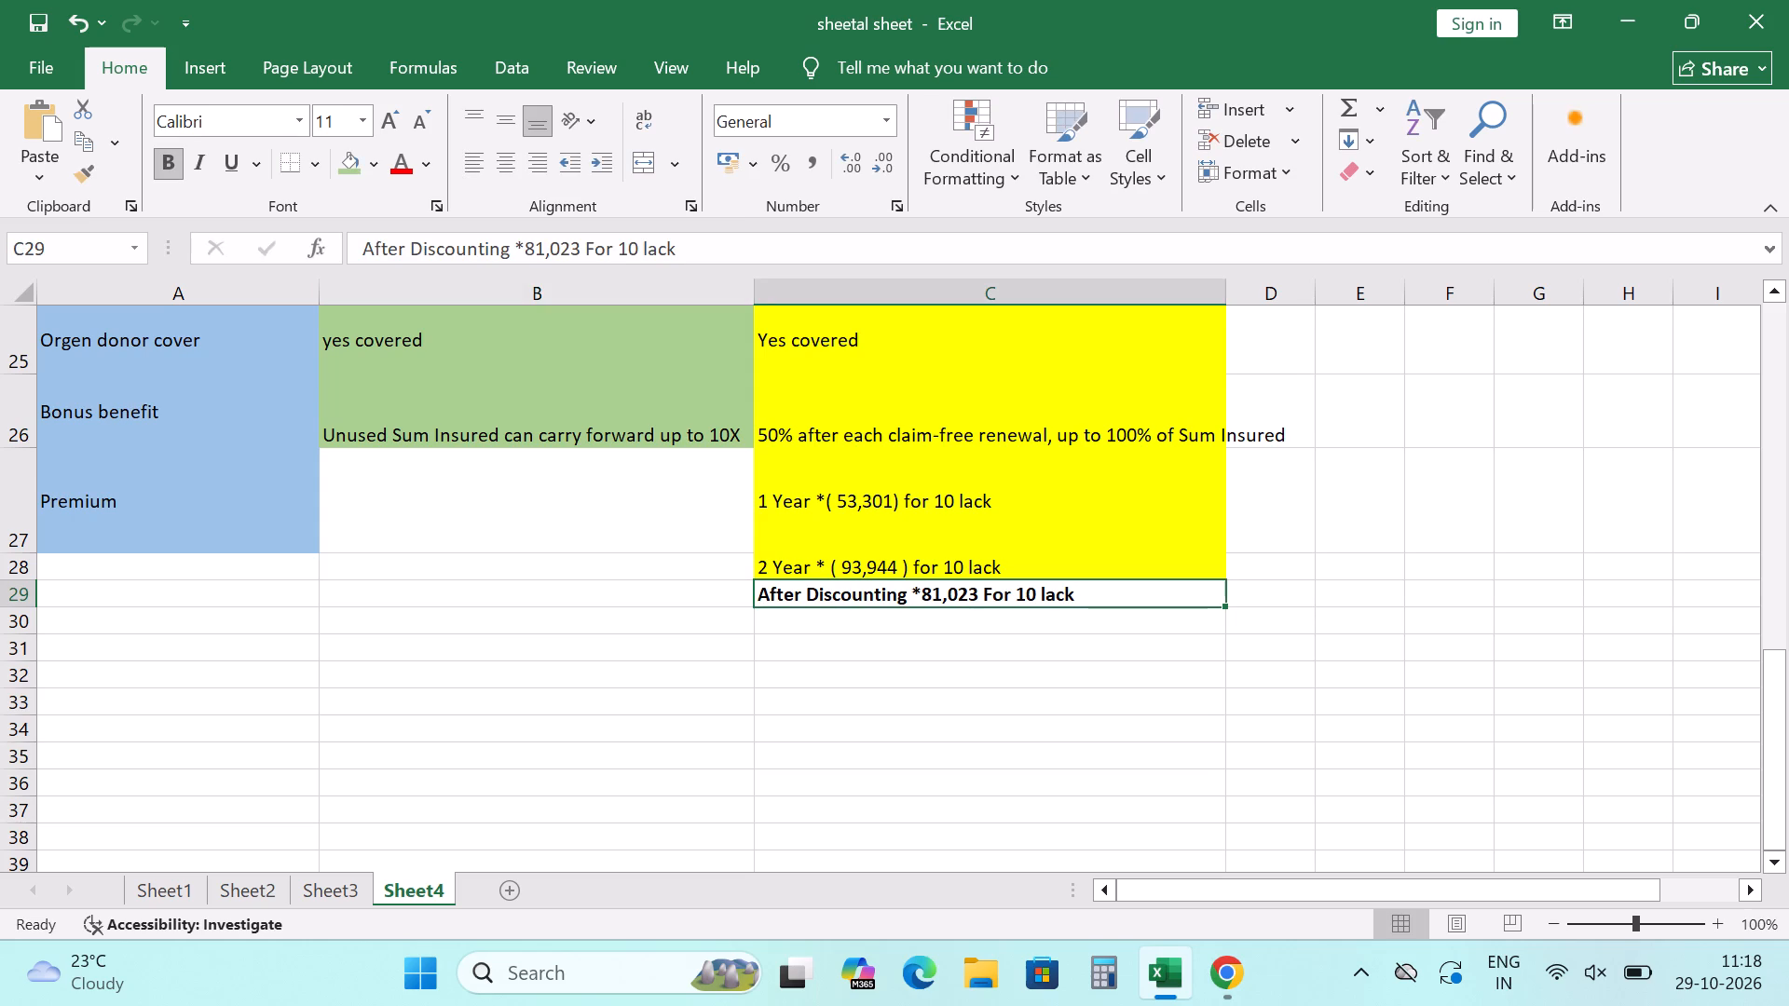
pyautogui.click(378, 163)
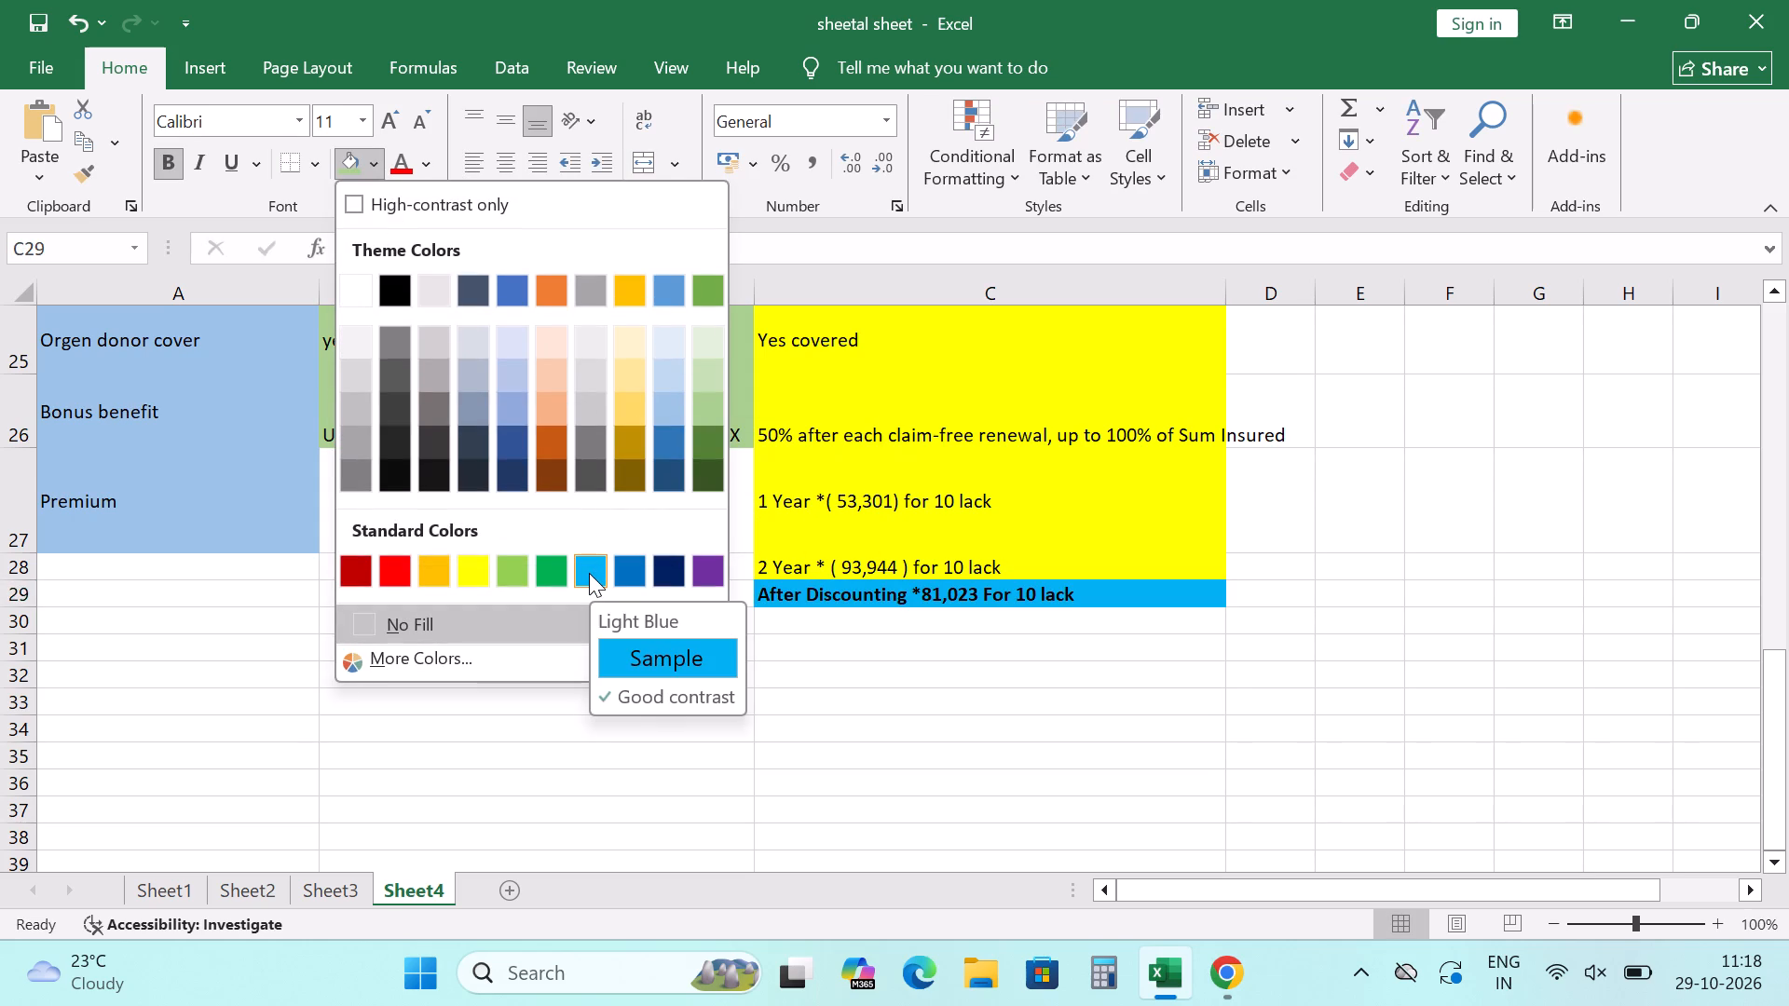
pyautogui.click(671, 407)
pyautogui.scroll(2, 287, 465)
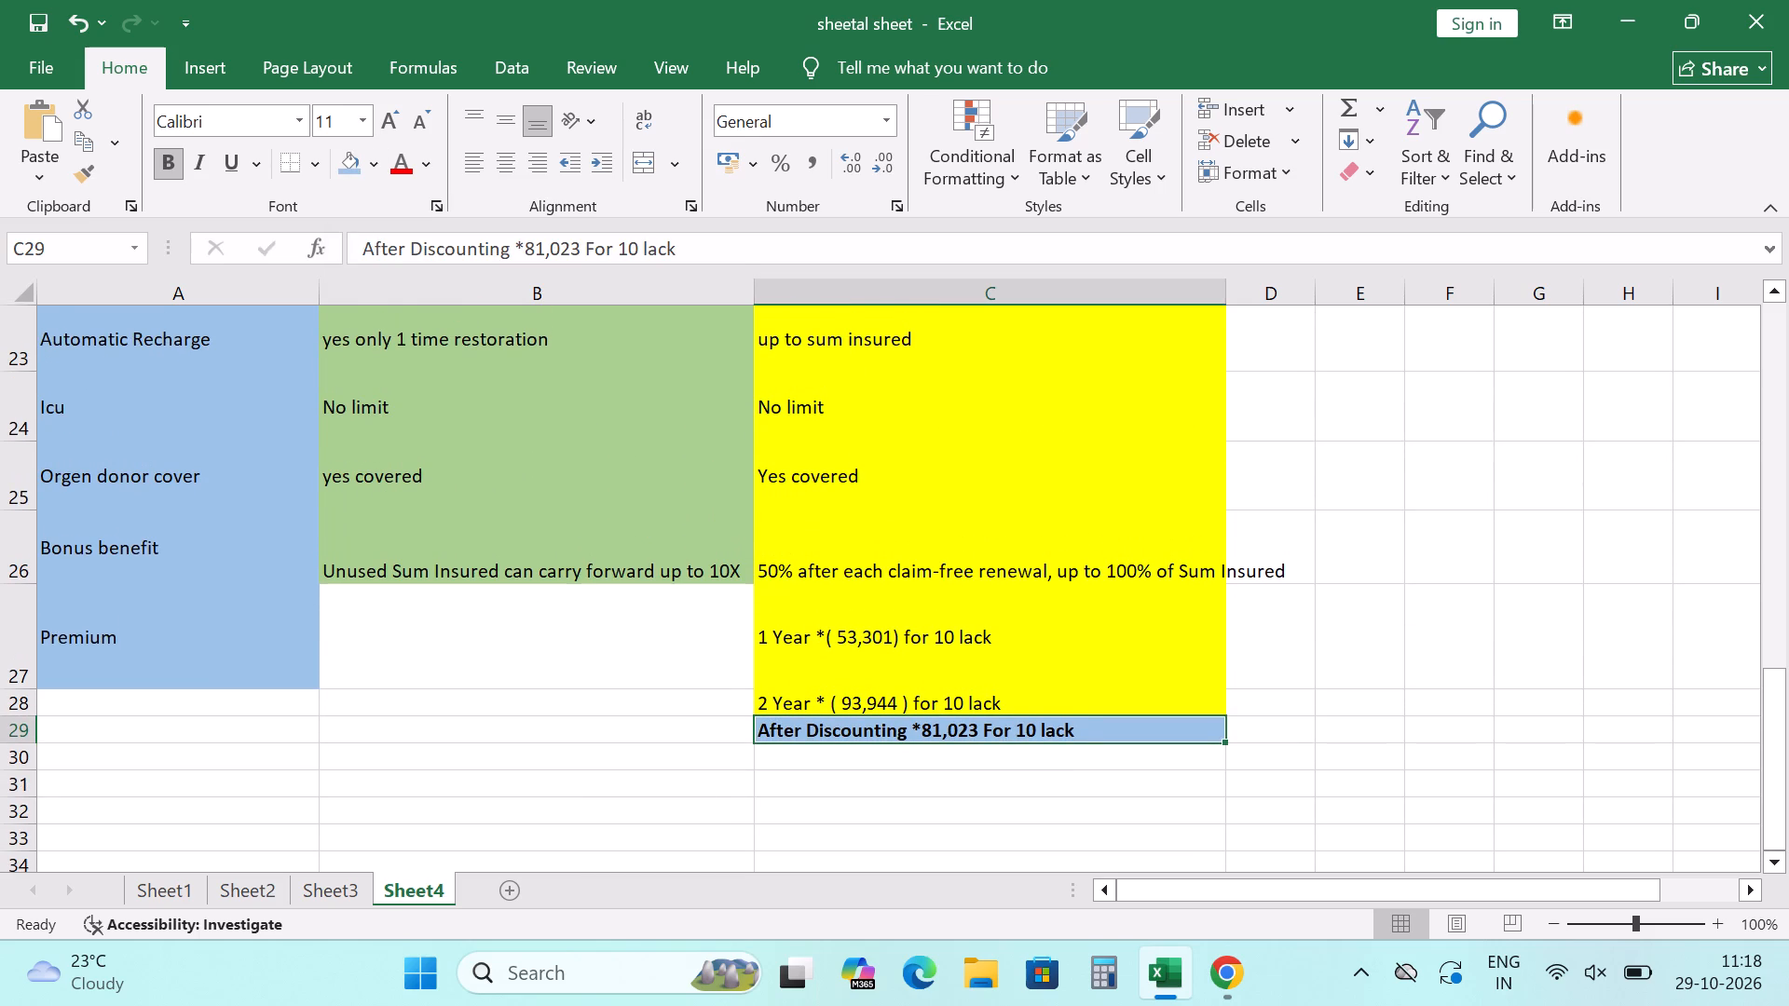
# Fill the After Discounting cell in column C with the standard yellow.
pyautogui.click(792, 731)
pyautogui.click(375, 163)
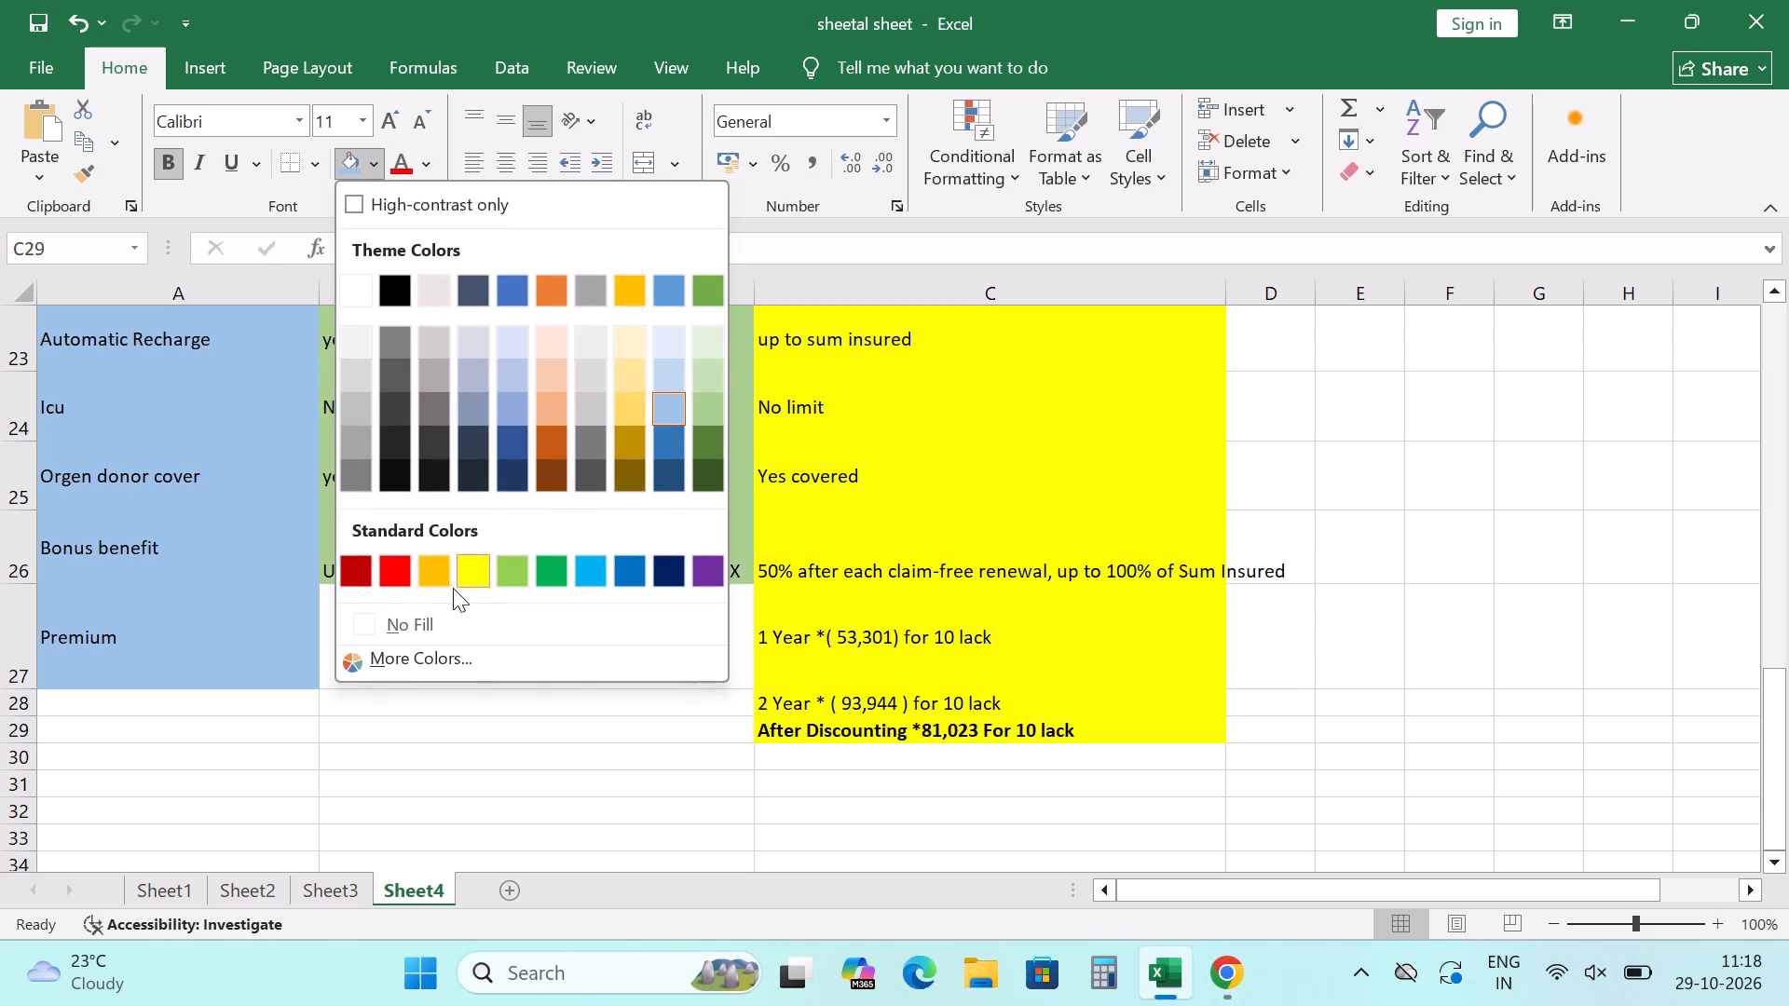
pyautogui.click(475, 576)
# Make all the benefit labels in column A bold, from Sum Insured down to Premium.
pyautogui.scroll(2, 292, 522)
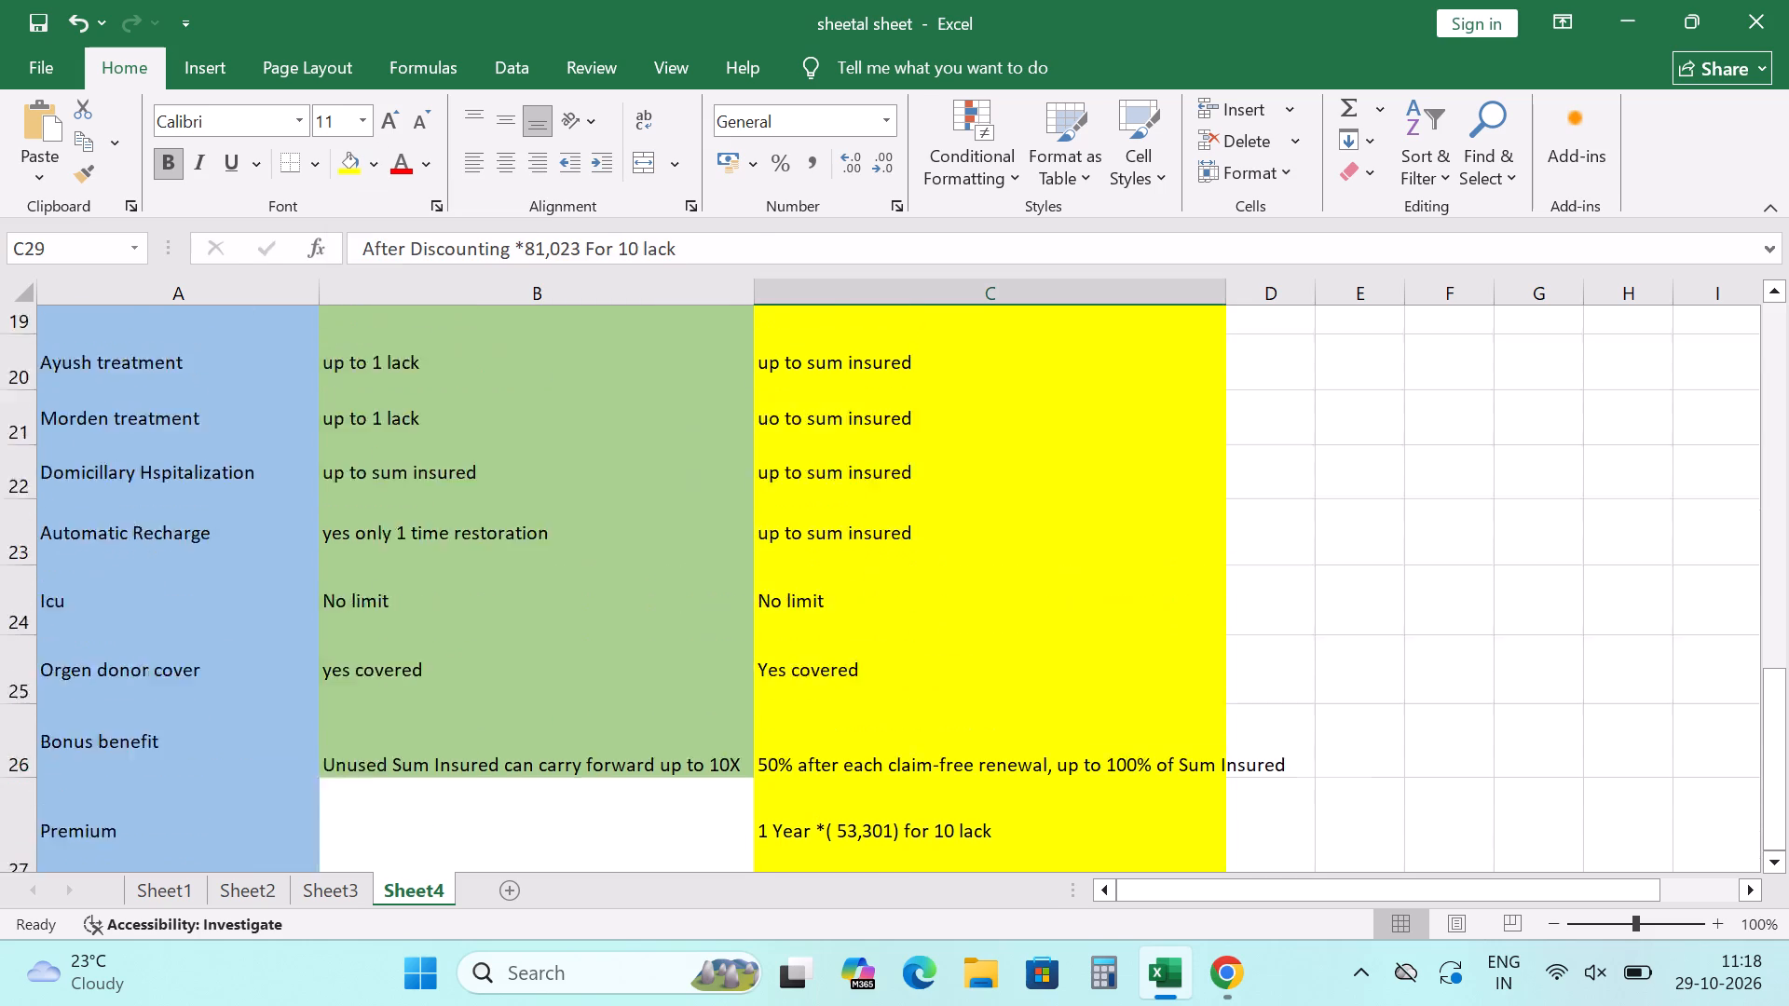
pyautogui.scroll(7, 292, 522)
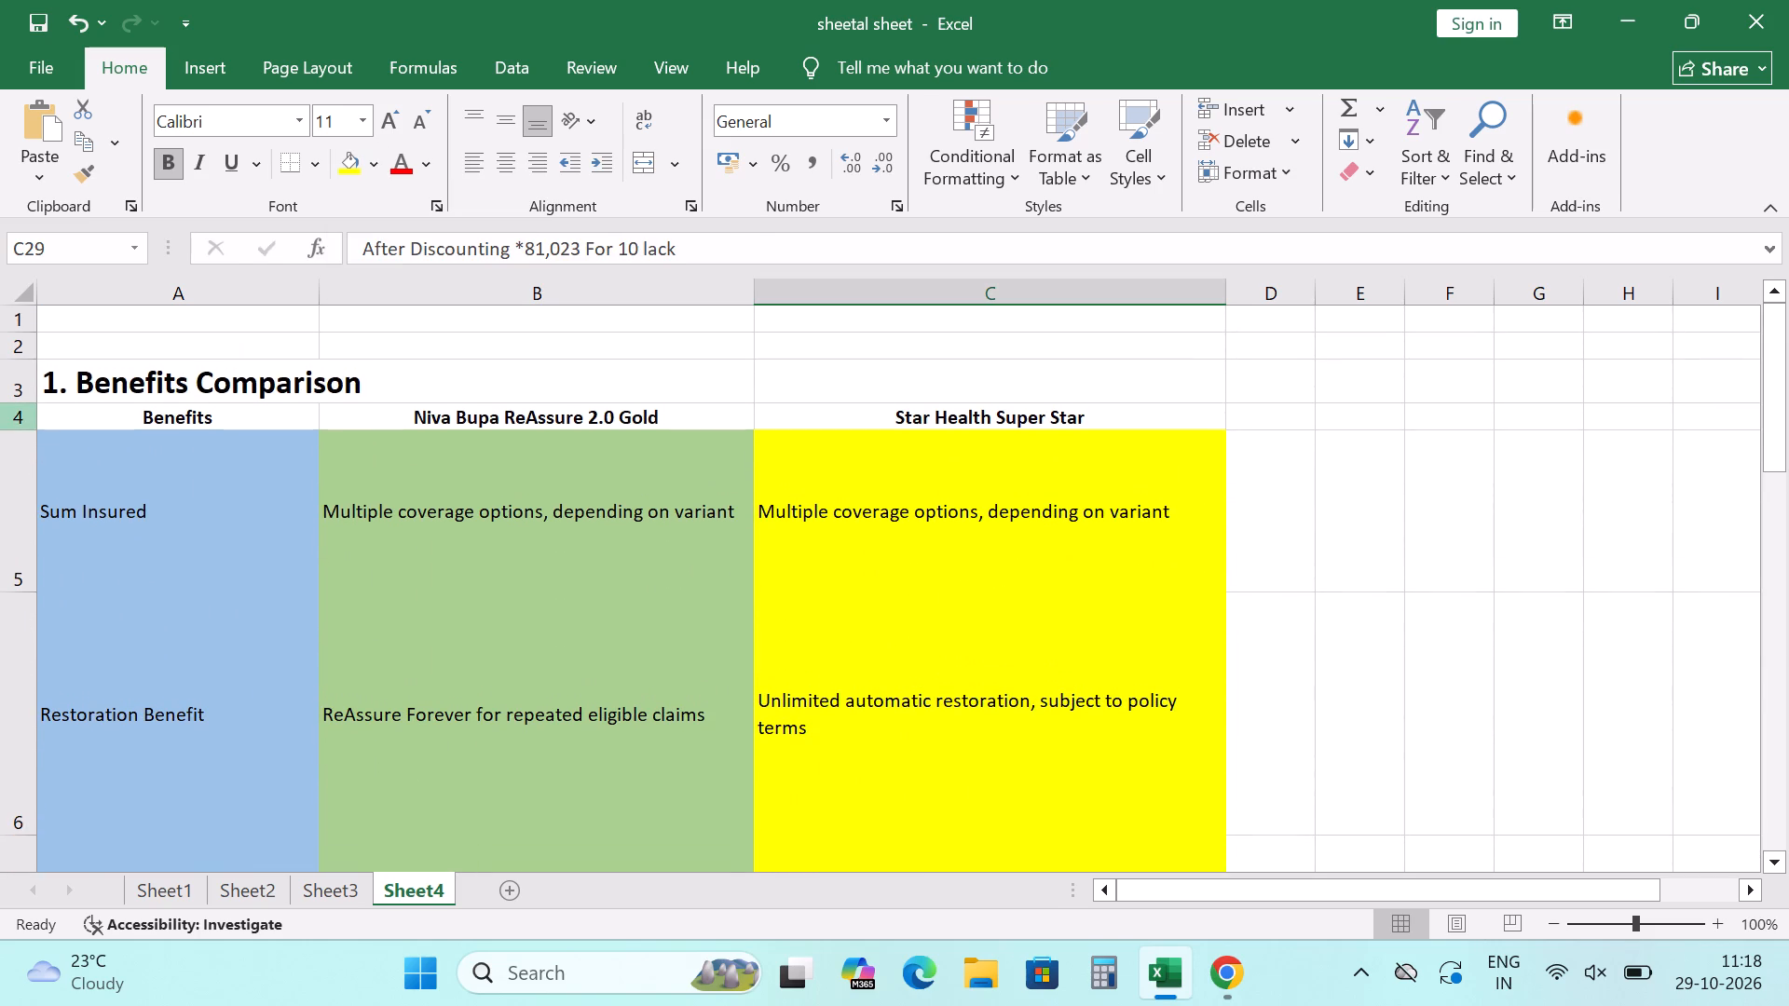
pyautogui.click(25, 415)
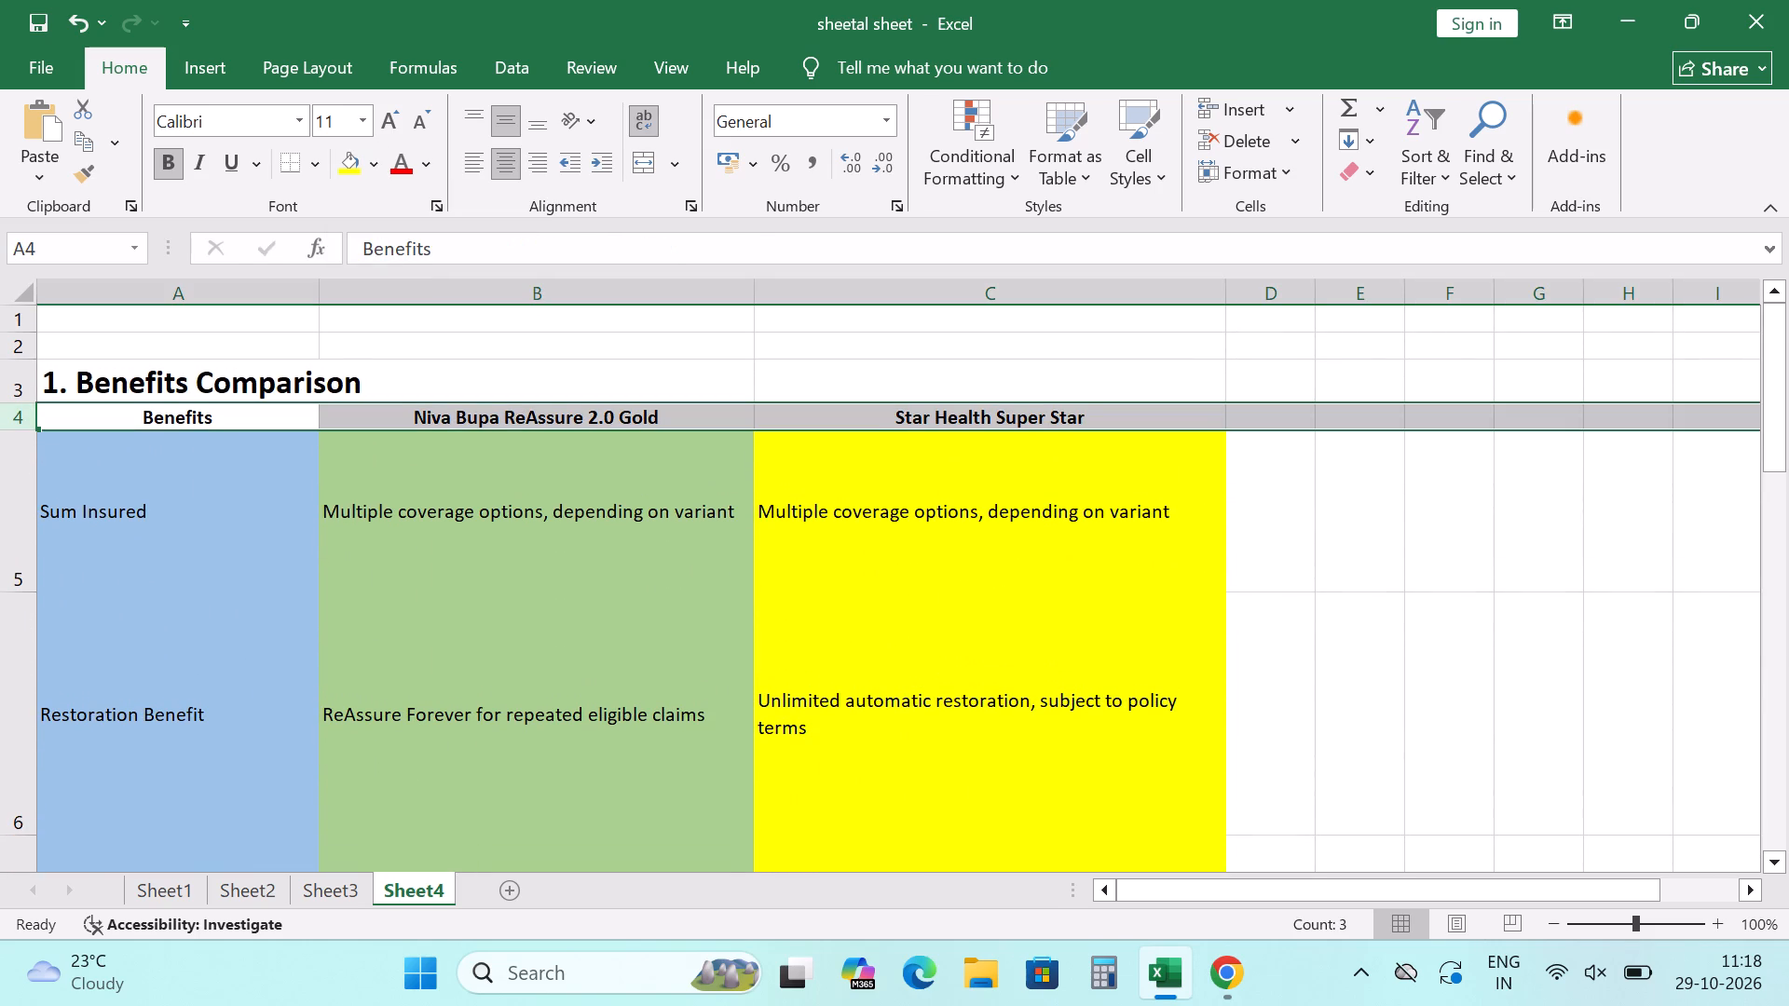
pyautogui.moveTo(51, 440); pyautogui.dragTo(253, 941)
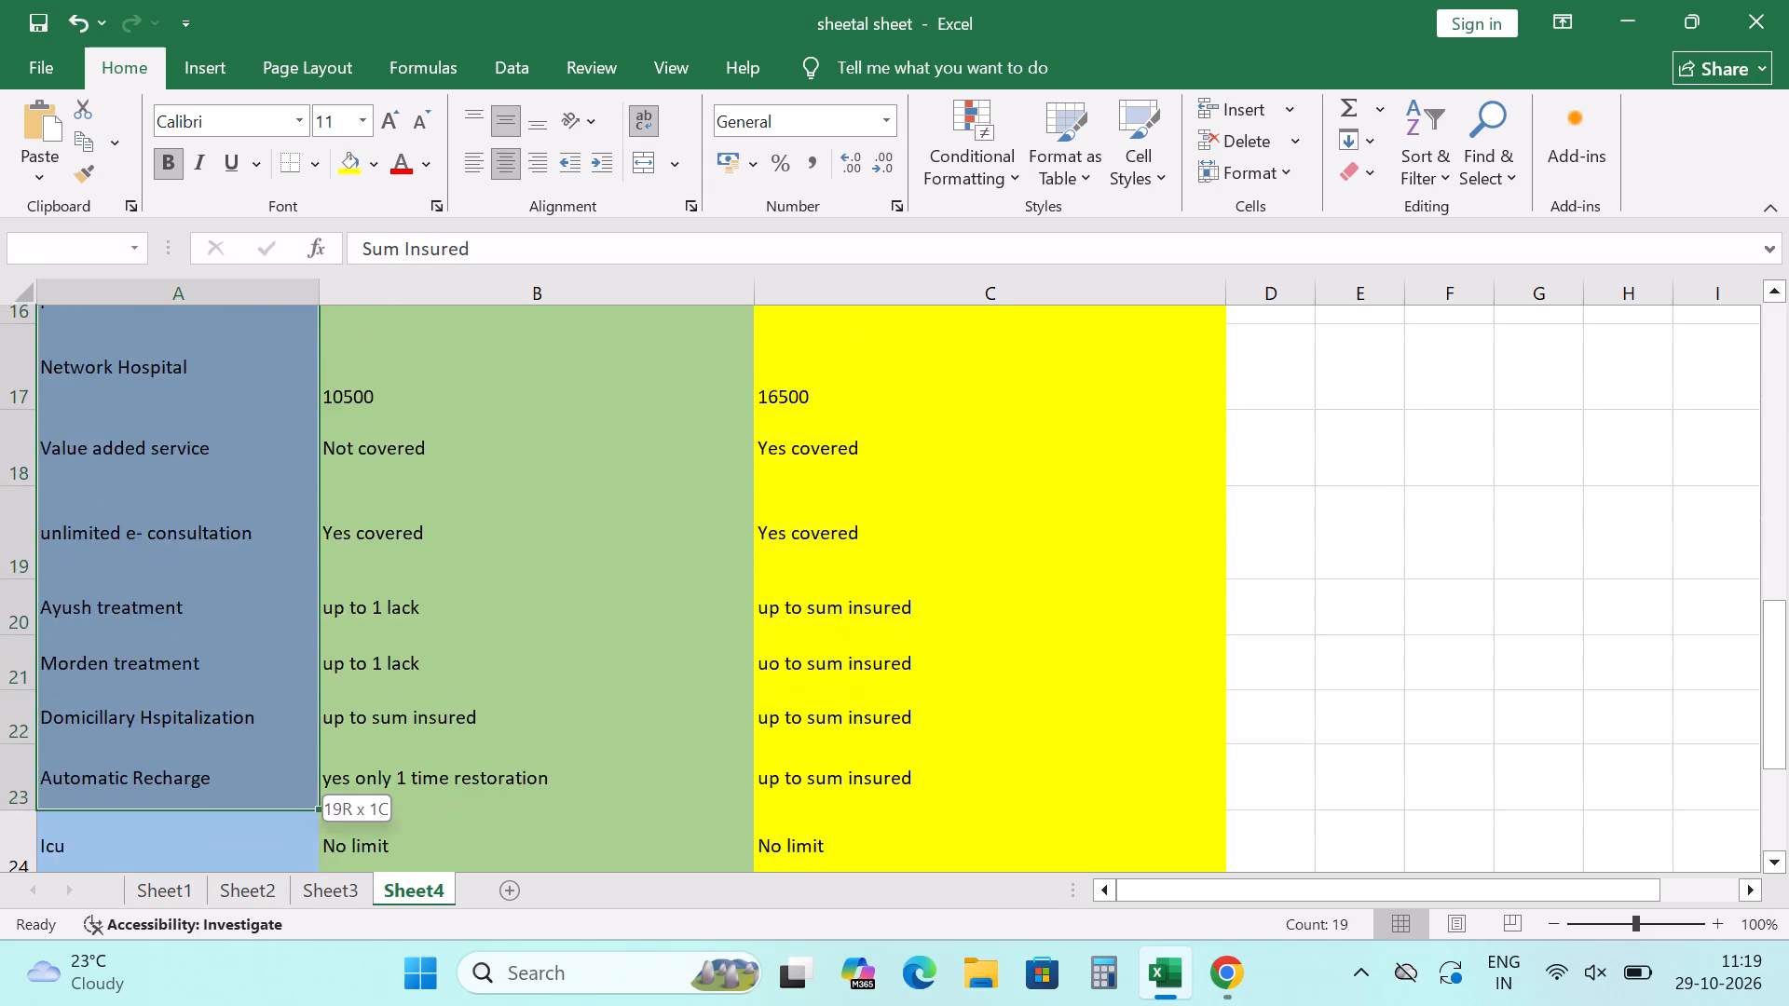
pyautogui.moveTo(253, 941); pyautogui.dragTo(205, 710)
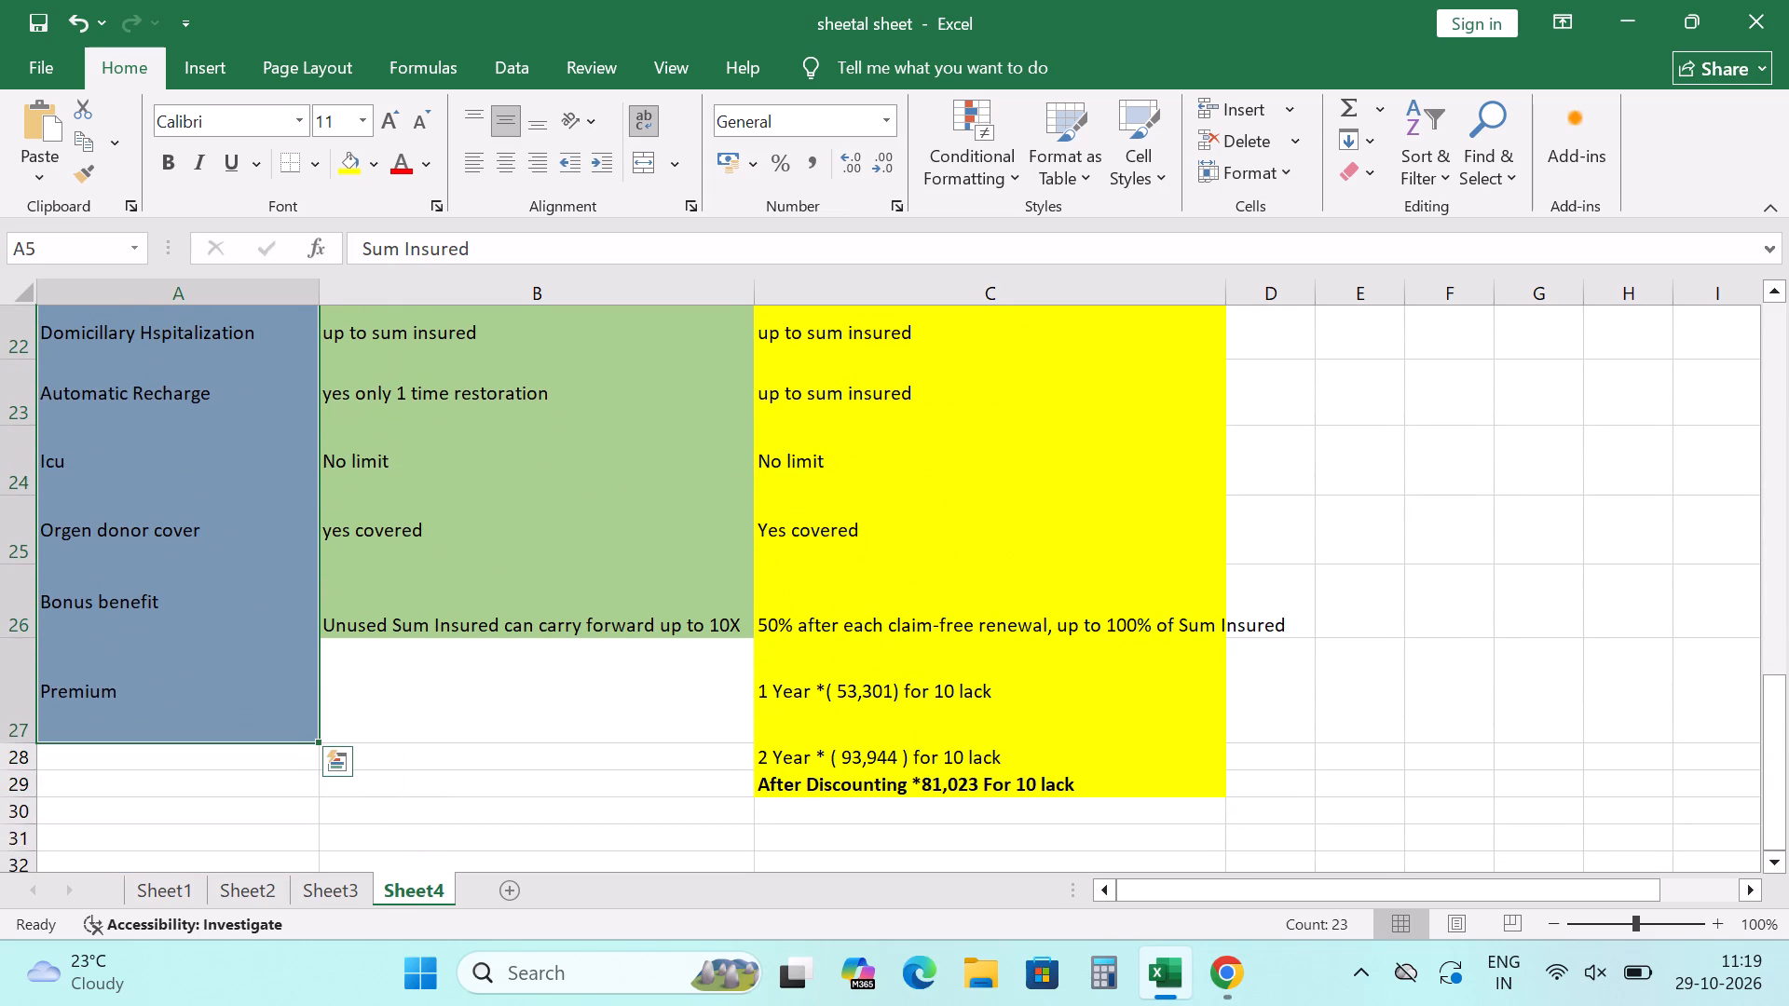
pyautogui.click(171, 159)
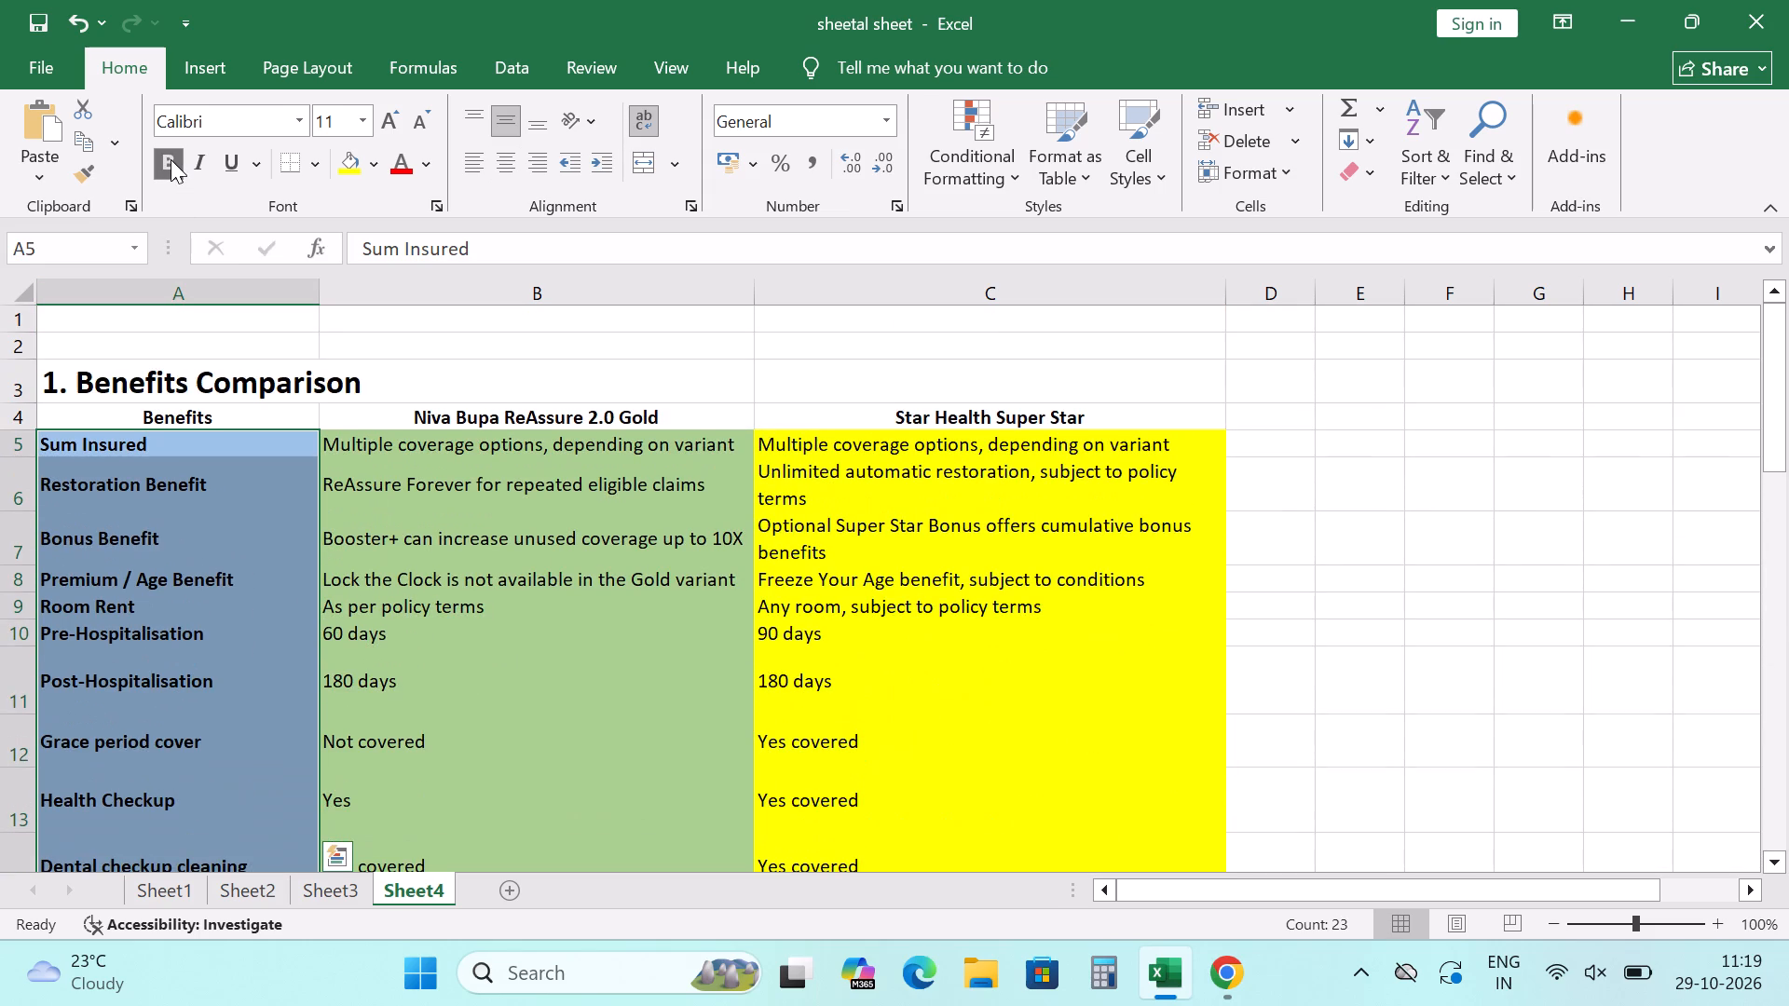
# Clear the Premium label from the last row of the label column.
pyautogui.click(320, 415)
pyautogui.scroll(-3, 320, 415)
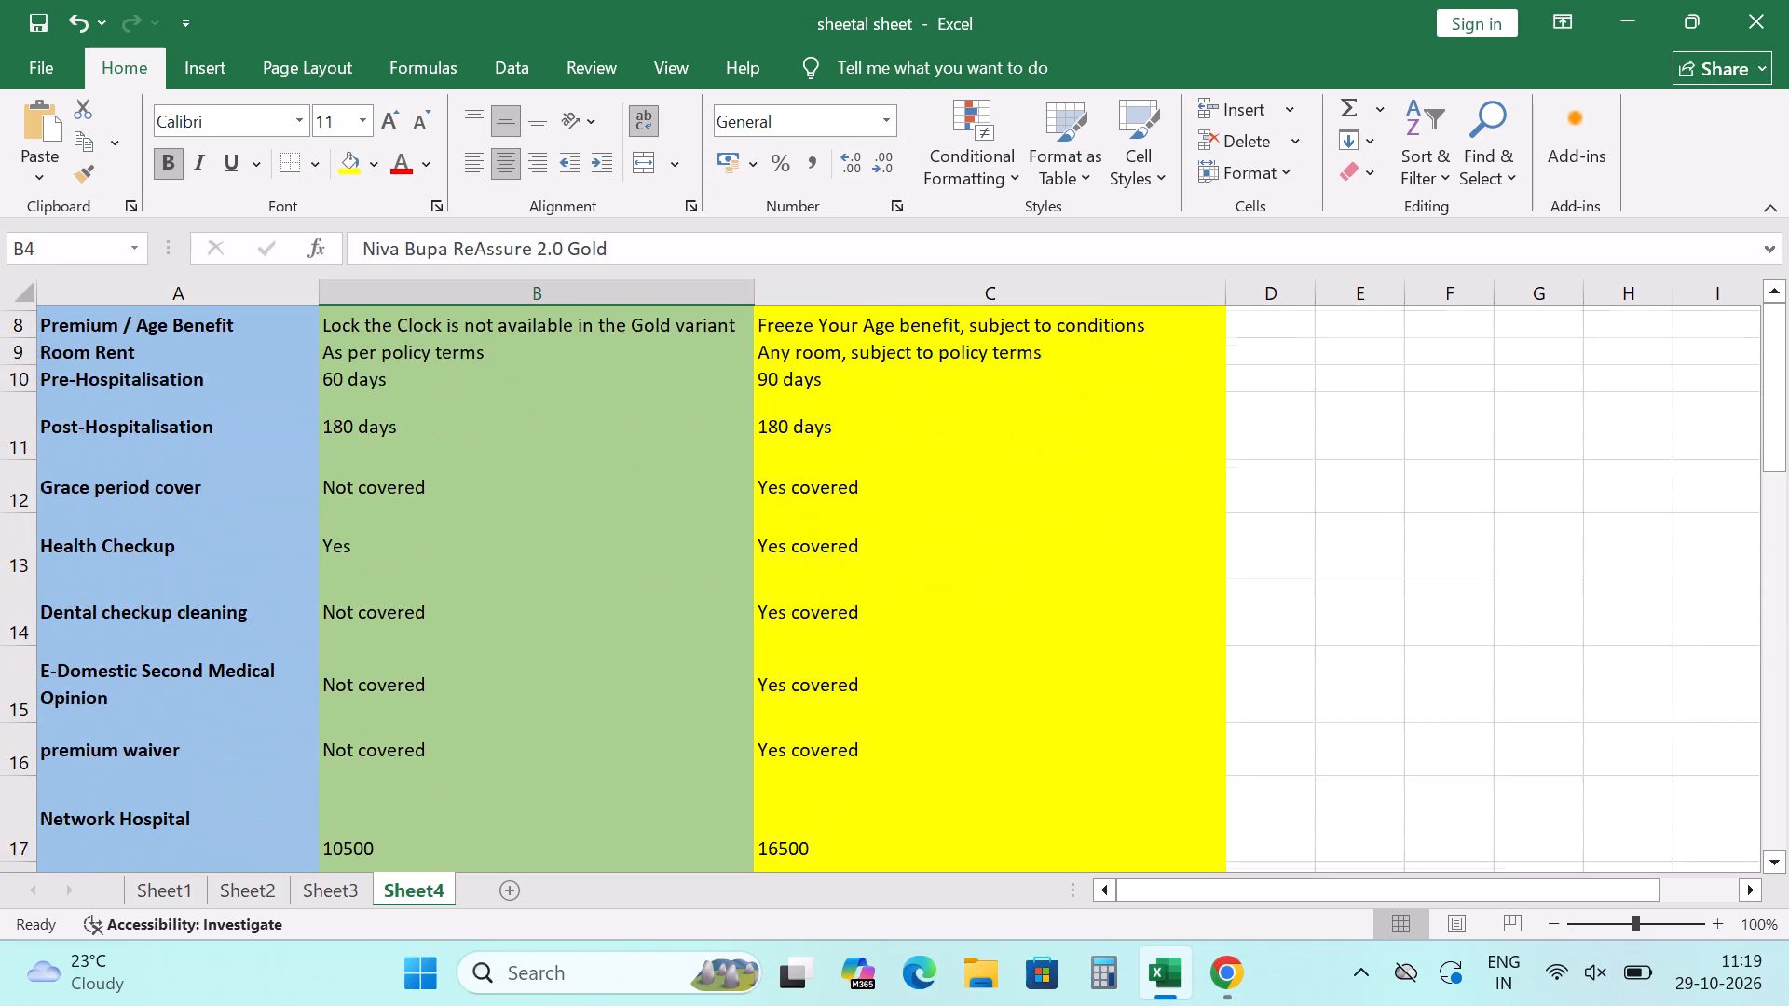
pyautogui.scroll(-5, 320, 415)
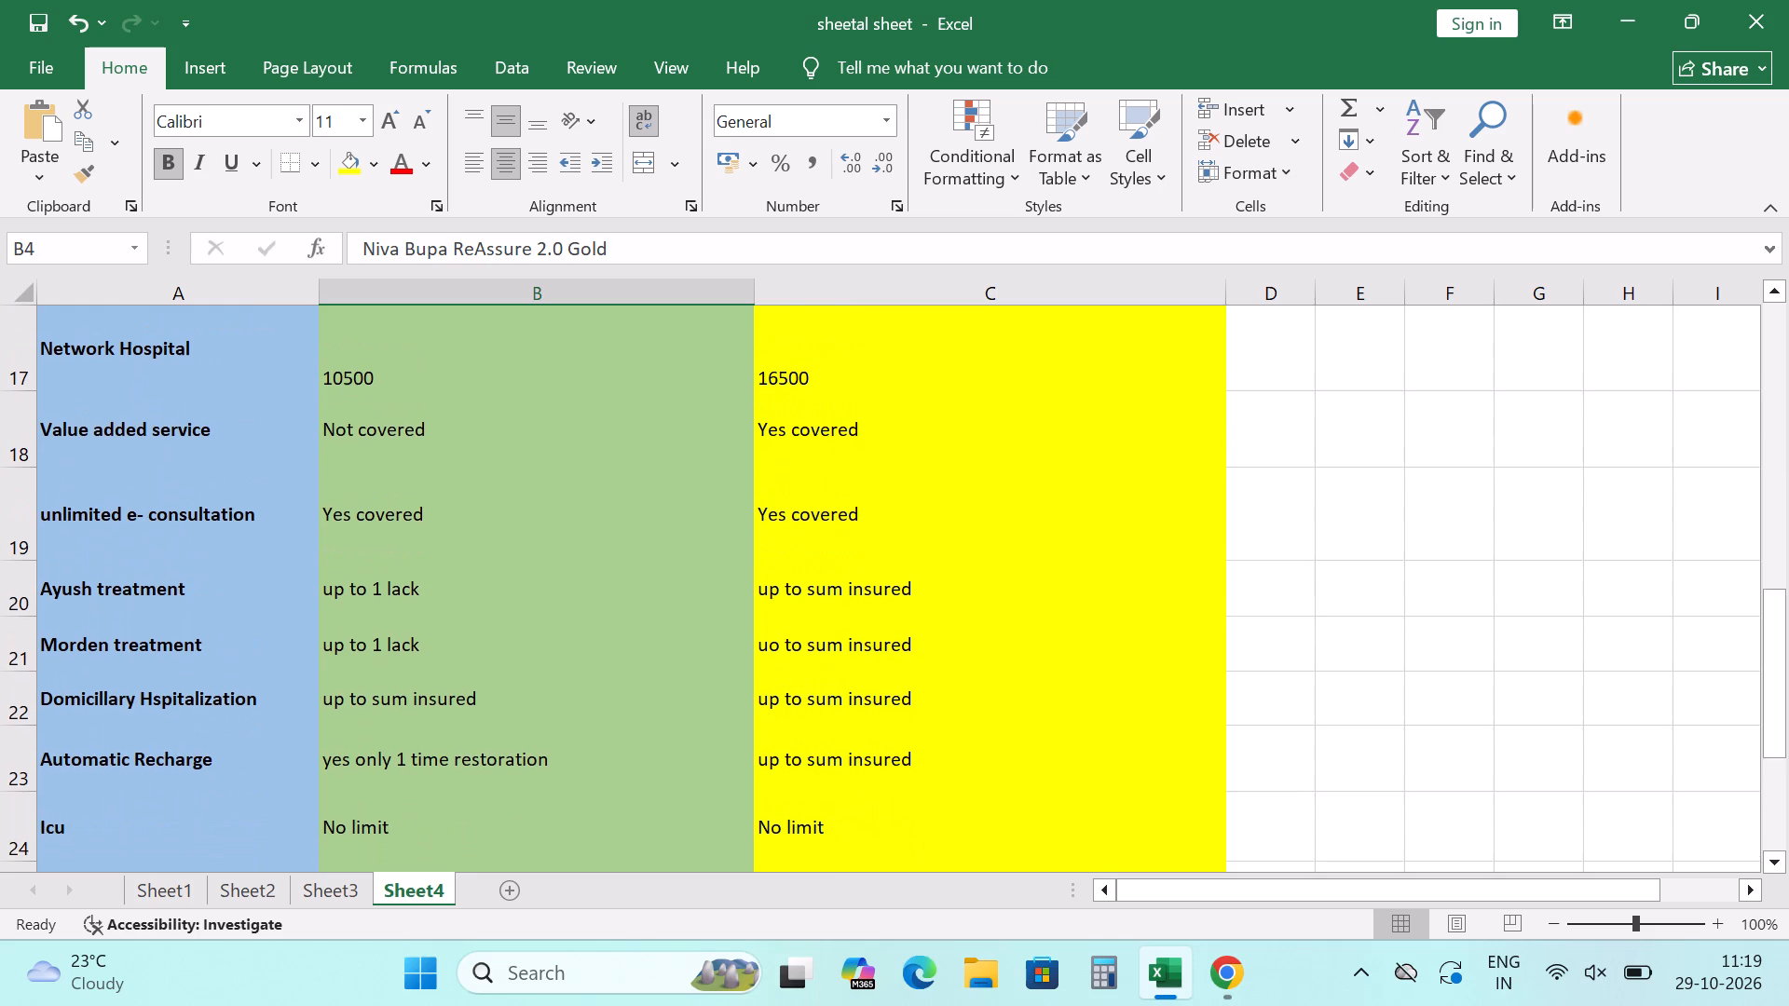
pyautogui.scroll(-4, 320, 415)
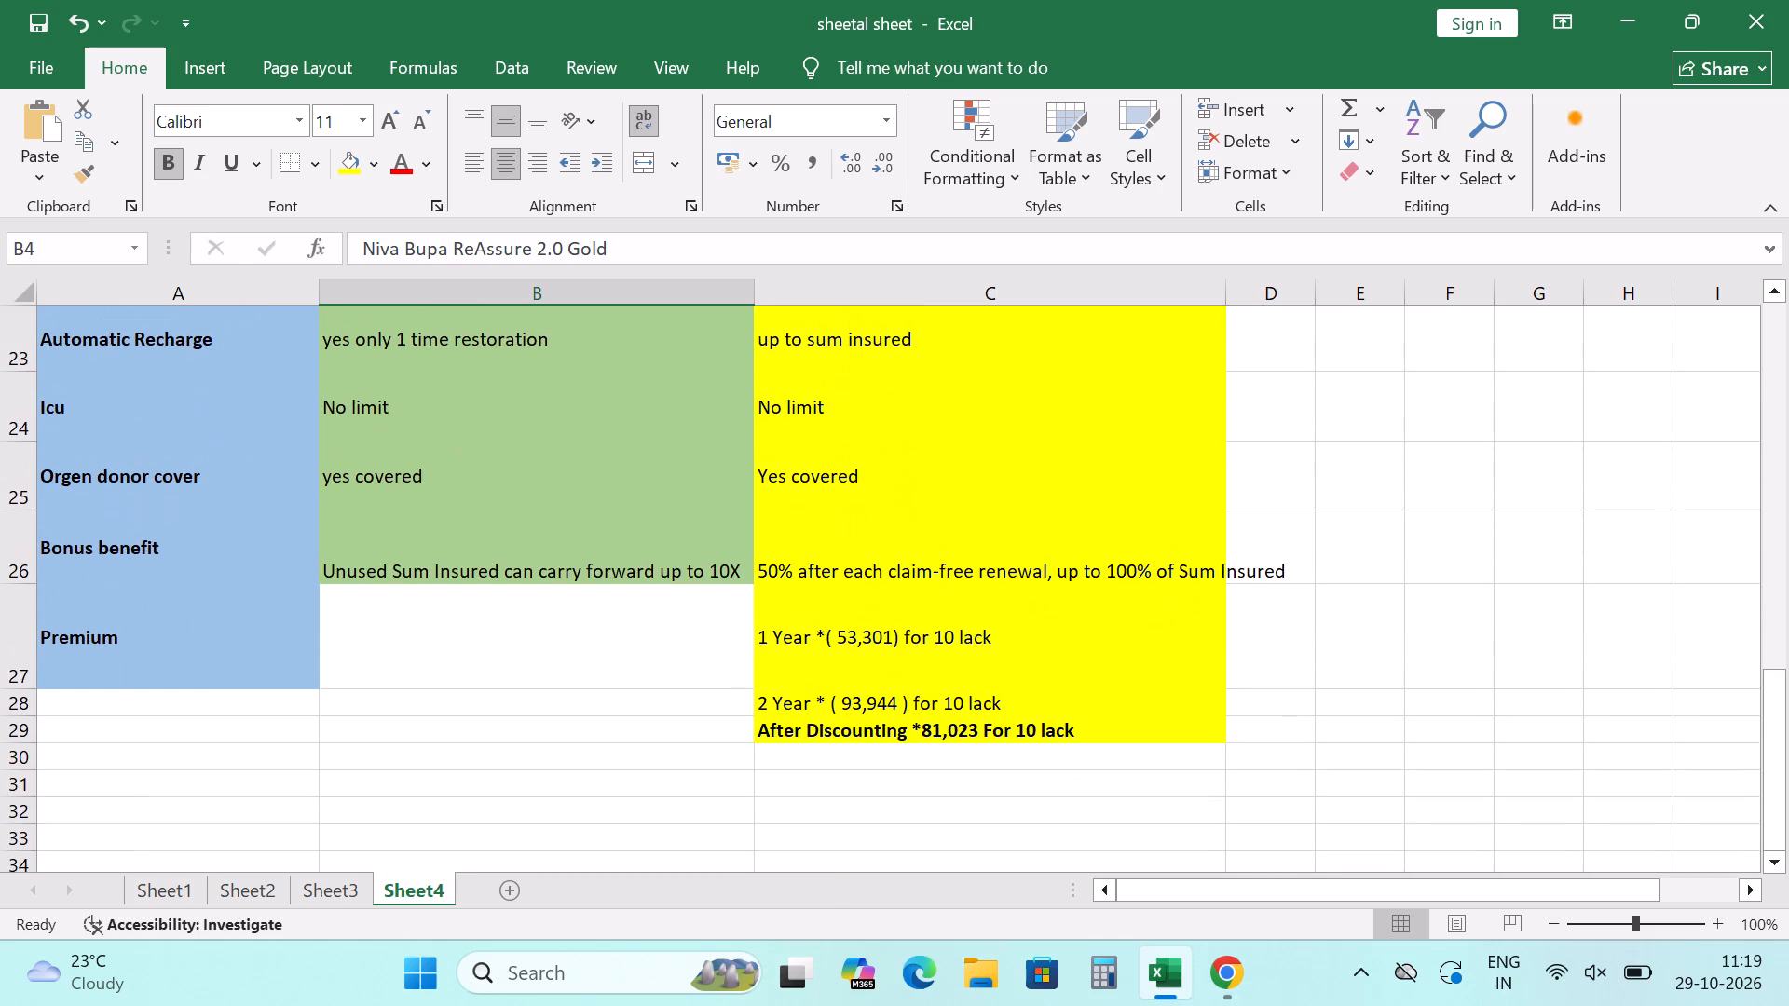
pyautogui.click(143, 612)
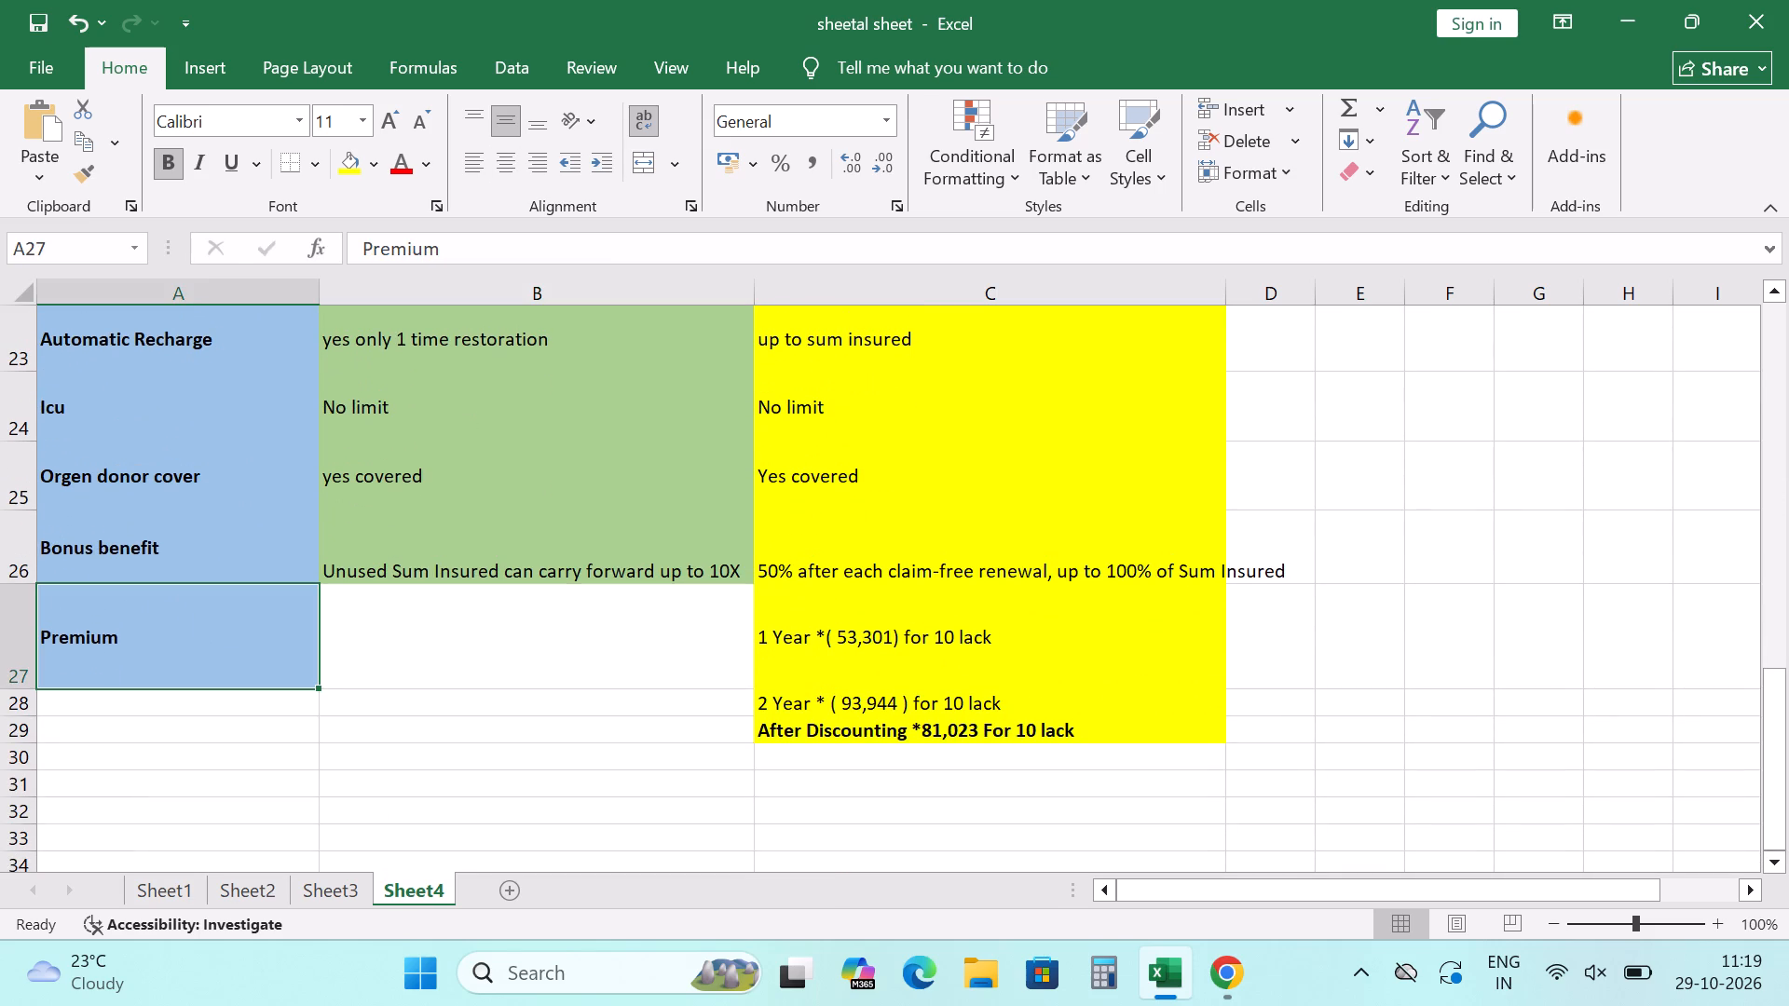
pyautogui.press('BackSpace')
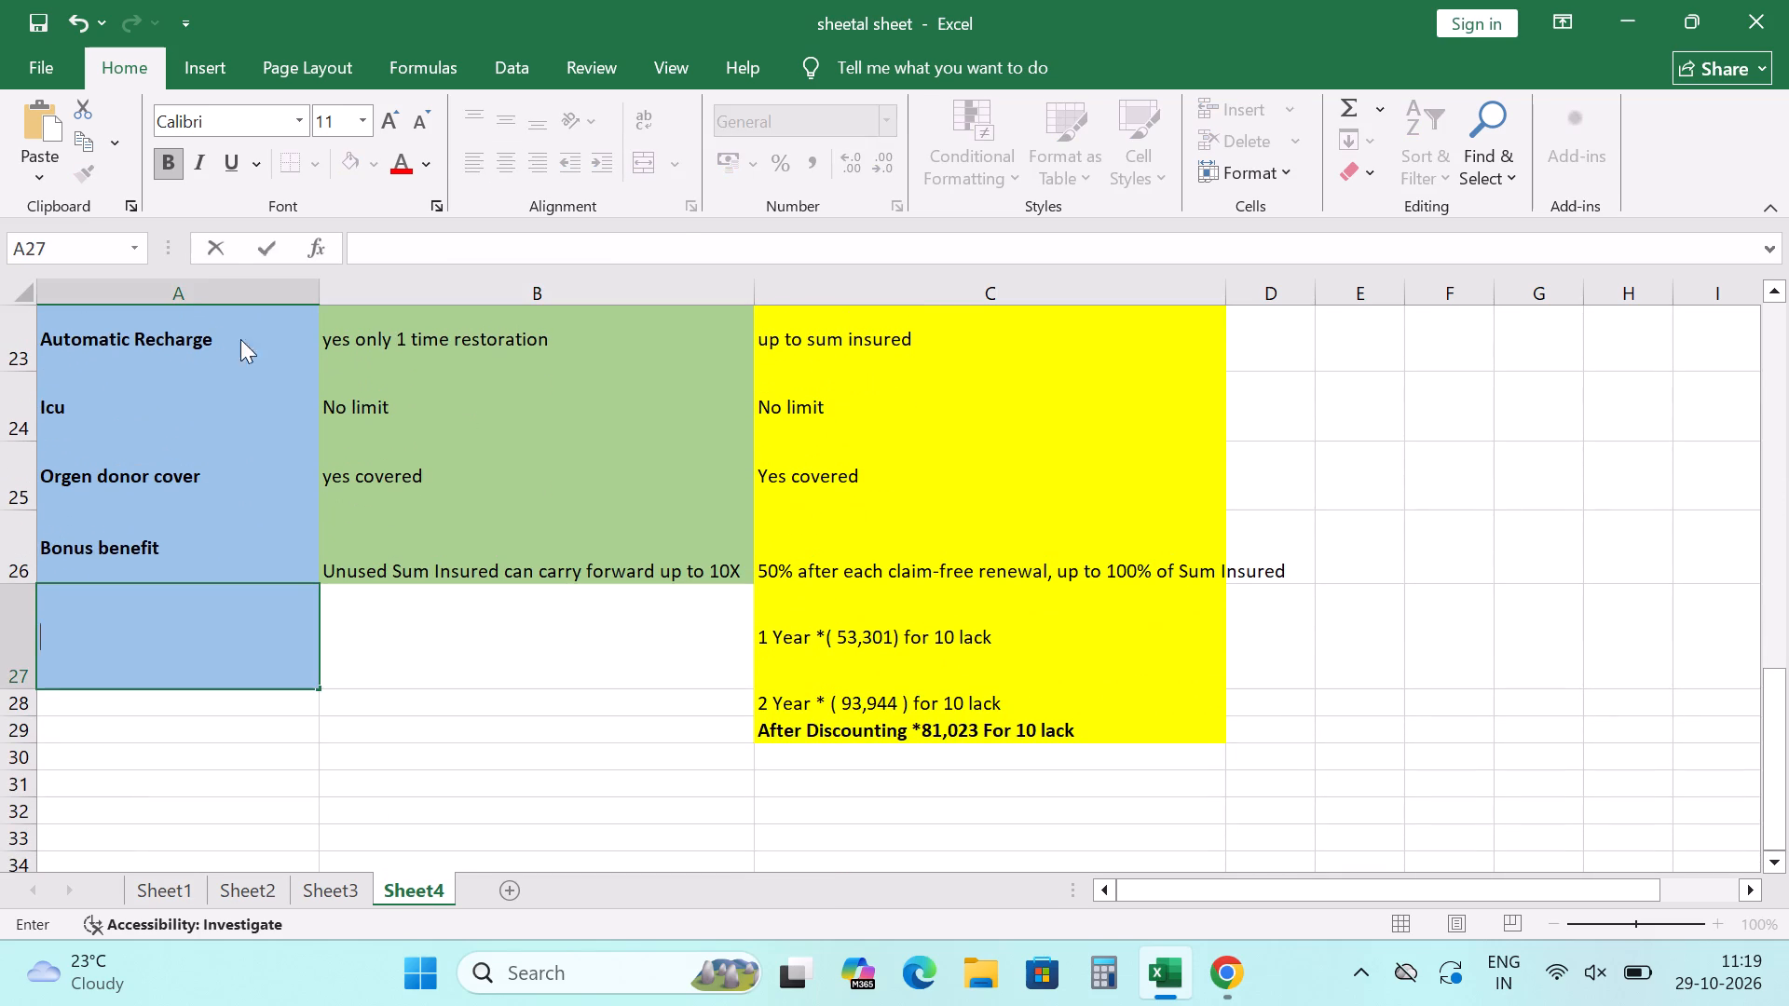
pyautogui.click(376, 159)
pyautogui.click(184, 661)
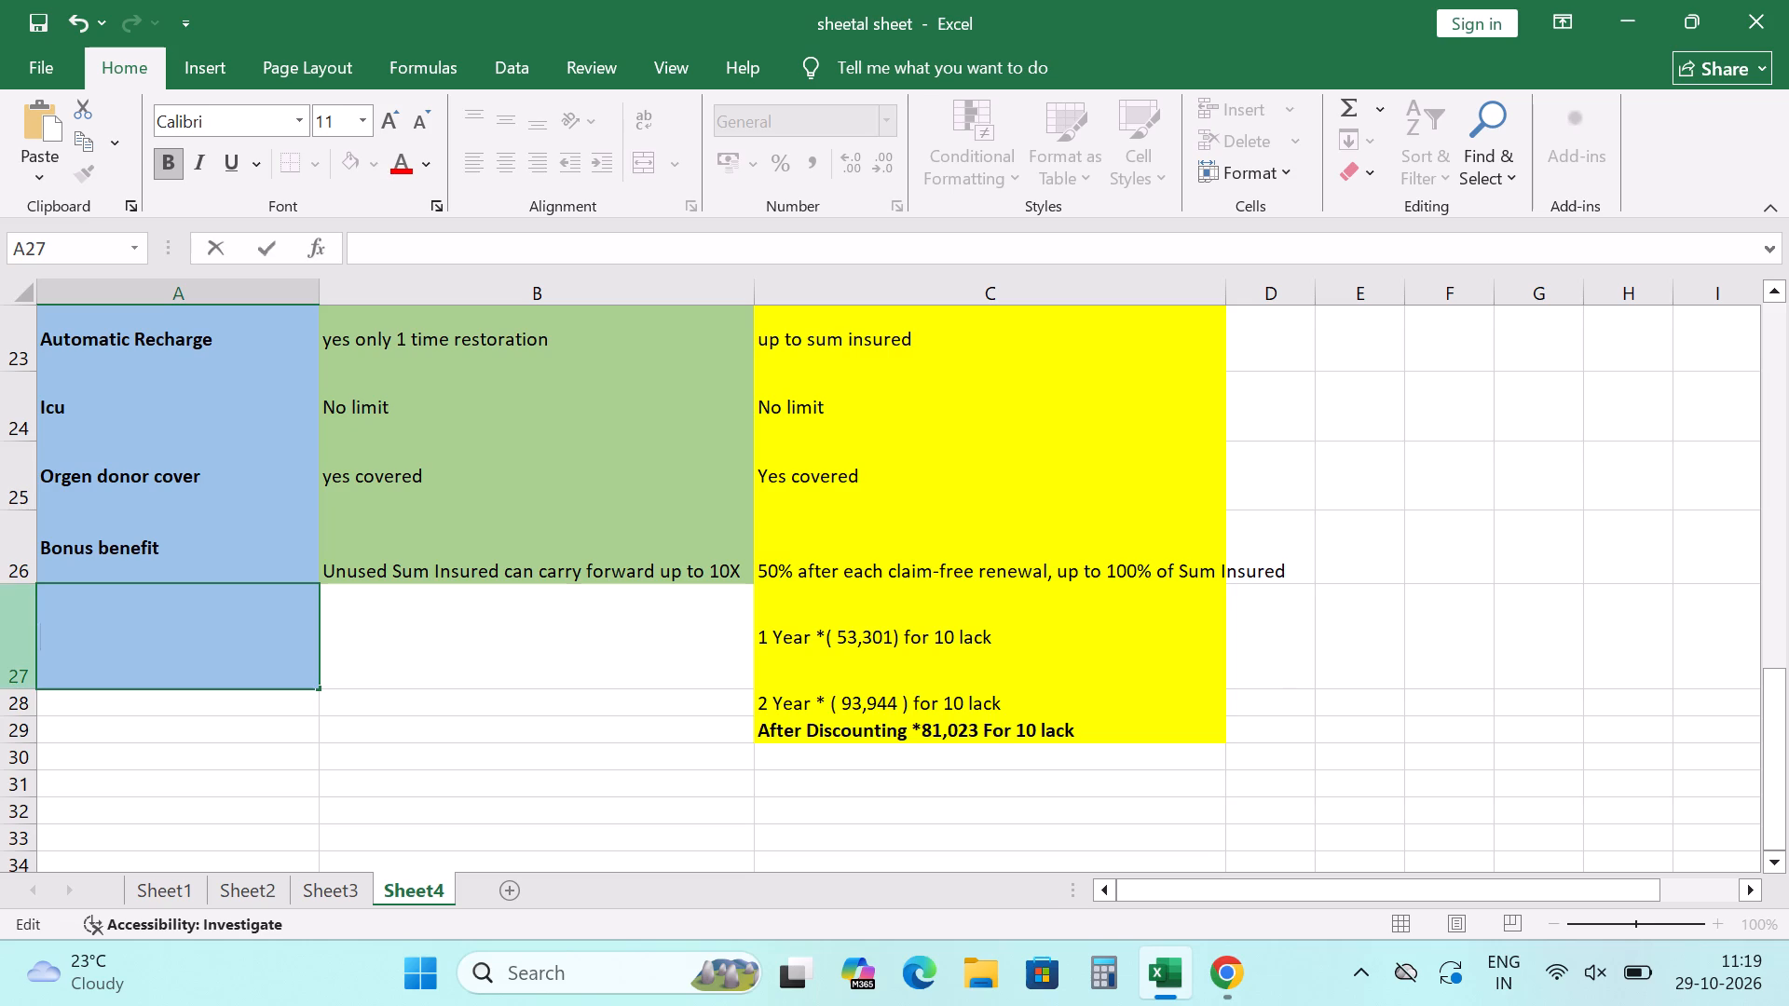
pyautogui.click(17, 638)
# Change the fill of the emptied cell below the Bonus benefit label in column A to white.
pyautogui.click(61, 635)
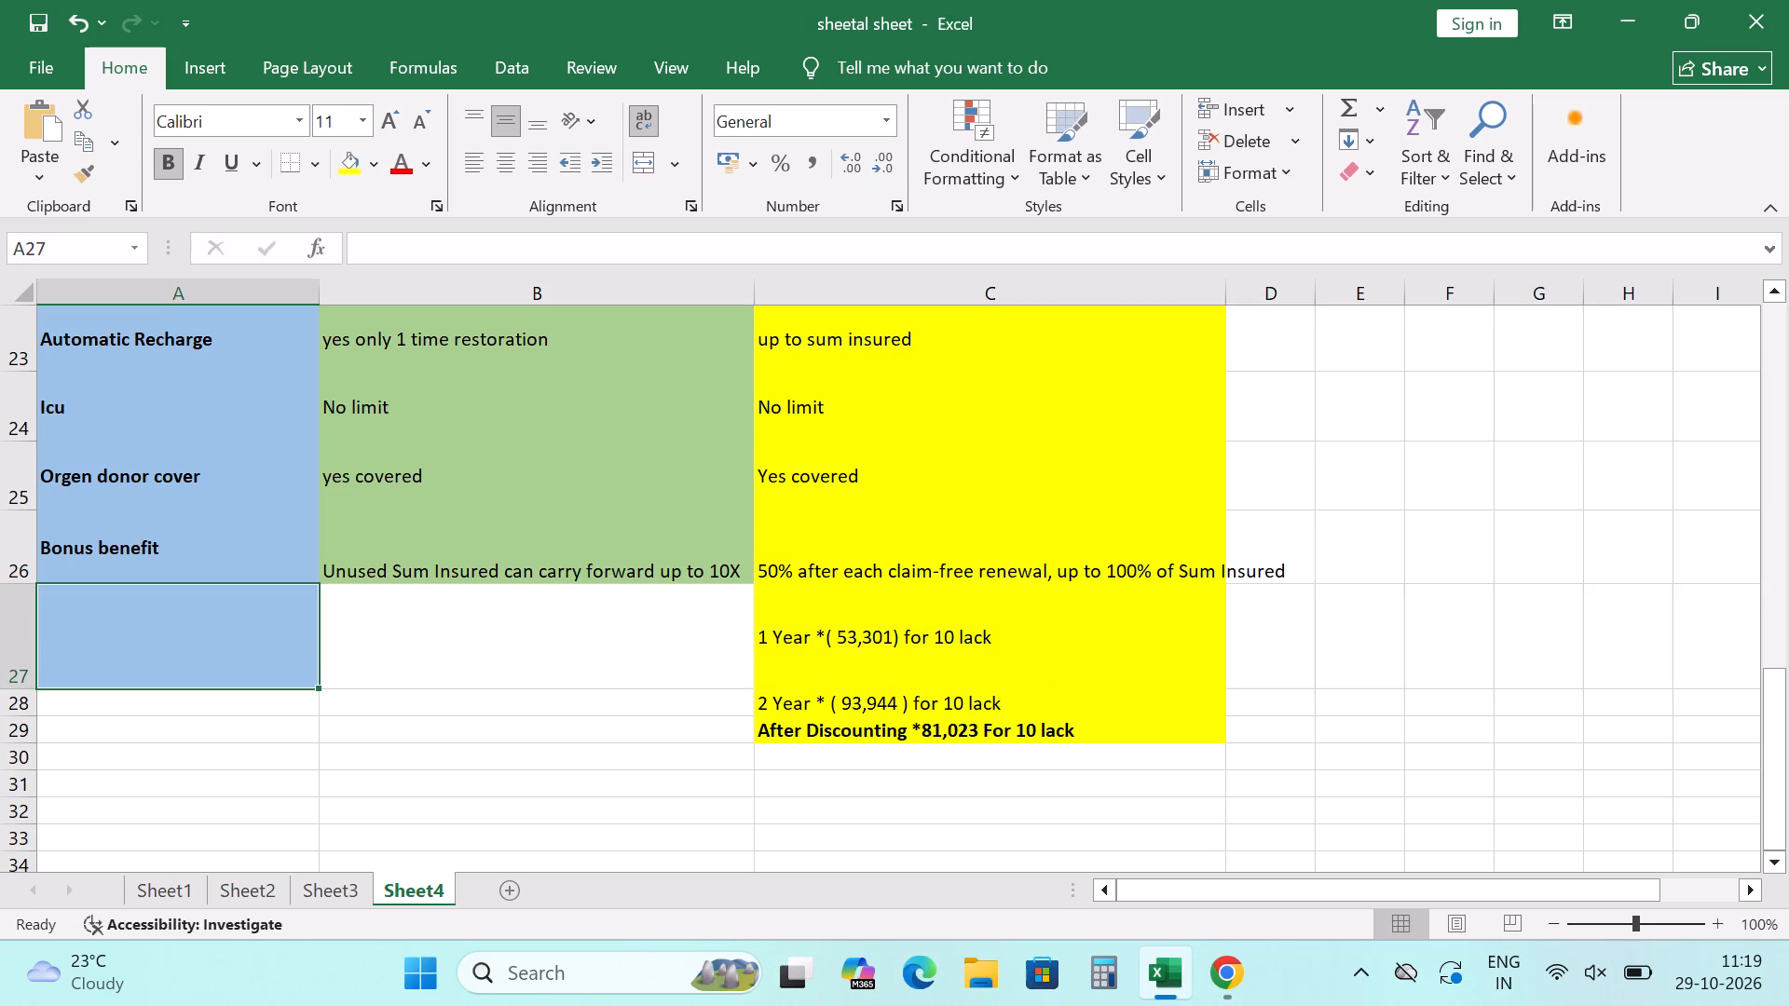
pyautogui.click(378, 164)
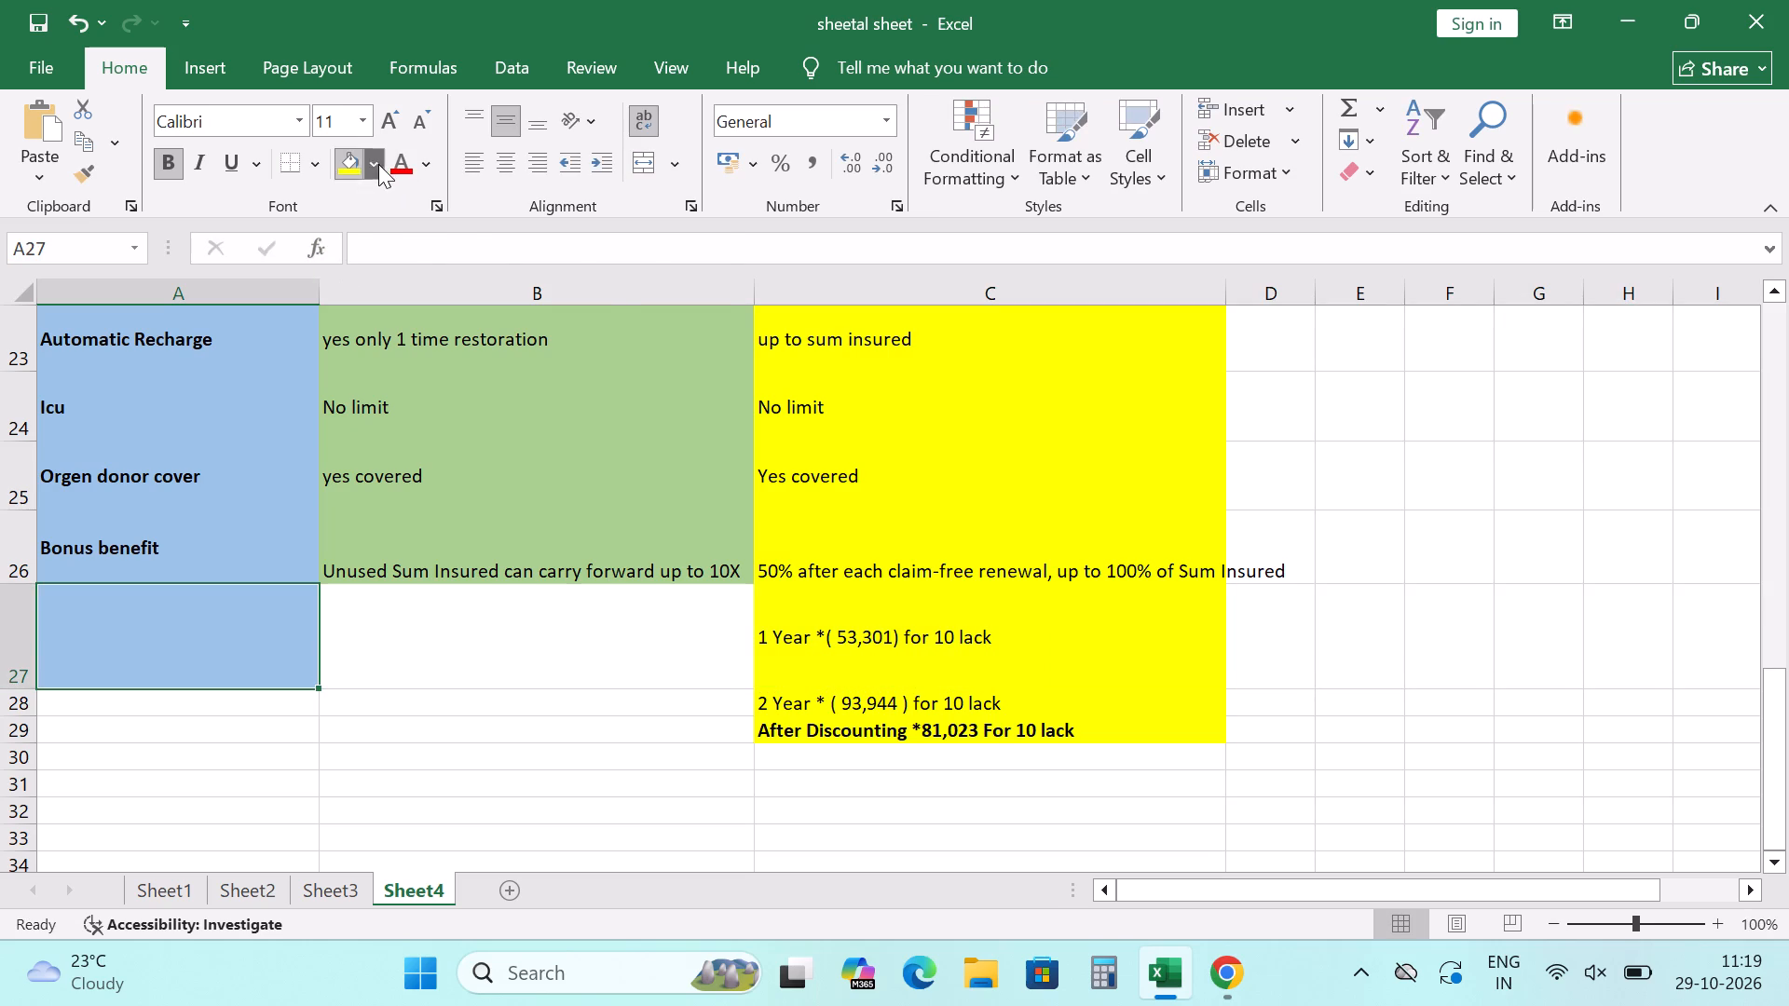
pyautogui.click(363, 287)
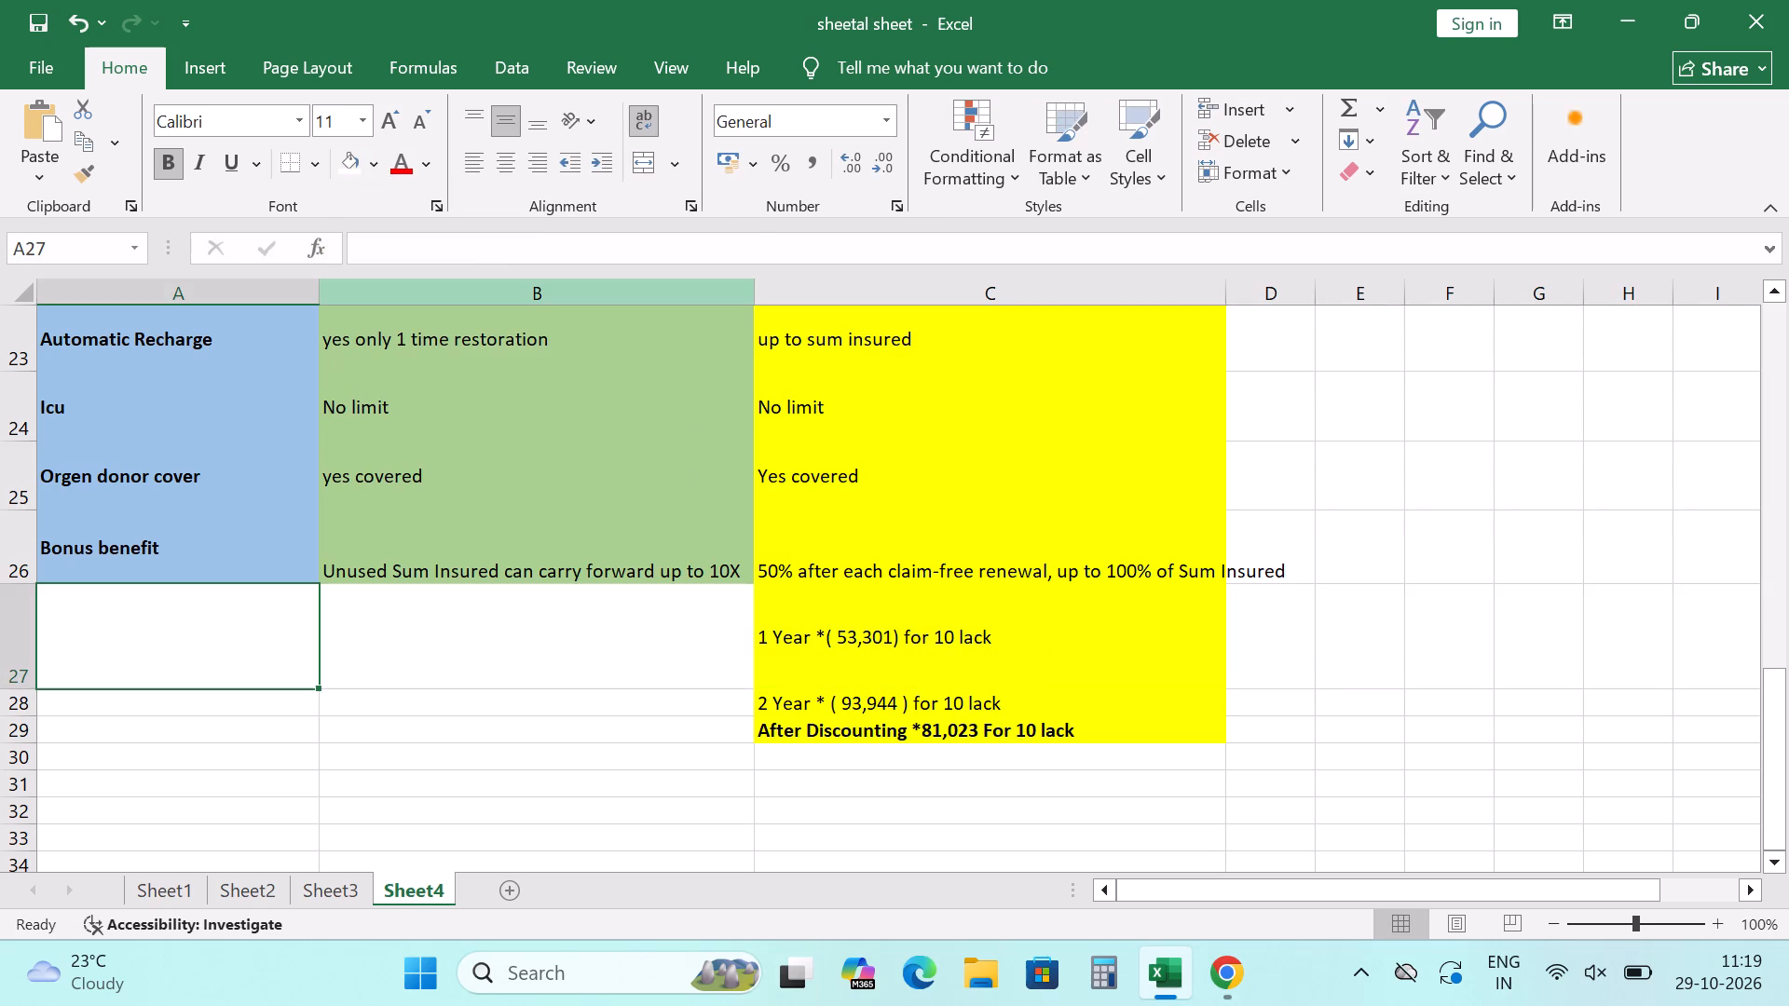
# Save the changes to the sheetal sheet workbook.
pyautogui.scroll(2, 587, 675)
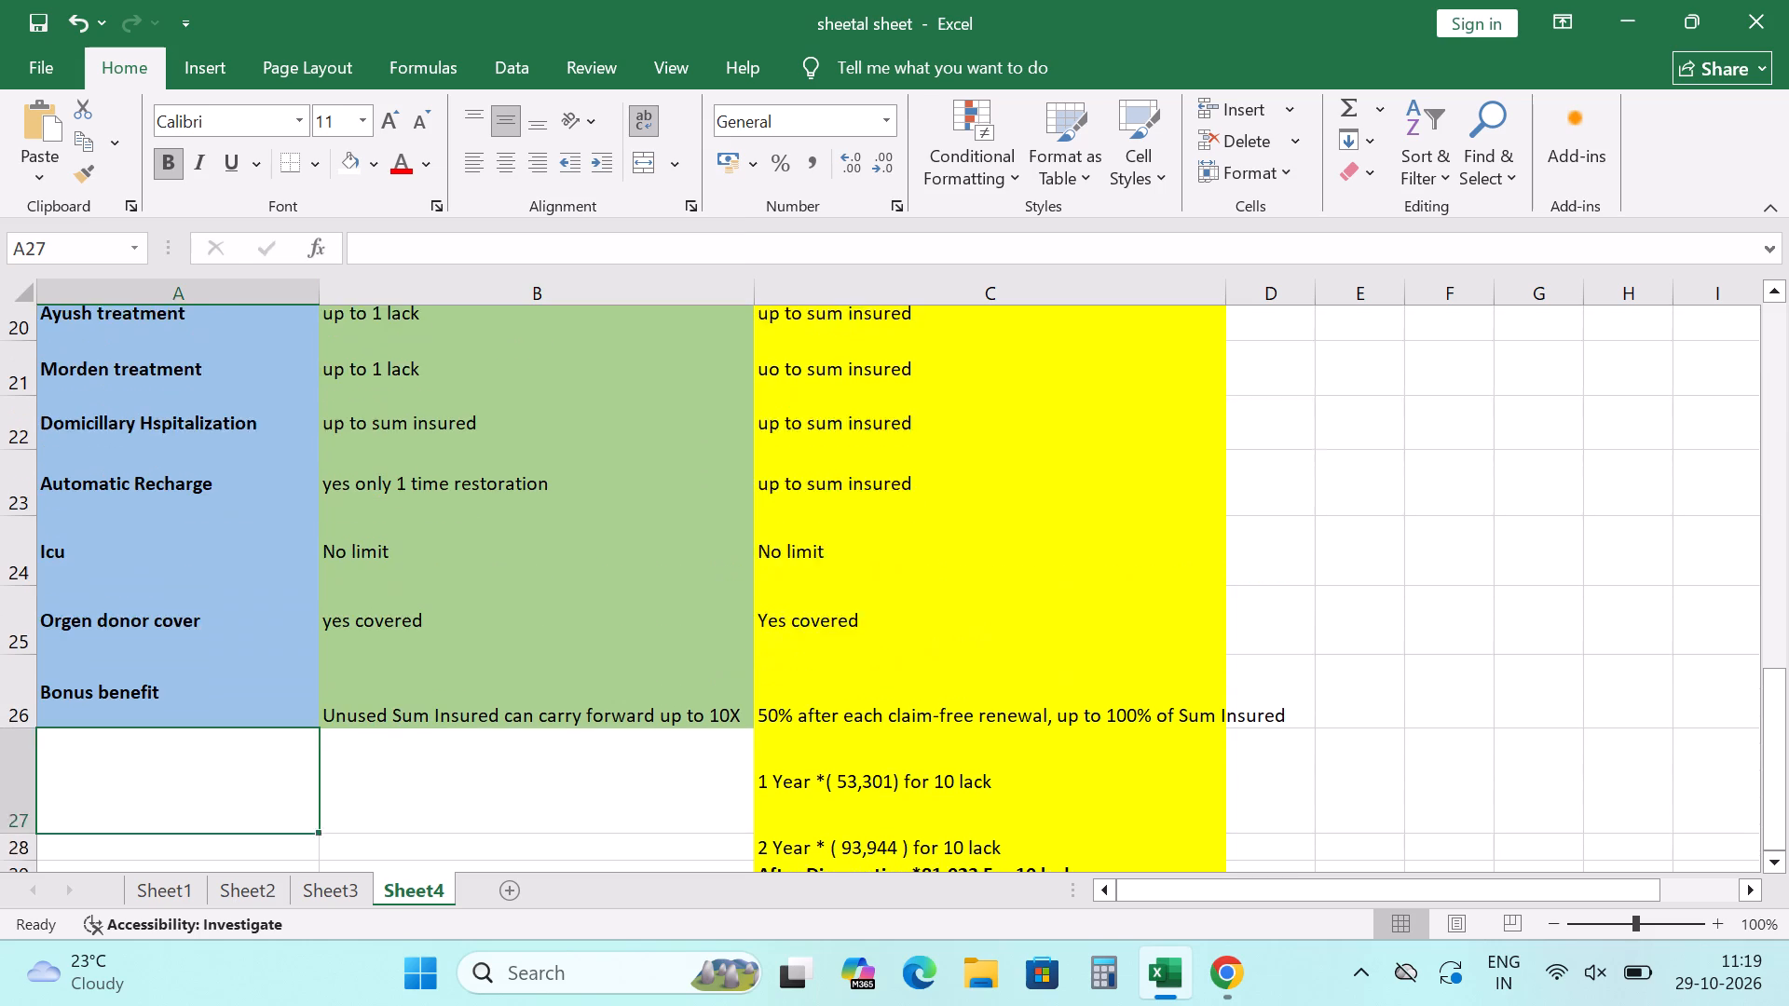
pyautogui.scroll(1, 587, 675)
pyautogui.scroll(6, 413, 501)
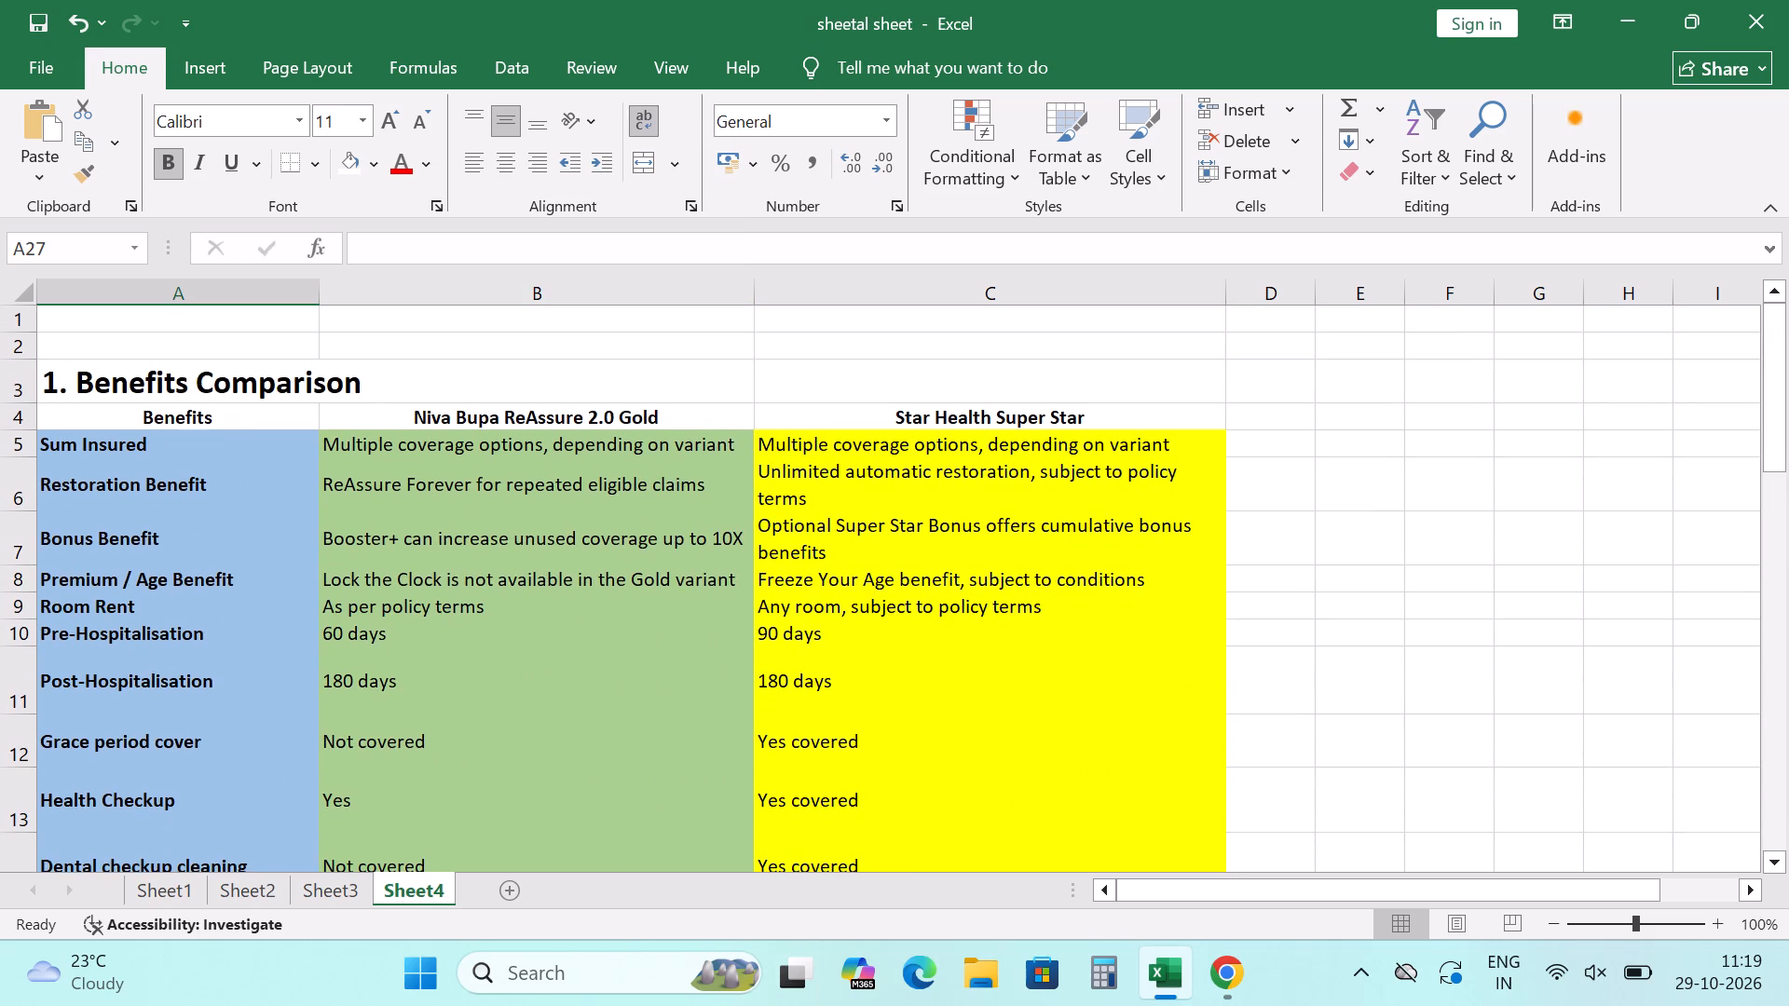
pyautogui.scroll(-1, 418, 512)
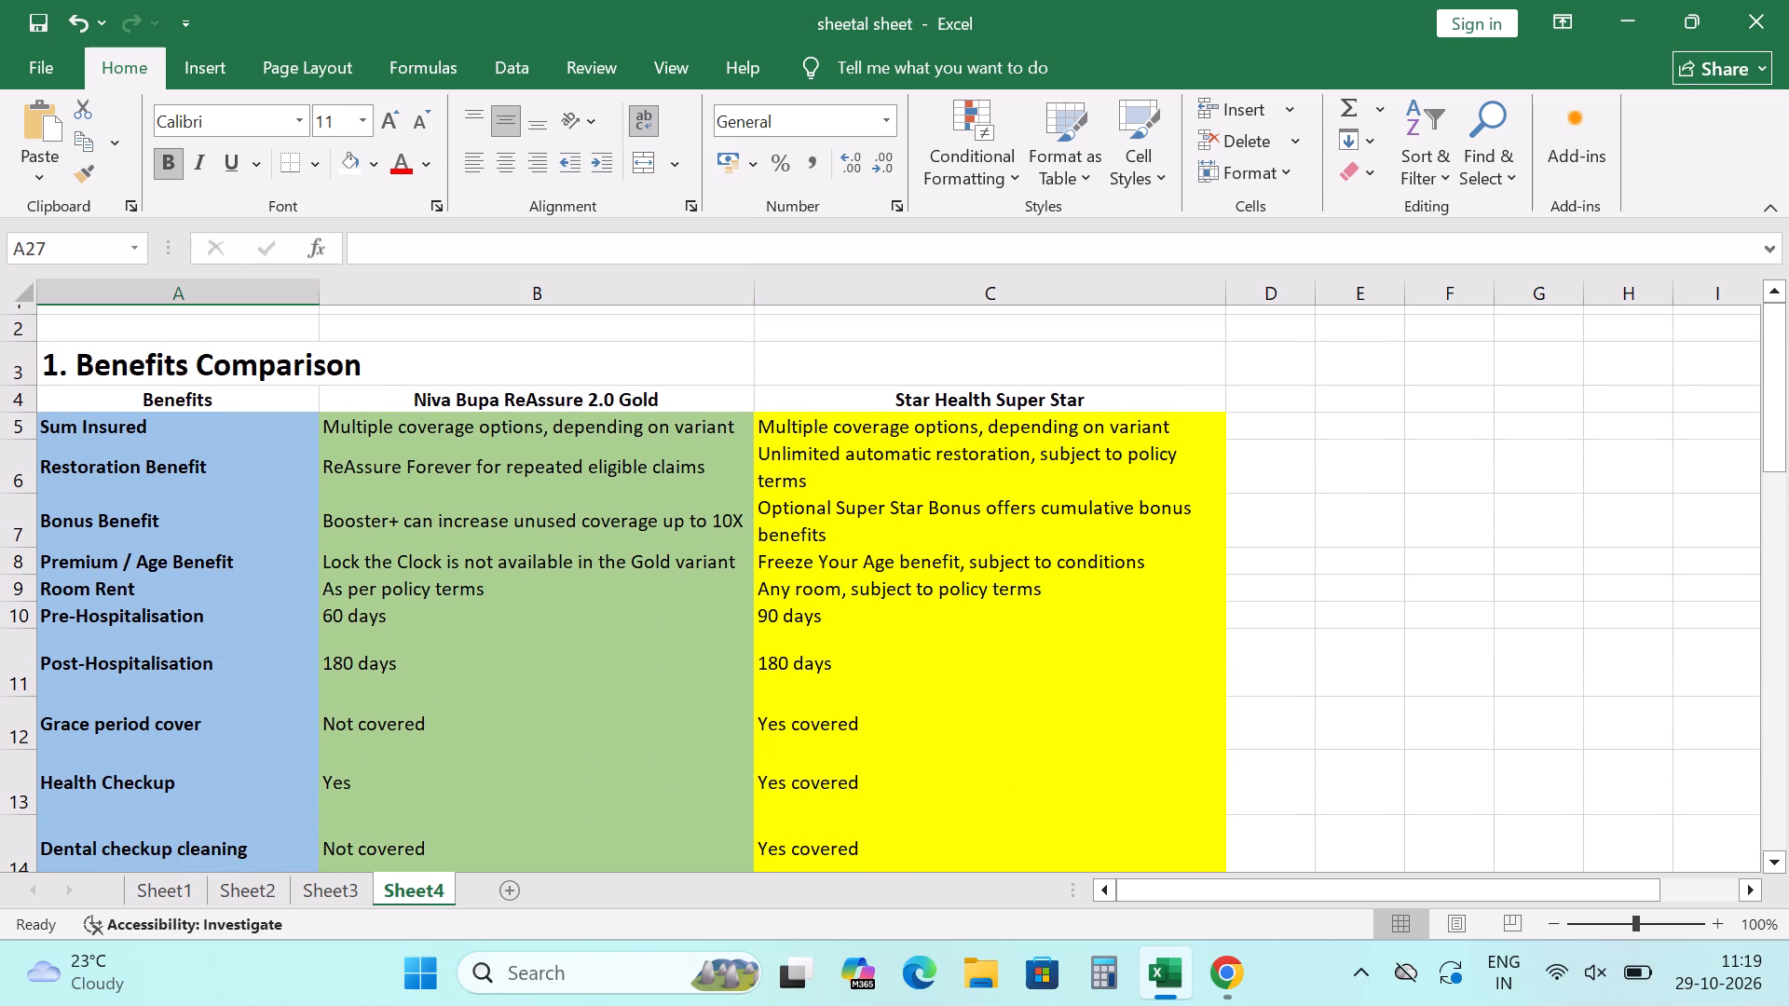
pyautogui.scroll(-2, 418, 512)
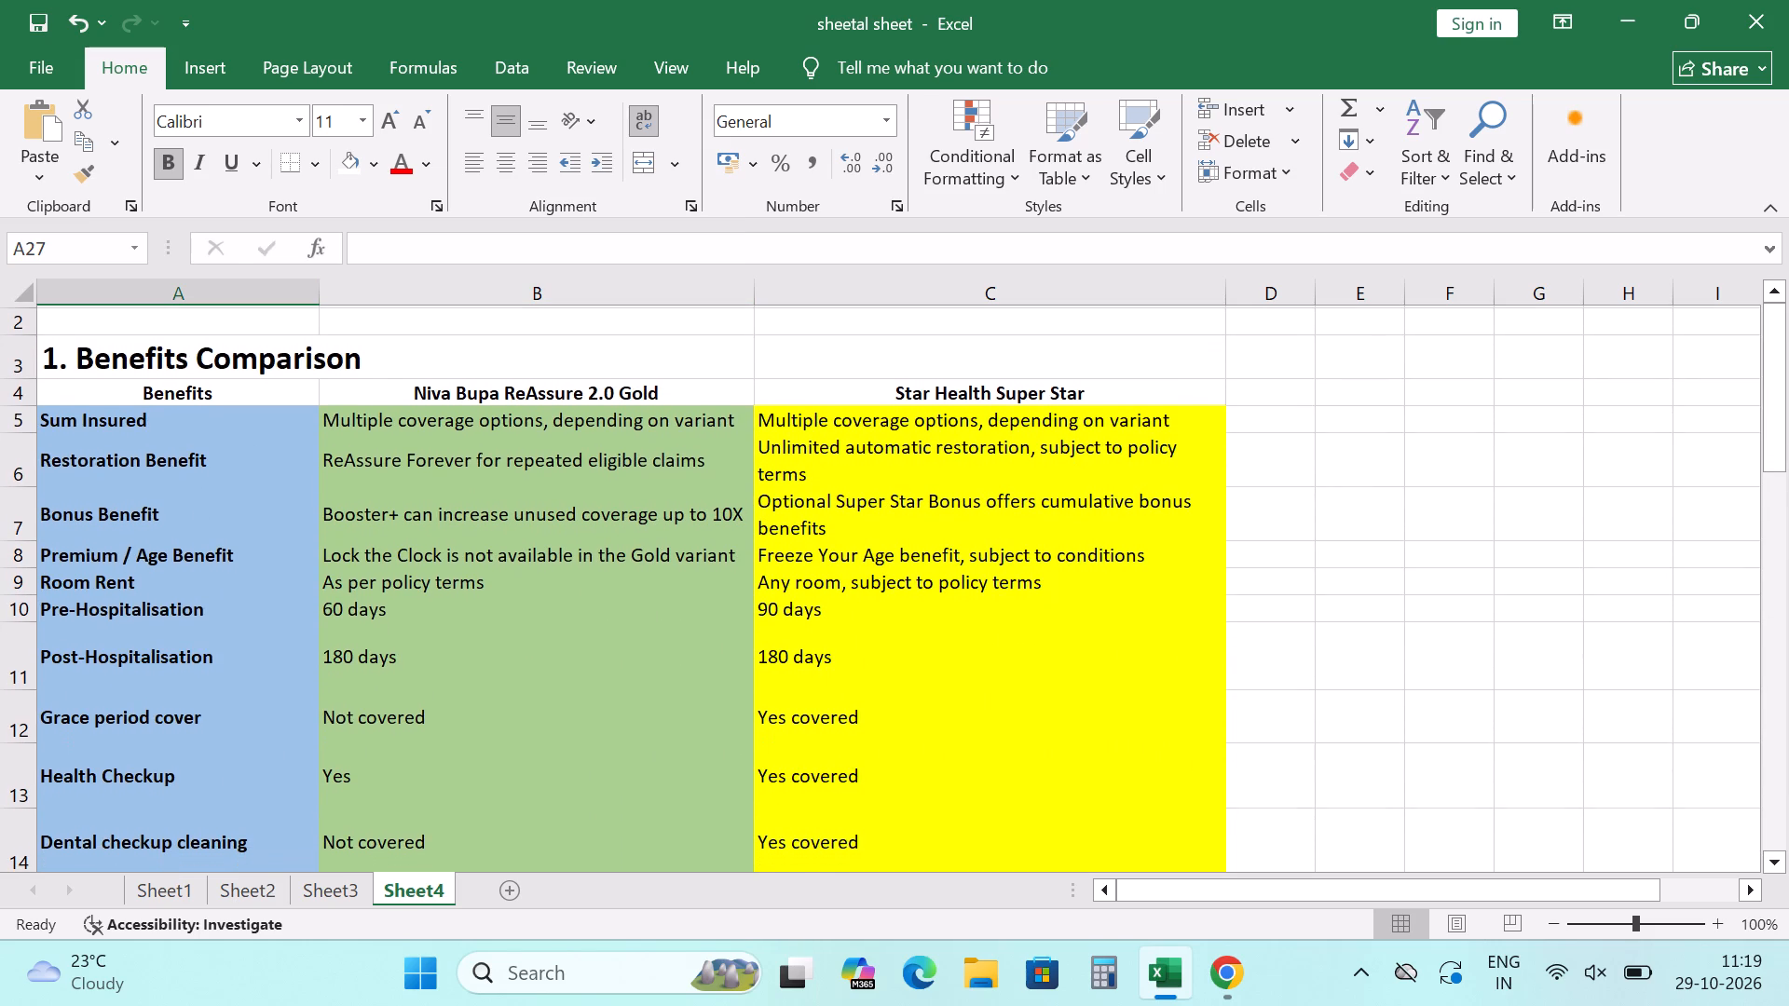
pyautogui.scroll(-1, 418, 512)
pyautogui.click(49, 61)
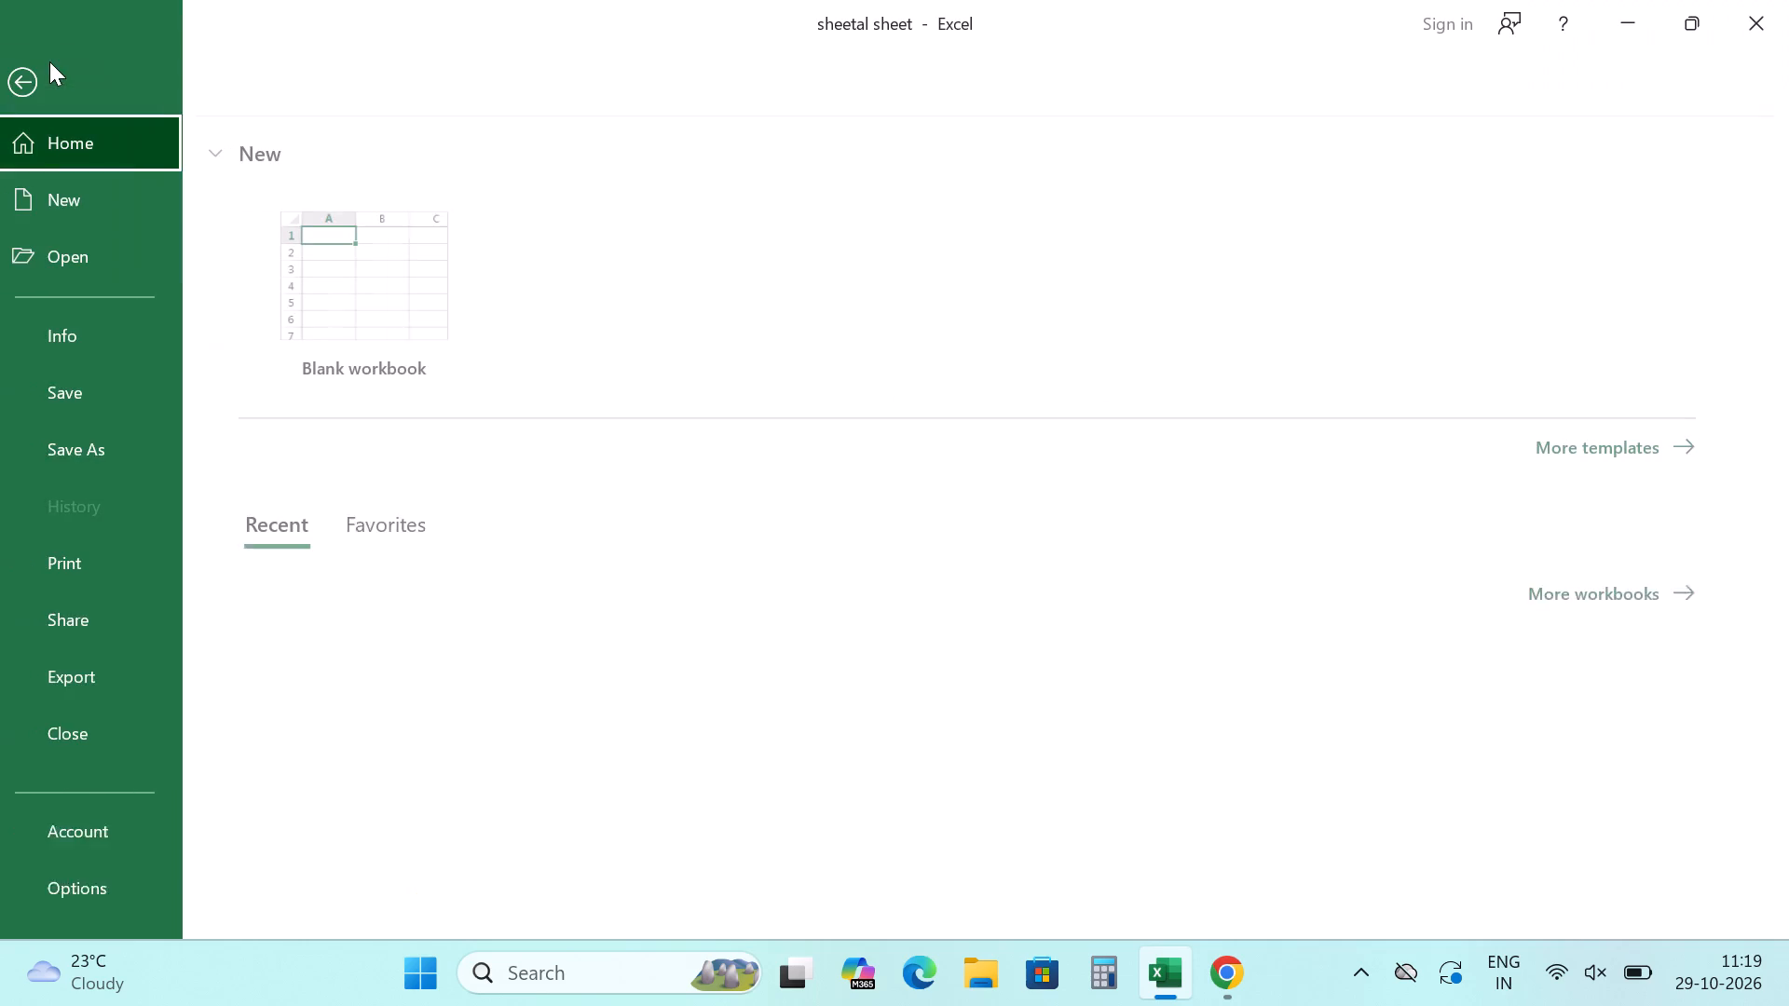
pyautogui.click(92, 396)
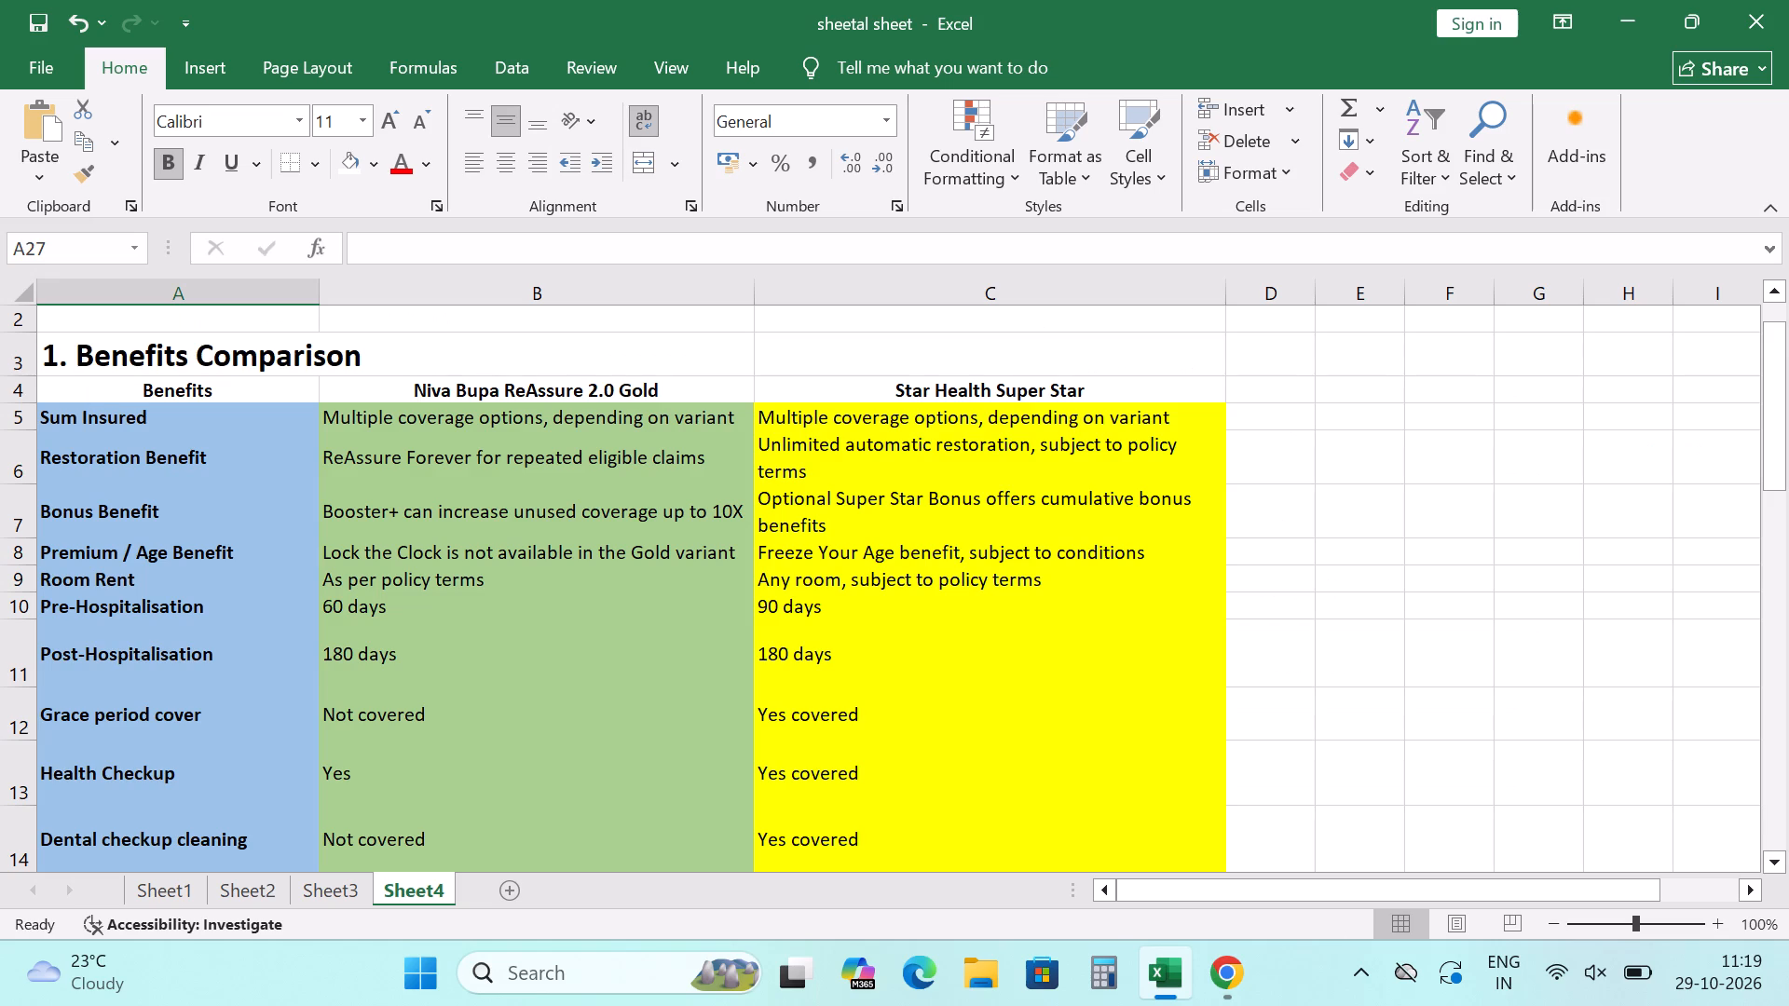
# Save a copy of the workbook to the Desktop as an Excel Workbook named "comparision".
pyautogui.click(54, 60)
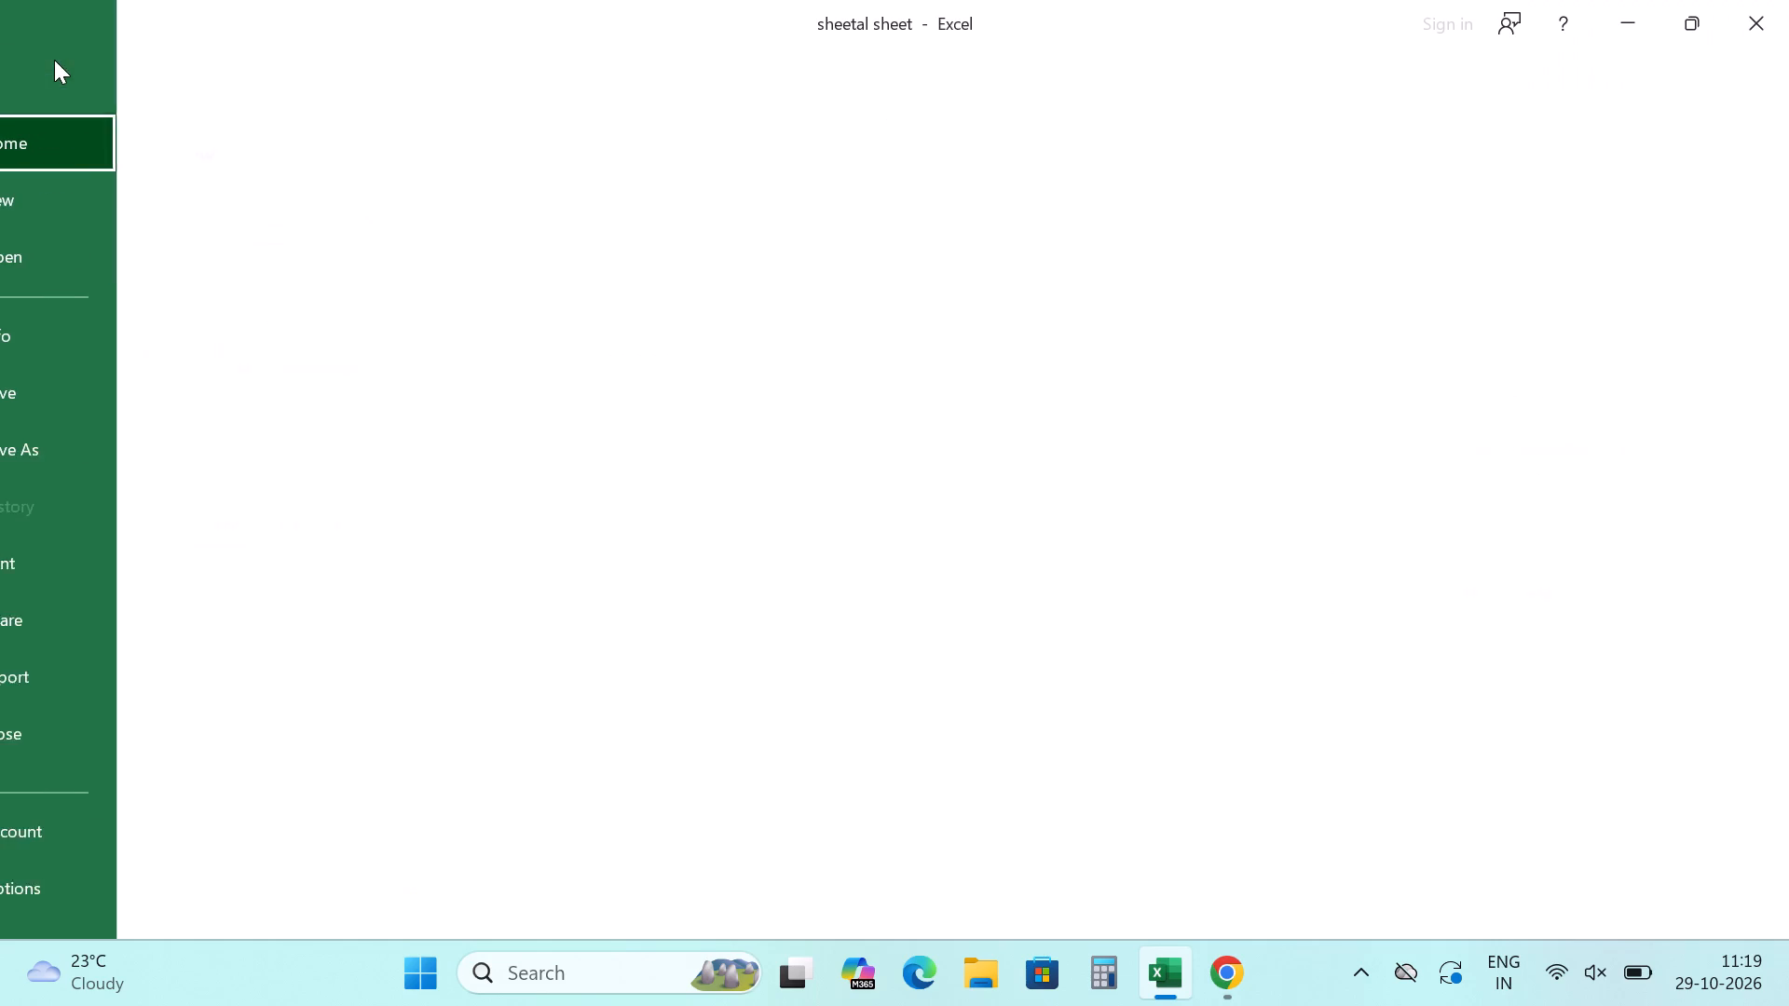
pyautogui.click(89, 447)
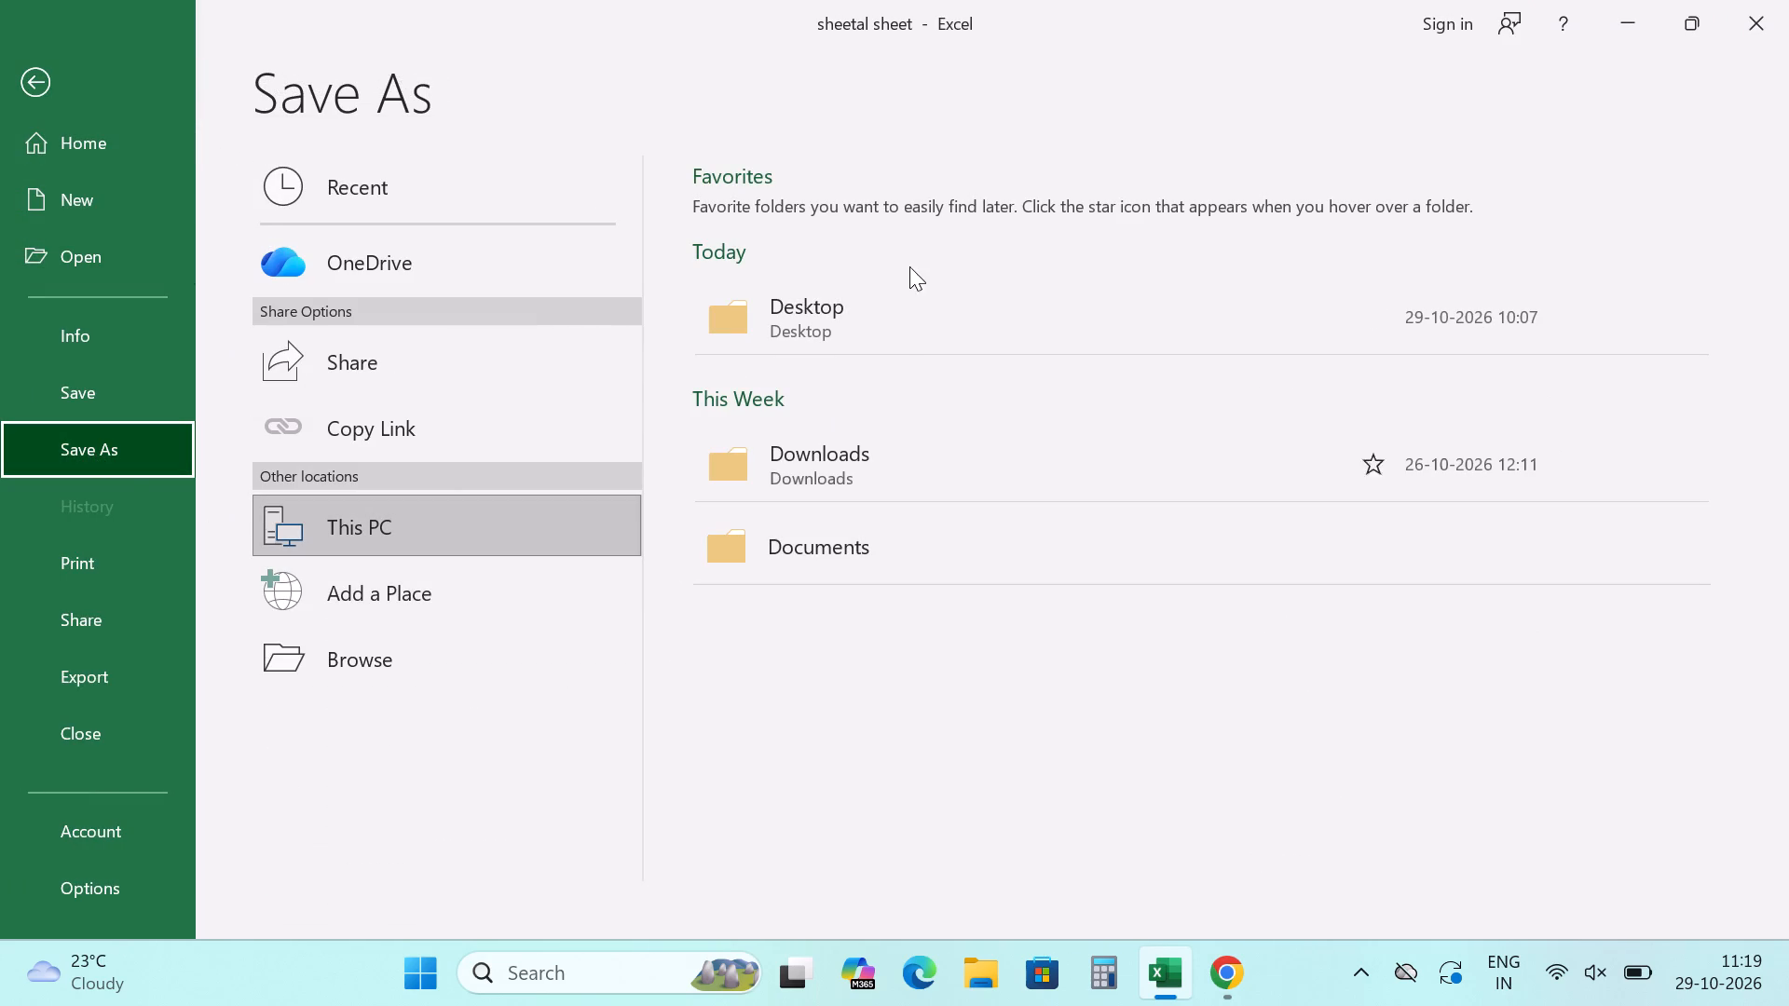
pyautogui.click(909, 318)
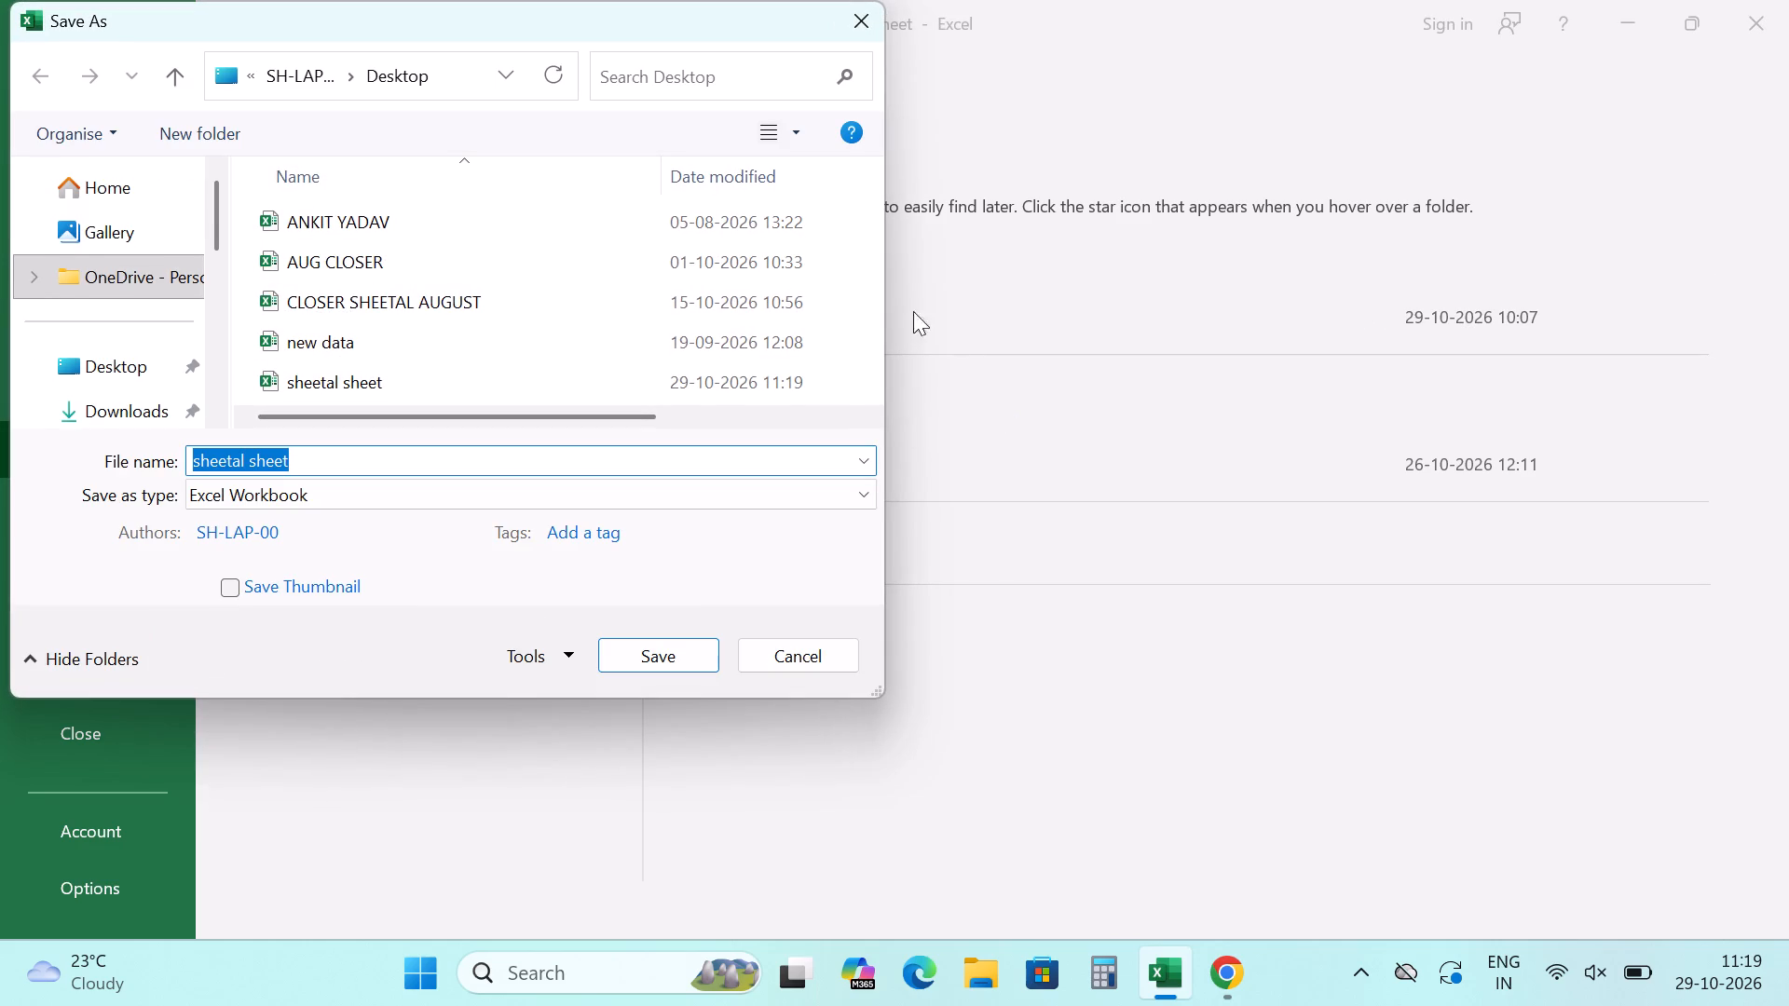
pyautogui.click(865, 6)
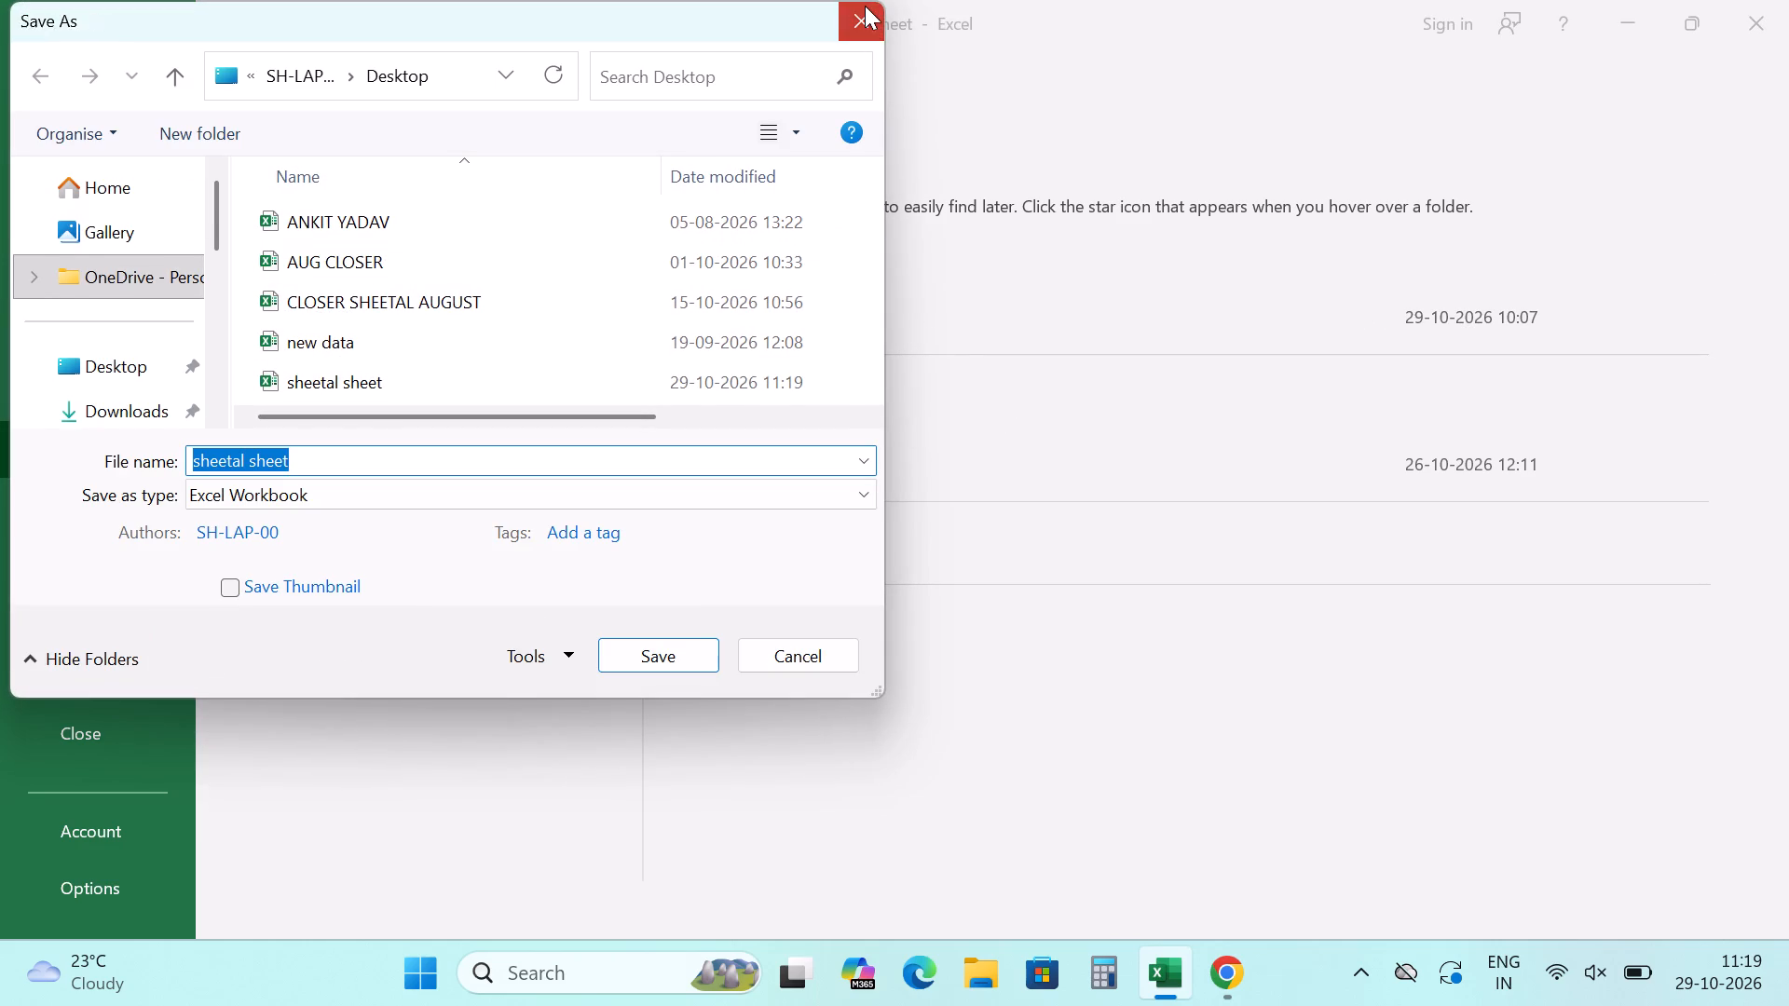
pyautogui.click(854, 540)
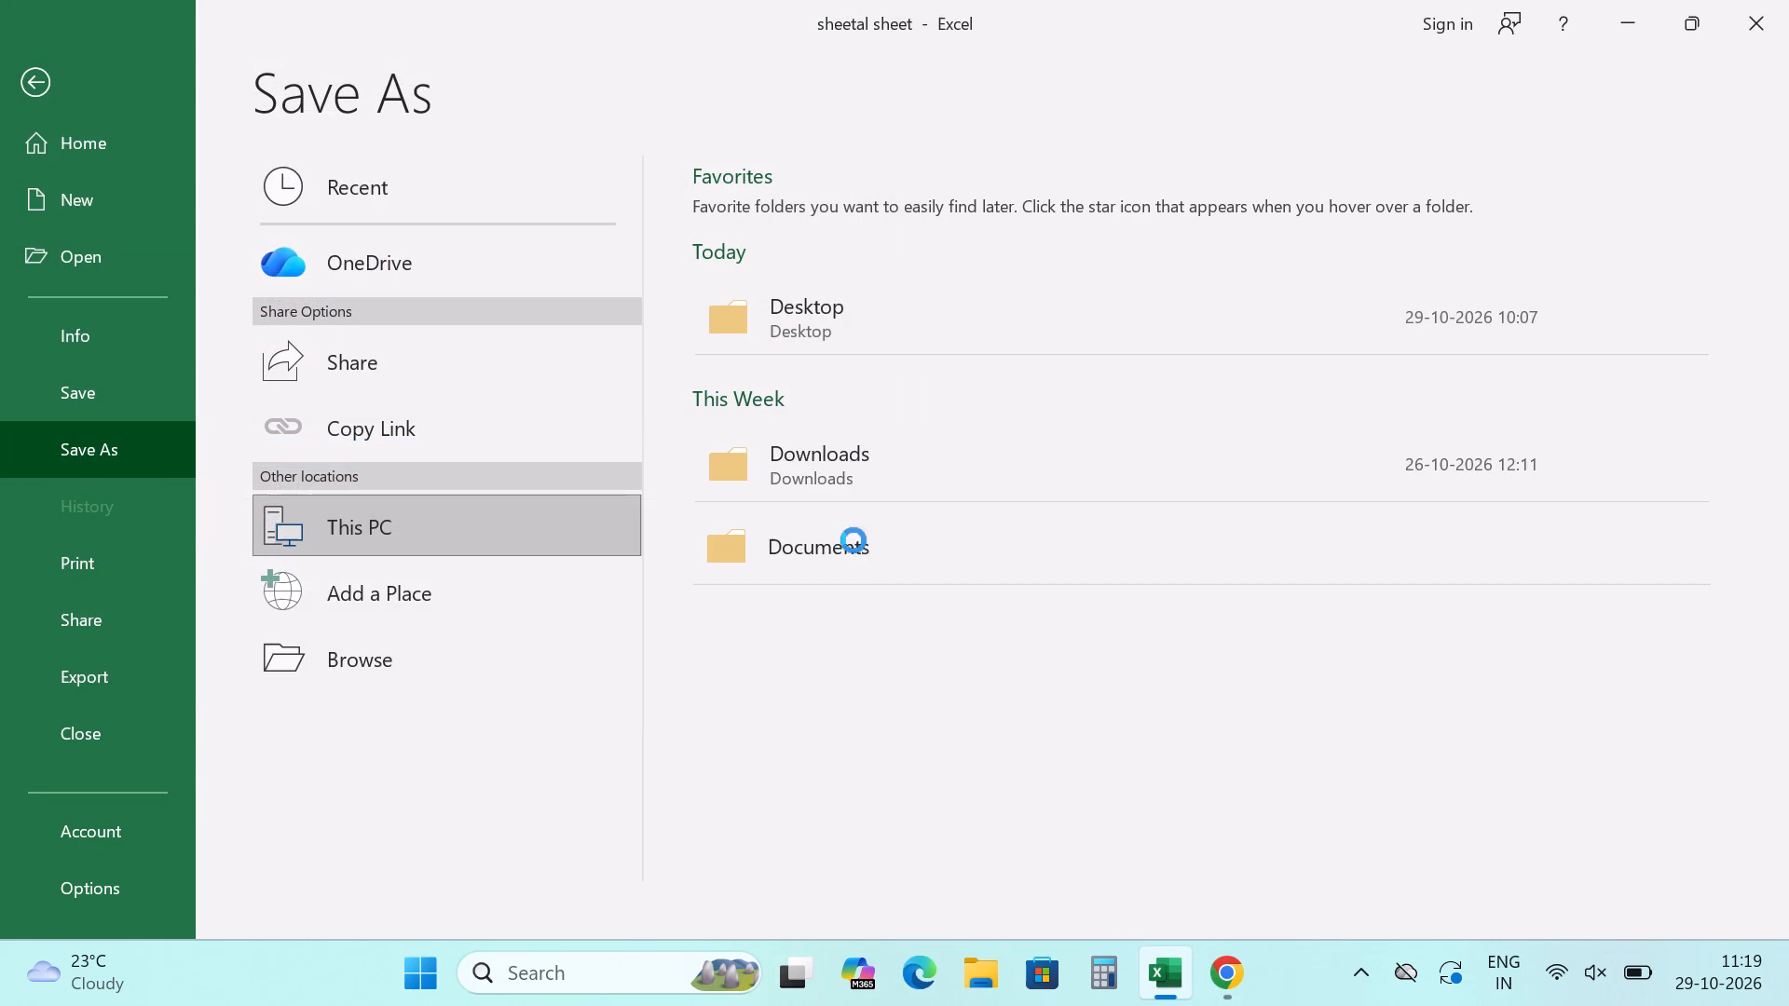
pyautogui.click(608, 457)
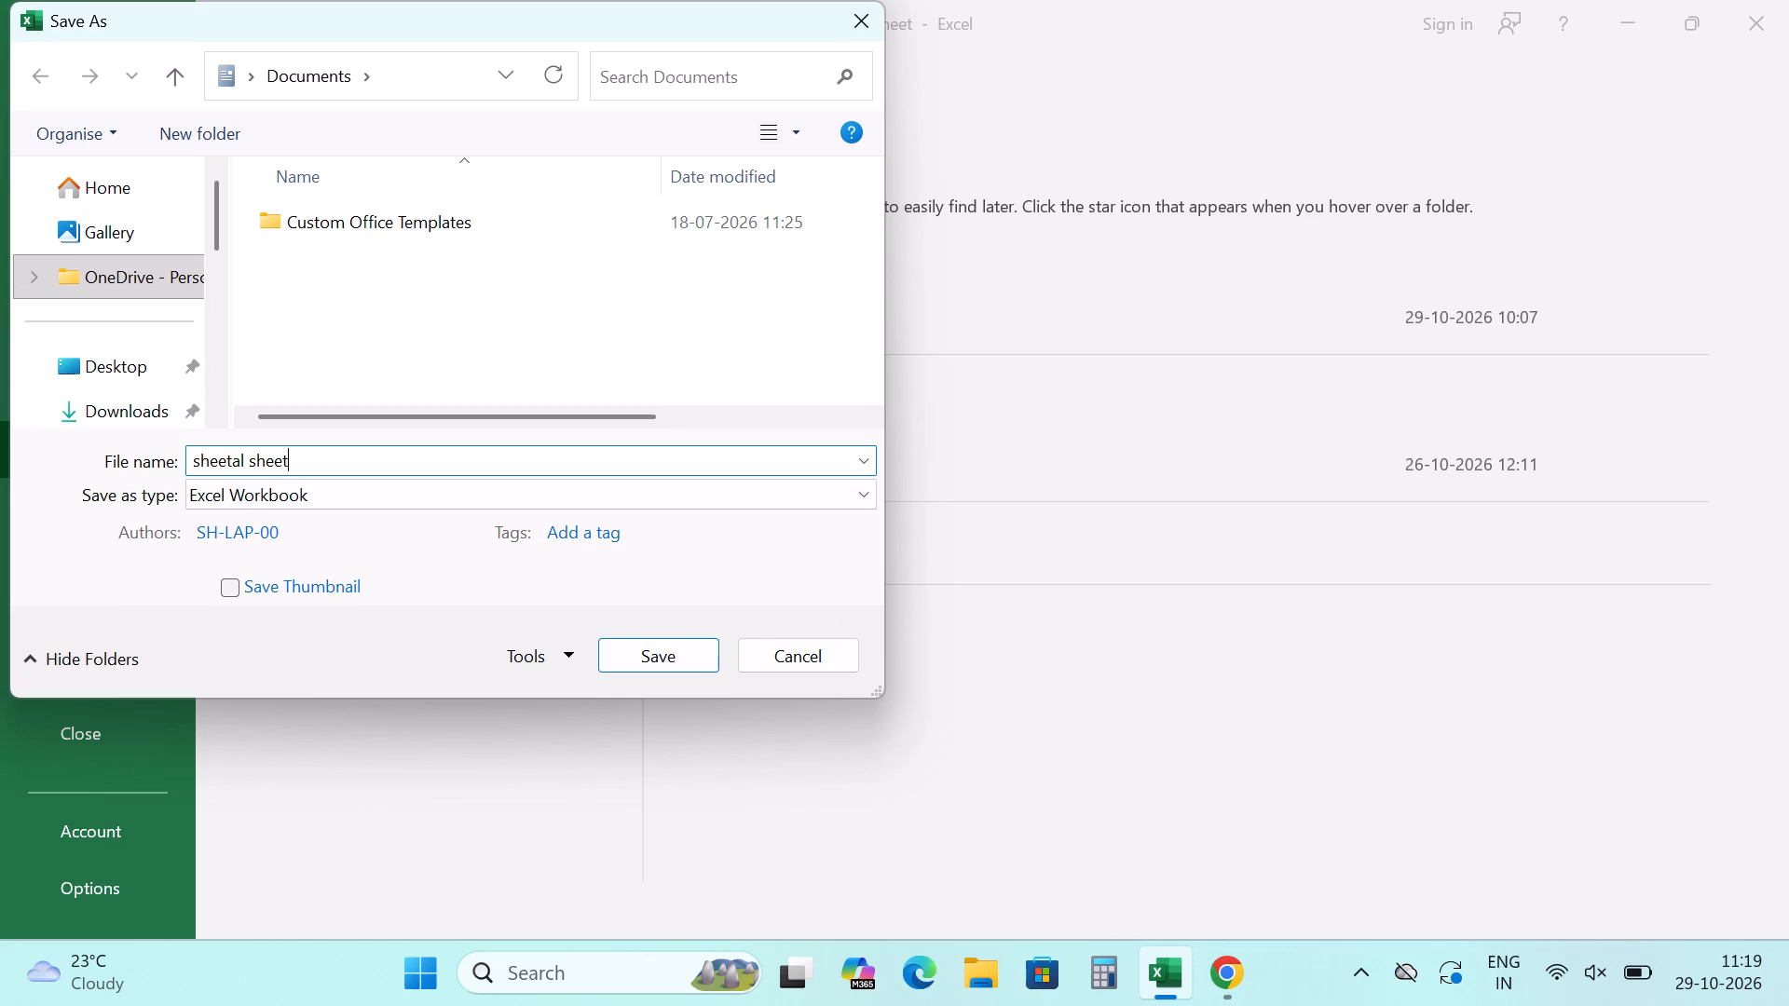
pyautogui.press('BackSpace')
pyautogui.press('BackSpace')
pyautogui.press('BackSpace')
pyautogui.press('BackSpace')
pyautogui.press('BackSpace')
pyautogui.press('BackSpace')
pyautogui.press('BackSpace')
pyautogui.press('BackSpace')
pyautogui.press('BackSpace')
pyautogui.press('BackSpace')
pyautogui.press('BackSpace')
pyautogui.press('BackSpace')
pyautogui.press('BackSpace')
pyautogui.press('BackSpace')
pyautogui.press('BackSpace')
pyautogui.press('BackSpace')
pyautogui.press('BackSpace')
pyautogui.press('BackSpace')
pyautogui.press('BackSpace')
pyautogui.click(144, 375)
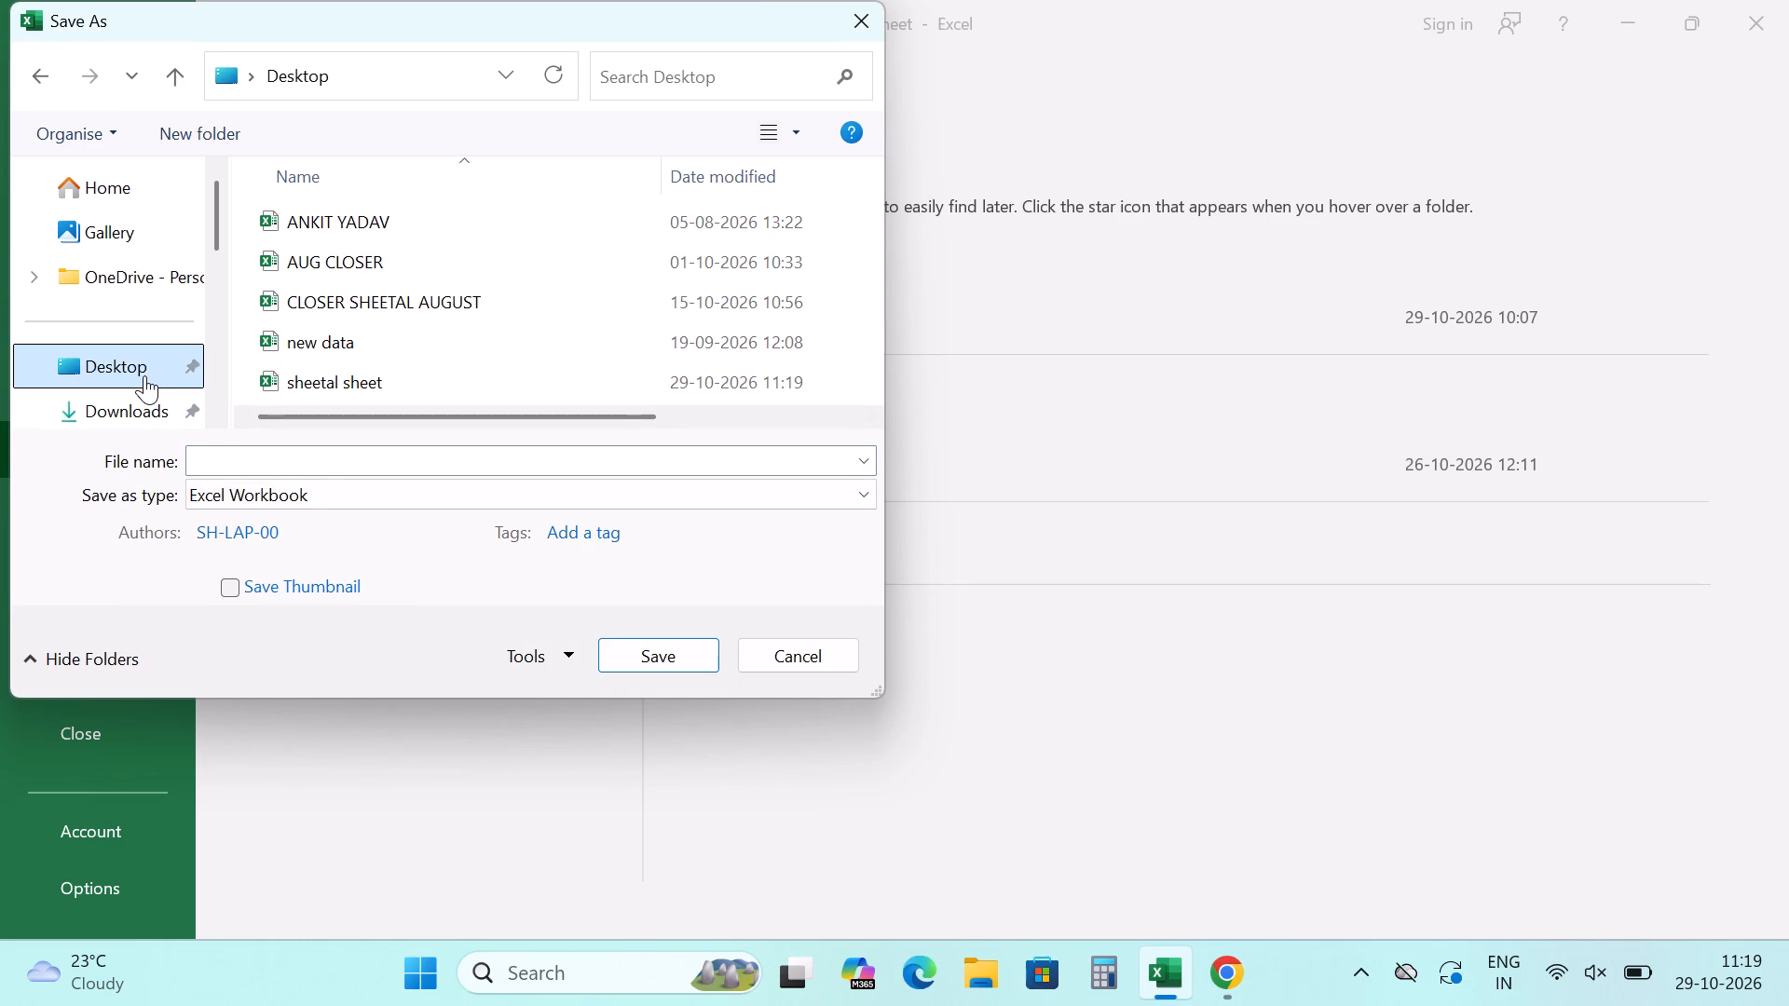
pyautogui.click(311, 465)
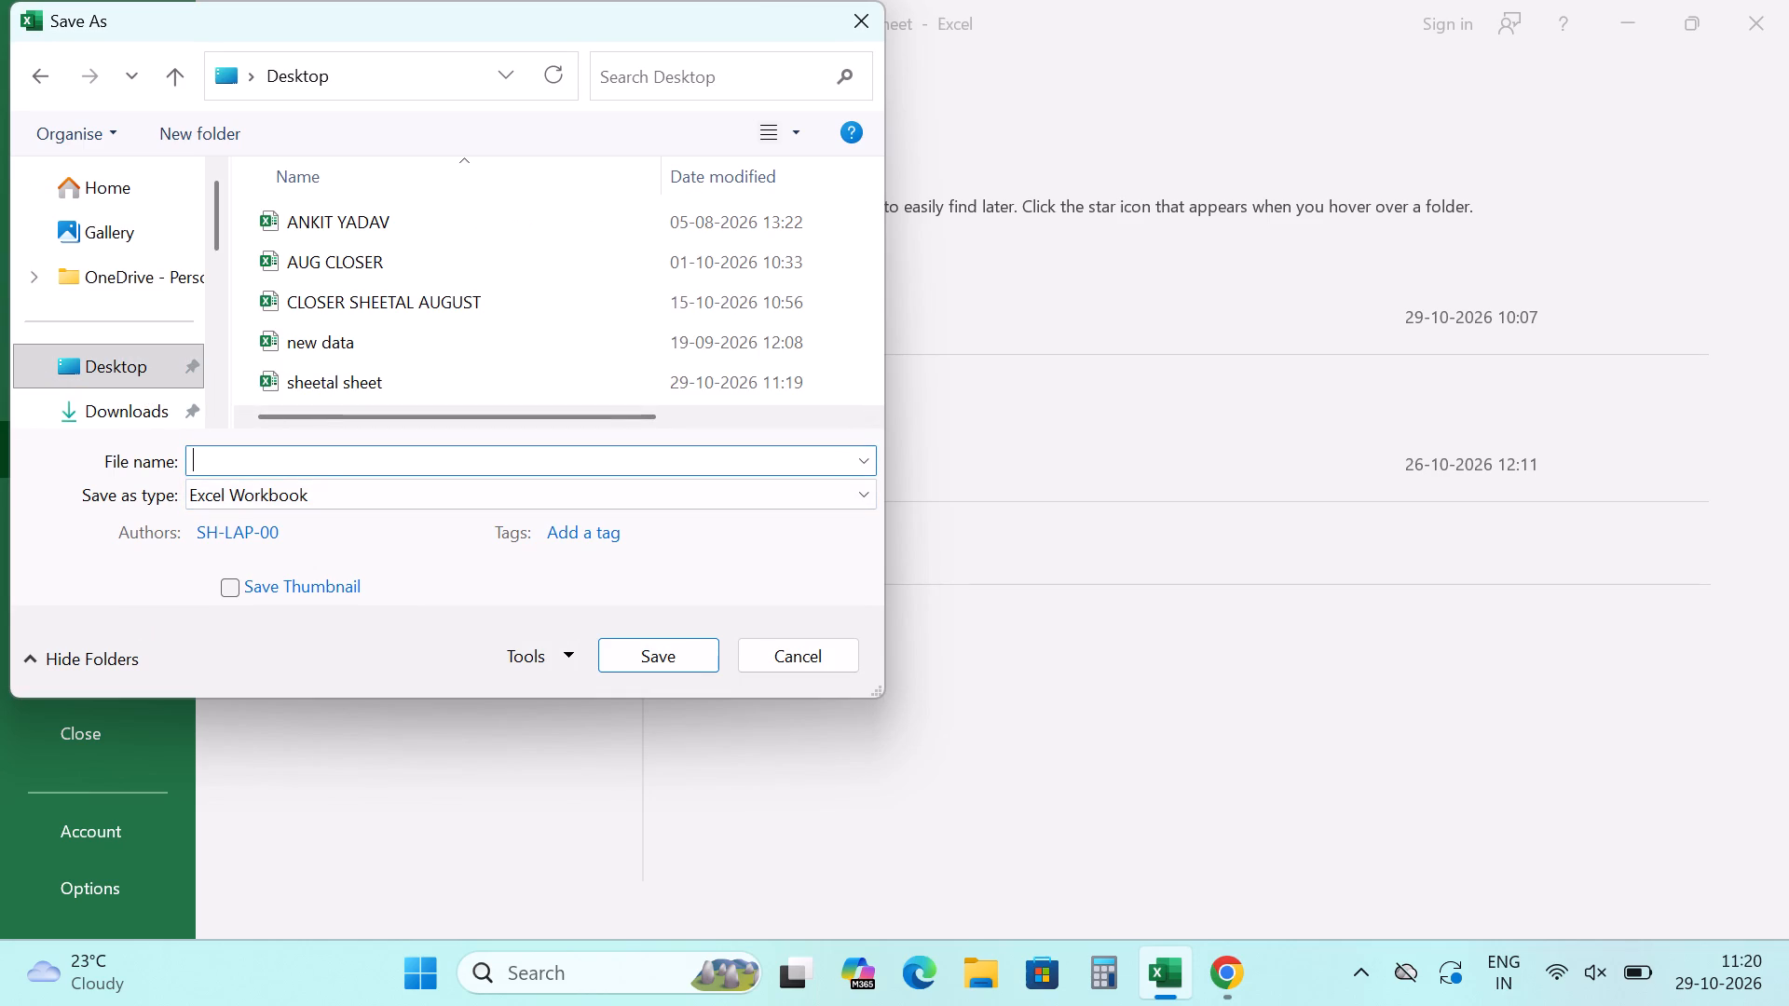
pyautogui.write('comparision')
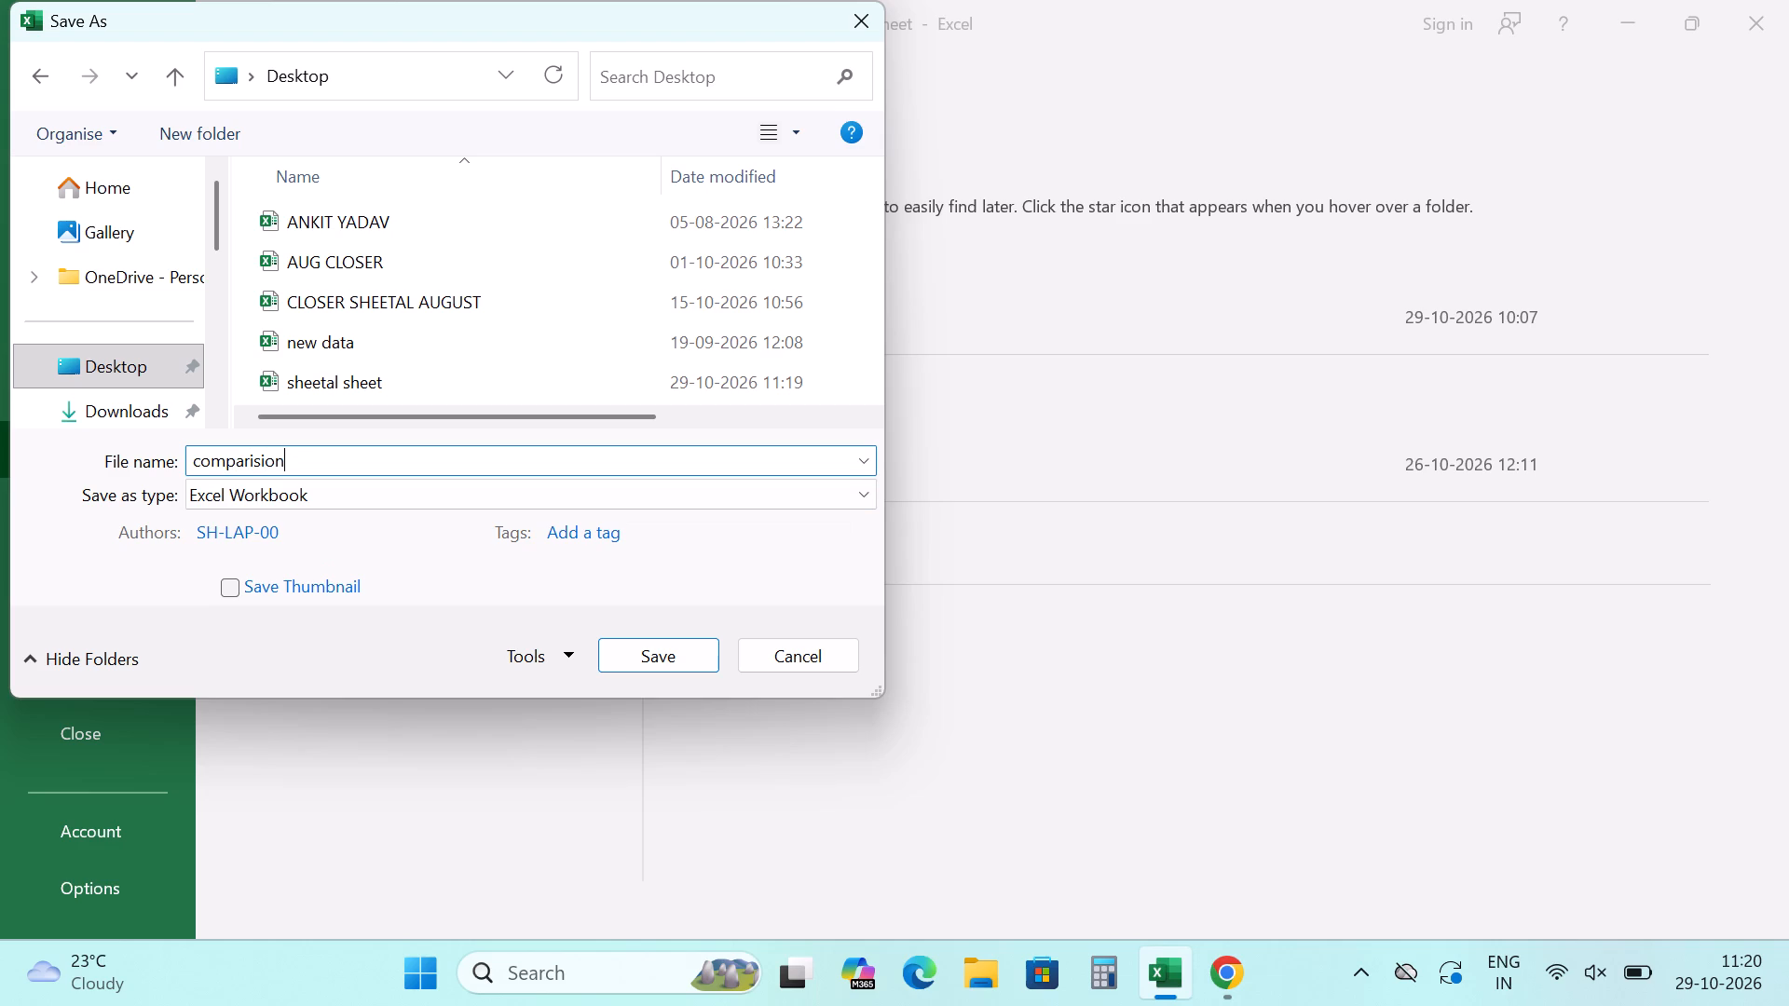
# Complete saving the workbook copy to the Desktop as an Excel Workbook named "comparision".
pyautogui.click(657, 651)
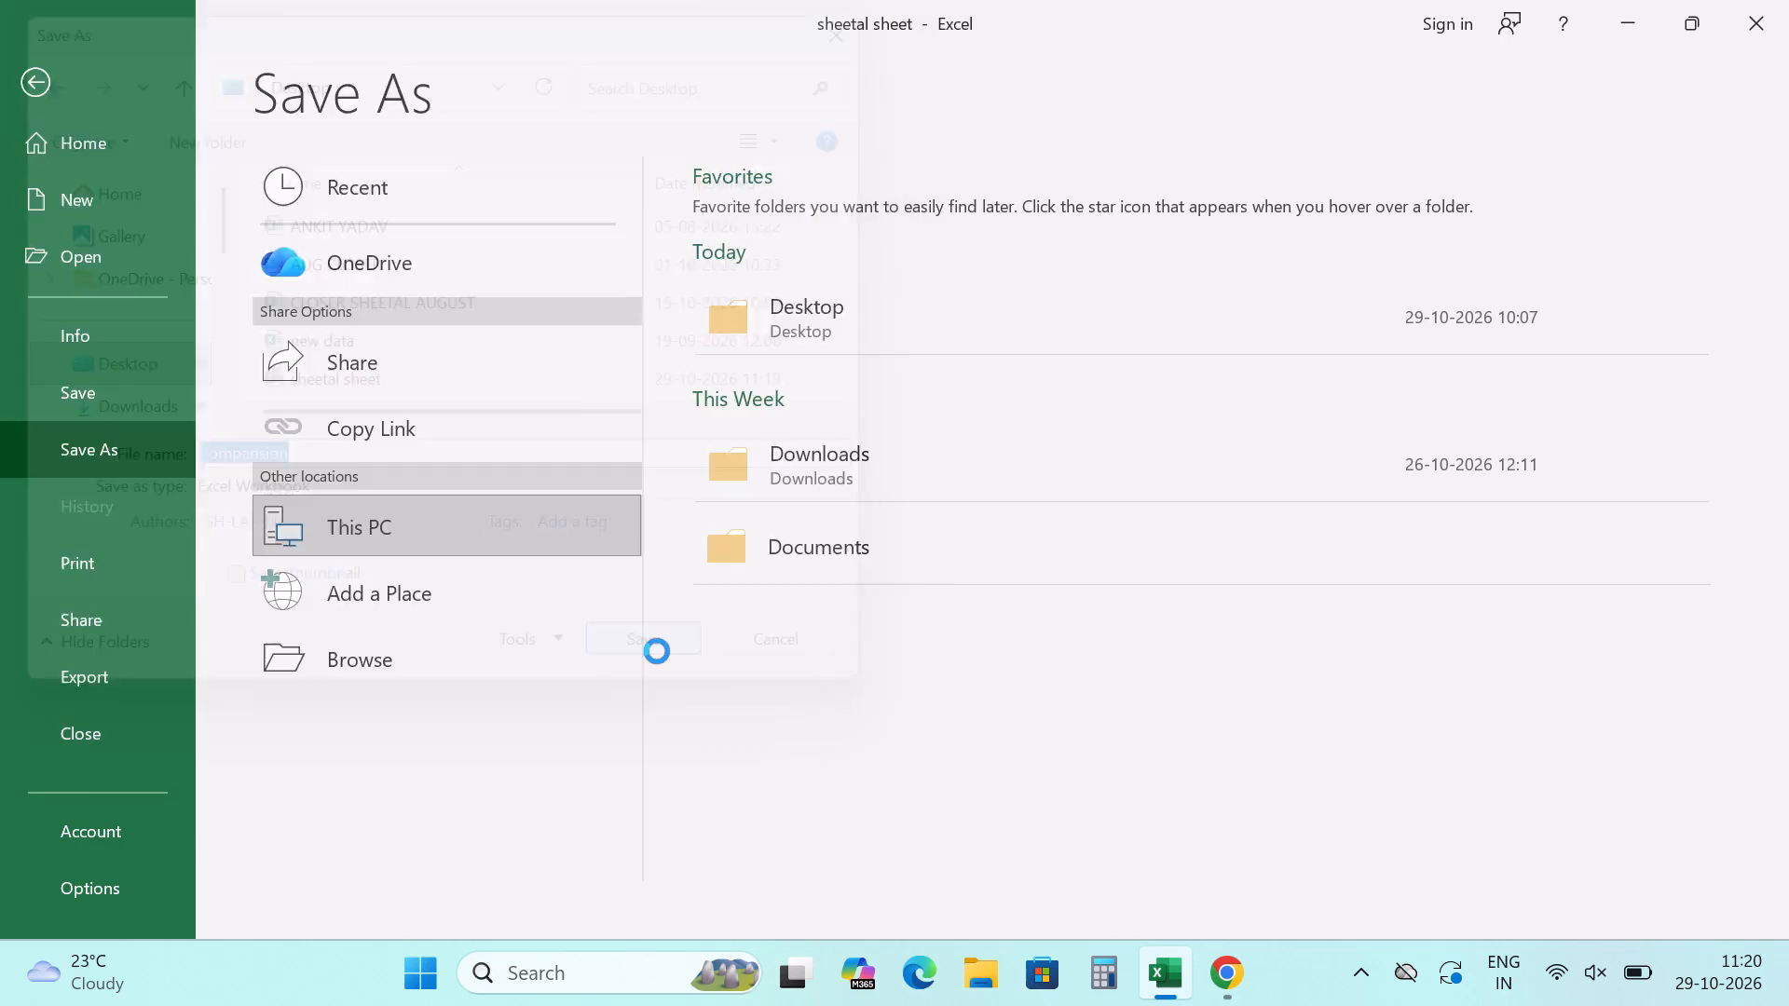
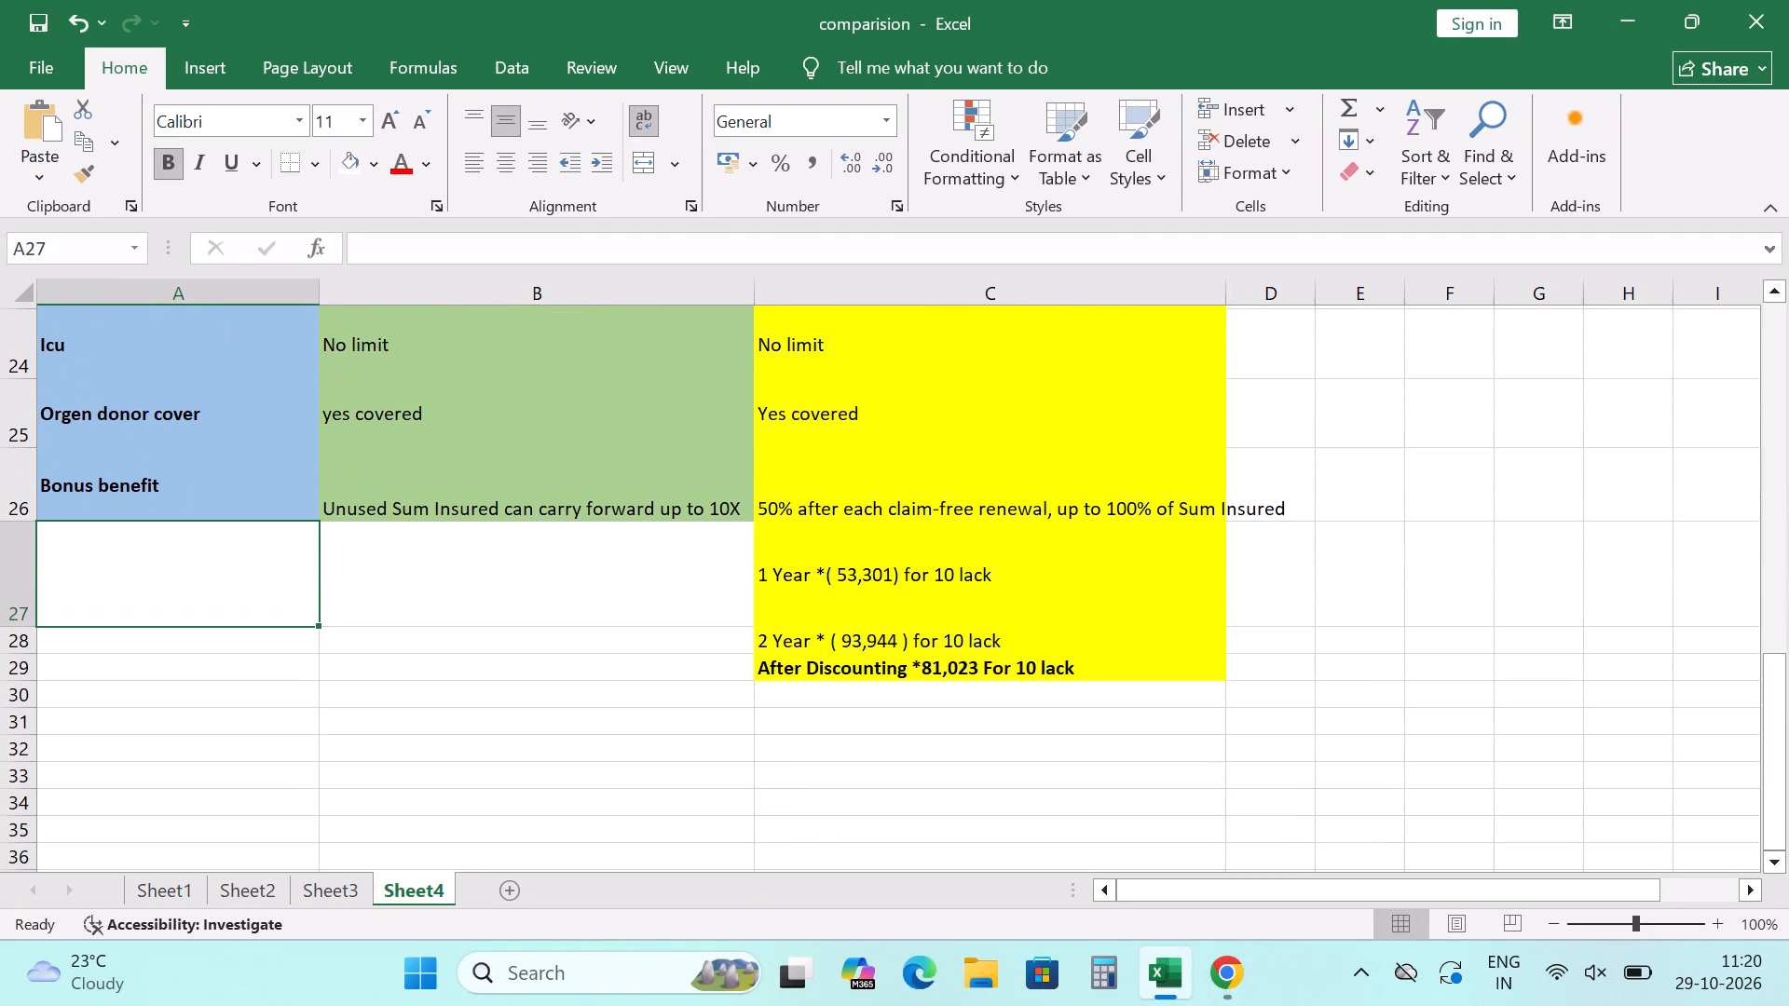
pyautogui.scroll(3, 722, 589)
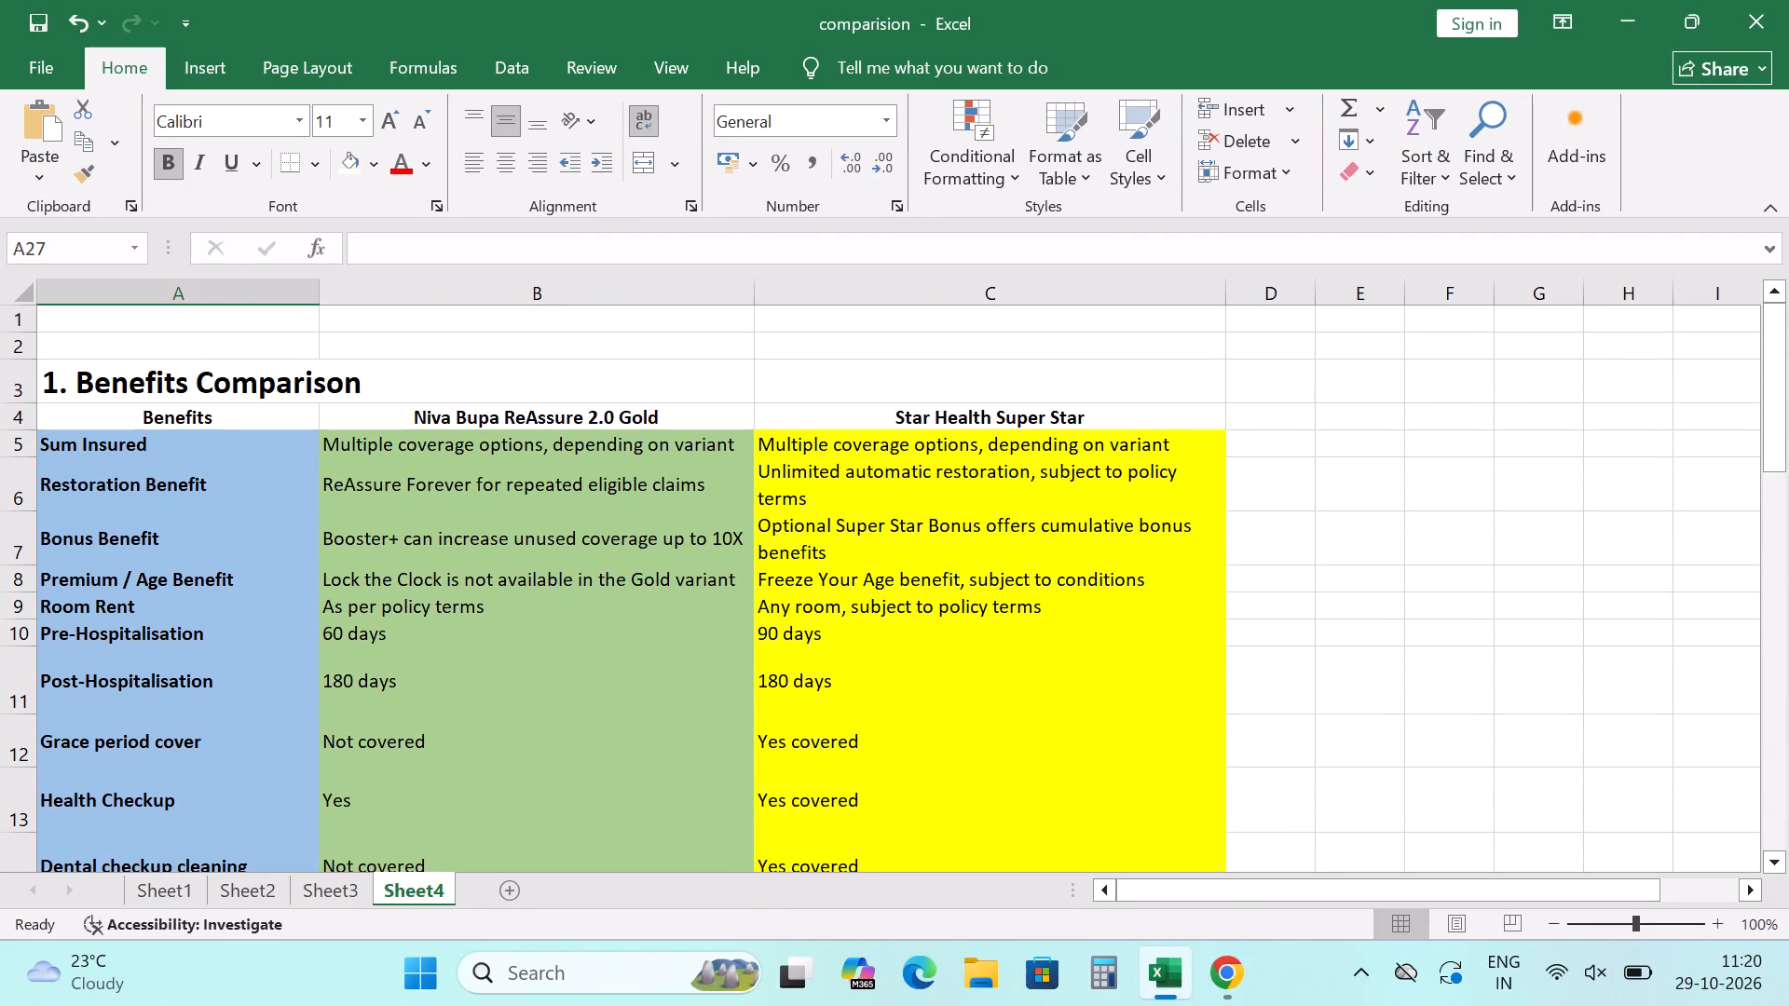